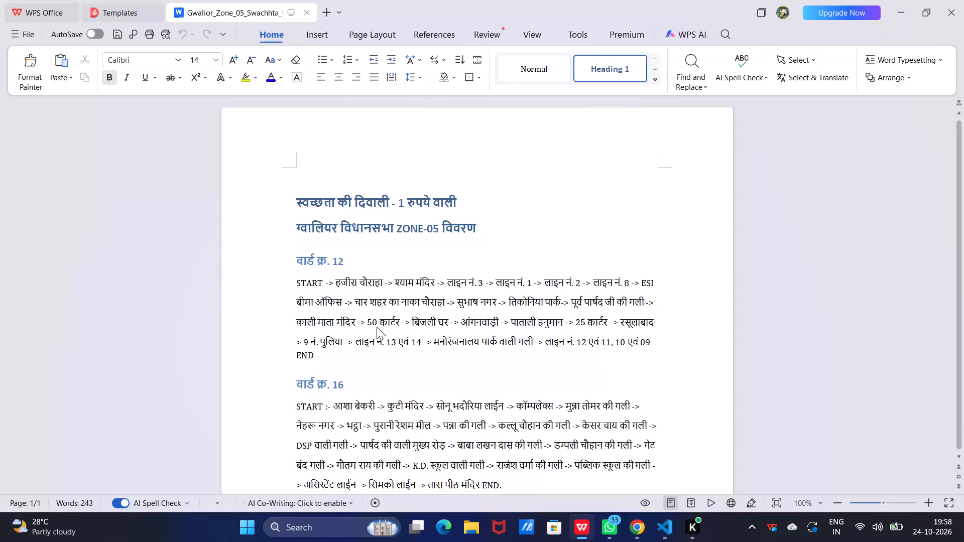
Under वार्ड क्र. 12, put हजीरा चौराहा and श्याम मंदिर each at a paragraph end, replacing the arrow after each with a paragraph break.
scroll(377, 327, down, 2)
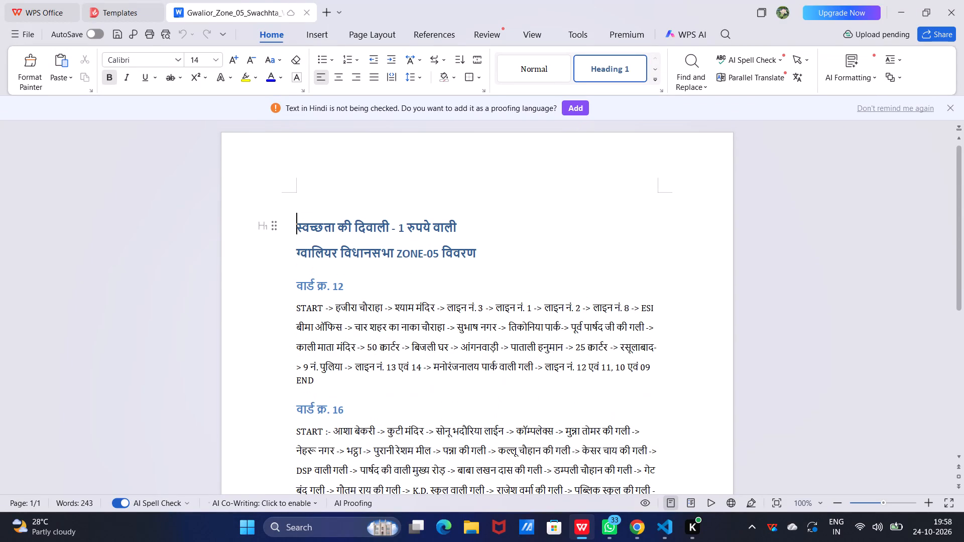
scroll(578, 417, down, 2)
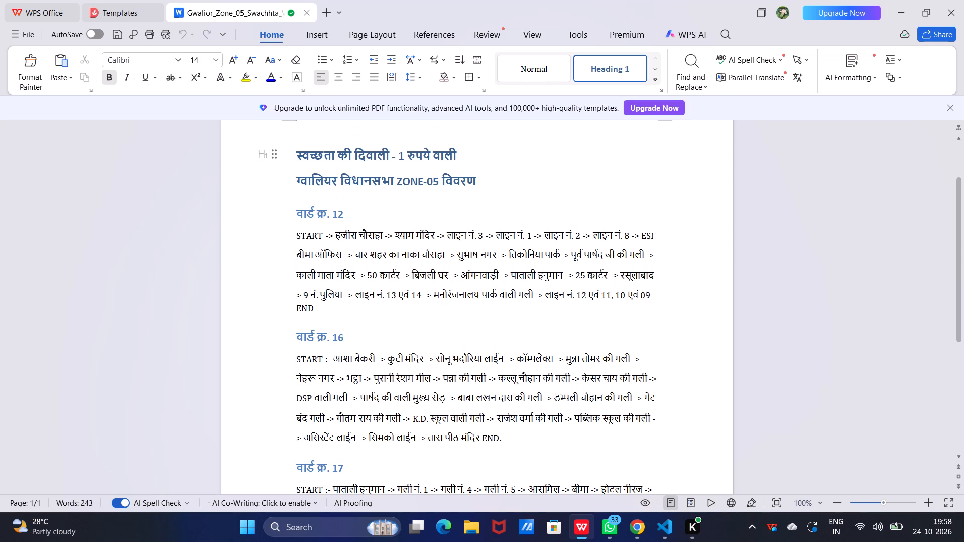
click(395, 240)
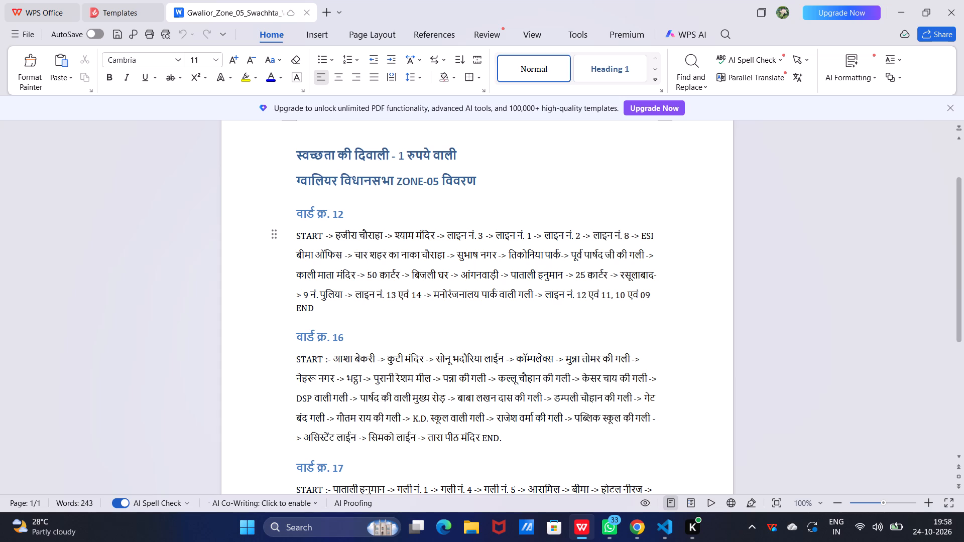
key(BackSpace)
key(BackSpace)
key(BackSpace)
key(Return)
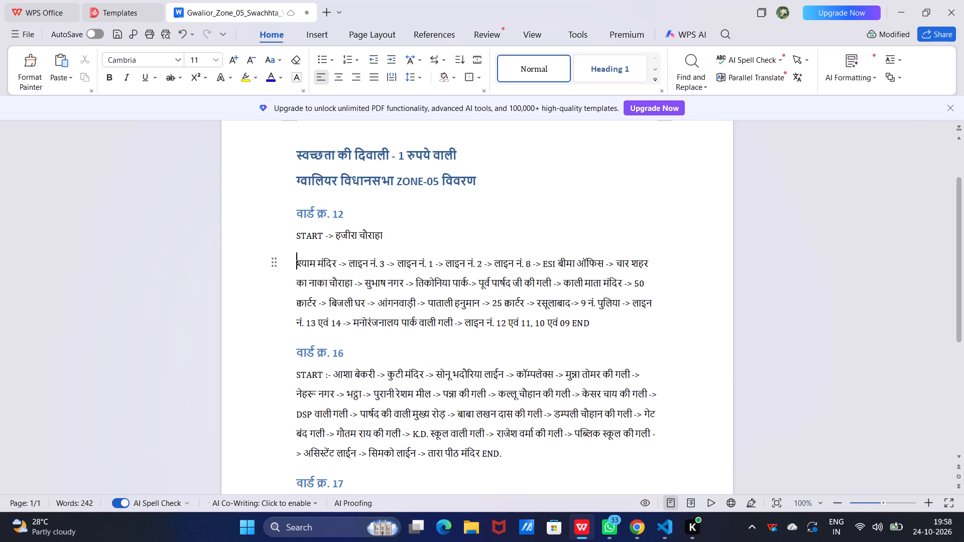
click(350, 261)
key(BackSpace)
key(BackSpace)
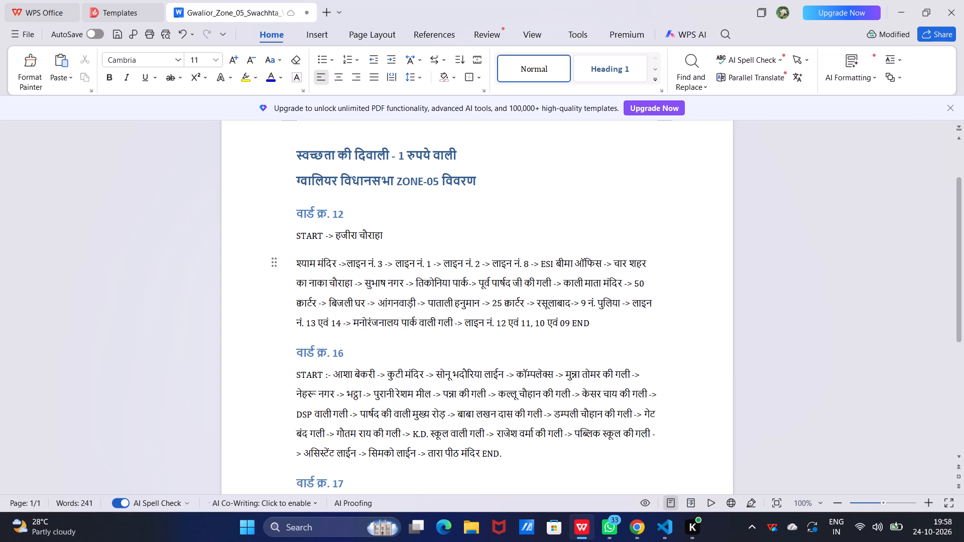
key(BackSpace)
key(Return)
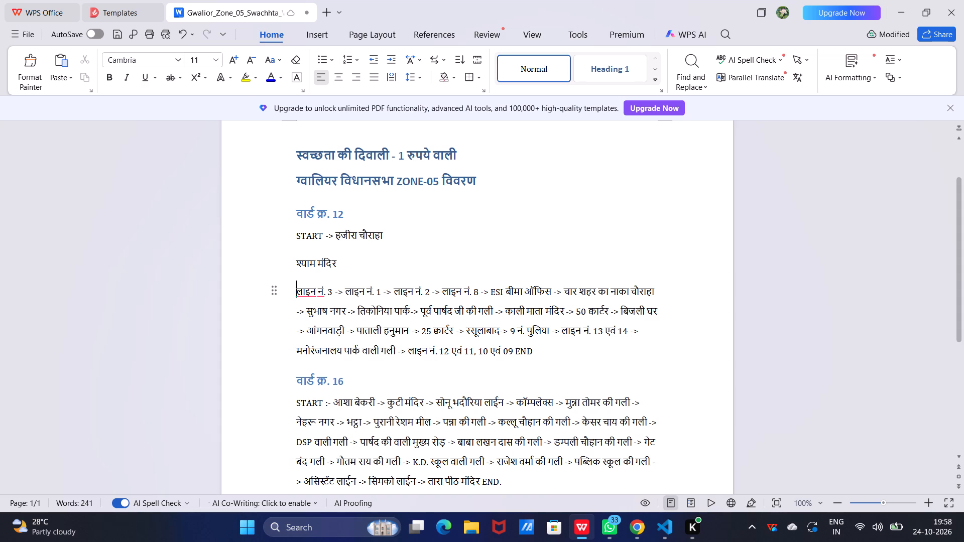
Delete the "START ->" prefix before हजीरा चौराहा in the वार्ड क्र. 12 section.
click(334, 237)
key(BackSpace)
key(BackSpace)
key(BackSpace)
key(BackSpace)
key(BackSpace)
key(BackSpace)
key(BackSpace)
key(BackSpace)
key(BackSpace)
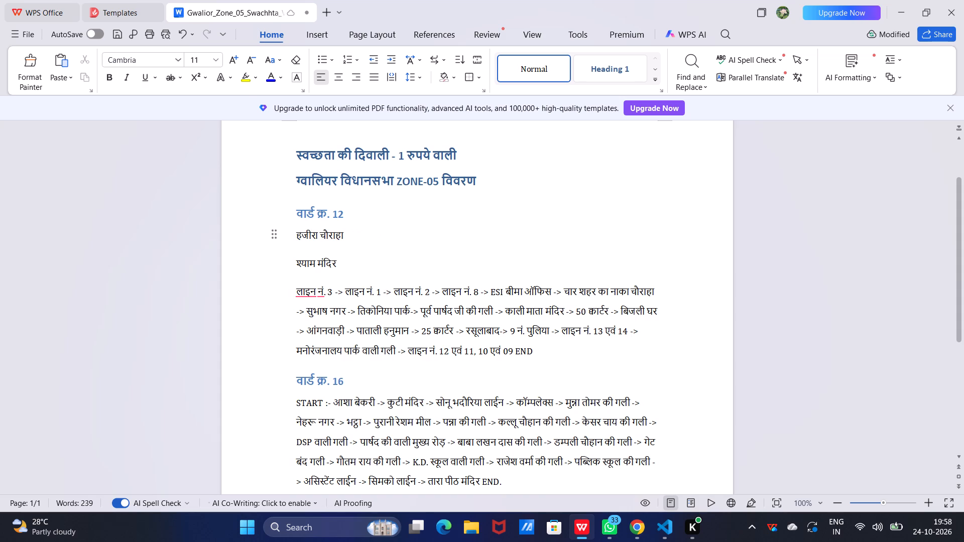
Put लाइन नं. 3 on its own line under श्याम मंदिर and remove the arrow following it.
click(343, 290)
key(Return)
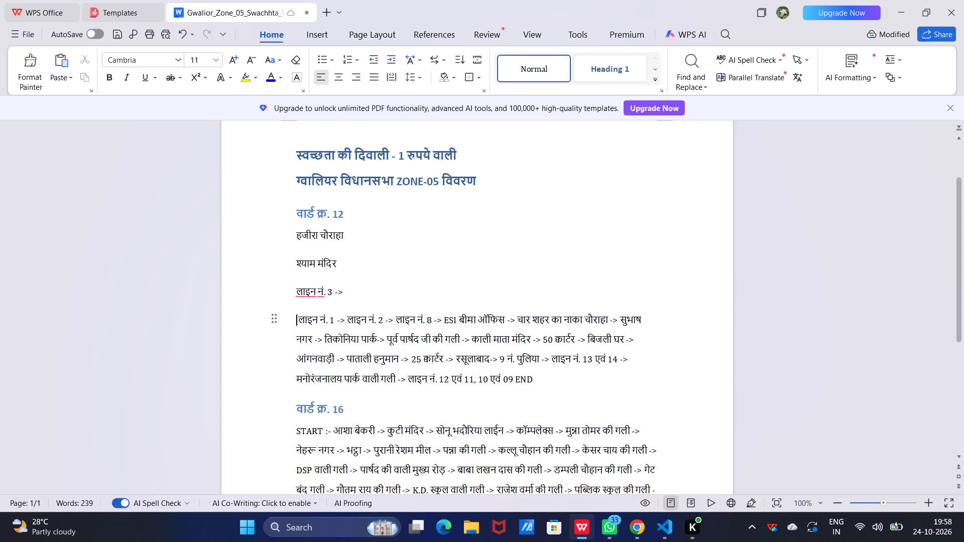
click(343, 290)
key(BackSpace)
key(BackSpace)
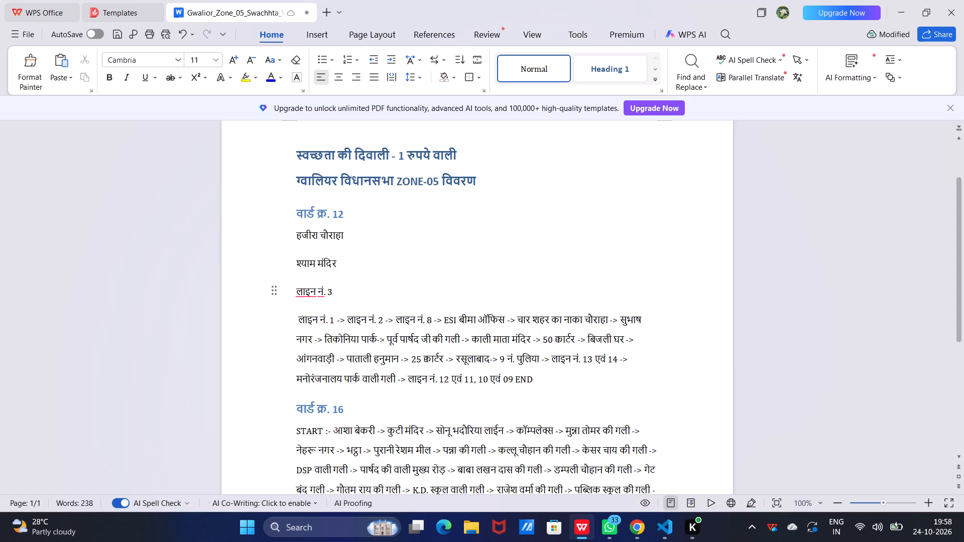
click(296, 290)
key(BackSpace)
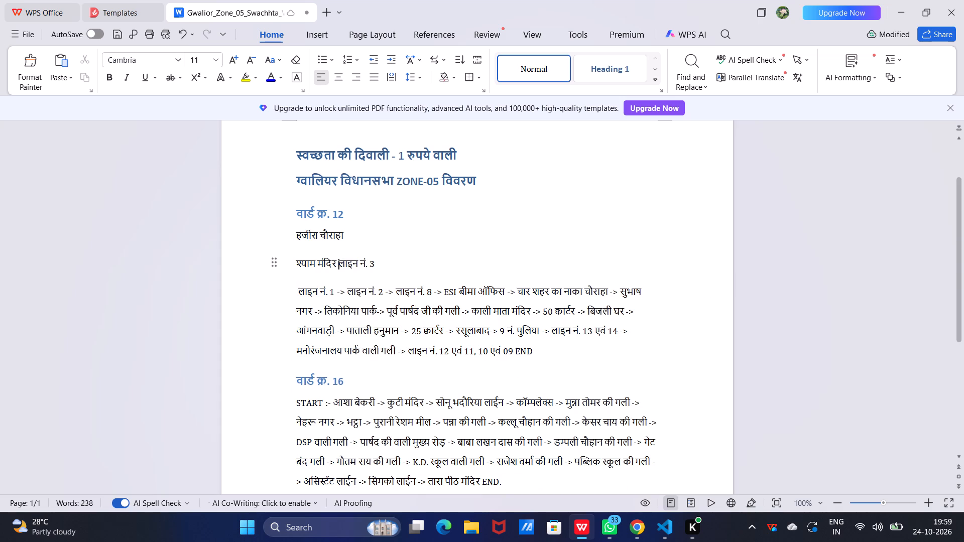
Split लाइन नं. 3 from श्याम मंदिर into its own paragraph in the वार्ड क्र. 12 section.
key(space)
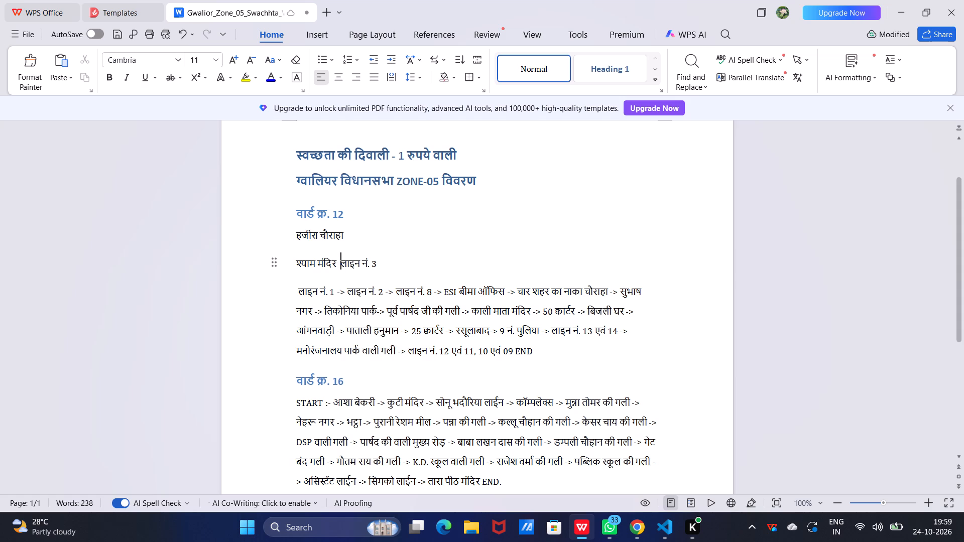
scroll(419, 277, down, 1)
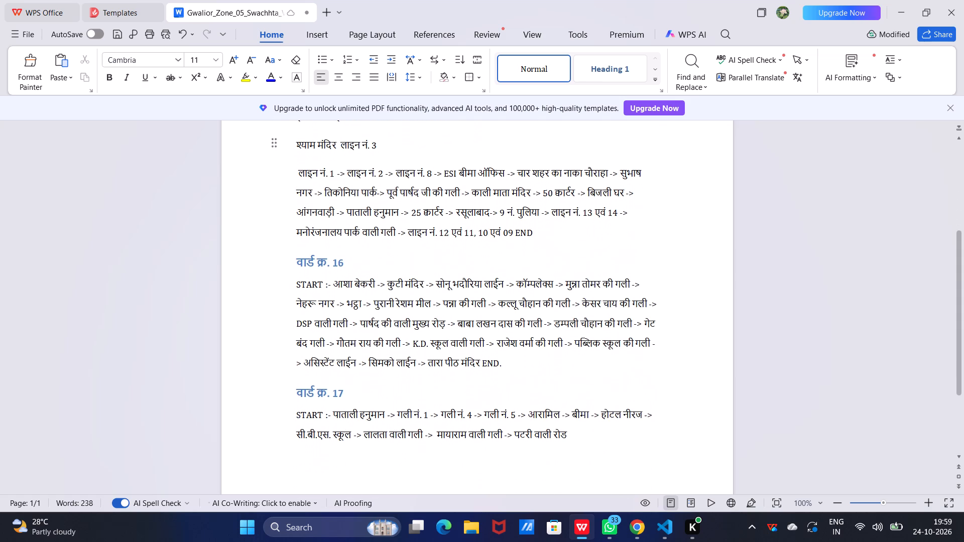
scroll(419, 277, down, 1)
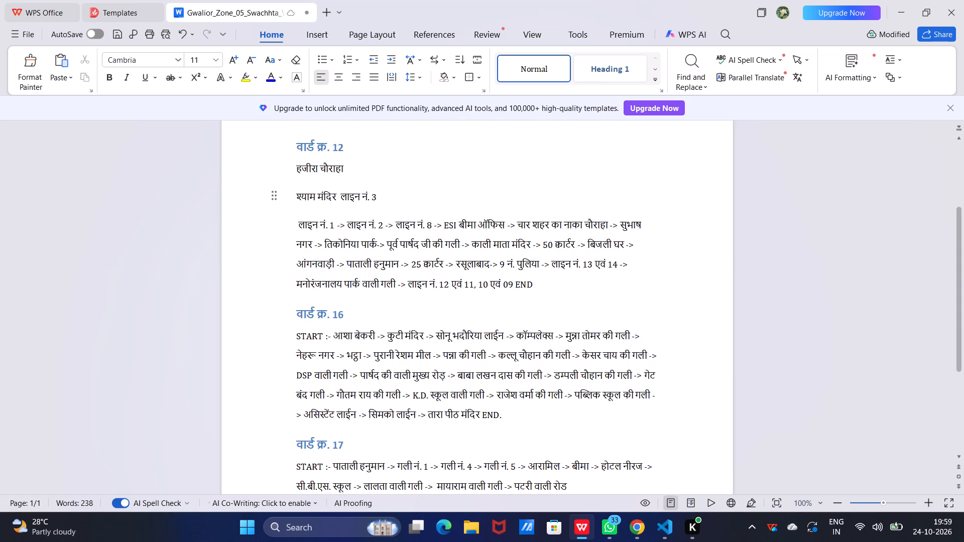
scroll(419, 277, down, 1)
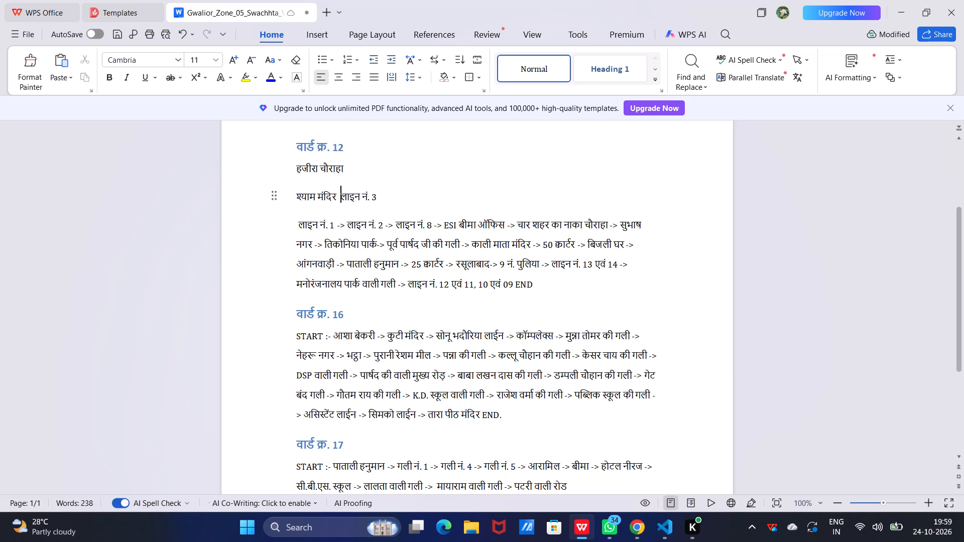
scroll(419, 277, up, 3)
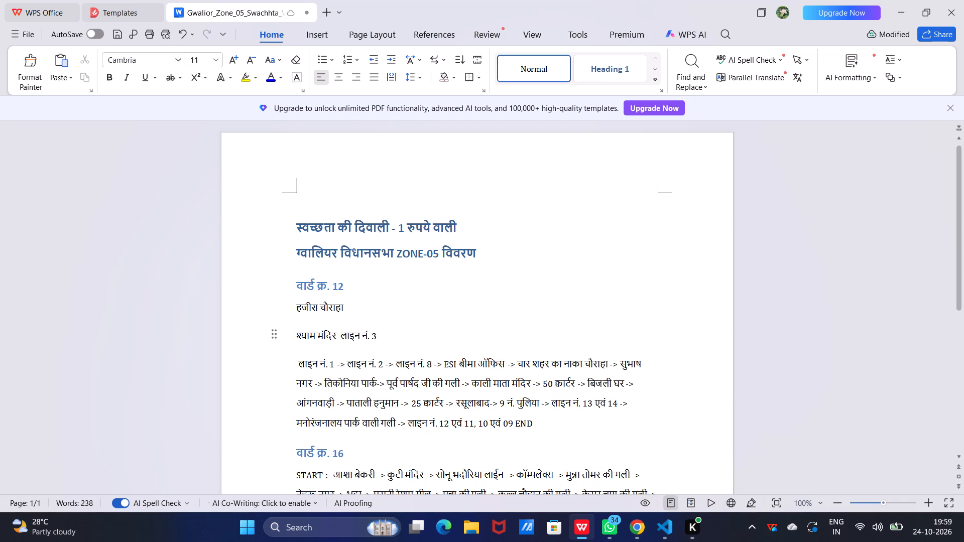
scroll(345, 223, down, 1)
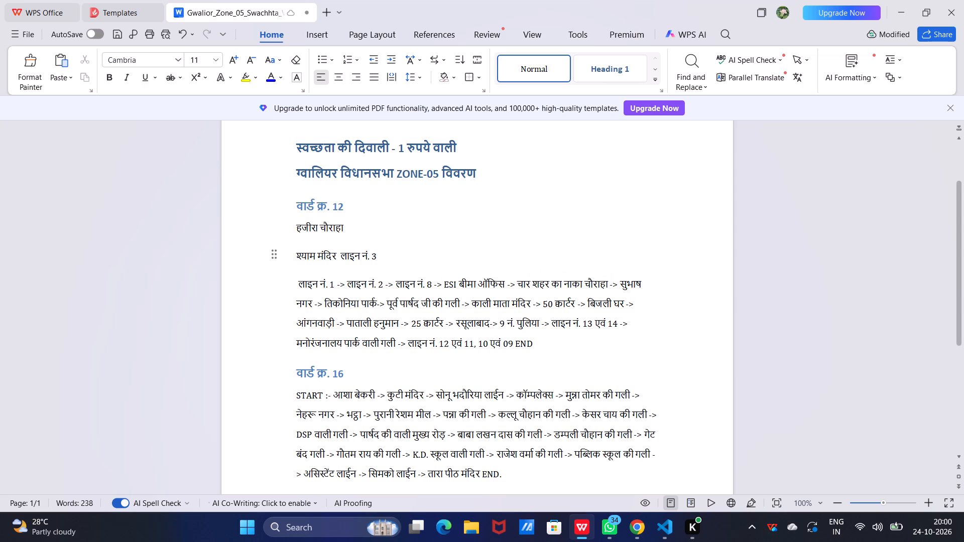
key(Return)
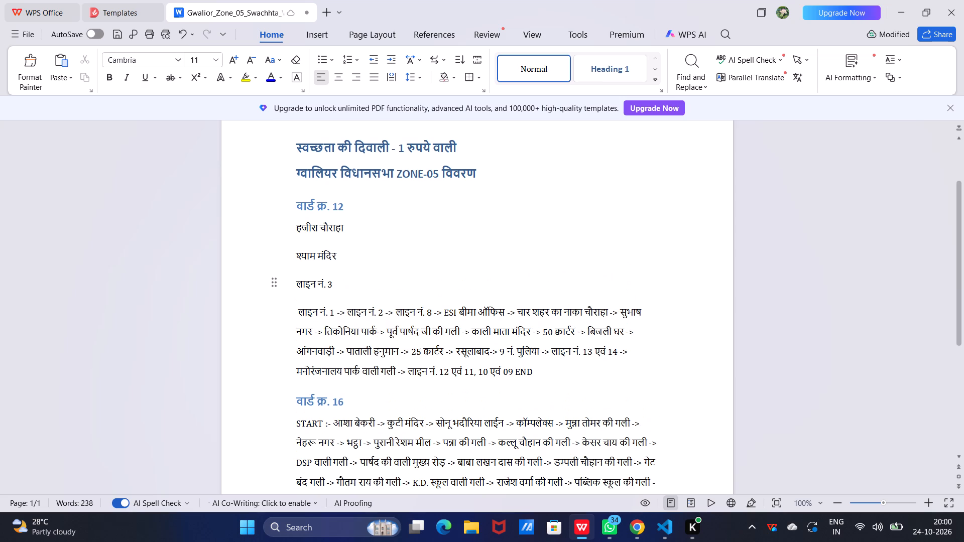
Put लाइन नं. 1 on its own line below लाइन नं. 3 and remove the arrow separating it from लाइन नं. 2.
click(336, 313)
key(Return)
click(305, 342)
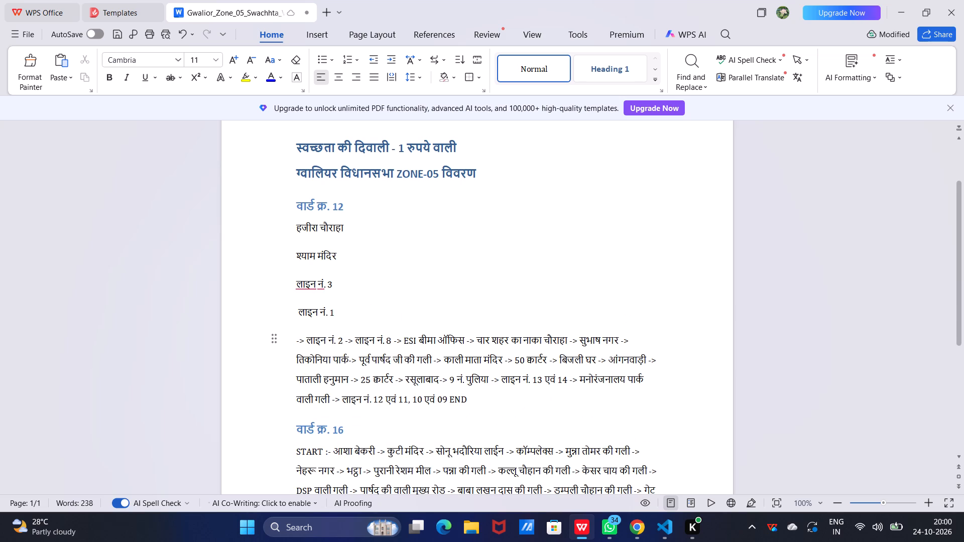
key(Return)
key(Return)
key(BackSpace)
key(BackSpace)
key(BackSpace)
key(BackSpace)
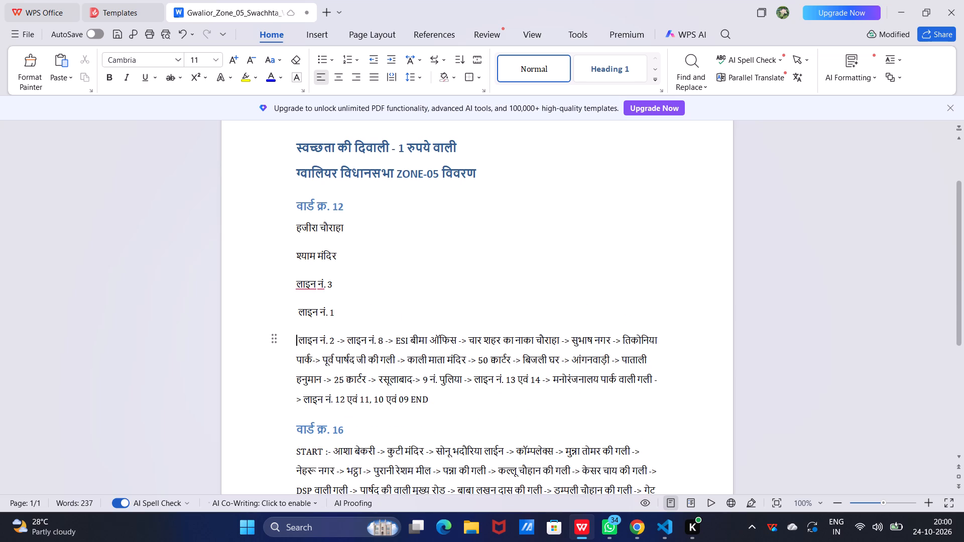
Split लाइन नं. 2 and लाइन नं. 8 onto separate lines, removing the arrow after each.
click(342, 340)
key(BackSpace)
key(BackSpace)
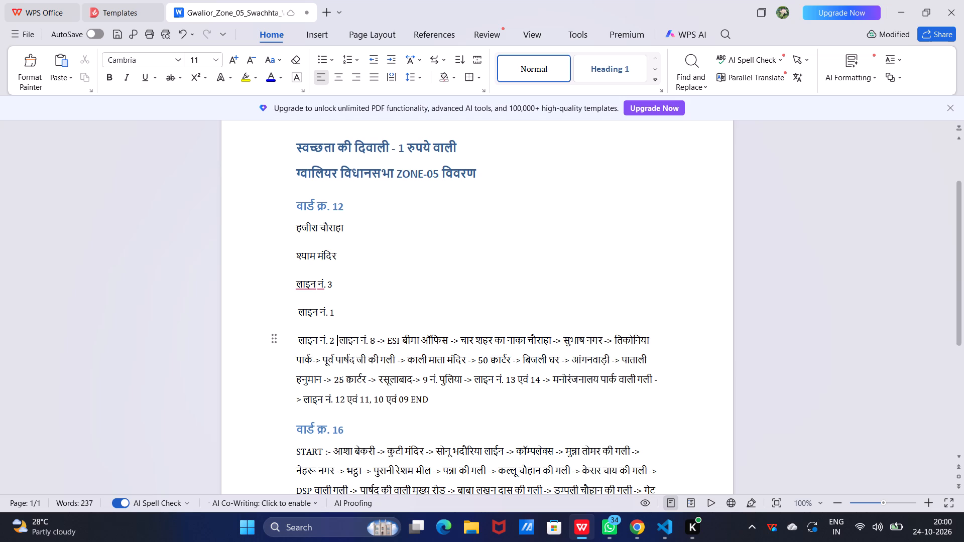
key(Return)
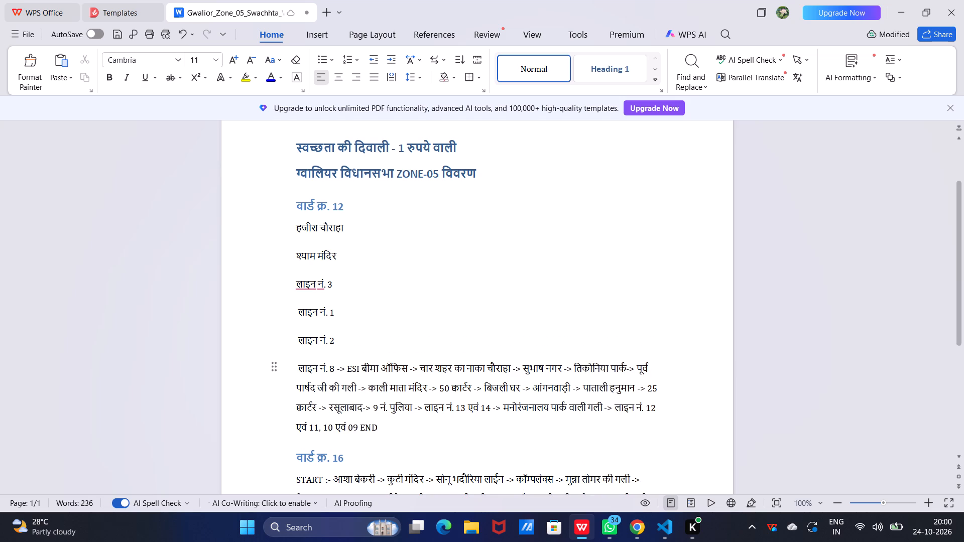
click(344, 372)
key(BackSpace)
key(BackSpace)
key(Return)
Apply 1. 2. 3. numbering to the वार्ड क्र. 12 lines from हजीरा चौराहा through लाइन नं. 2.
scroll(344, 372, down, 1)
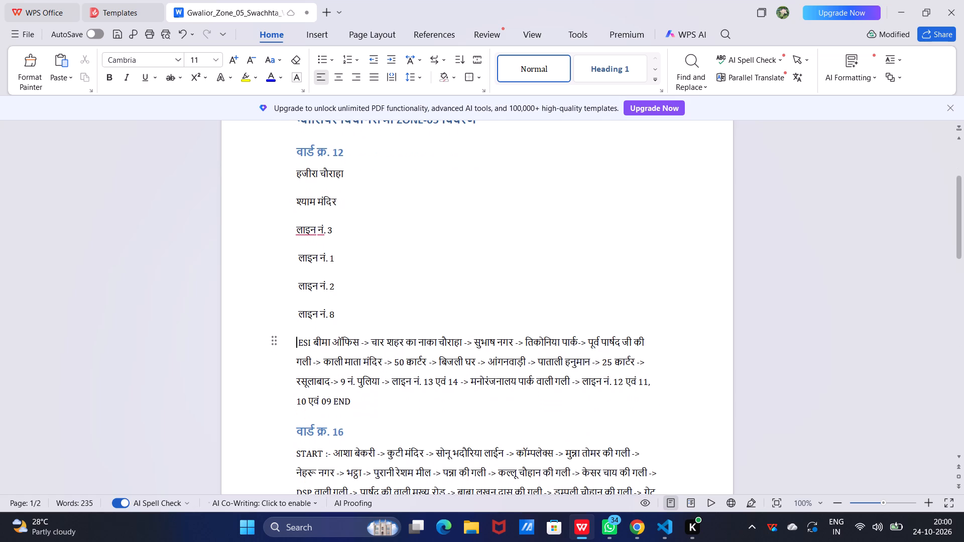
scroll(344, 372, down, 1)
drag(295, 170, 355, 277)
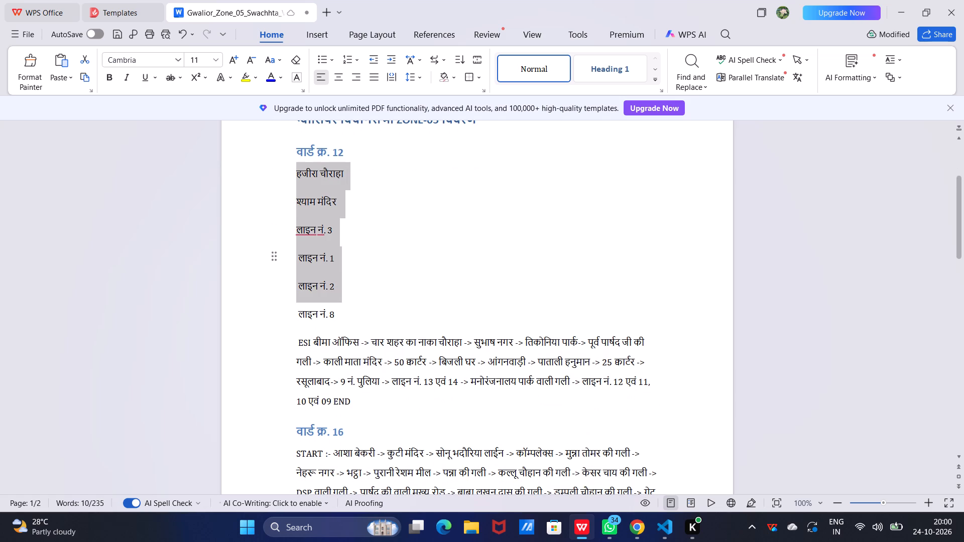
drag(355, 277, 349, 300)
click(331, 61)
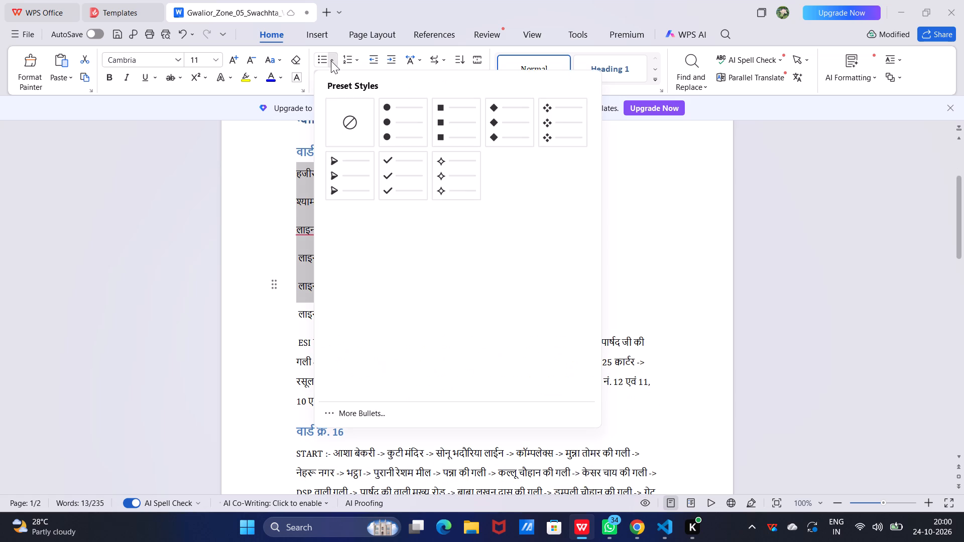
click(357, 61)
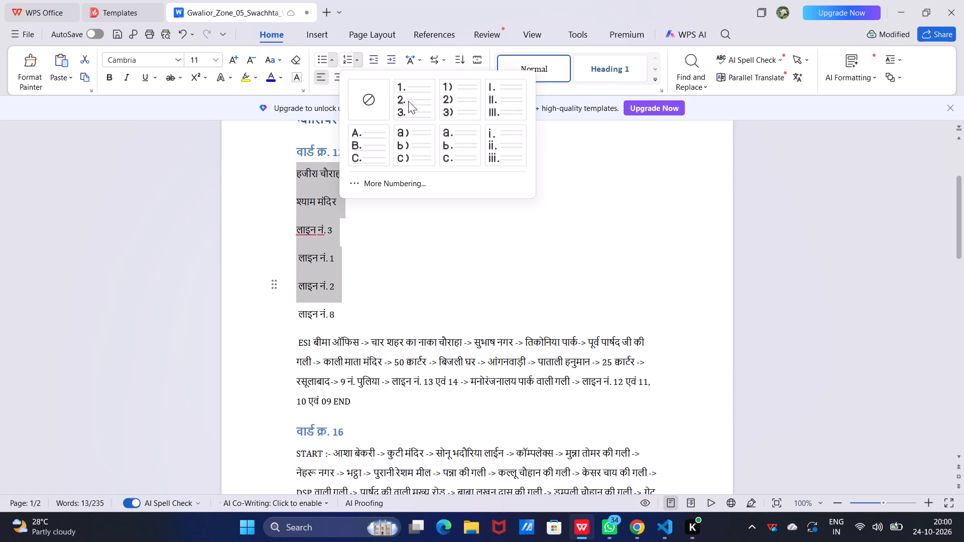
click(408, 101)
click(375, 290)
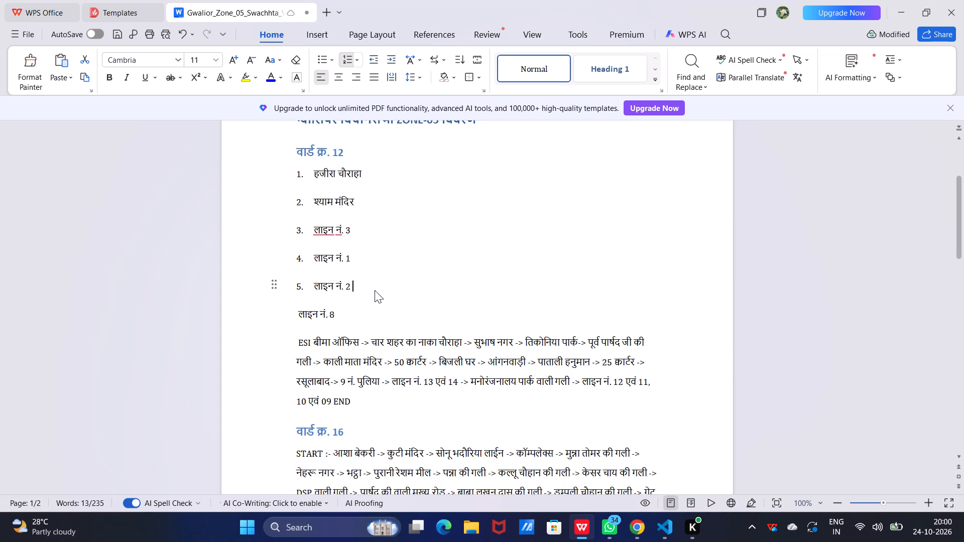
Put ESI बीमा ऑफिस on its own line below लाइन नं. 8 and remove the arrow following it.
scroll(375, 290, up, 2)
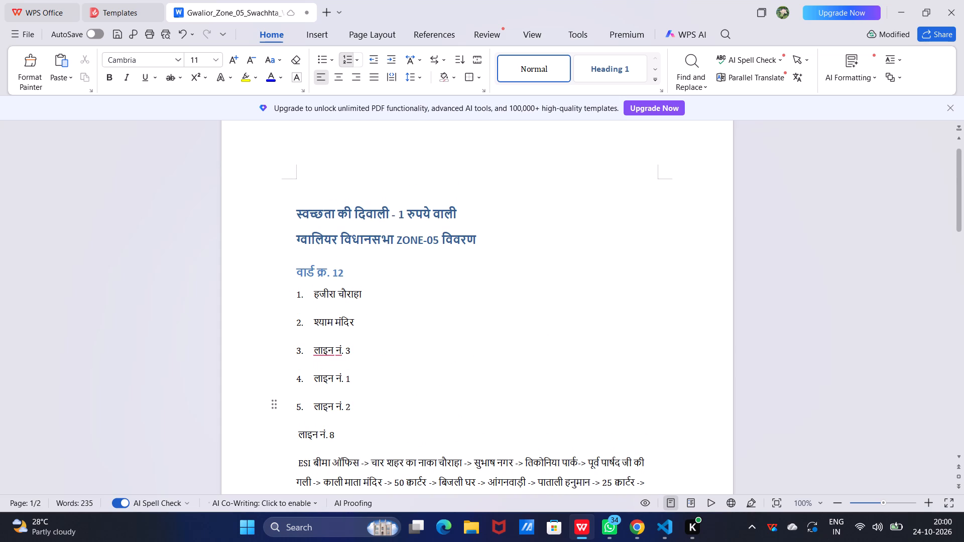
scroll(379, 285, down, 1)
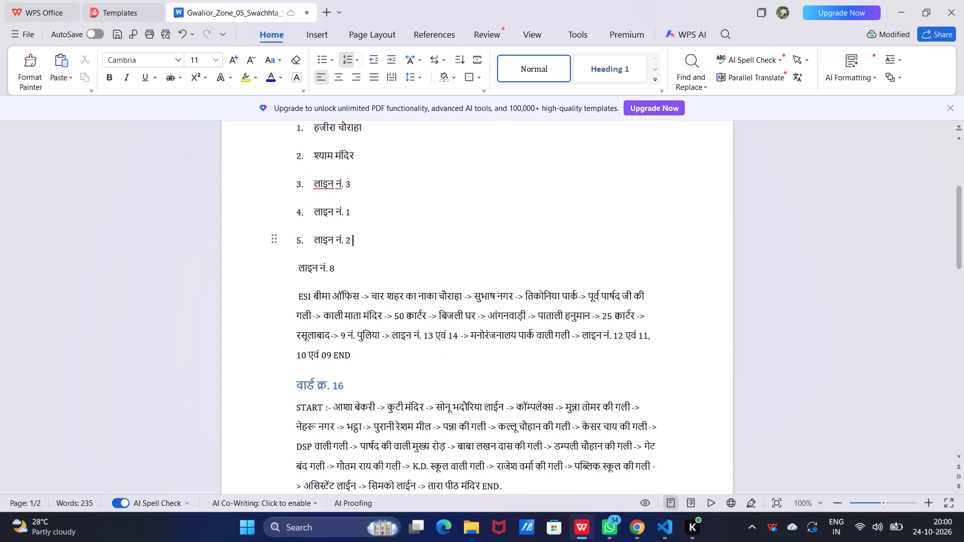
scroll(379, 285, down, 1)
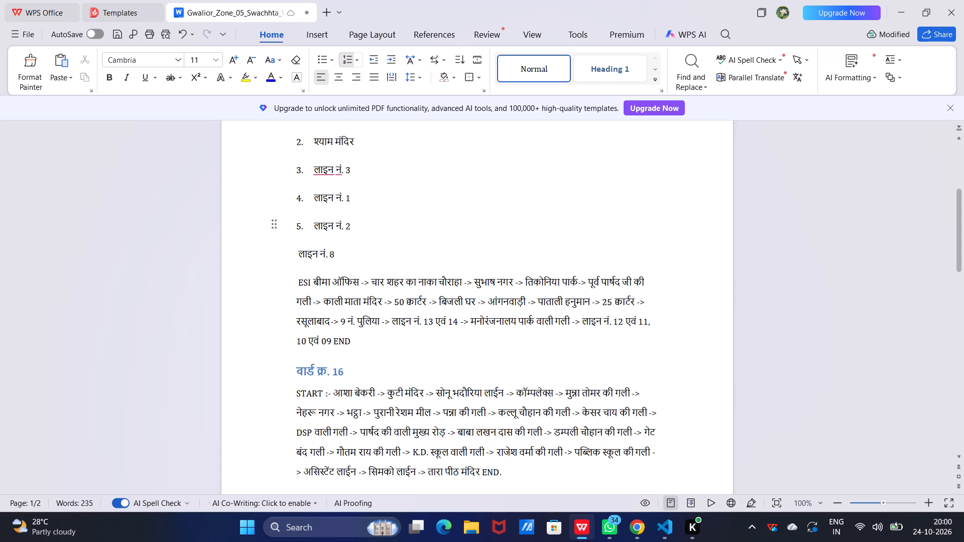
scroll(424, 389, up, 1)
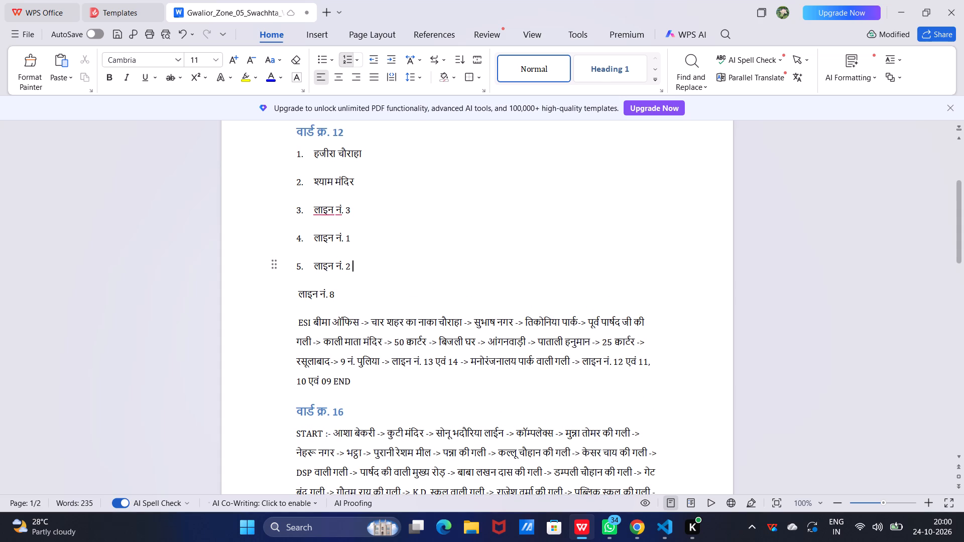
click(359, 321)
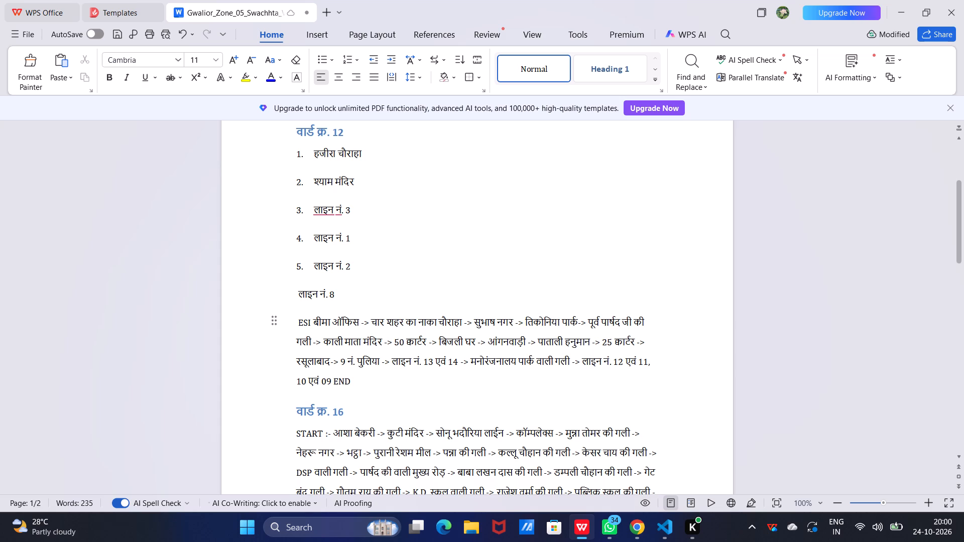
key(Return)
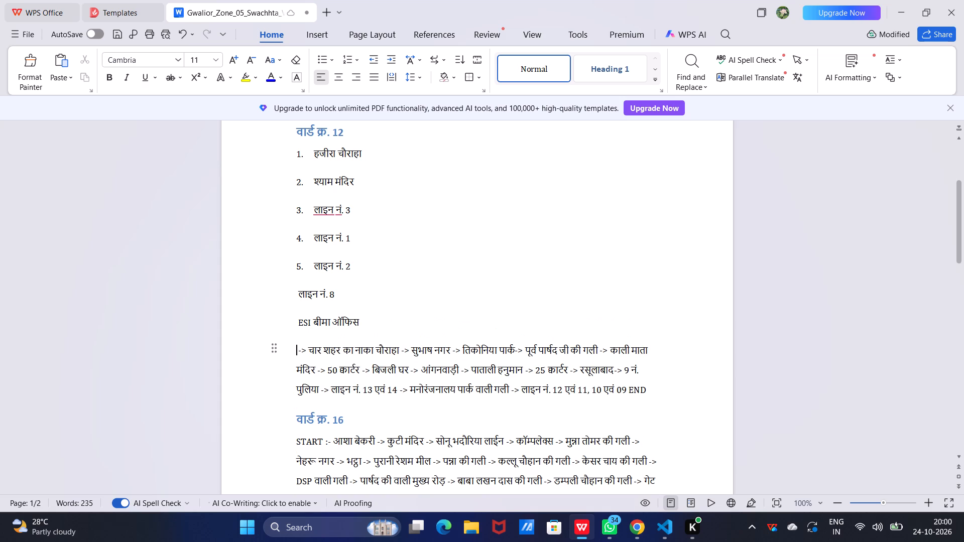
click(308, 352)
key(BackSpace)
key(BackSpace)
key(BackSpace)
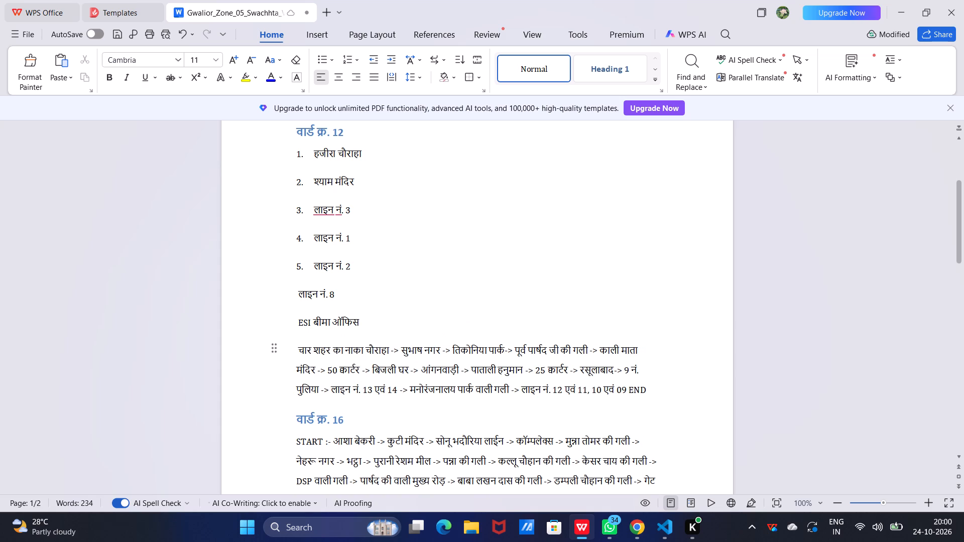
Split चार शहर का नाका चौराहा and सुभाष नगर onto separate lines, removing the arrow after each.
click(392, 352)
key(Return)
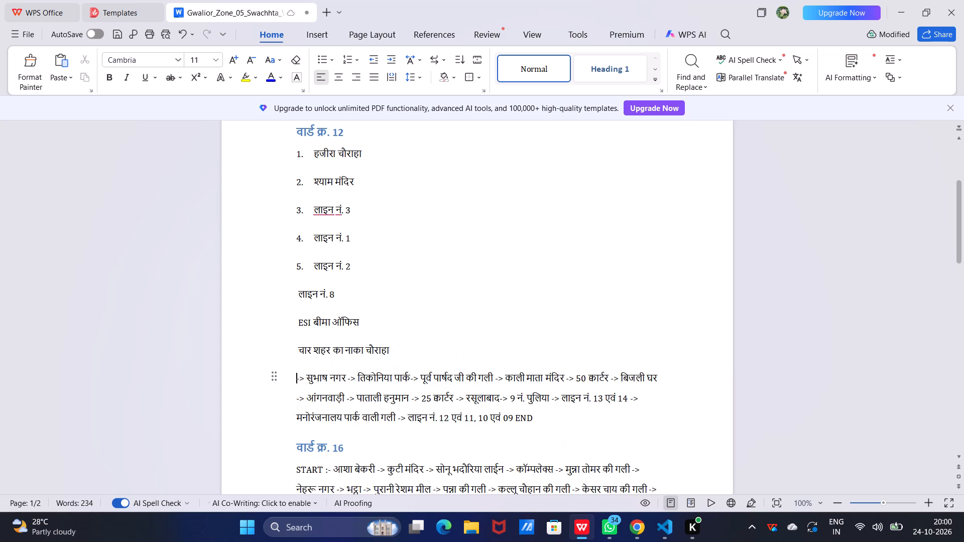
key(Right)
key(Right)
key(BackSpace)
key(BackSpace)
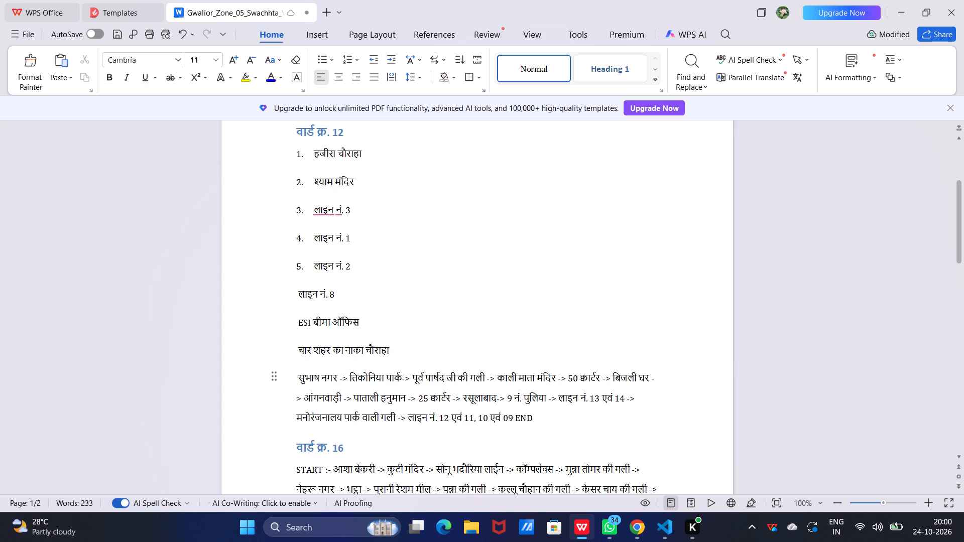
click(346, 377)
key(BackSpace)
key(BackSpace)
key(Return)
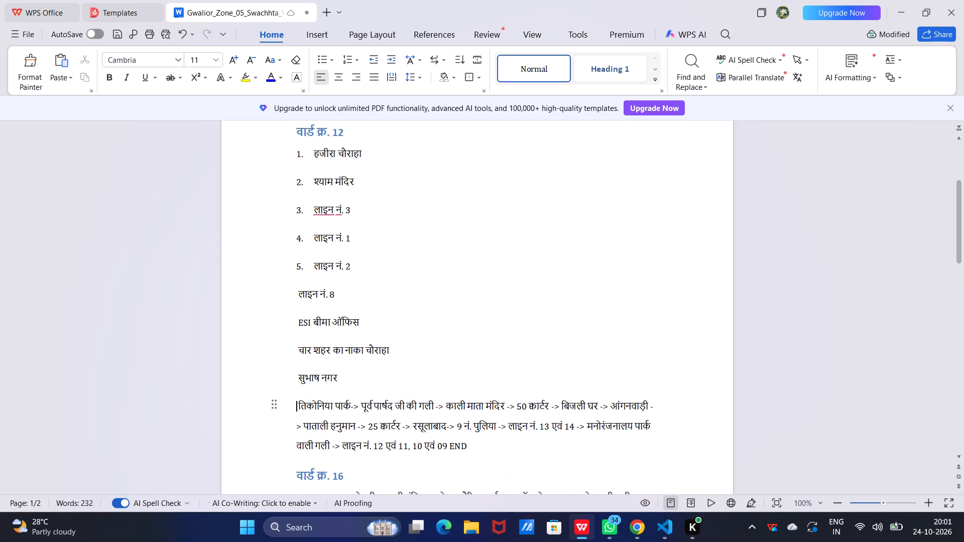
scroll(346, 377, down, 2)
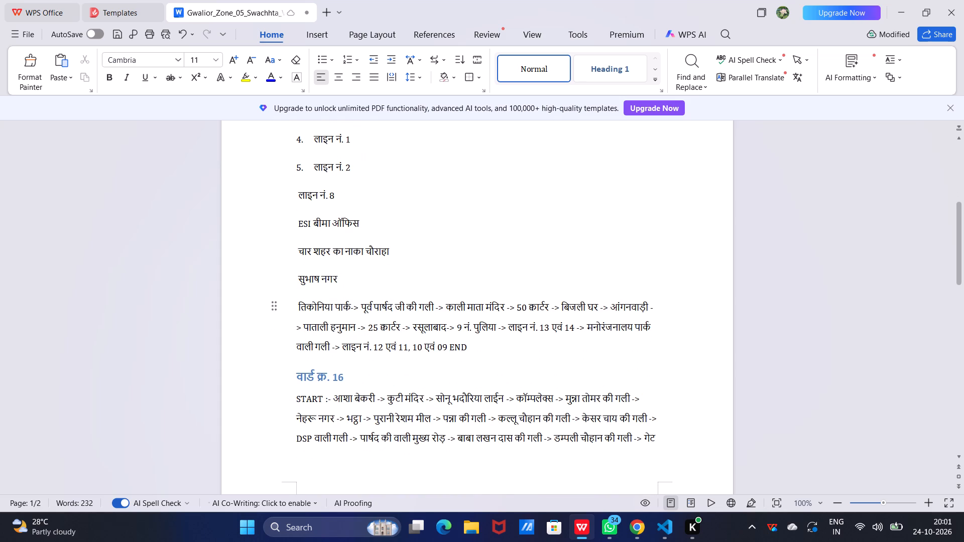
Split तिकोनिया पार्क and पूर्व पार्षद जी की गली onto separate lines, removing the arrow after each.
click(360, 305)
key(BackSpace)
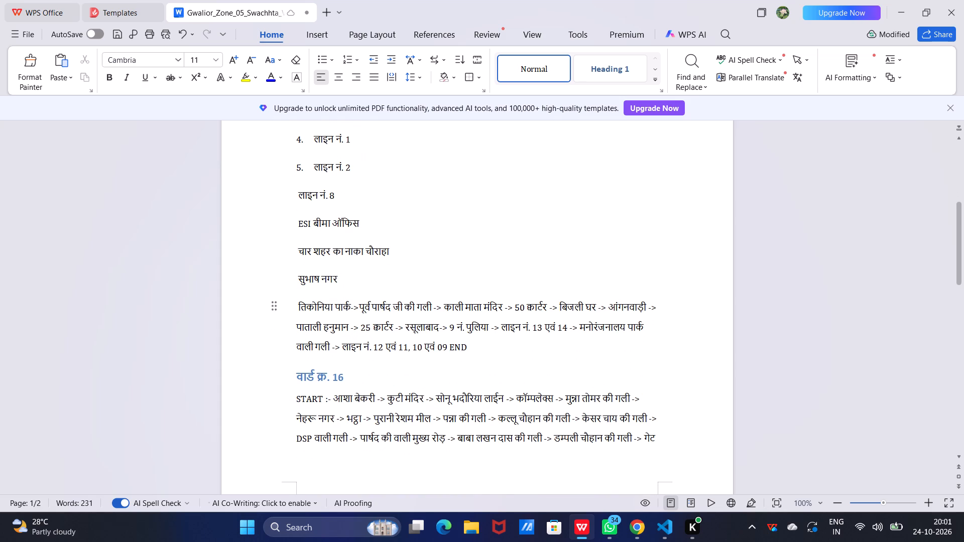
key(BackSpace)
key(BackSpace)
key(Return)
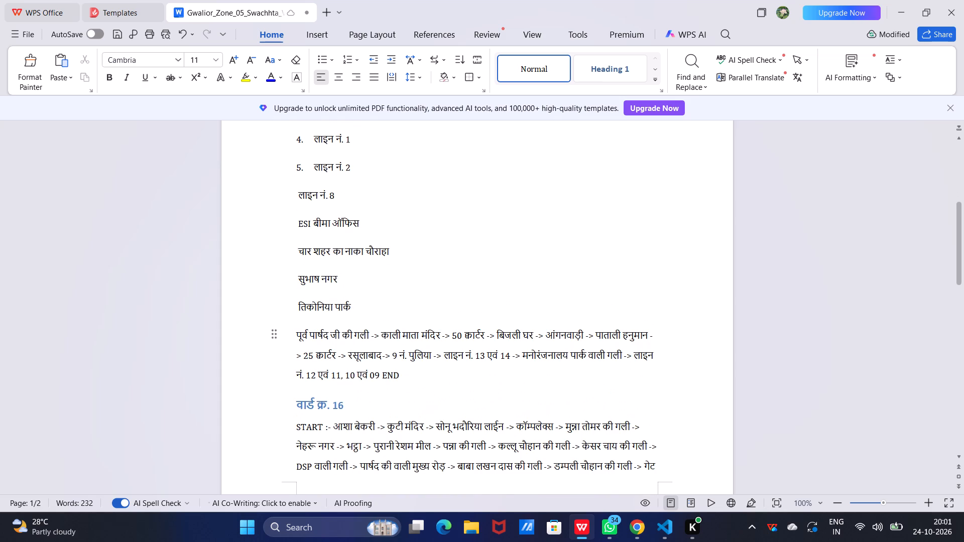
click(379, 341)
key(BackSpace)
key(BackSpace)
key(Return)
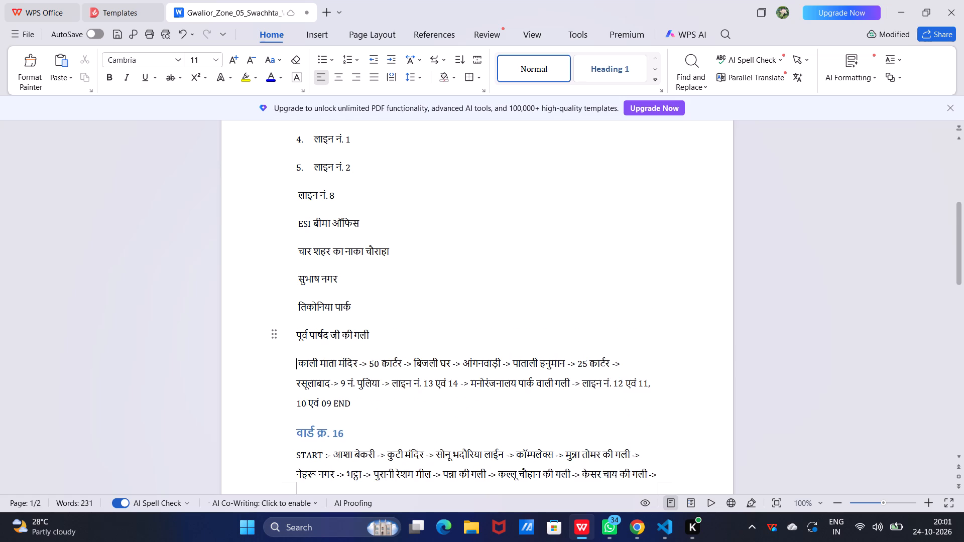
Put काली माता मंदिर on its own line, removing its trailing arrow and the extra blank lines below it.
scroll(379, 341, down, 1)
click(368, 279)
key(Return)
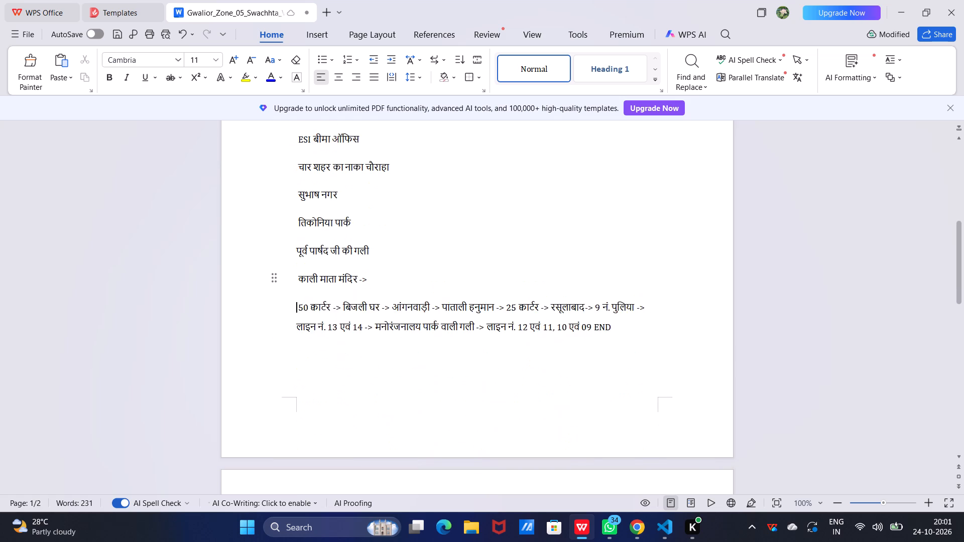
key(Return)
click(373, 275)
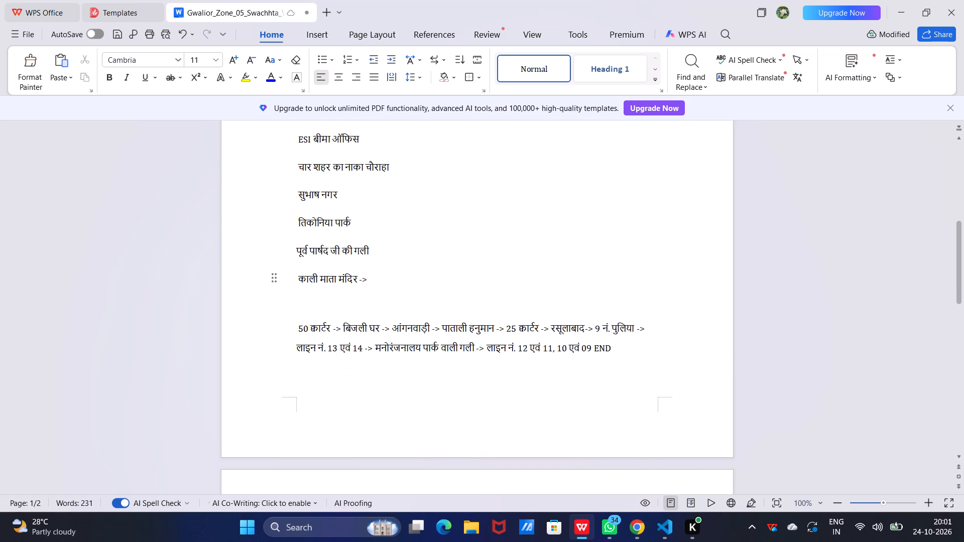
key(Return)
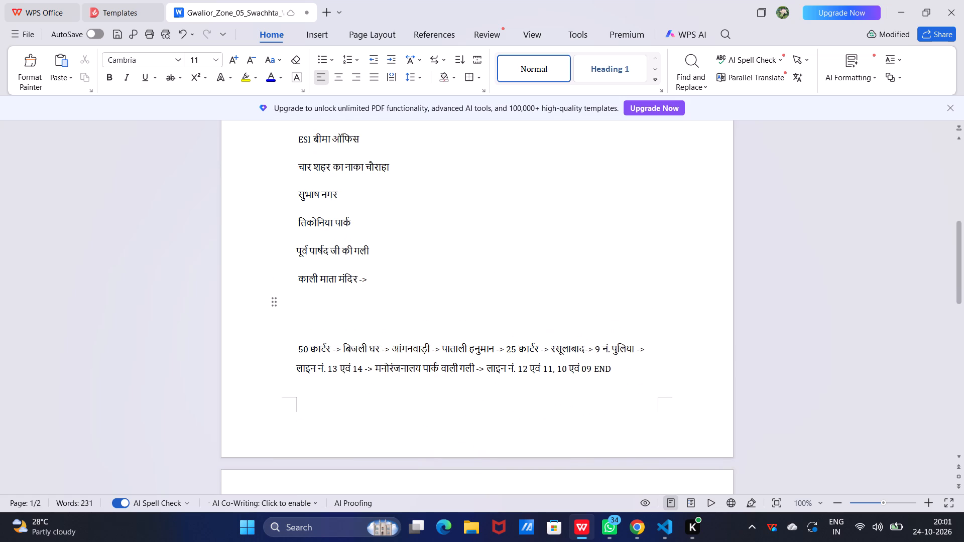
click(376, 279)
key(Return)
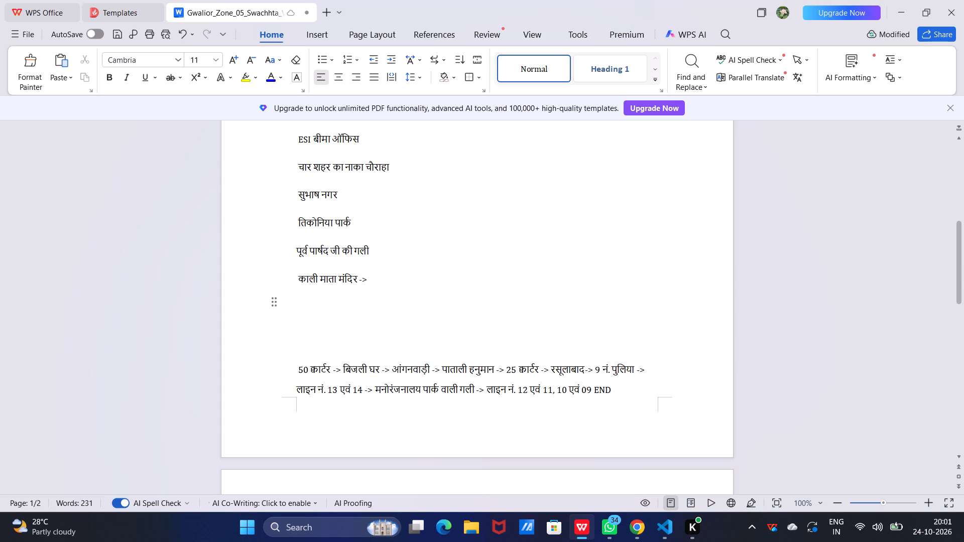
click(368, 280)
key(BackSpace)
key(BackSpace)
click(310, 346)
key(BackSpace)
key(BackSpace)
key(BackSpace)
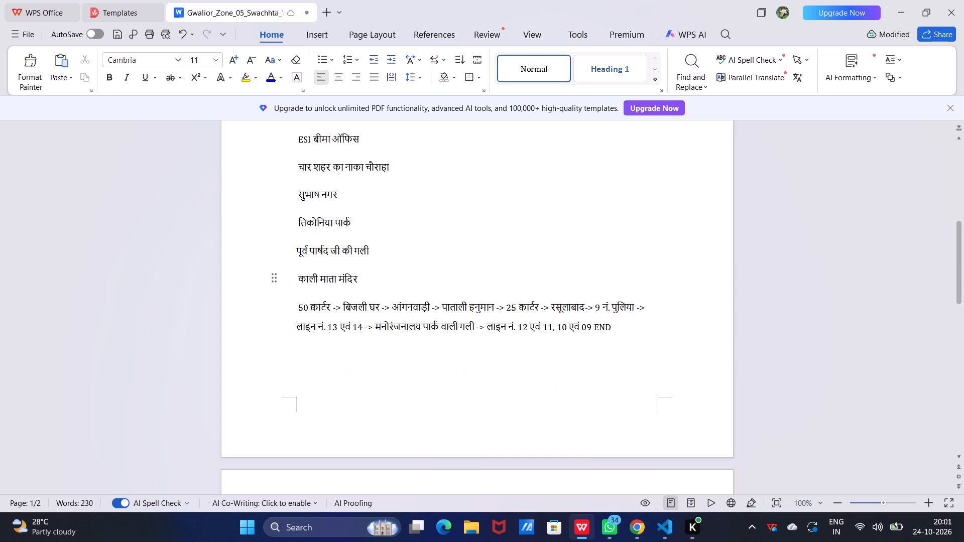
Split 50 क्वार्टर and बिजली घर onto separate lines, removing the arrow after each.
click(342, 308)
key(Return)
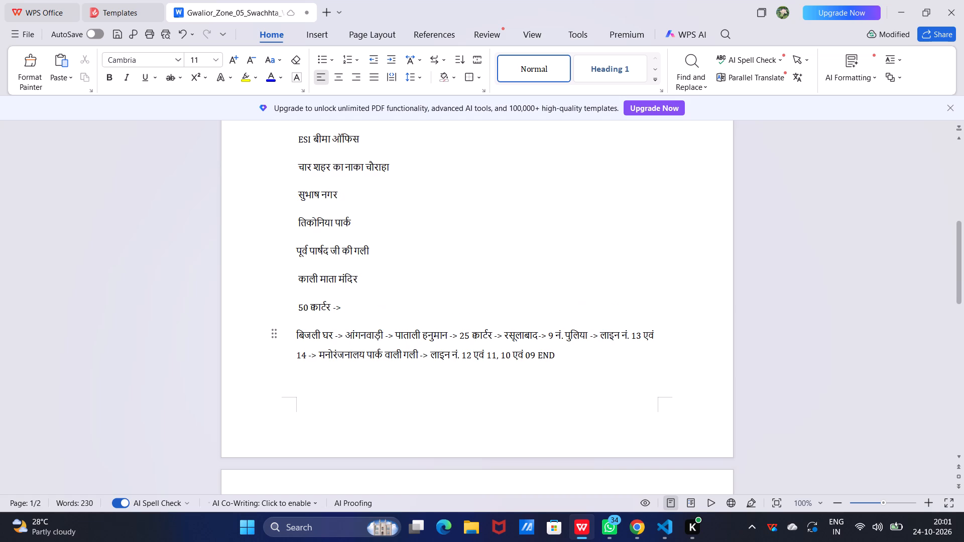
click(341, 306)
key(BackSpace)
key(BackSpace)
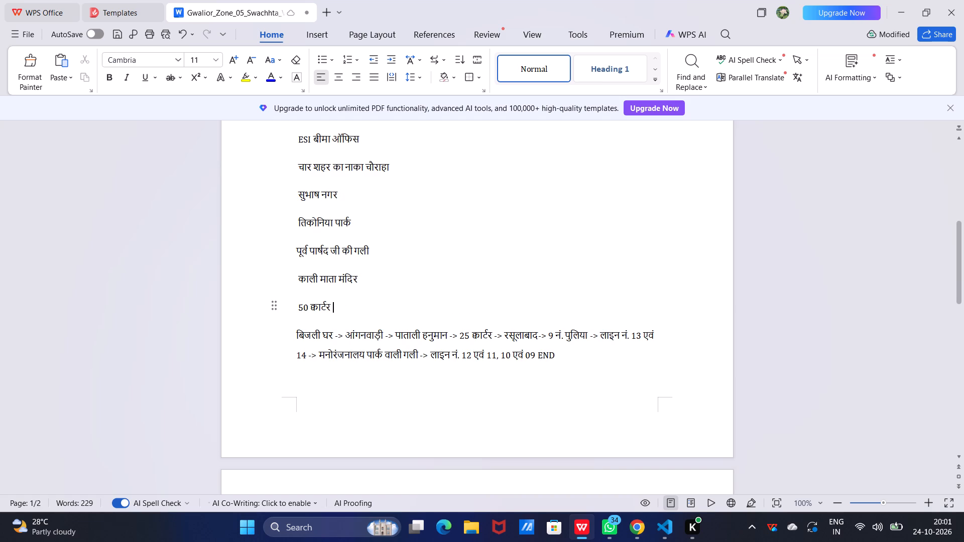
click(344, 334)
key(BackSpace)
key(BackSpace)
key(BackSpace)
key(Return)
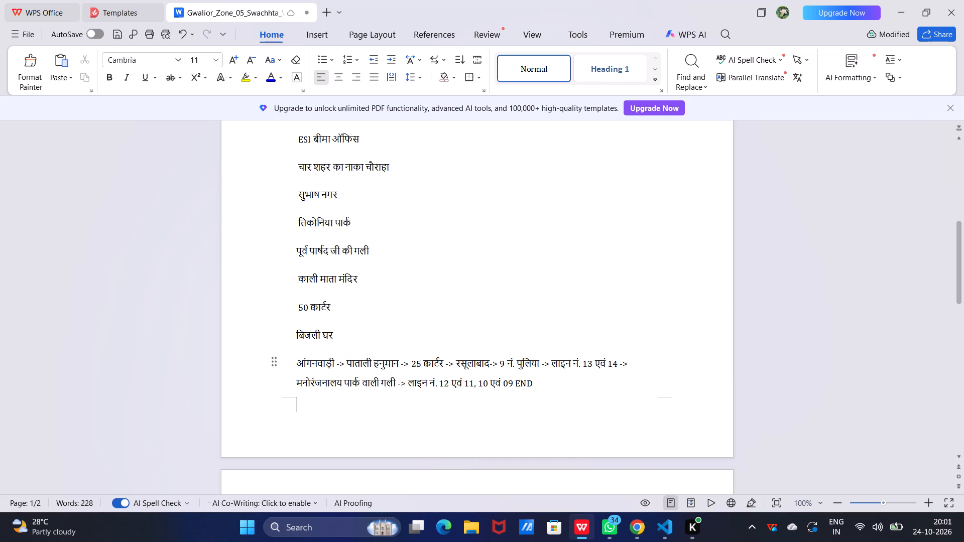
Split आंगनवाड़ी and पाताली हनुमान onto separate lines, removing the arrow after each.
click(345, 368)
key(BackSpace)
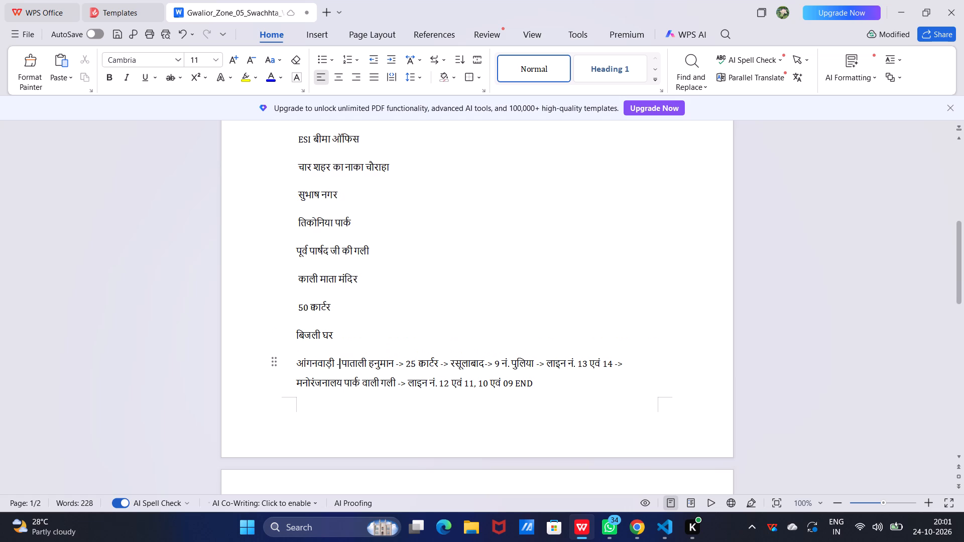
key(BackSpace)
key(Return)
scroll(345, 368, down, 1)
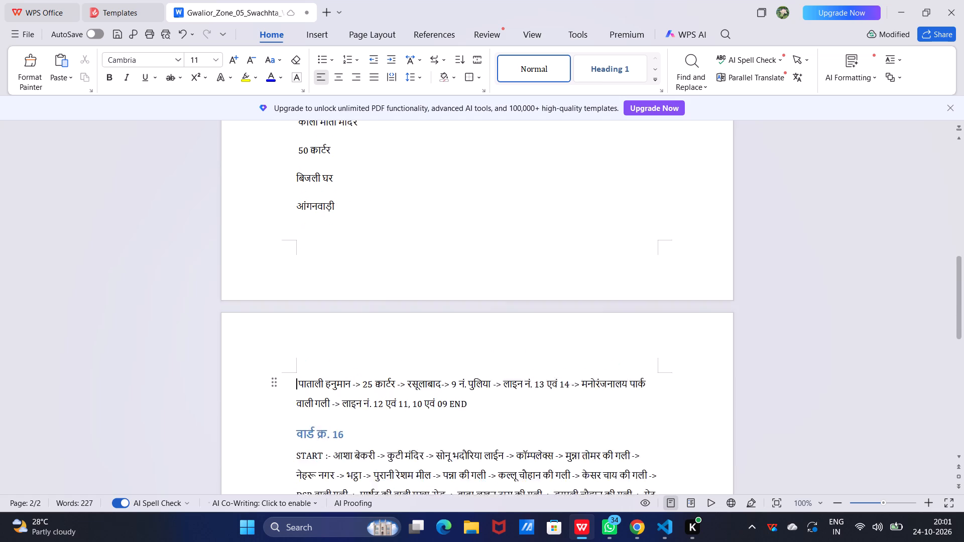
scroll(345, 368, down, 1)
click(360, 365)
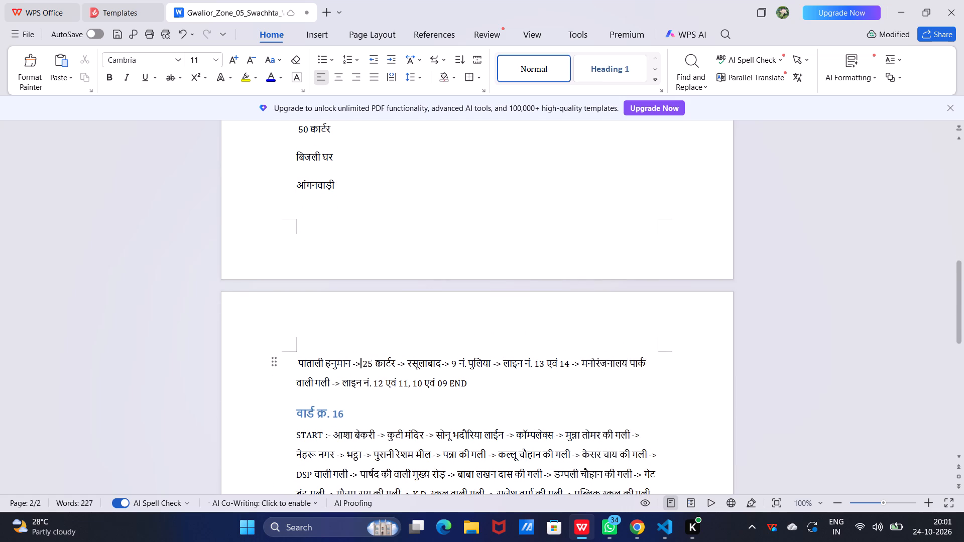
key(BackSpace)
key(BackSpace)
key(Return)
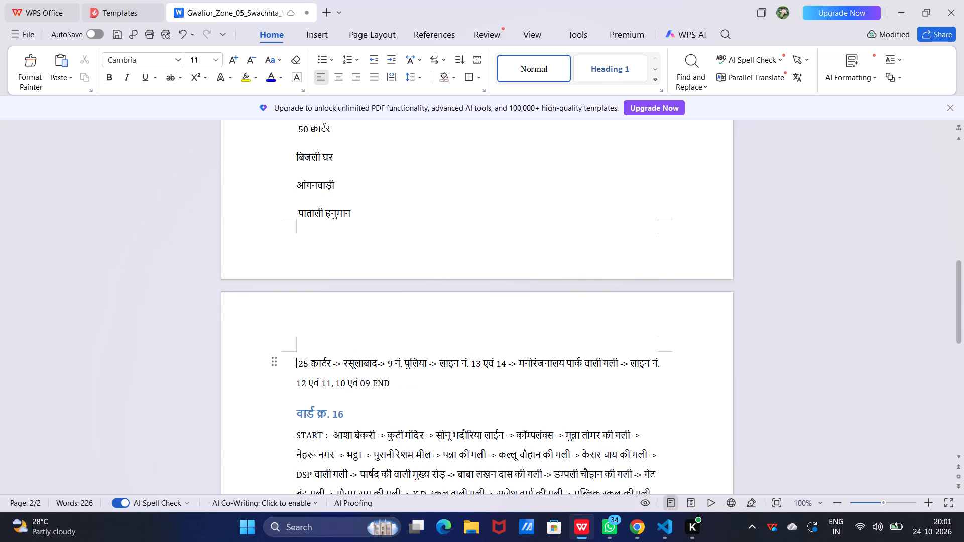
Split 25 क्वार्टर and रसूलाबाद onto separate lines, removing the arrow after each.
click(341, 362)
key(BackSpace)
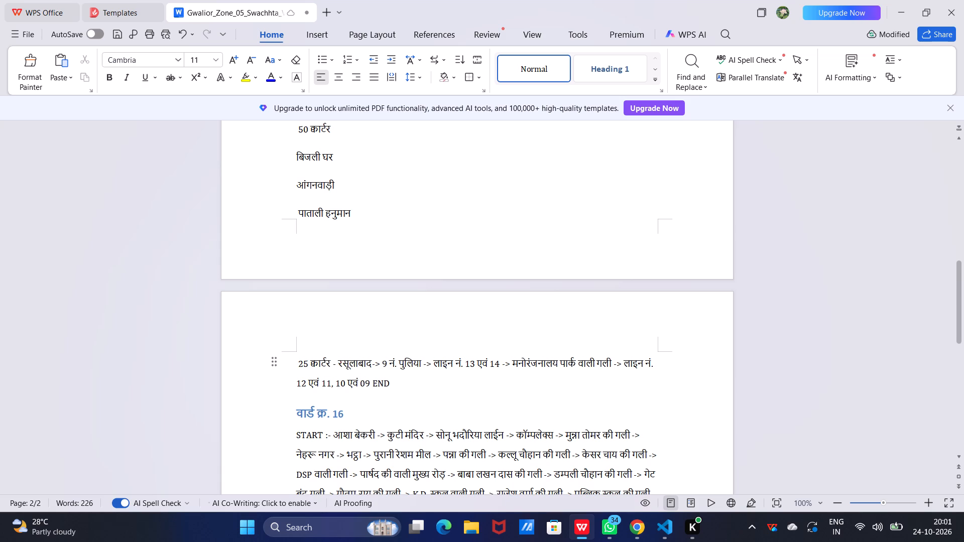
key(BackSpace)
key(Return)
scroll(341, 362, down, 1)
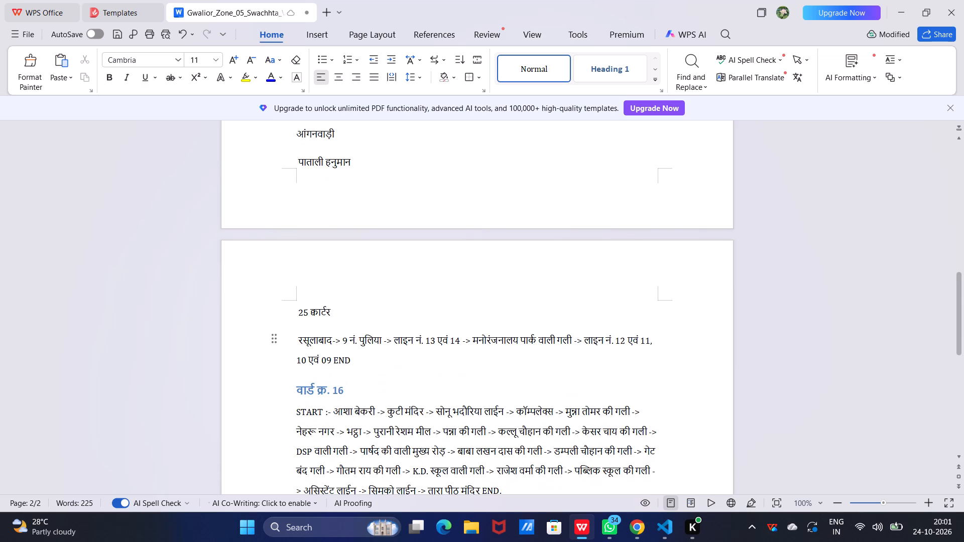
click(339, 339)
key(BackSpace)
key(BackSpace)
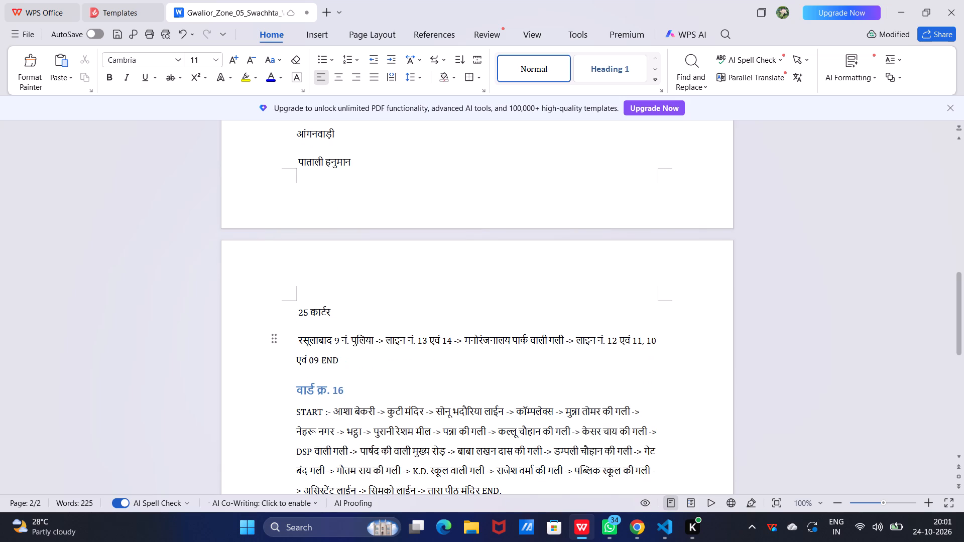
key(Return)
Split 9 नं. पुलिया and लाइन नं. 13 एवं 14 onto separate lines, removing the arrow after each.
scroll(339, 339, down, 1)
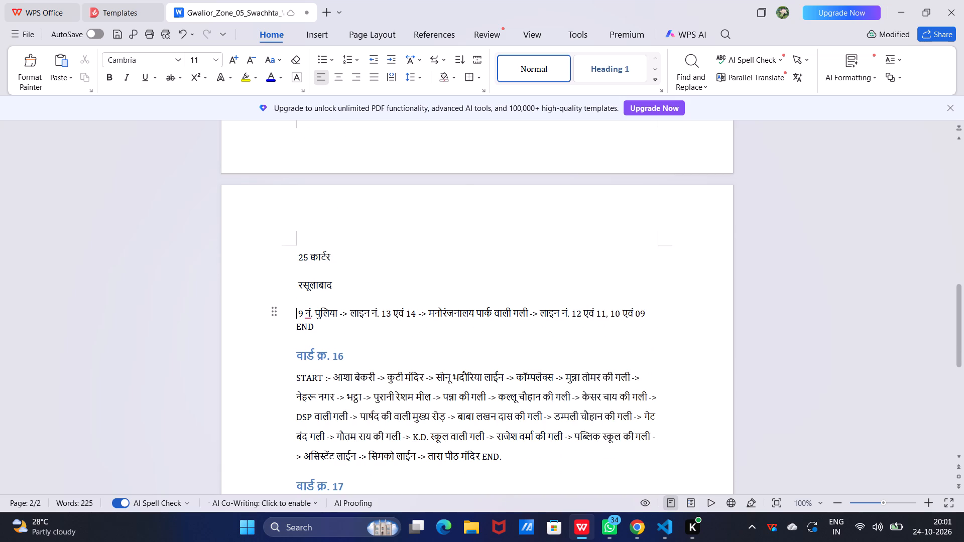
click(350, 307)
key(BackSpace)
key(BackSpace)
key(BackSpace)
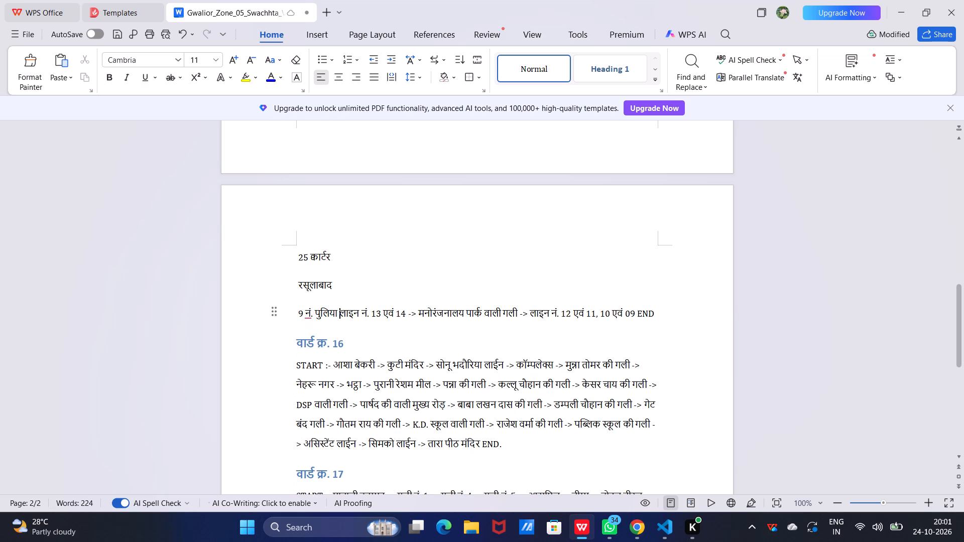
key(Return)
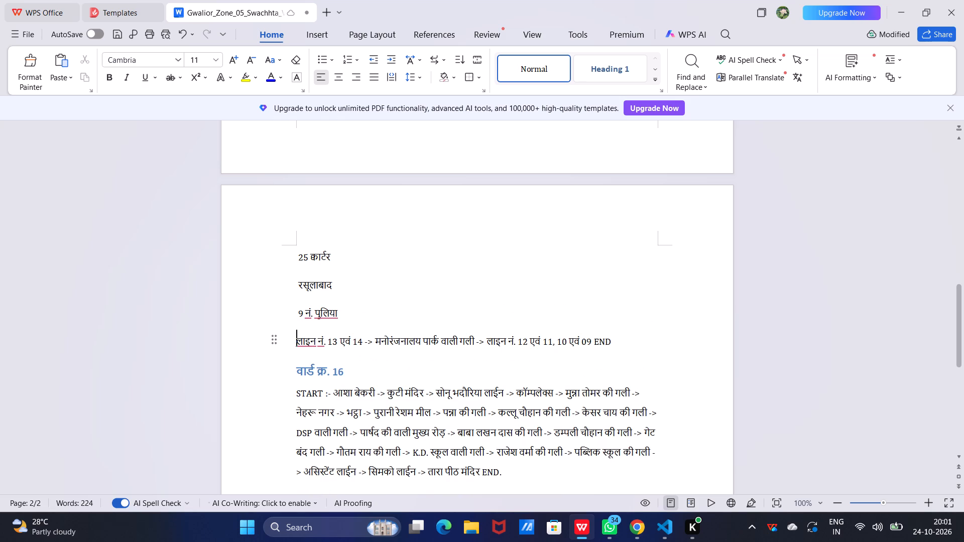
click(372, 343)
key(BackSpace)
key(BackSpace)
key(Return)
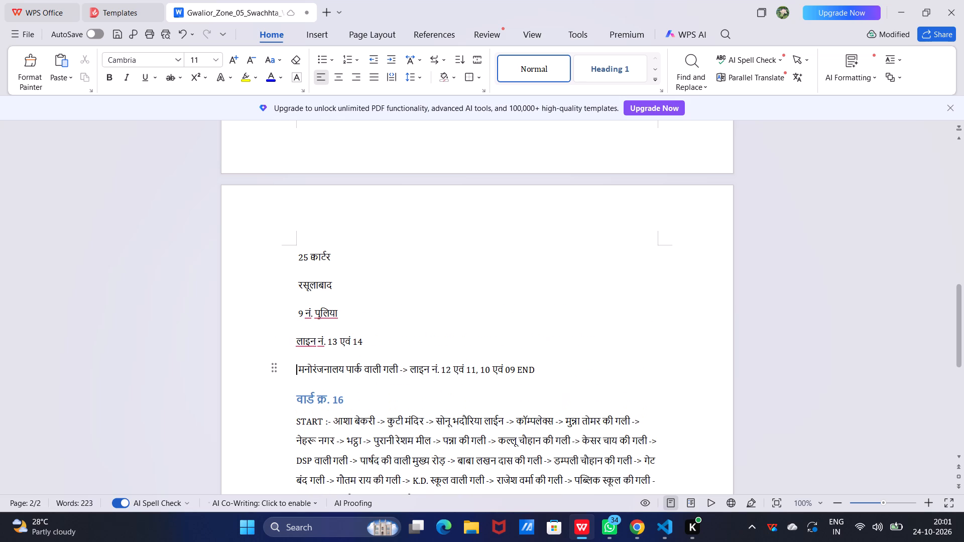
Put मनोरंजनालय पार्क वाली गली on its own line and remove the arrow following it.
click(404, 371)
key(Right)
key(BackSpace)
key(BackSpace)
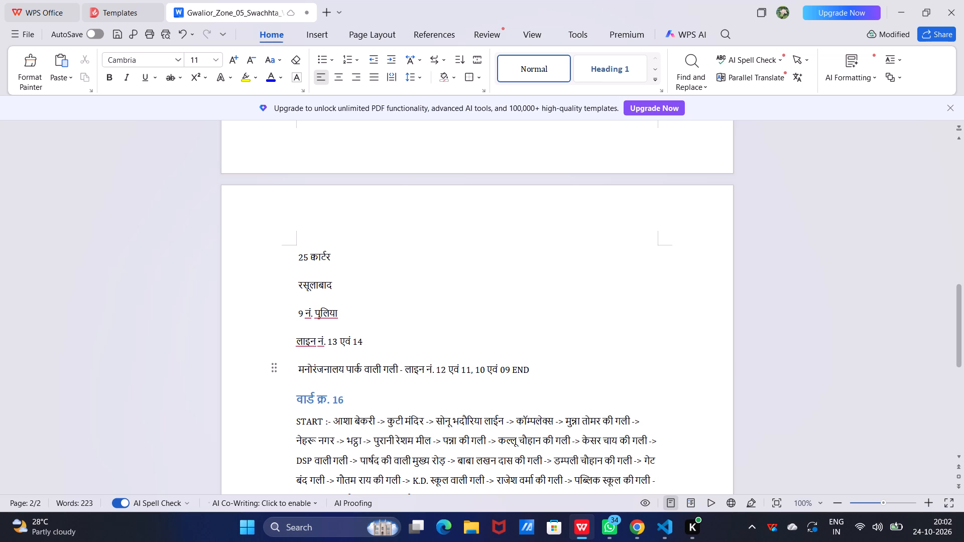
key(Return)
Delete the word END from the last वार्ड क्र. 12 line, लाइन नं. 12 एवं 11, 10 एवं 09.
scroll(404, 371, up, 4)
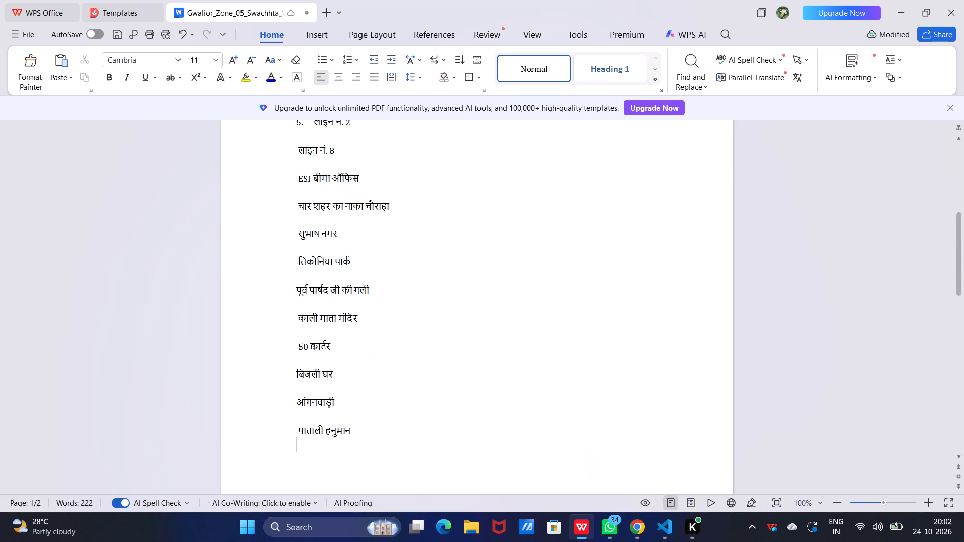
right_click(404, 371)
scroll(404, 371, up, 3)
click(373, 354)
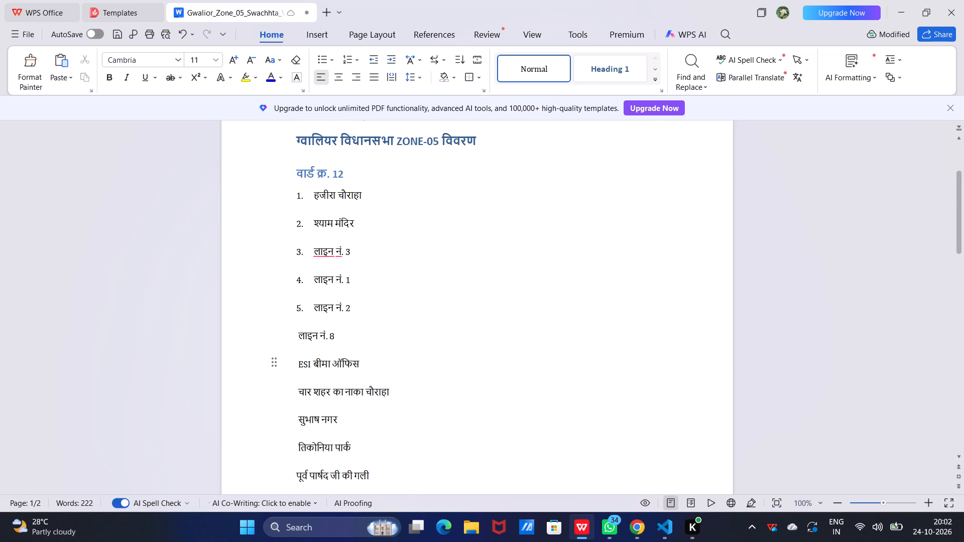
scroll(367, 324, down, 7)
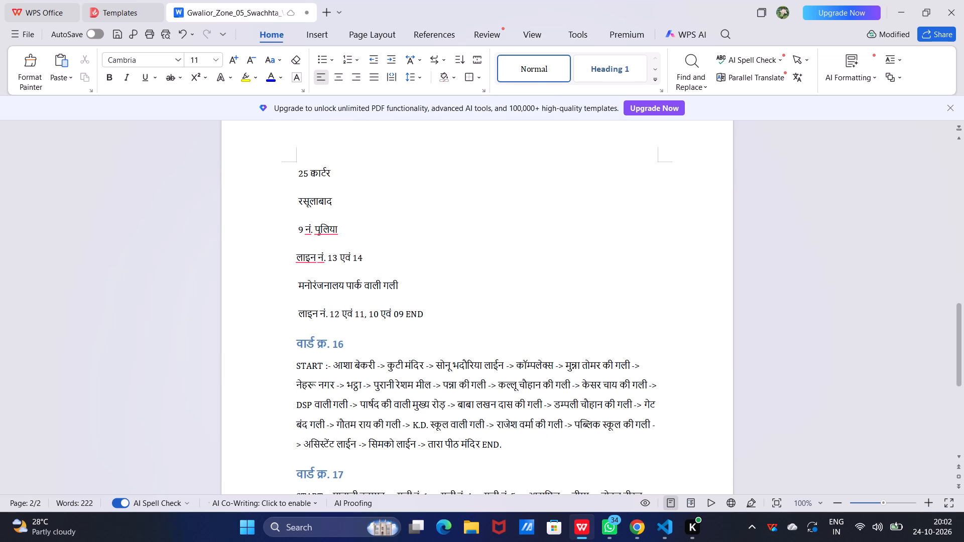
click(432, 313)
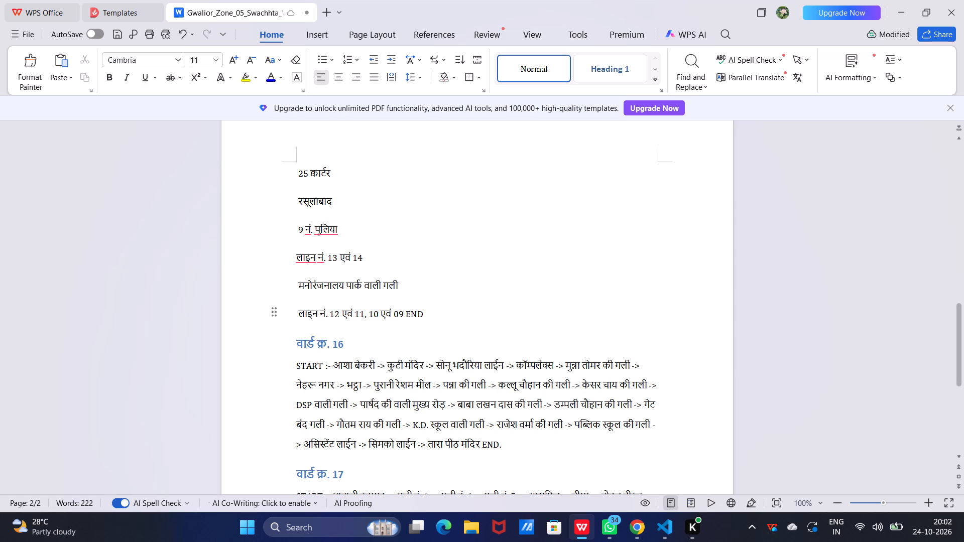
key(BackSpace)
key(BackSpace)
key(BackSpace)
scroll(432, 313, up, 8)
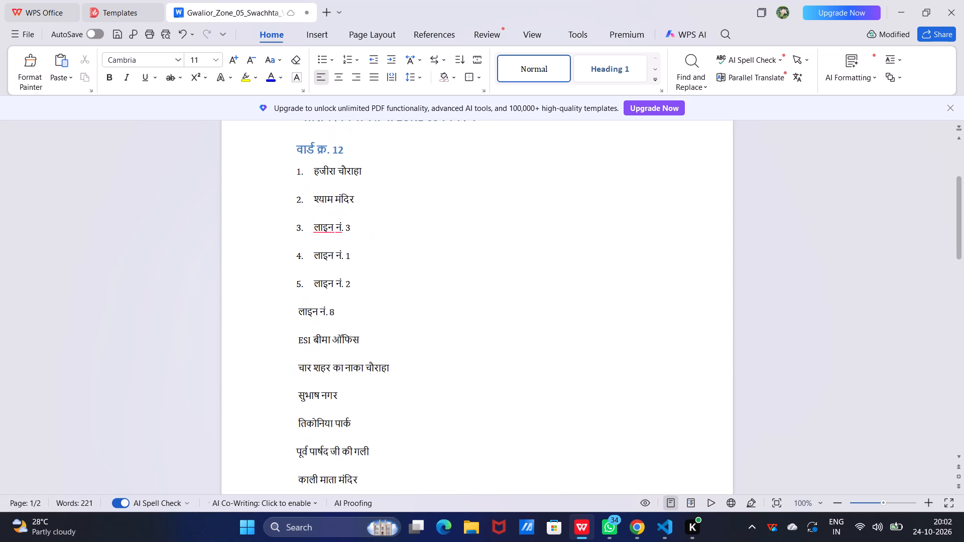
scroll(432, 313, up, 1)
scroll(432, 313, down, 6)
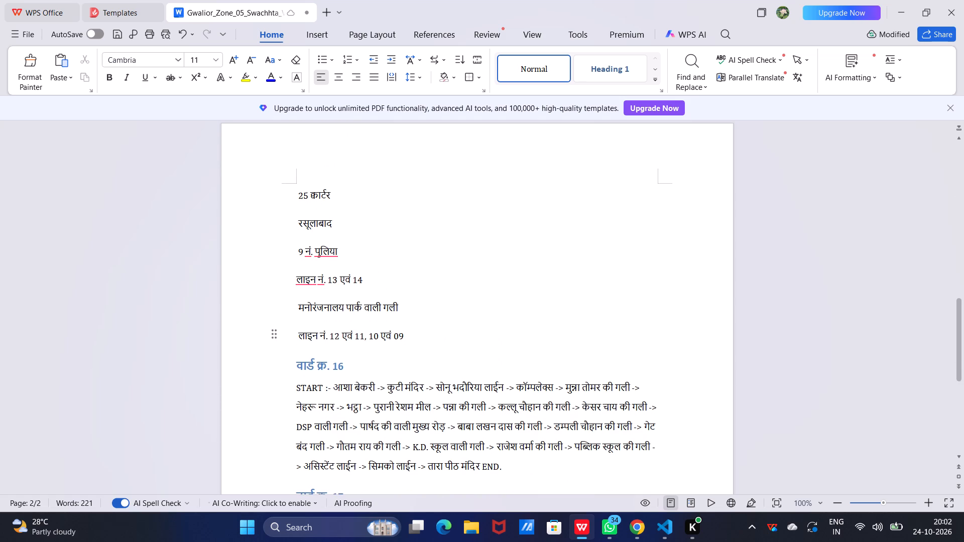
Apply 1. 2. 3. numbering to all the वार्ड क्र. 12 lines, from हजीरा चौराहा to लाइन नं. 12 एवं 11, 10 एवं 09.
scroll(432, 313, down, 1)
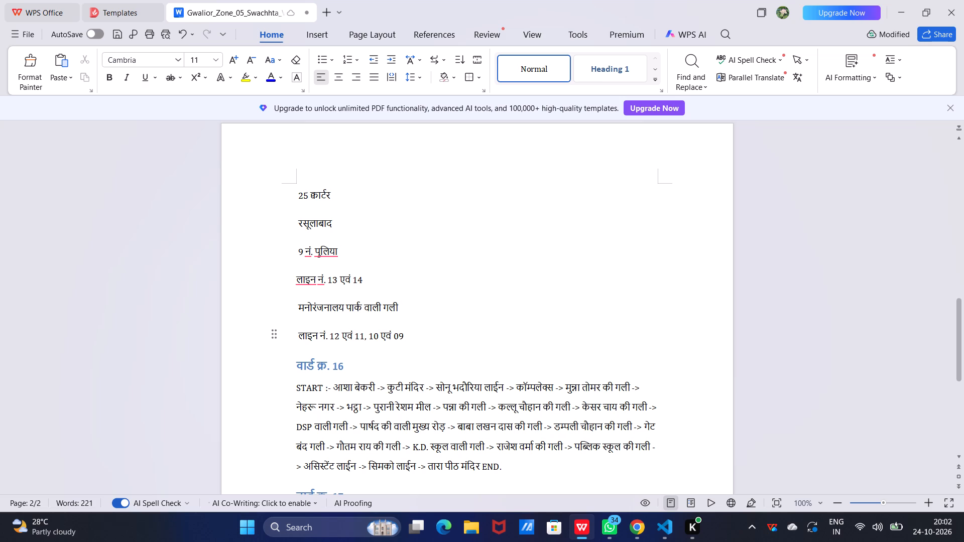
scroll(390, 265, up, 3)
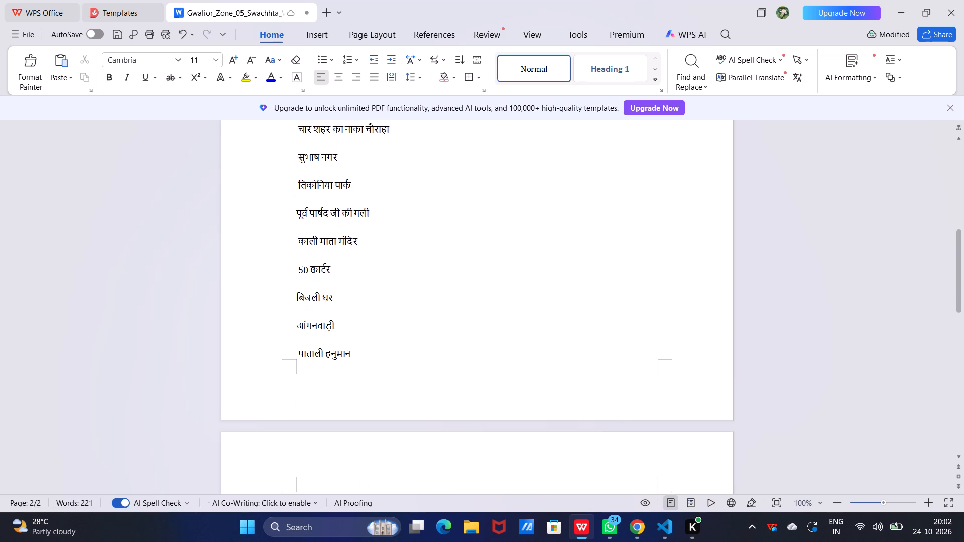
scroll(390, 265, up, 4)
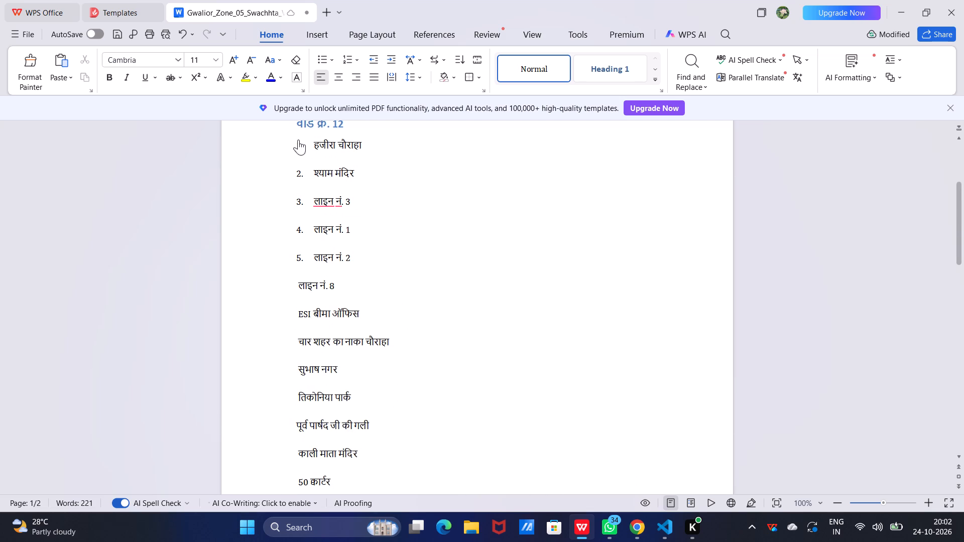
drag(292, 143, 327, 162)
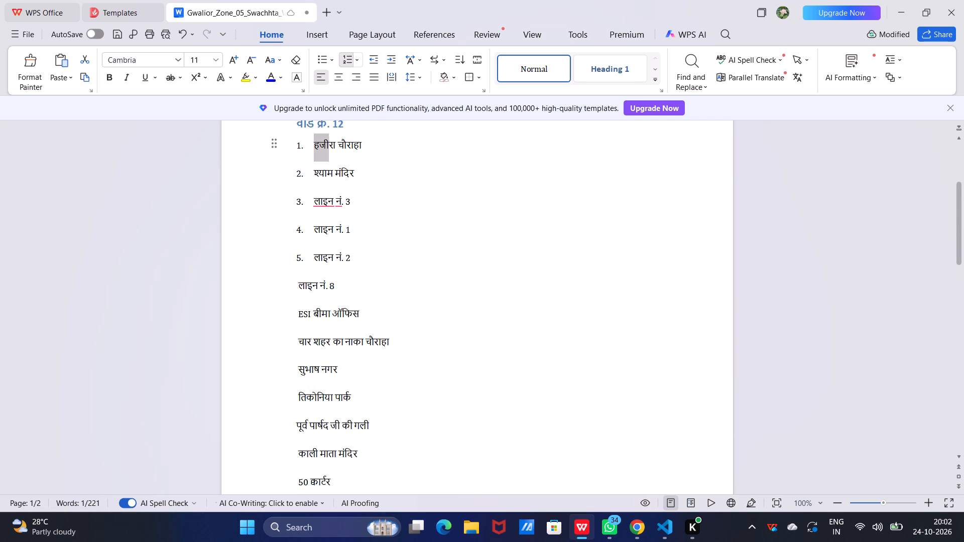
drag(327, 162, 355, 485)
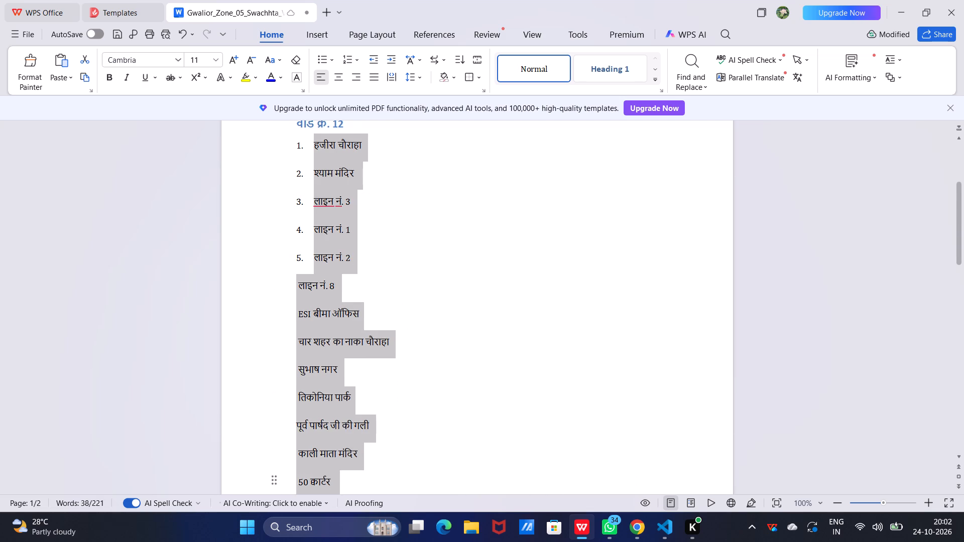
drag(355, 485, 454, 296)
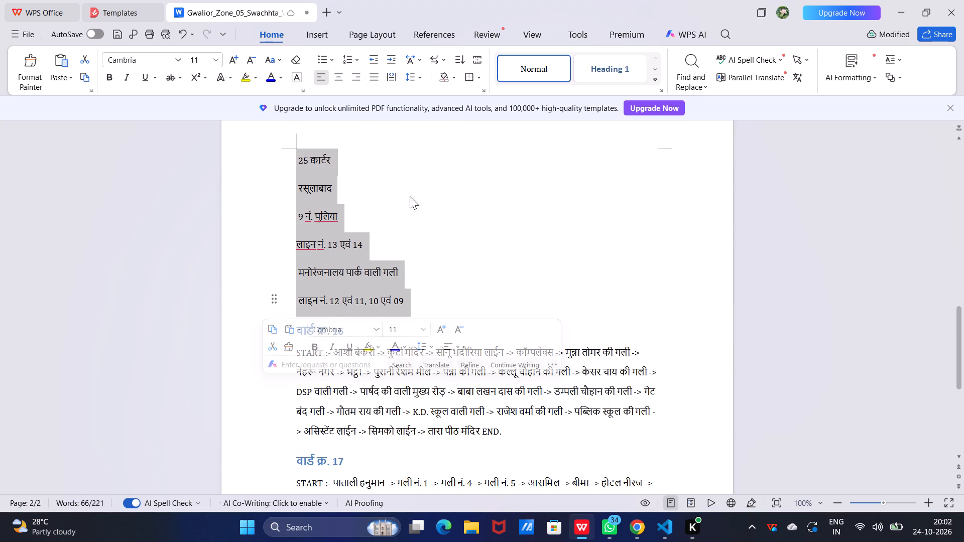
click(354, 59)
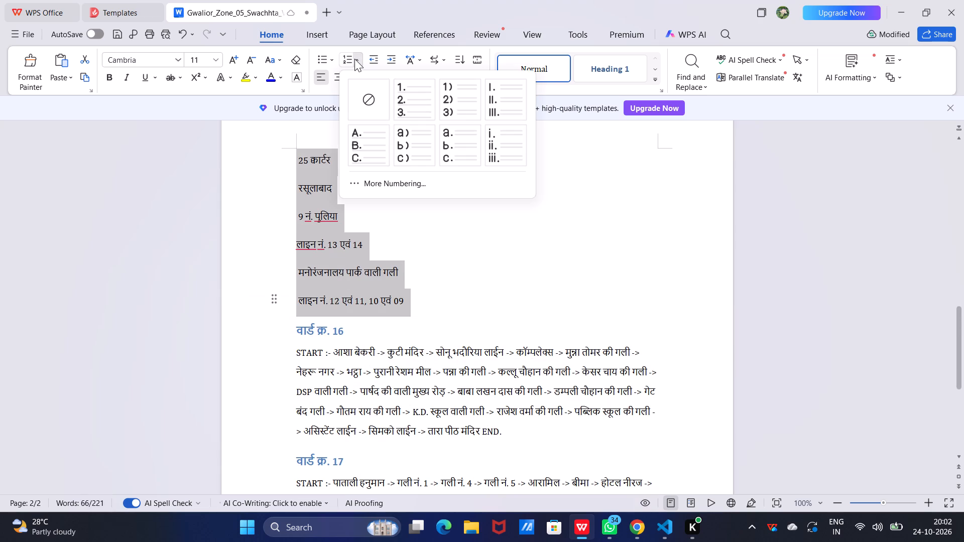
click(411, 99)
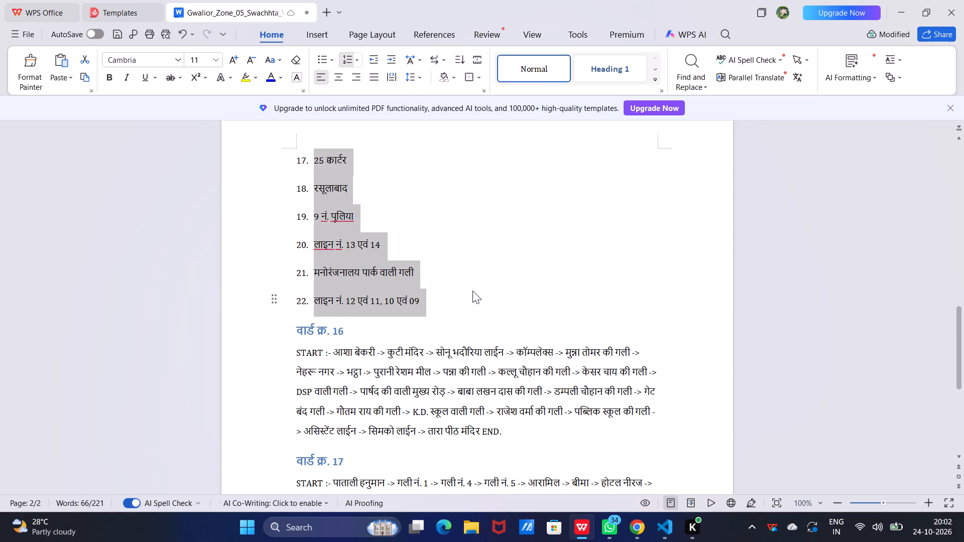
click(472, 291)
Select the whole numbered वार्ड क्र. 12 list and preview smaller font sizes for its text.
scroll(385, 231, up, 4)
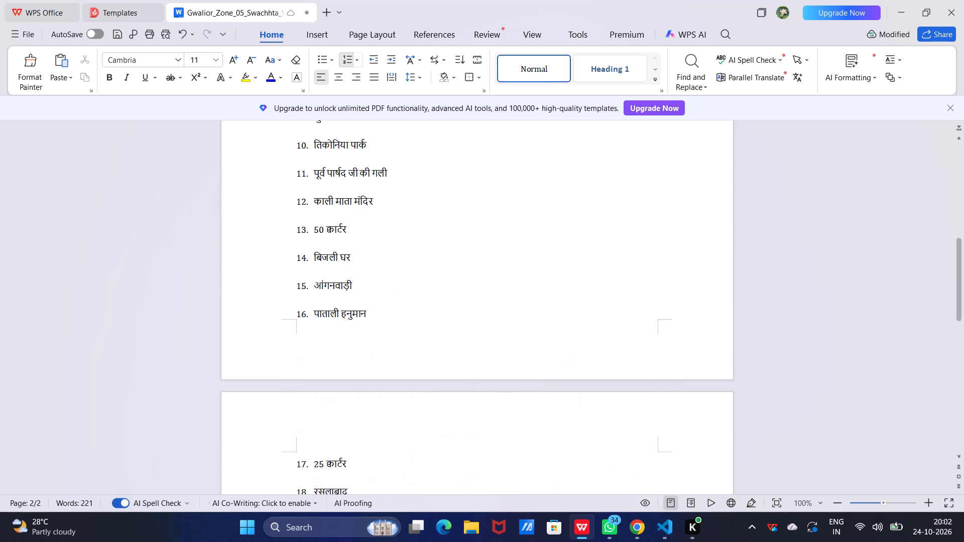
scroll(385, 231, up, 3)
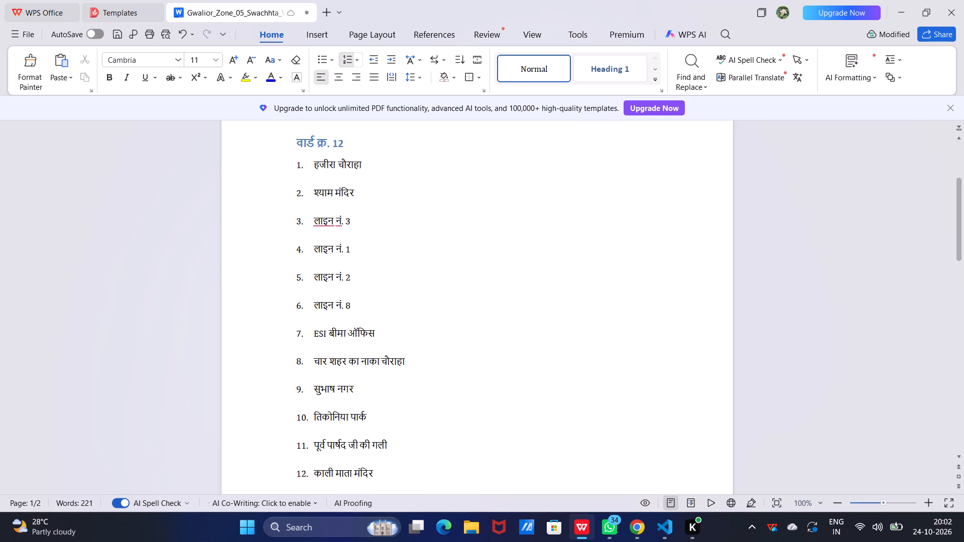
drag(305, 162, 397, 449)
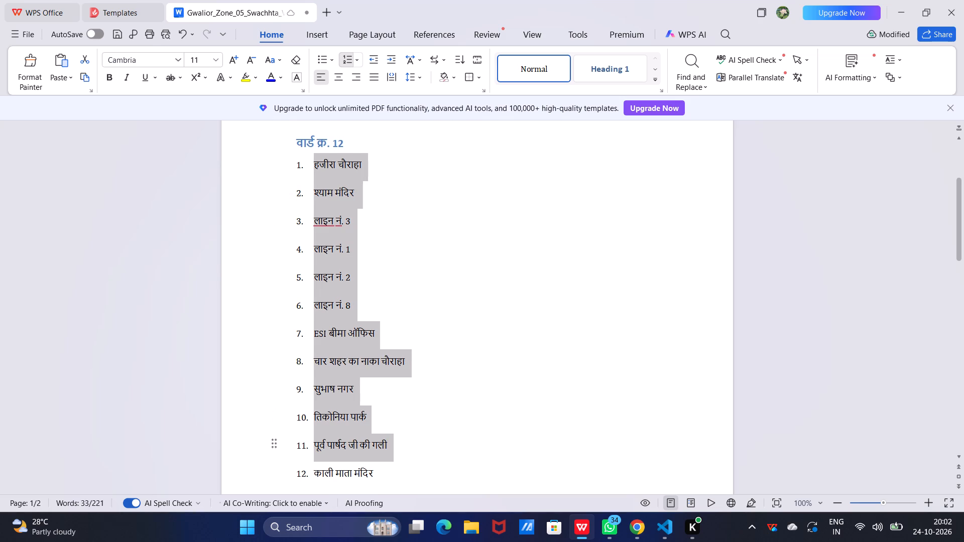
drag(397, 449, 536, 226)
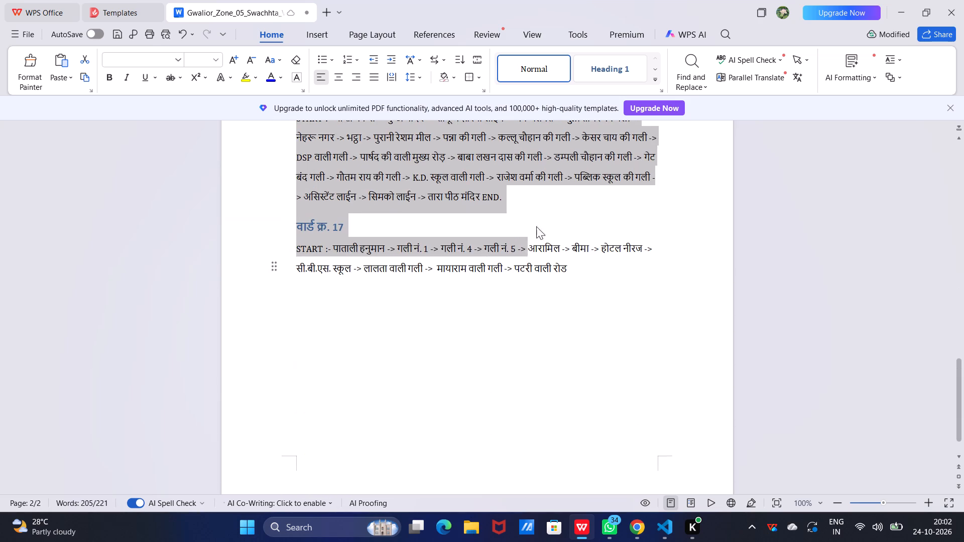
drag(536, 226, 543, 124)
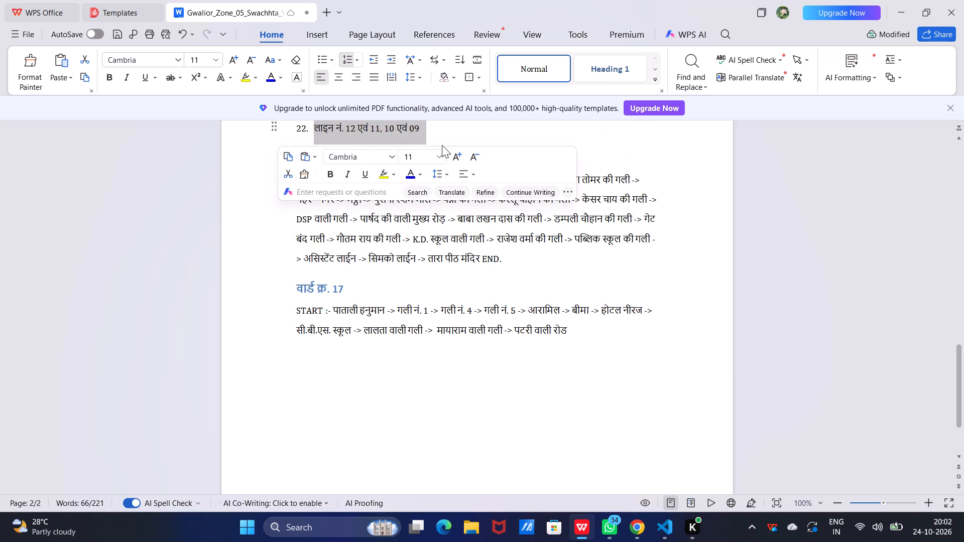
click(220, 61)
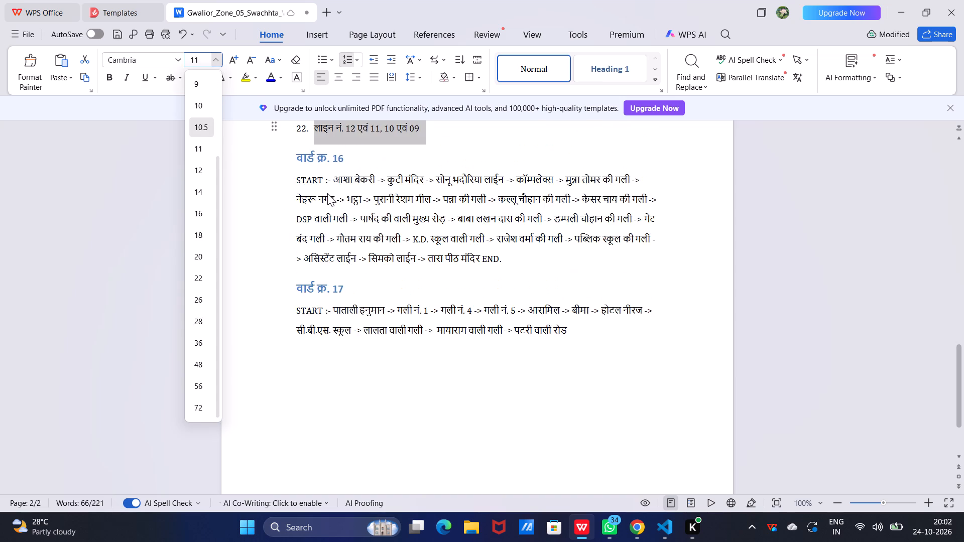
scroll(327, 193, up, 8)
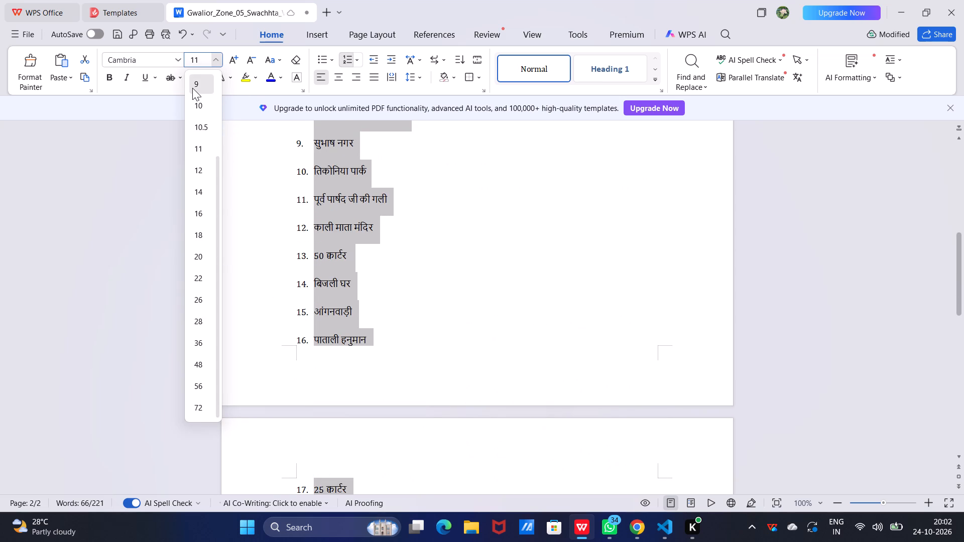
scroll(194, 111, up, 1)
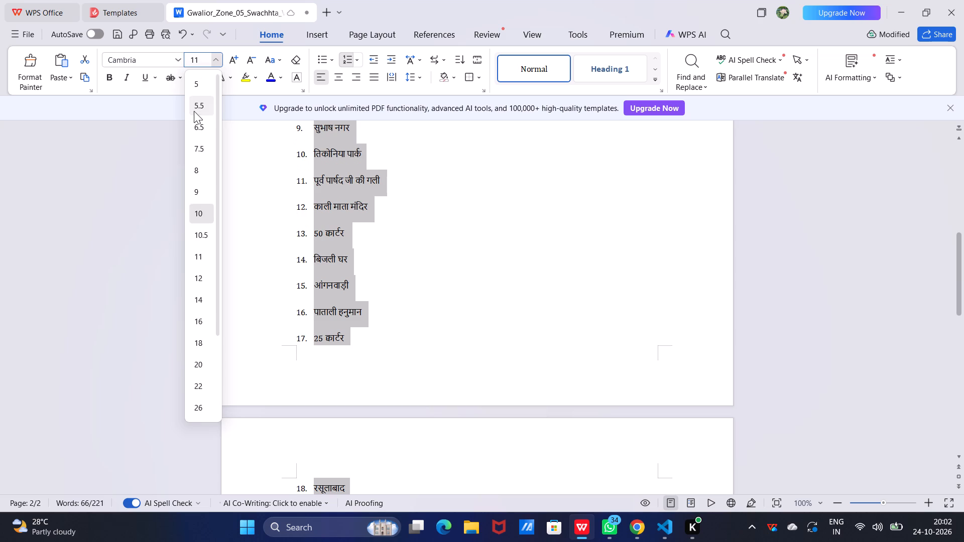
scroll(194, 111, up, 1)
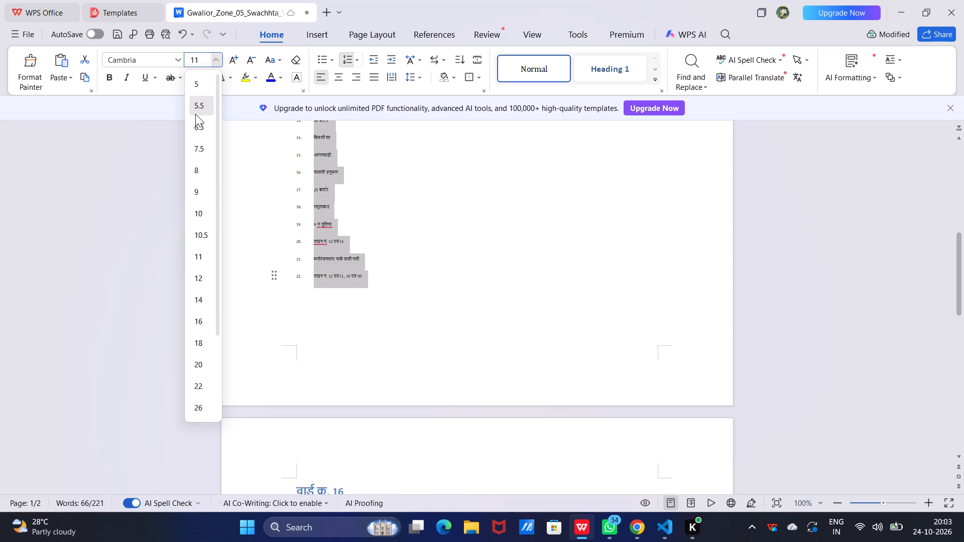
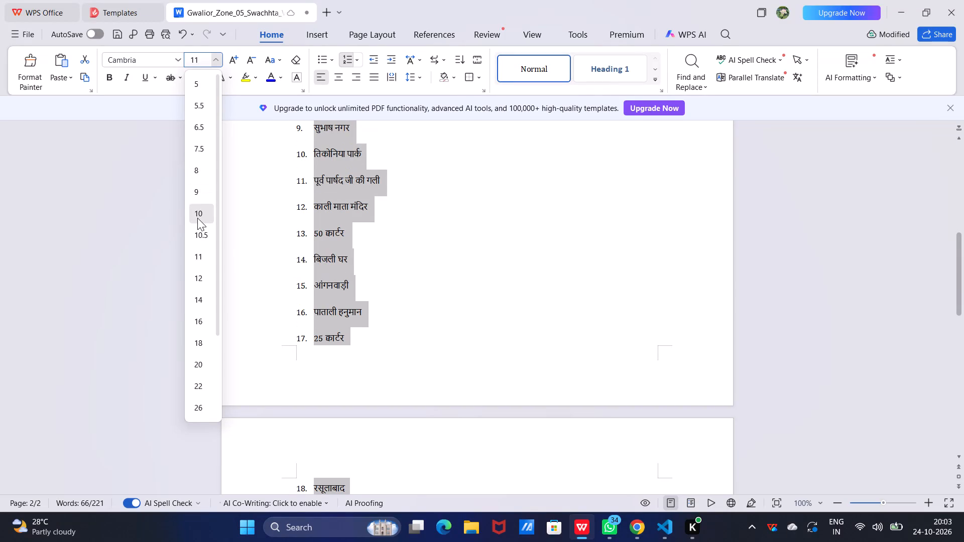
Set the font size of the whole वार्ड क्र. 12 numbered list to 10.
click(197, 218)
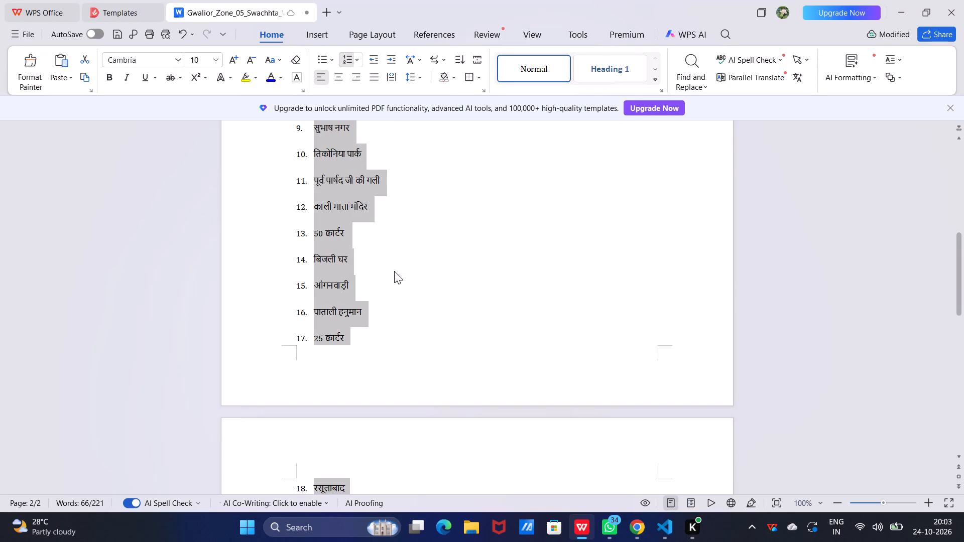
scroll(423, 286, up, 5)
click(423, 286)
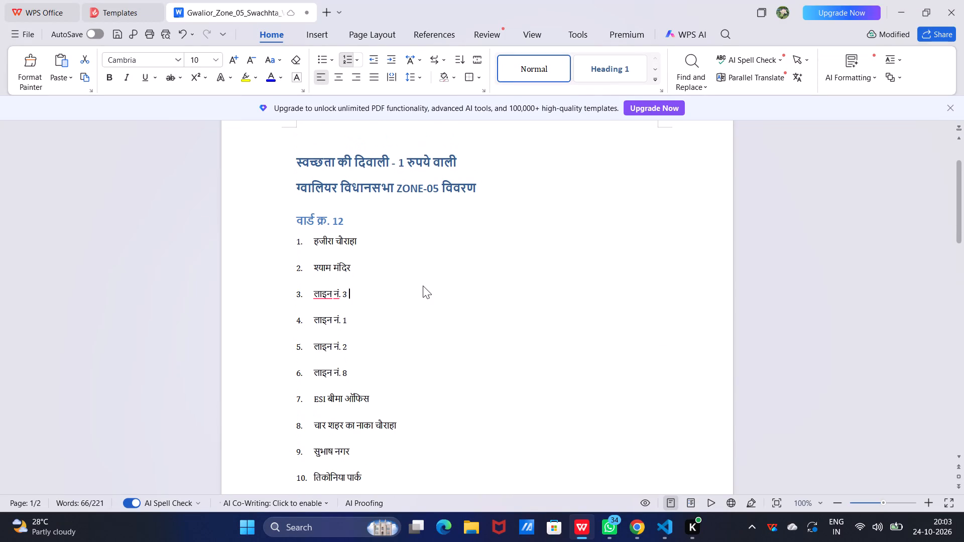
Examine how the वार्ड क्र. 12 list runs across the two pages.
scroll(423, 286, down, 1)
click(341, 277)
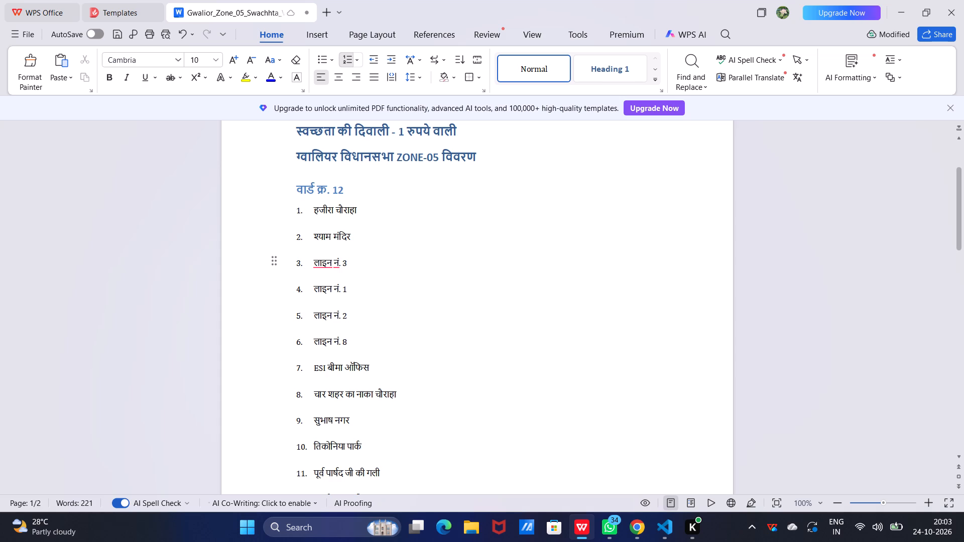
scroll(426, 273, down, 4)
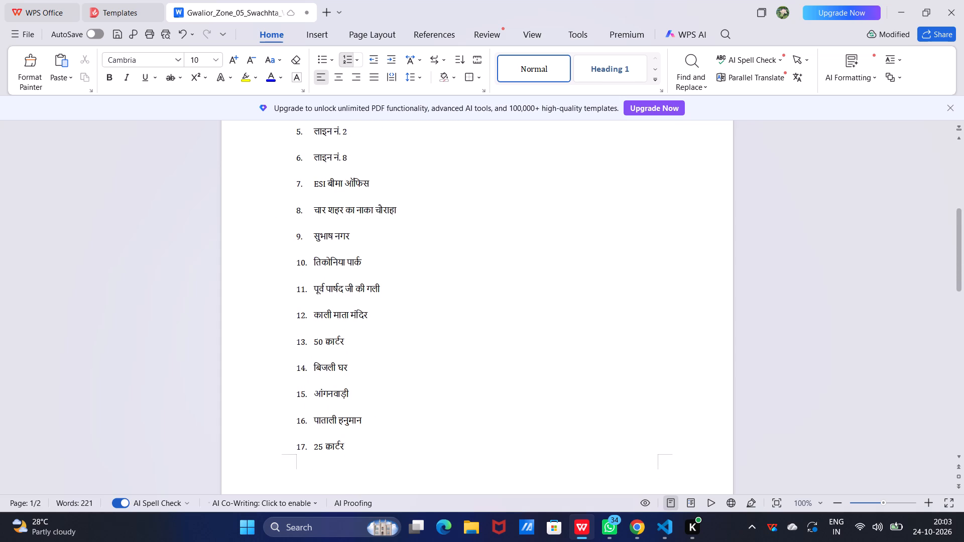
scroll(426, 273, up, 3)
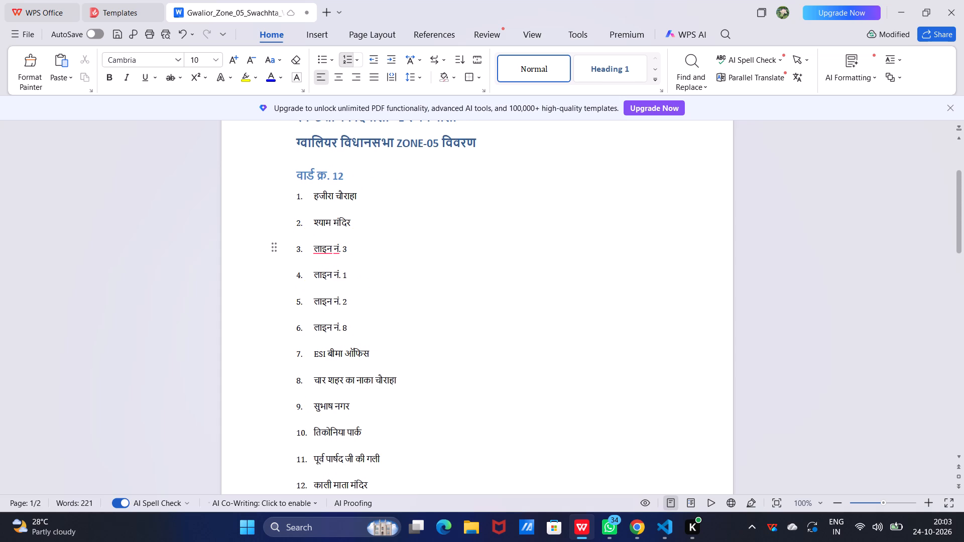
scroll(426, 273, down, 7)
scroll(426, 273, up, 1)
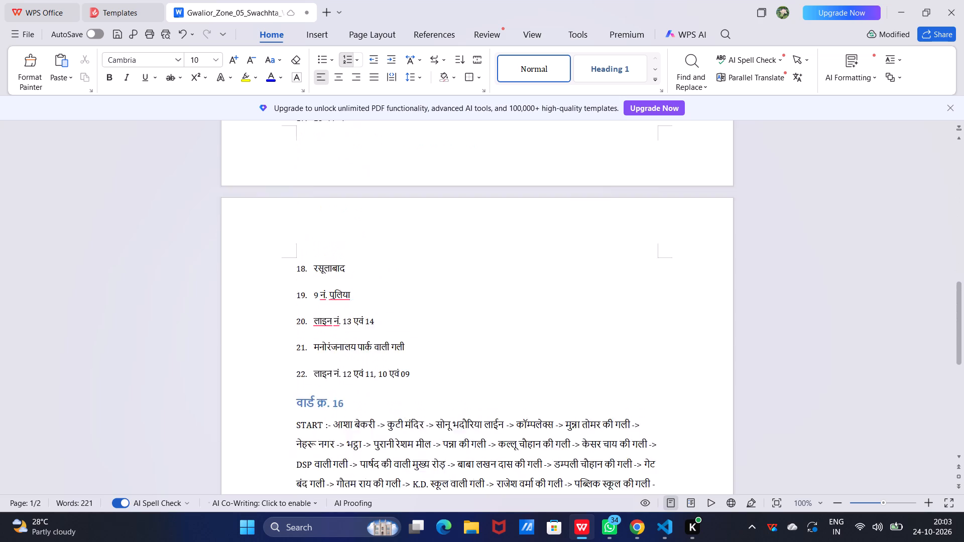
scroll(426, 273, up, 3)
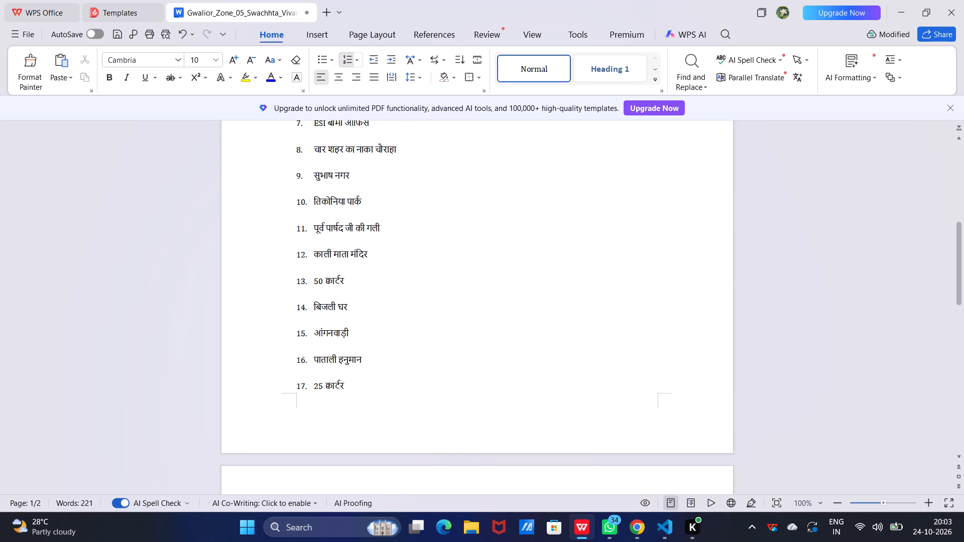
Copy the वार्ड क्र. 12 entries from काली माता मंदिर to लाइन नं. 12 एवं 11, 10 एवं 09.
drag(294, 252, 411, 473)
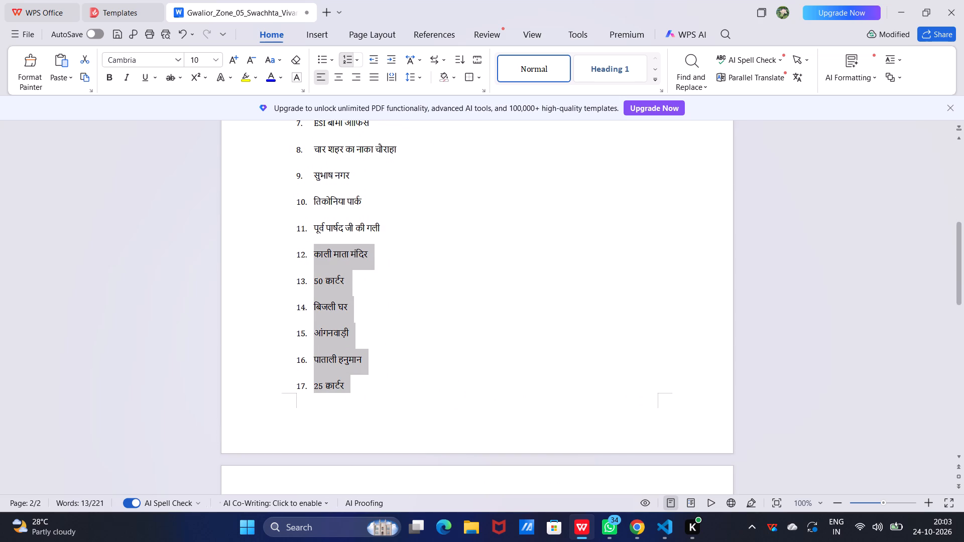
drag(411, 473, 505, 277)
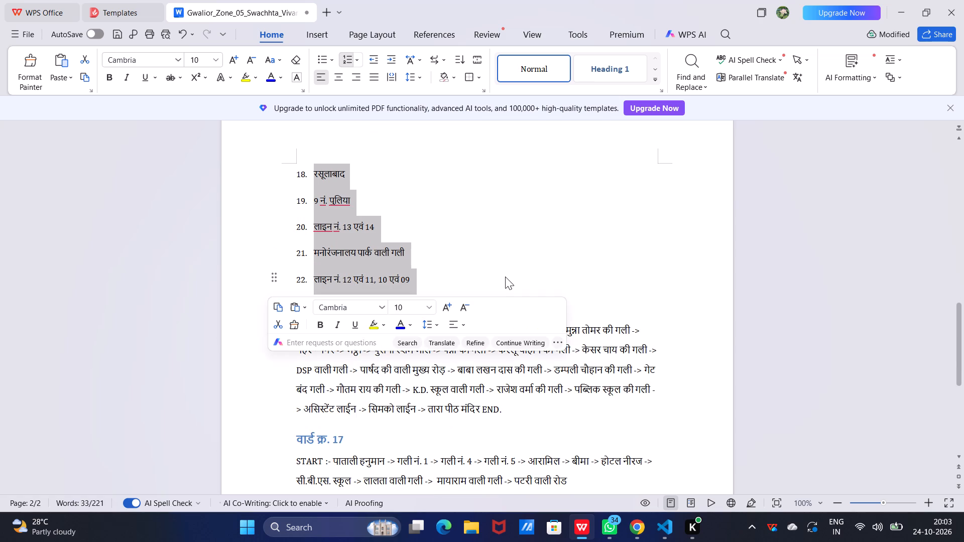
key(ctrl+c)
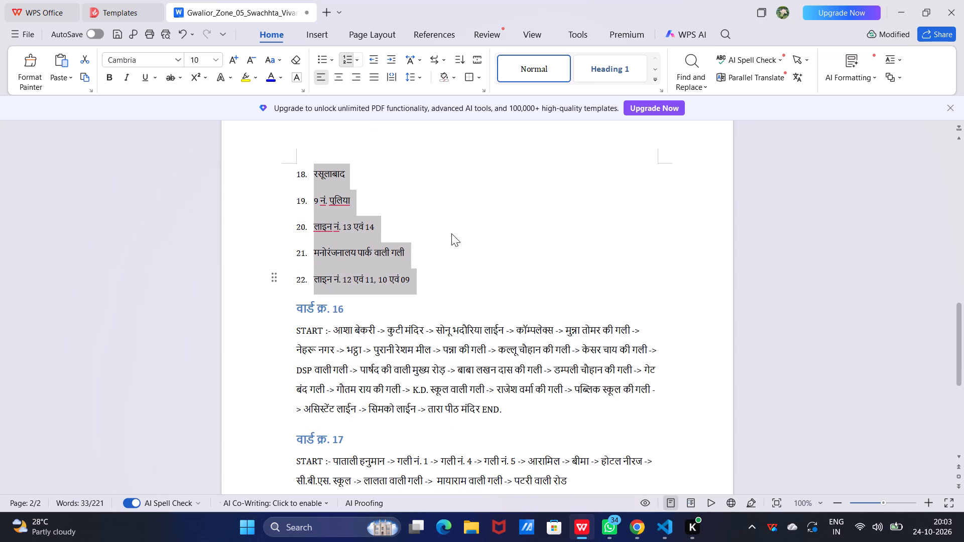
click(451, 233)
Add a long run of spaces after हजीरा चौराहा in the first line of the वार्ड क्र. 12 list.
scroll(451, 233, up, 9)
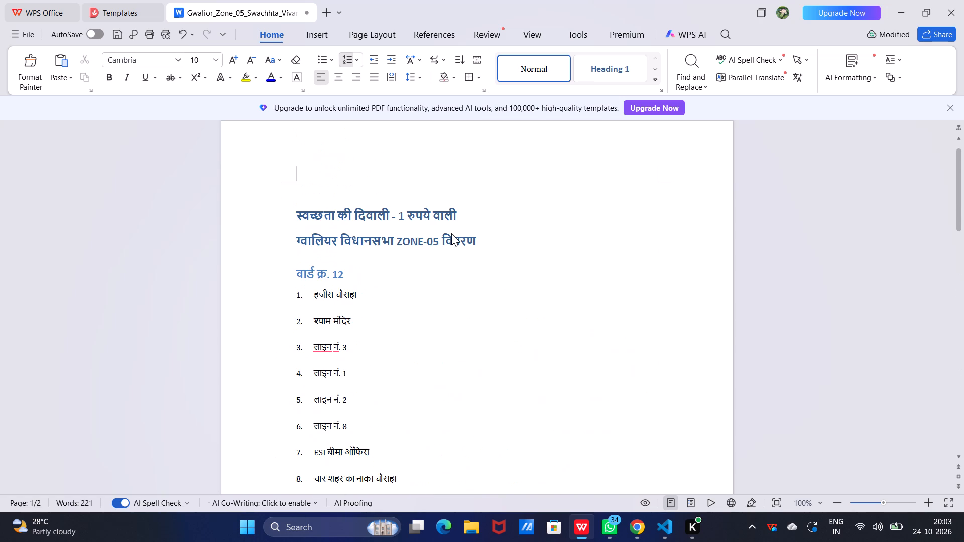
scroll(451, 233, down, 2)
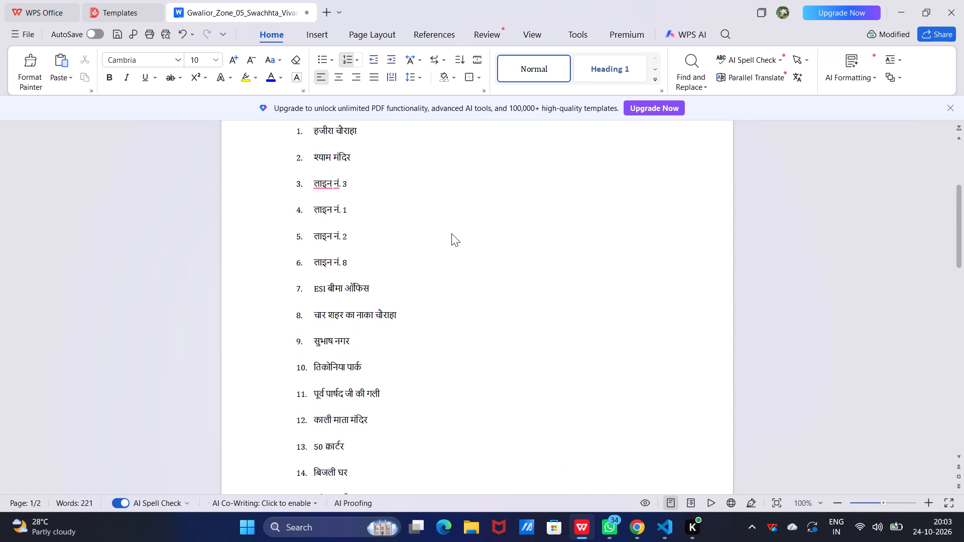
scroll(451, 233, down, 1)
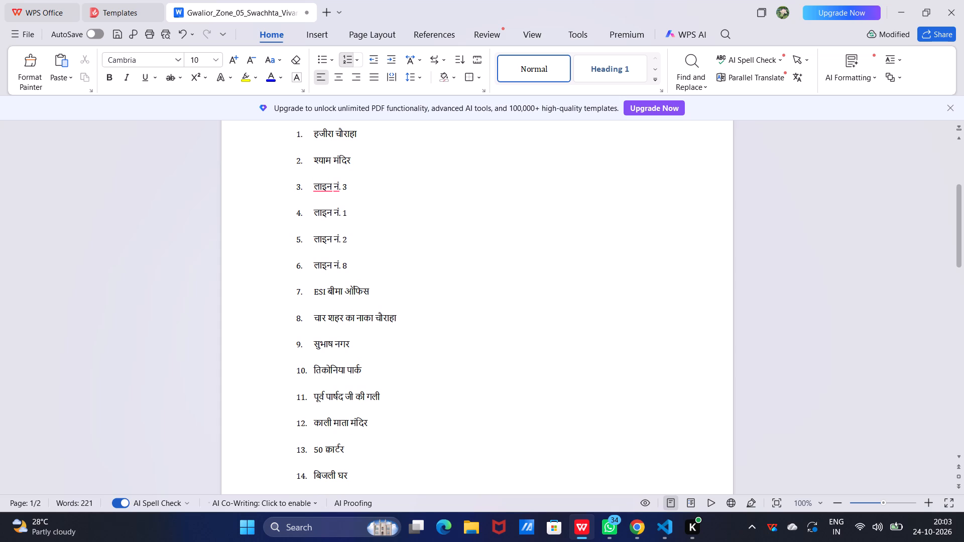
scroll(520, 146, down, 3)
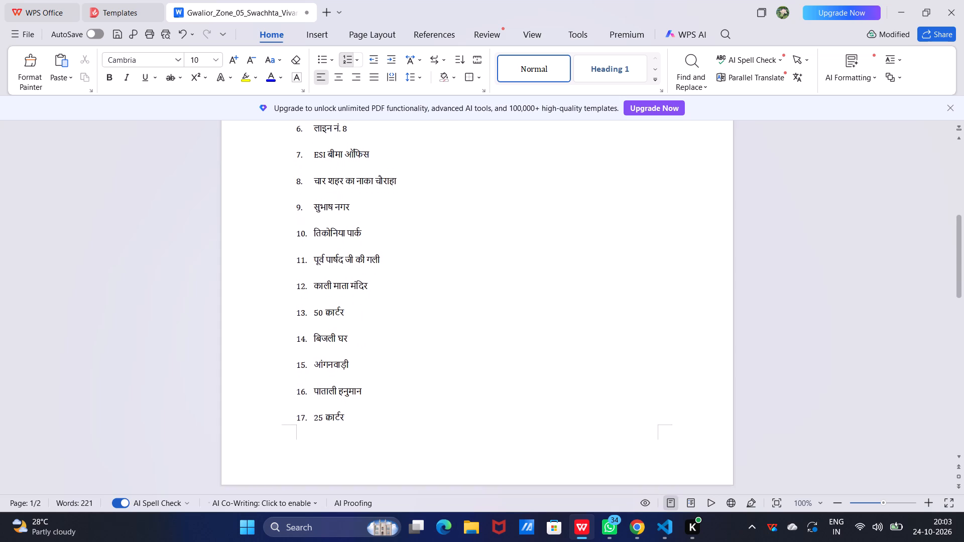
scroll(520, 146, down, 4)
scroll(520, 146, up, 4)
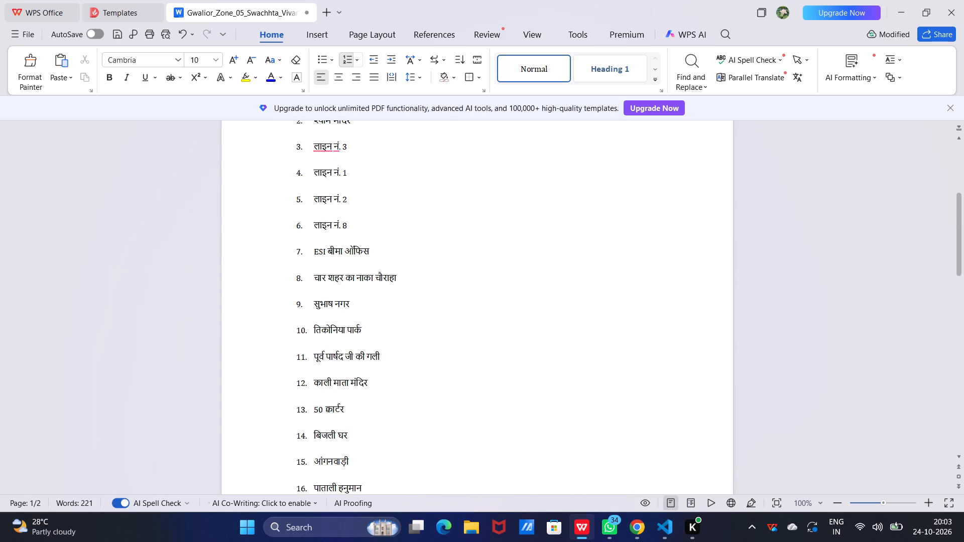
scroll(460, 163, up, 1)
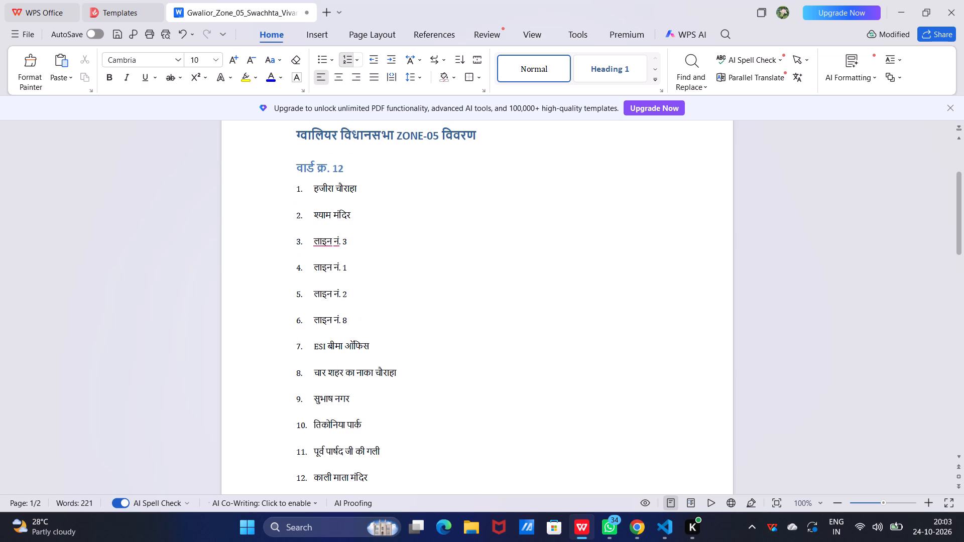
click(473, 190)
key(space)
key(space)
key(space)
key(space)
key(space)
key(space)
key(space)
key(space)
key(space)
key(space)
key(space)
key(space)
key(space)
key(space)
key(space)
key(space)
key(space)
key(space)
key(space)
key(space)
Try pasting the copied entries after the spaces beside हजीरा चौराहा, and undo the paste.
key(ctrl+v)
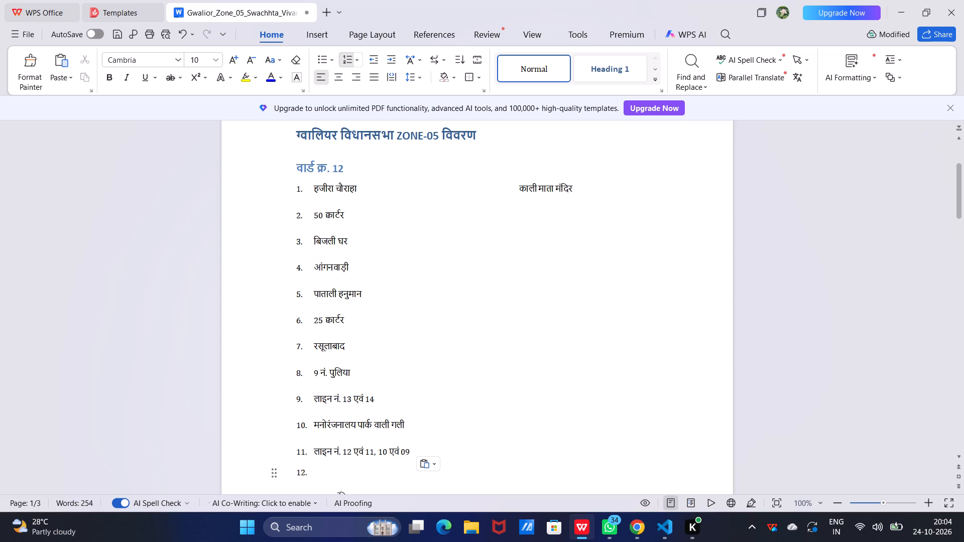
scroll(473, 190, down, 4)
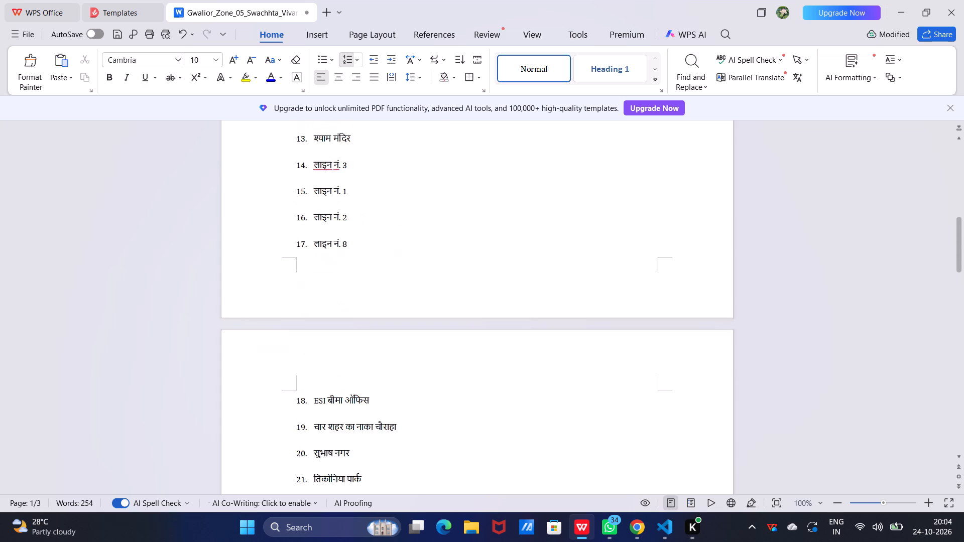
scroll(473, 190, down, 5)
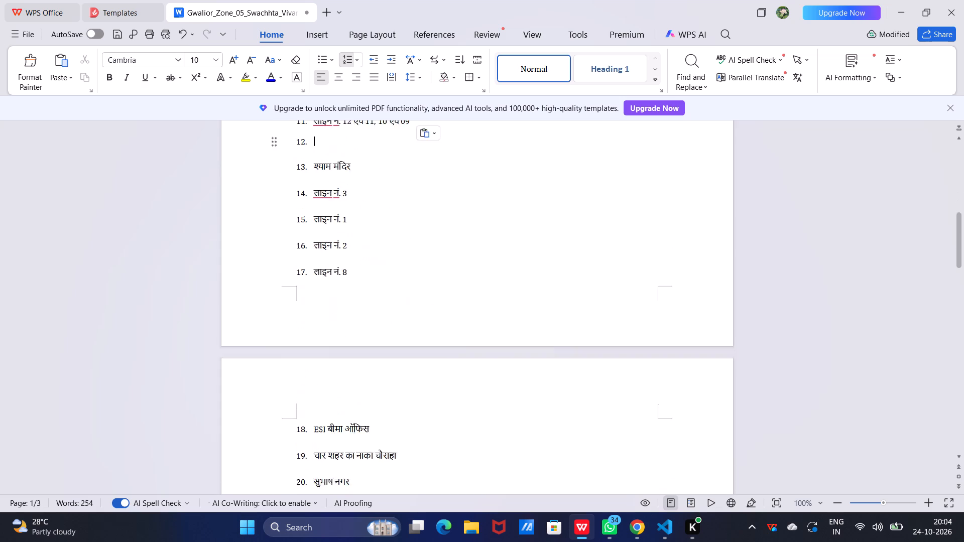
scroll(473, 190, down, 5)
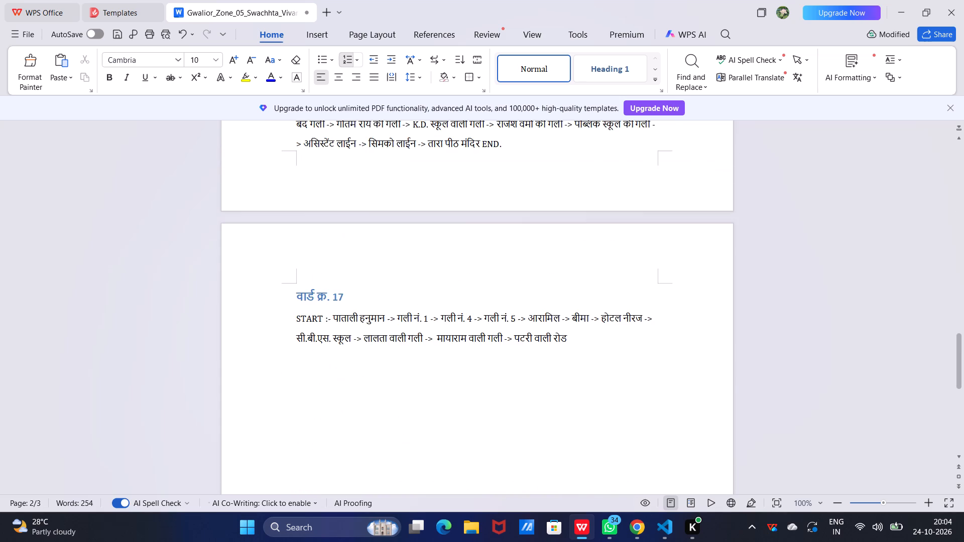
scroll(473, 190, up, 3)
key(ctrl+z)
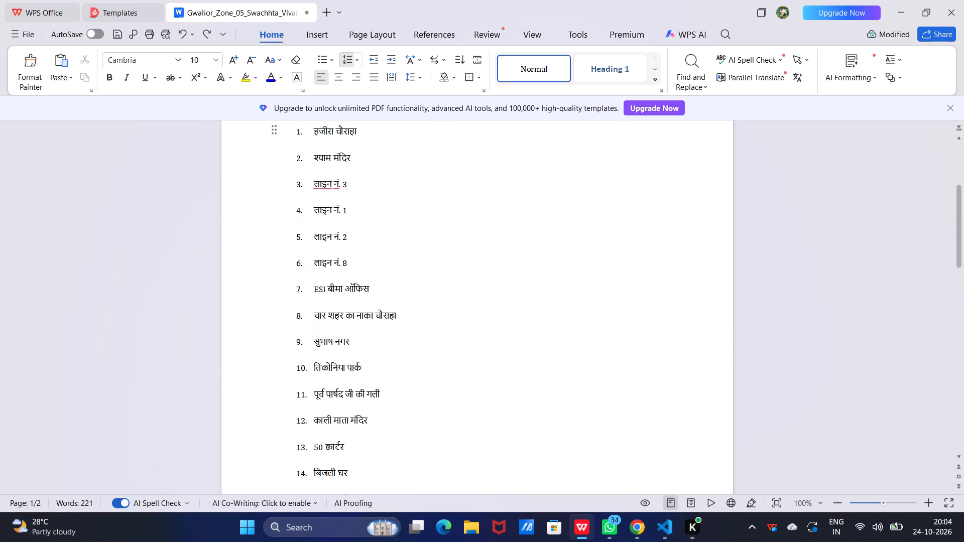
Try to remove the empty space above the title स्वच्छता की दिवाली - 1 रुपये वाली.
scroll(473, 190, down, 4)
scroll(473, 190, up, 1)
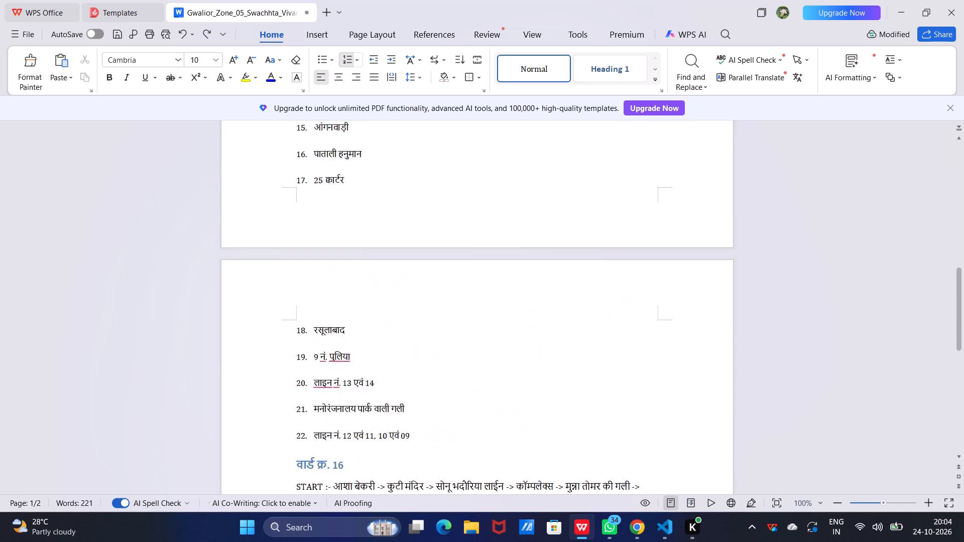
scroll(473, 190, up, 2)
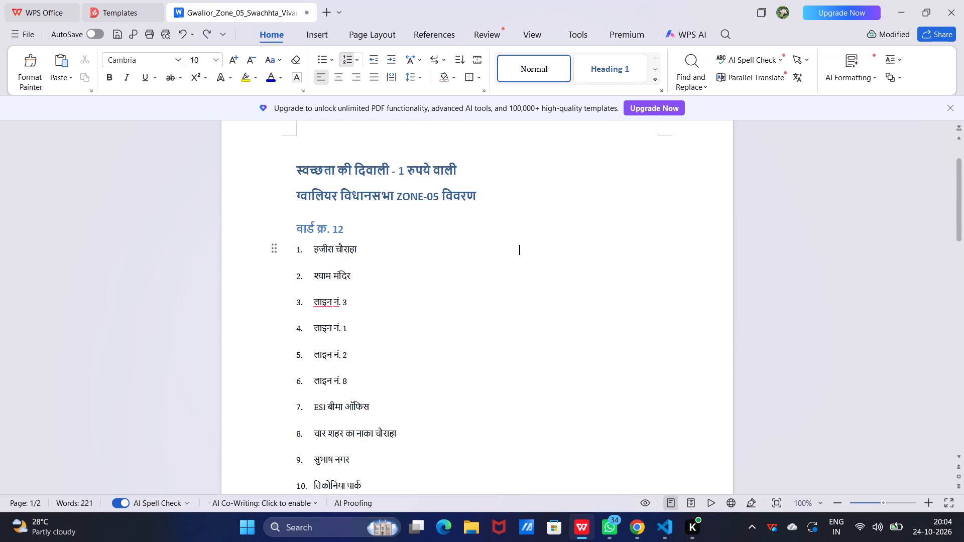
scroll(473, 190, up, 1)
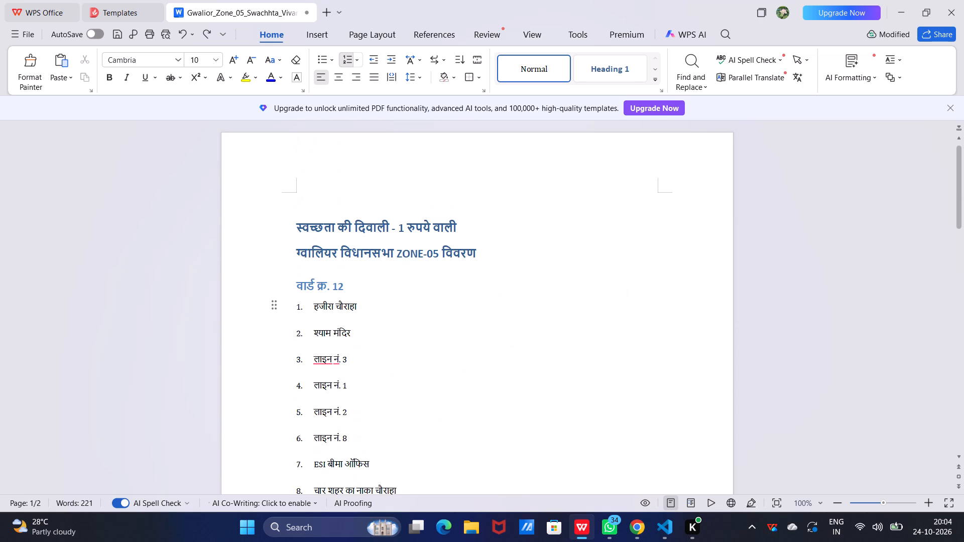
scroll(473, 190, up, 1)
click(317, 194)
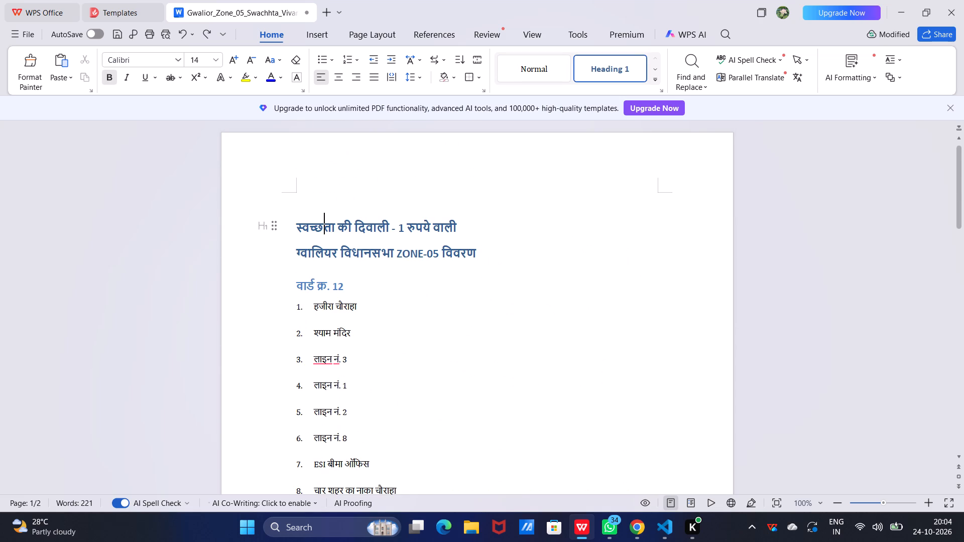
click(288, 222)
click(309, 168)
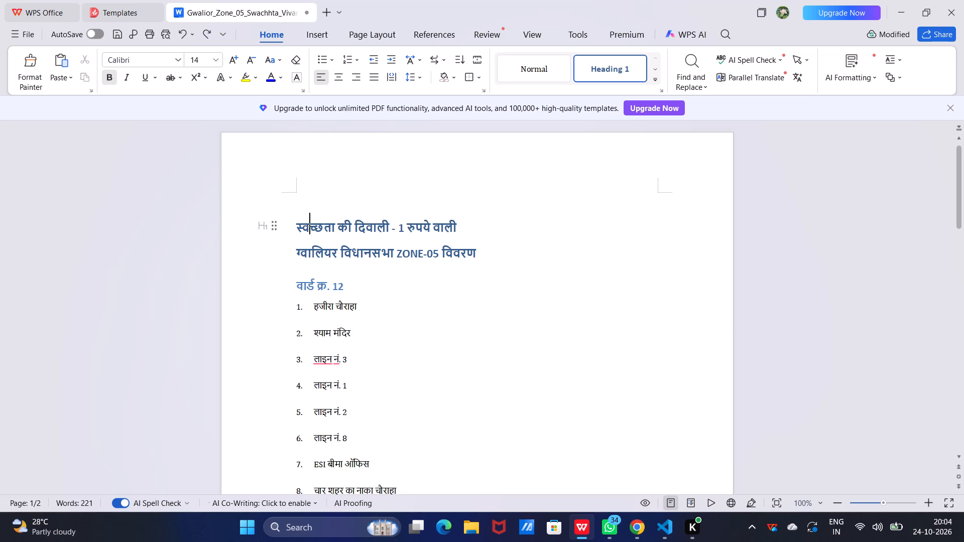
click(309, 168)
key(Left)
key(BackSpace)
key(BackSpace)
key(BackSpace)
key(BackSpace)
Examine the layout of the वार्ड क्र. 12, 16 and 17 sections and the available line spacing options.
click(412, 340)
scroll(412, 340, down, 2)
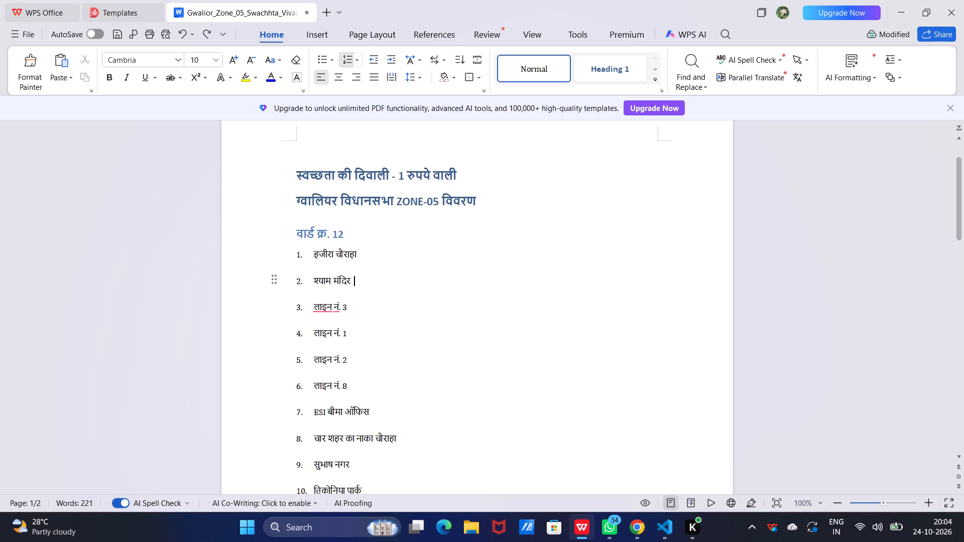
scroll(412, 340, down, 8)
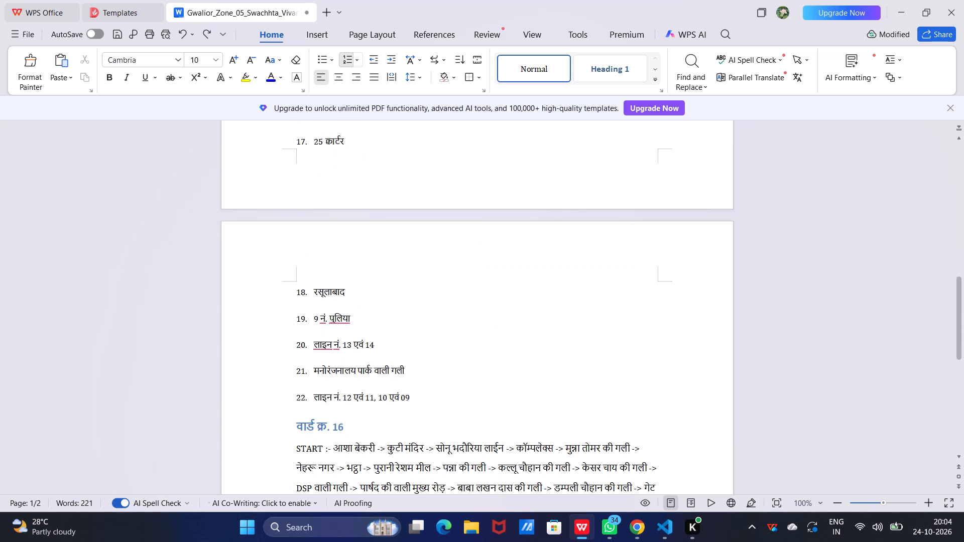
scroll(412, 340, down, 3)
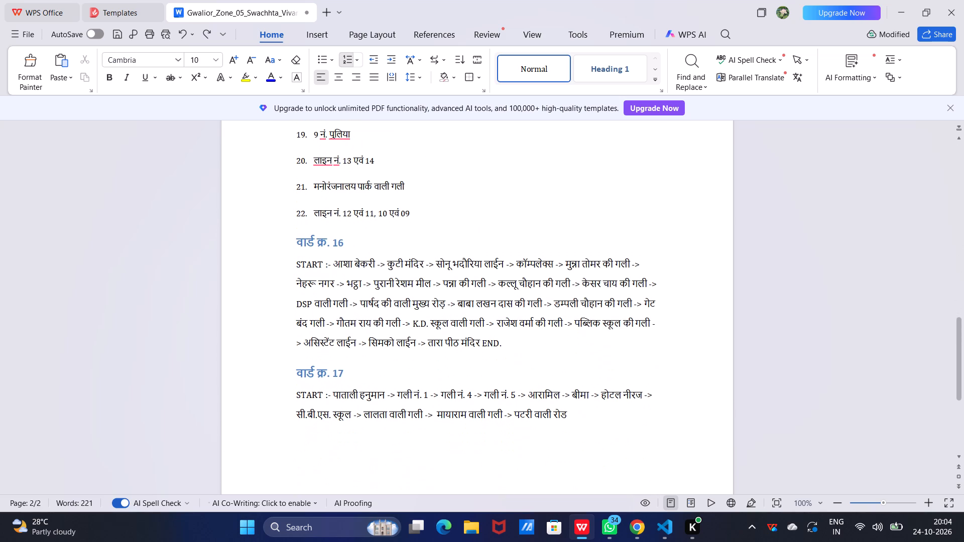
scroll(412, 340, up, 1)
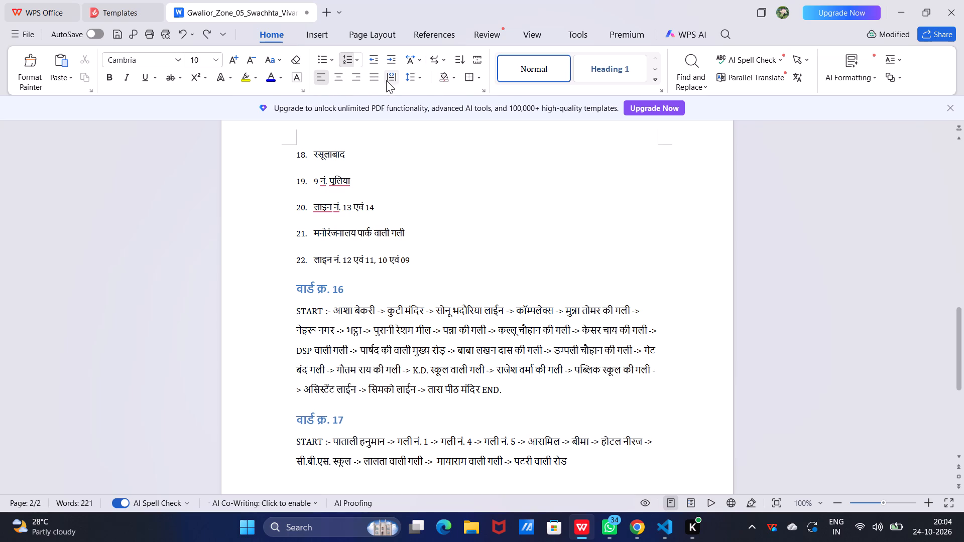
click(420, 77)
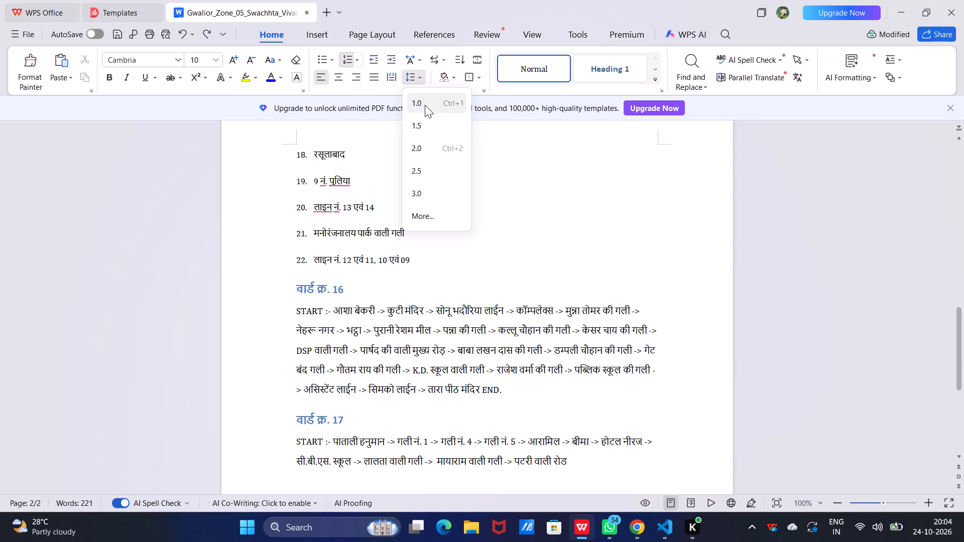
click(558, 236)
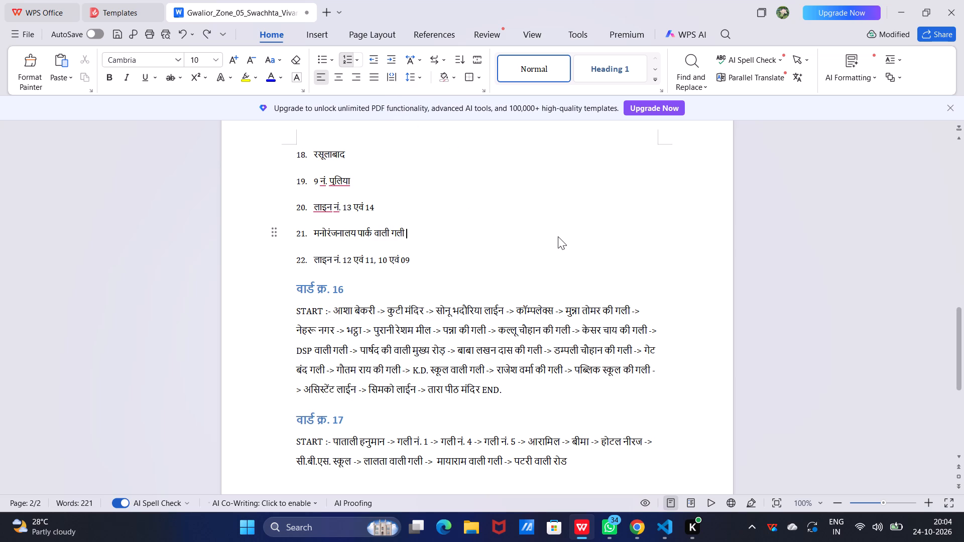
scroll(558, 236, down, 8)
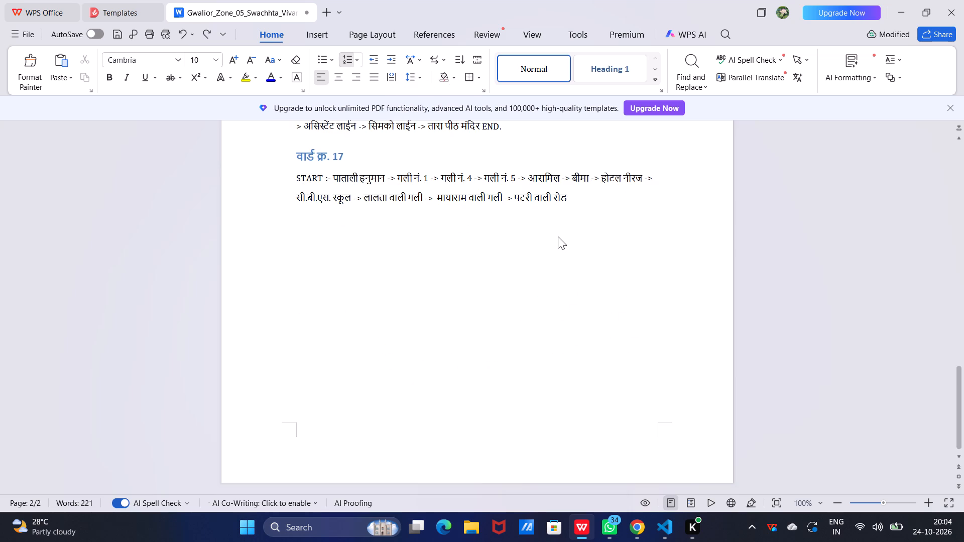
scroll(558, 236, up, 2)
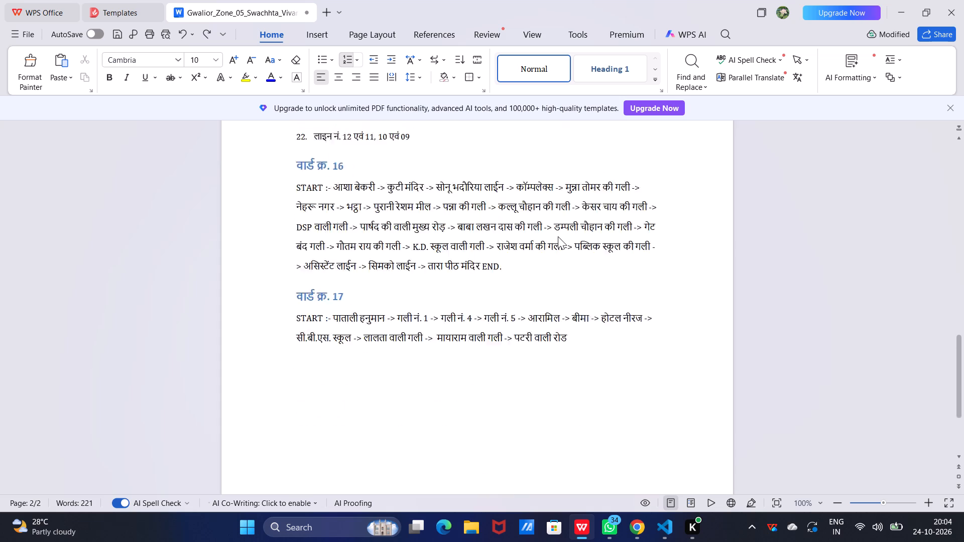
scroll(558, 236, up, 2)
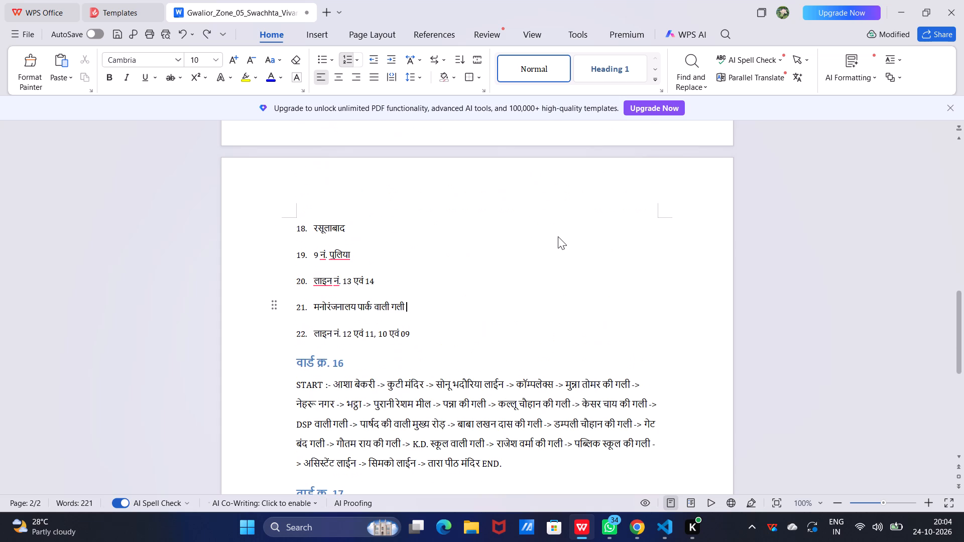
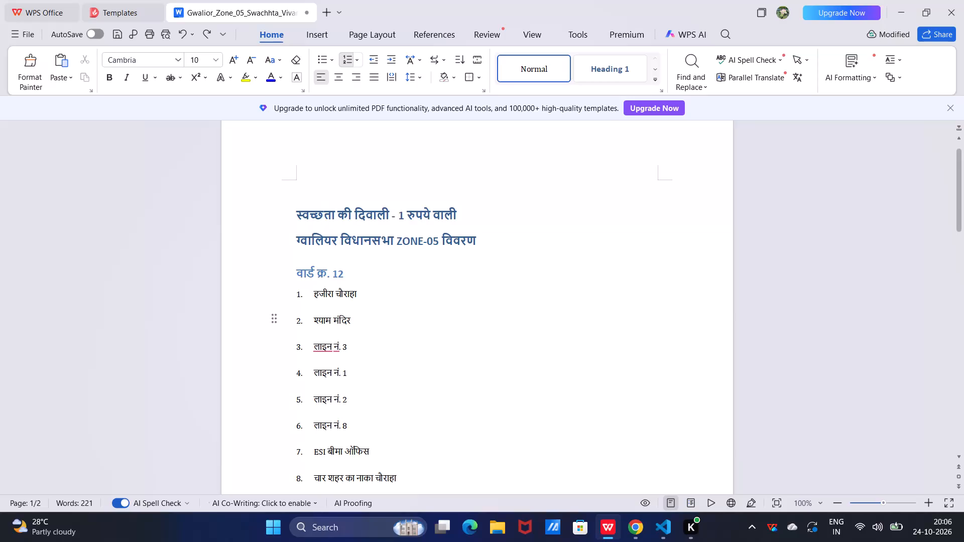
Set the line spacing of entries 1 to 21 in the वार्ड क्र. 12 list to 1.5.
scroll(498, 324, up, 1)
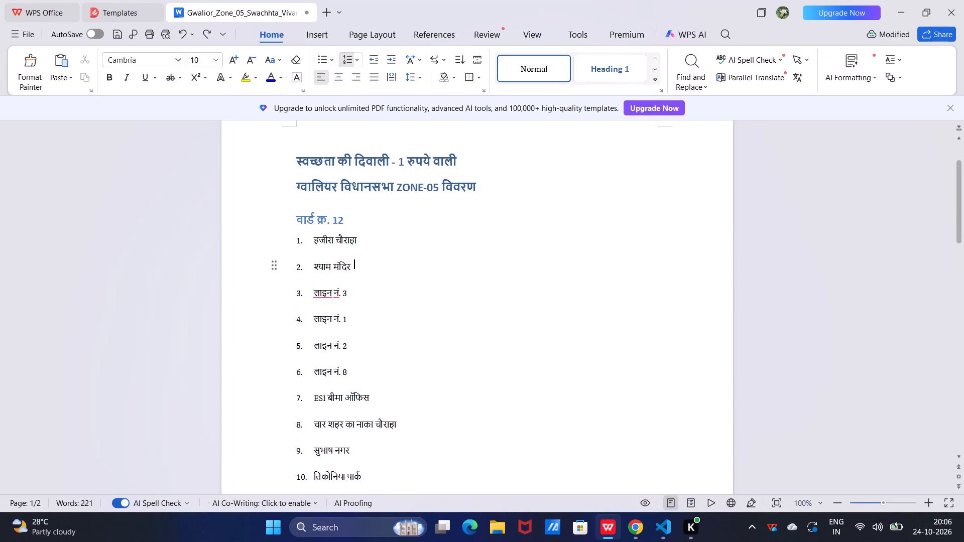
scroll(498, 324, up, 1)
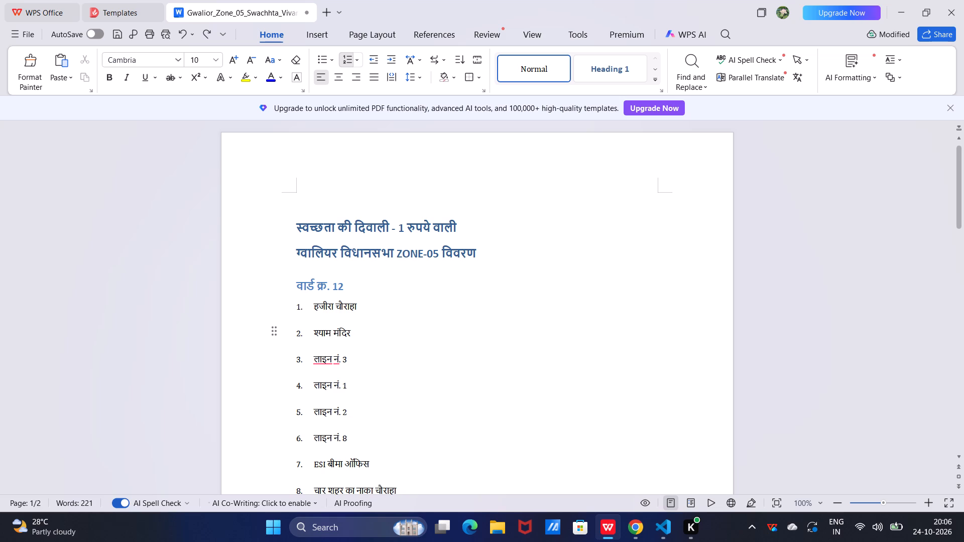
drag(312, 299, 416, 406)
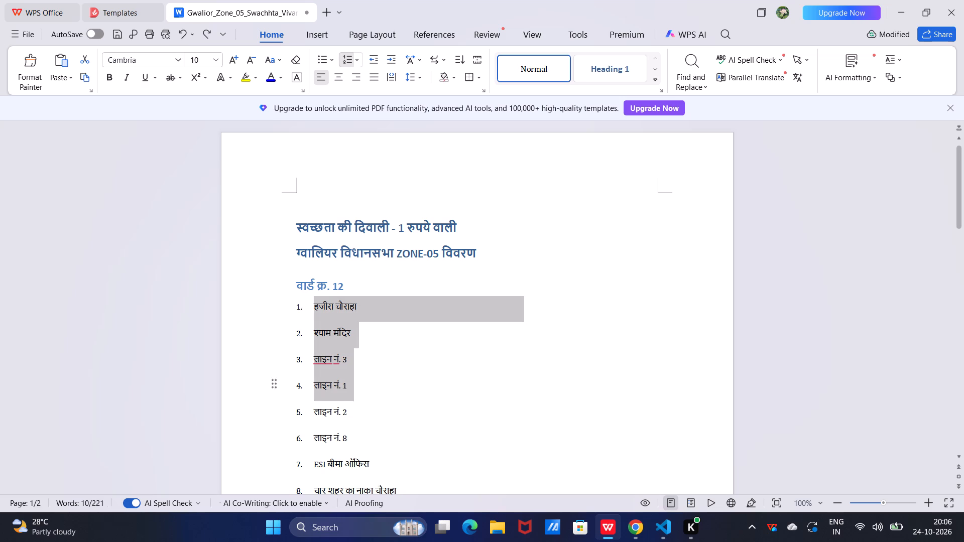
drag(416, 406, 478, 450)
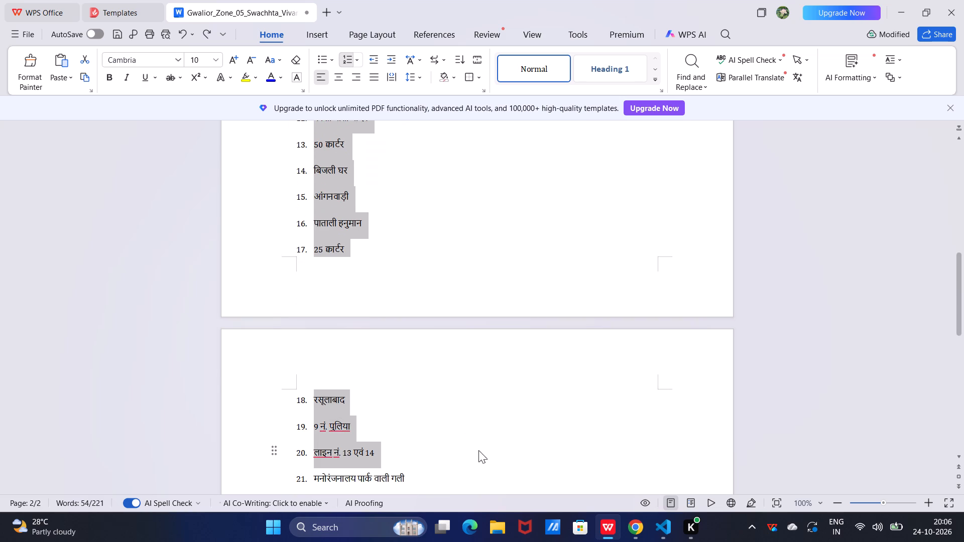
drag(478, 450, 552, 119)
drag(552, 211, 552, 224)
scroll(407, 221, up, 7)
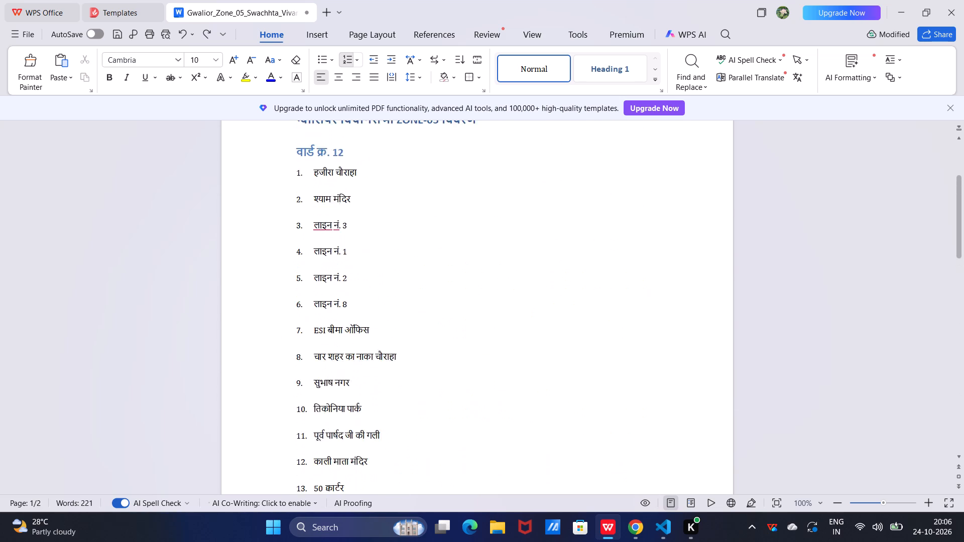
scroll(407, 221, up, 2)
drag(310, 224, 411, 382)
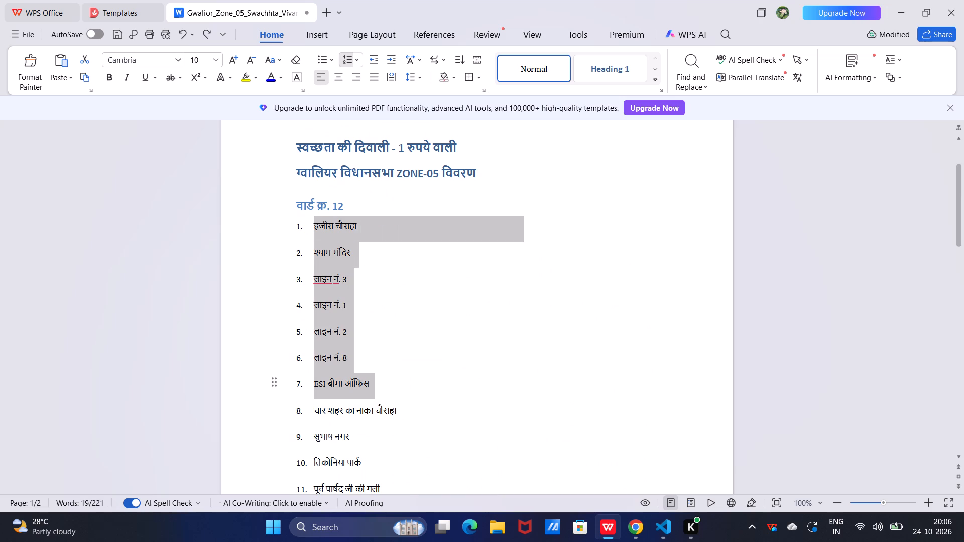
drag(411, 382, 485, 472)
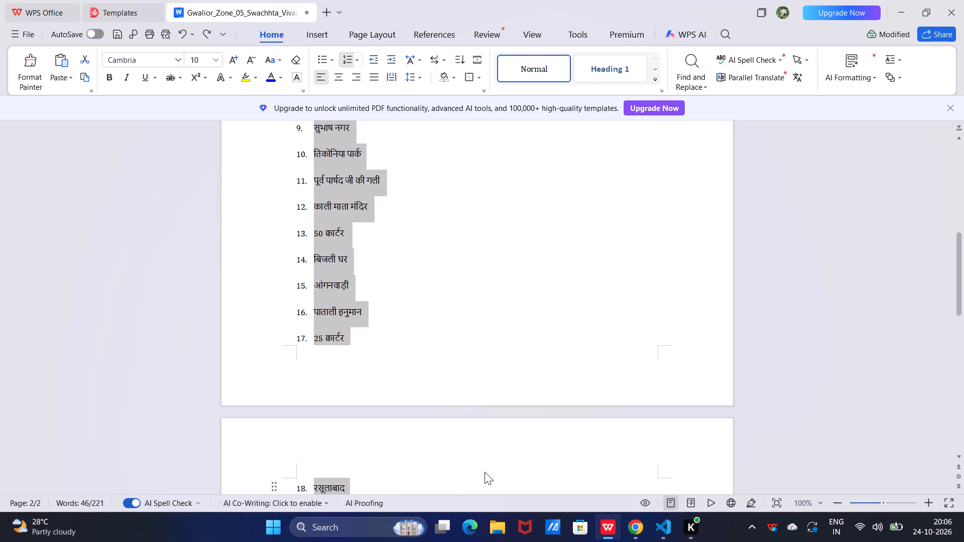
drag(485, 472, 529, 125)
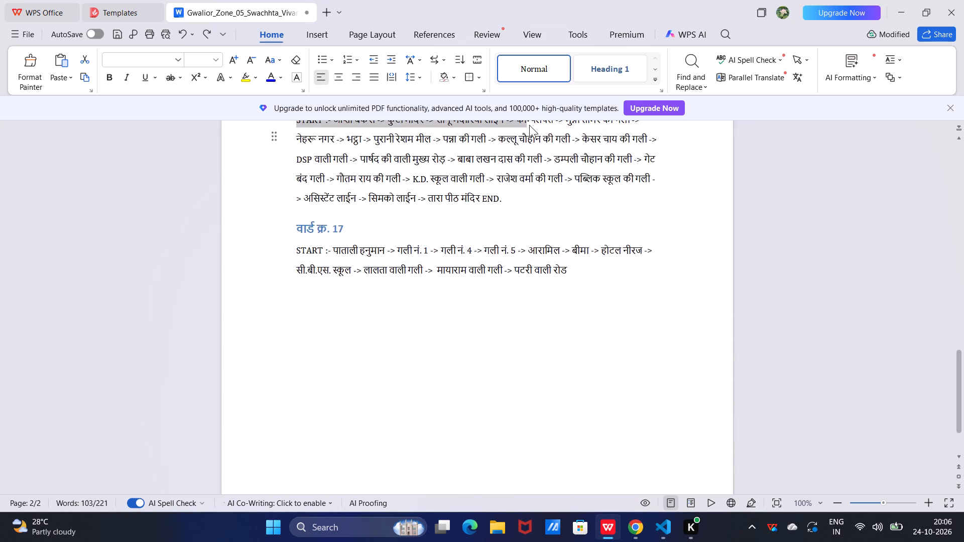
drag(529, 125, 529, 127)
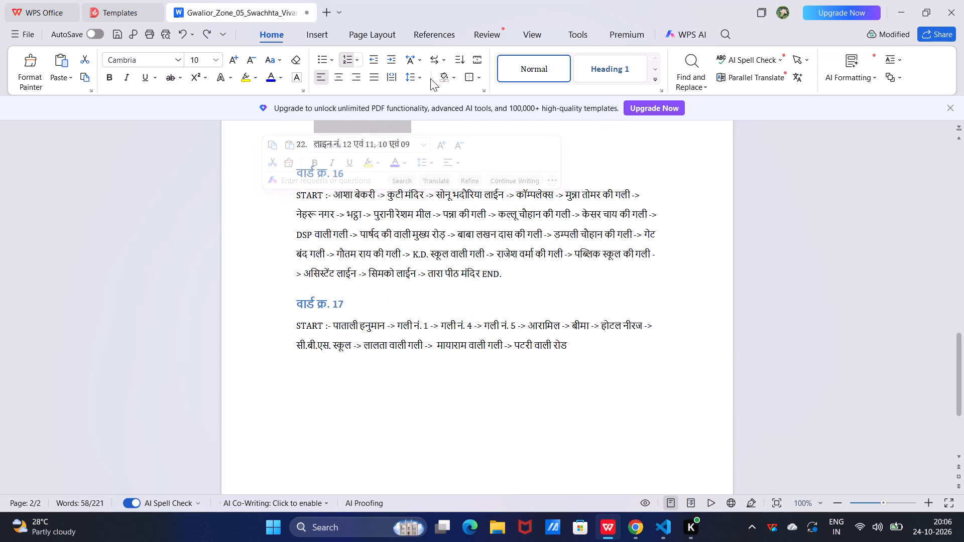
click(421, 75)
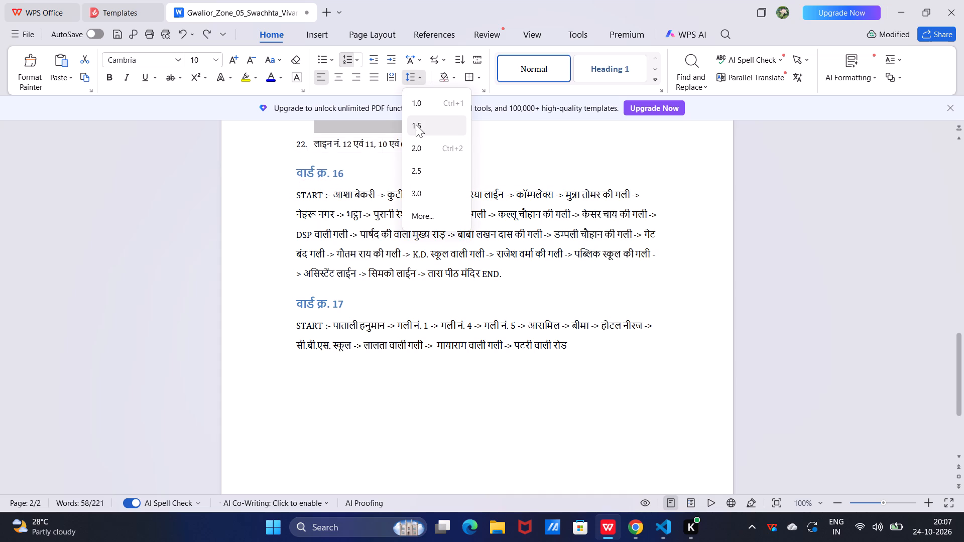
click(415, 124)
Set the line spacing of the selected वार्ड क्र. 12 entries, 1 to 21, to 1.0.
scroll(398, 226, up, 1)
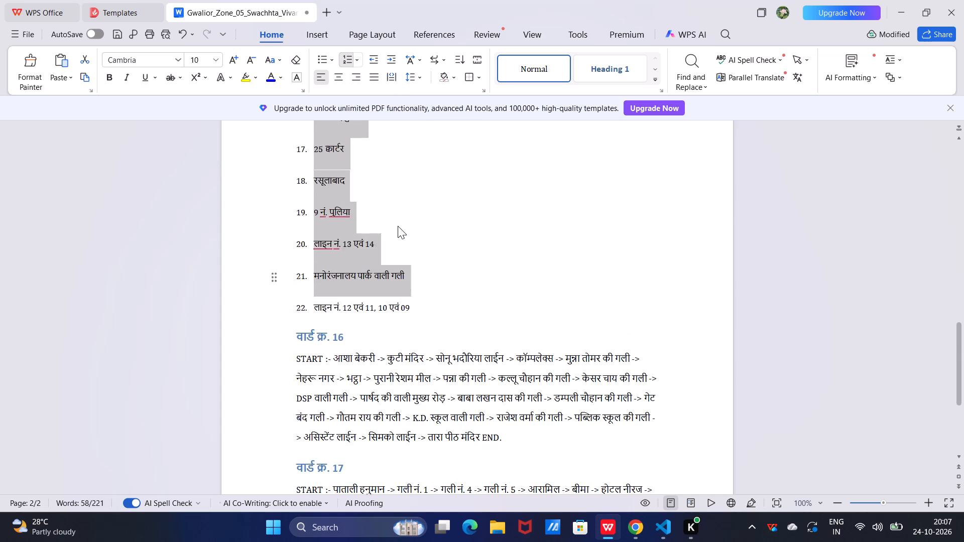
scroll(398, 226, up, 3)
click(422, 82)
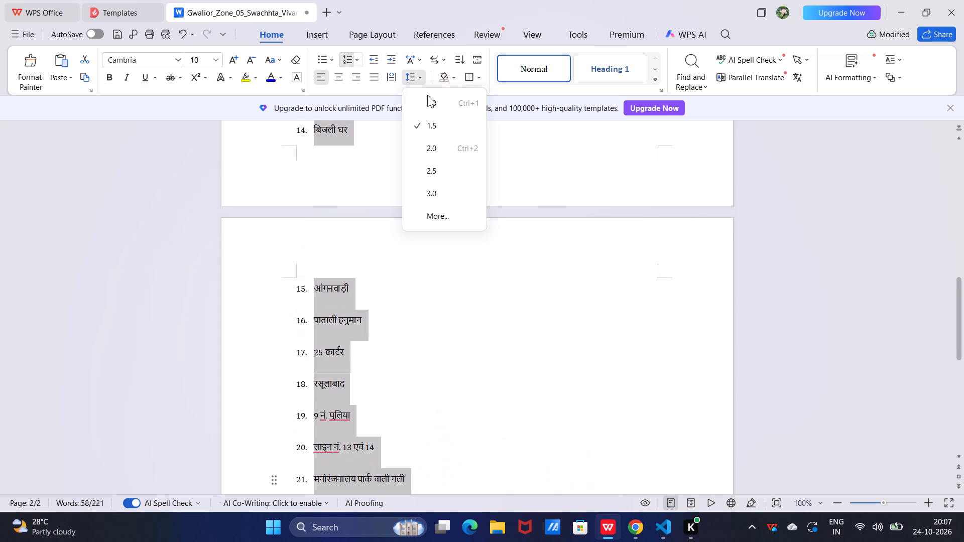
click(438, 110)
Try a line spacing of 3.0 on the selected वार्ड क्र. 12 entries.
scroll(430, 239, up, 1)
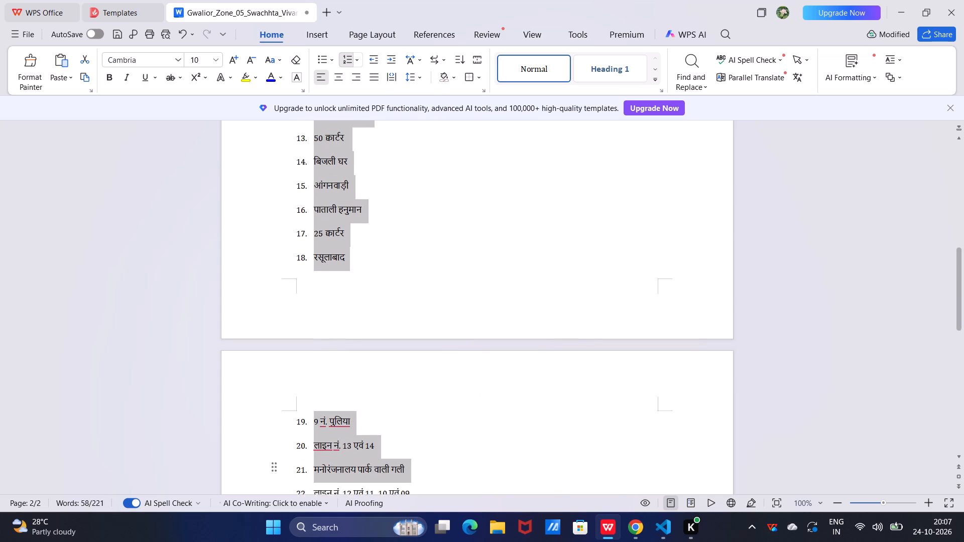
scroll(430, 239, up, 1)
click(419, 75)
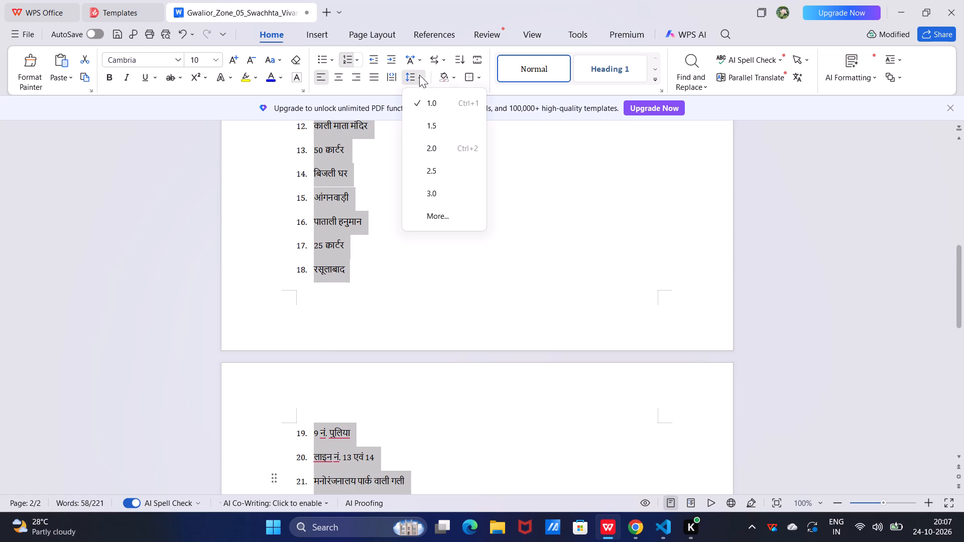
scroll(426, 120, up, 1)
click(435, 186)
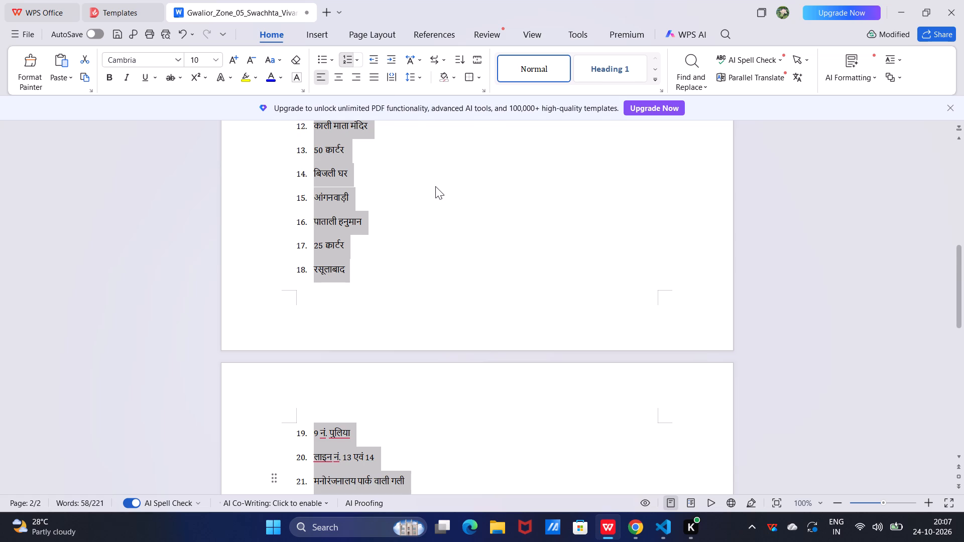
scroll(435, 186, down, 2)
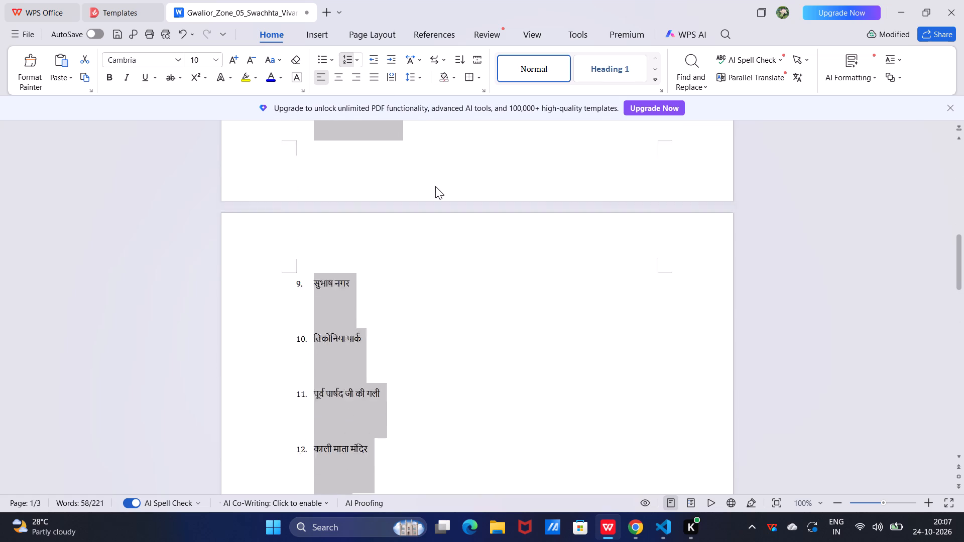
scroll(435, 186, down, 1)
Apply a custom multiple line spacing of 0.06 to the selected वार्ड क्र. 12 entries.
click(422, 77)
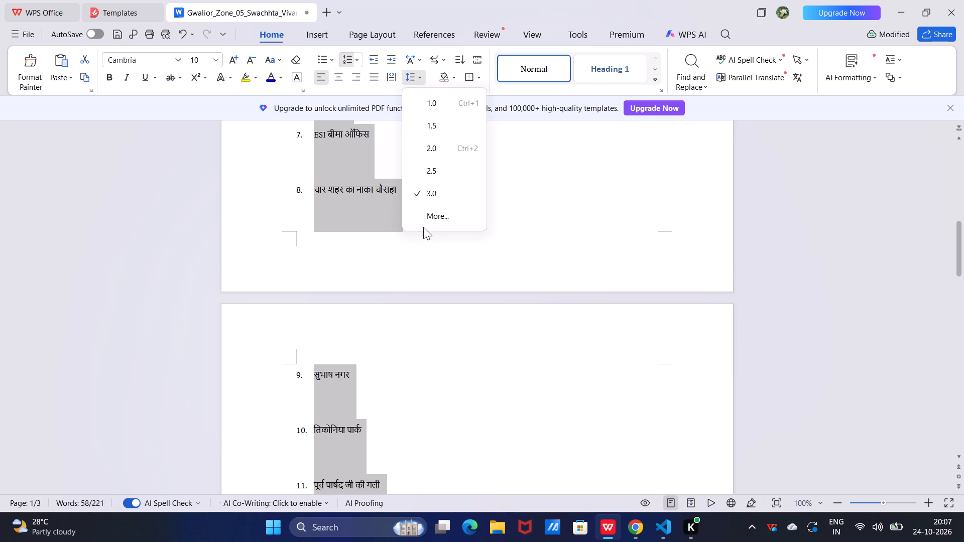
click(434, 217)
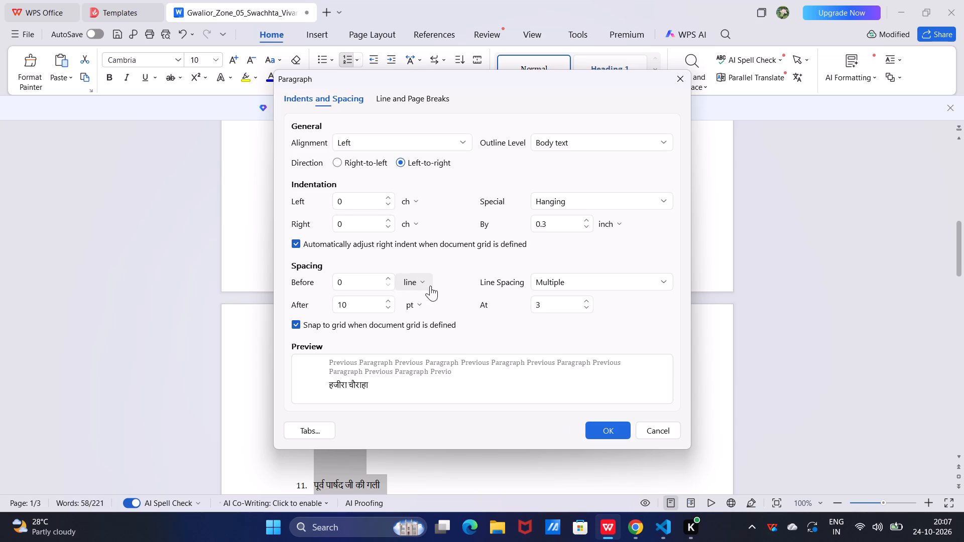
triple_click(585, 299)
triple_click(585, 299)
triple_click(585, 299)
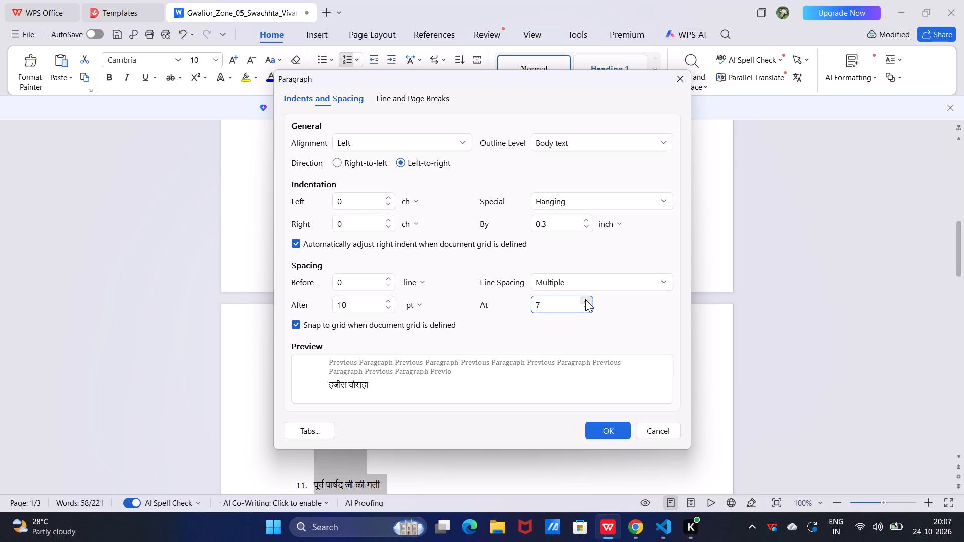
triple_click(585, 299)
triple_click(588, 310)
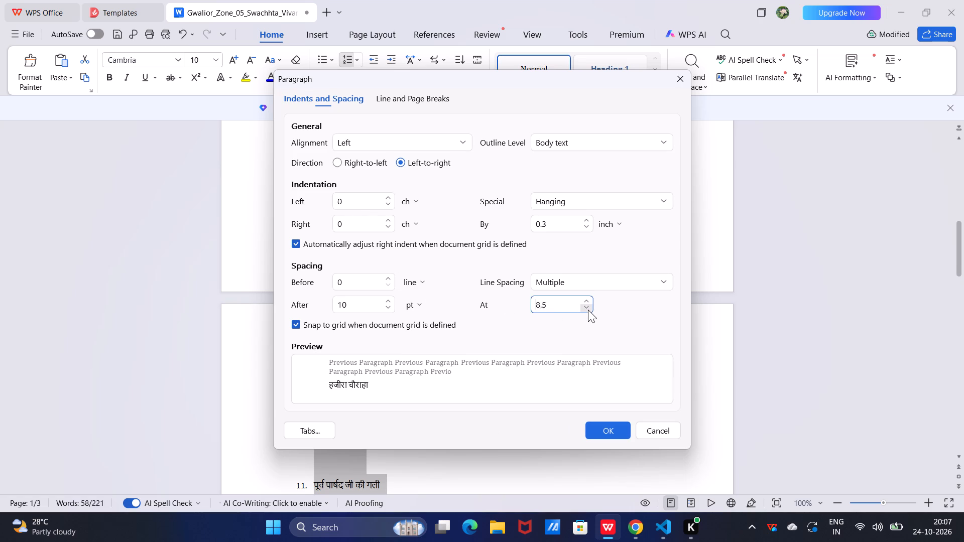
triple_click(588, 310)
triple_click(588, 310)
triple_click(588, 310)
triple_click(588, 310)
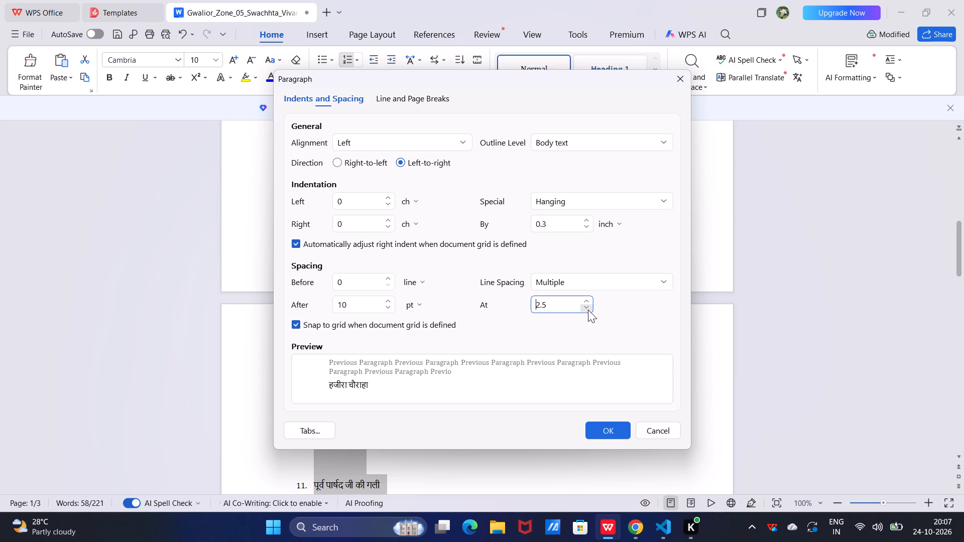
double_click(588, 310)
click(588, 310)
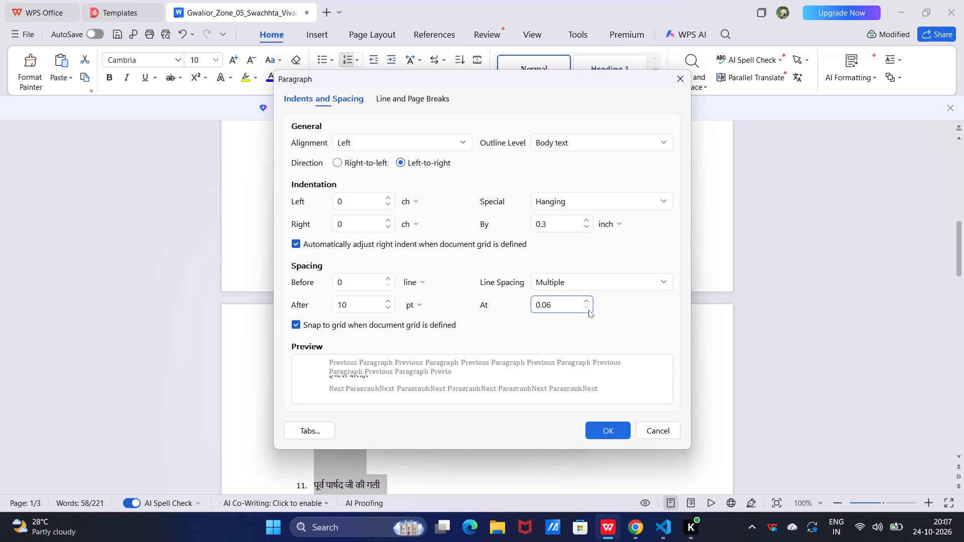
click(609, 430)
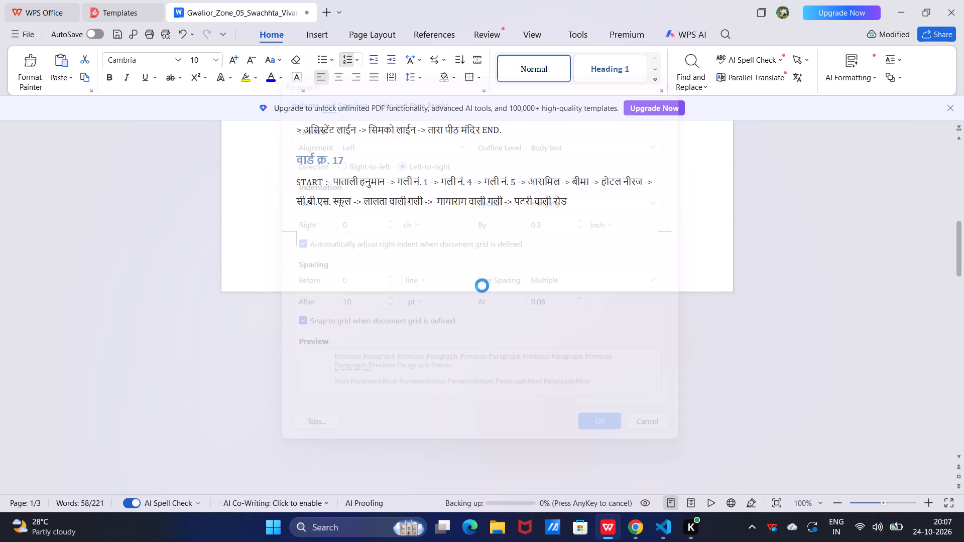
Set the line spacing of entries 1 to 21 in the वार्ड क्र. 12 list to 1.0 and deselect them.
scroll(482, 286, up, 6)
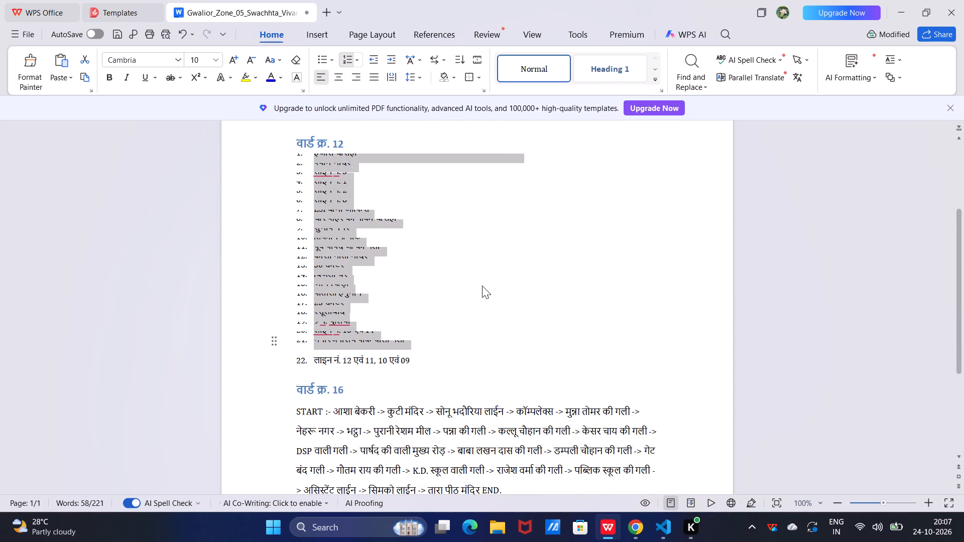
click(416, 79)
click(423, 112)
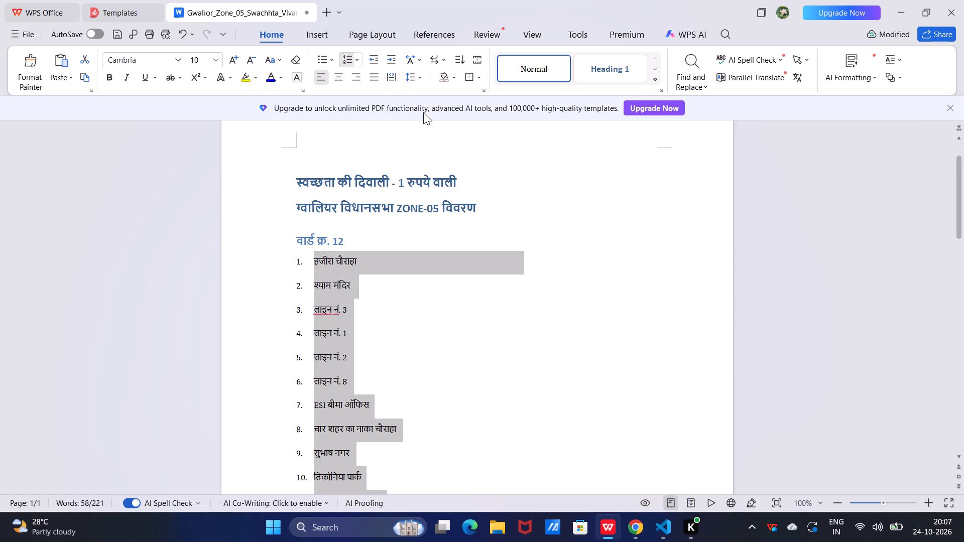
scroll(413, 259, down, 4)
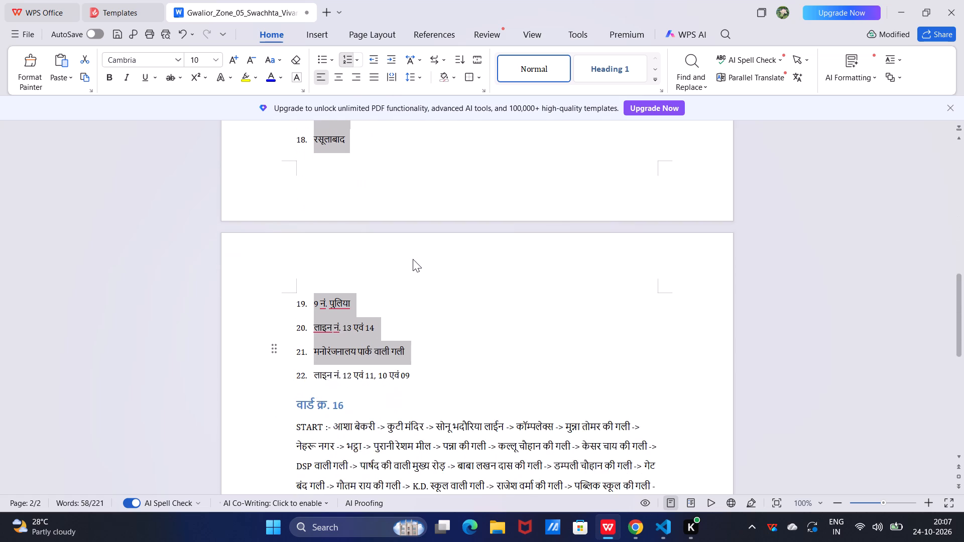
scroll(413, 259, down, 2)
click(410, 333)
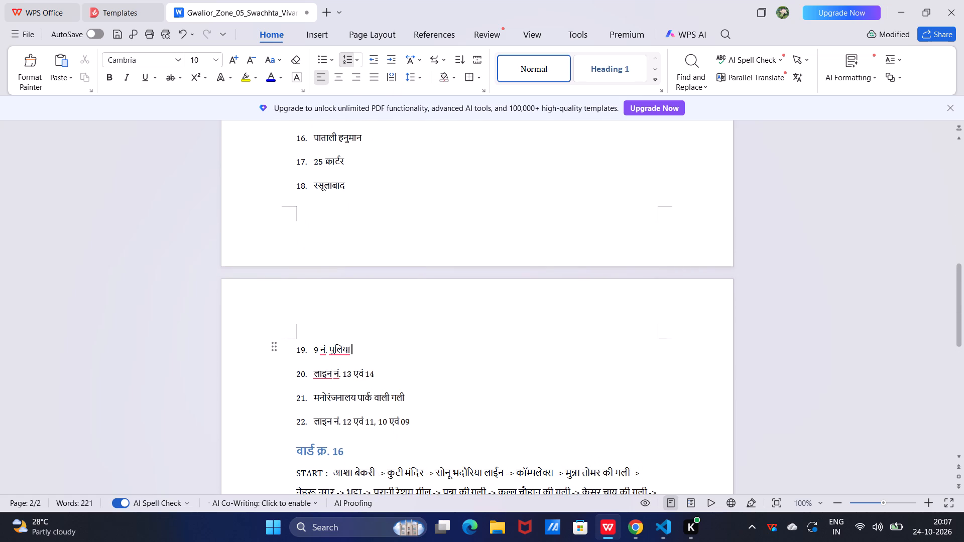
Examine how the वार्ड क्र. 12 list breaks across the two pages and how the वार्ड क्र. 16 and 17 sections follow it.
scroll(457, 199, up, 4)
scroll(457, 199, down, 1)
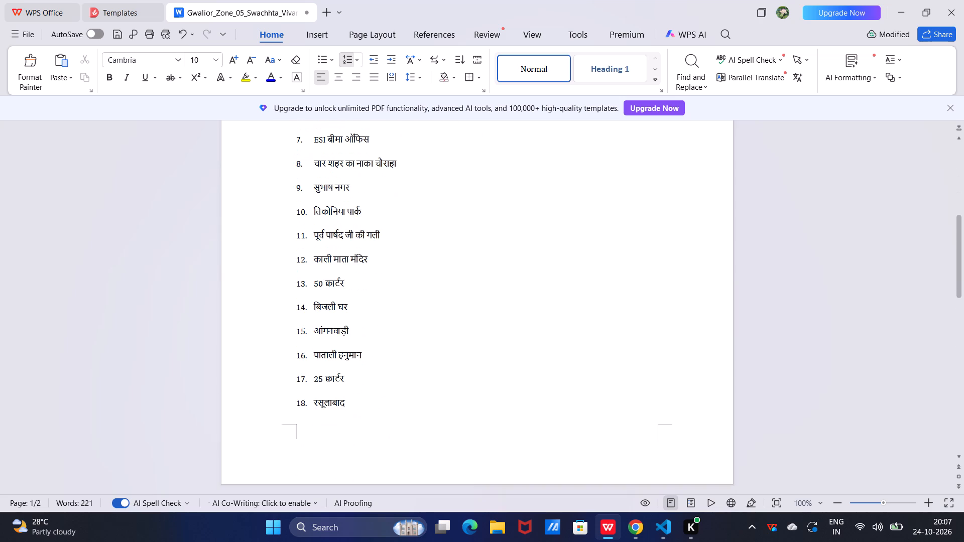
scroll(457, 199, down, 5)
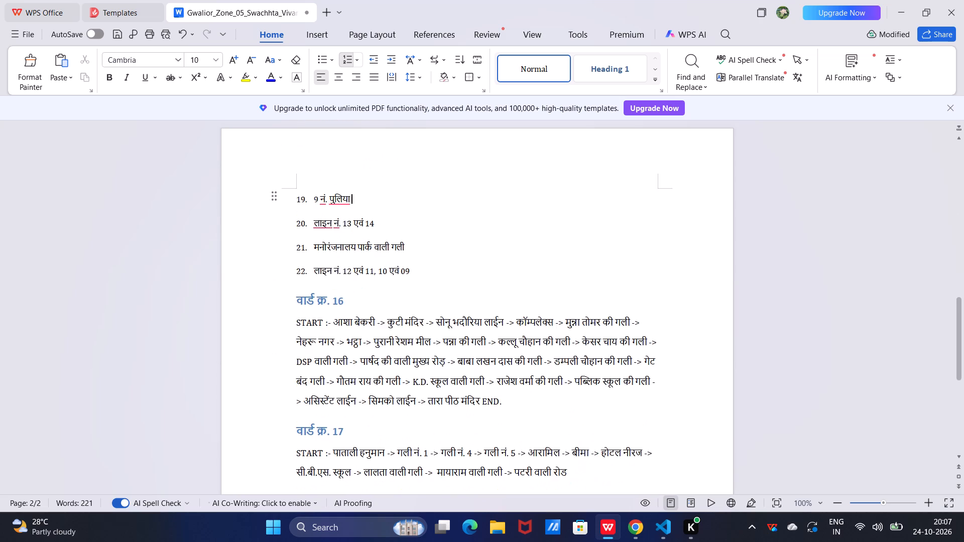
scroll(457, 199, up, 1)
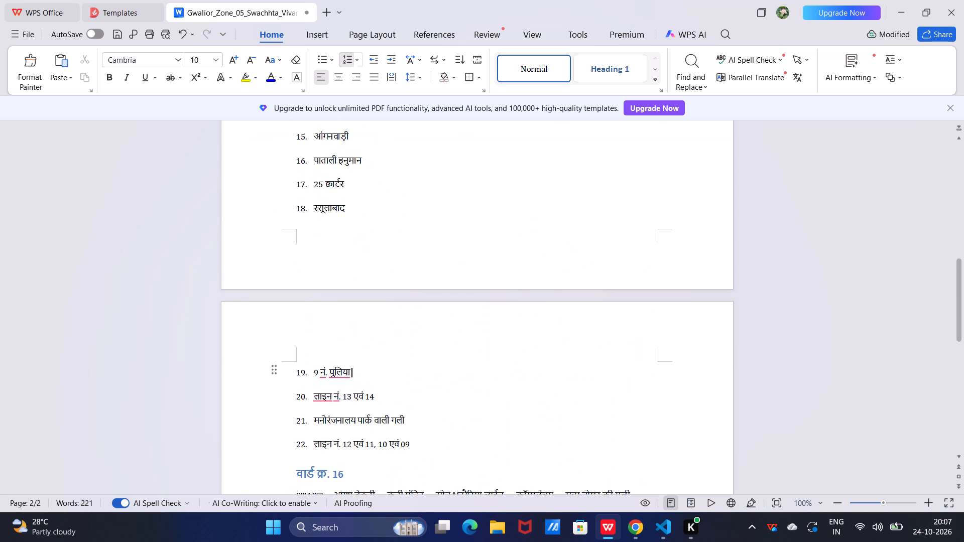
scroll(457, 199, up, 5)
scroll(457, 199, right, 2)
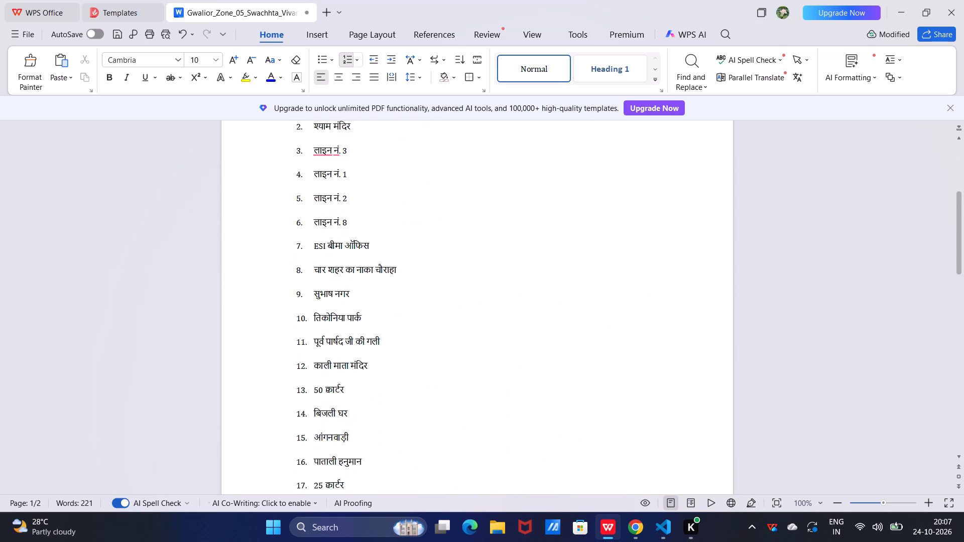
scroll(457, 199, right, 1)
scroll(457, 199, down, 3)
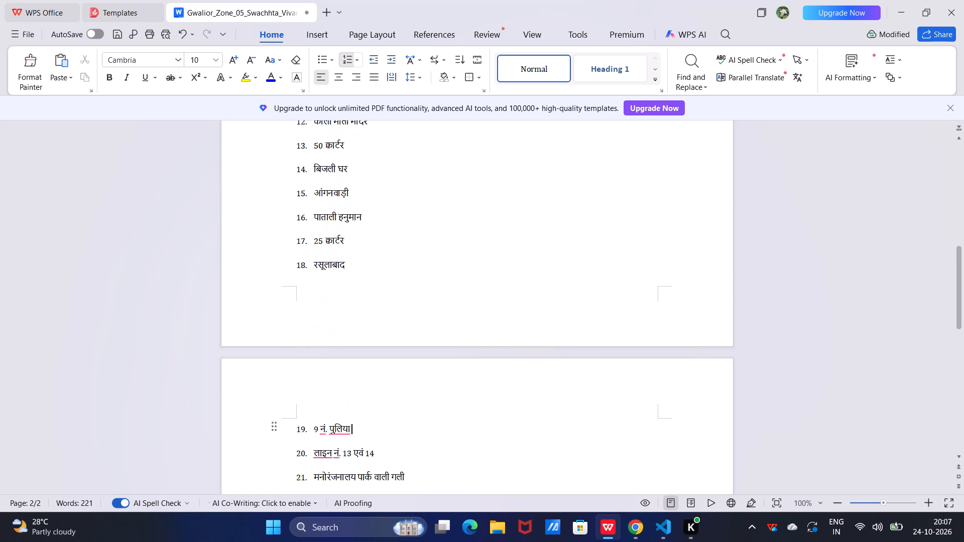
scroll(457, 199, down, 2)
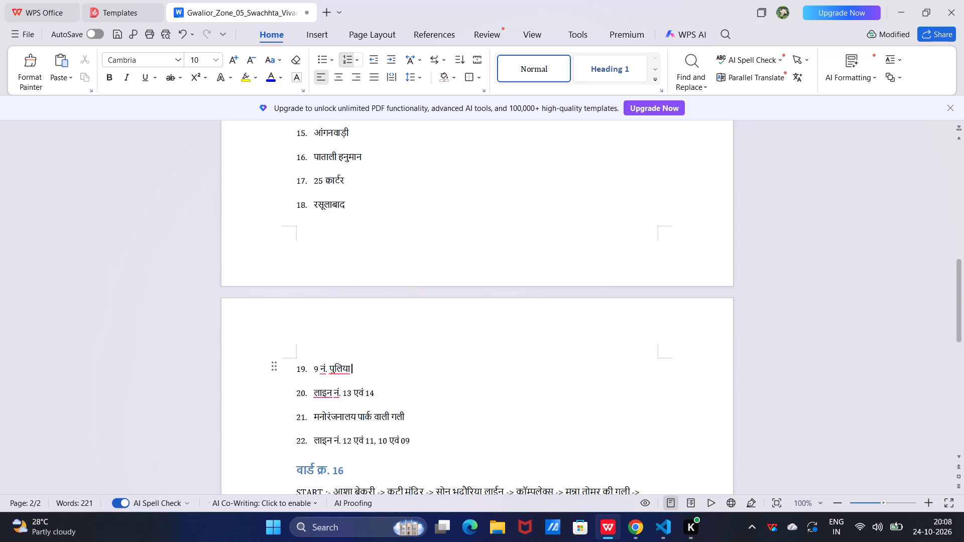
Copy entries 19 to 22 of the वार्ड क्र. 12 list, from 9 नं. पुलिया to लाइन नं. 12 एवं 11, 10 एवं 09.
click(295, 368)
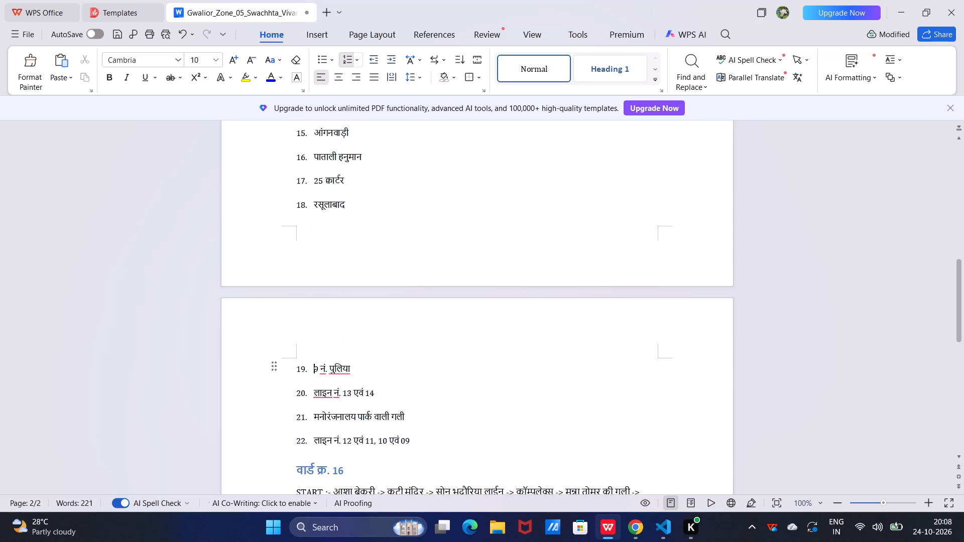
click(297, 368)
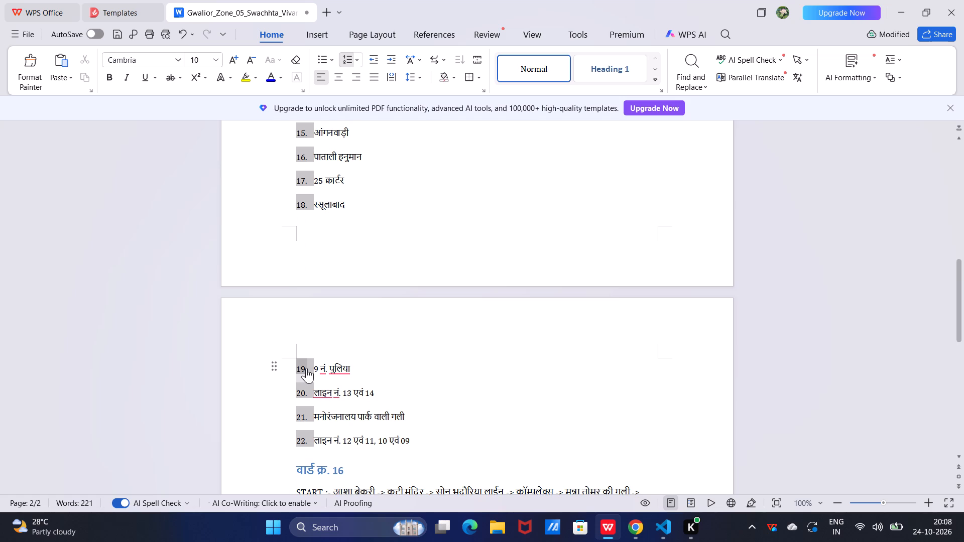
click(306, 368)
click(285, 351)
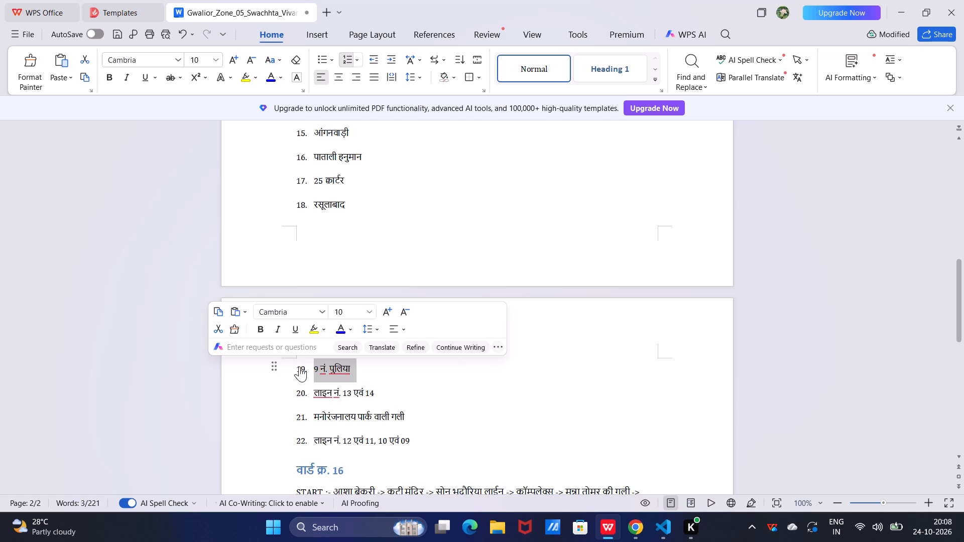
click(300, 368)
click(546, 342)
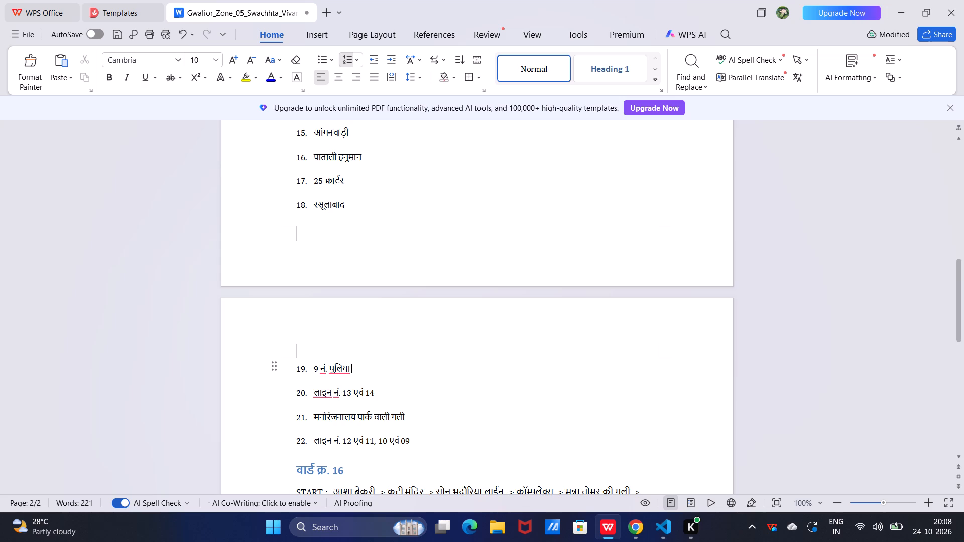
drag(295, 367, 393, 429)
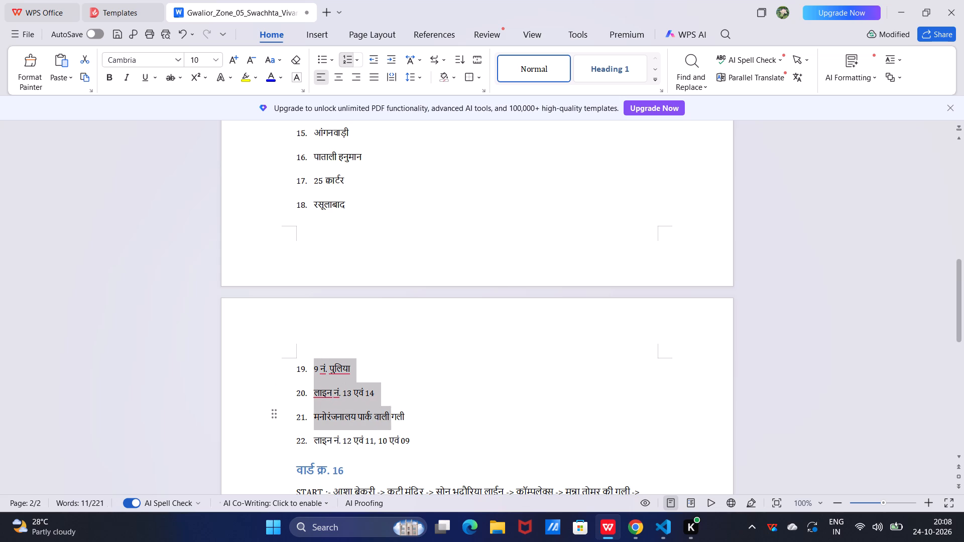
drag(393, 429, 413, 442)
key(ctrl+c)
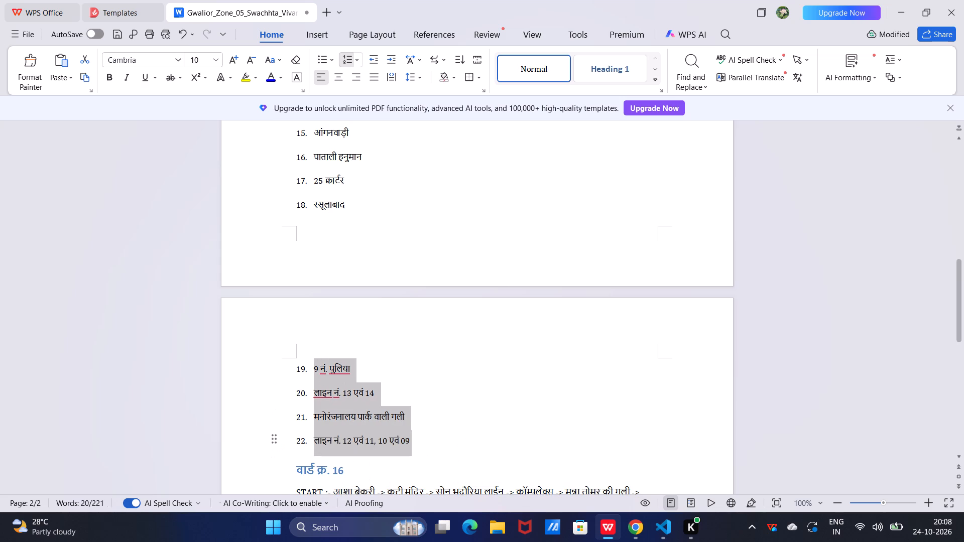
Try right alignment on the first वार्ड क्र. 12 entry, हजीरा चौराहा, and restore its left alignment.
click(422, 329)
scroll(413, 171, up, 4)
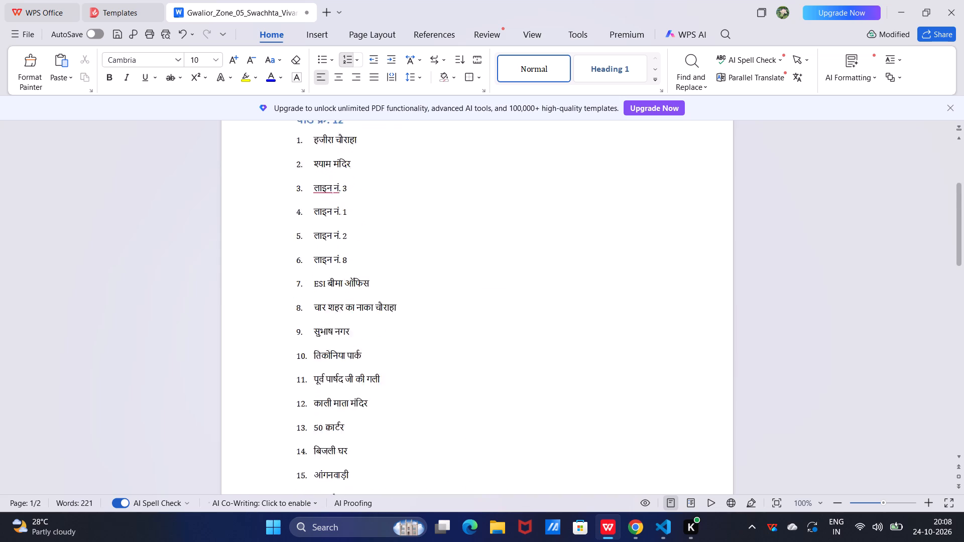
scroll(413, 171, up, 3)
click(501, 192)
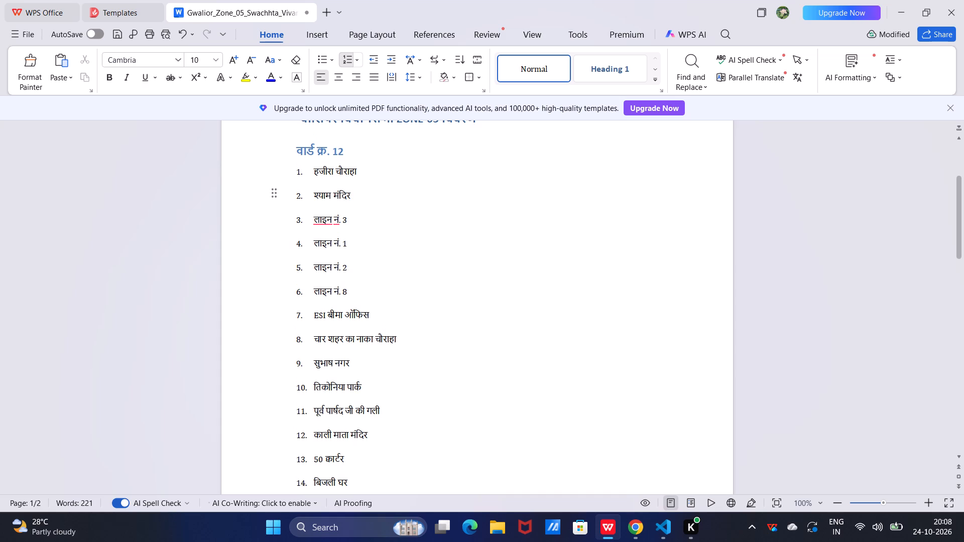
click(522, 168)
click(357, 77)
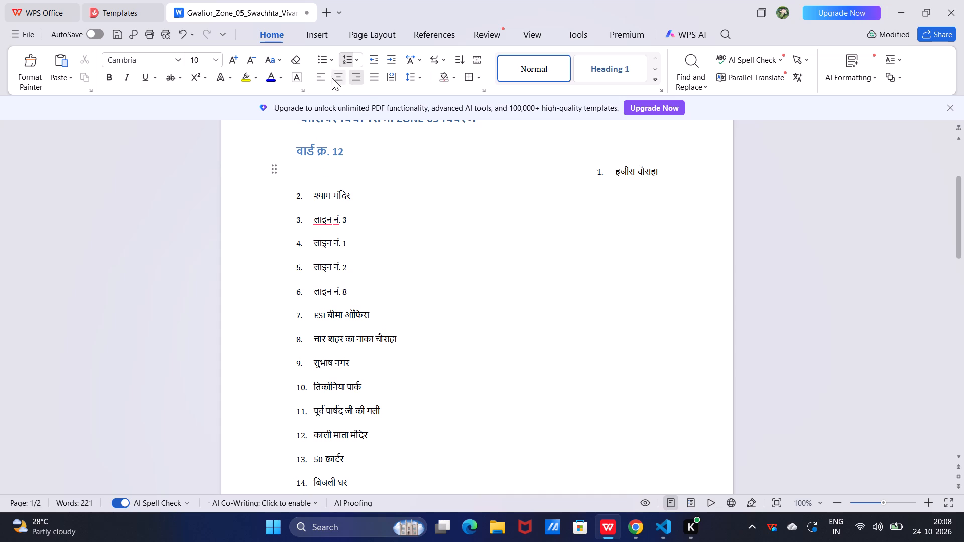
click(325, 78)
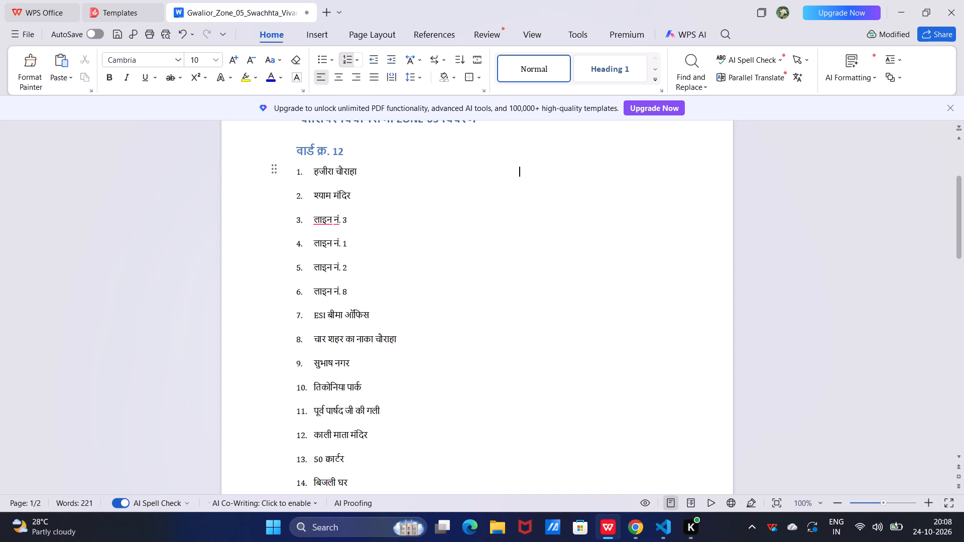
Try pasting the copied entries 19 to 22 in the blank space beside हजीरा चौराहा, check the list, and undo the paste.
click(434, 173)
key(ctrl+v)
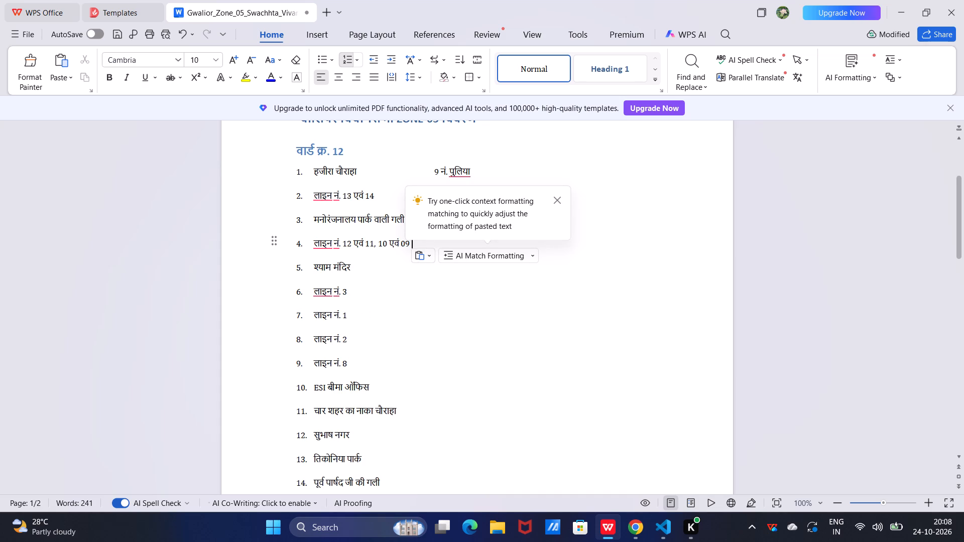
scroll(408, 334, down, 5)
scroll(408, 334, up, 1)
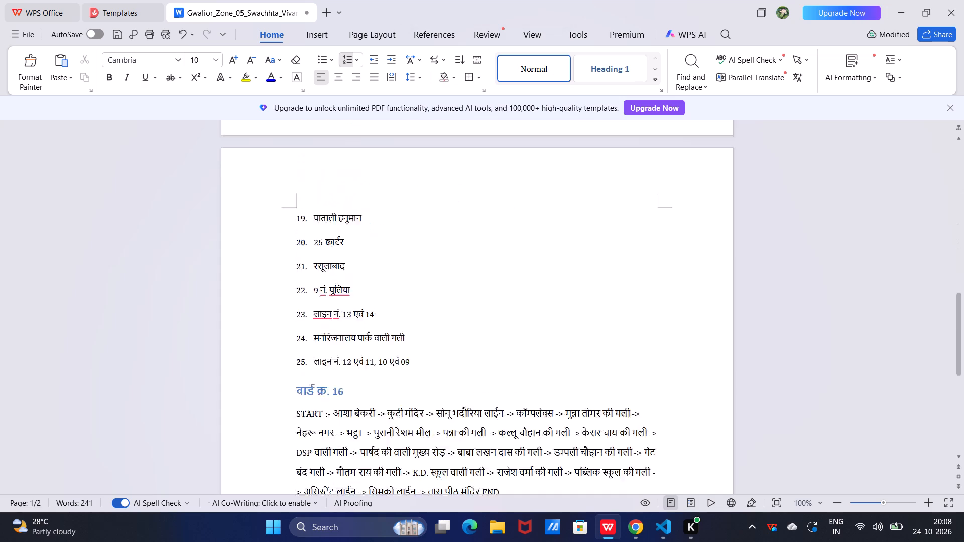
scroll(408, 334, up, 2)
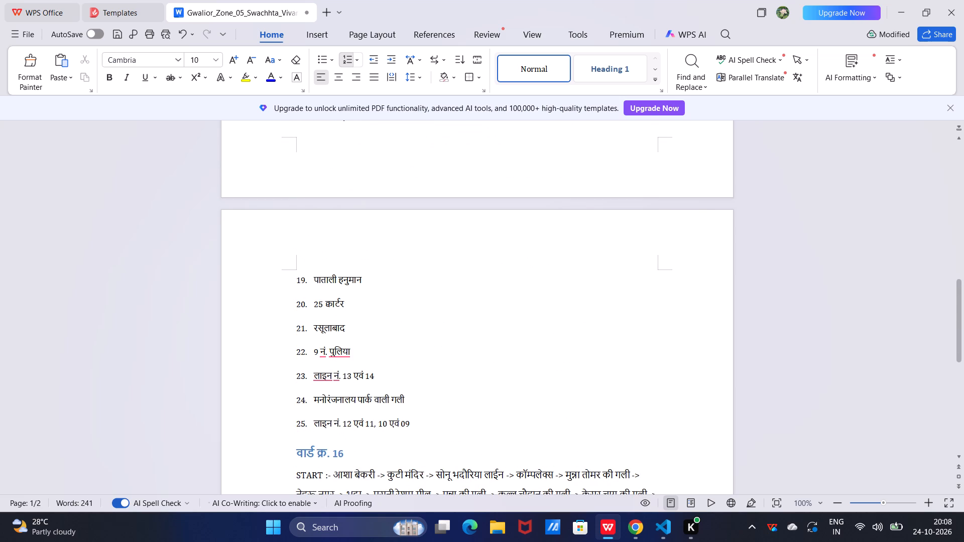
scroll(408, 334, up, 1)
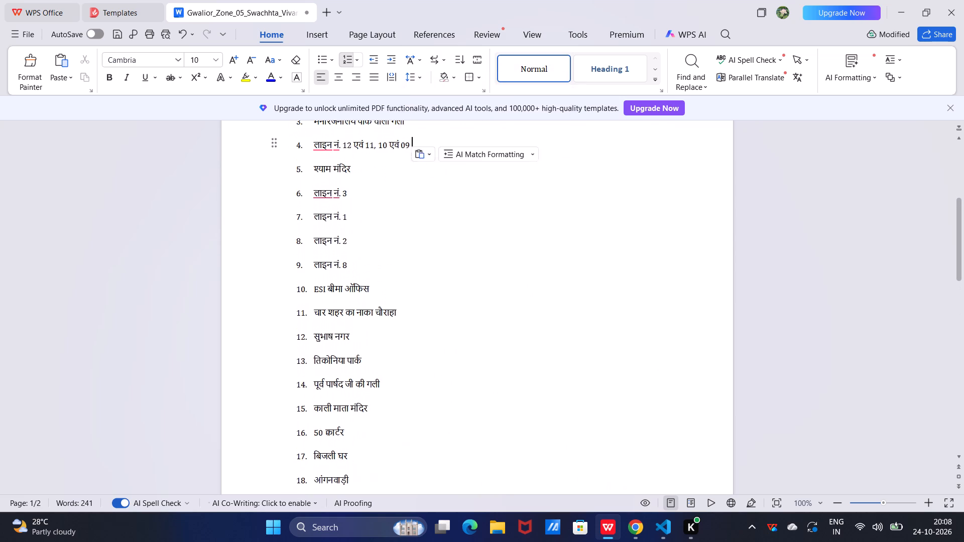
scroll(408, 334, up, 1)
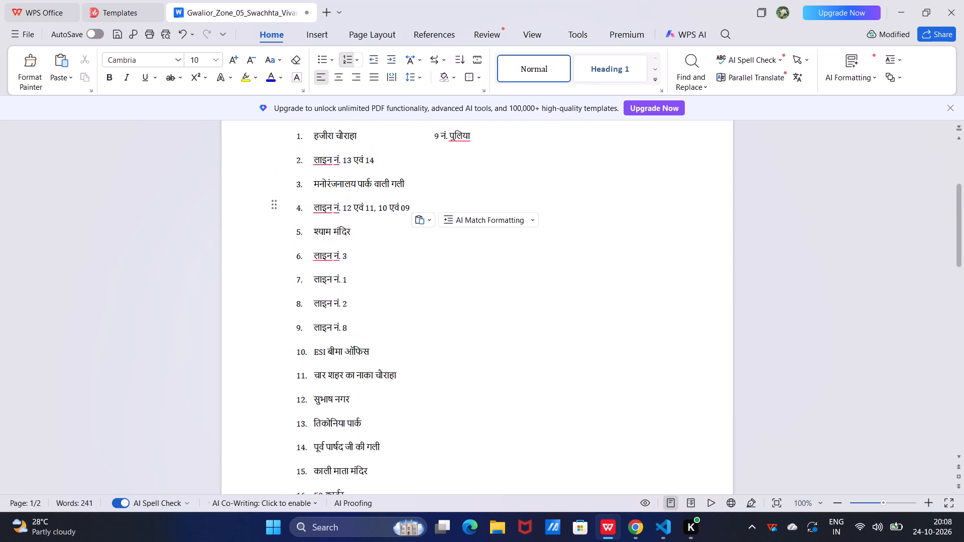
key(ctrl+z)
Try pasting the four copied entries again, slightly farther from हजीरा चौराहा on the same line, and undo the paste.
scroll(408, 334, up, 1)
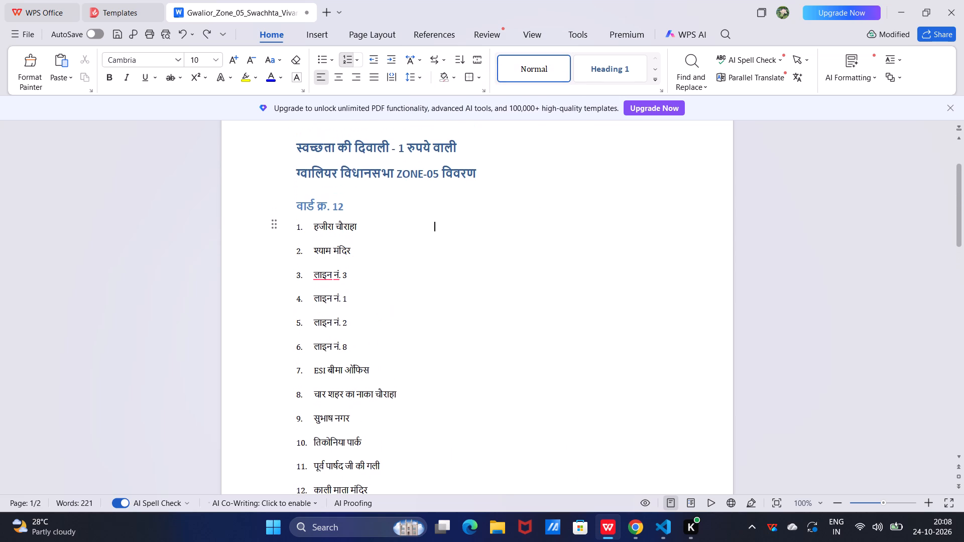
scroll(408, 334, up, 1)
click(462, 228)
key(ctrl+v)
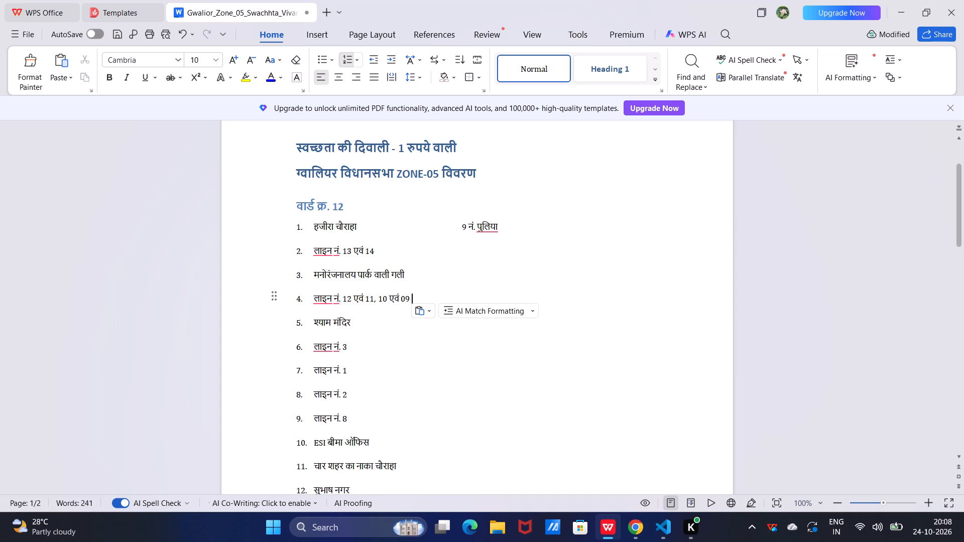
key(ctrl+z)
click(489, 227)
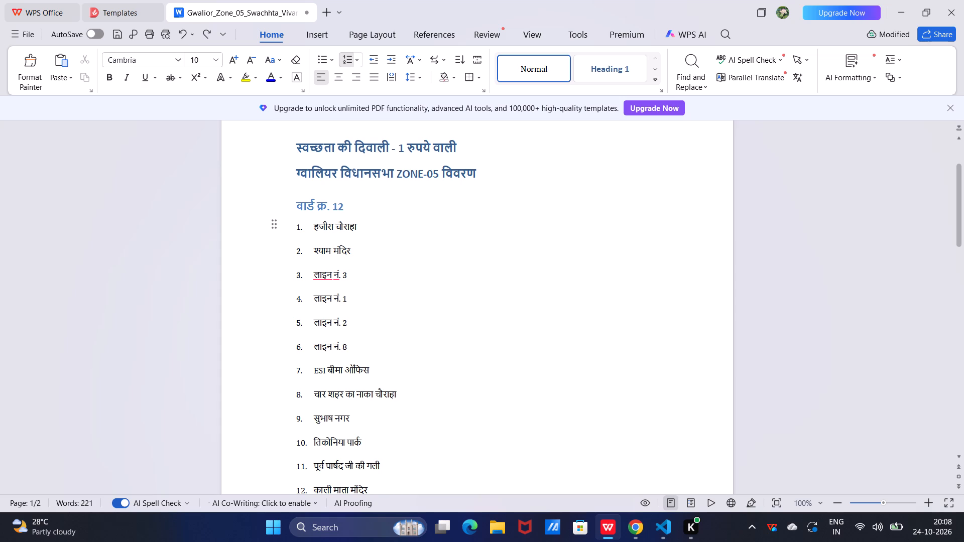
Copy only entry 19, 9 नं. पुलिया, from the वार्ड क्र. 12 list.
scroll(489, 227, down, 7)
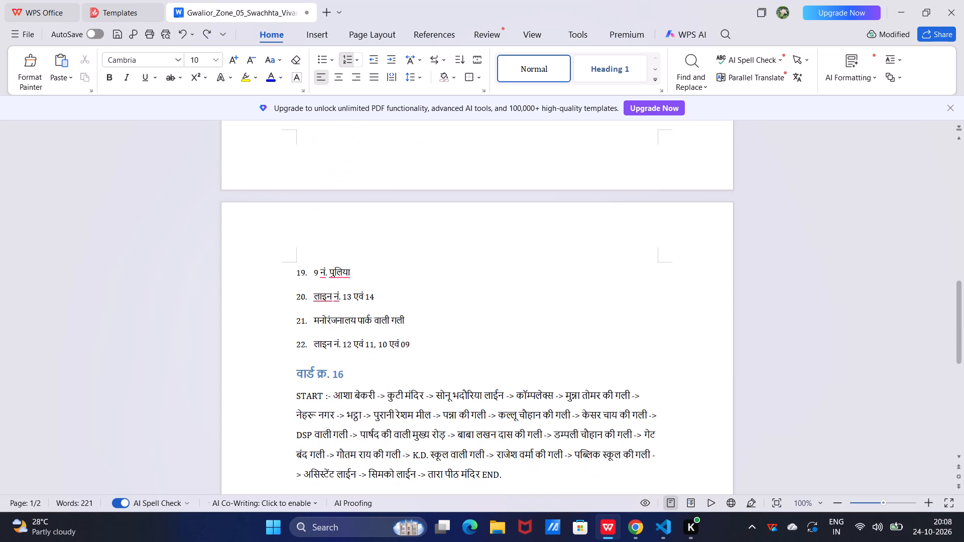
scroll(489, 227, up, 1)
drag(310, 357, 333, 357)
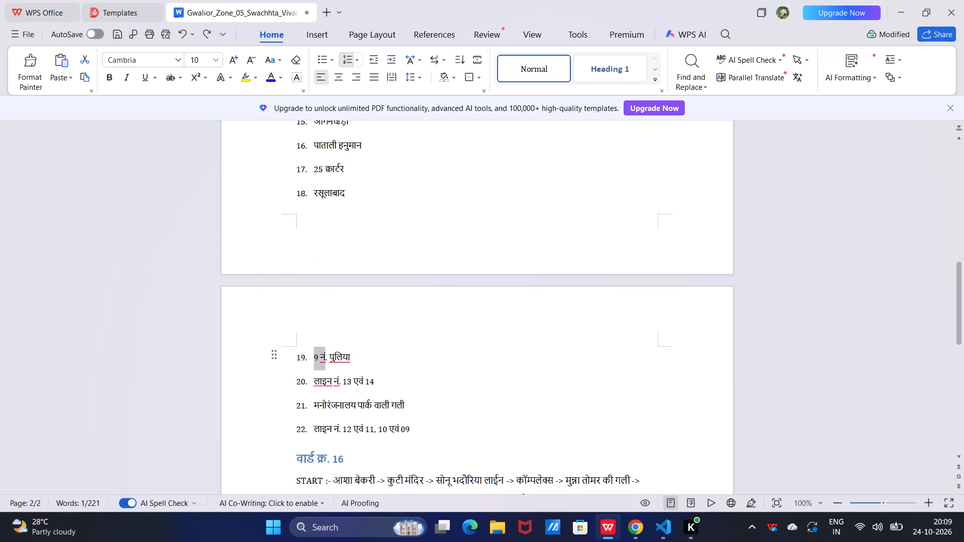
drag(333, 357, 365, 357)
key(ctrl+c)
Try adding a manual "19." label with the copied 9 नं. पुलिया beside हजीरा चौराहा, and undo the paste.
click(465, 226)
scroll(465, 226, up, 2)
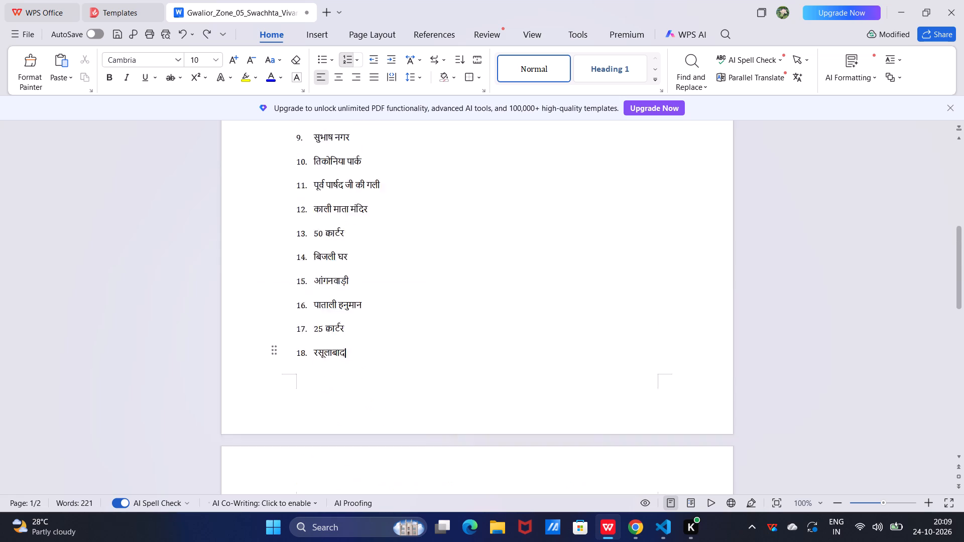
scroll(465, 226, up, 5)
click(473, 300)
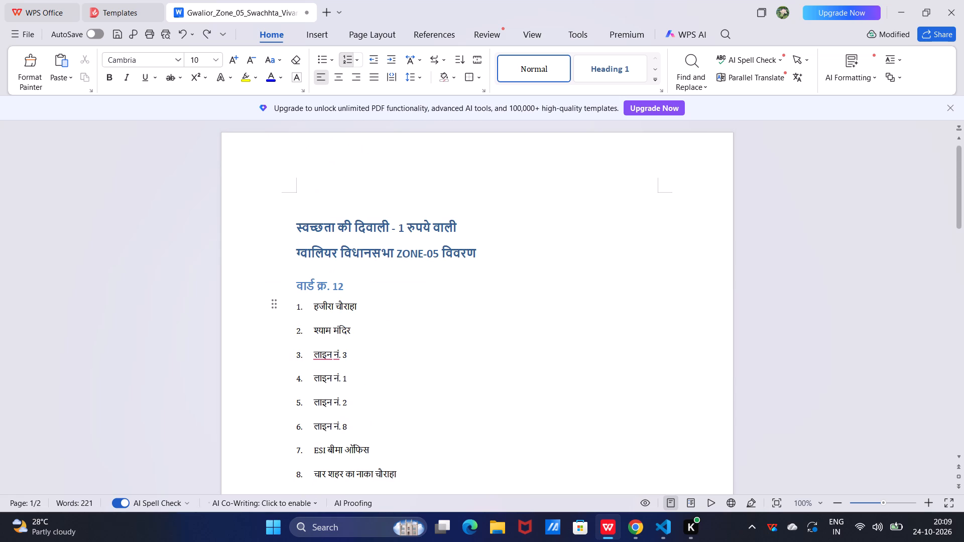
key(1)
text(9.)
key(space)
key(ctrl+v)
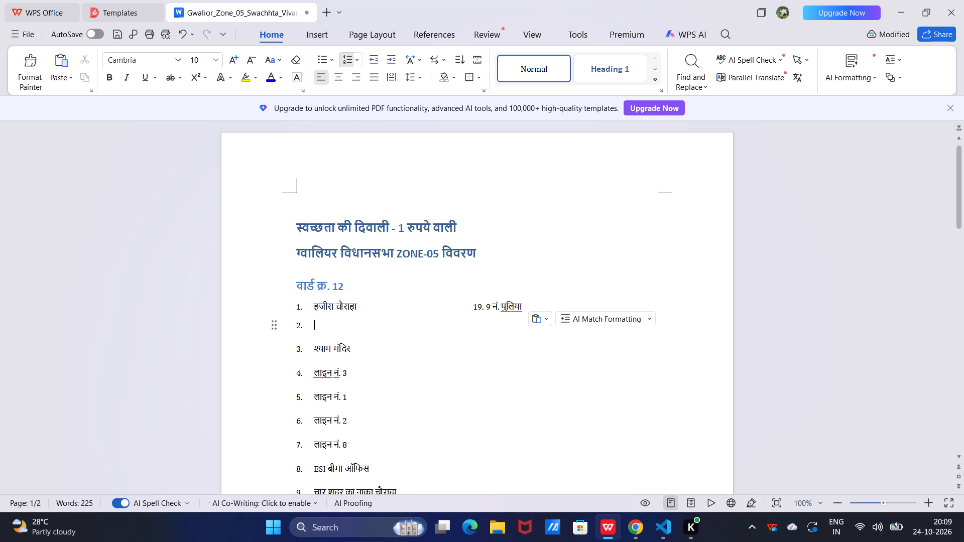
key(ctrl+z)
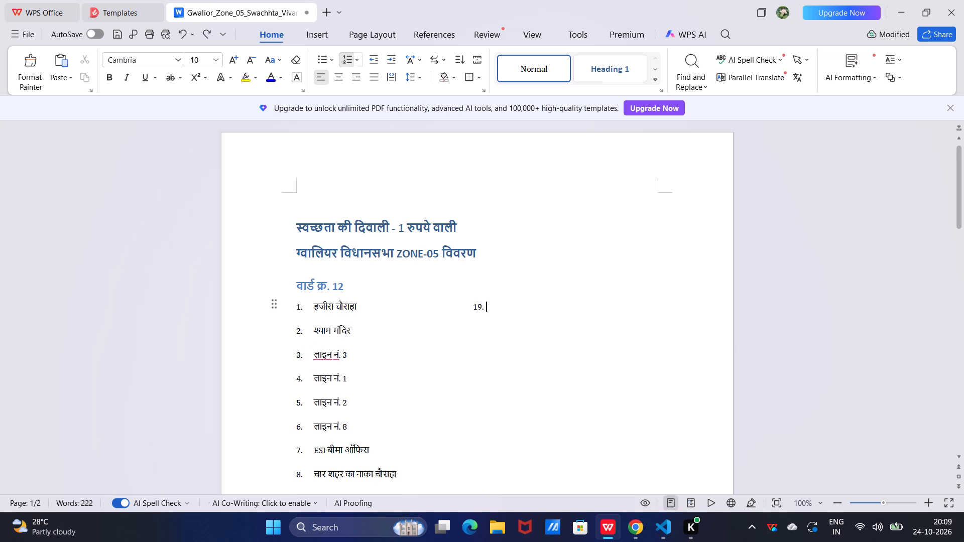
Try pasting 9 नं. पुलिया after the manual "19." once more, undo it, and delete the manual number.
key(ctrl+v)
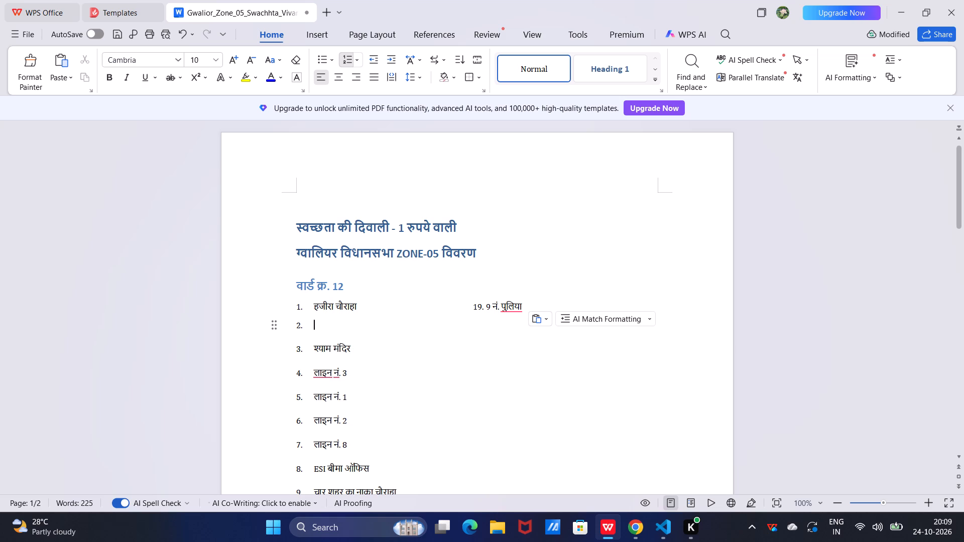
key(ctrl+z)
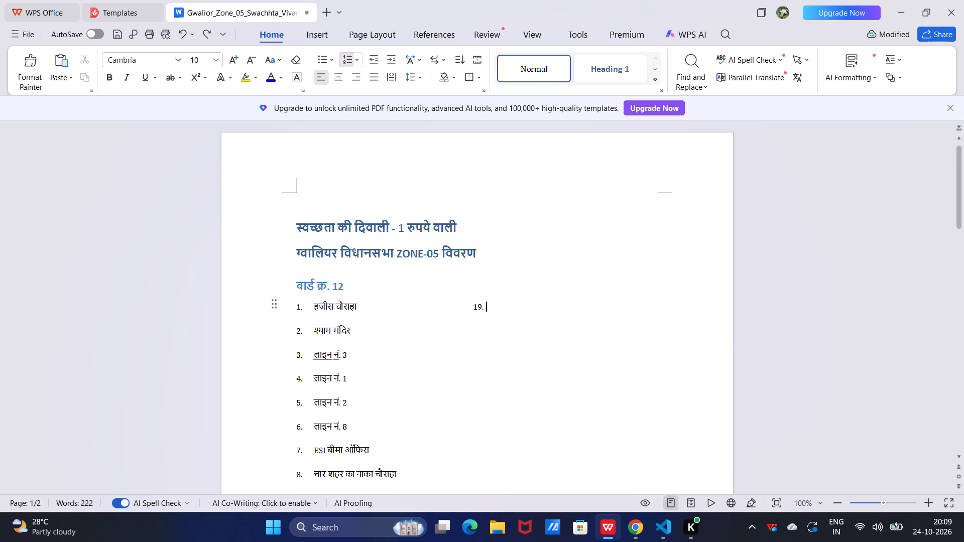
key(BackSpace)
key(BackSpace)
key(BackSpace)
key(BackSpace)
Set the line spacing of the two title lines and the वार्ड क्र. 12 heading to 1.0, and check the page break.
drag(294, 225, 415, 269)
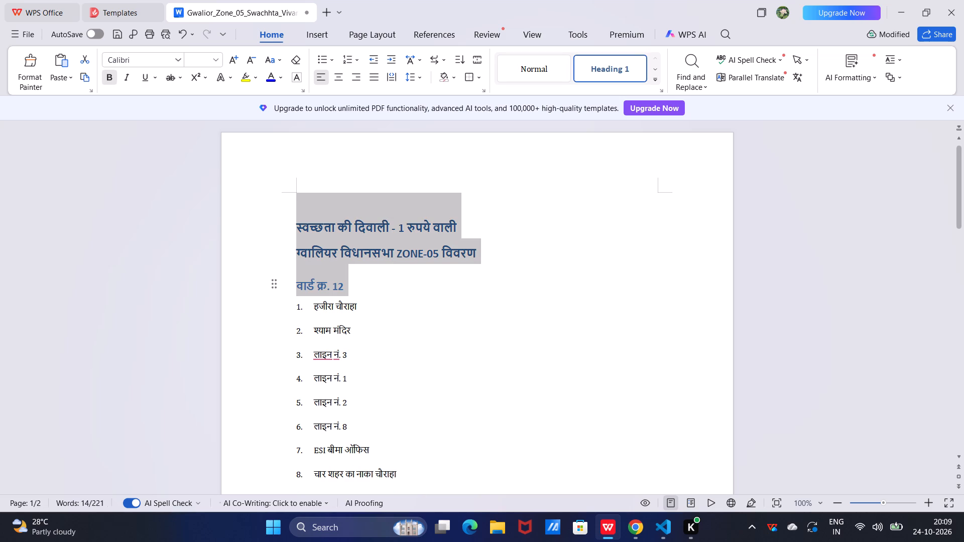
drag(415, 269, 430, 273)
click(420, 76)
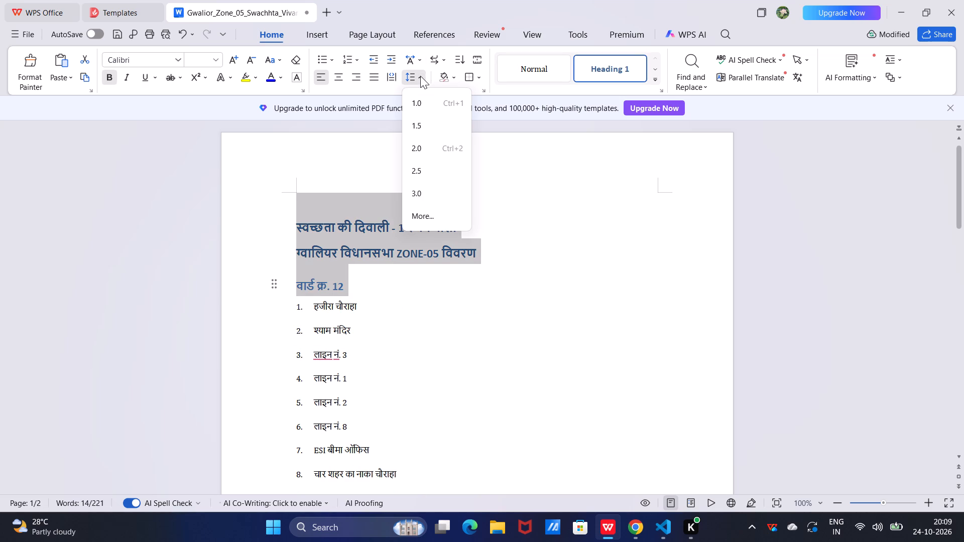
click(421, 100)
scroll(415, 321, down, 2)
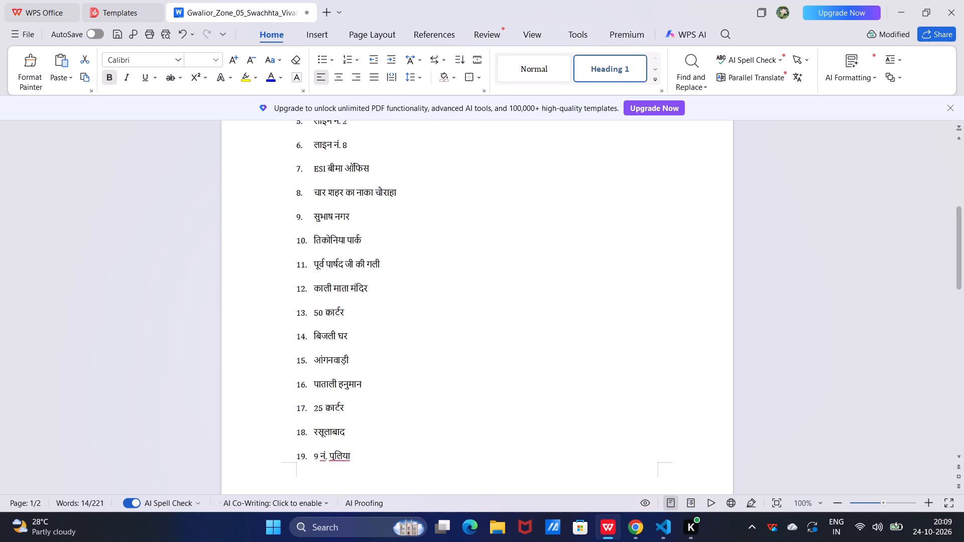
scroll(415, 321, down, 5)
click(424, 193)
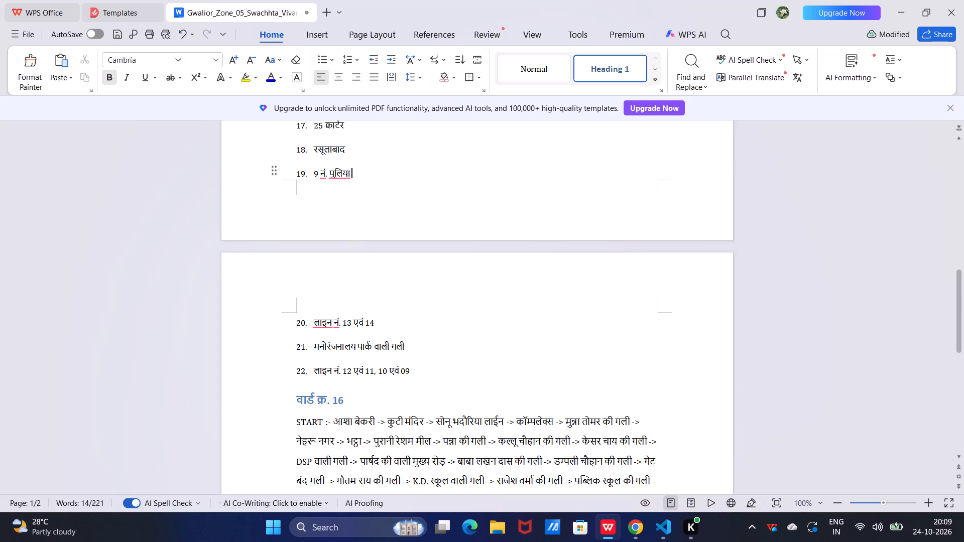
Set the line spacing to 1.0 from the two title lines through entry 22 of the वार्ड क्र. 12 list.
scroll(424, 193, up, 10)
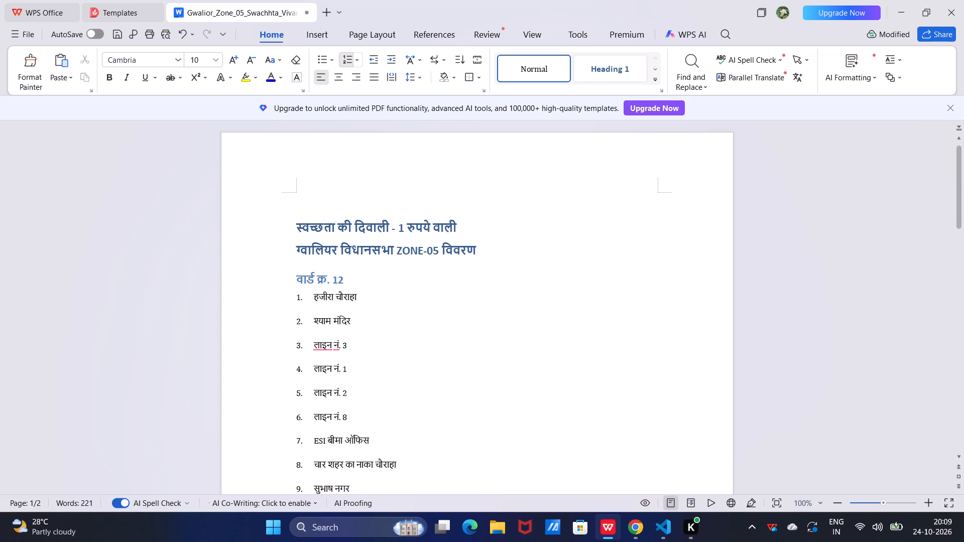
drag(314, 163, 480, 461)
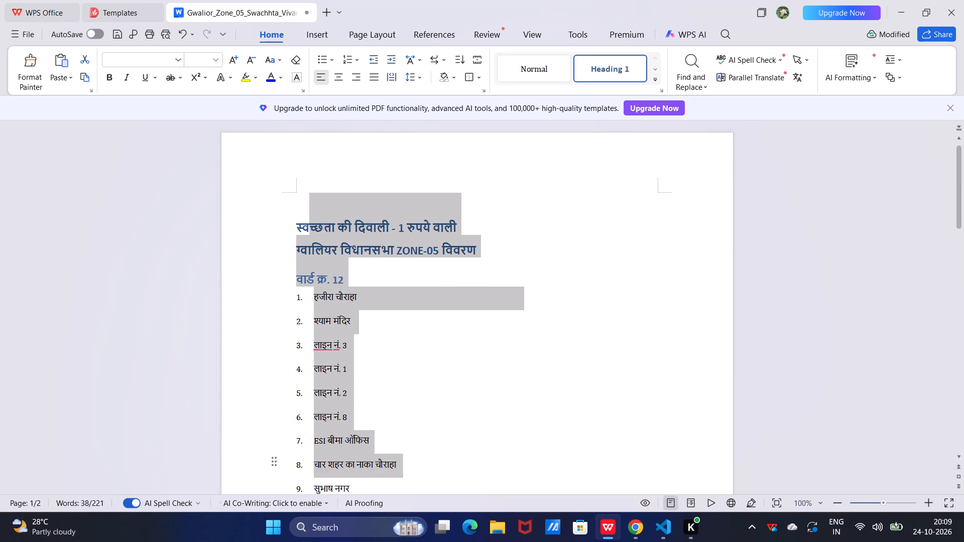
drag(480, 461, 496, 422)
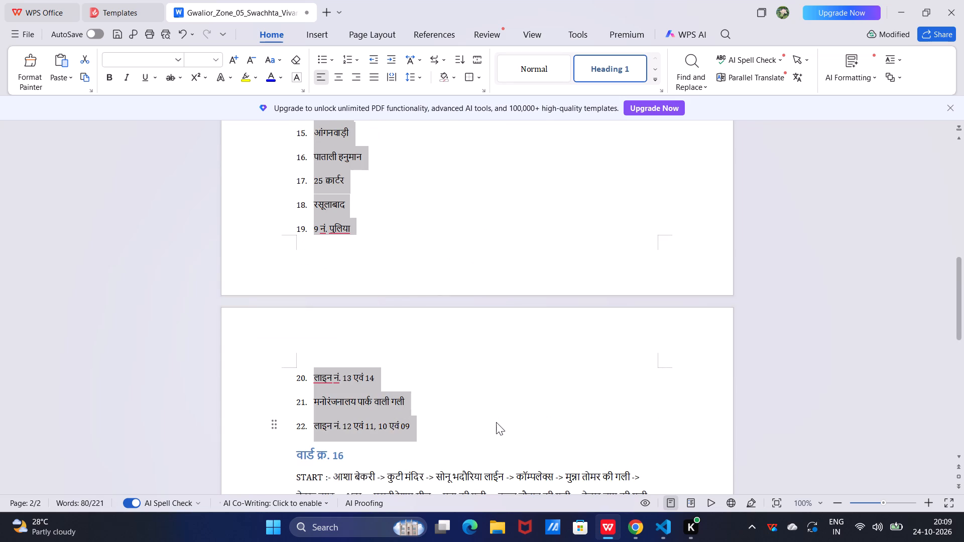
drag(496, 422, 496, 423)
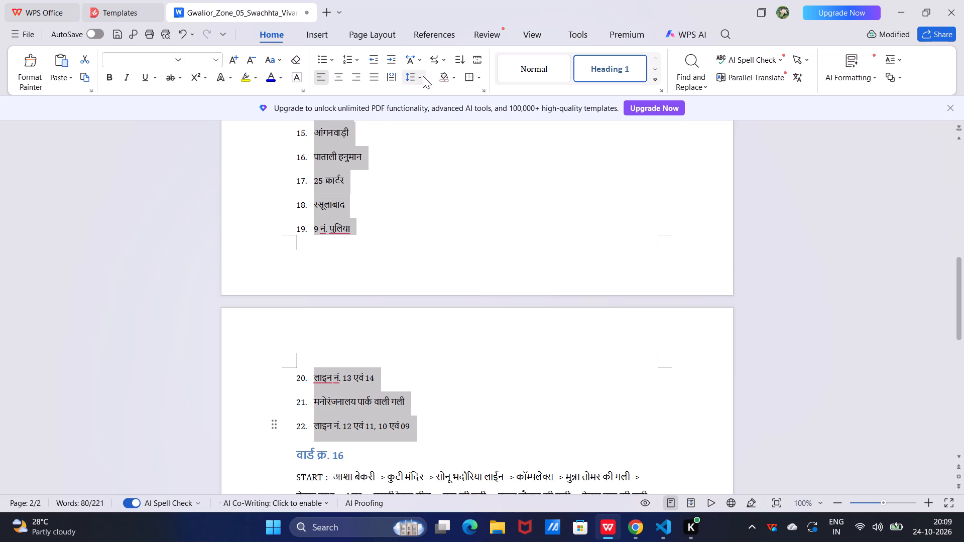
click(423, 76)
click(422, 105)
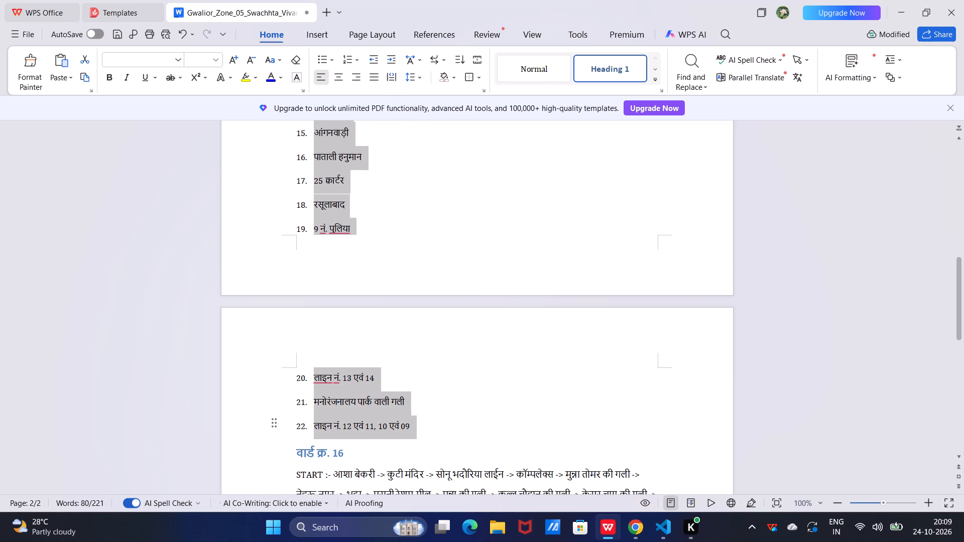
click(419, 212)
scroll(419, 212, up, 8)
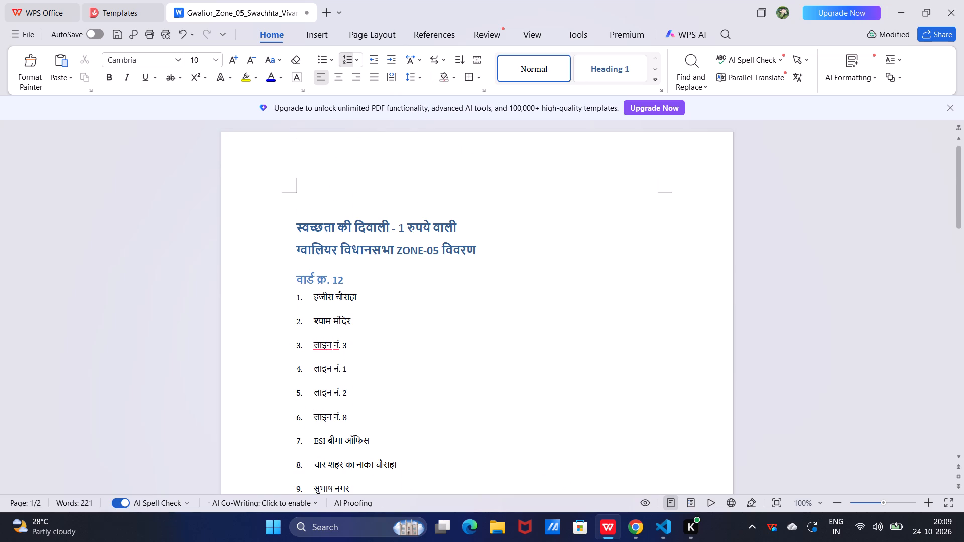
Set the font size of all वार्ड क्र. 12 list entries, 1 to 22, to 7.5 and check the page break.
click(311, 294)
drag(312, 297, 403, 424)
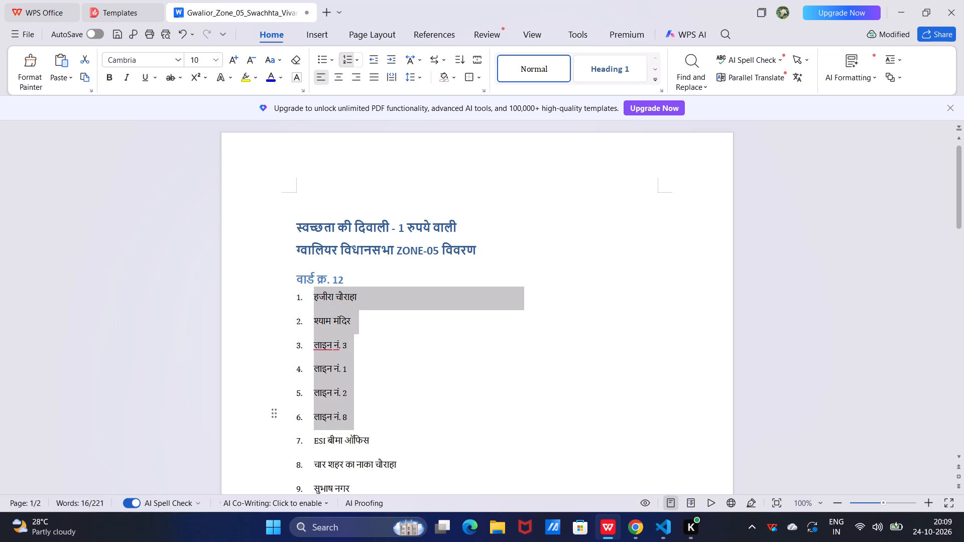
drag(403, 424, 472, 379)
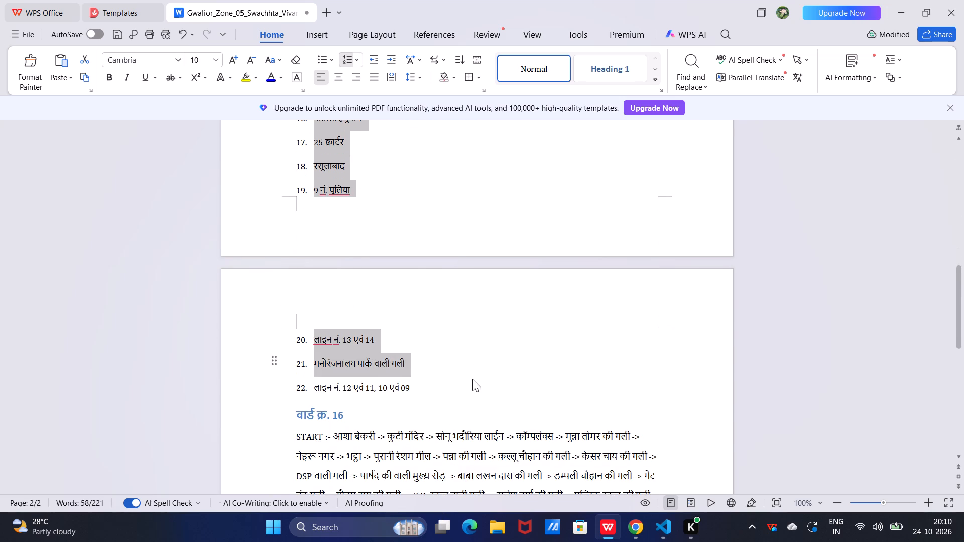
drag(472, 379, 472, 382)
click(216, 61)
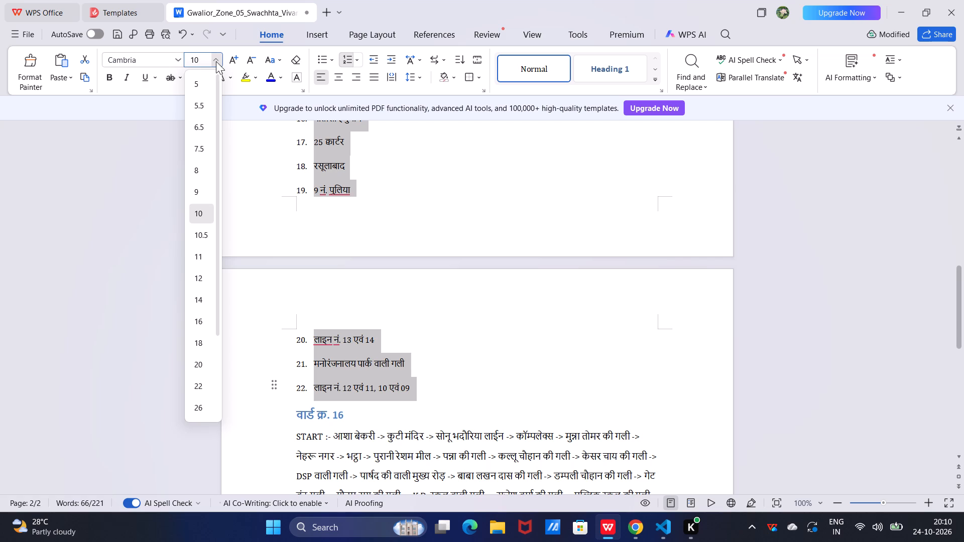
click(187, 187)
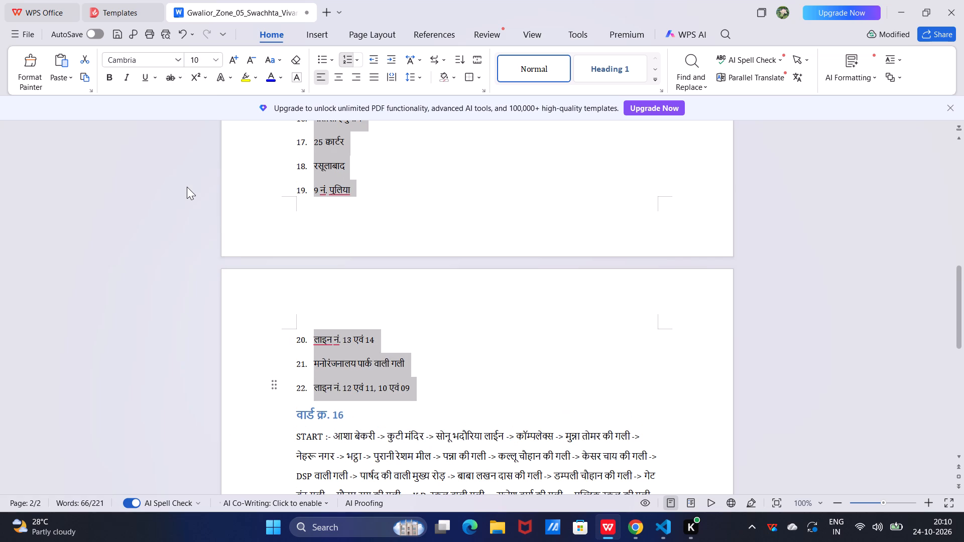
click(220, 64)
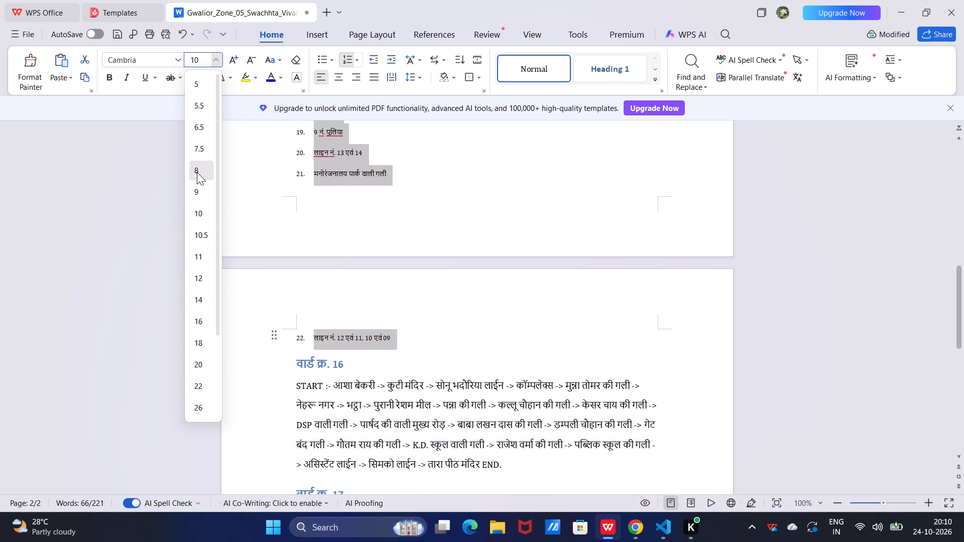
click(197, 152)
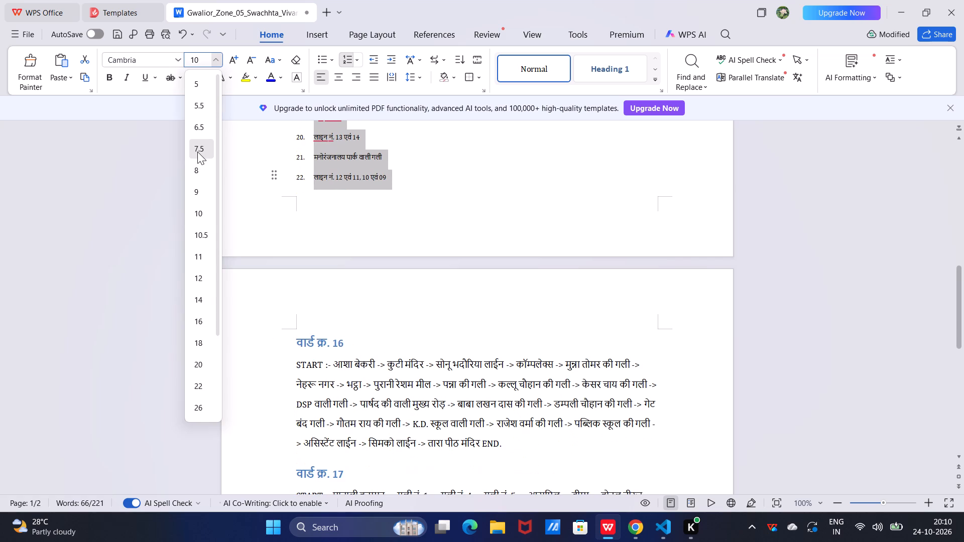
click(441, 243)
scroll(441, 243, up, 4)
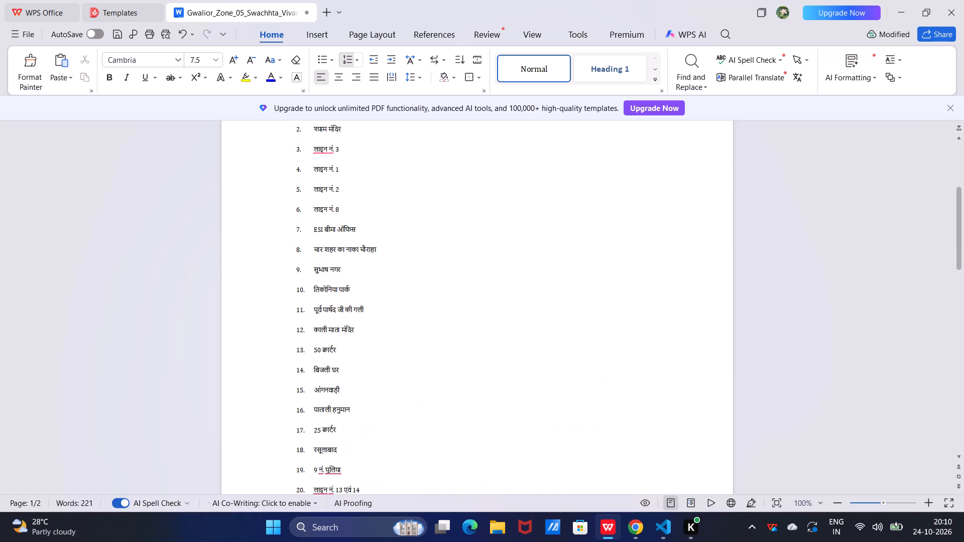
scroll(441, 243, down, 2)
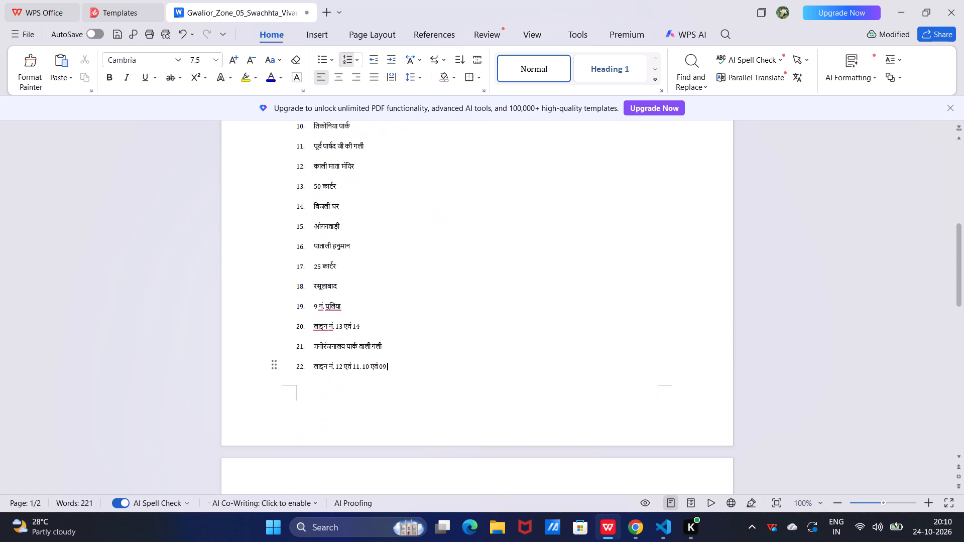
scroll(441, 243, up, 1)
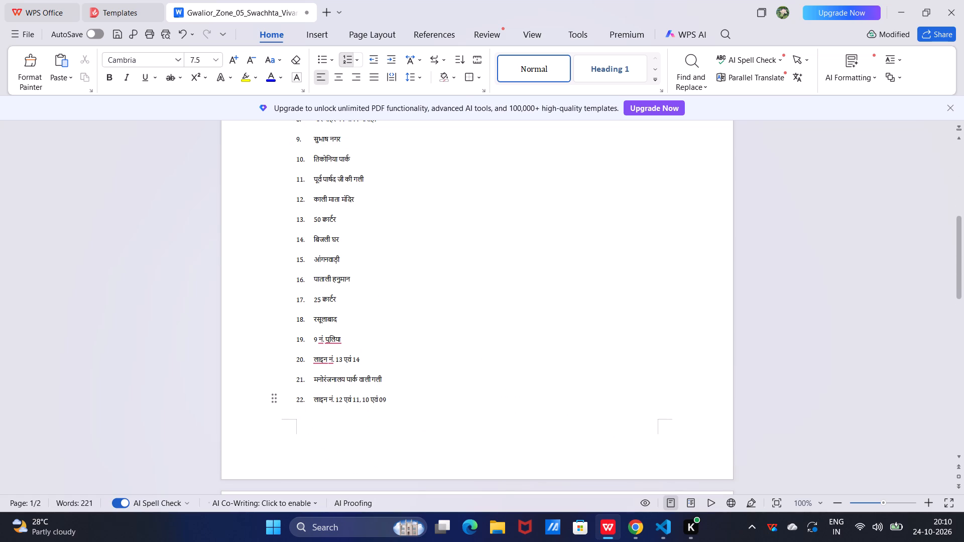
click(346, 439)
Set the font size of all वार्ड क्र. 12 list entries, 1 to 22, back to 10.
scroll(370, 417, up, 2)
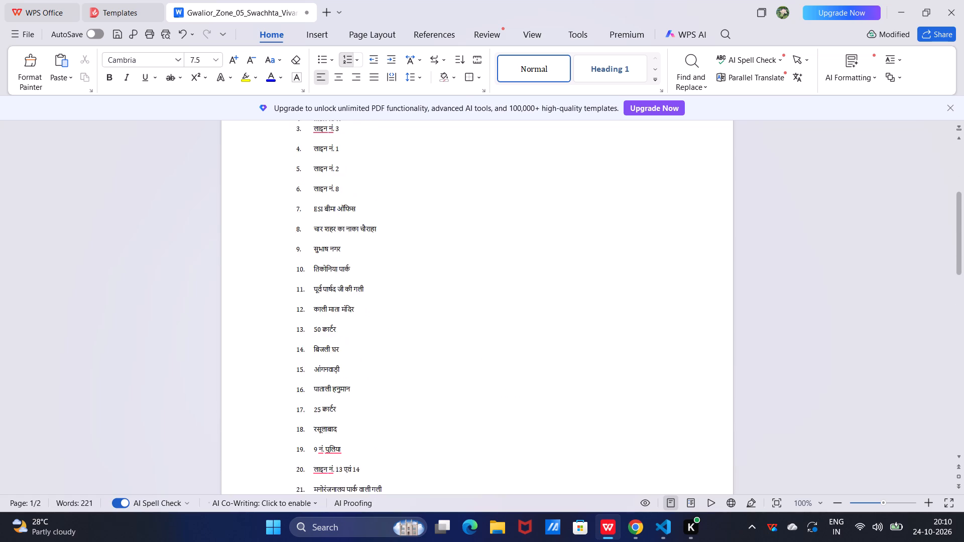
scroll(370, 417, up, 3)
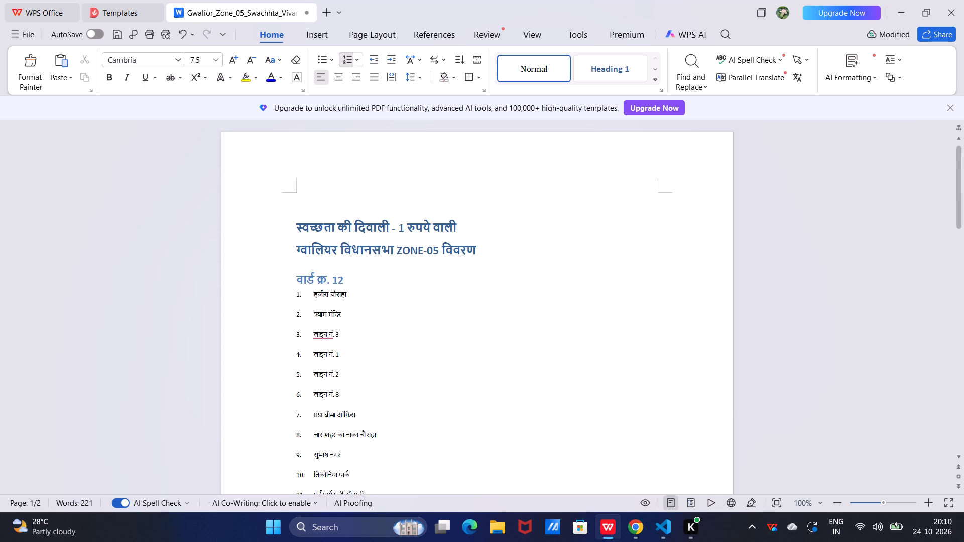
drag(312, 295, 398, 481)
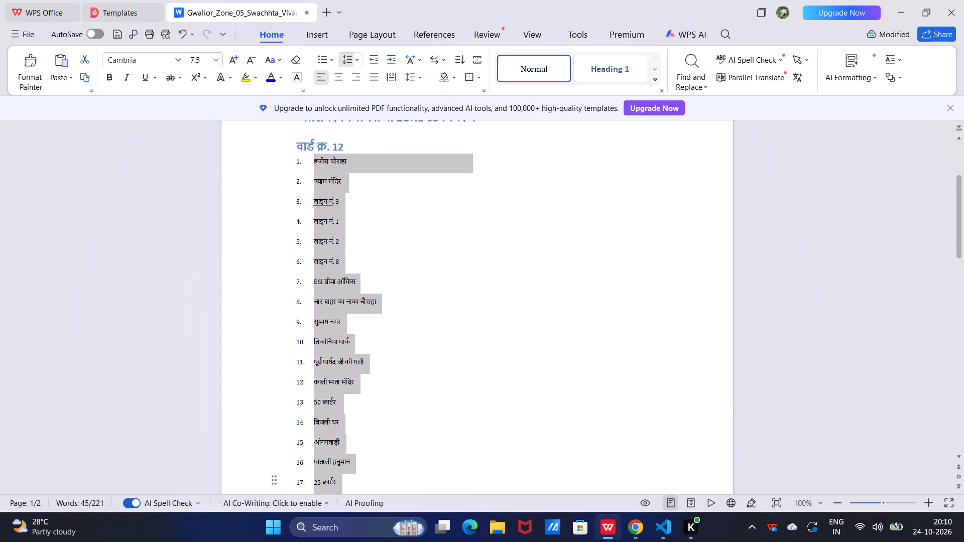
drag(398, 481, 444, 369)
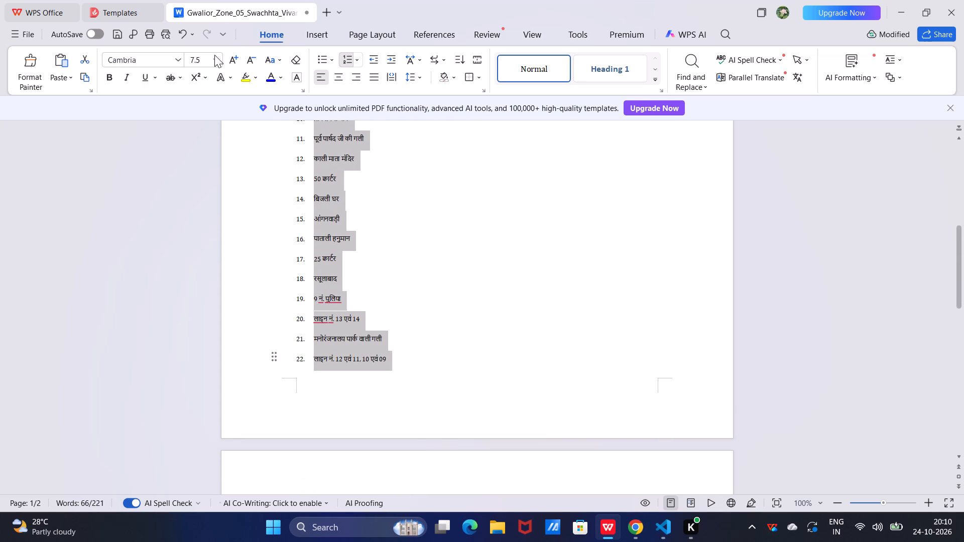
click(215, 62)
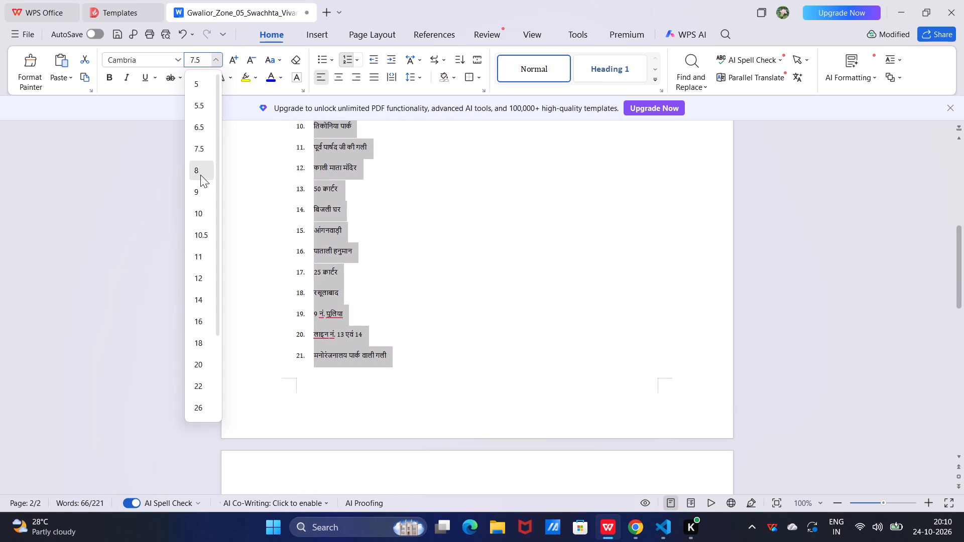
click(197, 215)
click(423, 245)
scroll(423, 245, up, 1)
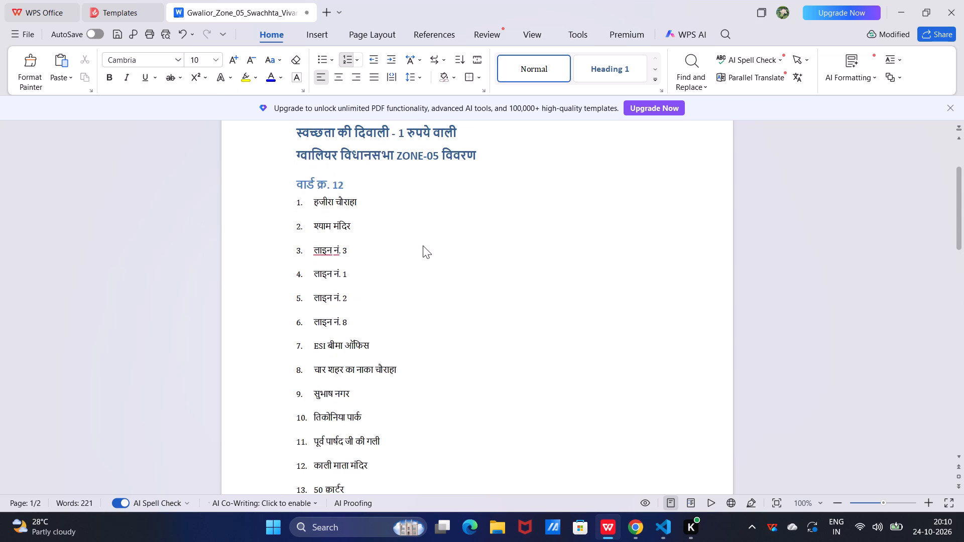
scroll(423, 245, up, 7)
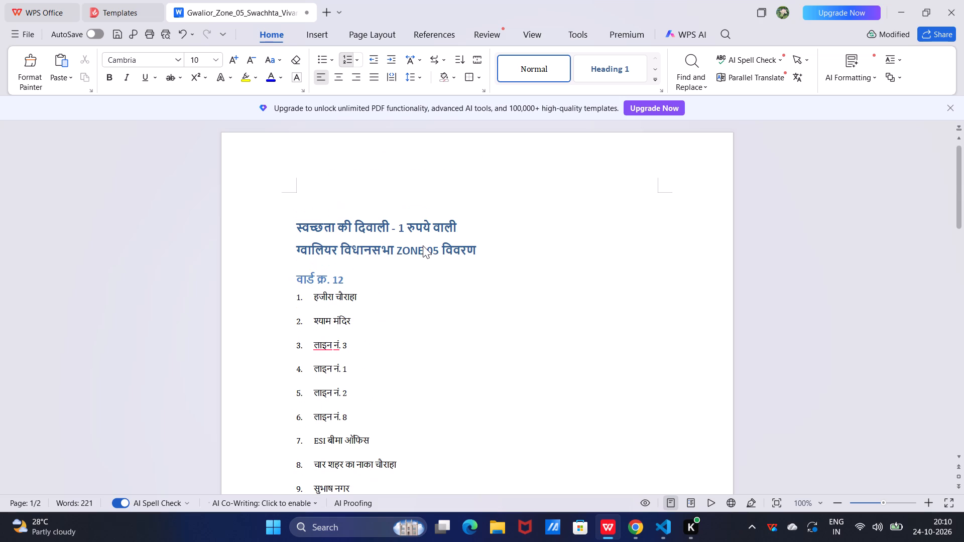
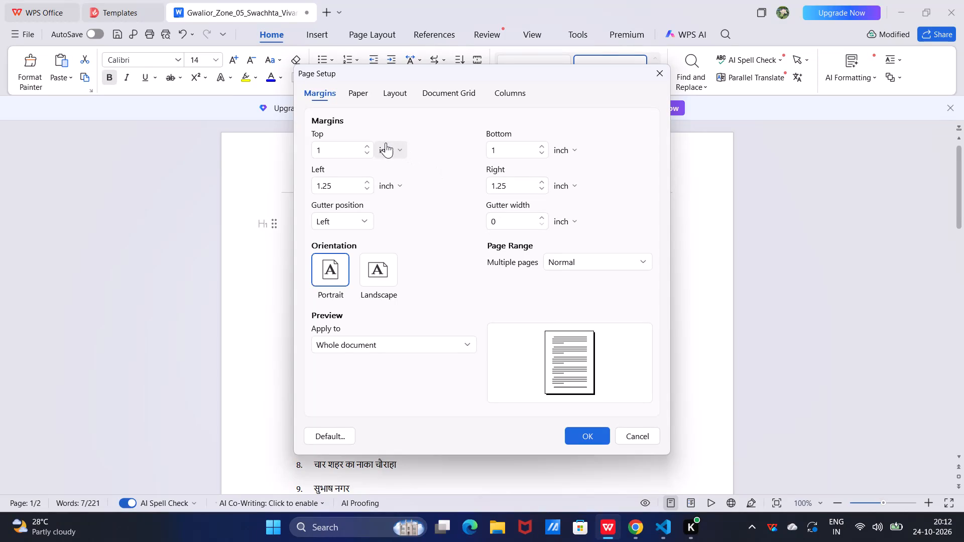
Set the top margin to 0.3 inch and the header and footer distances from the edge to 0 inch for the whole document.
click(369, 152)
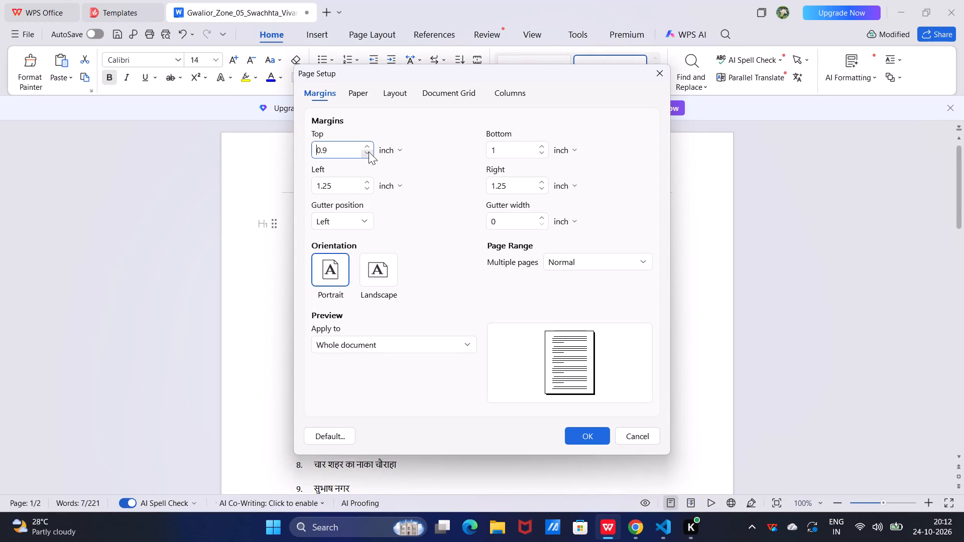
triple_click(369, 152)
click(369, 152)
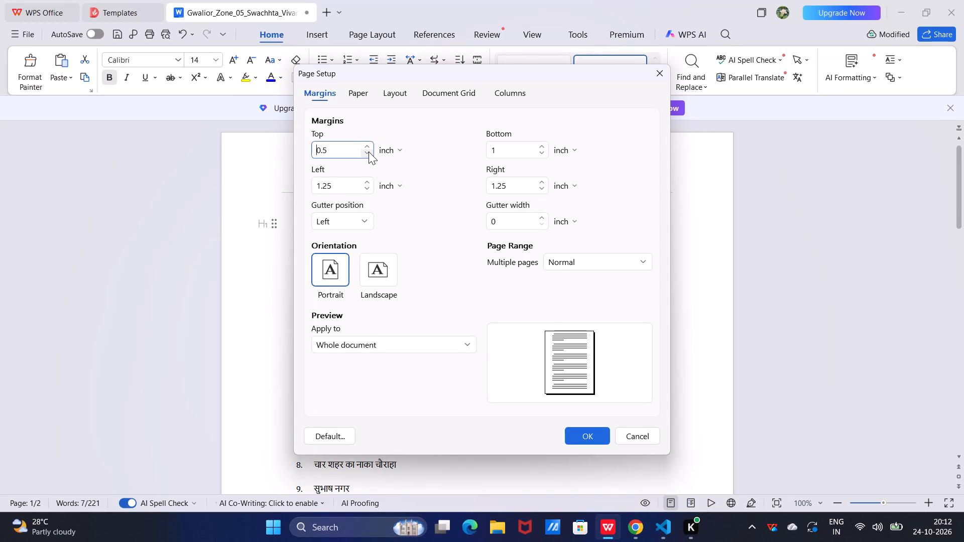
click(369, 152)
click(369, 152)
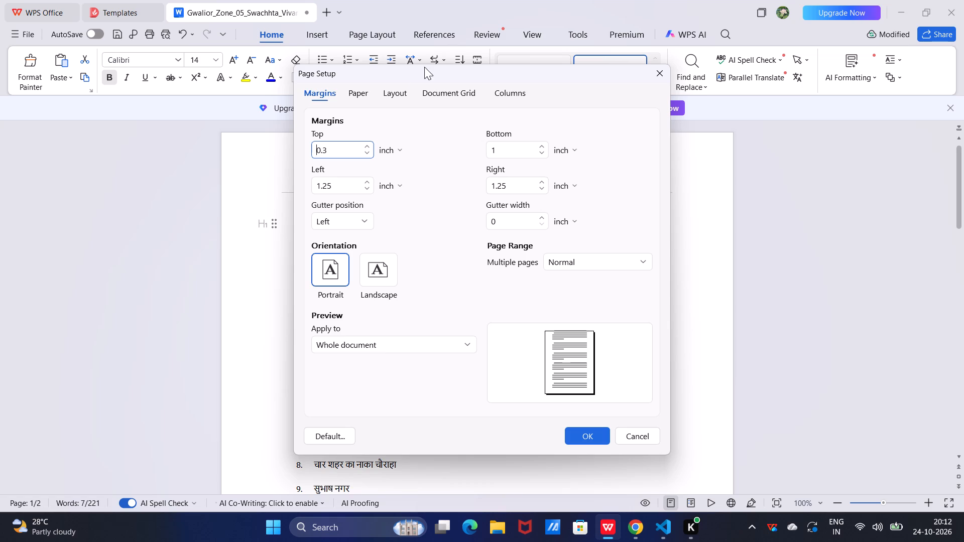
click(399, 90)
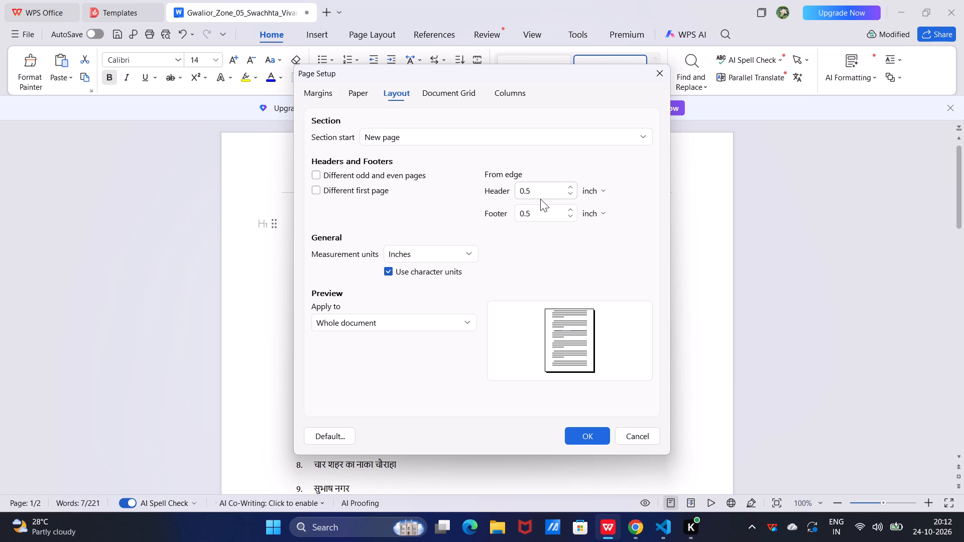
triple_click(572, 196)
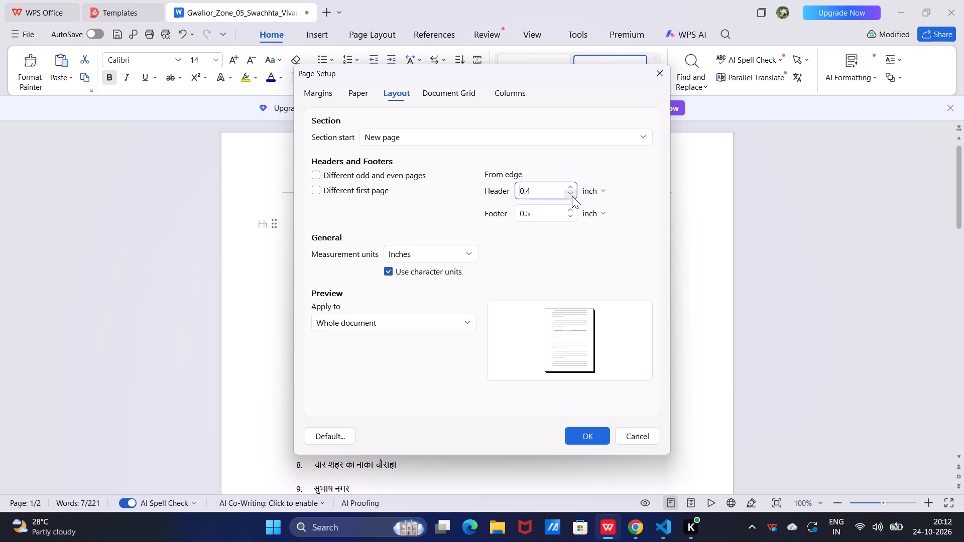
click(572, 196)
click(572, 196)
triple_click(568, 219)
double_click(568, 219)
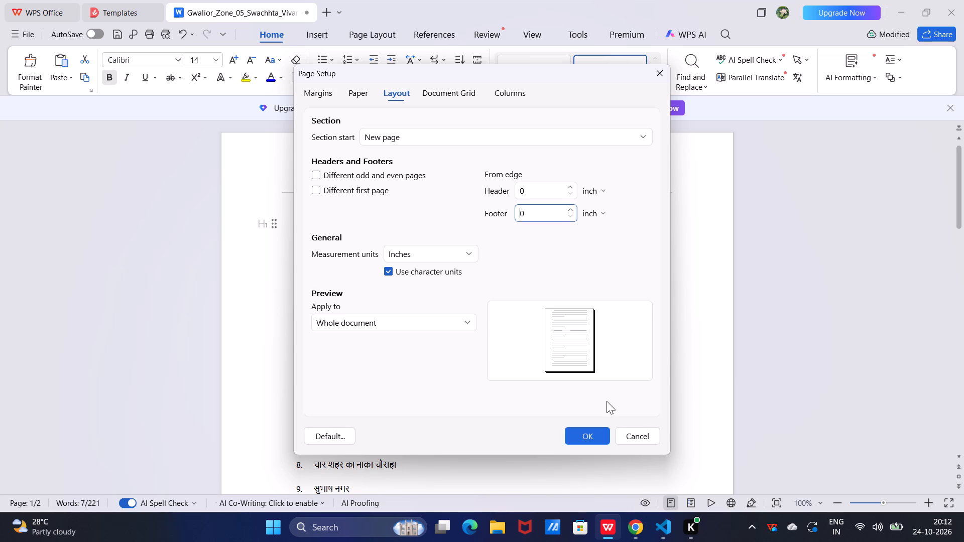
click(592, 438)
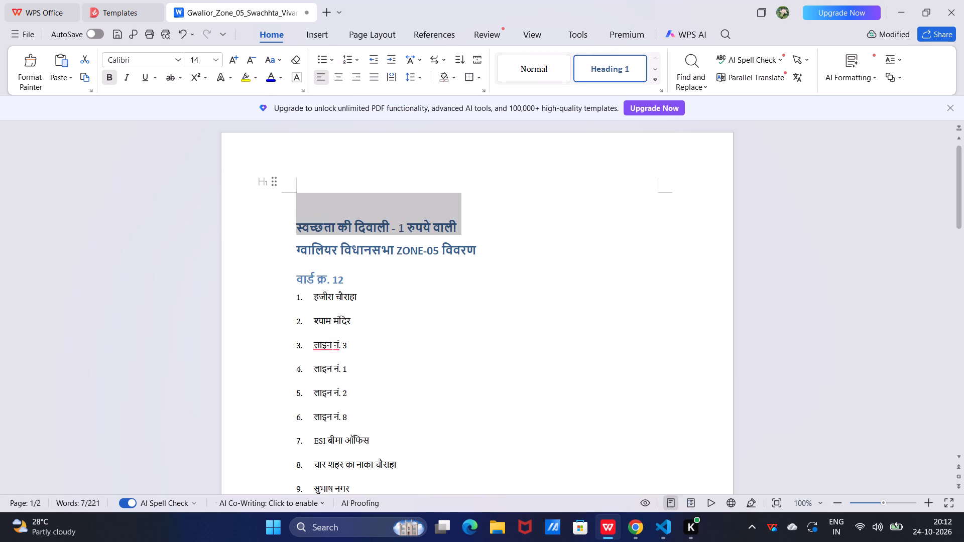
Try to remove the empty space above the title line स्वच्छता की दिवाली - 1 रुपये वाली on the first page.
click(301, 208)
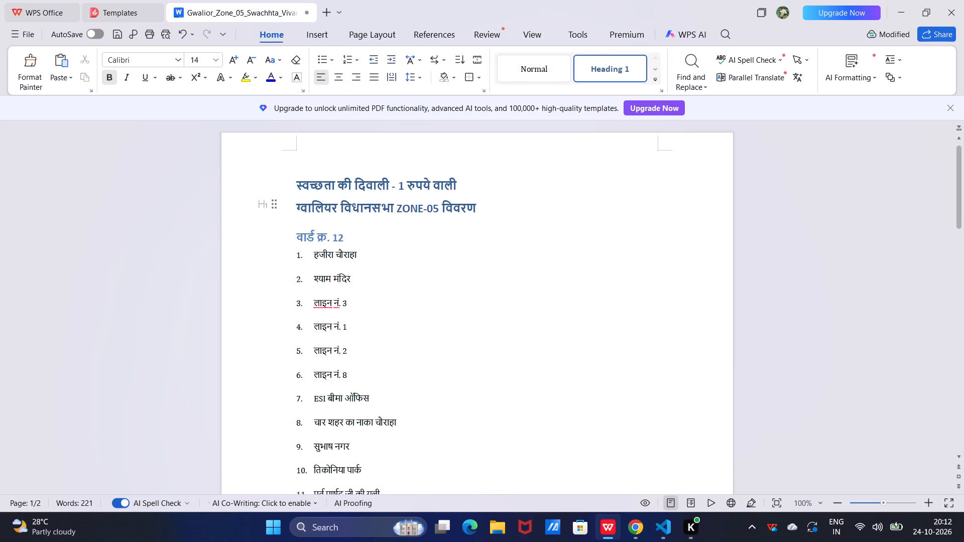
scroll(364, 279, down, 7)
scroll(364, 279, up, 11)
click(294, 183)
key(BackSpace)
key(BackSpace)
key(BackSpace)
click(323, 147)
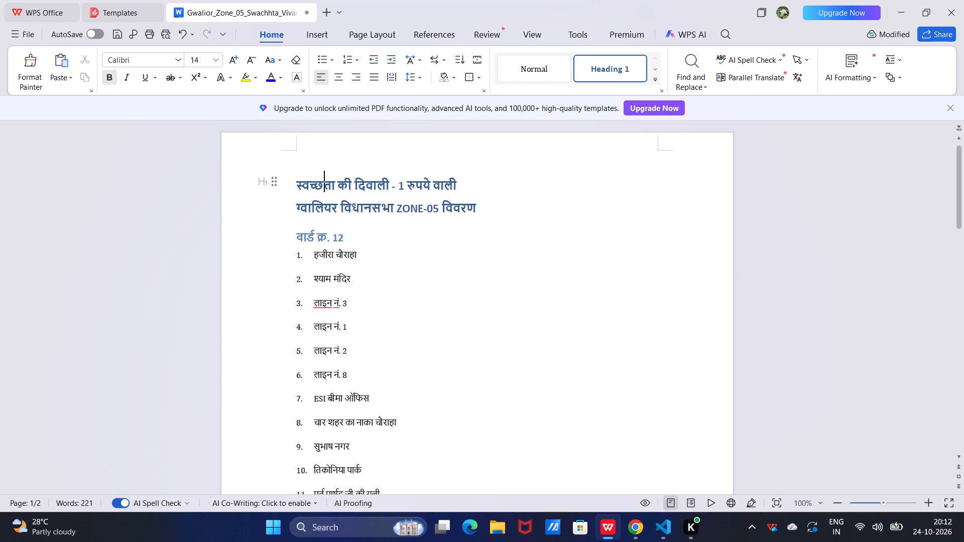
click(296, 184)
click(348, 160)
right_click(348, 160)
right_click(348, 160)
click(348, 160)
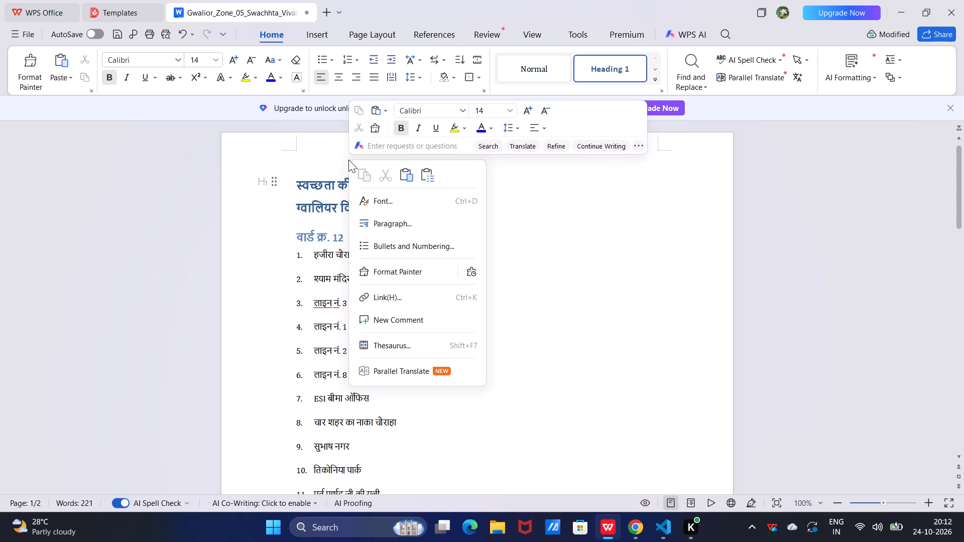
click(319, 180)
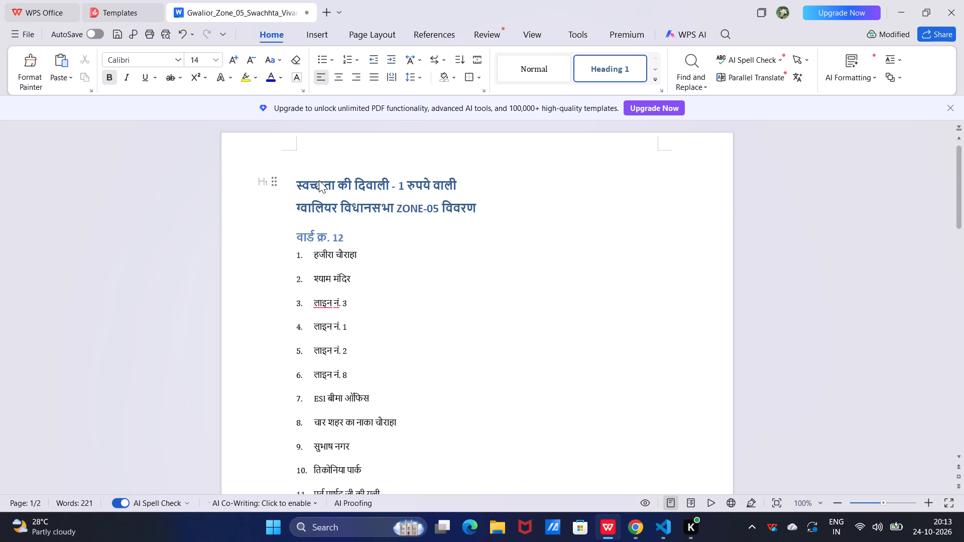
Check where the वार्ड क्र. 12 list breaks between the first and second pages.
scroll(319, 180, down, 2)
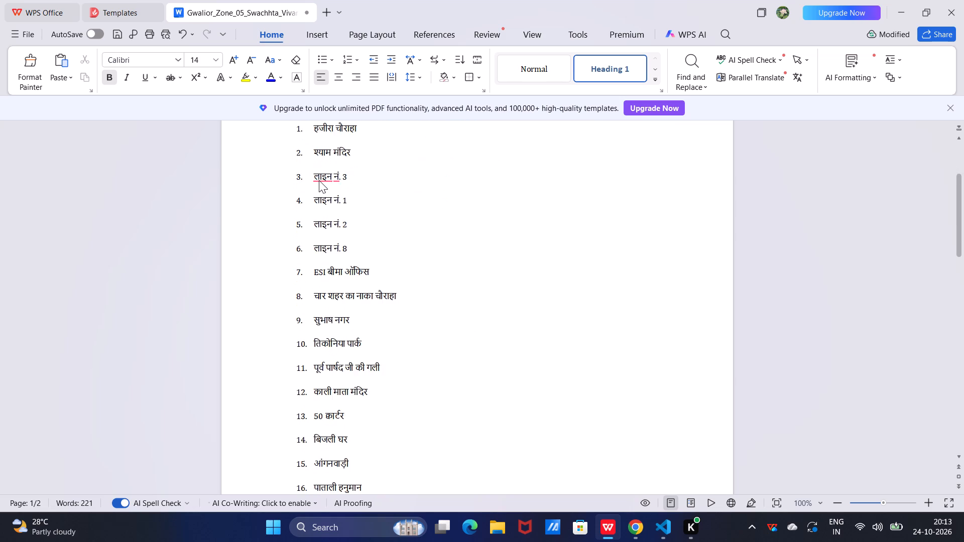
scroll(319, 180, down, 5)
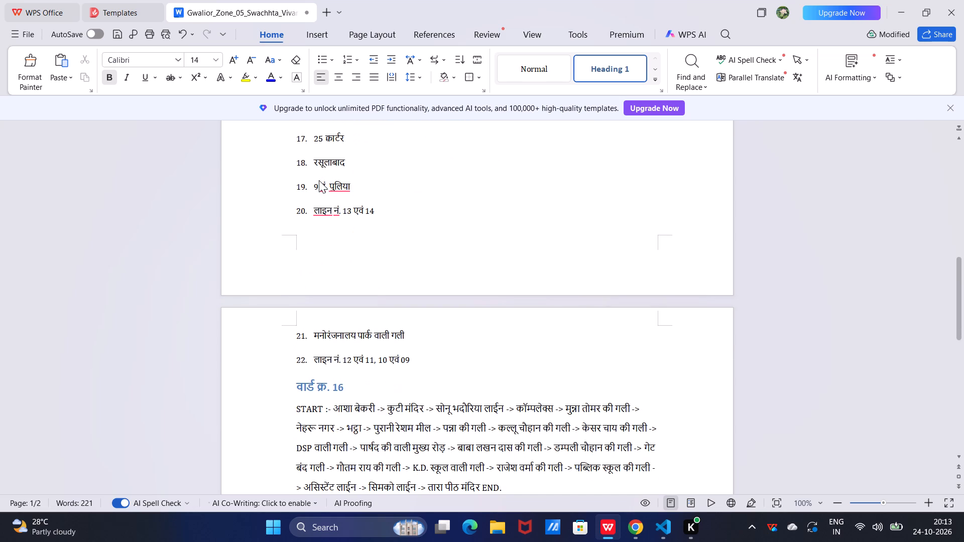
click(323, 256)
click(289, 257)
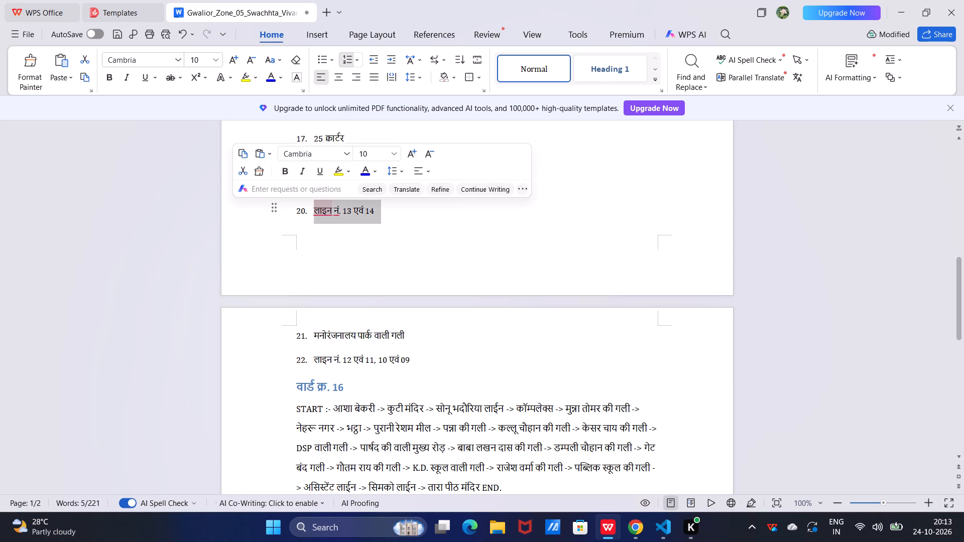
click(374, 259)
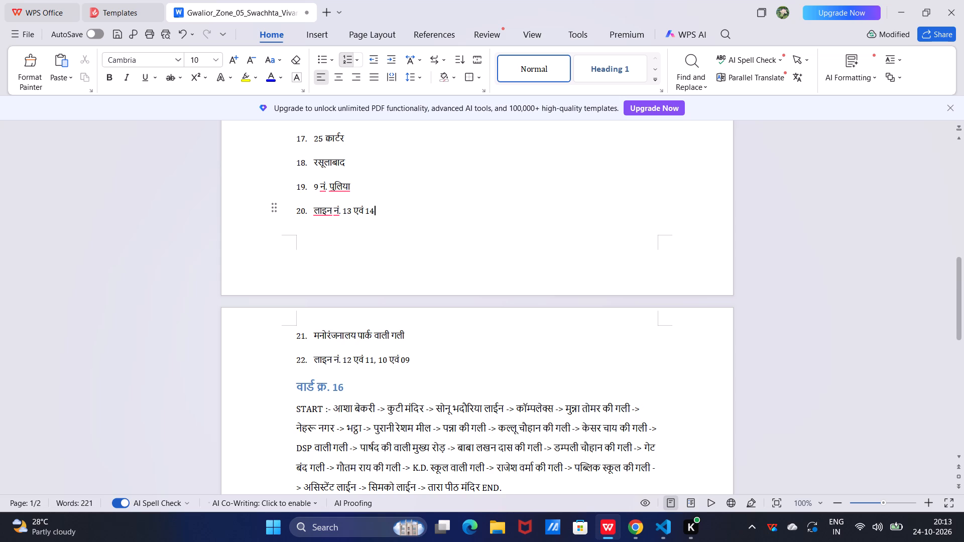
scroll(279, 146, up, 7)
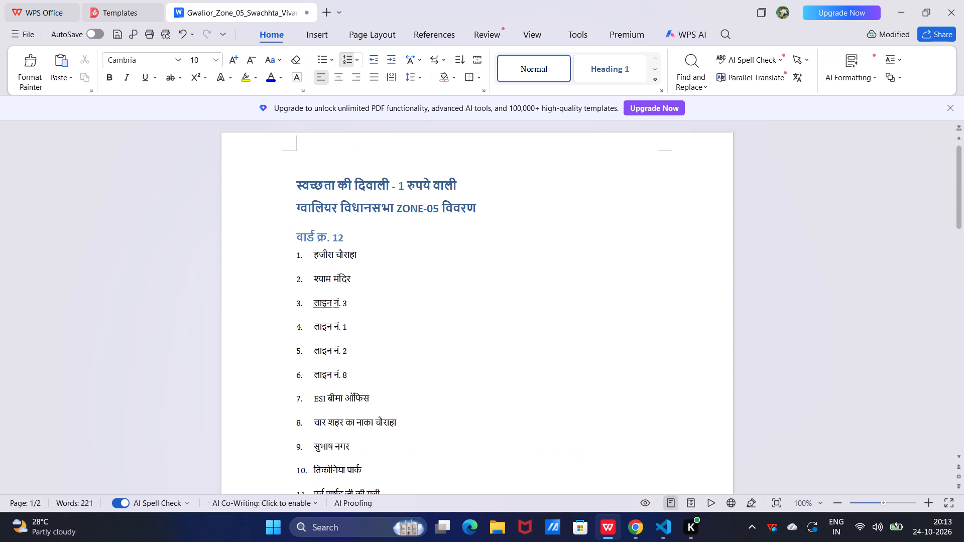
Set the top margin to 0.2 inch and the bottom margin to 0.5 inch for the whole document, and check the page break.
double_click(279, 146)
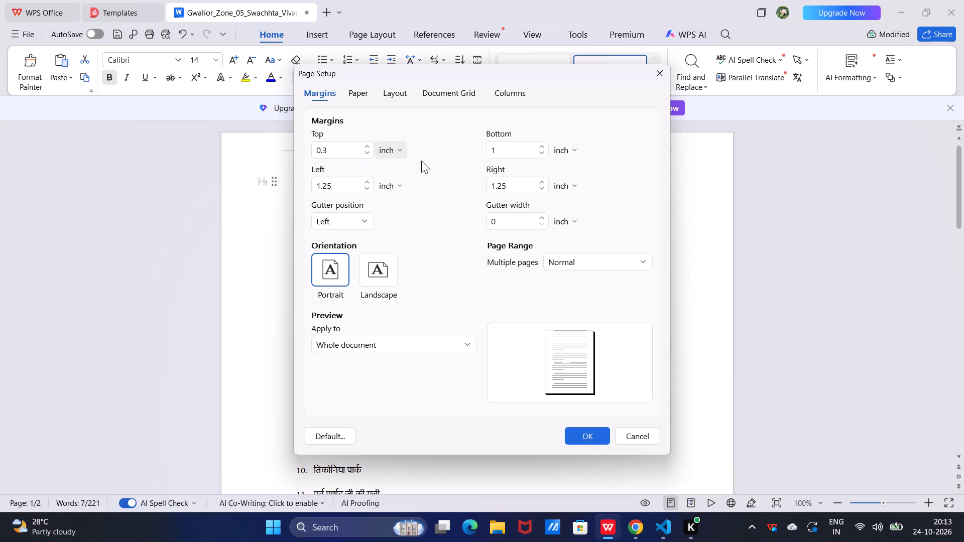
click(367, 155)
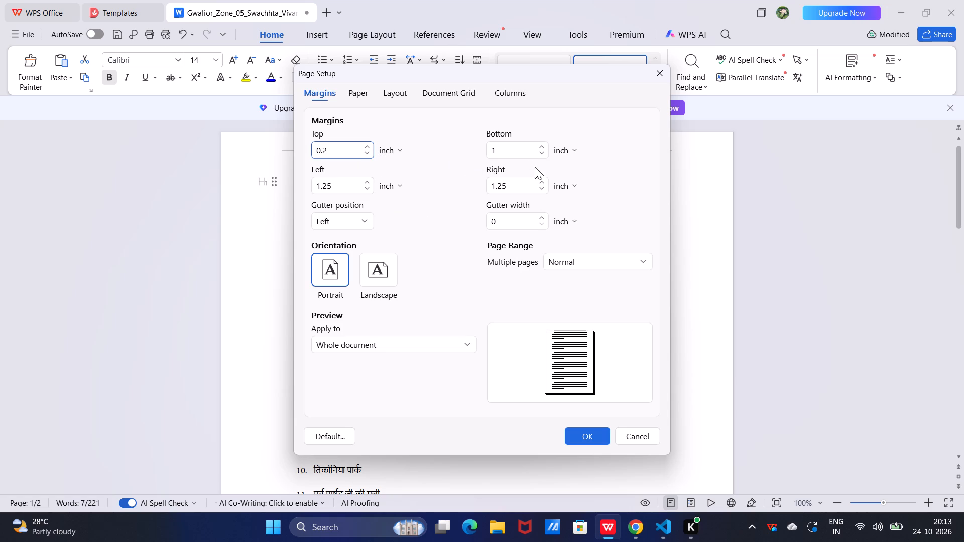
double_click(546, 152)
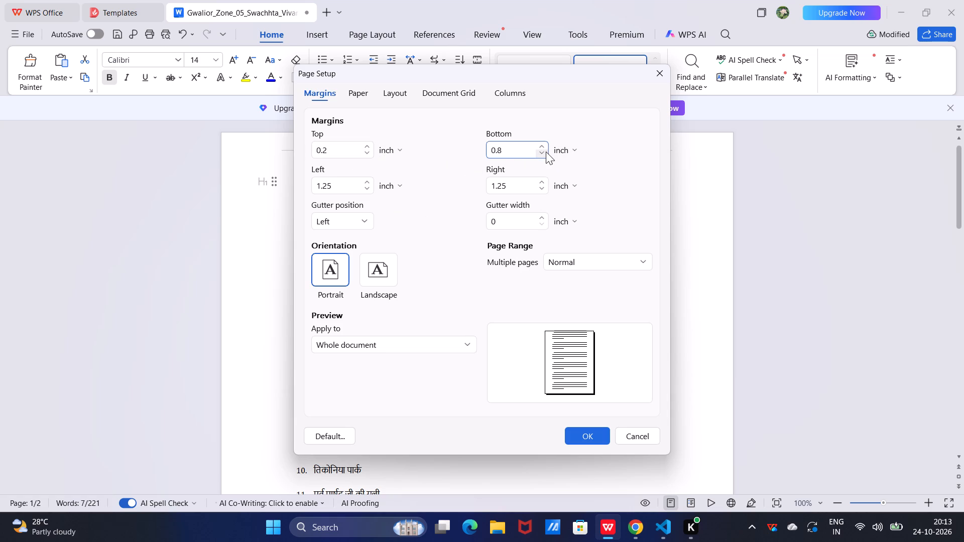
triple_click(546, 152)
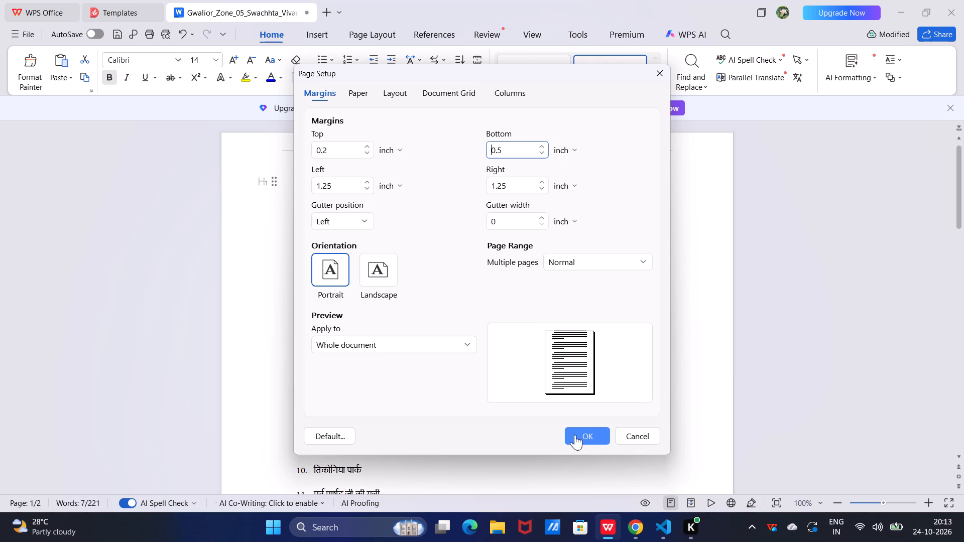
click(575, 435)
scroll(439, 393, down, 6)
scroll(439, 393, up, 1)
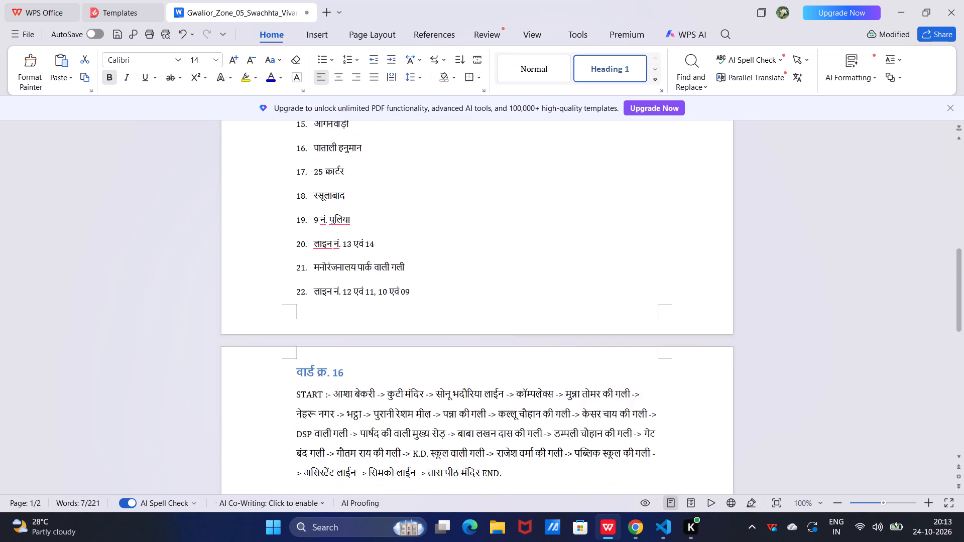
scroll(439, 393, up, 1)
scroll(439, 393, down, 2)
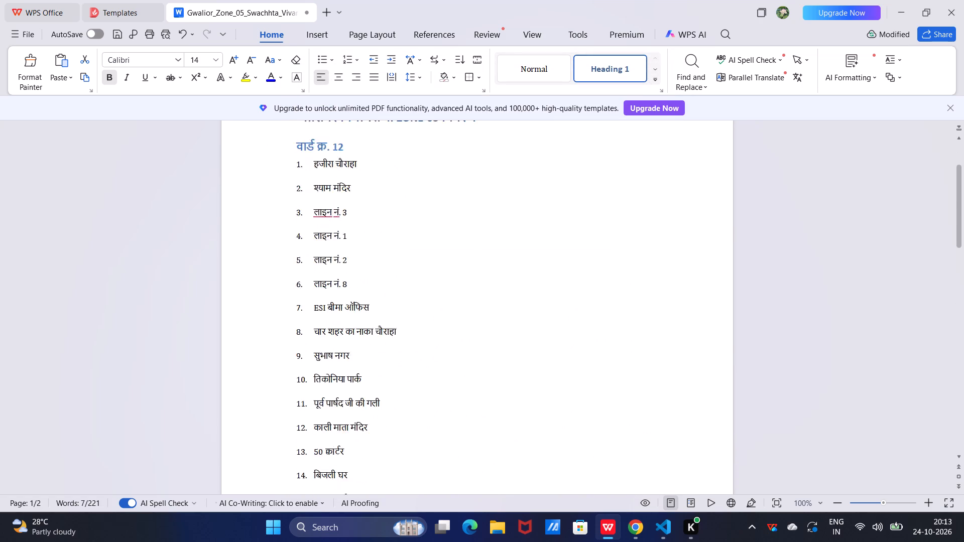
scroll(439, 393, down, 5)
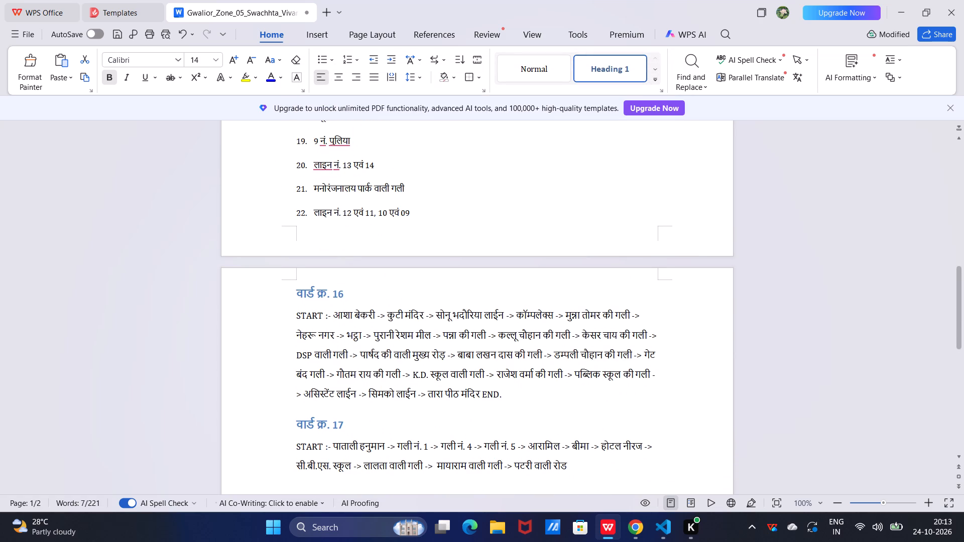
click(330, 315)
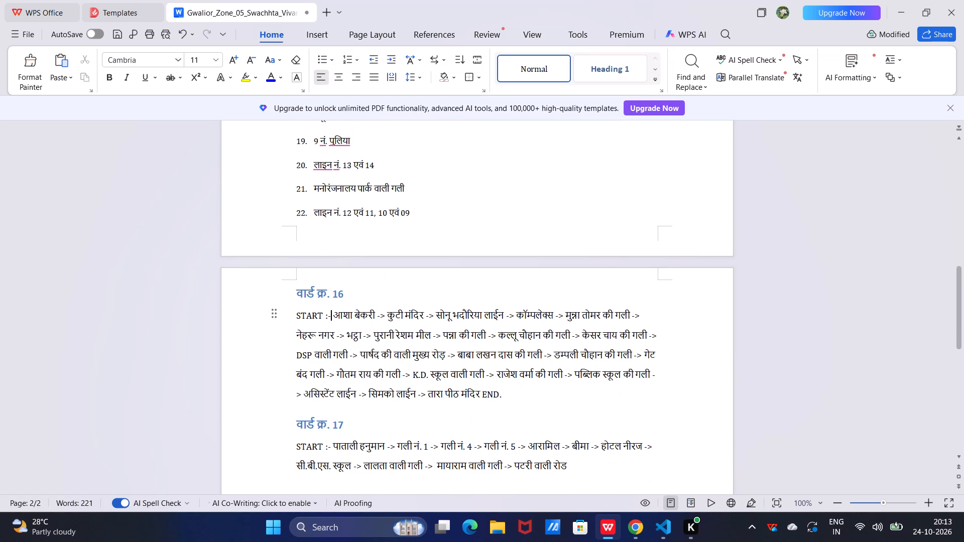
Copy the title line स्वच्छता की दिवाली - 1 रुपये वाली above the वार्ड क्र. 16 heading on page 2, without a blank line between them.
scroll(352, 227, up, 10)
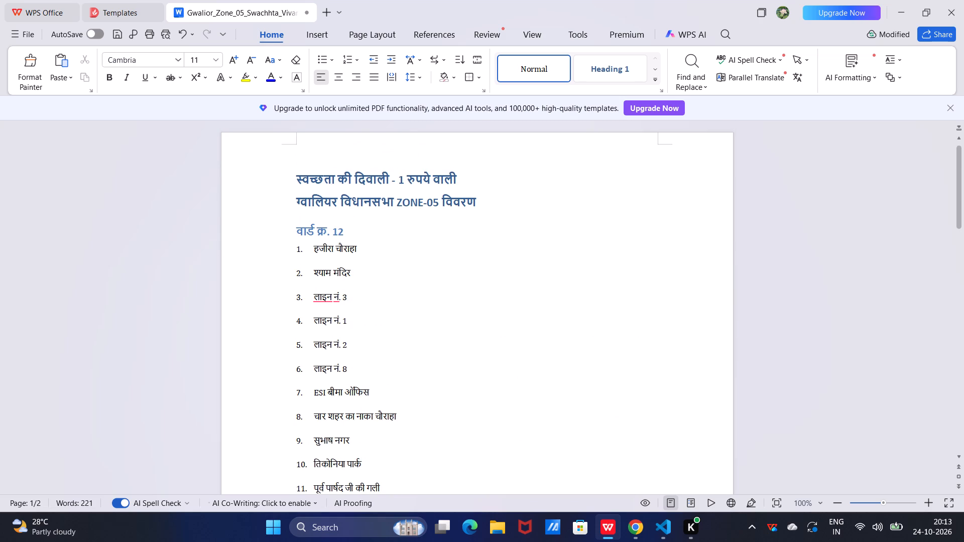
drag(295, 174, 484, 178)
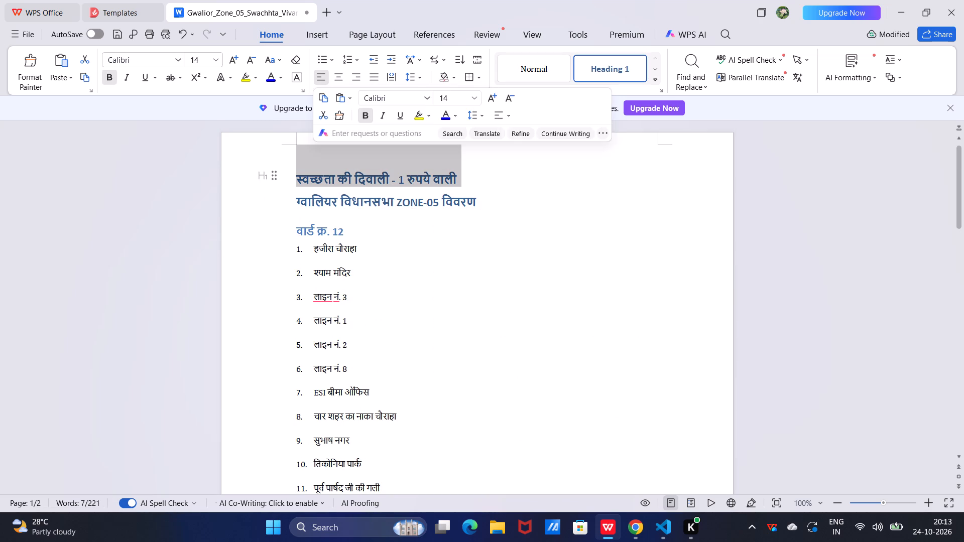
key(ctrl+c)
scroll(432, 320, down, 6)
scroll(432, 320, up, 1)
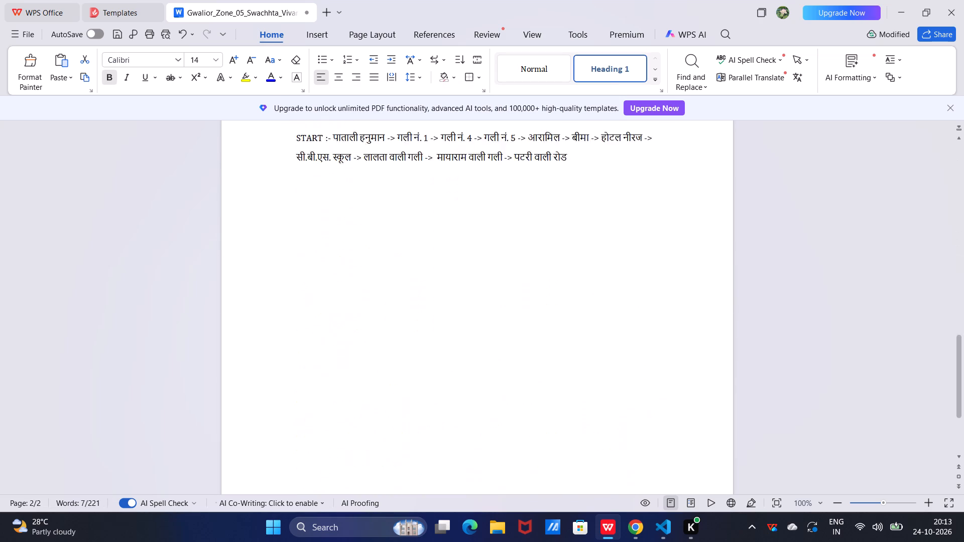
scroll(432, 320, up, 1)
scroll(432, 320, down, 1)
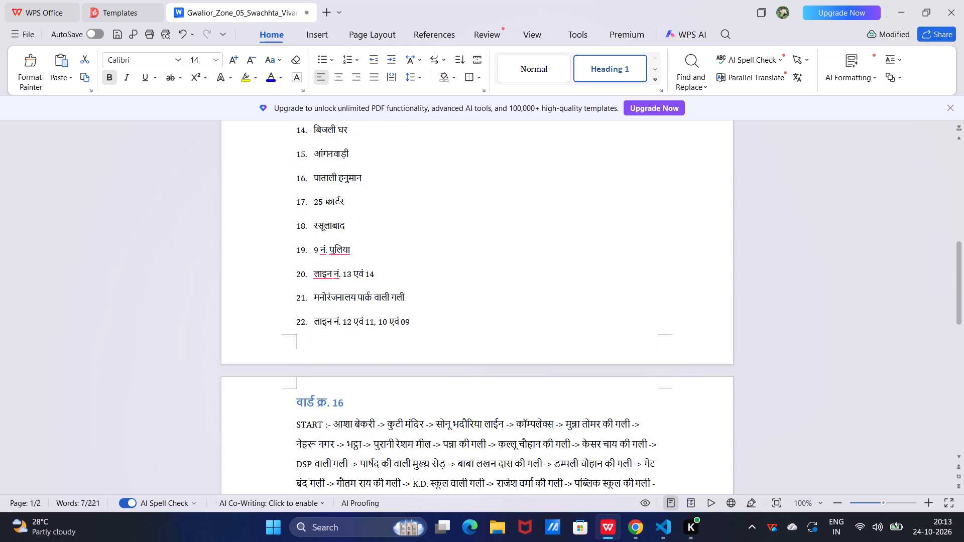
click(299, 400)
key(Return)
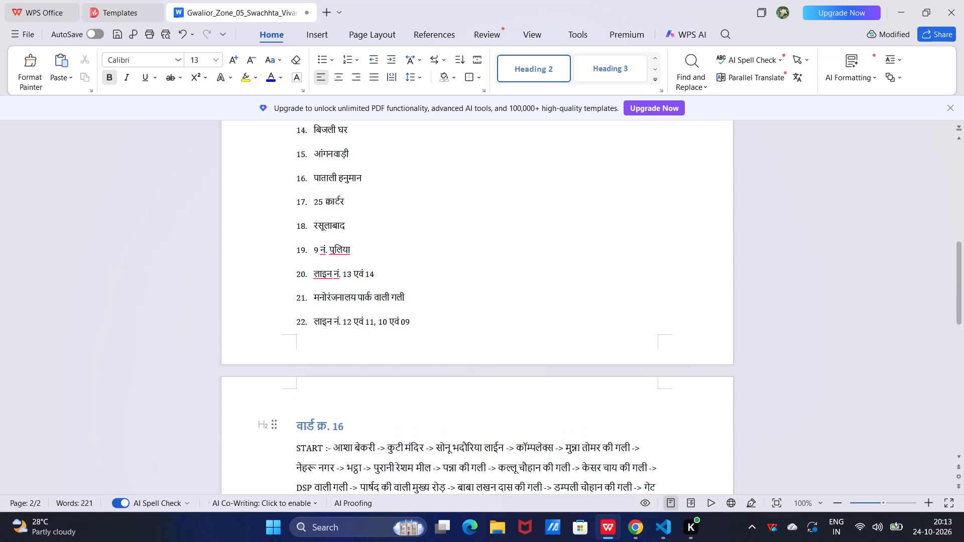
key(Up)
key(ctrl+v)
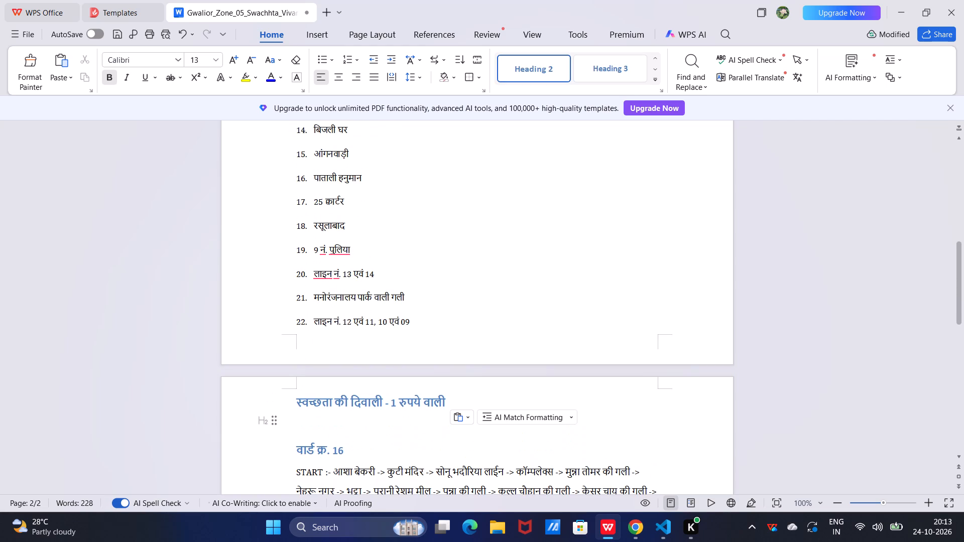
click(332, 425)
key(BackSpace)
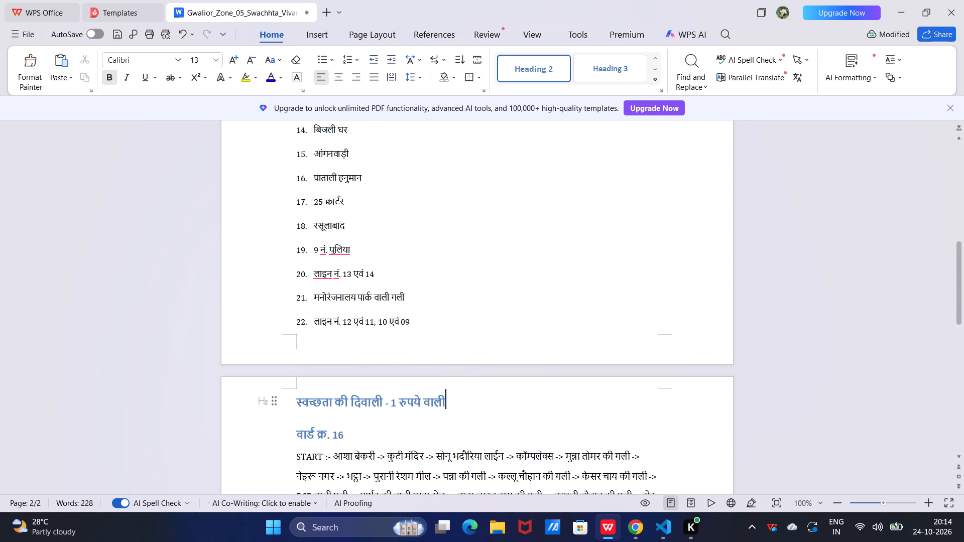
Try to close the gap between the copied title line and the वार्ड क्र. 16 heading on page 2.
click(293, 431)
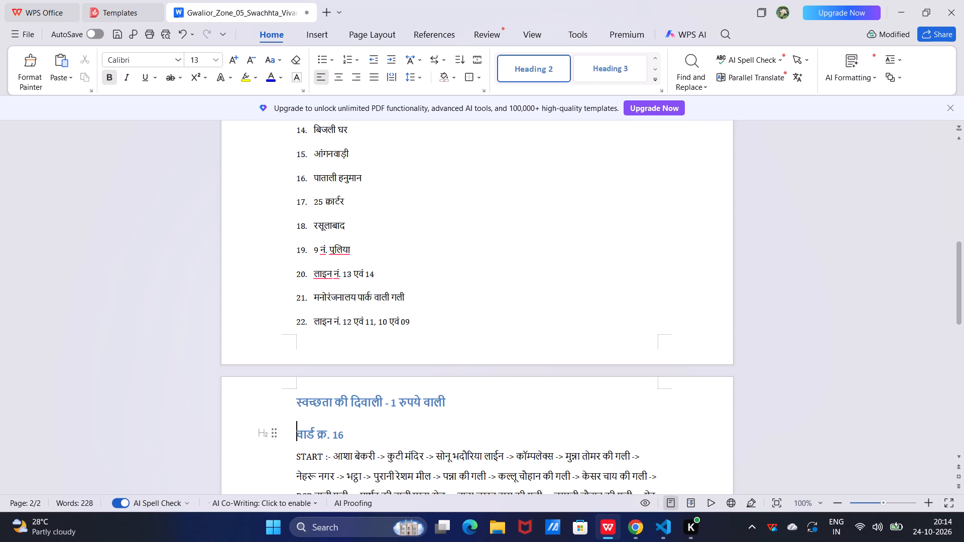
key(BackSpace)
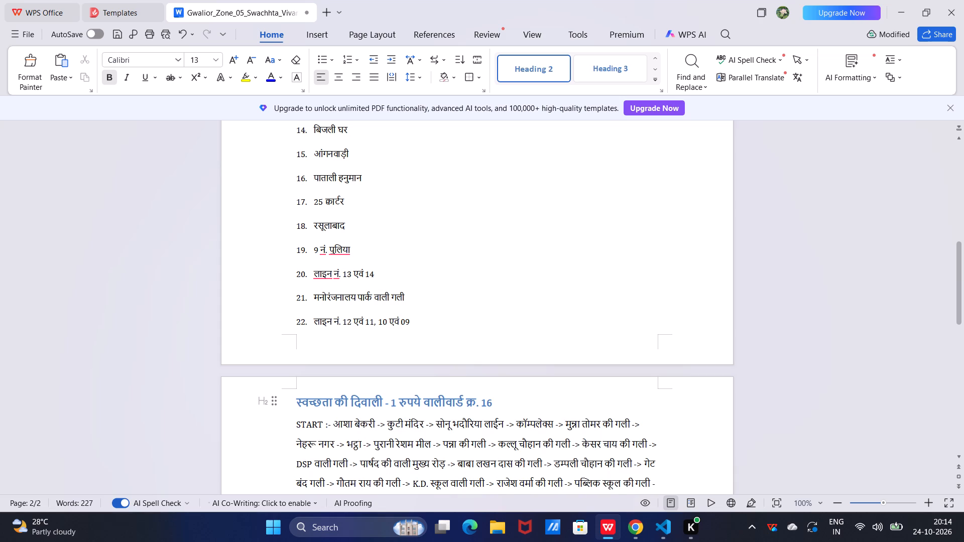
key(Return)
Delete the START :- label before आशा बेकरी at the beginning of the वार्ड क्र. 16 route.
scroll(342, 434, up, 6)
scroll(342, 434, down, 1)
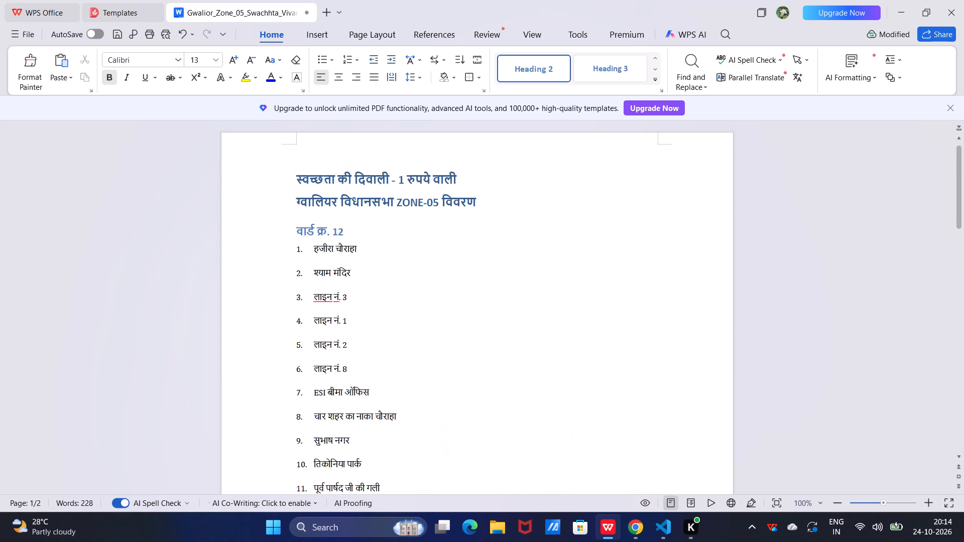
scroll(342, 434, down, 1)
scroll(342, 434, up, 1)
scroll(342, 434, down, 2)
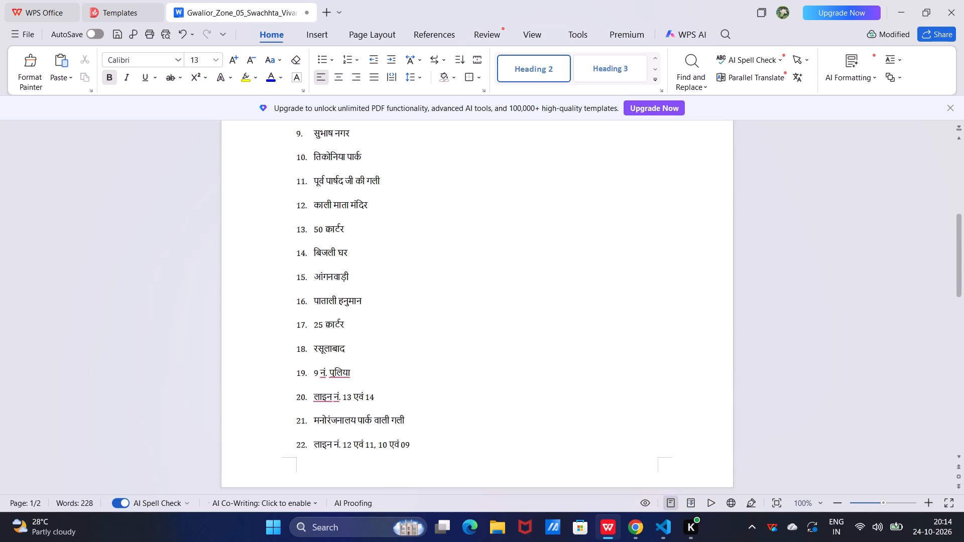
scroll(342, 434, down, 5)
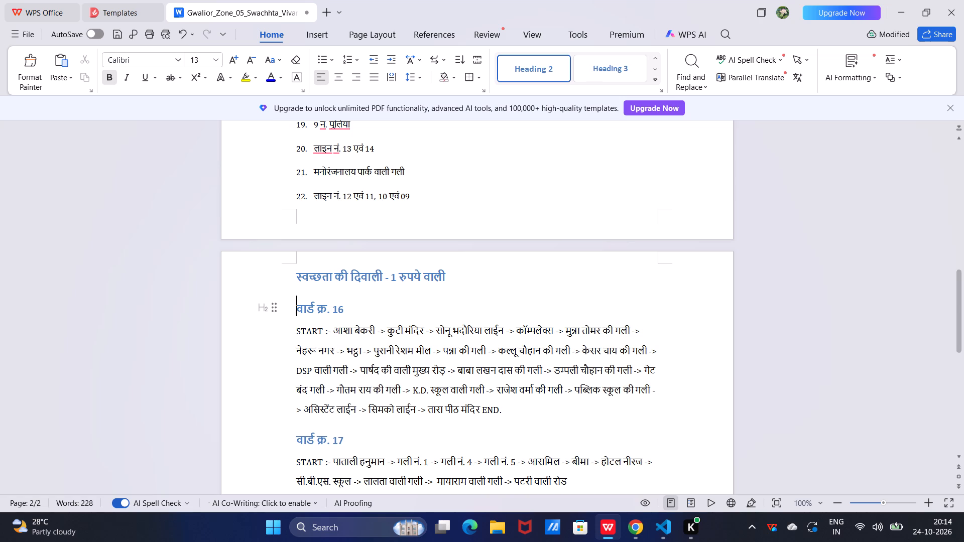
click(330, 332)
key(BackSpace)
key(BackSpace)
key(BackSpace)
key(BackSpace)
key(BackSpace)
key(BackSpace)
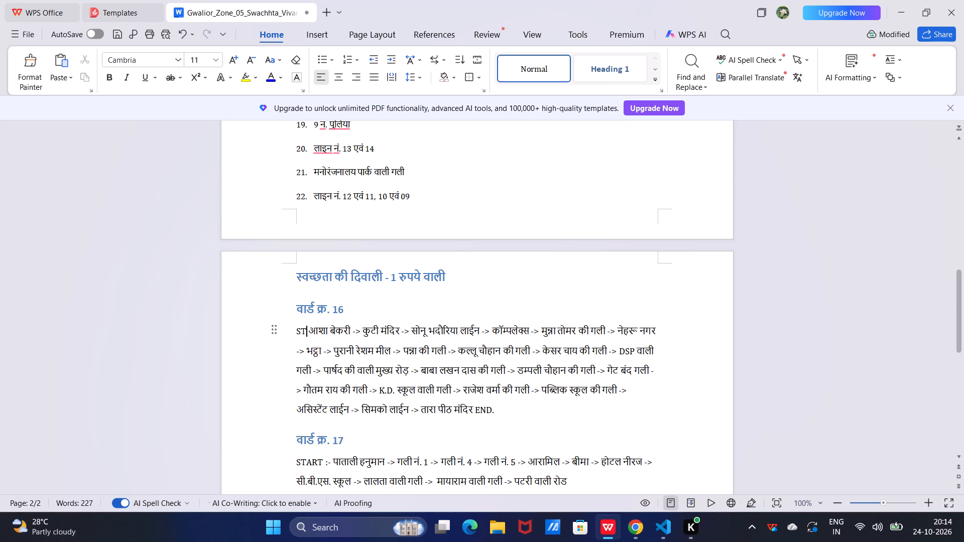
key(BackSpace)
key(BackSpace)
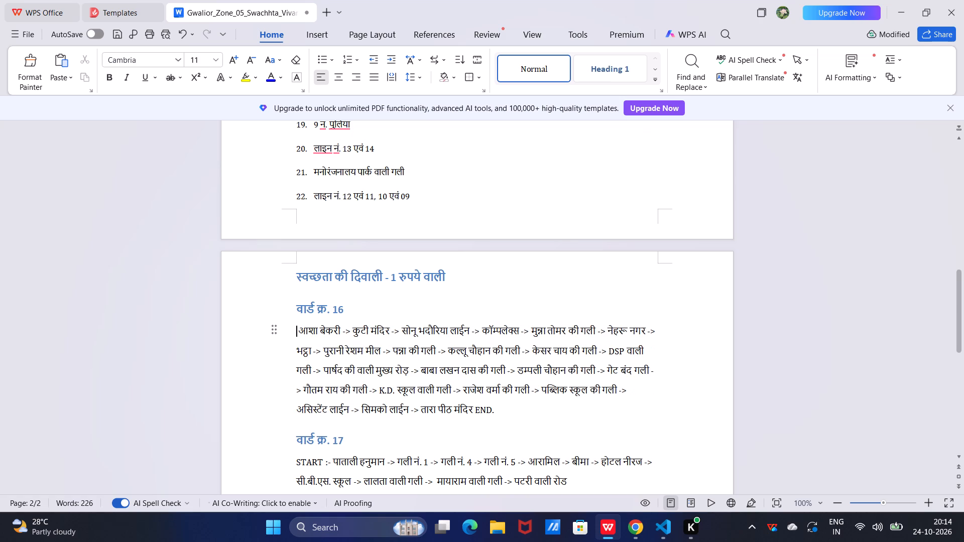
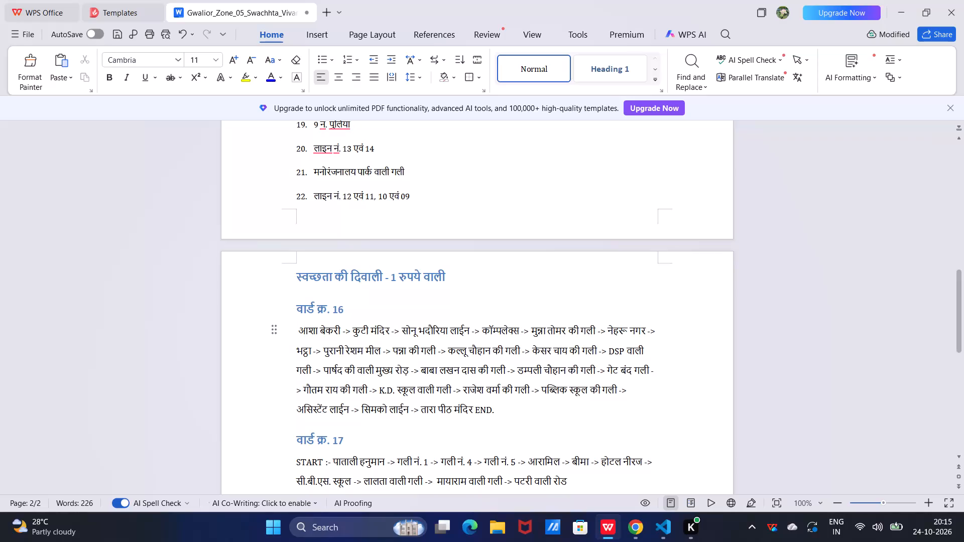
Put the first three वार्ड क्र. 16 locations, from आशा बेकरी up to कॉम्पलेक्स, on separate lines and remove the arrows between them.
click(352, 329)
key(BackSpace)
key(BackSpace)
key(BackSpace)
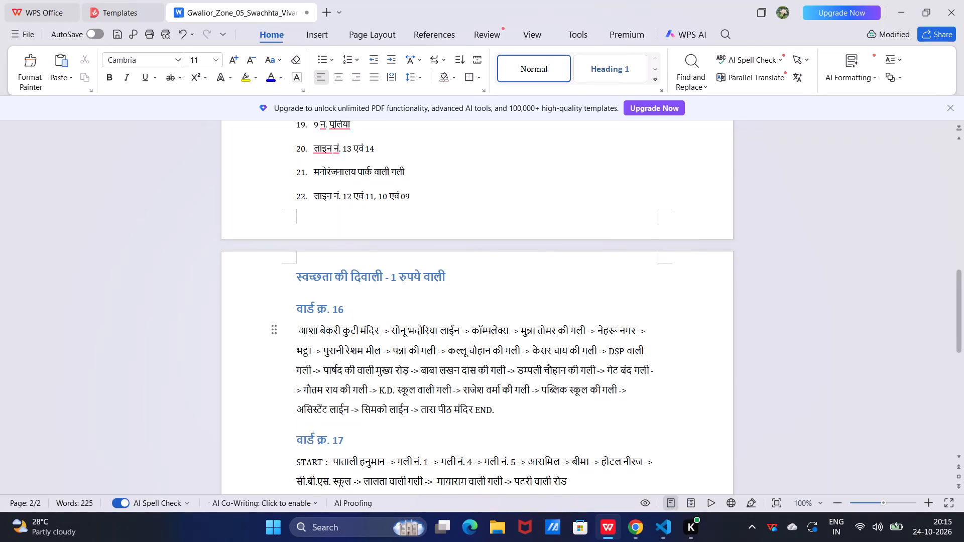
key(Return)
click(344, 361)
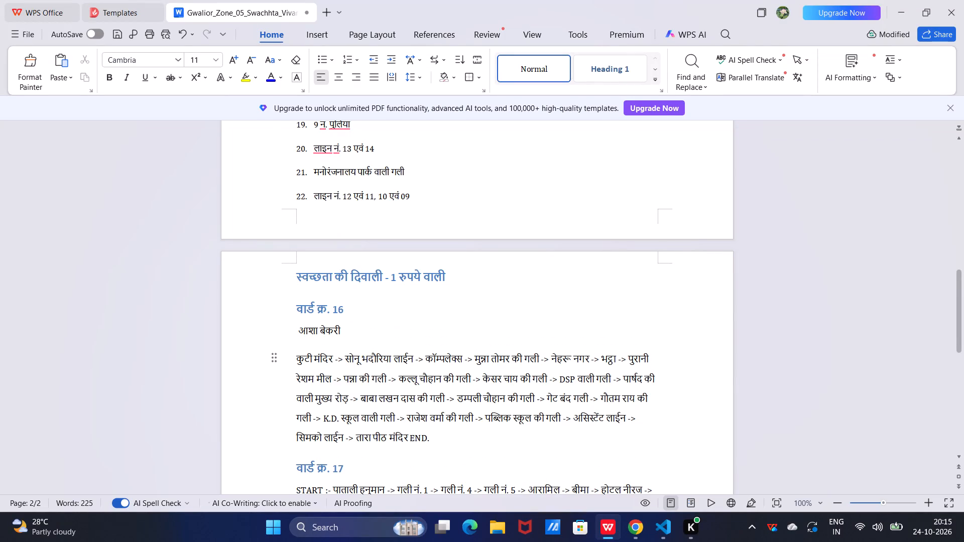
key(BackSpace)
key(BackSpace)
key(BackSpace)
key(Return)
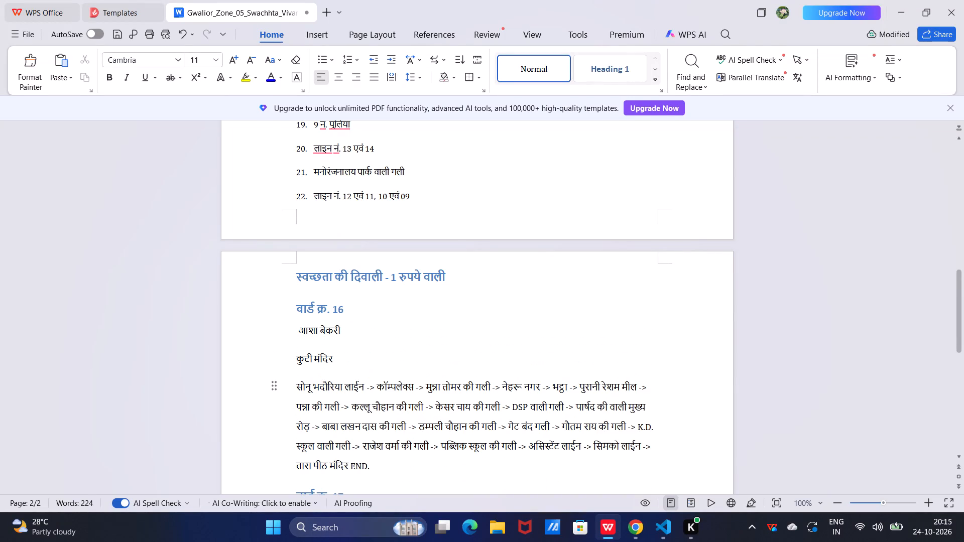
click(376, 388)
key(BackSpace)
key(BackSpace)
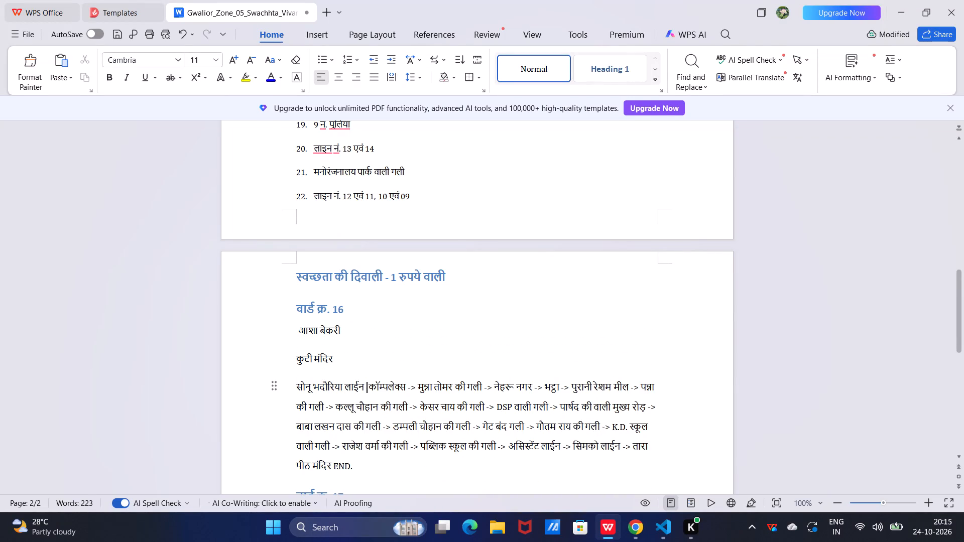
key(Return)
Put the वार्ड क्र. 16 locations from कॉम्पलेक्स through नेहरू नगर on separate lines, removing the arrow after each.
click(346, 418)
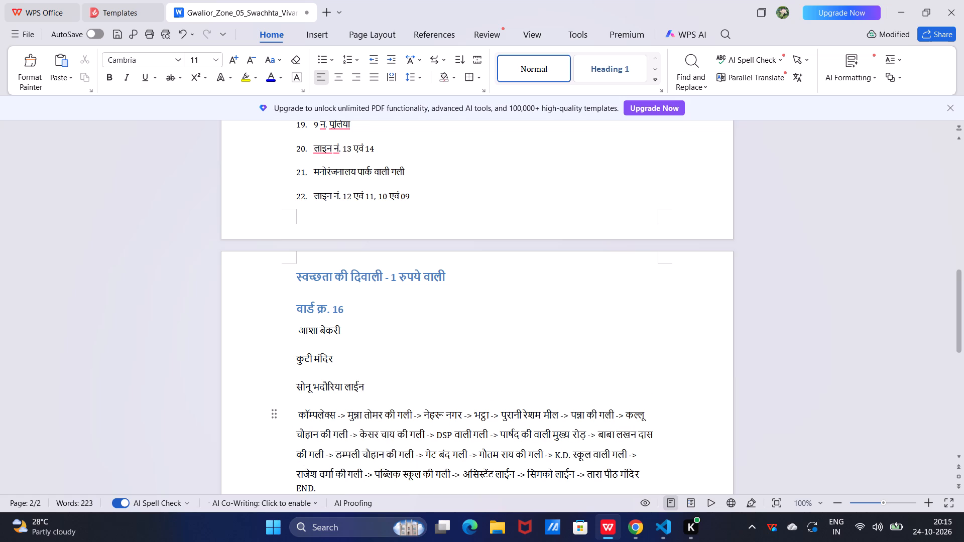
key(BackSpace)
key(BackSpace)
key(Return)
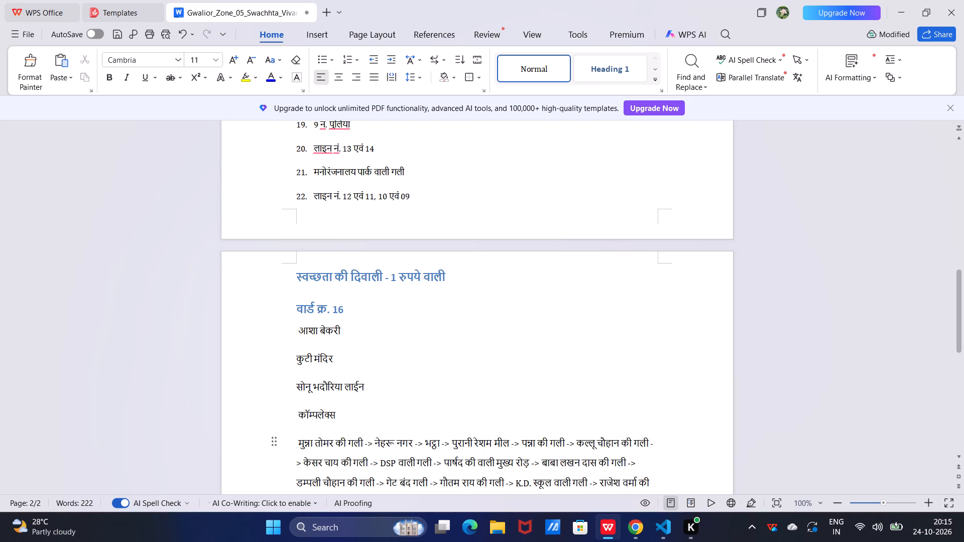
click(371, 447)
key(BackSpace)
key(BackSpace)
key(Return)
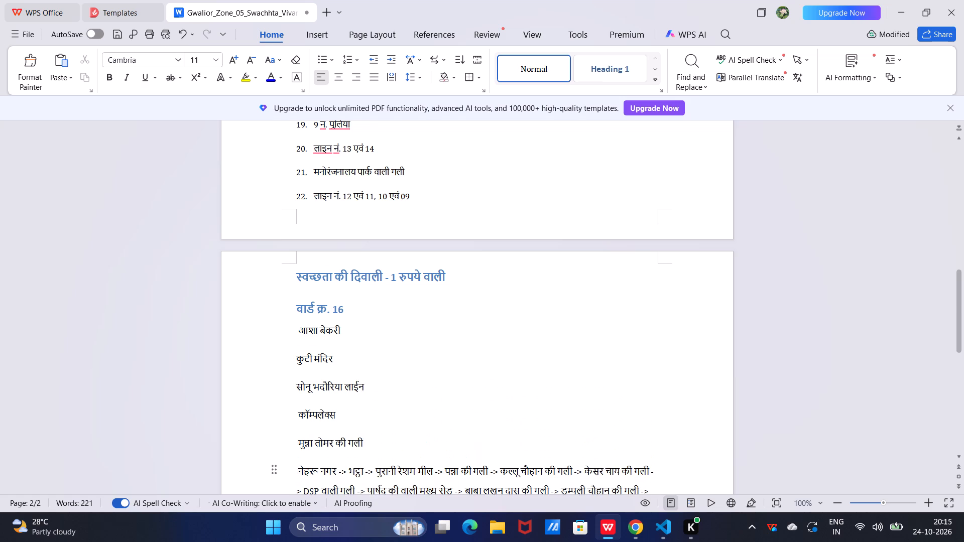
scroll(371, 447, down, 3)
click(346, 305)
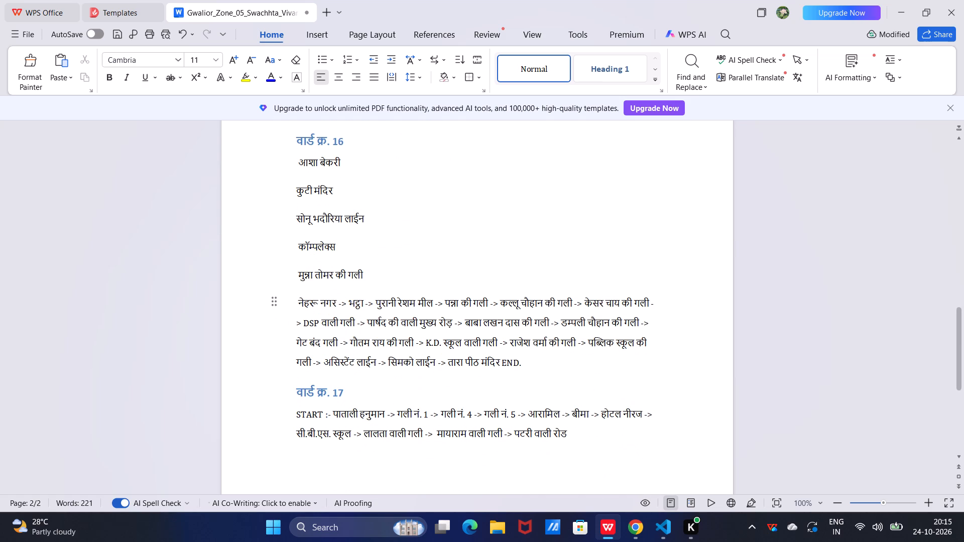
key(BackSpace)
key(BackSpace)
key(Return)
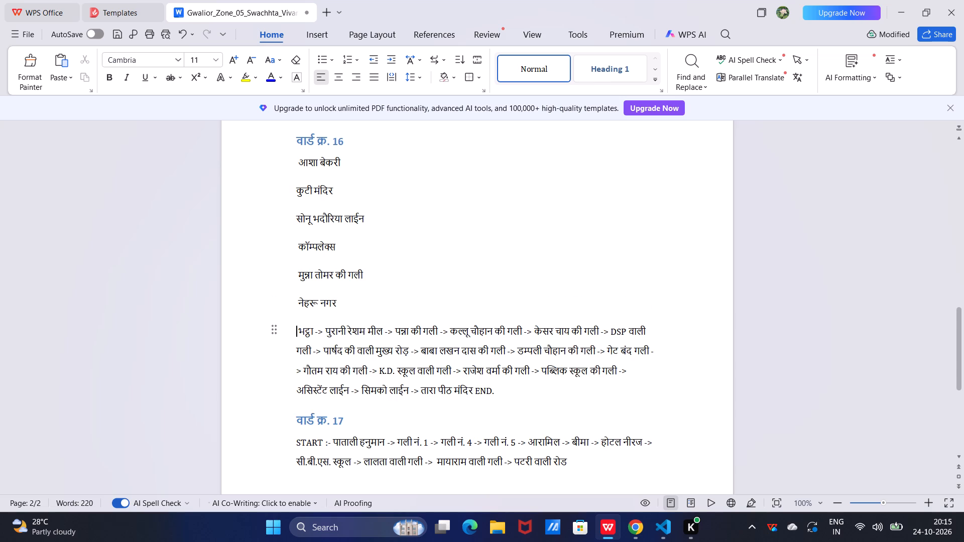
Put भट्ठा, पुरानी रेशम मील and पन्ना की गली on separate lines, removing the arrow after each.
click(320, 331)
key(Right)
key(BackSpace)
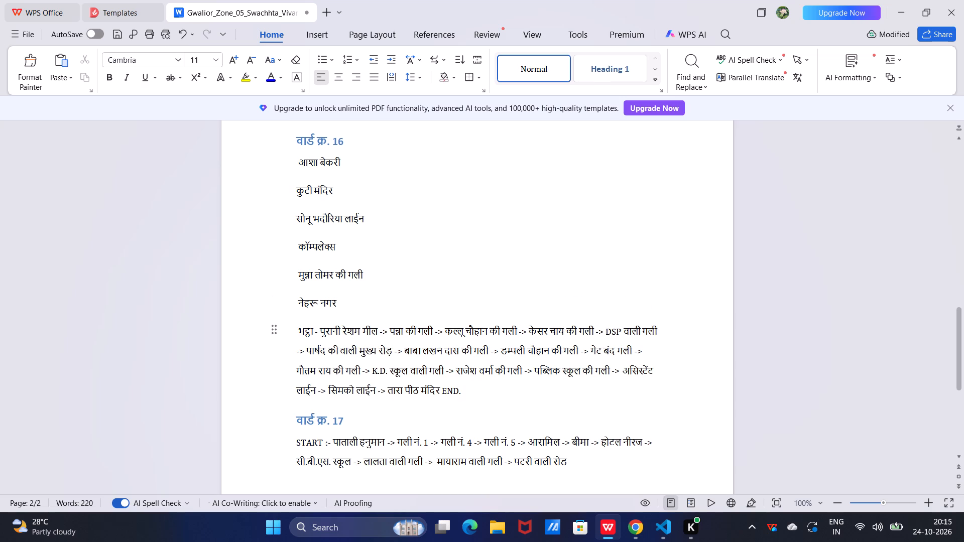
key(BackSpace)
key(Return)
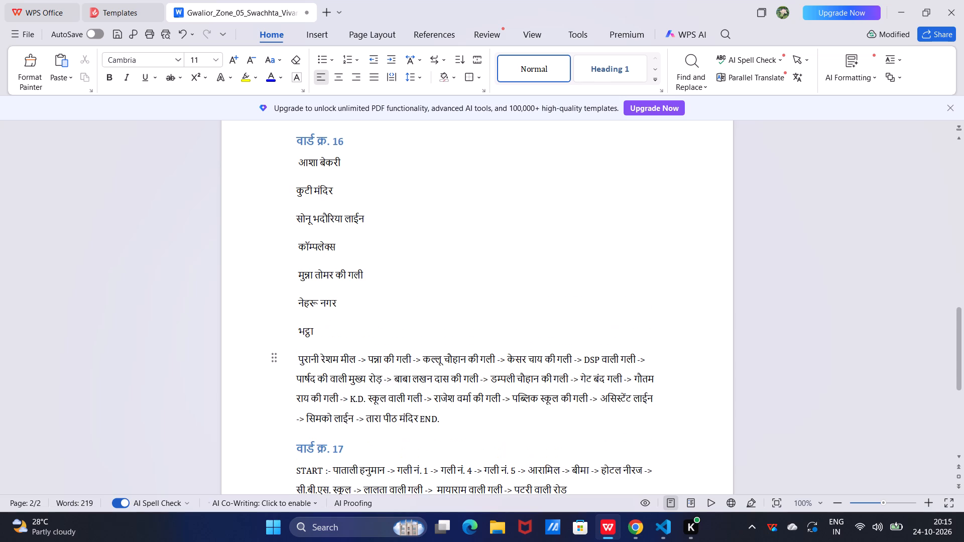
click(367, 361)
key(BackSpace)
key(BackSpace)
key(BackSpace)
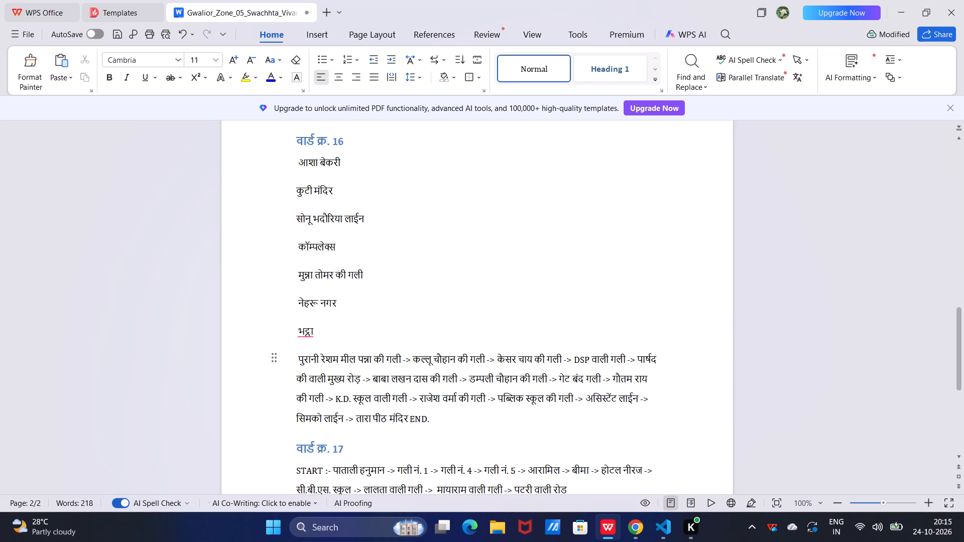
key(Return)
click(349, 389)
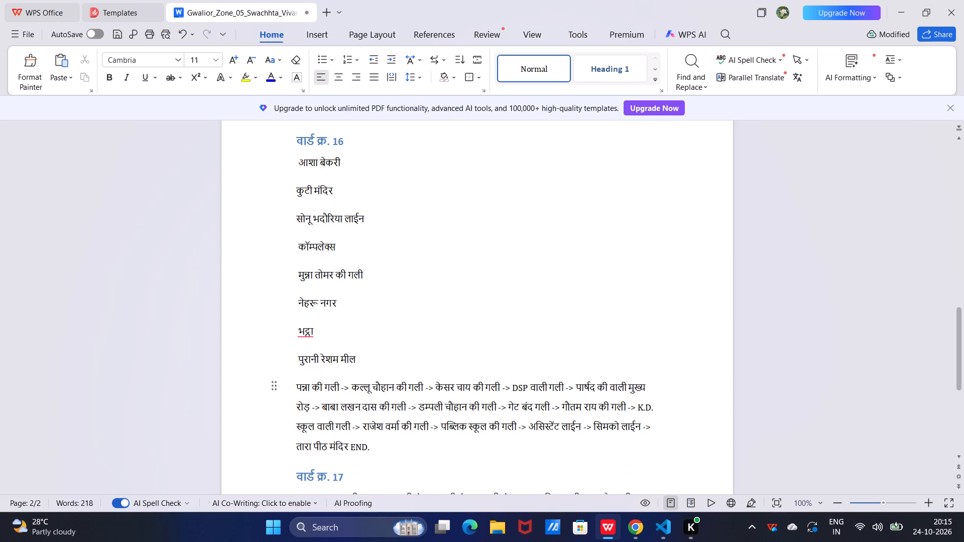
key(BackSpace)
key(BackSpace)
key(Return)
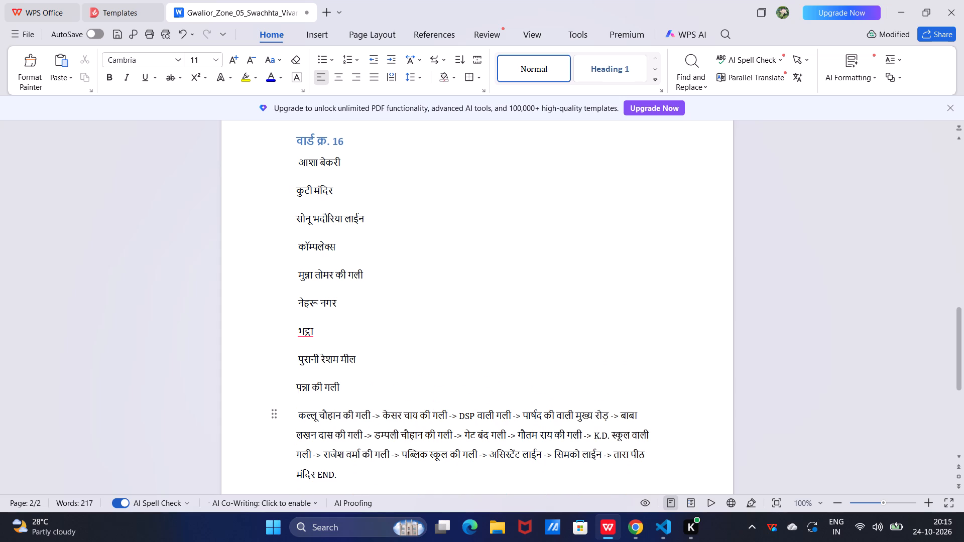
Put the two locations between पन्ना की गली and DSP वाली गली on separate lines, removing the arrow after each.
click(381, 417)
key(BackSpace)
key(BackSpace)
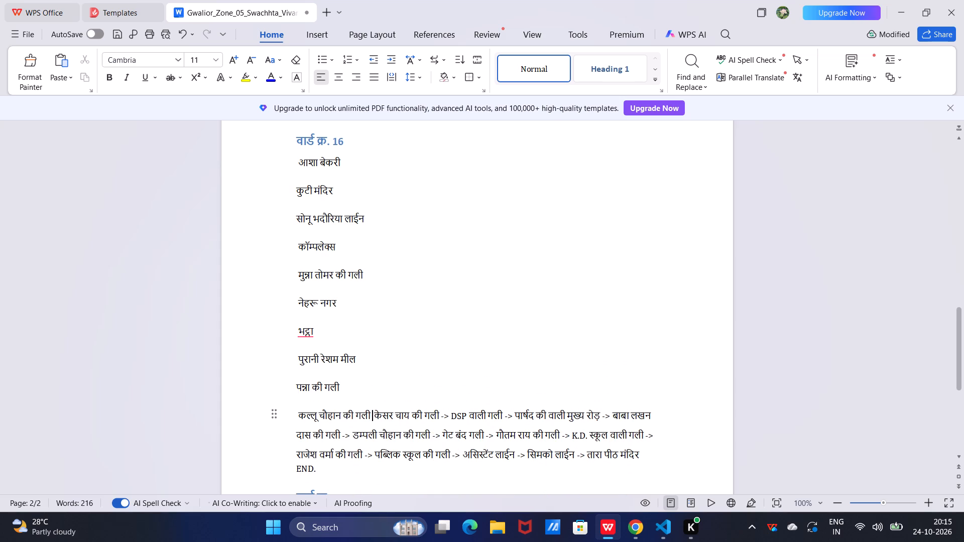
key(Return)
scroll(381, 417, down, 3)
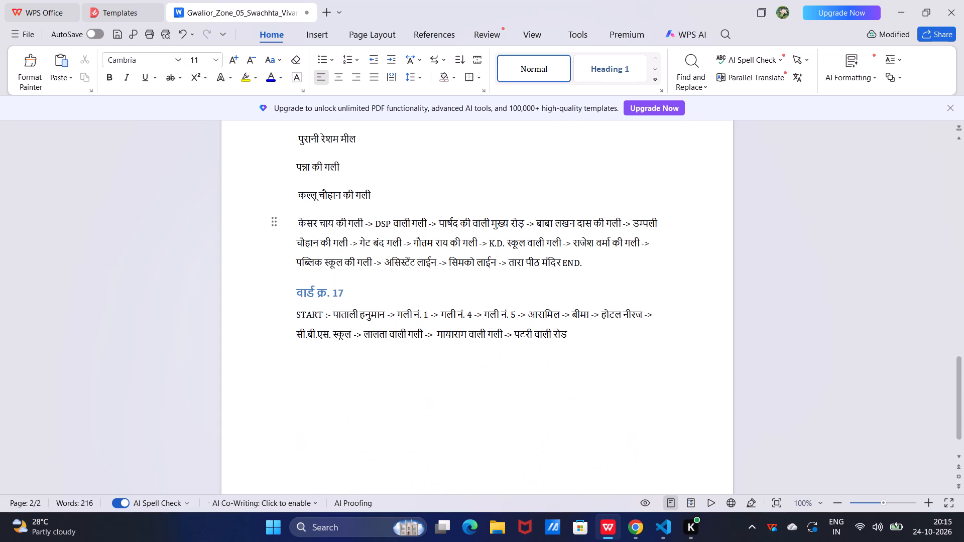
click(375, 222)
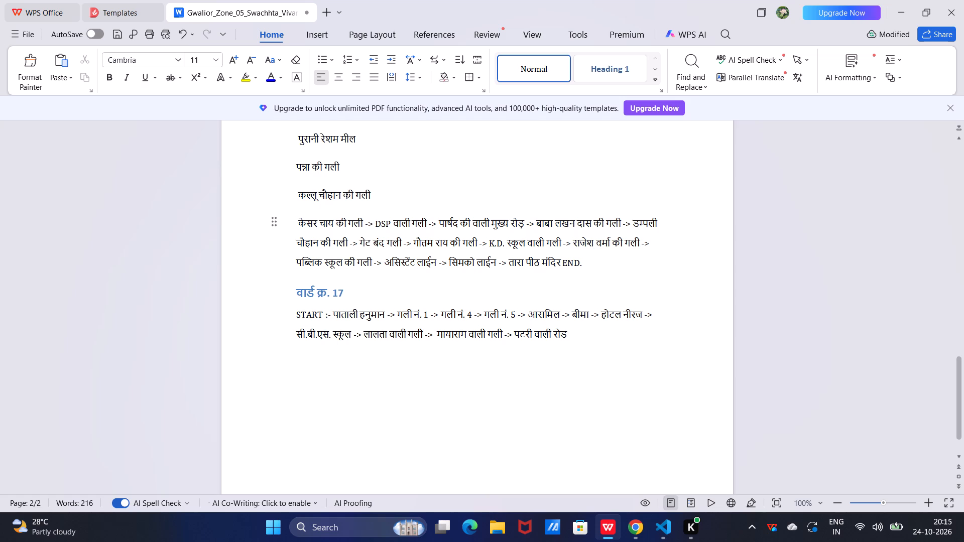
key(BackSpace)
key(BackSpace)
key(BackSpace)
key(Return)
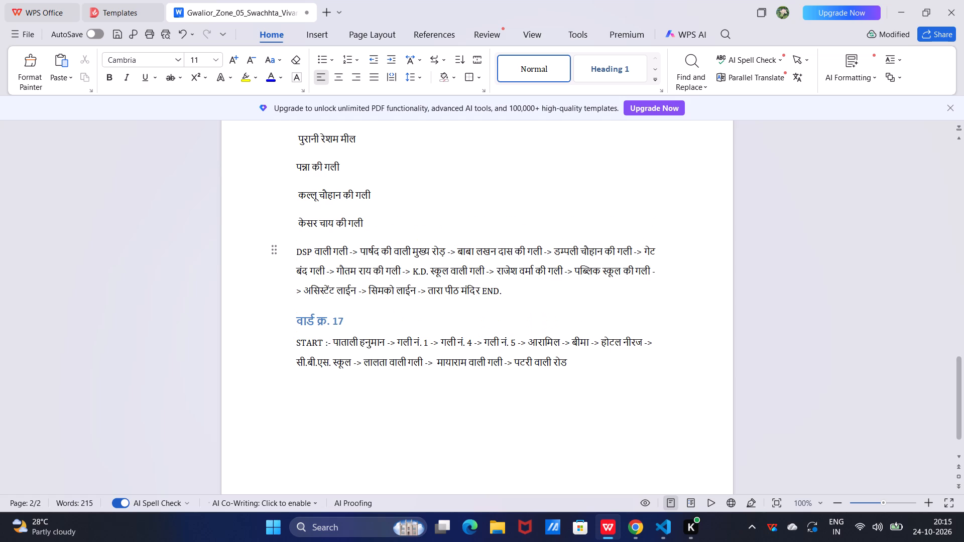
Put DSP वाली गली and पार्षद की वाली मुख्य रोड़ on separate lines, removing the arrow after each.
click(365, 252)
key(Left)
key(BackSpace)
key(BackSpace)
key(BackSpace)
key(Return)
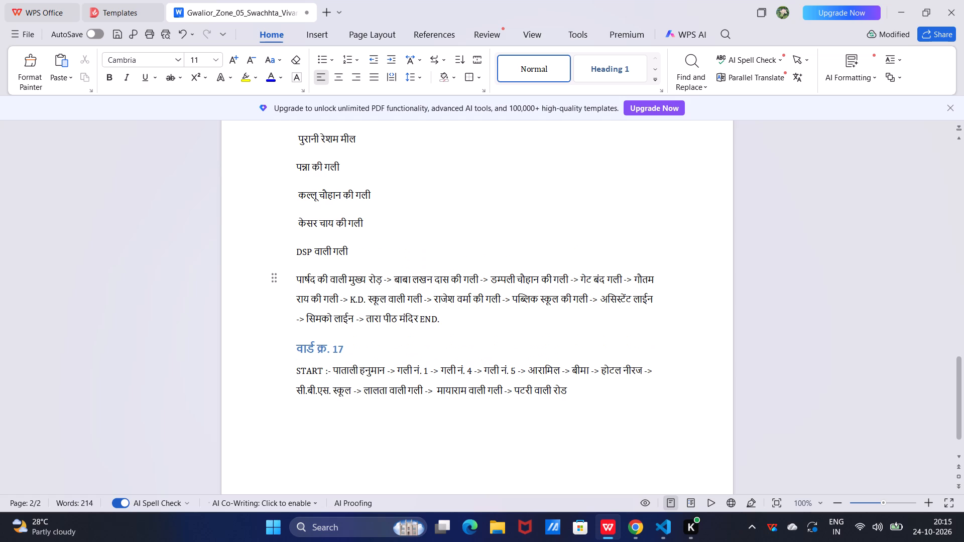
click(392, 279)
key(BackSpace)
key(BackSpace)
key(Return)
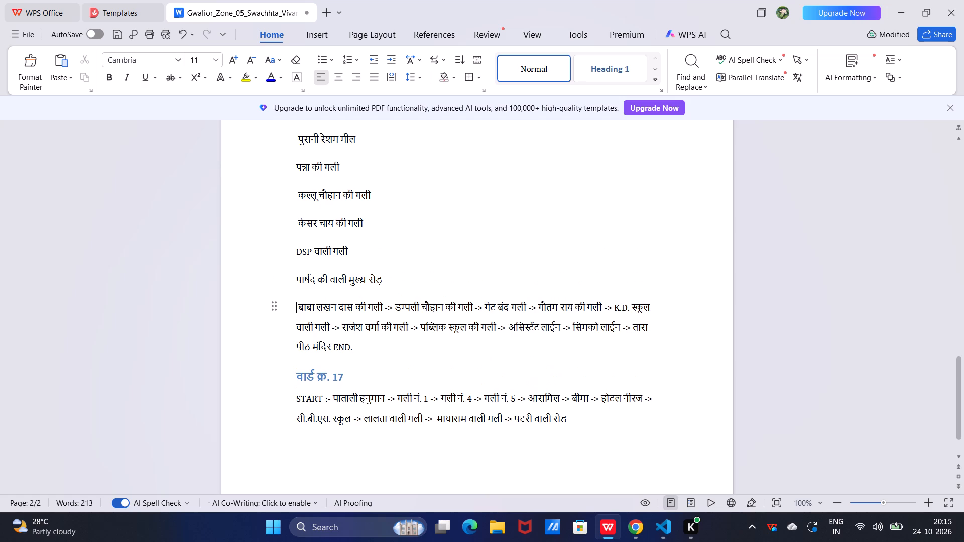
Put the two lanes between पार्षद की वाली मुख्य रोड़ and गेट बंद गली on separate lines, removing the arrow after each.
click(392, 309)
key(BackSpace)
key(BackSpace)
key(Return)
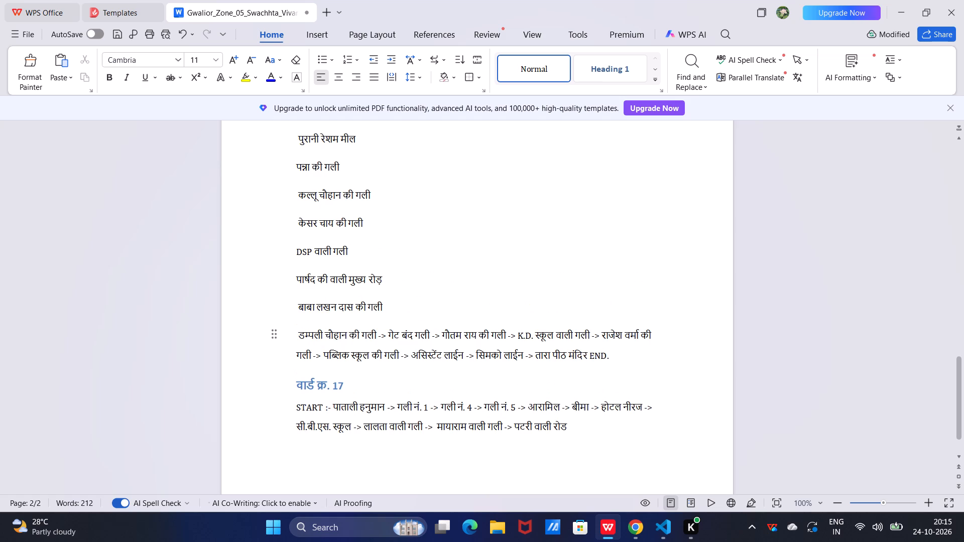
click(388, 336)
key(BackSpace)
key(BackSpace)
key(BackSpace)
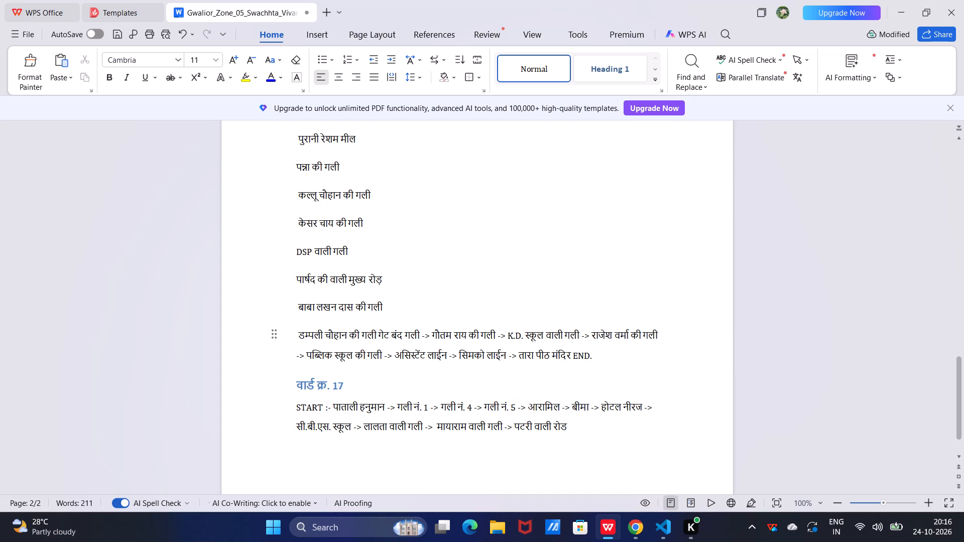
key(Return)
Put गेट बंद गली and the lane following it on separate lines, removing the arrows before K.D. स्कूल वाली गली.
click(349, 357)
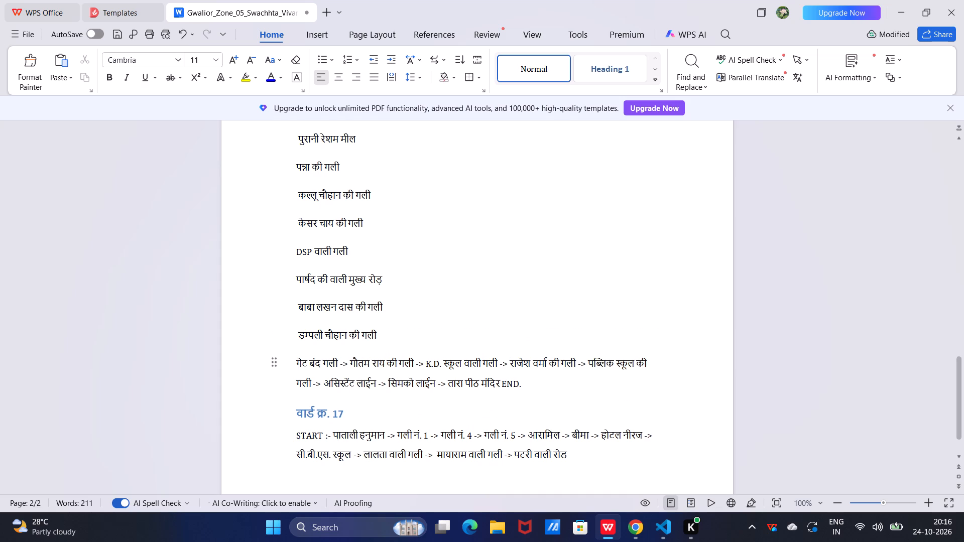
key(BackSpace)
key(BackSpace)
key(BackSpace)
key(Return)
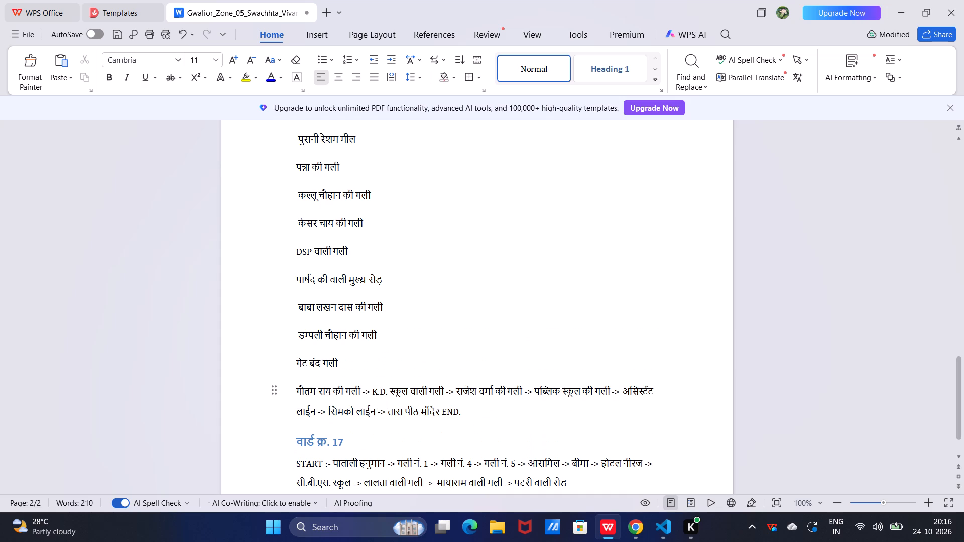
click(372, 391)
key(BackSpace)
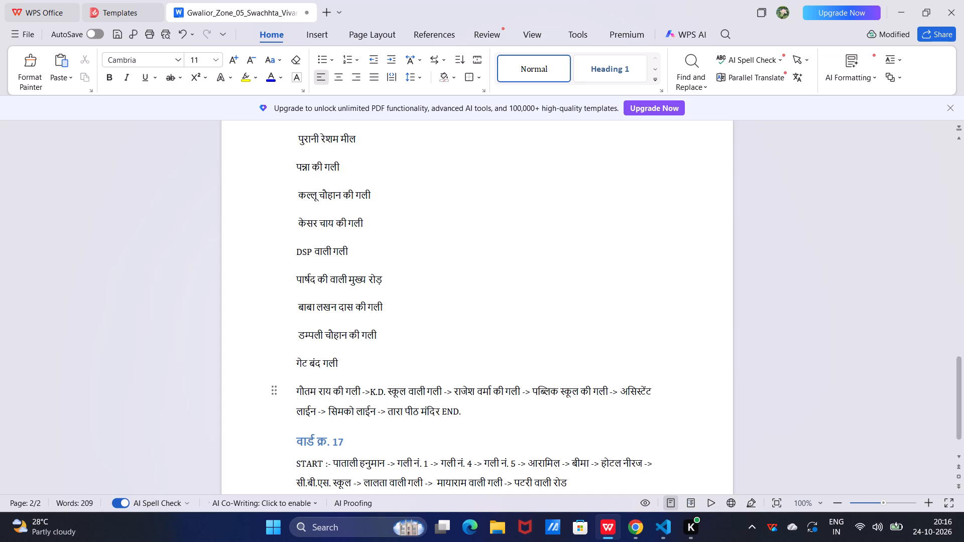
key(BackSpace)
key(BackSpace)
key(Return)
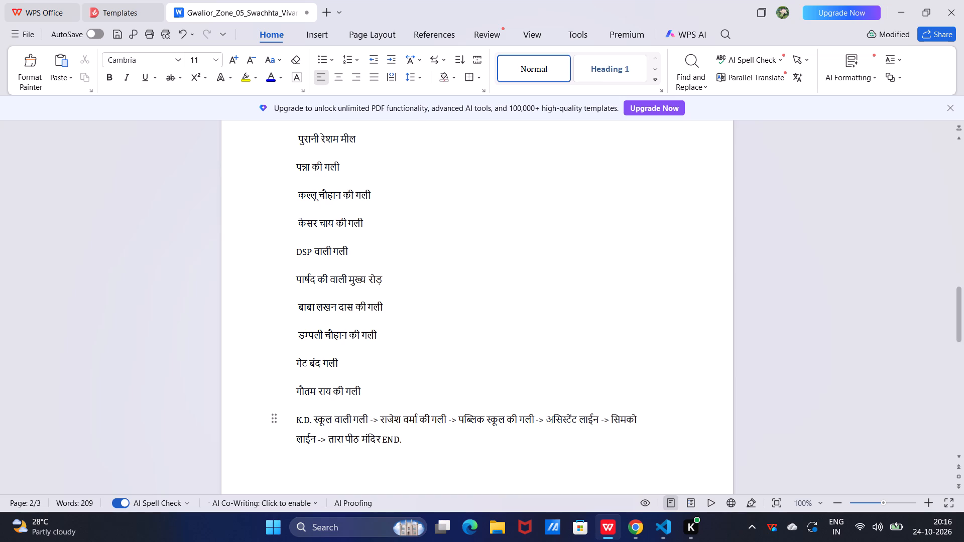
Remove the arrow after K.D. स्कूल वाली गली and start the rest of the route on a new line.
click(380, 419)
key(BackSpace)
key(BackSpace)
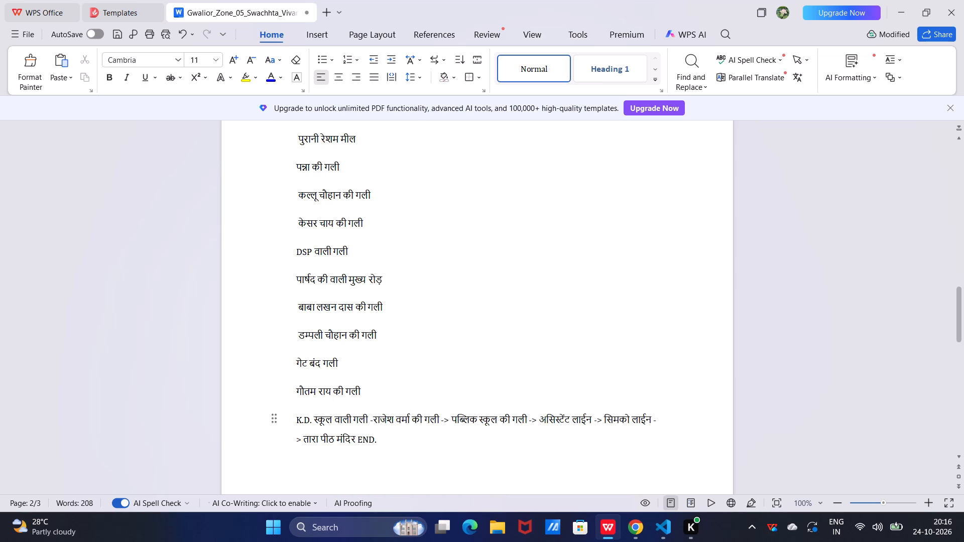
key(BackSpace)
key(Return)
scroll(380, 419, down, 3)
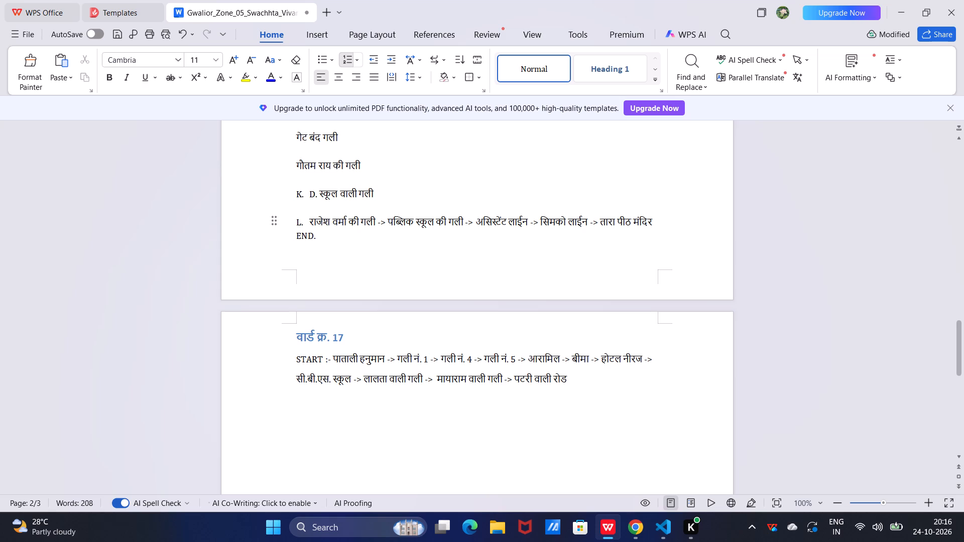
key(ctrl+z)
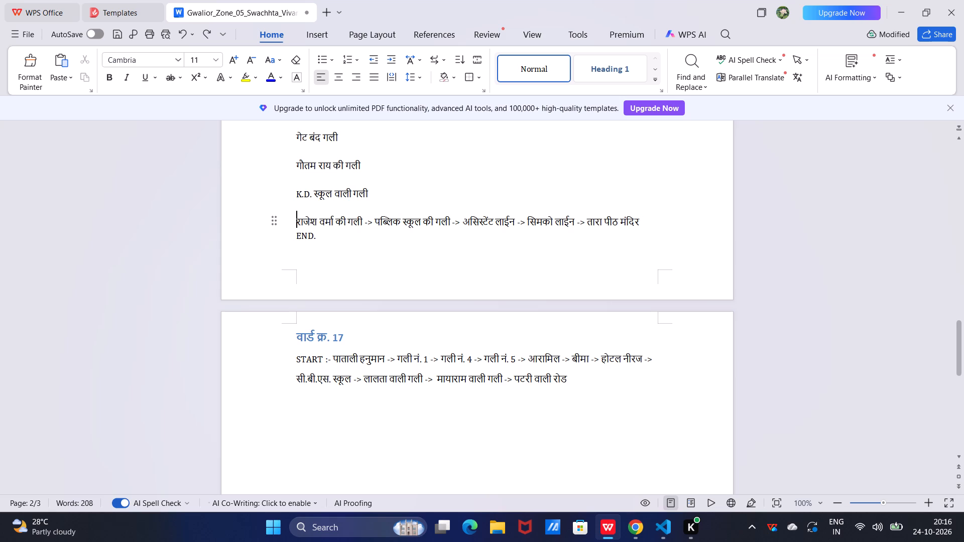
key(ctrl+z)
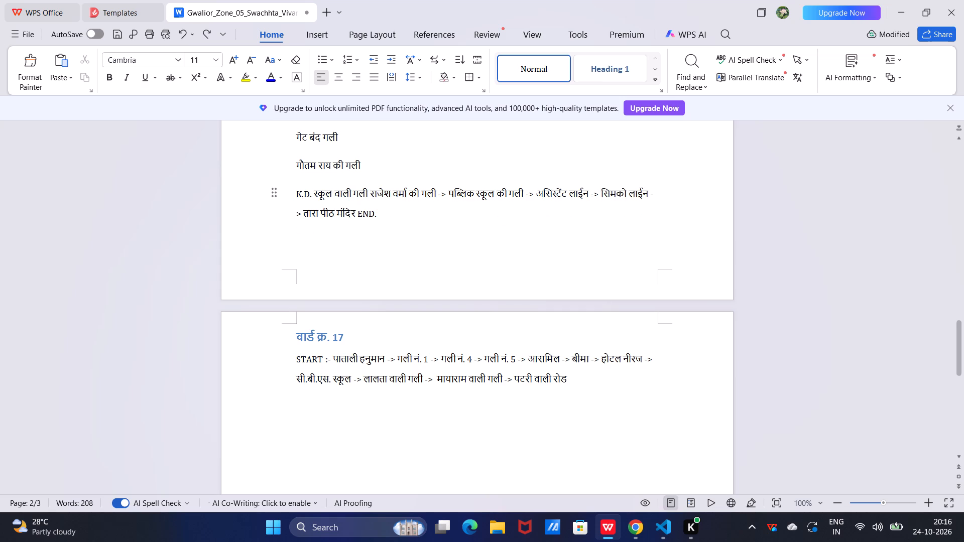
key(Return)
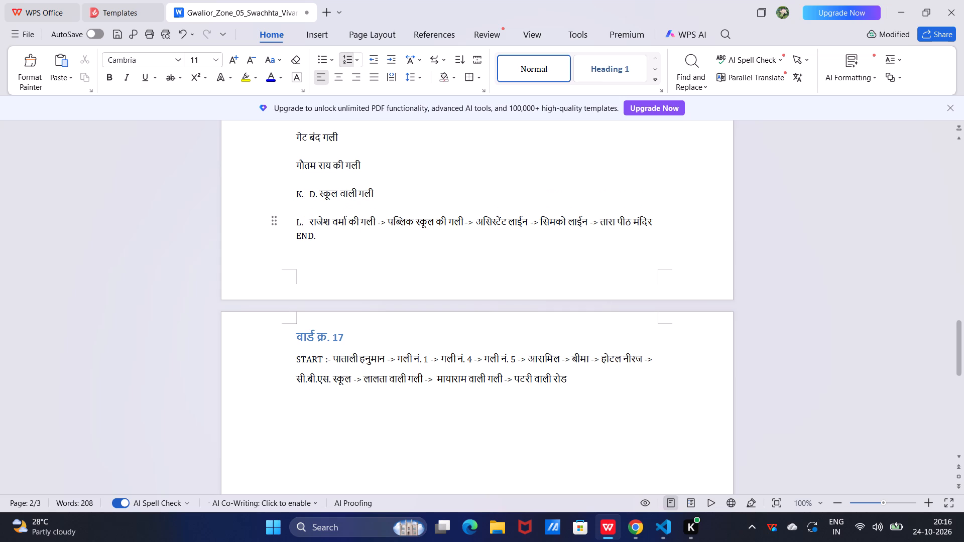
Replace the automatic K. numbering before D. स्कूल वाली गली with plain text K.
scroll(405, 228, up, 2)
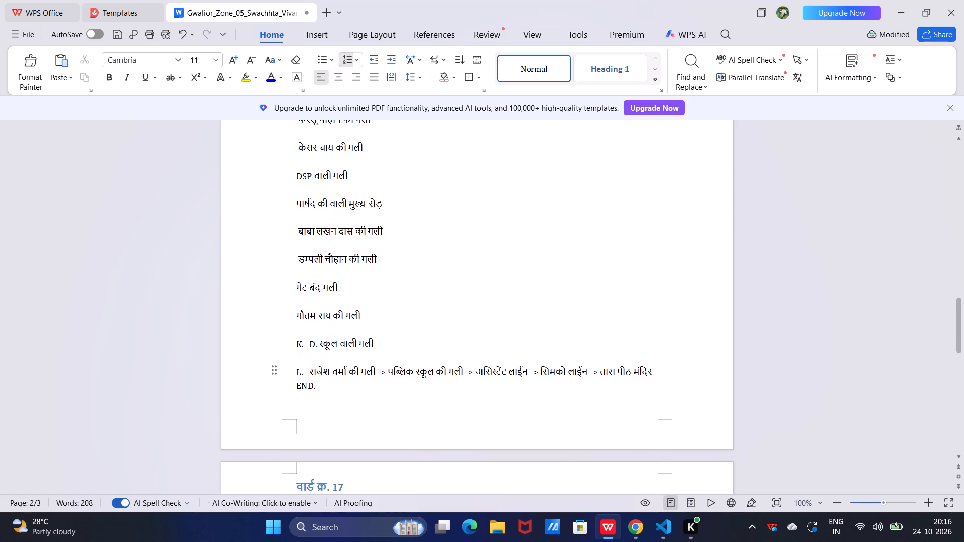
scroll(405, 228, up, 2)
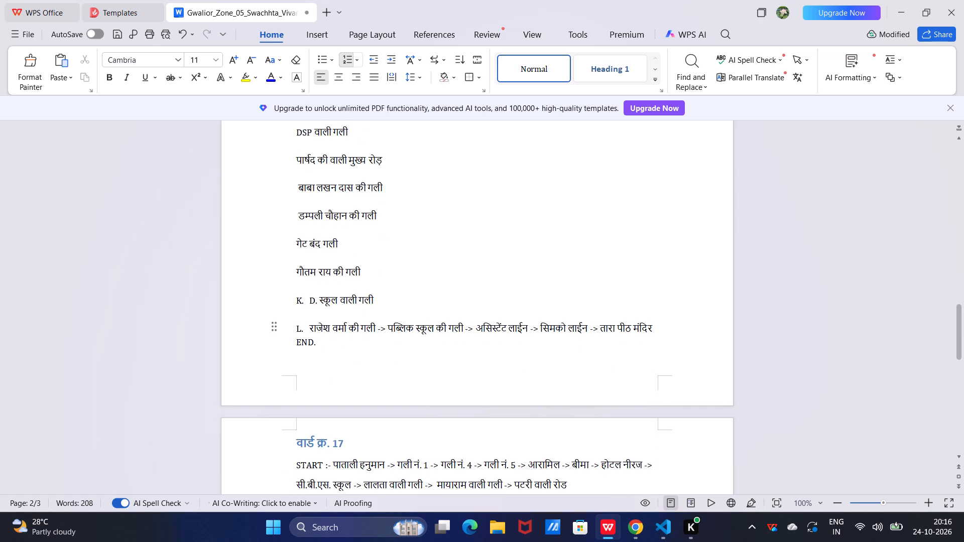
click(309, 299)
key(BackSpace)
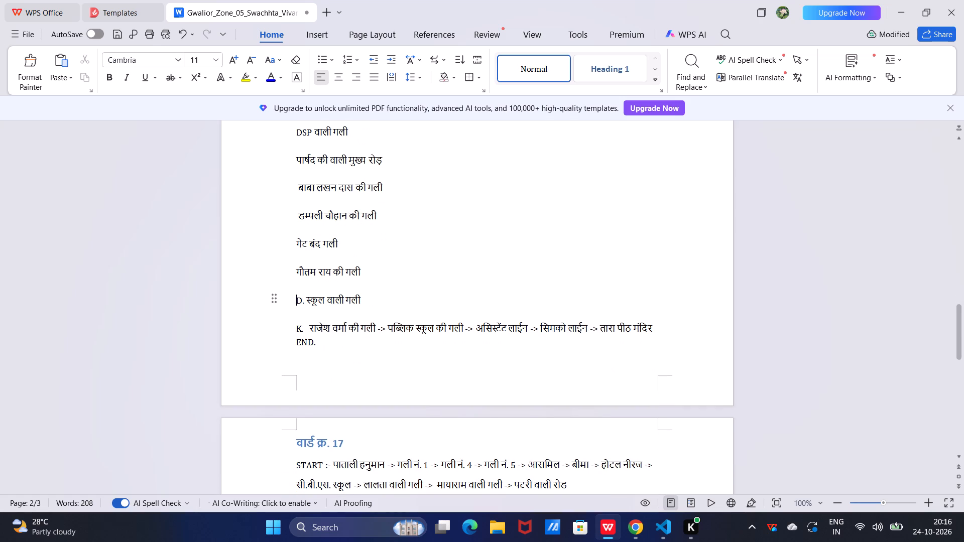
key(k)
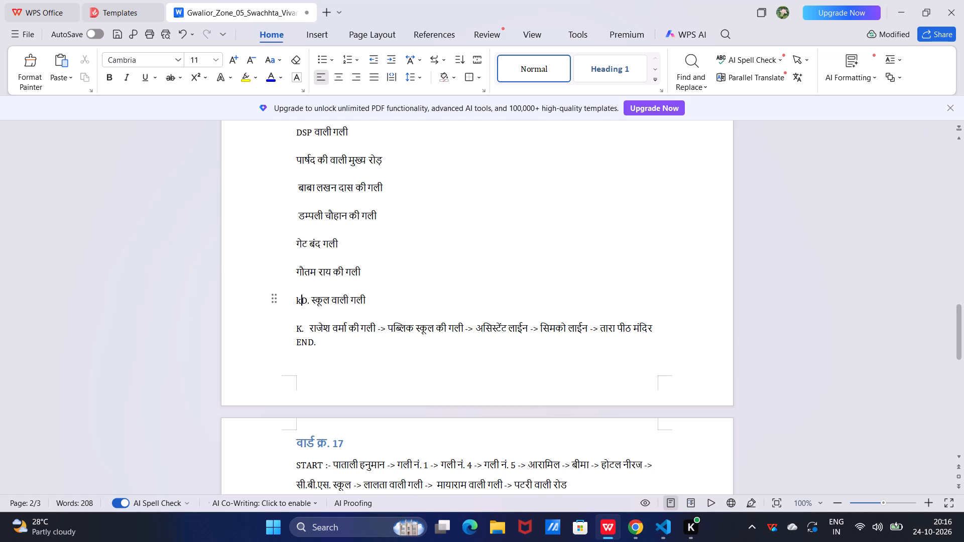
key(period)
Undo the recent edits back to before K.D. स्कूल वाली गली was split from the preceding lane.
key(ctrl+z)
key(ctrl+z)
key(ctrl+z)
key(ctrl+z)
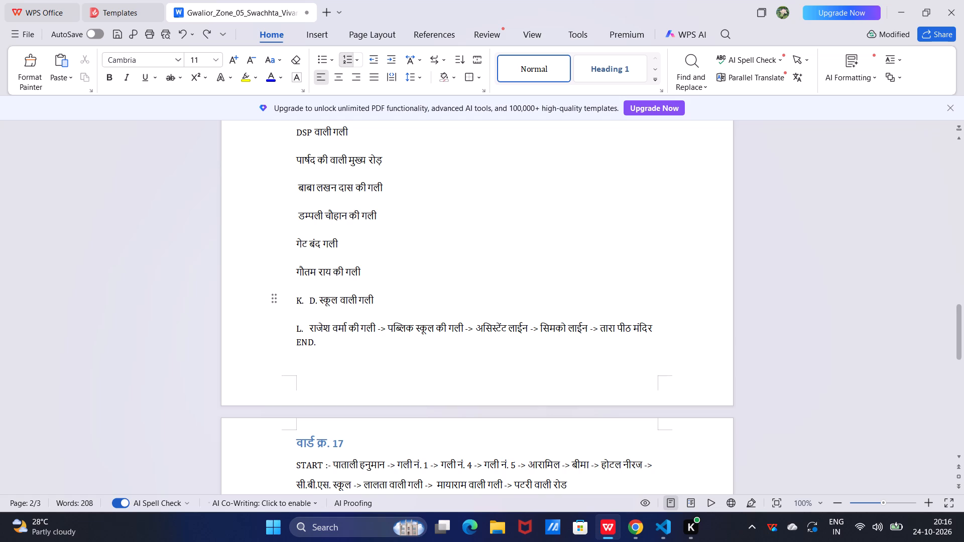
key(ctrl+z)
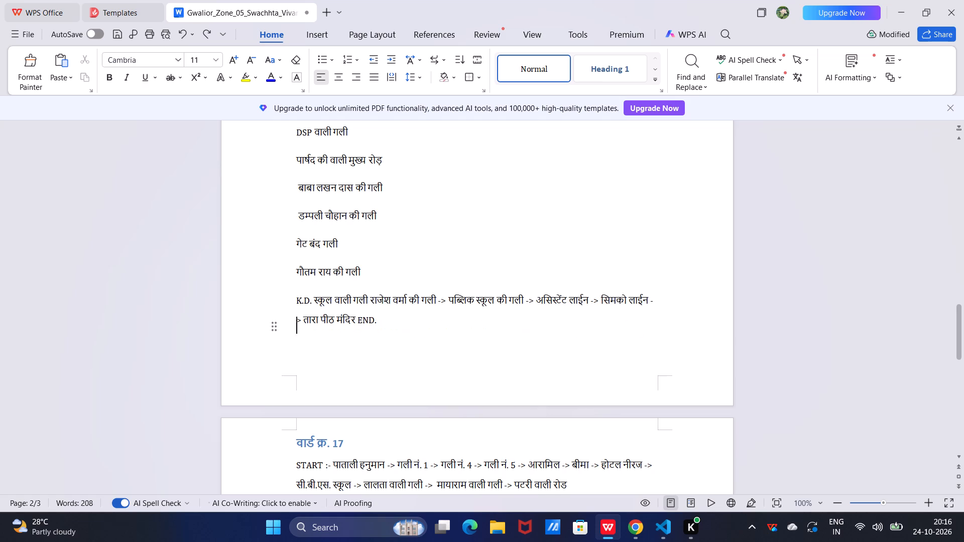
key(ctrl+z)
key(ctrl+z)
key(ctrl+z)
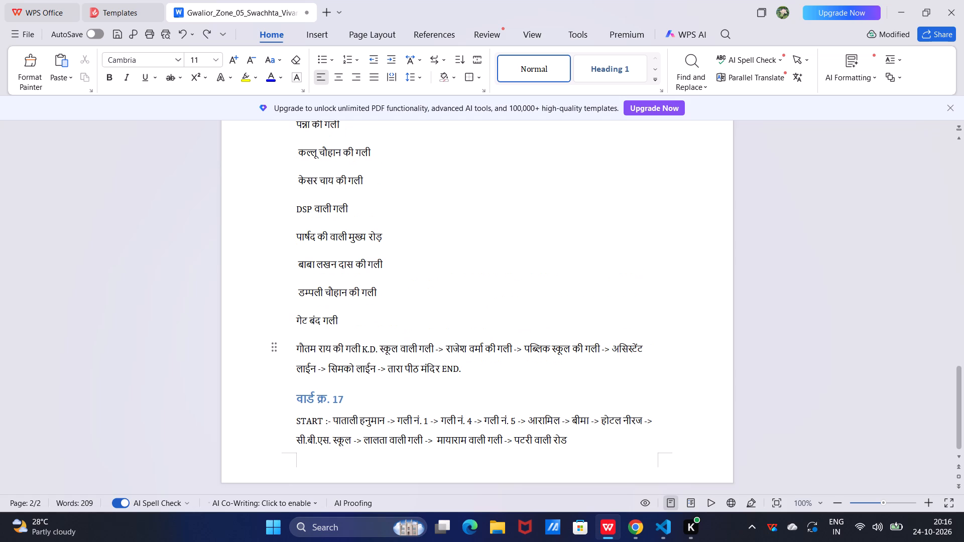
key(Return)
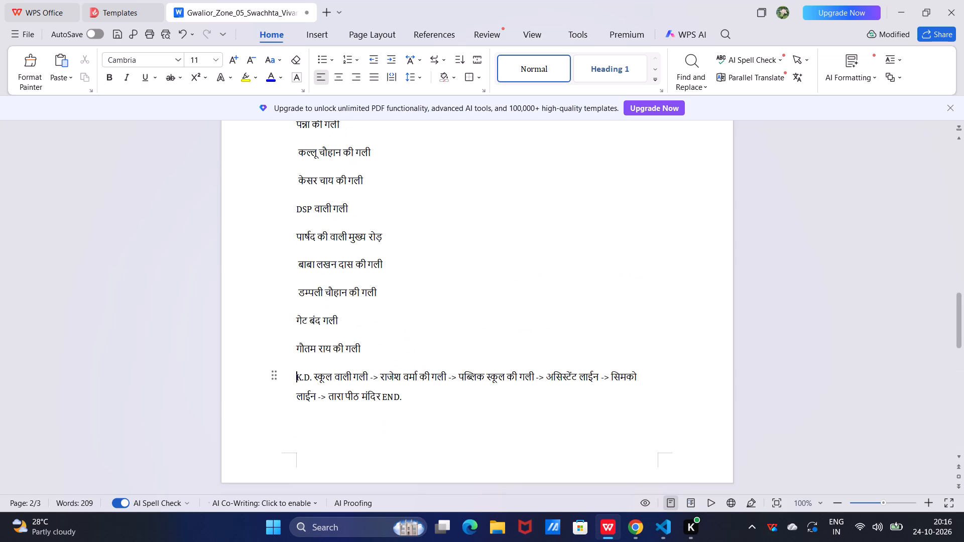
click(377, 381)
key(BackSpace)
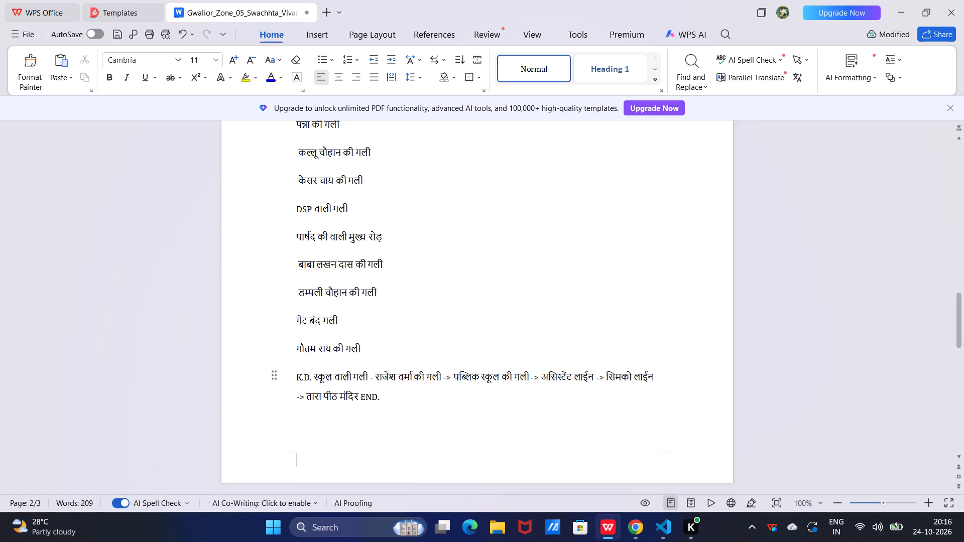
key(BackSpace)
key(Return)
key(BackSpace)
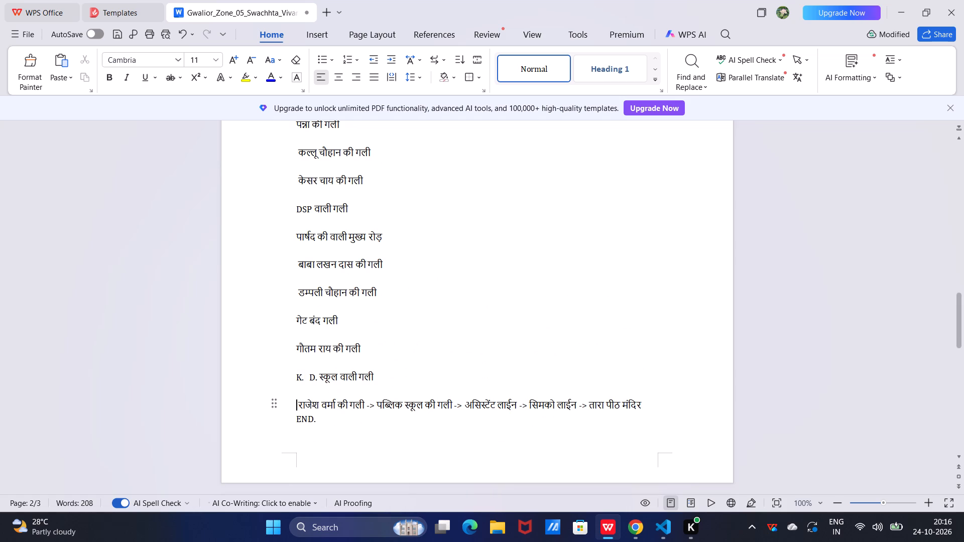
Put the lane after K.D. स्कूल वाली गली and पब्लिक स्कूल की गली on separate lines, removing the arrow after each.
click(377, 402)
key(BackSpace)
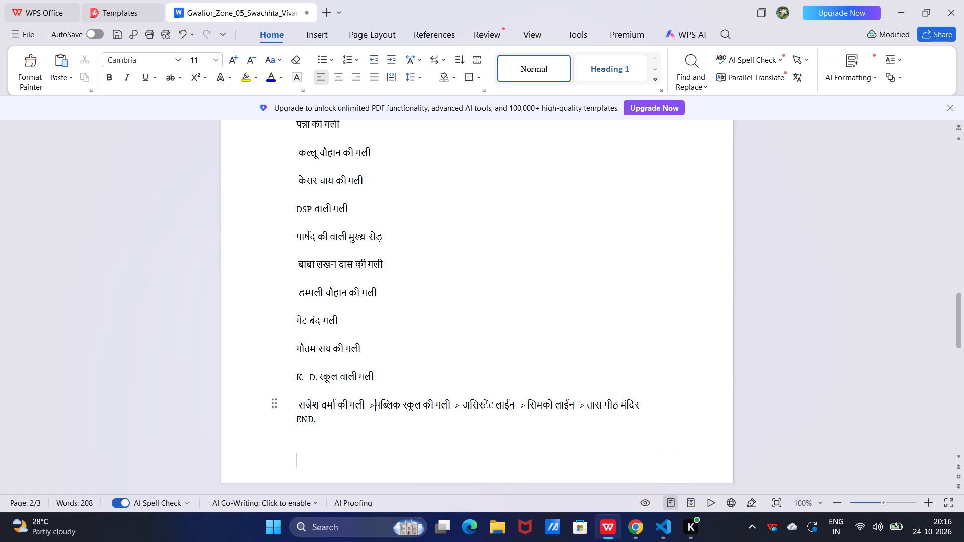
key(BackSpace)
key(BackSpace)
key(Return)
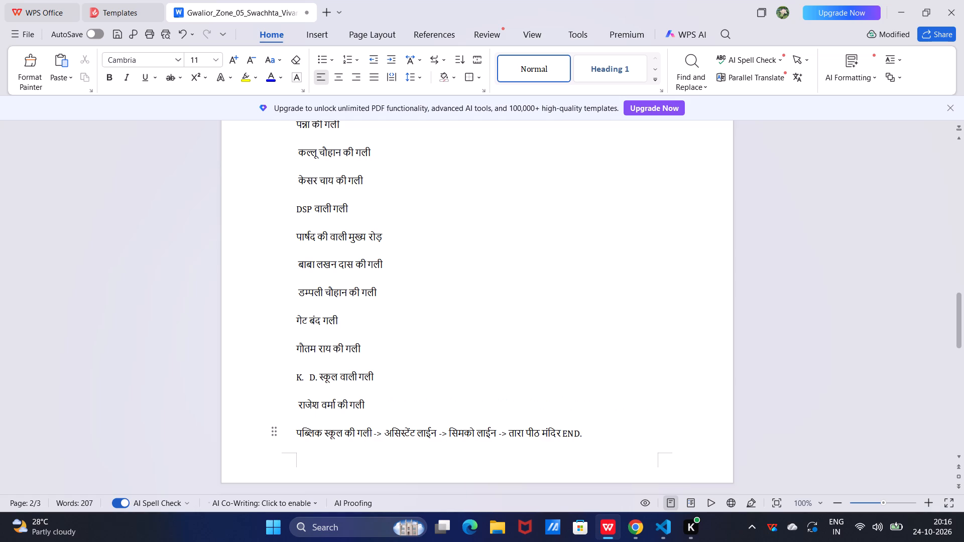
click(386, 433)
key(BackSpace)
key(BackSpace)
key(BackSpace)
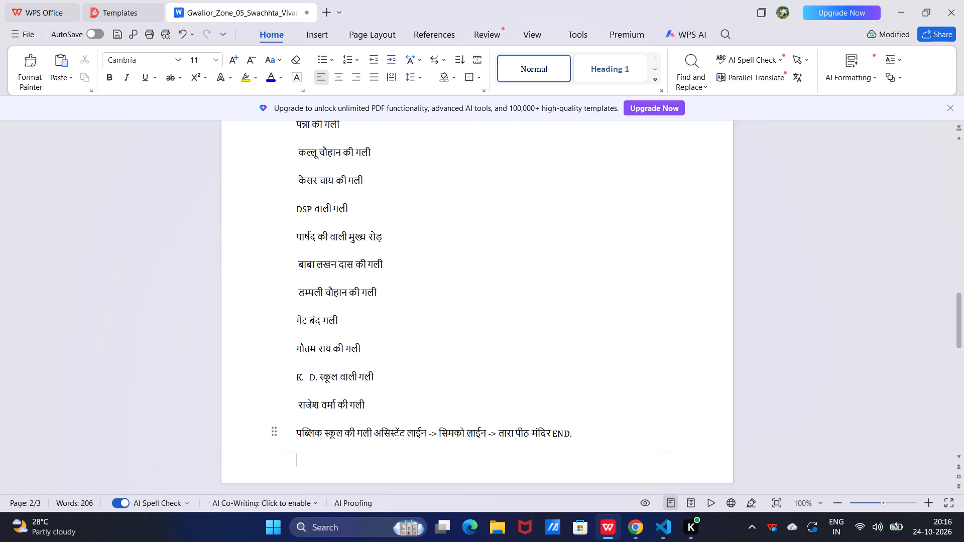
key(Return)
Put असिस्टेंट लाईन and सिमको लाईन on separate lines, removing the arrow after each.
scroll(386, 433, down, 2)
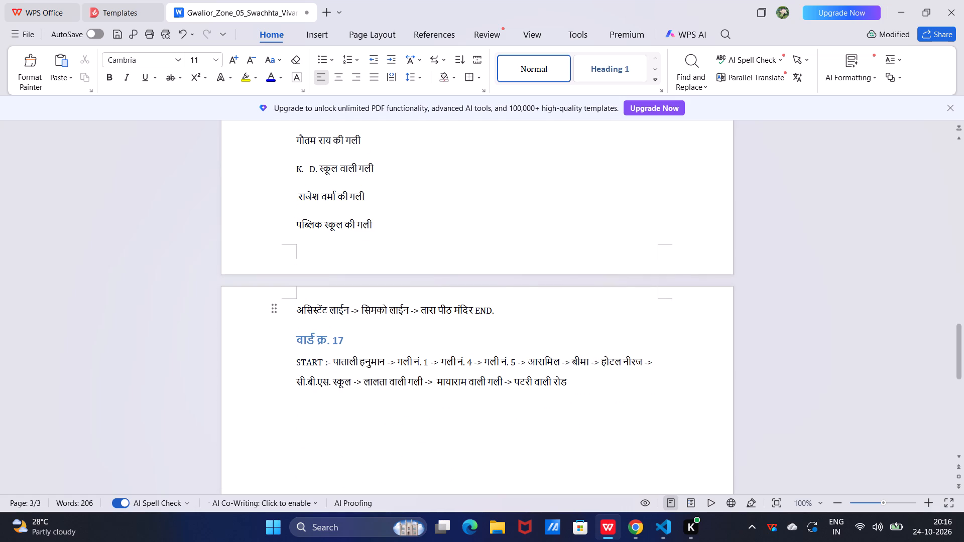
click(361, 309)
key(BackSpace)
key(BackSpace)
key(BackSpace)
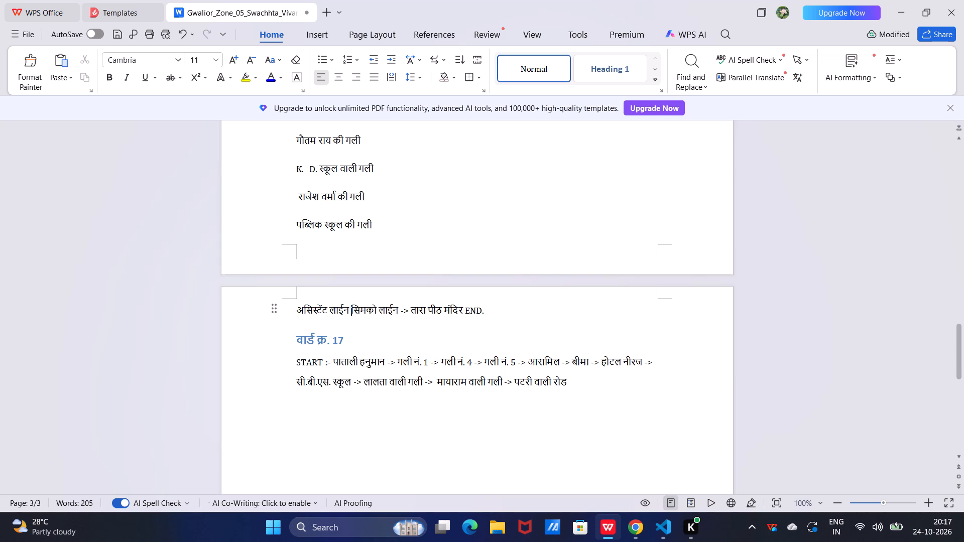
key(Return)
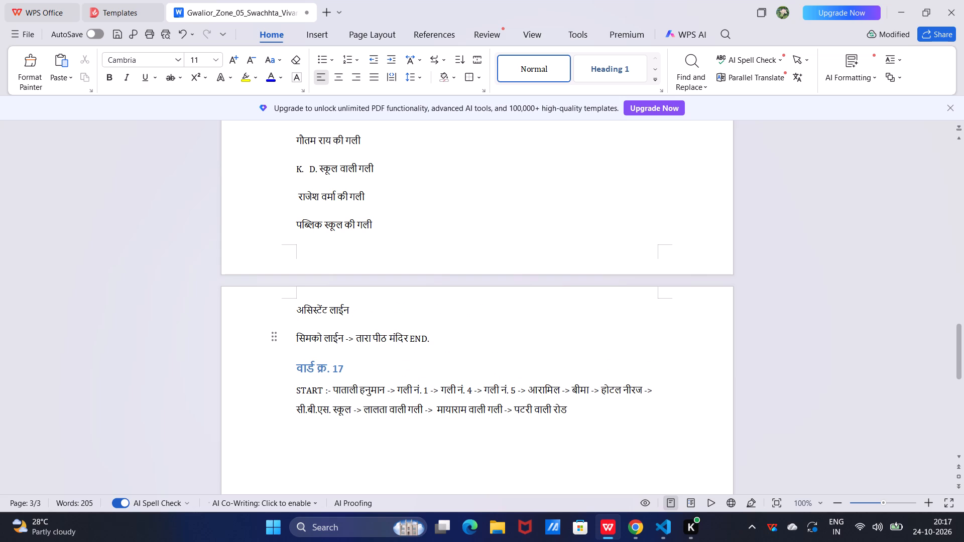
click(353, 340)
key(BackSpace)
key(BackSpace)
key(Return)
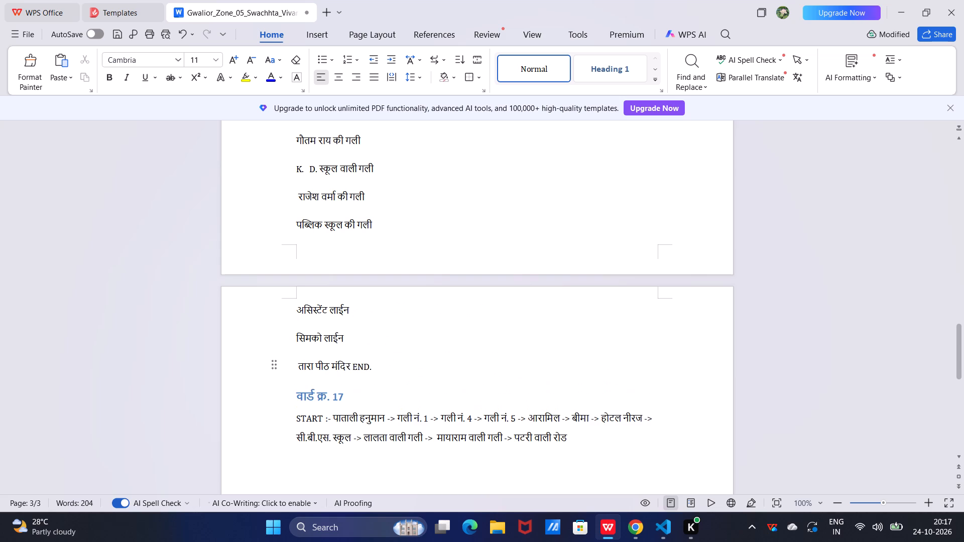
Delete END. after तारा पीठ मंदिर.
click(373, 371)
key(BackSpace)
key(BackSpace)
key(BackSpace)
key(BackSpace)
Set the font size of the second वार्ड क्र. 16 list, from आशा बेकरी to तारा पीठ मंदिर, to 9.
scroll(348, 202, up, 8)
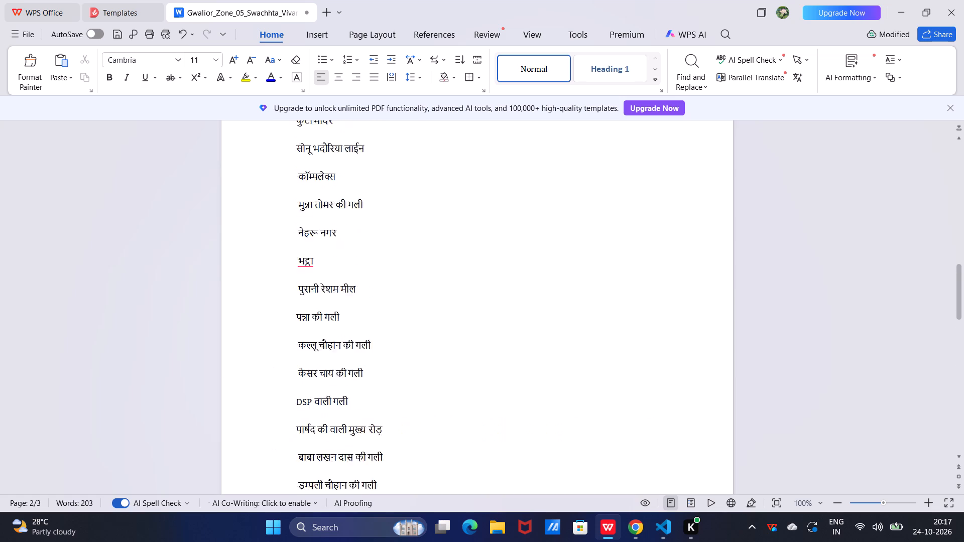
scroll(348, 202, up, 5)
scroll(348, 202, down, 1)
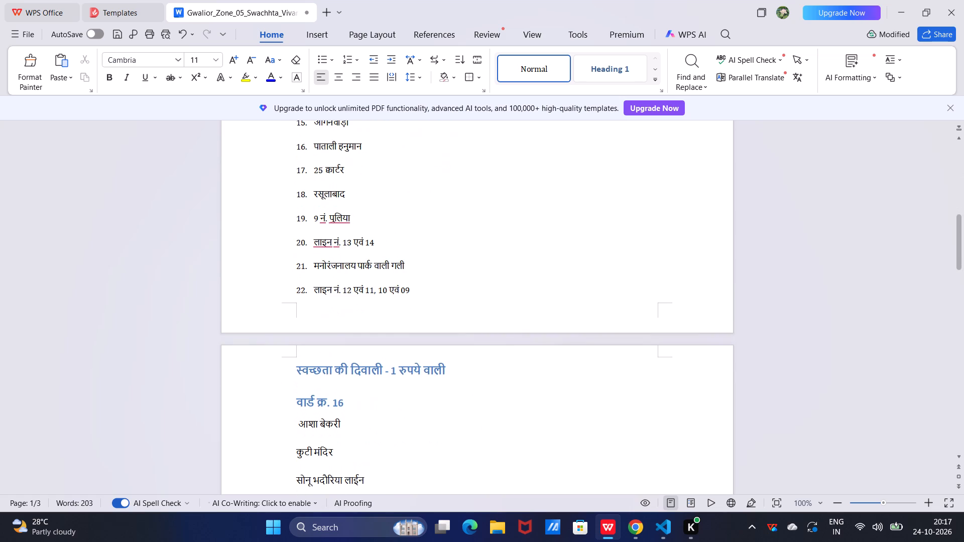
click(325, 194)
scroll(325, 194, down, 3)
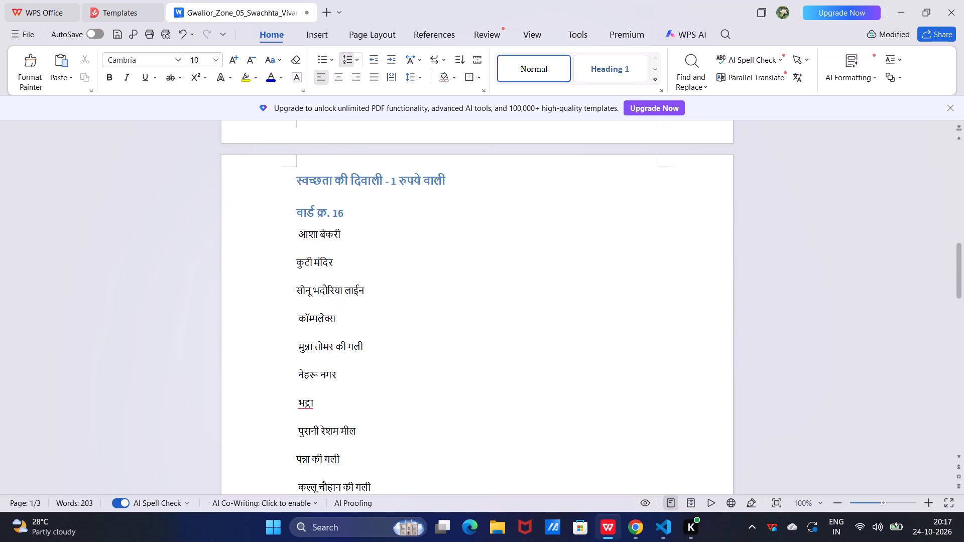
drag(297, 234, 383, 350)
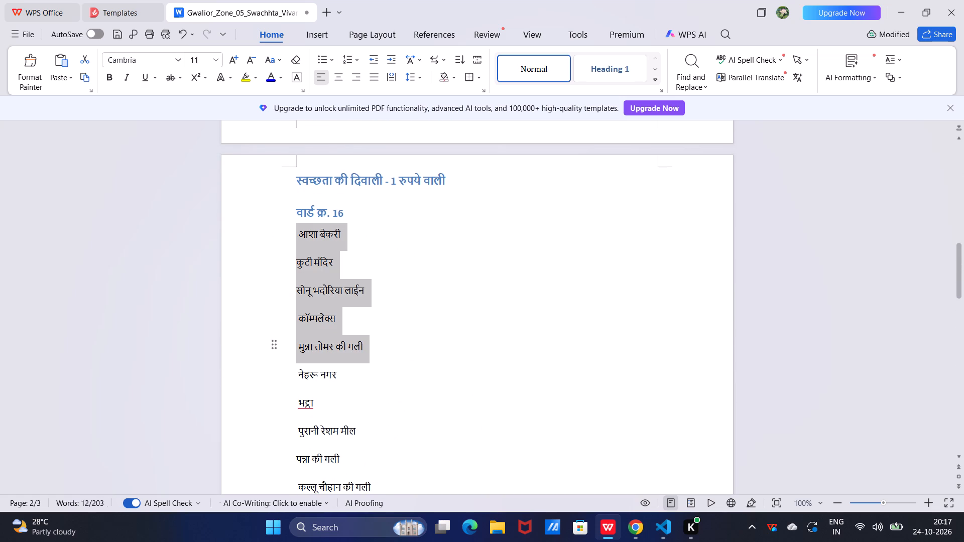
drag(383, 350, 399, 445)
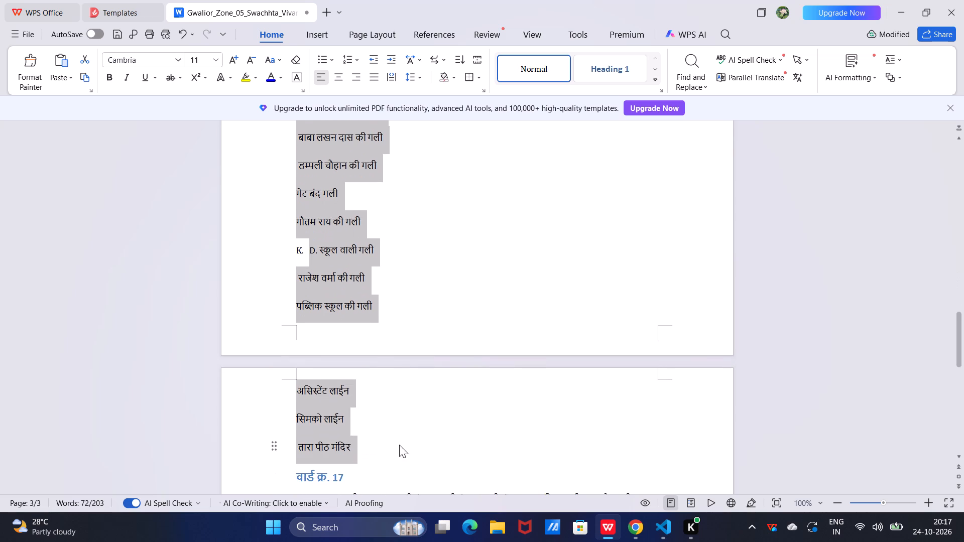
drag(399, 445, 400, 449)
click(220, 61)
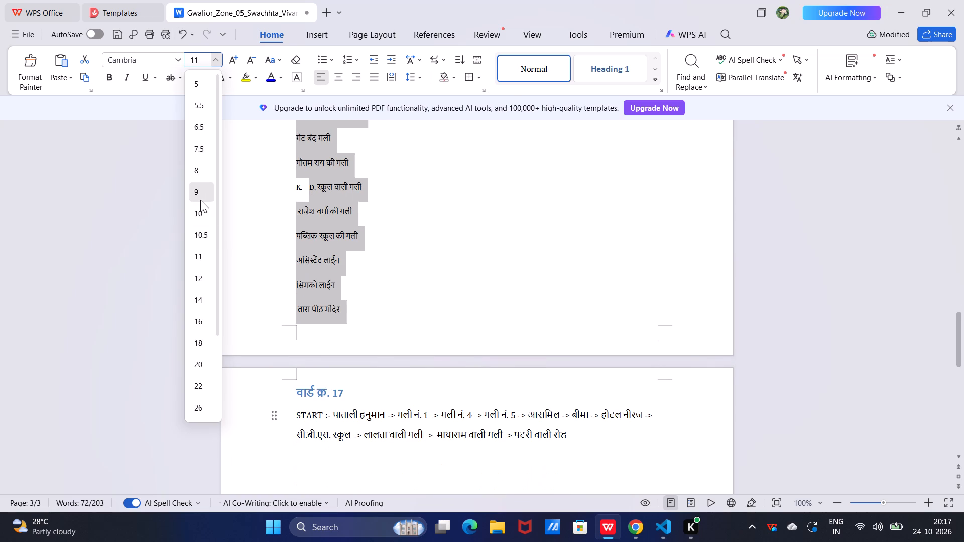
click(201, 225)
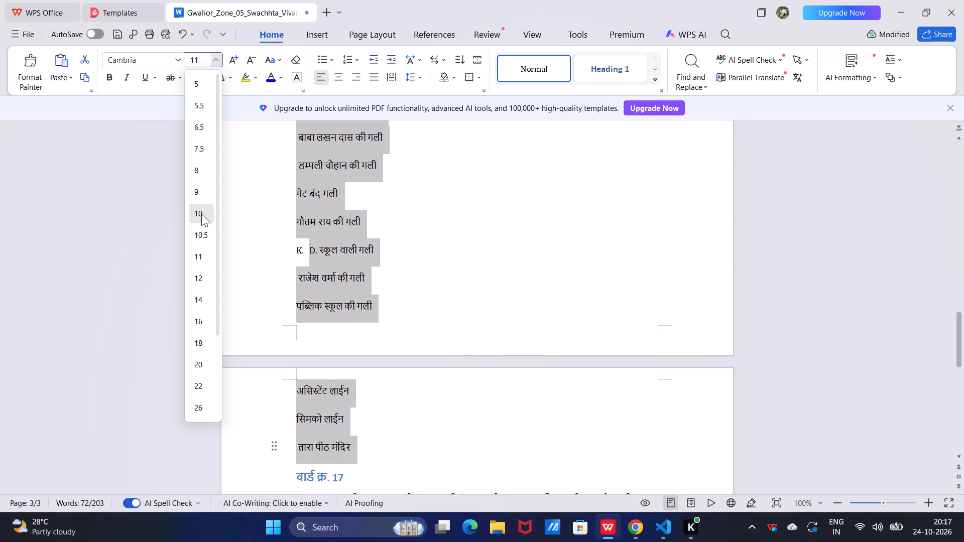
click(197, 189)
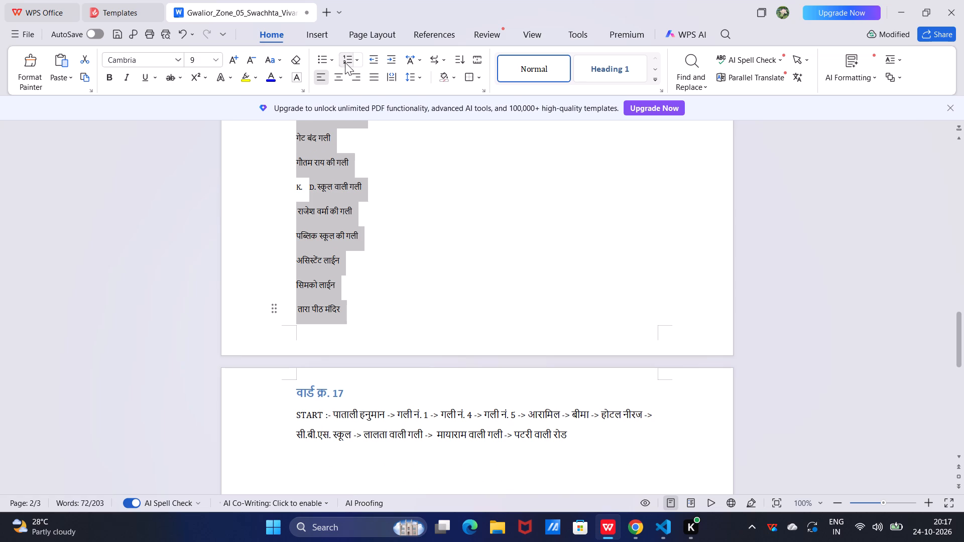
Apply the 1. 2. 3. numbering style to the selected वार्ड क्र. 16 locations.
click(355, 60)
click(406, 93)
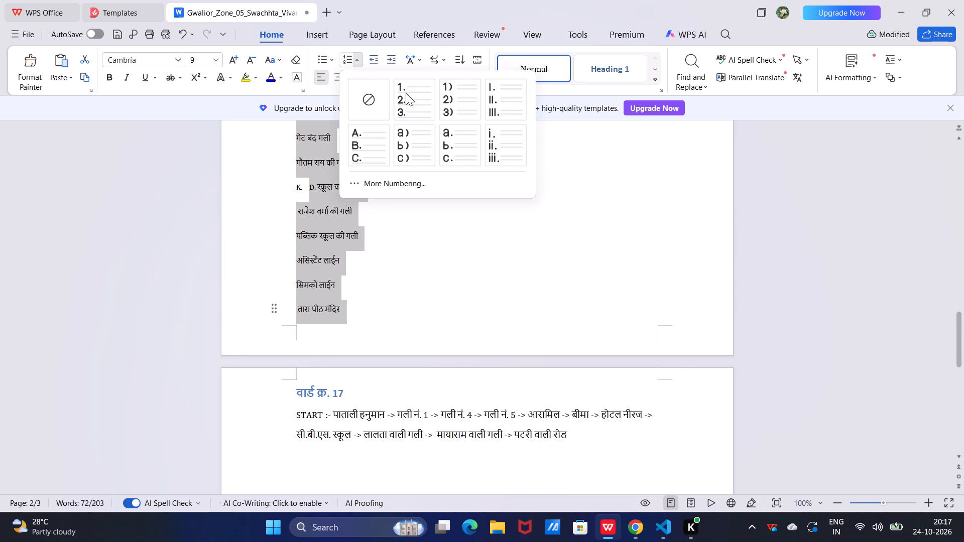
click(396, 228)
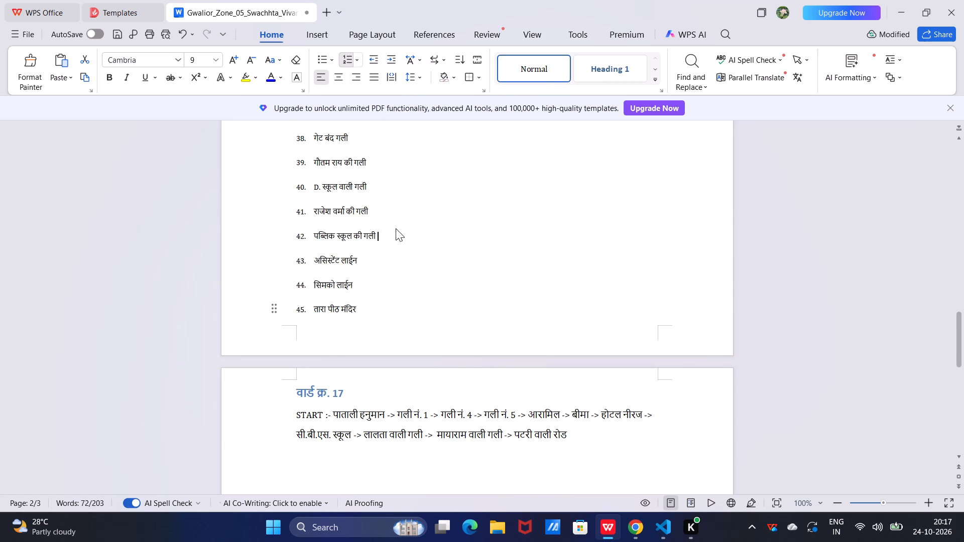
scroll(396, 228, up, 5)
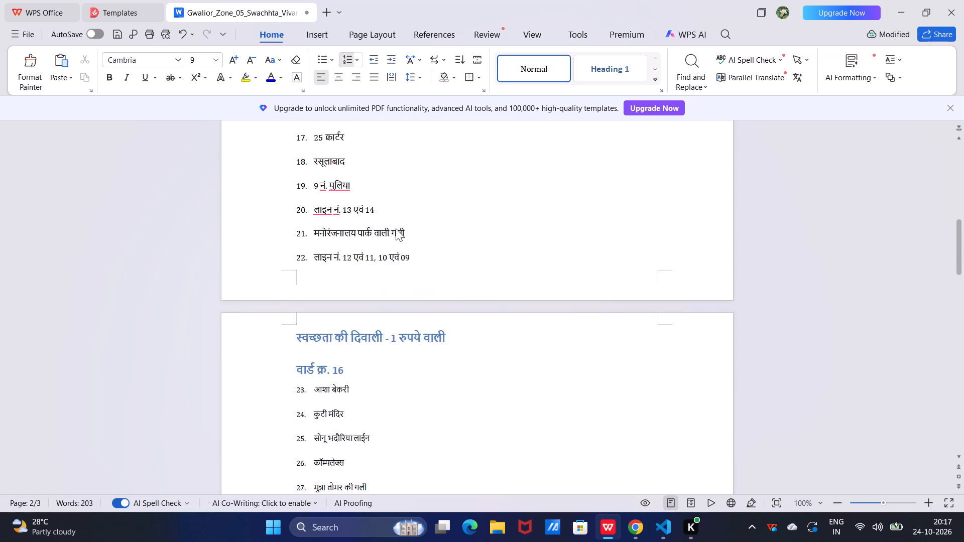
scroll(396, 228, down, 2)
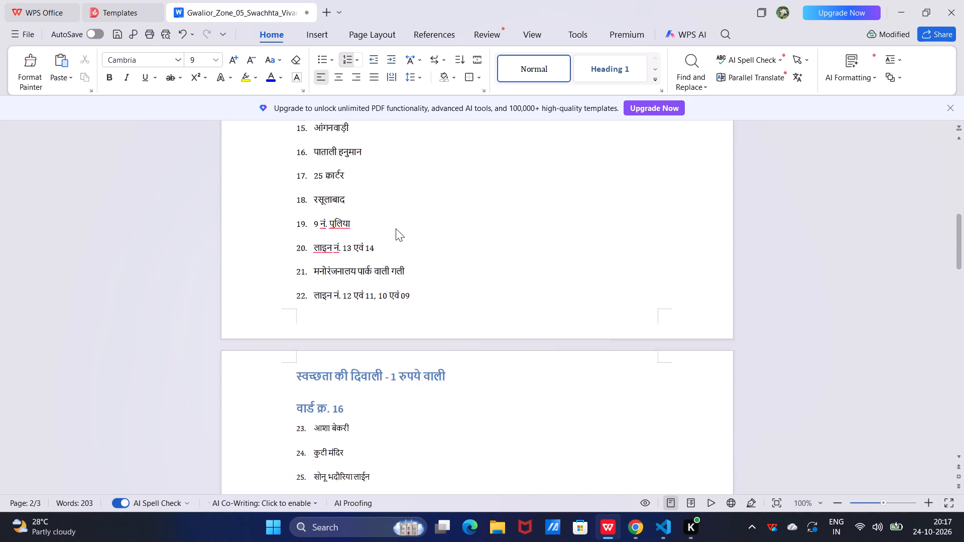
Restart the numbering of the whole second वार्ड क्र. 16 list from आशा बेकरी instead of continuing the previous list.
scroll(396, 228, down, 1)
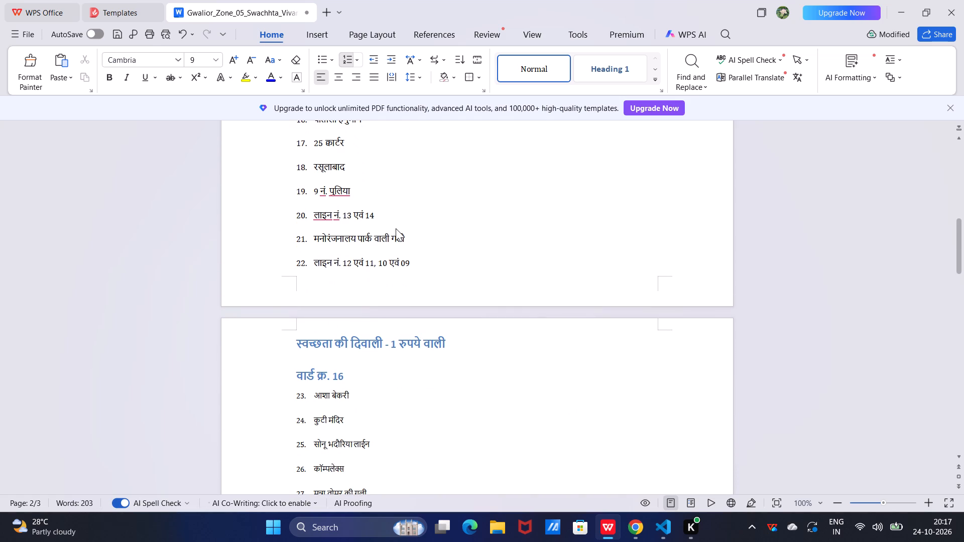
click(308, 395)
click(360, 61)
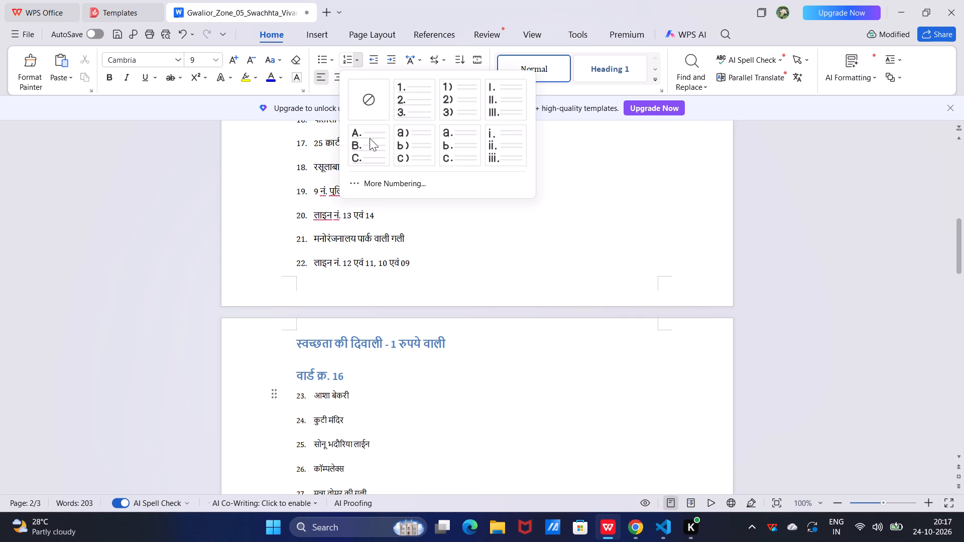
click(390, 176)
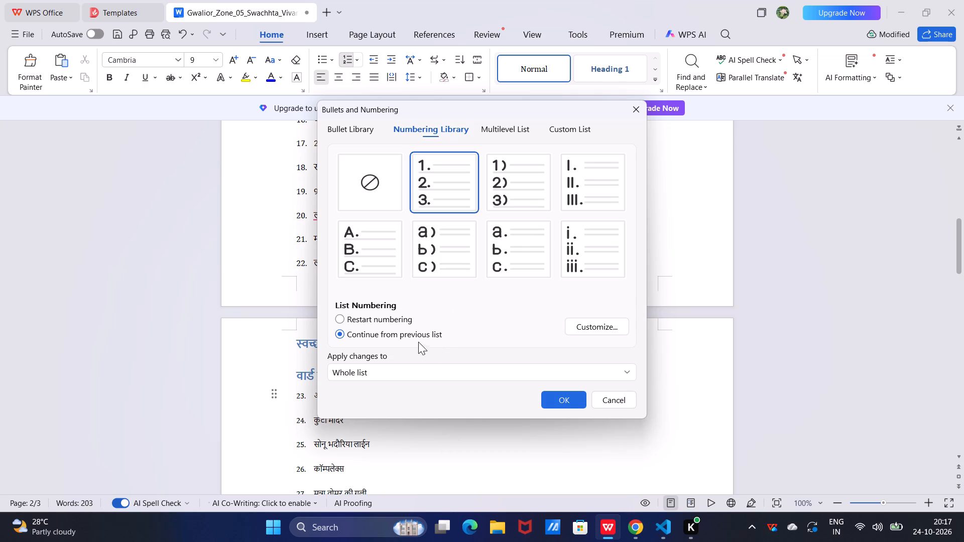
click(342, 316)
click(565, 397)
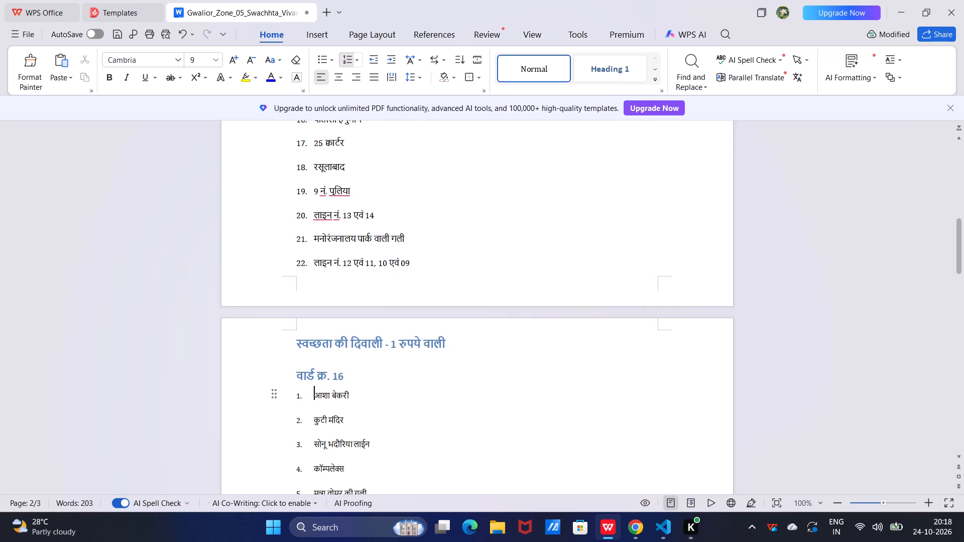
Review the numbering and text size of the second वार्ड क्र. 16 list against the list before it.
scroll(440, 384, down, 7)
scroll(440, 384, up, 2)
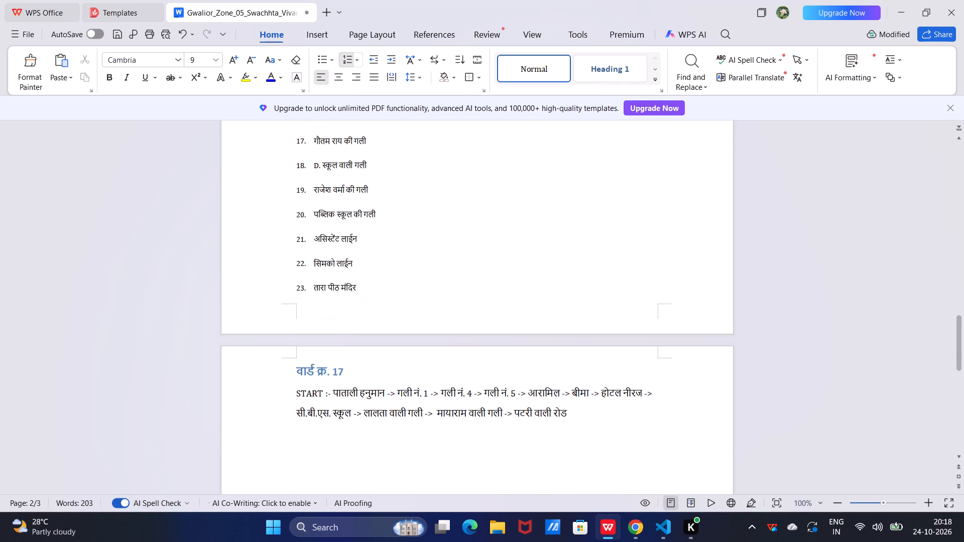
scroll(440, 384, up, 4)
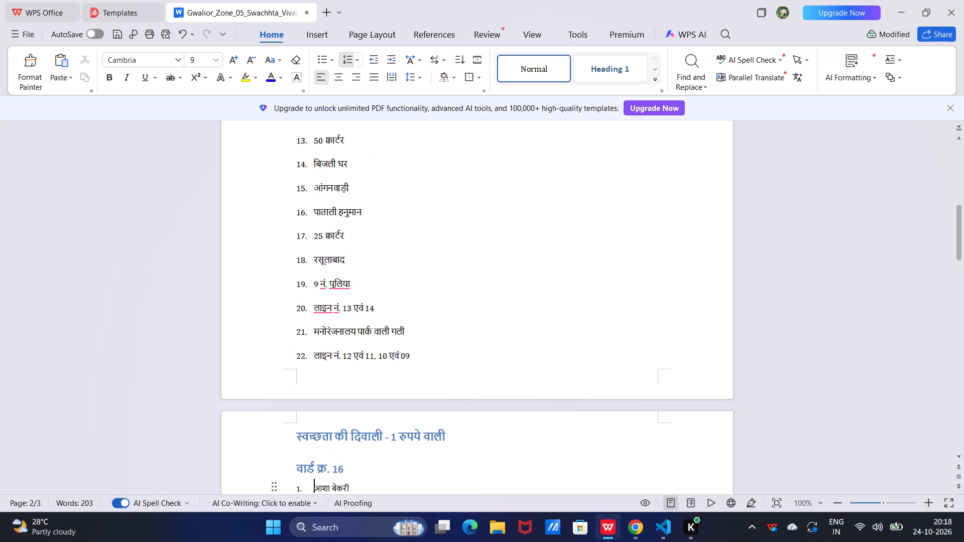
click(372, 356)
scroll(372, 356, down, 4)
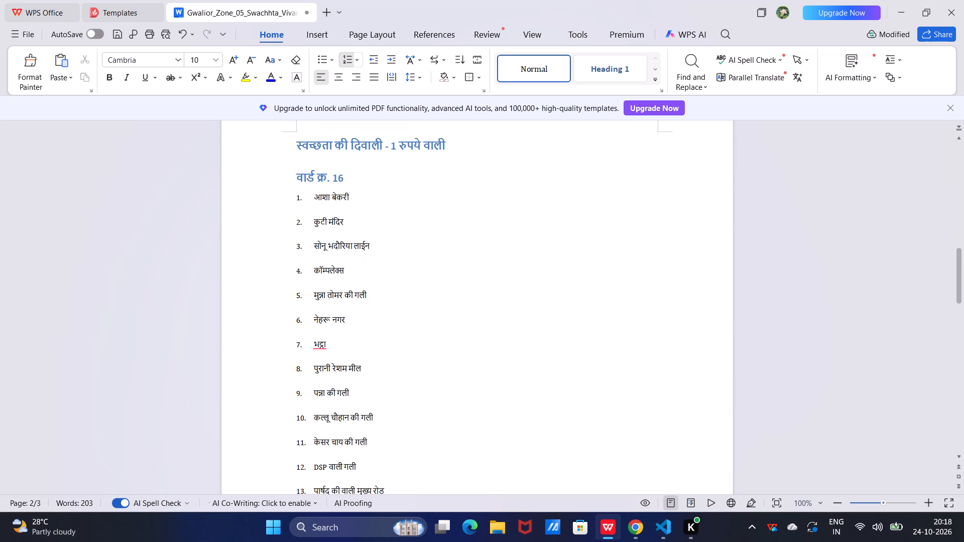
click(342, 286)
scroll(342, 286, down, 5)
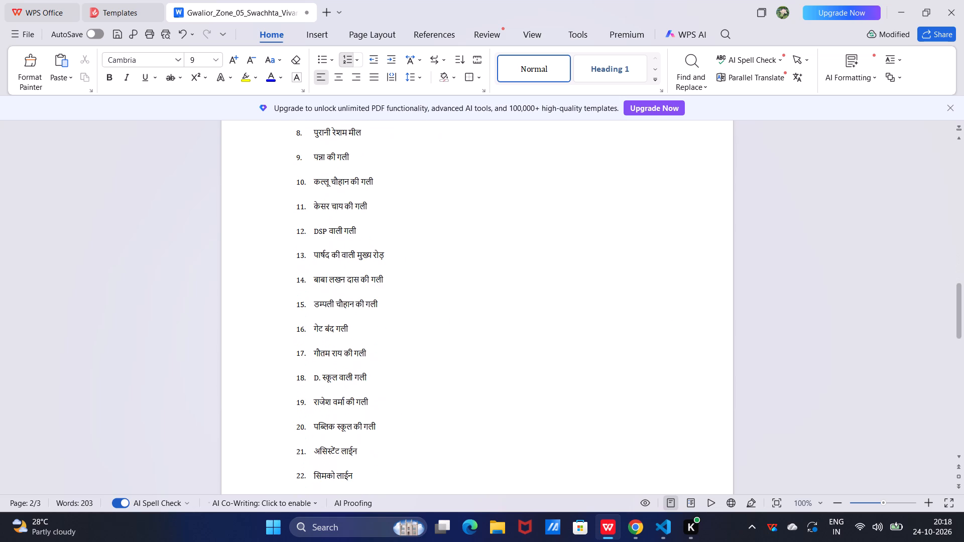
Set the font size of the वार्ड क्र. 16 heading above आशा बेकरी to 12.
scroll(342, 286, up, 9)
scroll(342, 286, down, 1)
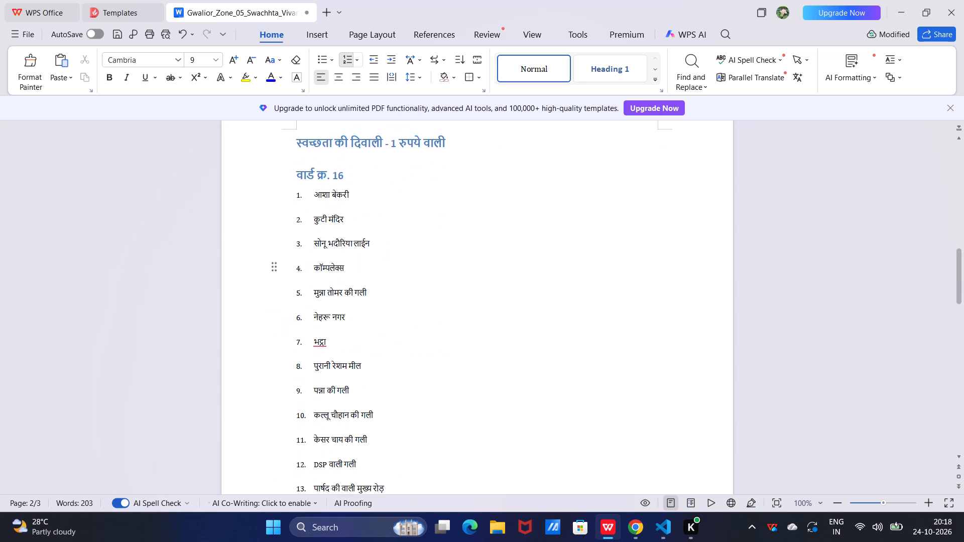
click(318, 153)
click(294, 171)
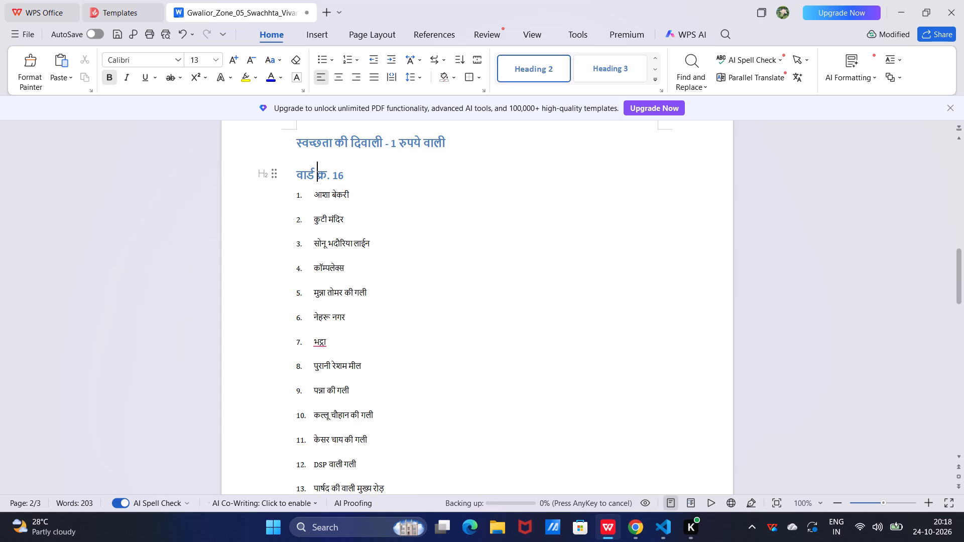
drag(294, 171, 353, 173)
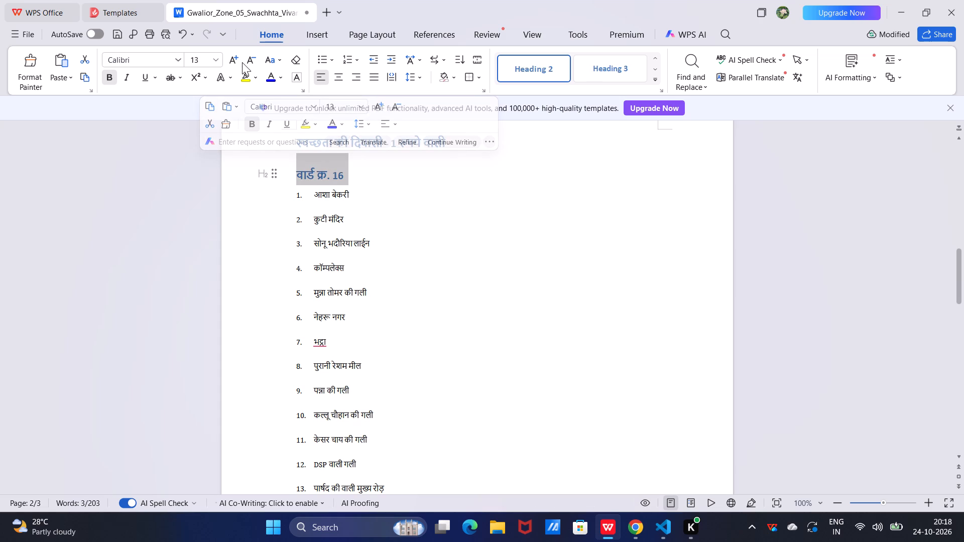
click(216, 59)
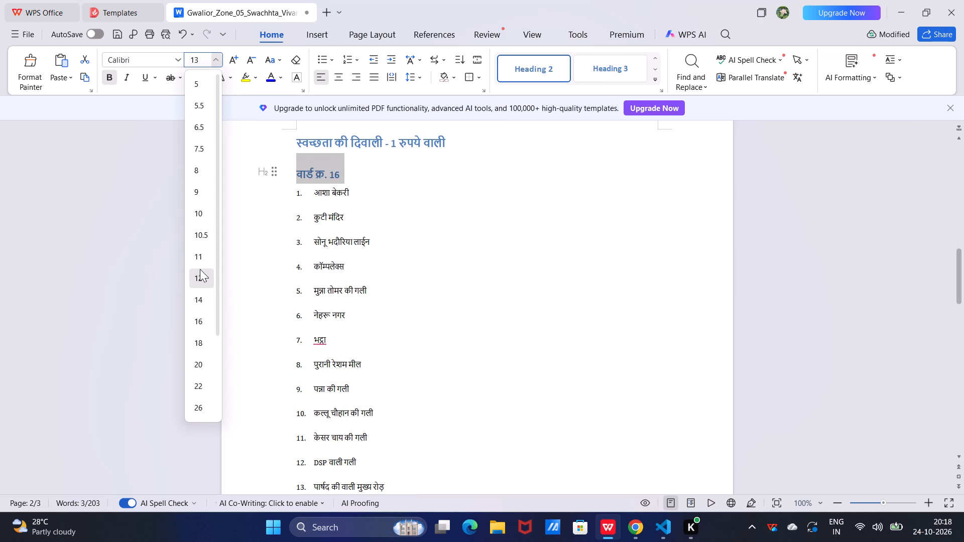
click(200, 269)
click(405, 228)
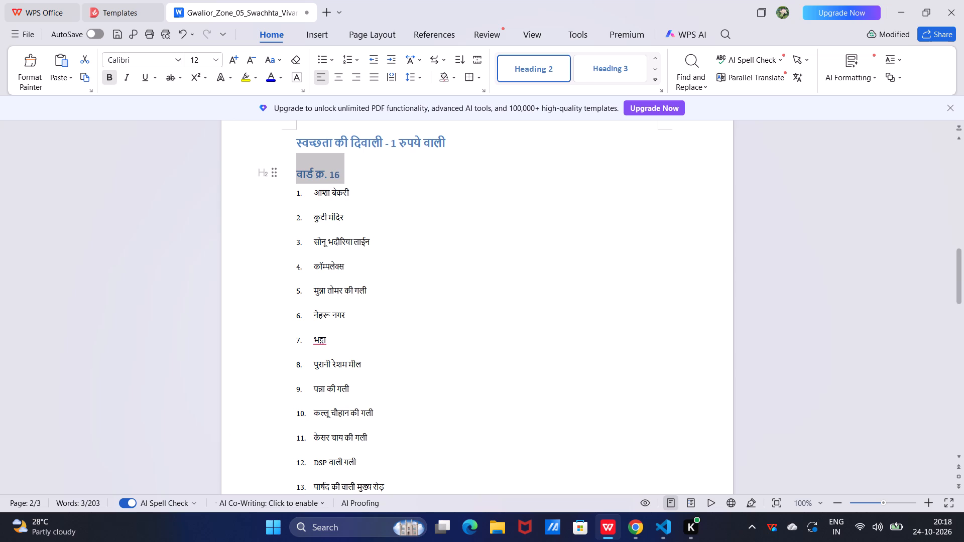
Check the font sizes of the other headings and look over the numbered ward lists.
scroll(405, 228, up, 3)
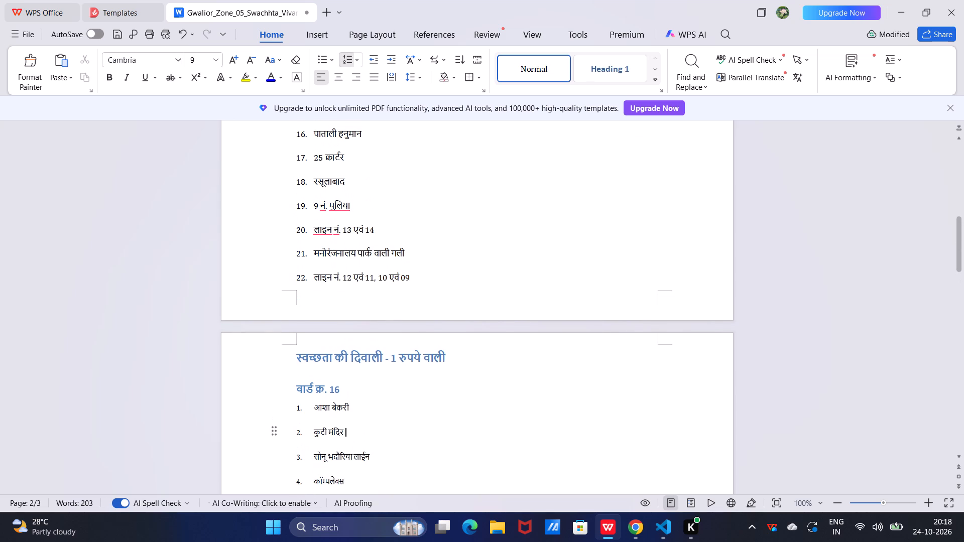
click(362, 356)
scroll(362, 356, up, 7)
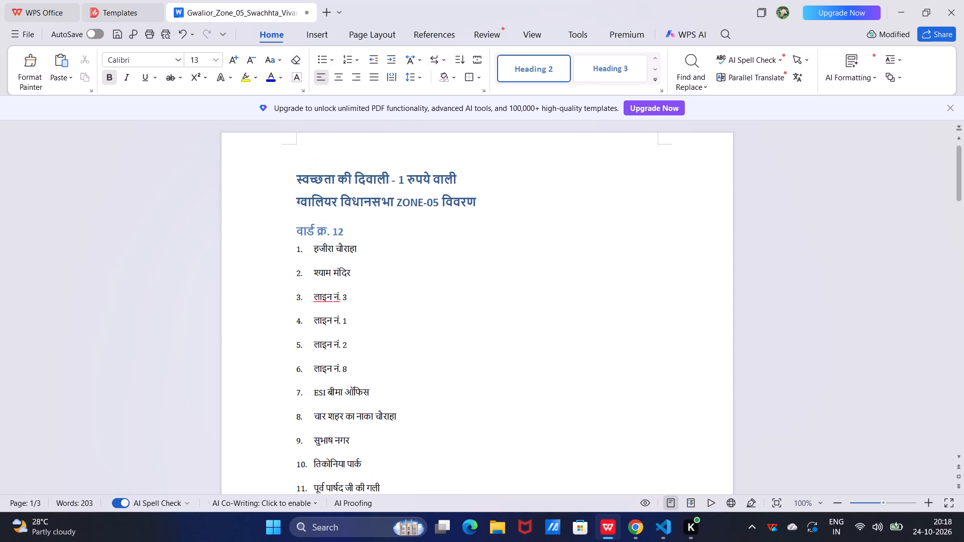
click(307, 226)
scroll(307, 226, down, 6)
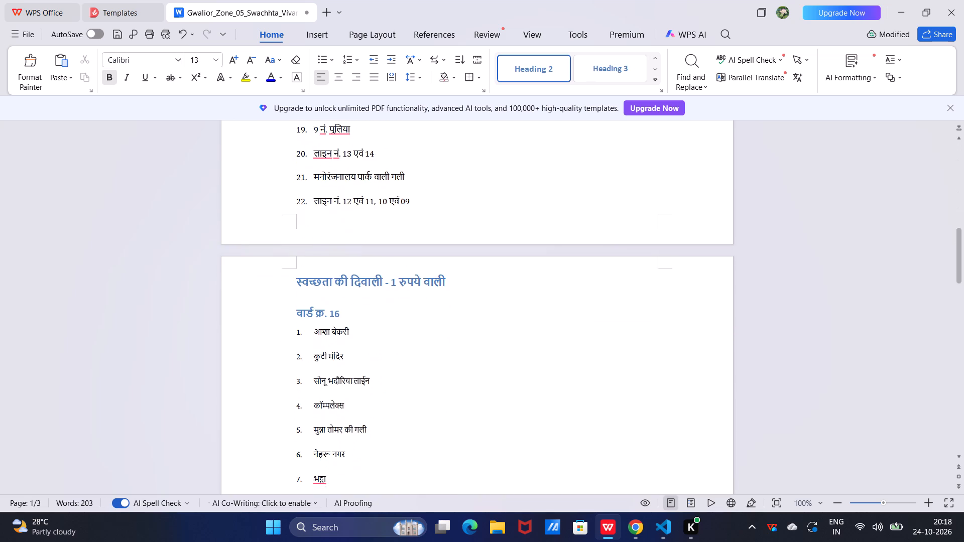
scroll(307, 226, down, 9)
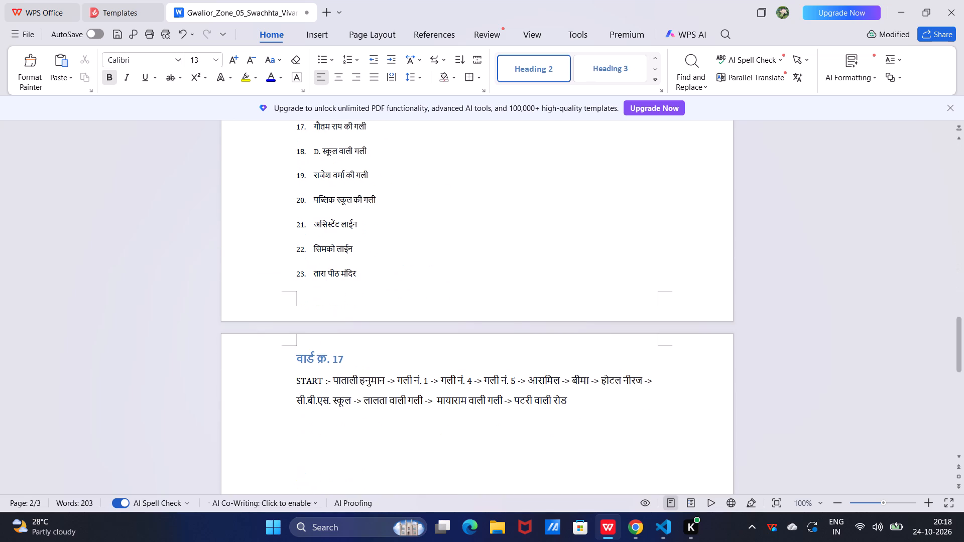
scroll(307, 226, up, 1)
click(338, 222)
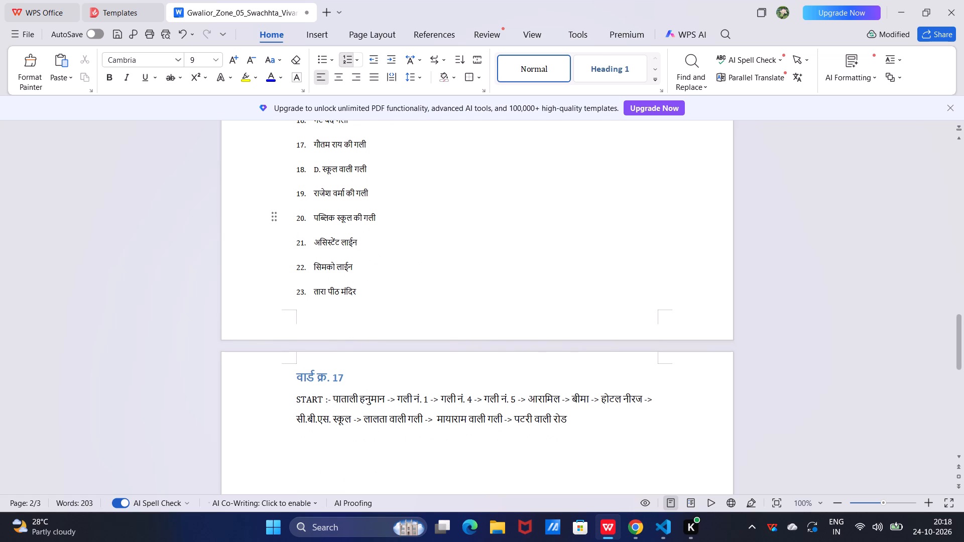
scroll(338, 222, up, 6)
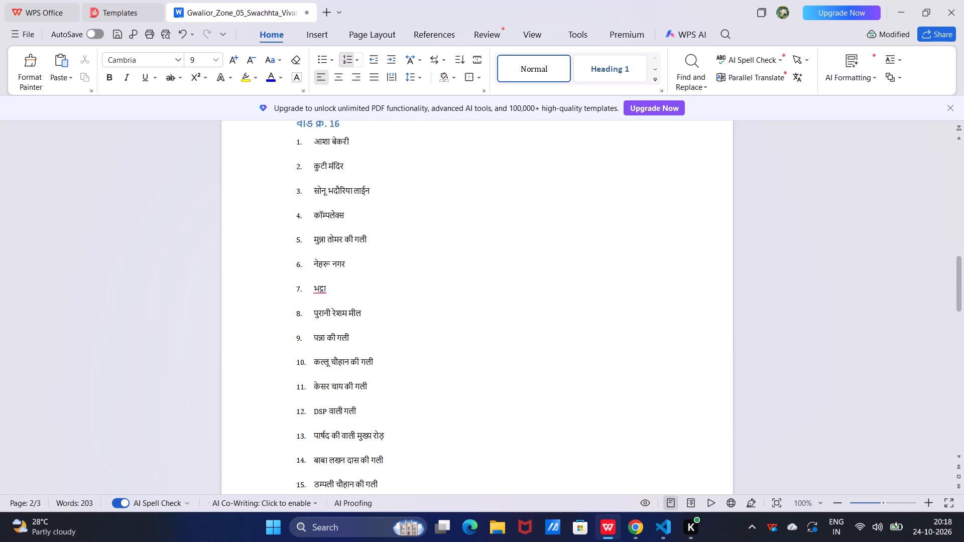
scroll(338, 222, up, 2)
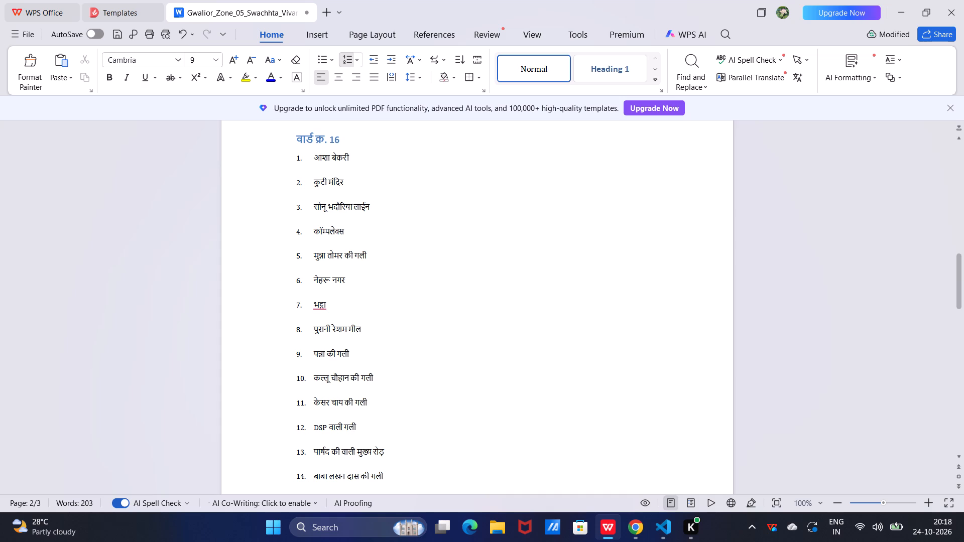
Delete START :- before पाताली हनुमान in the वार्ड क्र. 17 route.
scroll(352, 258, down, 7)
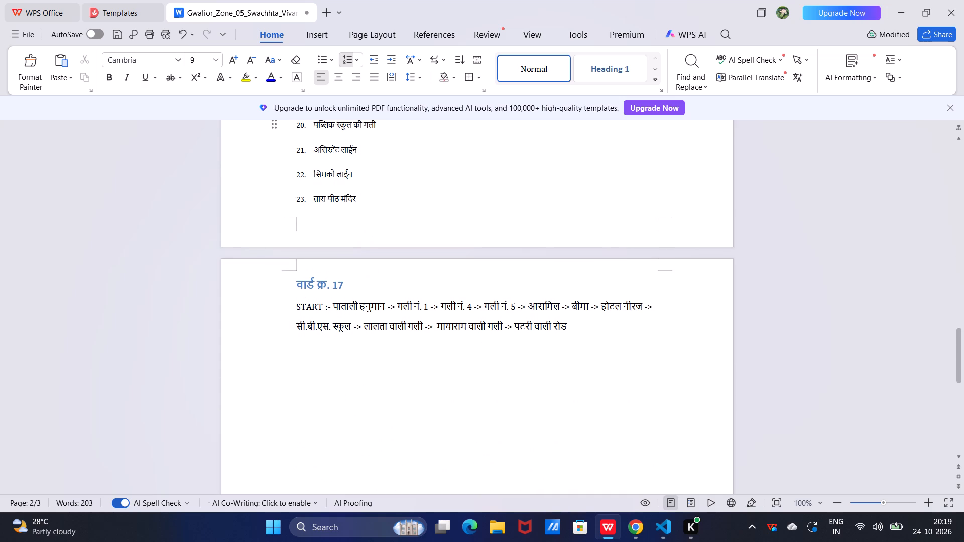
click(332, 306)
key(BackSpace)
key(BackSpace)
key(BackSpace)
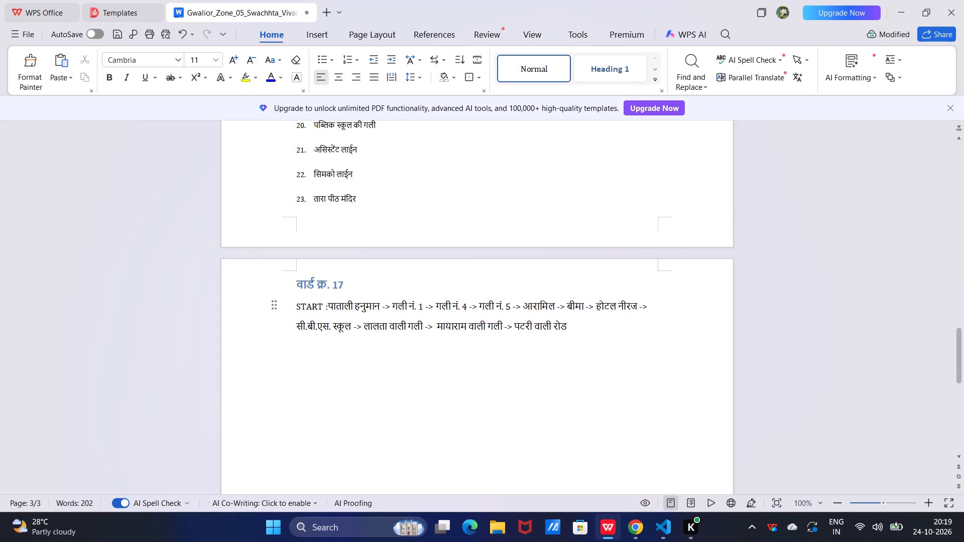
key(BackSpace)
key(BackSpace)
key(BackSpace)
key(BackSpace)
key(BackSpace)
key(BackSpace)
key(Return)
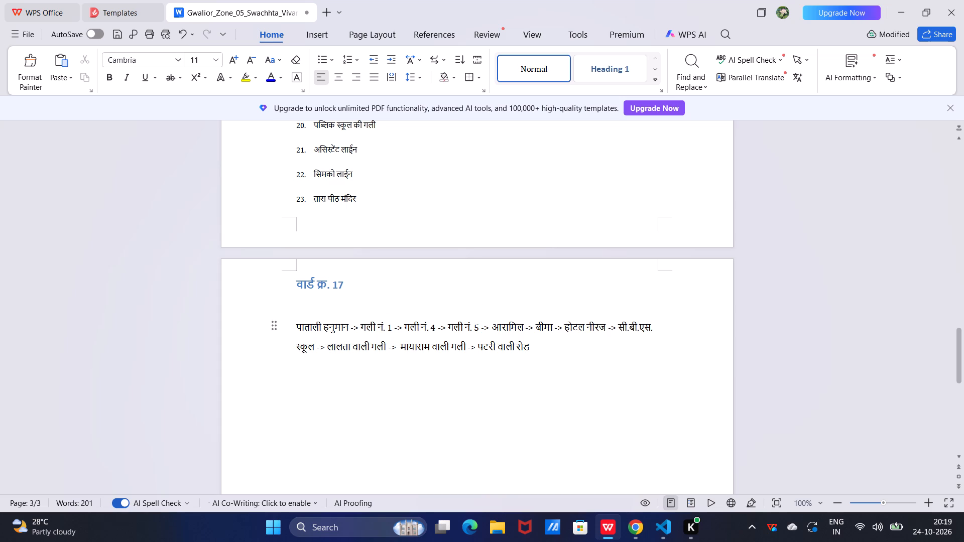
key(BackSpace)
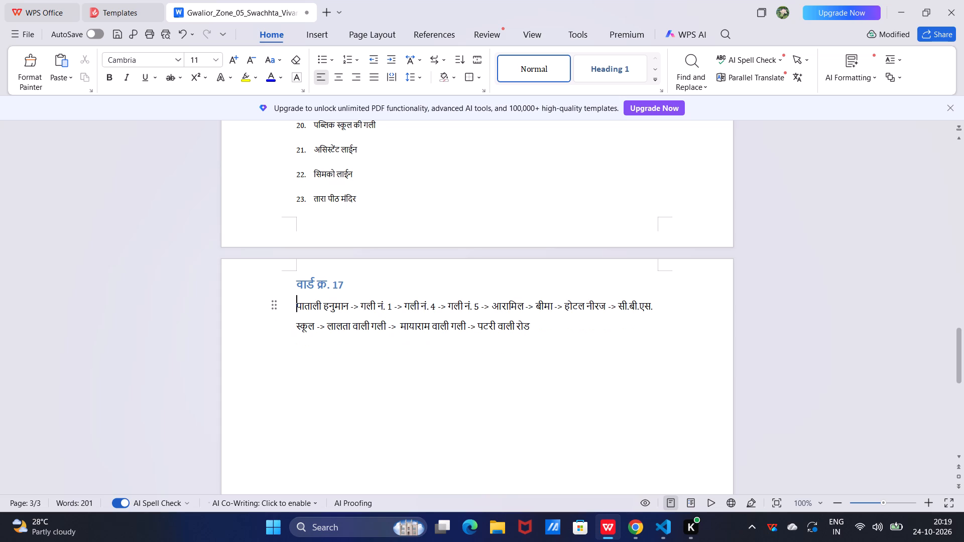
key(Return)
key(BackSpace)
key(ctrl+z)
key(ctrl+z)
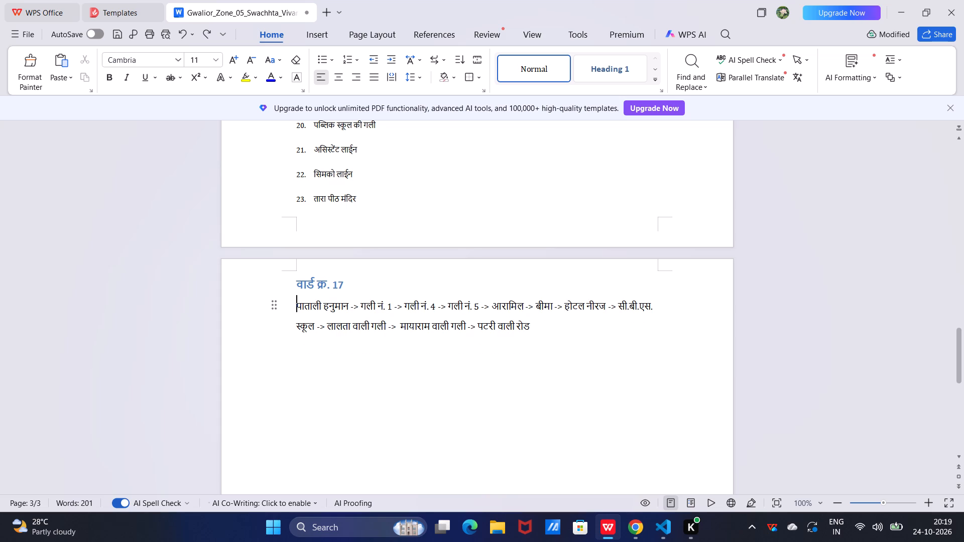
Put पाताली हनुमान and गली नं. 1 on separate lines in वार्ड क्र. 17, removing the arrow after each.
click(358, 308)
key(BackSpace)
key(BackSpace)
key(Return)
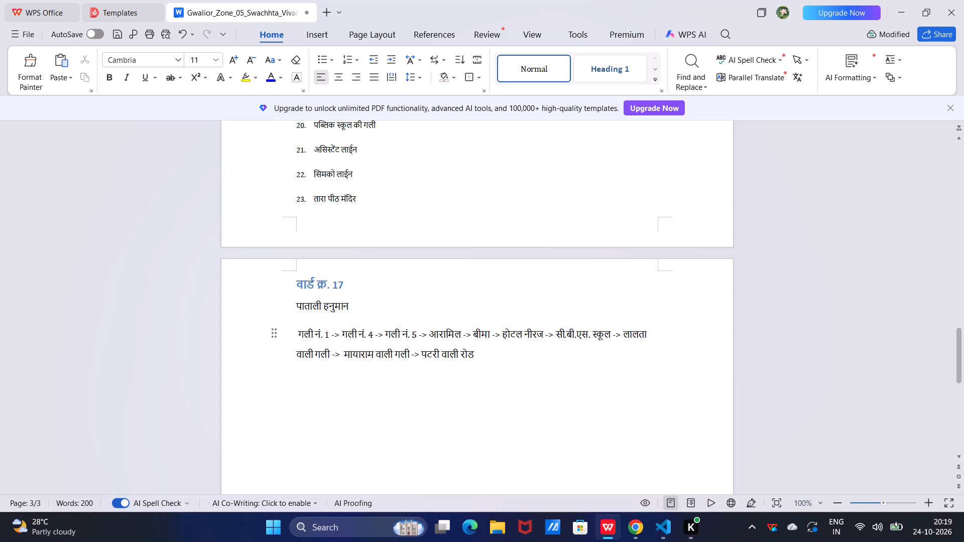
click(341, 334)
key(BackSpace)
key(BackSpace)
key(BackSpace)
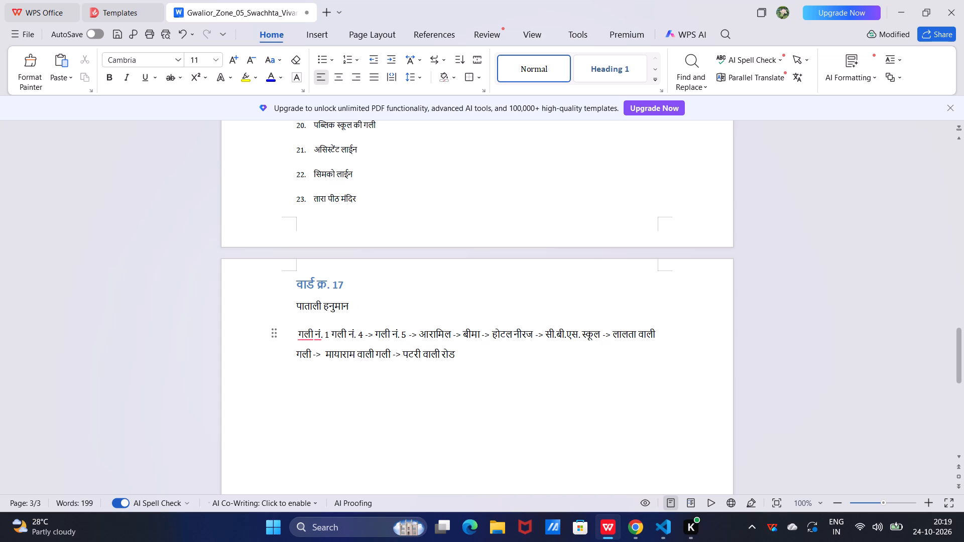
key(BackSpace)
key(BackSpace)
key(Return)
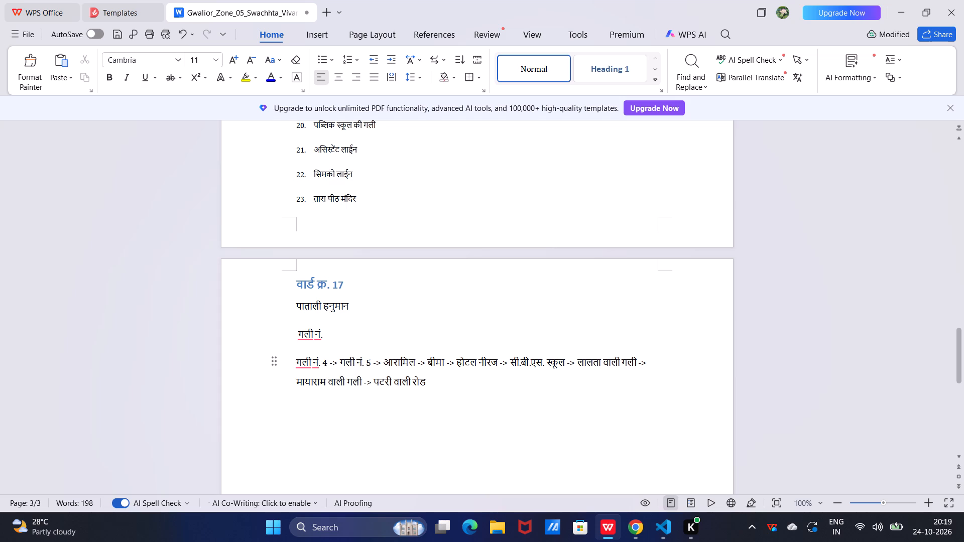
click(325, 335)
key(space)
text(1)
Put गली नं. 4 and गली नं. 5 on separate lines in वार्ड क्र. 17, removing the arrow after each.
click(339, 362)
key(BackSpace)
key(BackSpace)
key(BackSpace)
key(Return)
scroll(339, 362, down, 1)
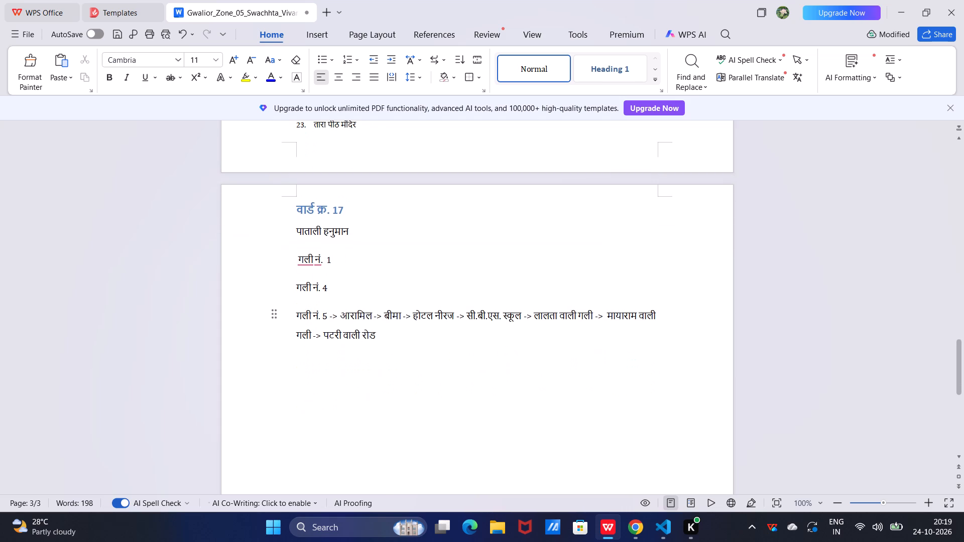
scroll(339, 362, down, 1)
click(339, 313)
key(BackSpace)
key(BackSpace)
key(BackSpace)
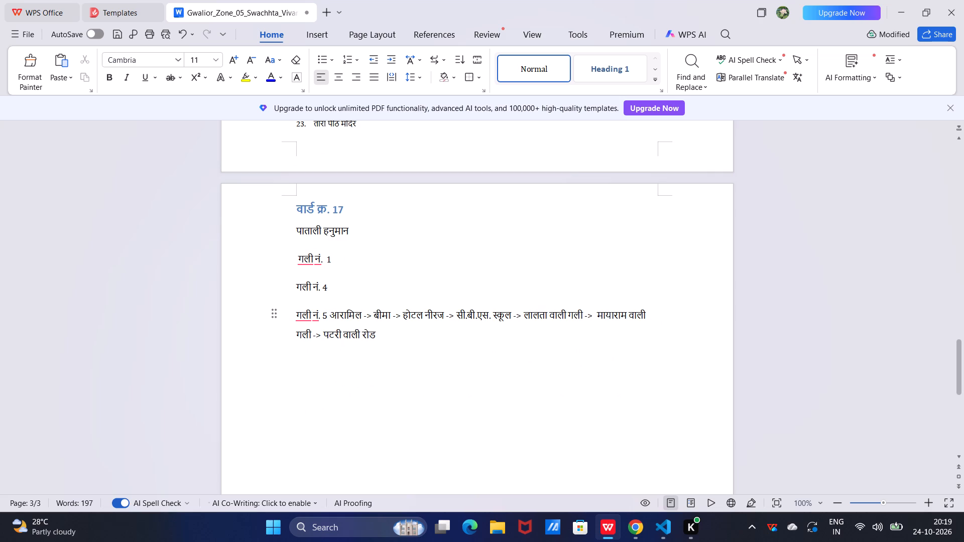
key(Return)
Put आरामिल and बीमा on separate lines in वार्ड क्र. 17, removing the arrow after each.
click(339, 343)
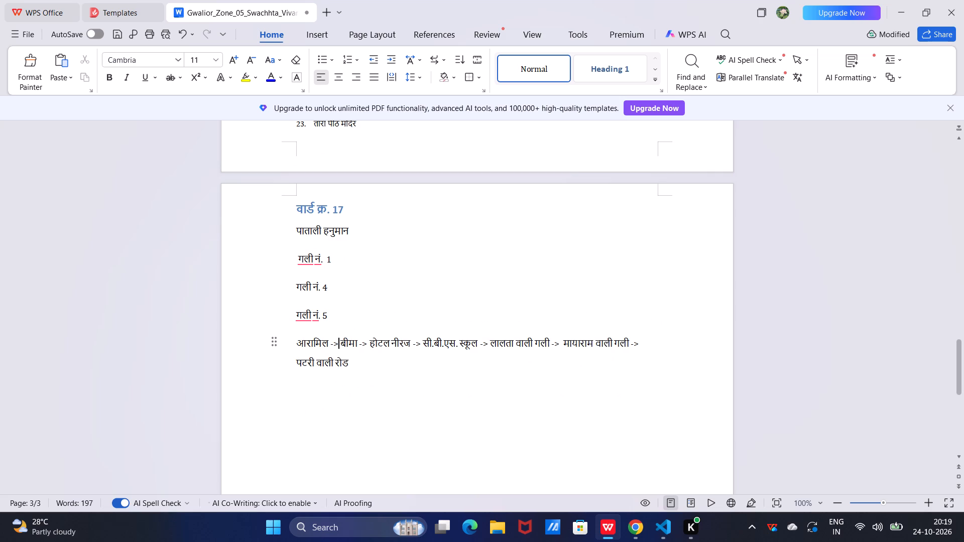
key(BackSpace)
key(BackSpace)
key(Return)
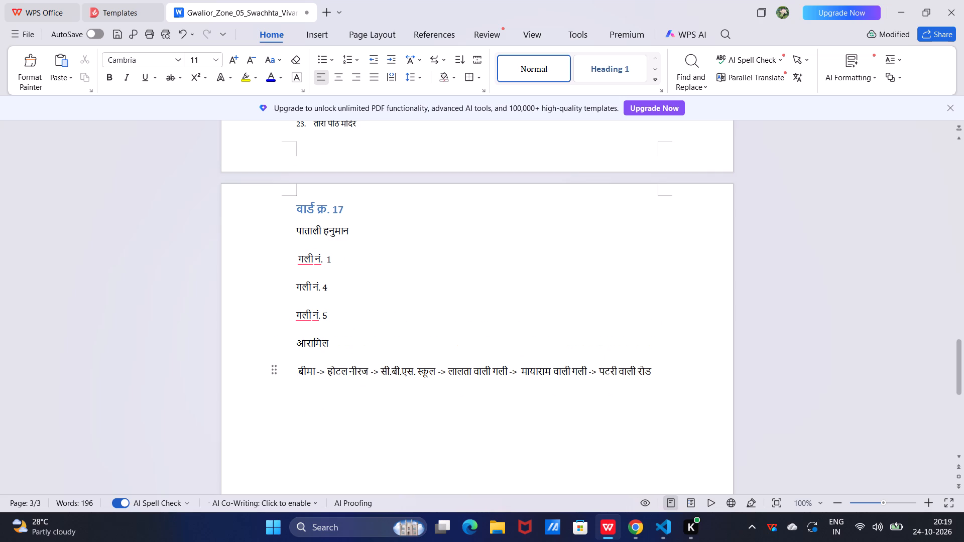
click(326, 372)
key(BackSpace)
key(BackSpace)
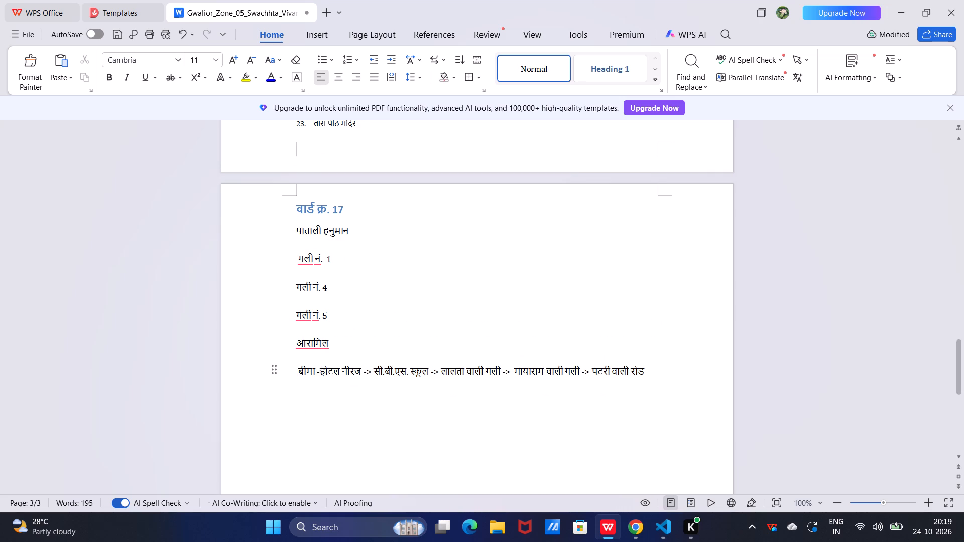
key(BackSpace)
key(Return)
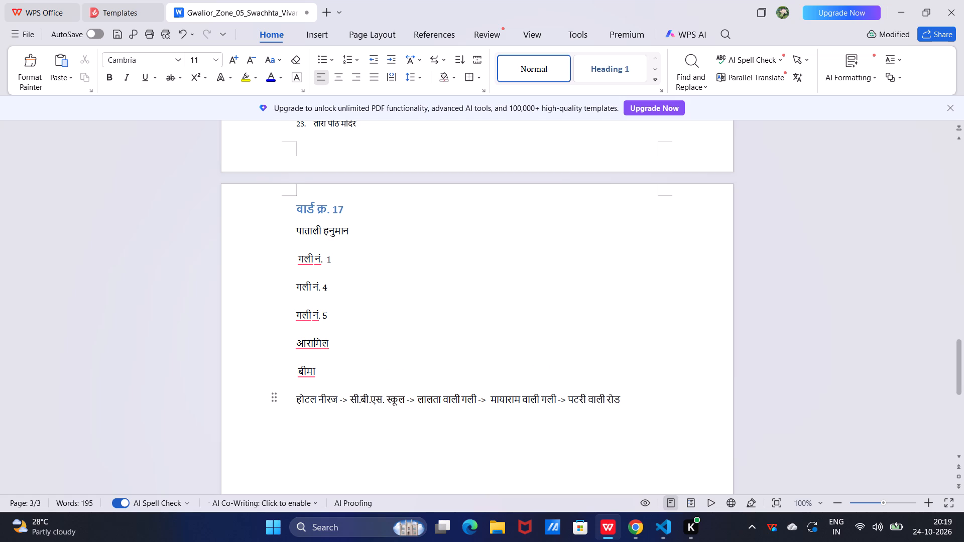
Break the वार्ड क्र. 17 route onto a new line after होटल नीरज, सी.बी.एस. स्कूल, लालता वाली गली and मायाराम वाली गली, keeping their arrows.
click(351, 402)
key(Return)
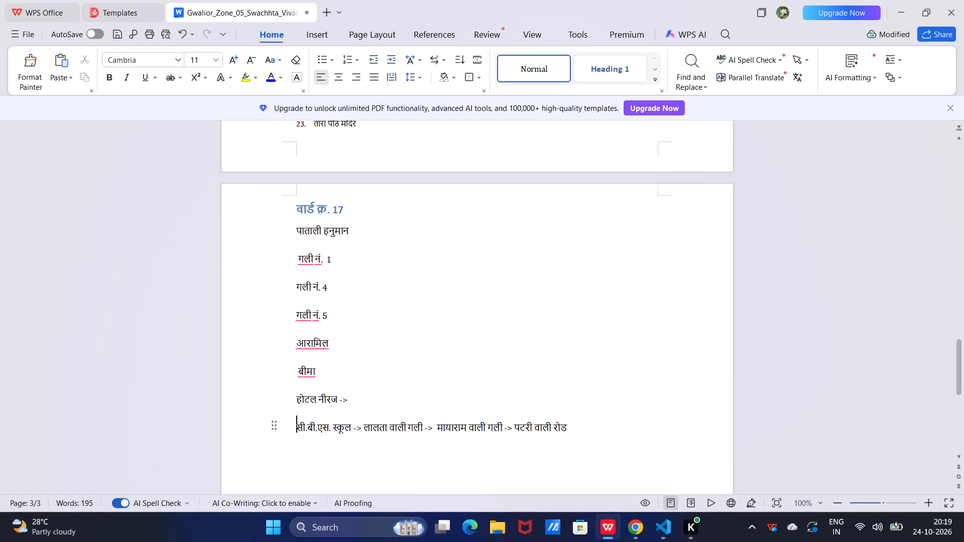
click(364, 432)
key(Return)
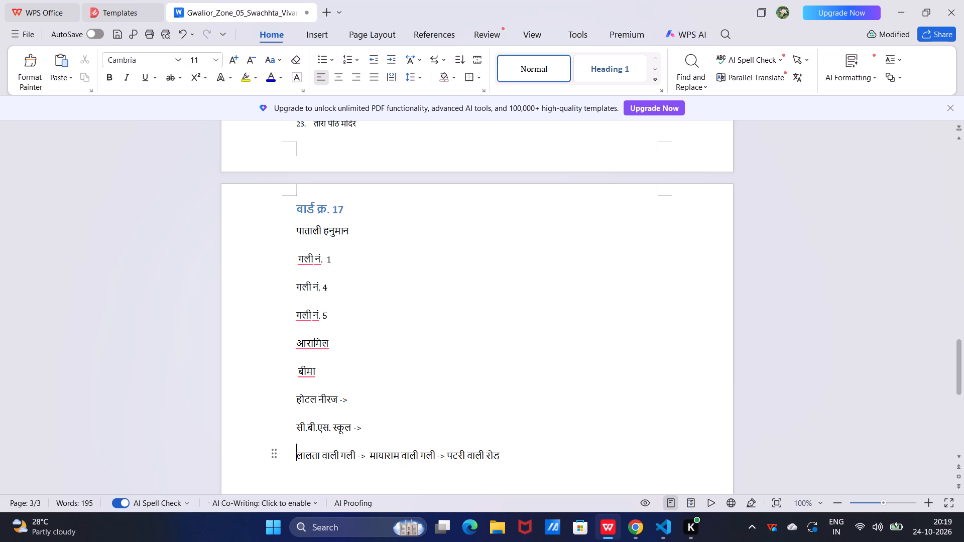
click(368, 455)
key(Return)
click(375, 484)
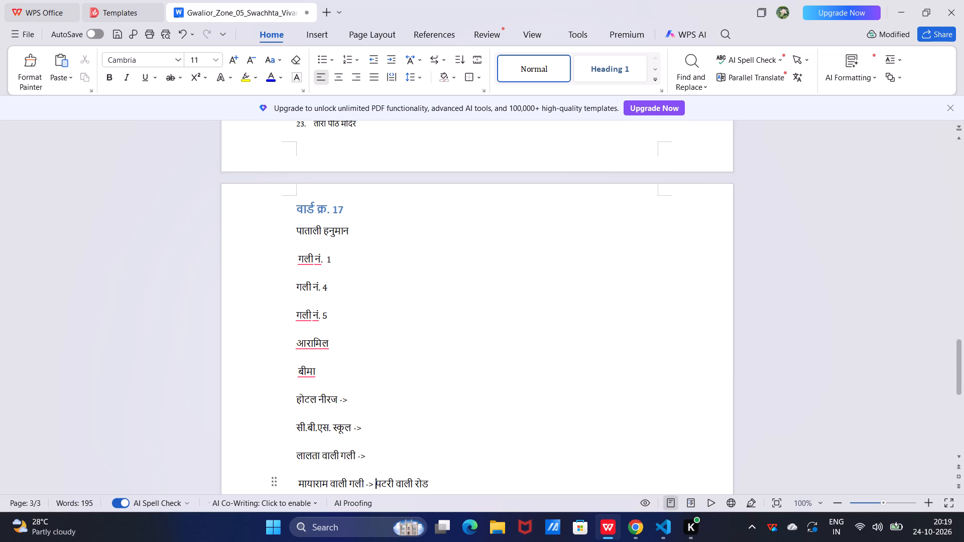
key(BackSpace)
key(Return)
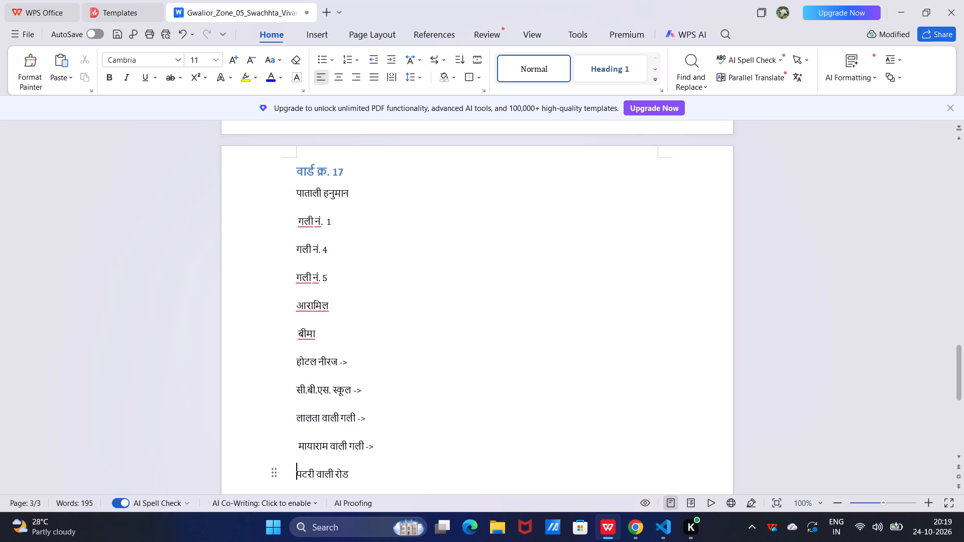
Delete the trailing arrows after मायाराम वाली गली, लालता वाली गली, सी.बी.एस. स्कूल and होटल नीरज.
click(382, 438)
key(BackSpace)
key(BackSpace)
key(Up)
key(BackSpace)
key(BackSpace)
key(Up)
key(Right)
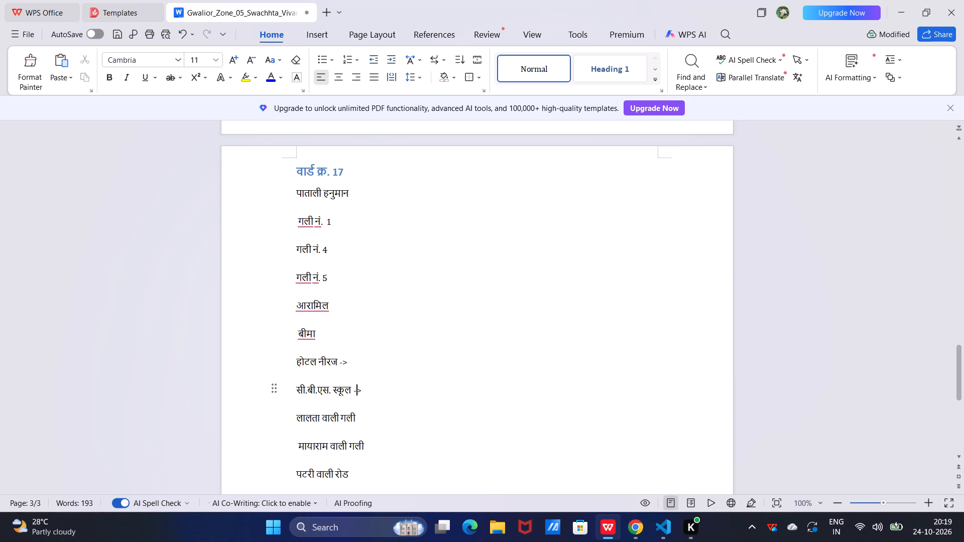
key(Right)
key(BackSpace)
key(BackSpace)
key(BackSpace)
key(Up)
key(BackSpace)
key(BackSpace)
key(BackSpace)
Copy the title स्वच्छता की दिवाली - 1 रुपये वाली from the first page onto a new line above the वार्ड क्र. 17 heading.
click(297, 173)
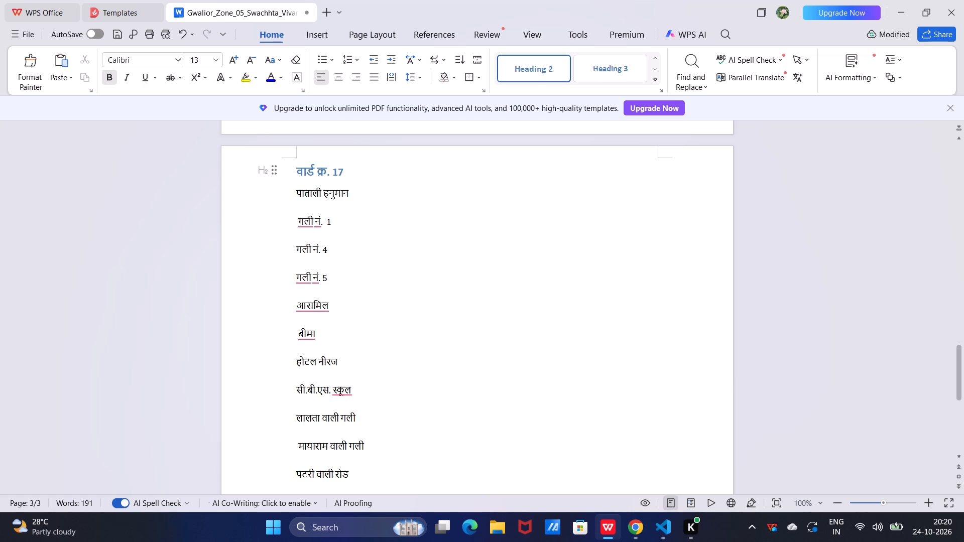
scroll(297, 173, up, 18)
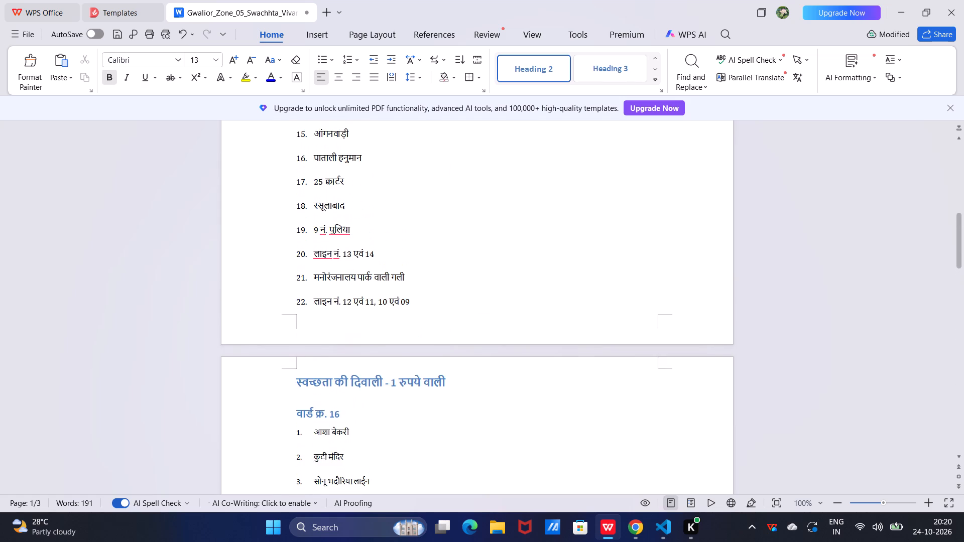
scroll(297, 173, up, 4)
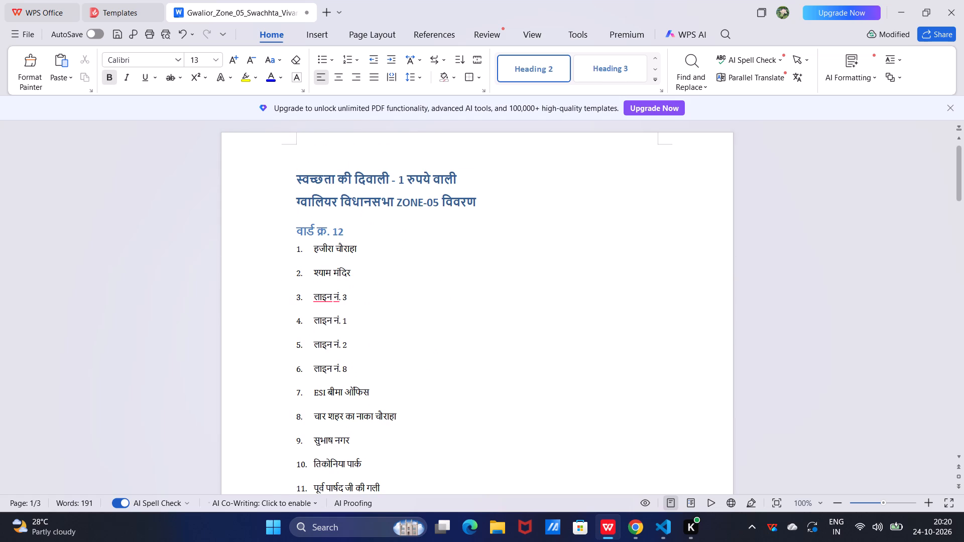
drag(297, 178, 477, 180)
key(ctrl+c)
click(453, 314)
scroll(453, 314, down, 1)
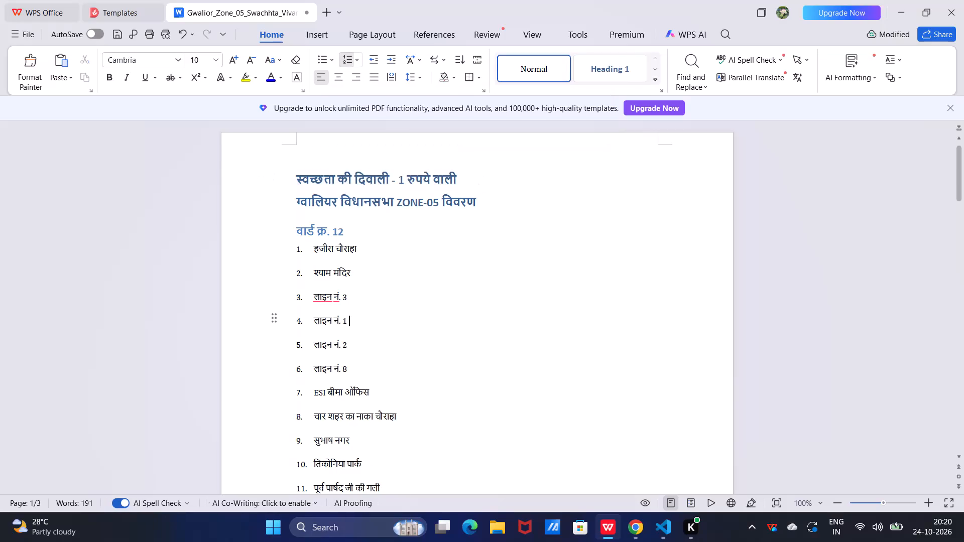
scroll(453, 314, down, 13)
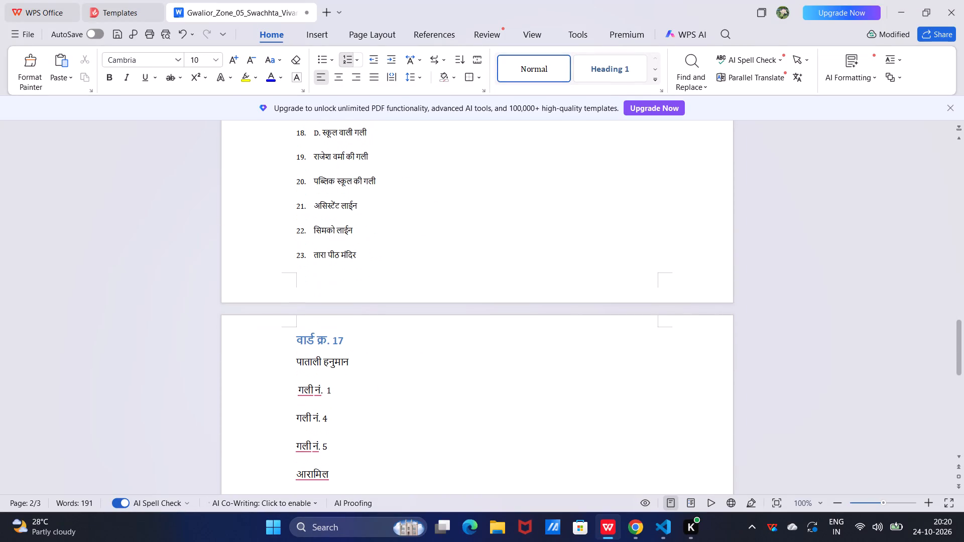
click(297, 335)
key(Return)
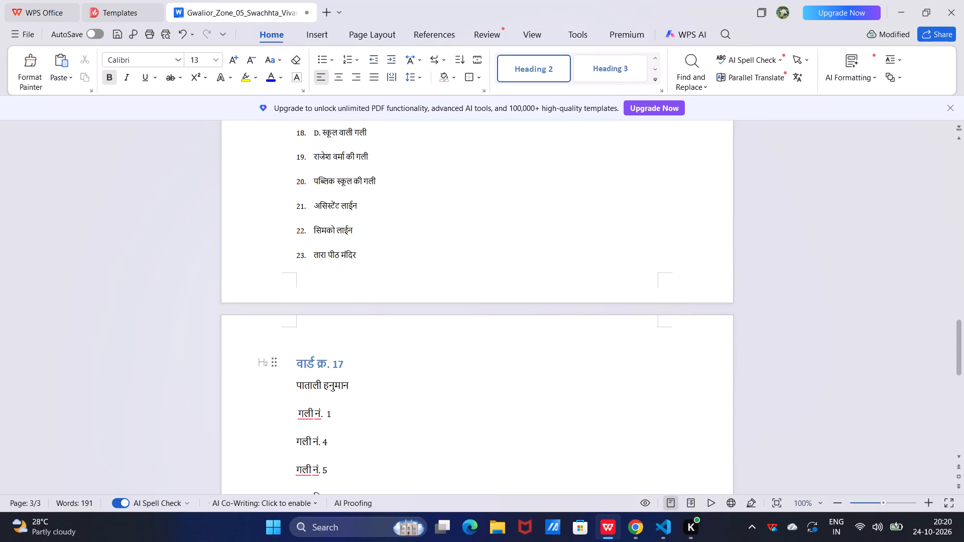
key(Left)
key(ctrl+v)
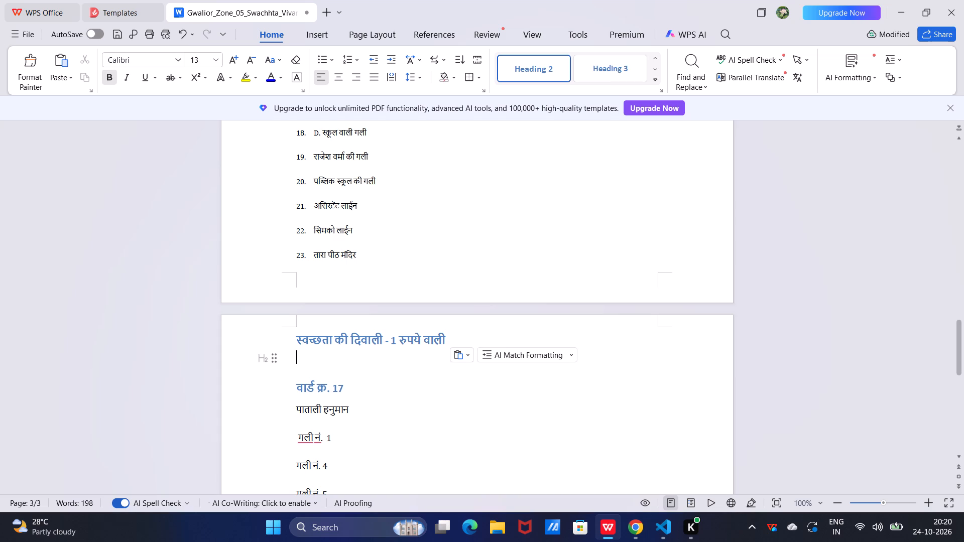
click(322, 369)
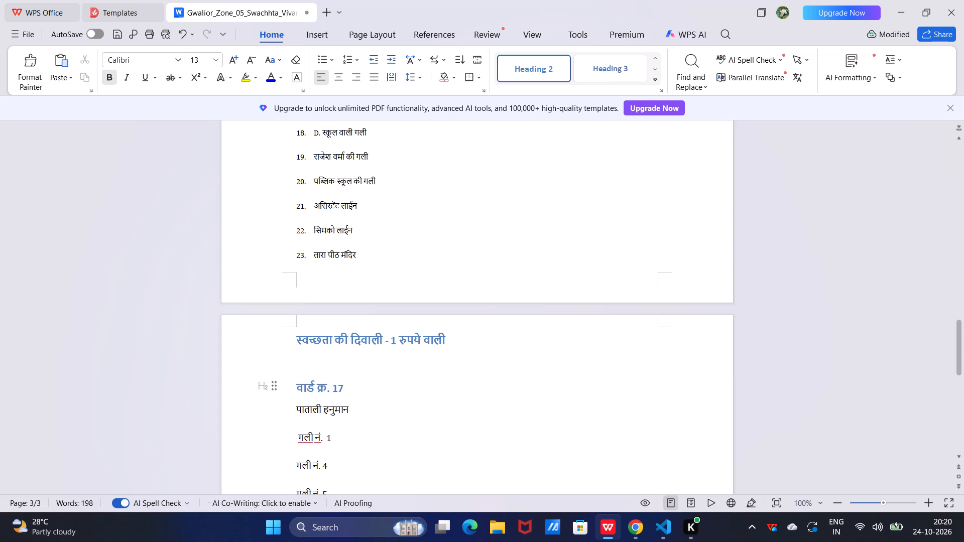
Apply 1. 2. 3. numbering to the वार्ड क्र. 17 locations from पाताली हनुमान to पटरी वाली रोड, restarting the numbering.
drag(296, 409, 387, 541)
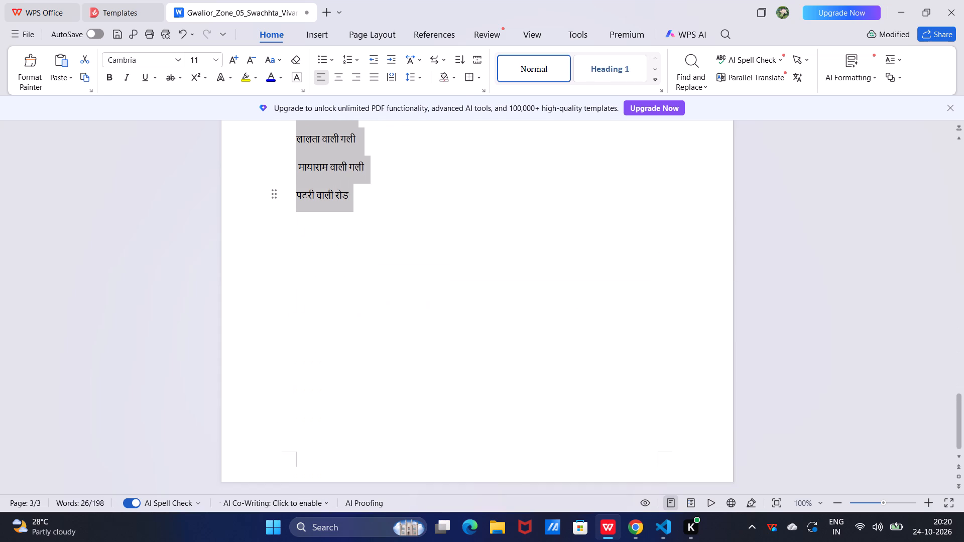
drag(387, 541, 393, 402)
click(358, 55)
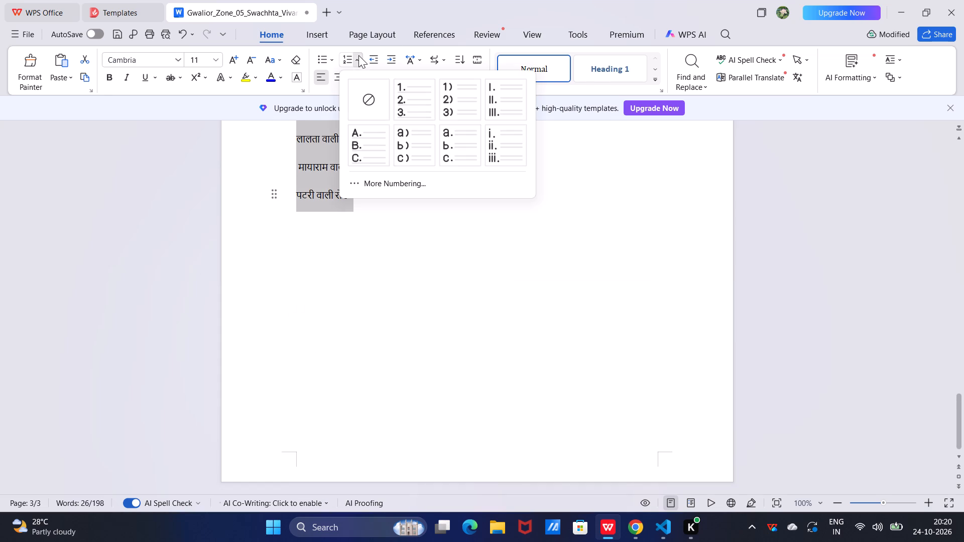
click(412, 102)
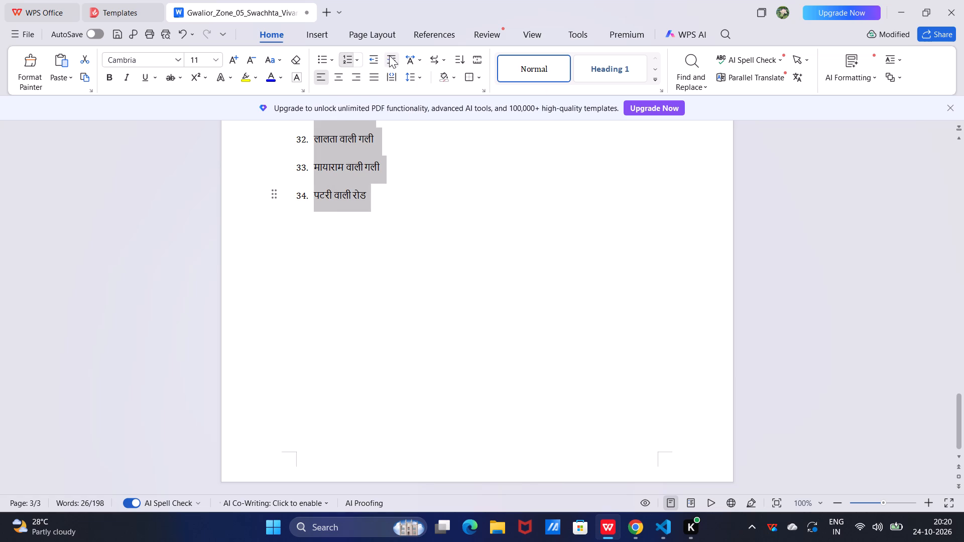
click(358, 56)
click(362, 181)
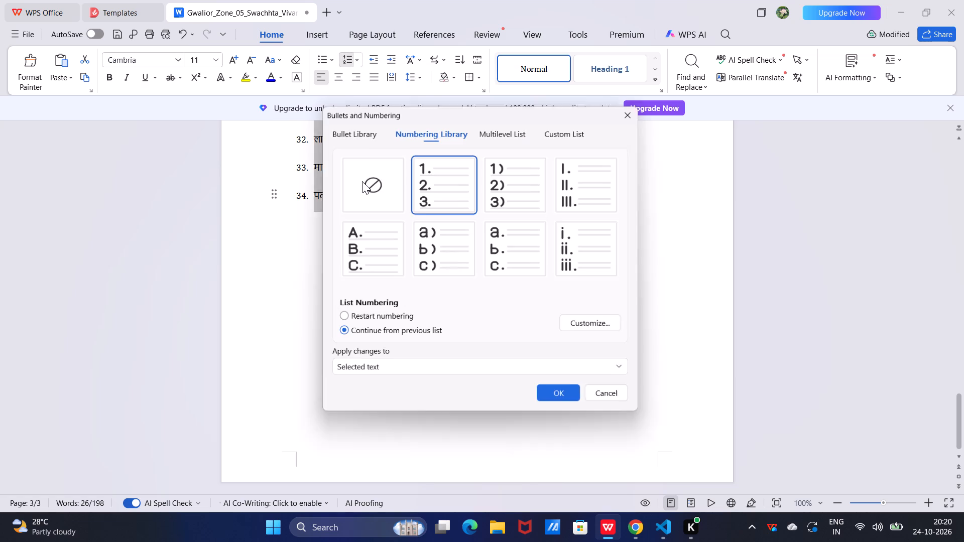
click(367, 318)
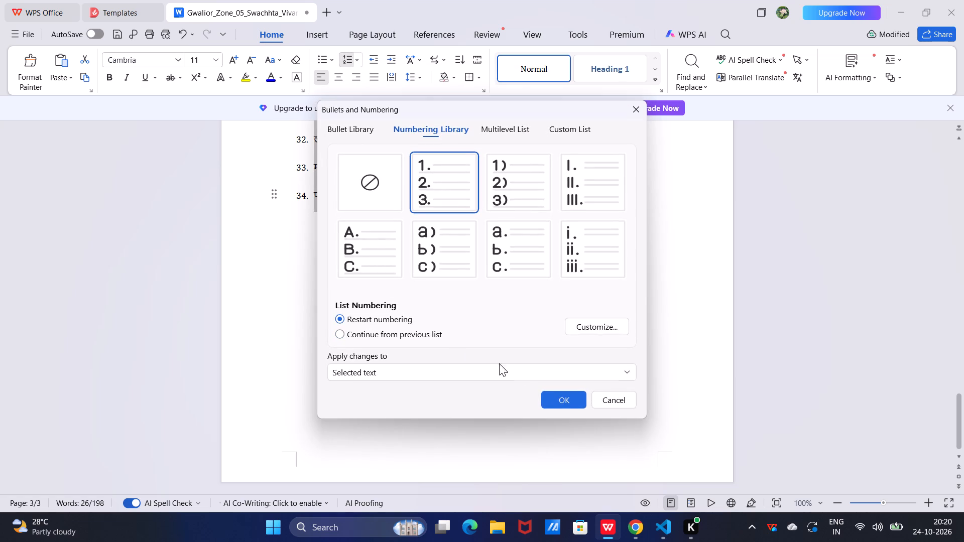
click(552, 399)
click(424, 315)
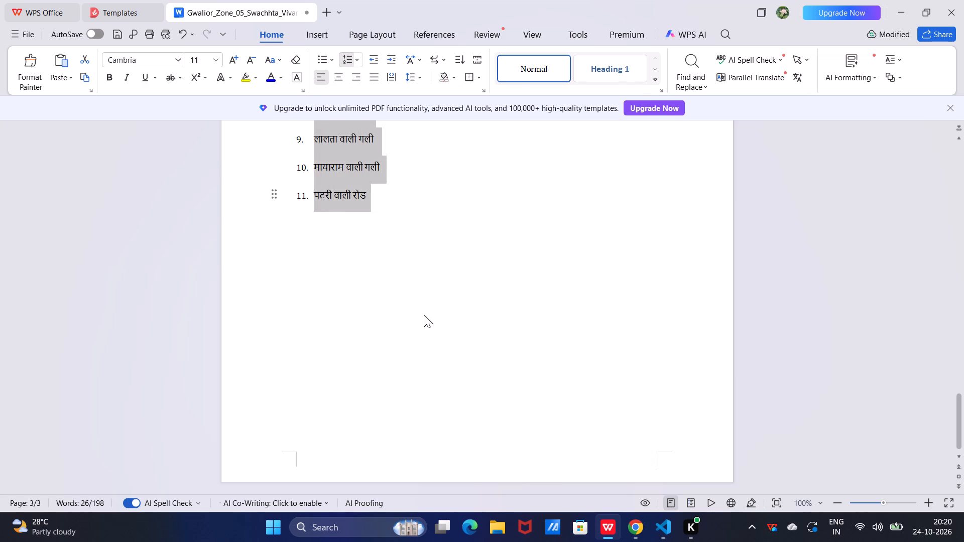
Set the font size of the वार्ड क्र. 16 numbered list, from आशा बेकरी to तारा पीठ मंदिर, to 10.
scroll(424, 315, up, 12)
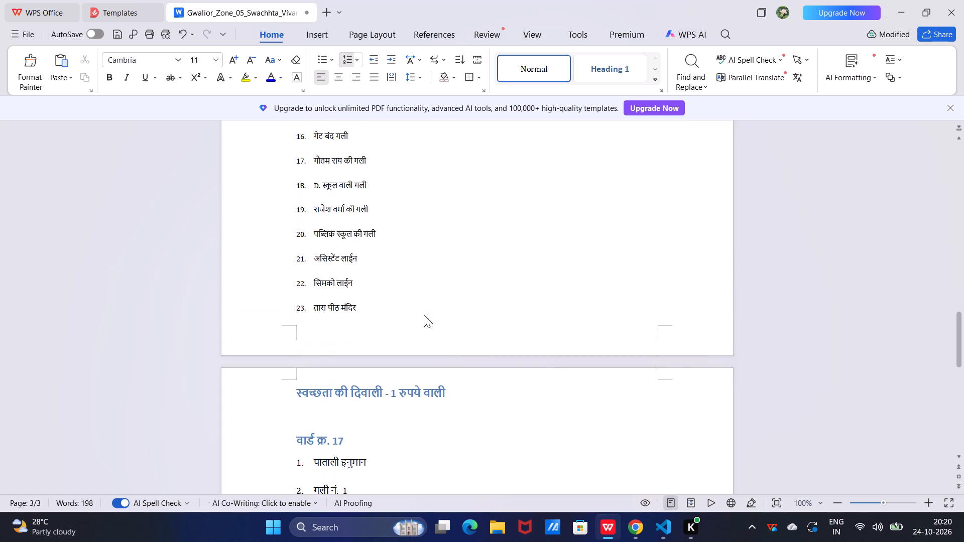
scroll(424, 315, up, 4)
scroll(424, 315, down, 2)
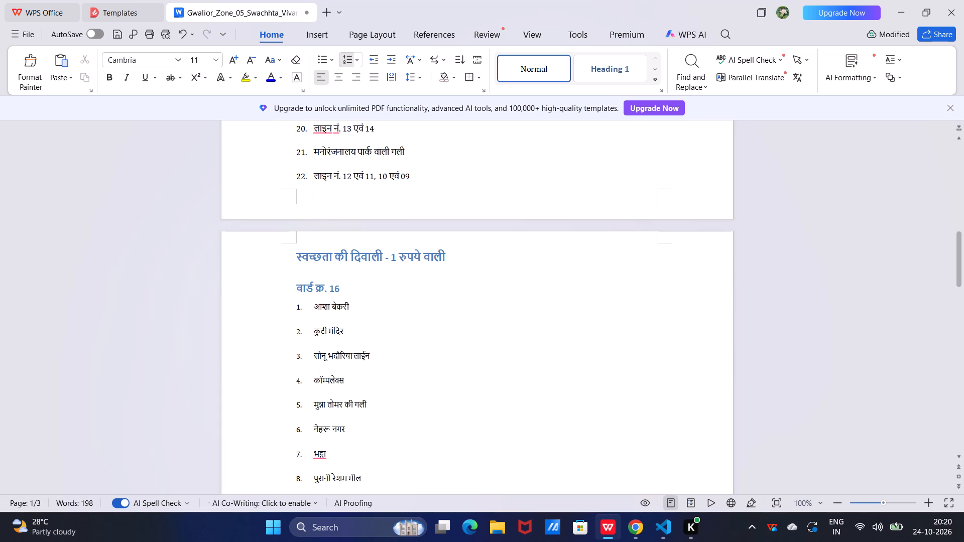
drag(309, 305, 519, 246)
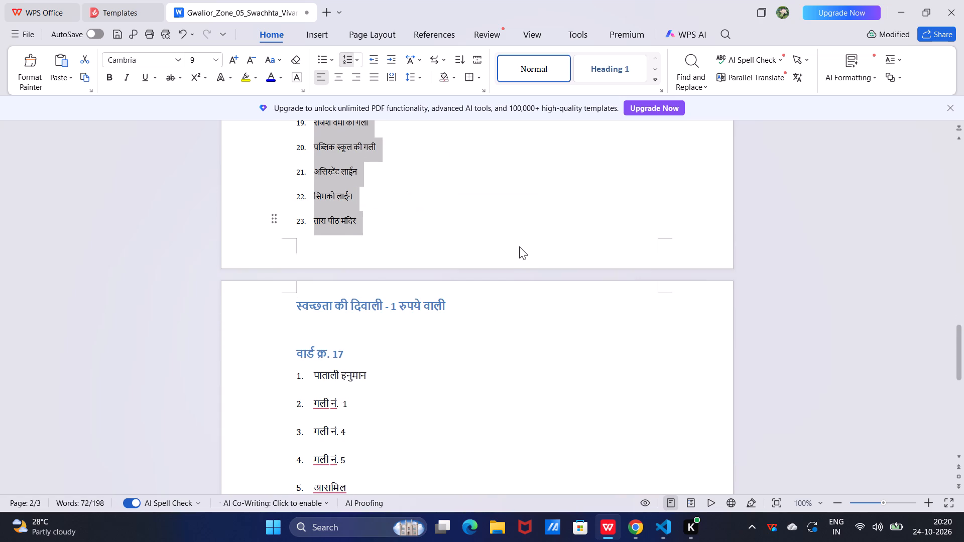
drag(519, 246, 519, 246)
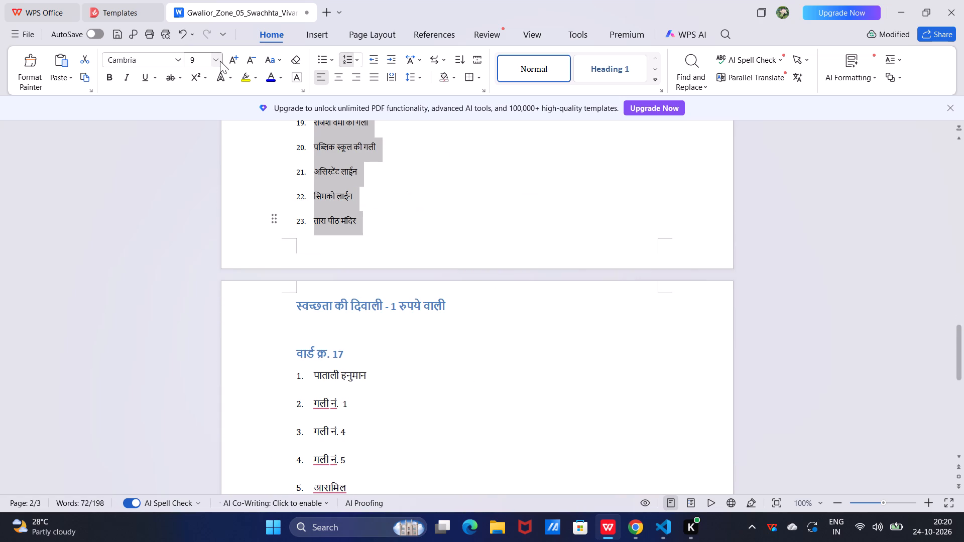
click(220, 61)
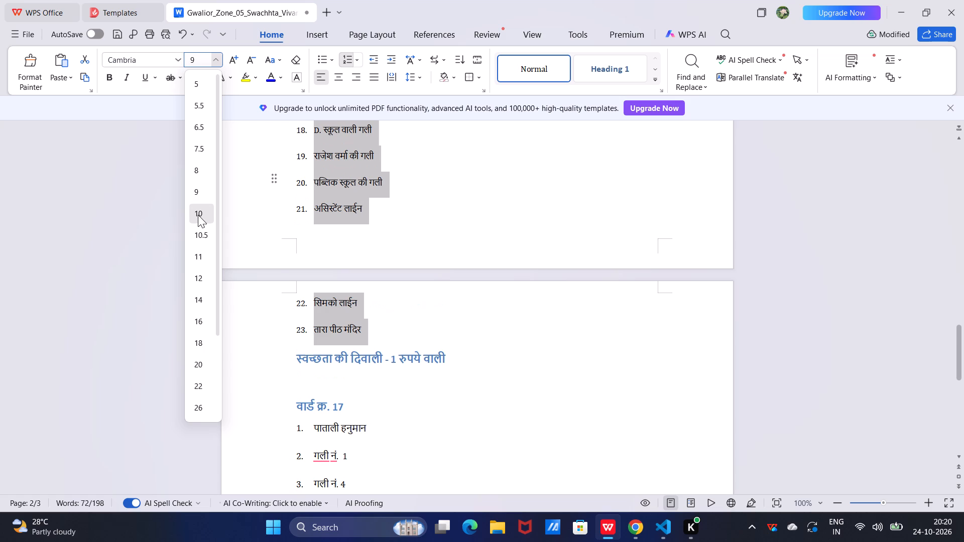
click(198, 215)
click(510, 205)
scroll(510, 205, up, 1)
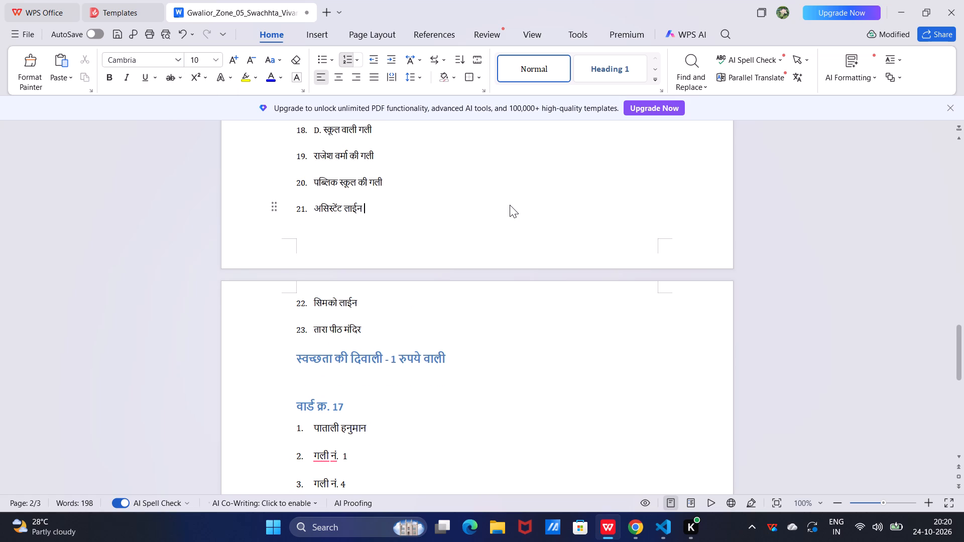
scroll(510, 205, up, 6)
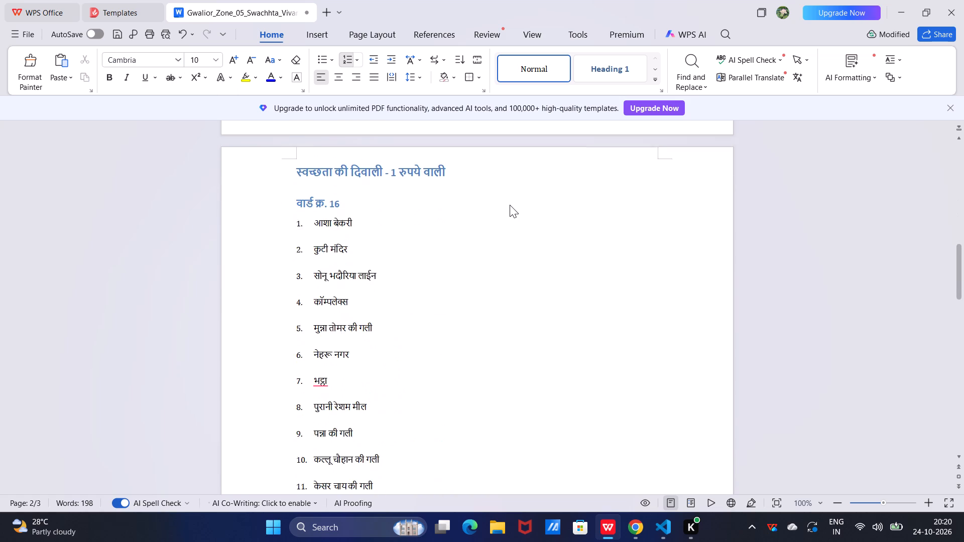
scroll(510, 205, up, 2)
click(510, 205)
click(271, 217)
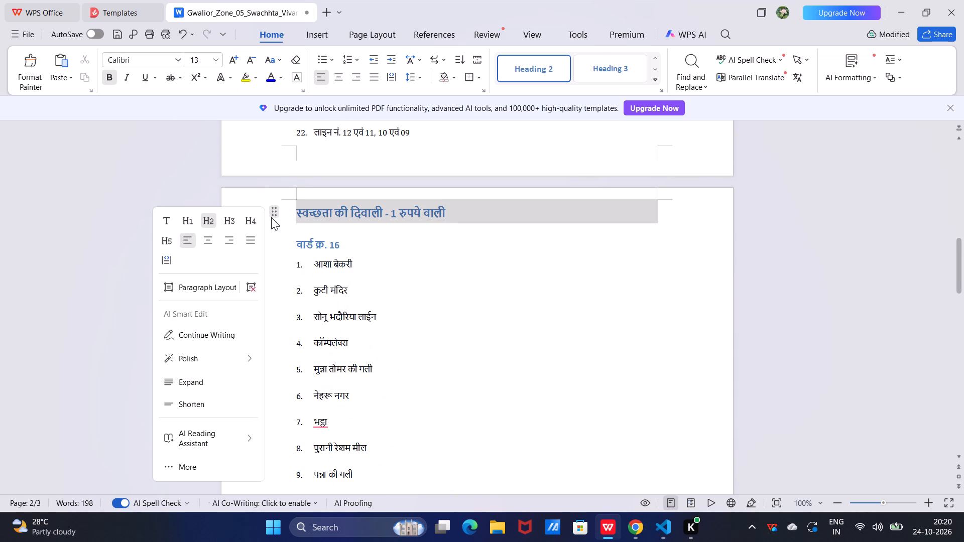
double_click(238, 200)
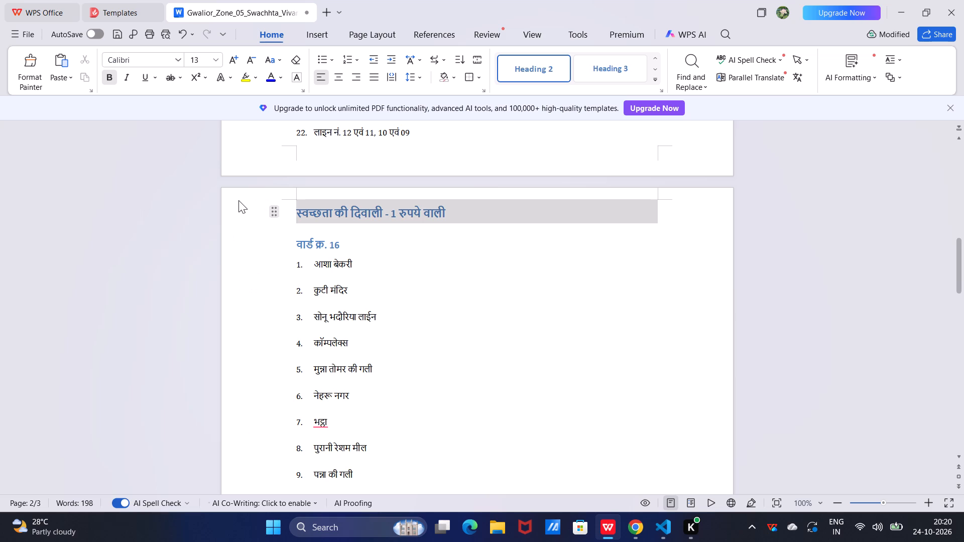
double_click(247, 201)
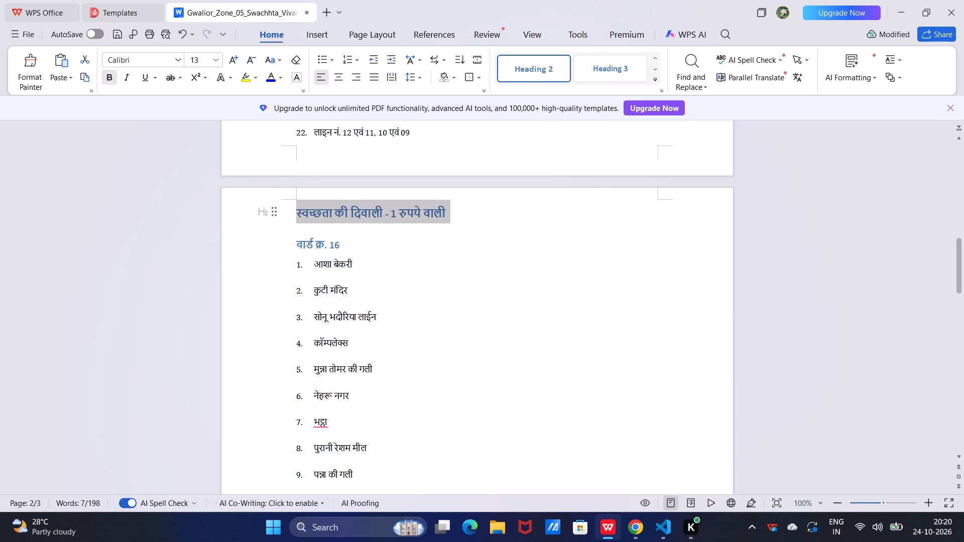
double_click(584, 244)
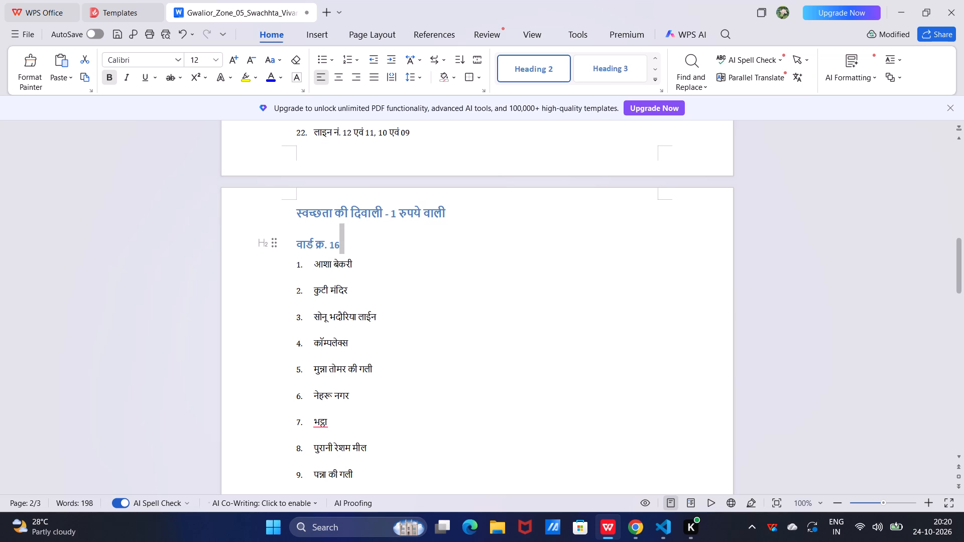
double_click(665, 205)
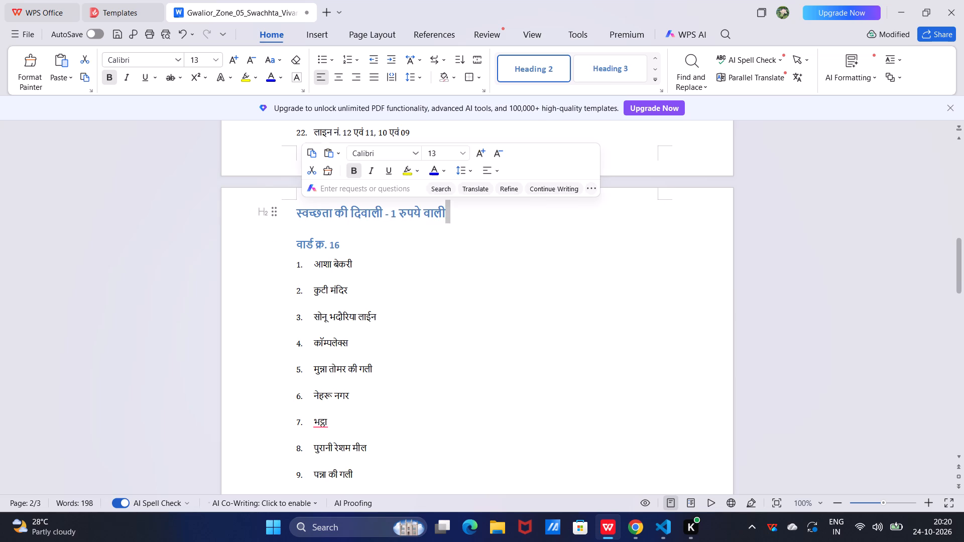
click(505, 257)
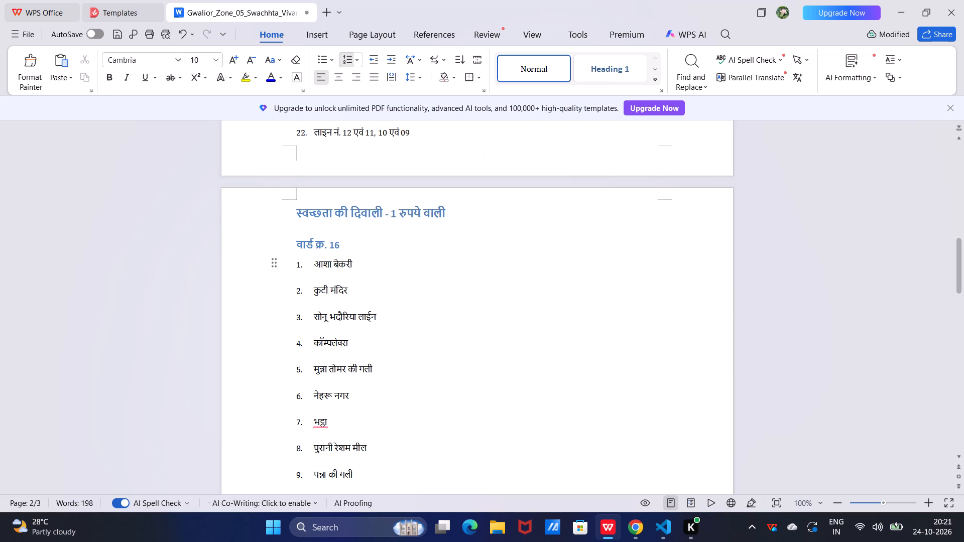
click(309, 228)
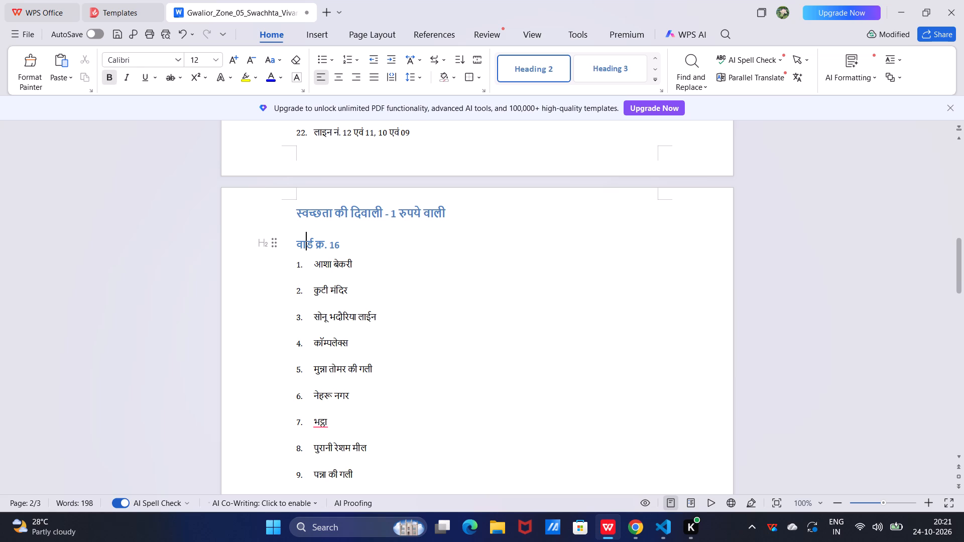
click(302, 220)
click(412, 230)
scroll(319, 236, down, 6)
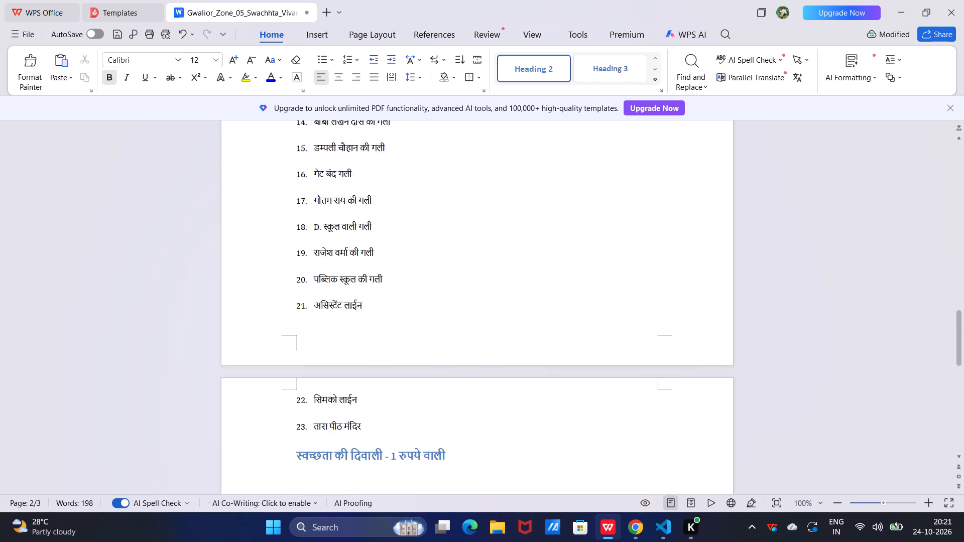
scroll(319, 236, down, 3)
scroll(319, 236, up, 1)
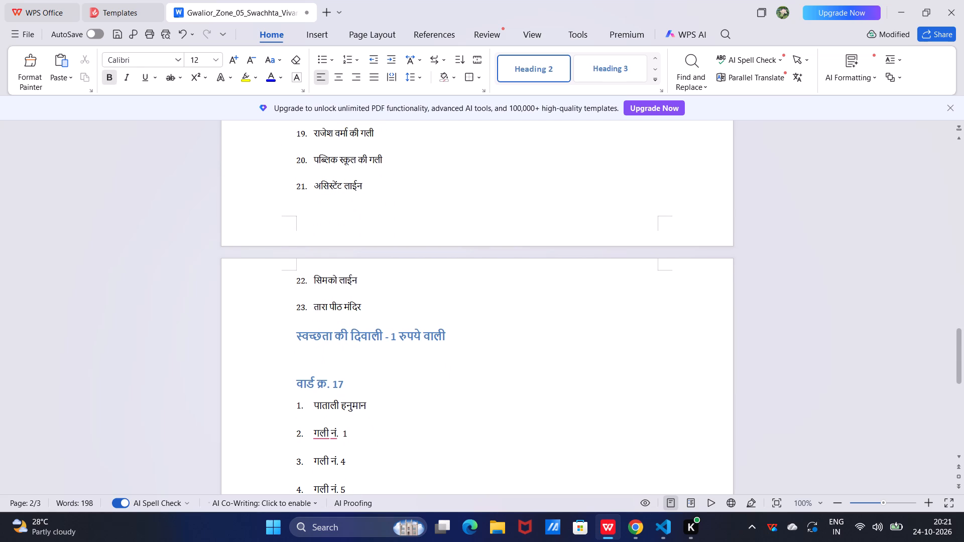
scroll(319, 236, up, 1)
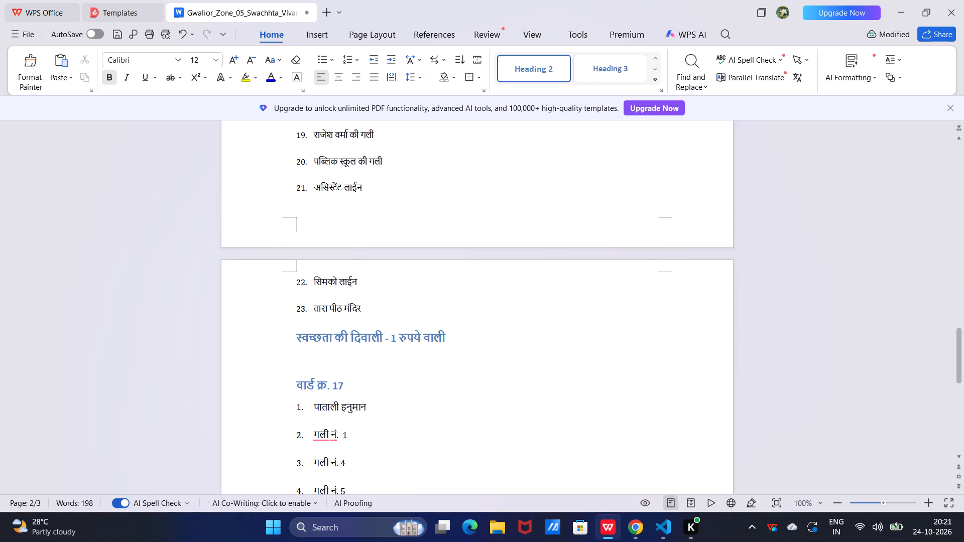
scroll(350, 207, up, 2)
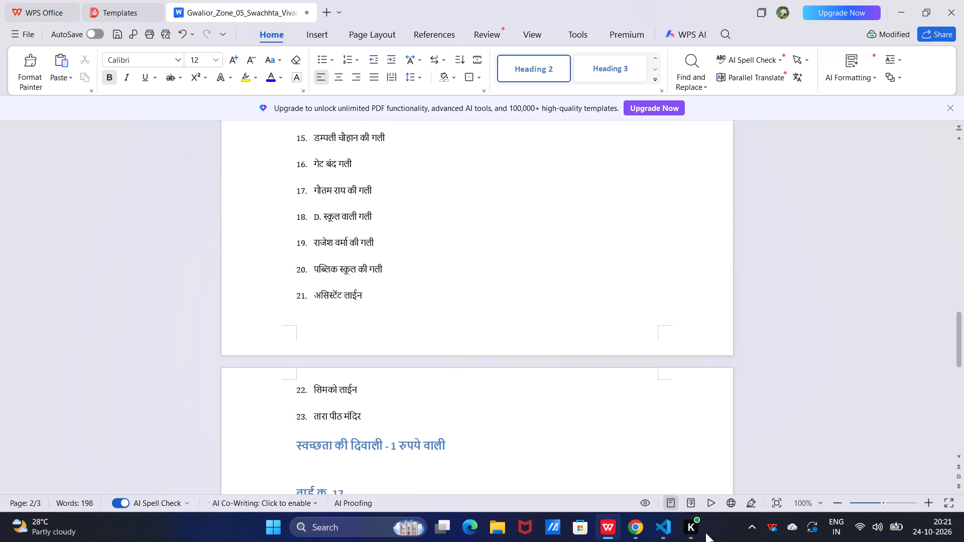
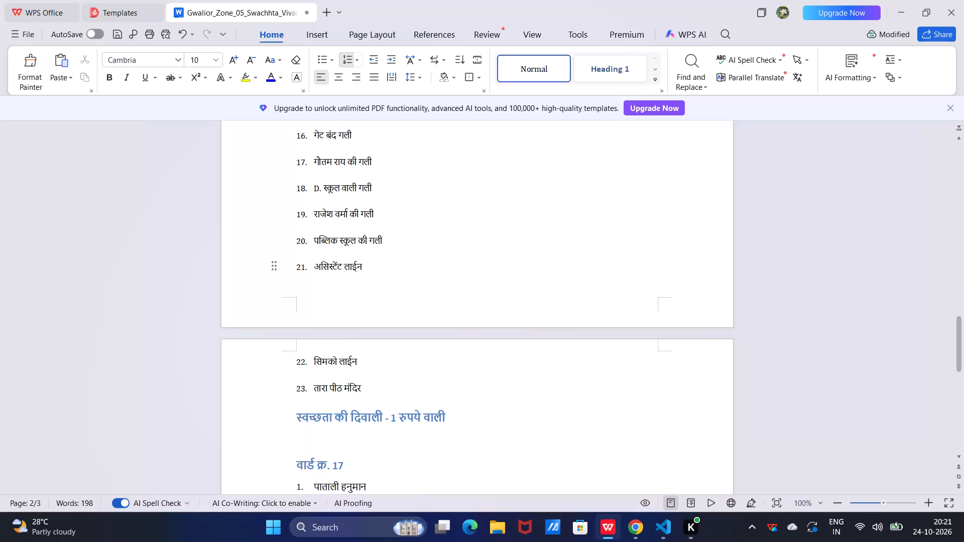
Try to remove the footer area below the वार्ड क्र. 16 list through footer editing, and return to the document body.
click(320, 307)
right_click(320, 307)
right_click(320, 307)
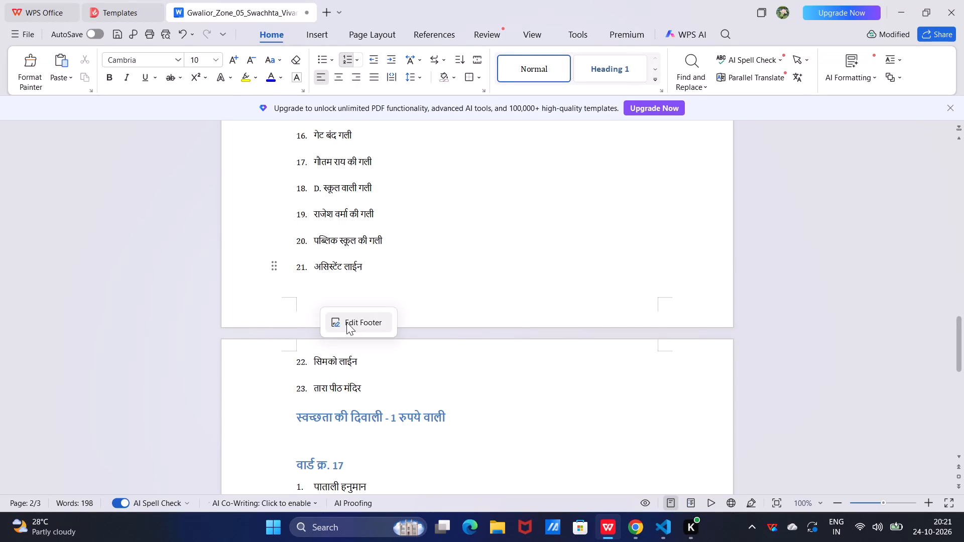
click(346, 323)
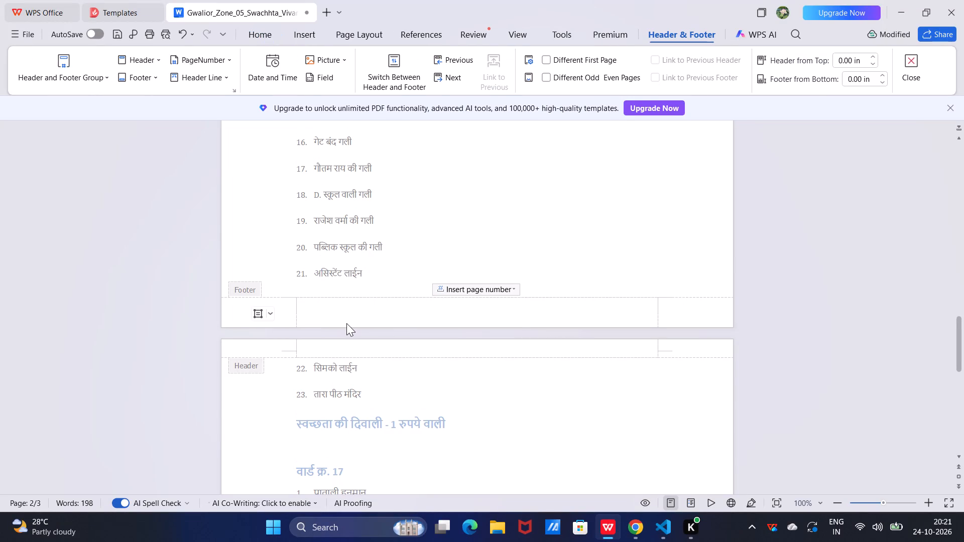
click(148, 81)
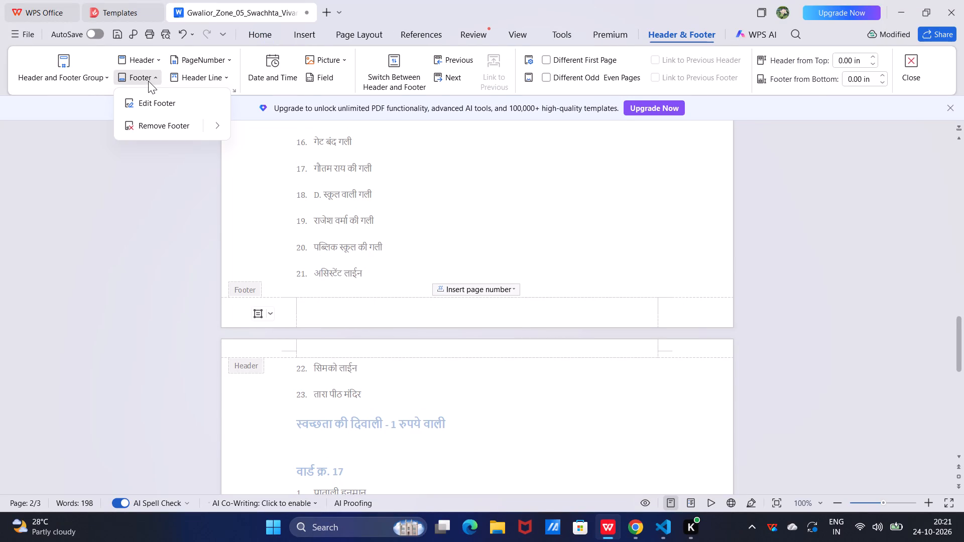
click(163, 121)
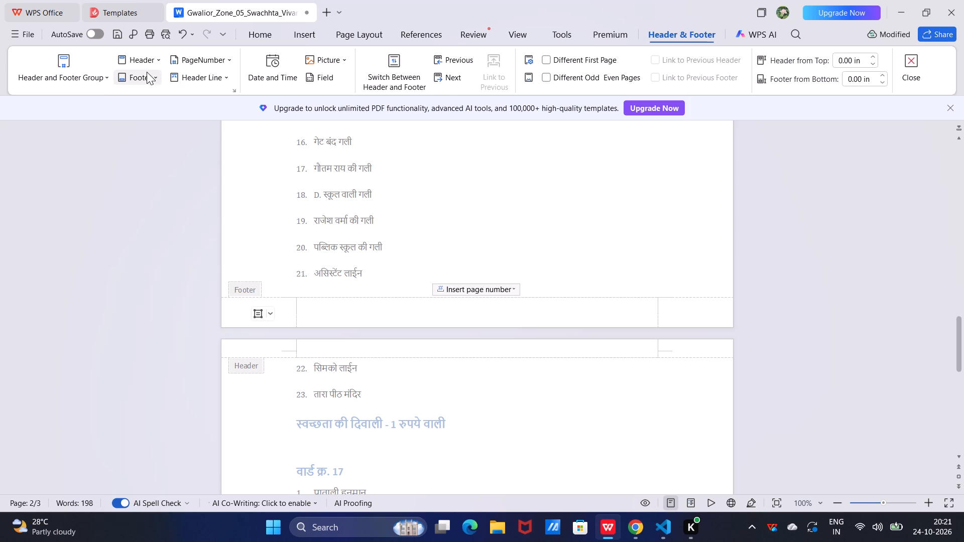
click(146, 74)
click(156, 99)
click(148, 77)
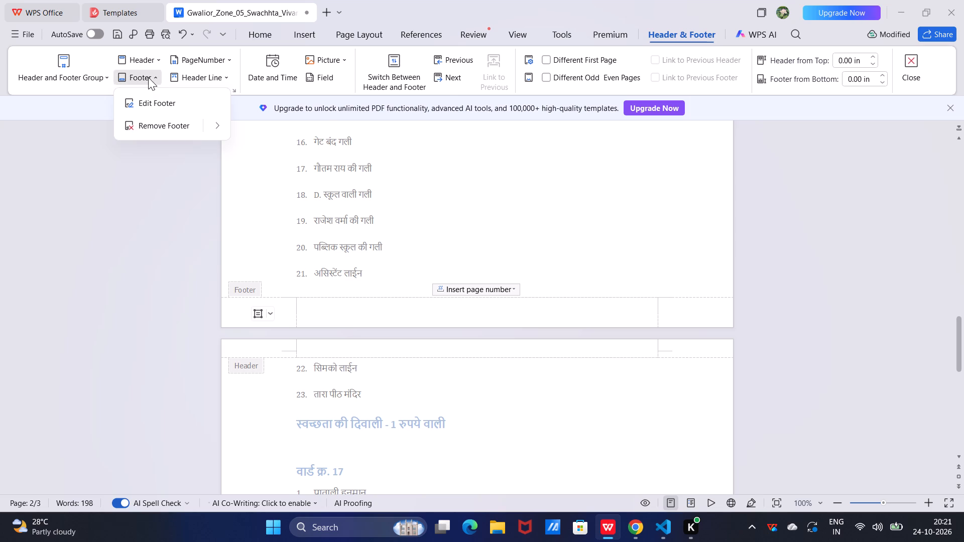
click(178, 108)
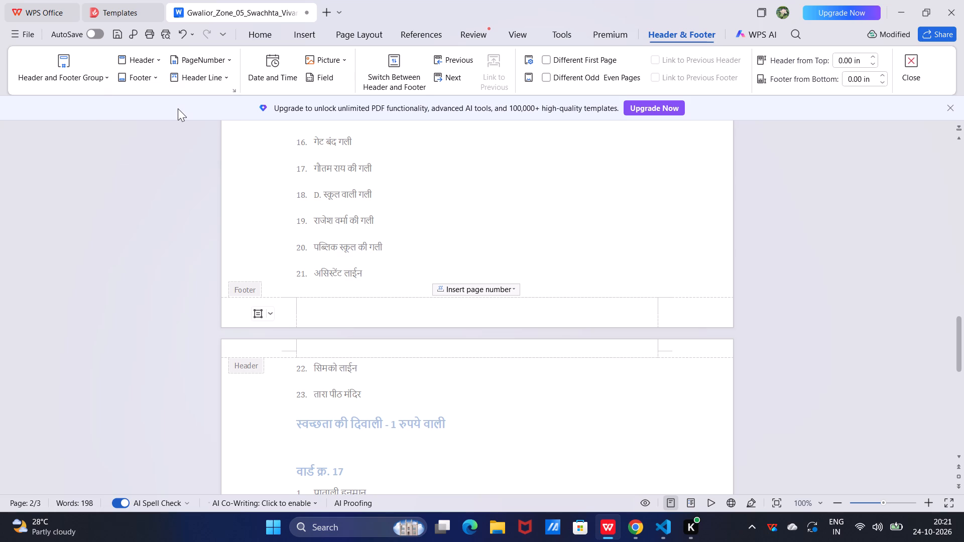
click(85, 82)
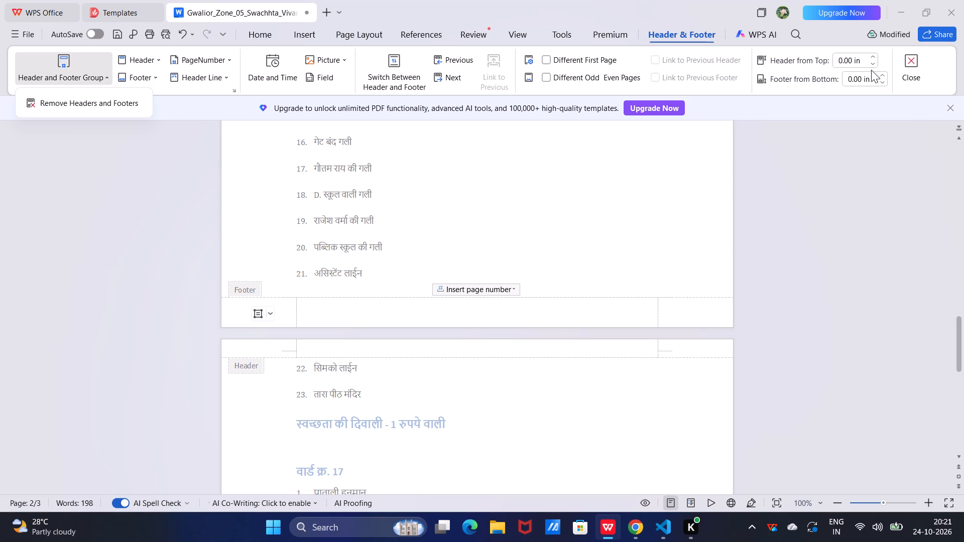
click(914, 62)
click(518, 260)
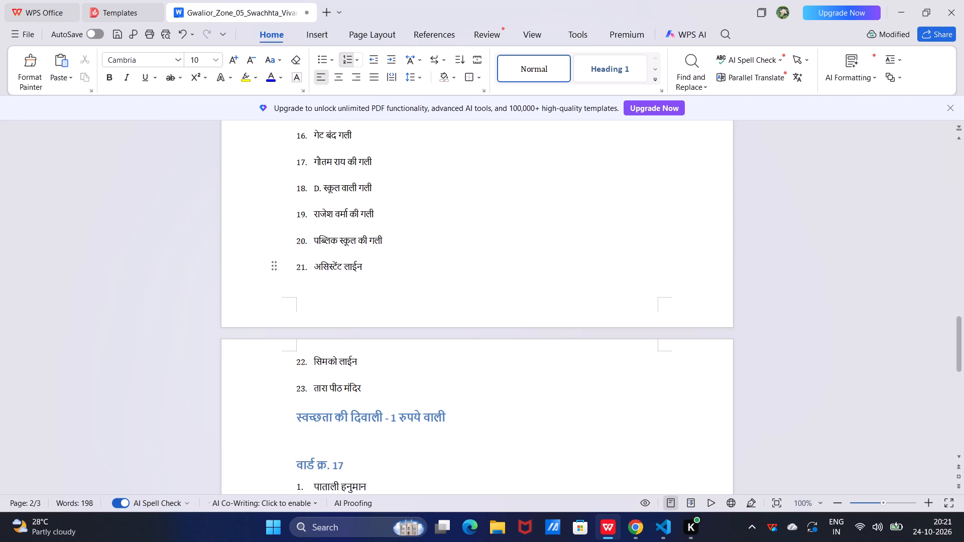
Examine the page breaks and layout of the वार्ड क्र. 12, 16 and 17 lists across the three pages.
scroll(382, 268, up, 9)
scroll(382, 268, down, 3)
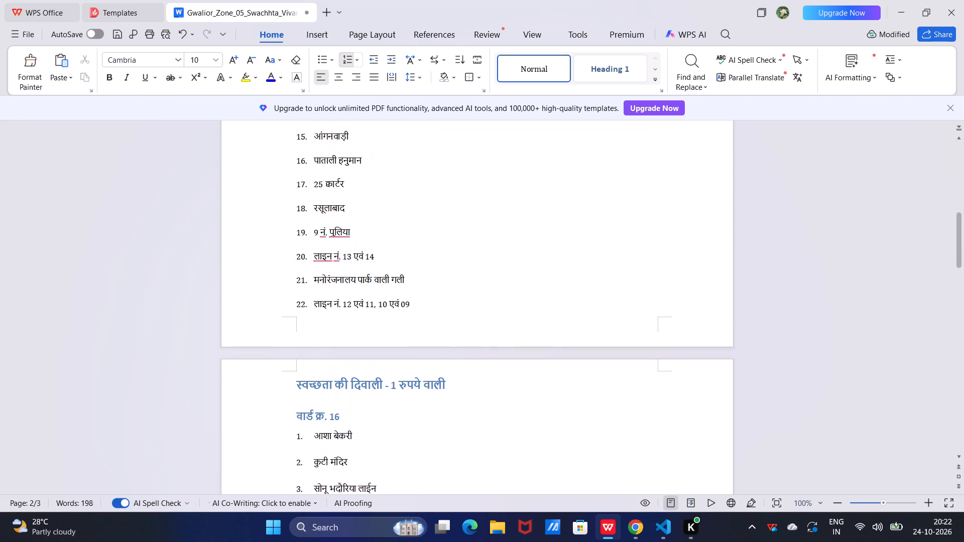
scroll(382, 268, down, 10)
scroll(382, 268, up, 3)
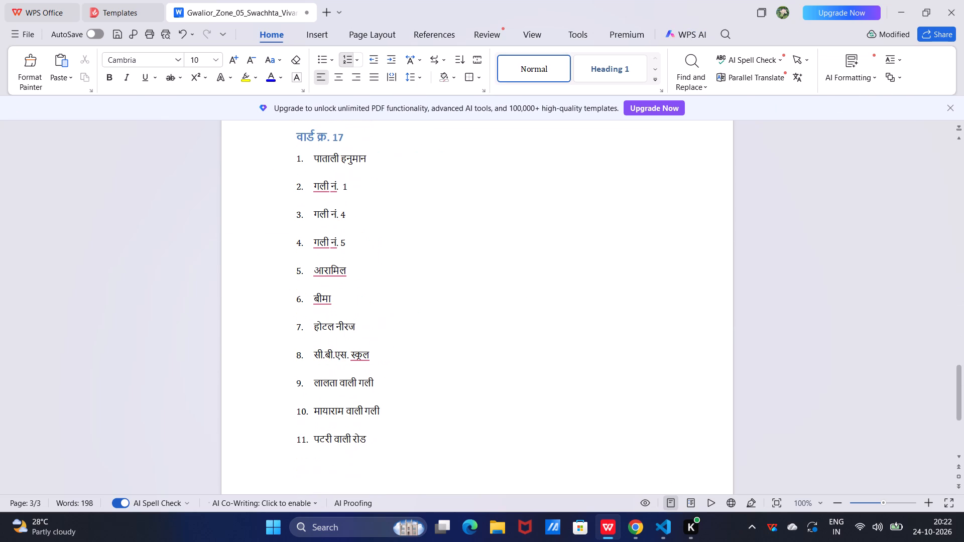
scroll(382, 268, up, 6)
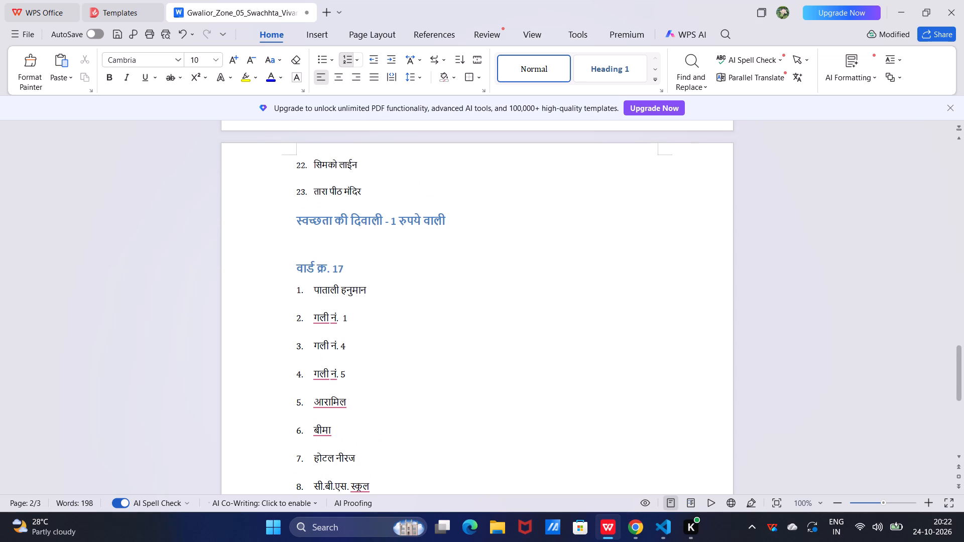
scroll(382, 268, up, 7)
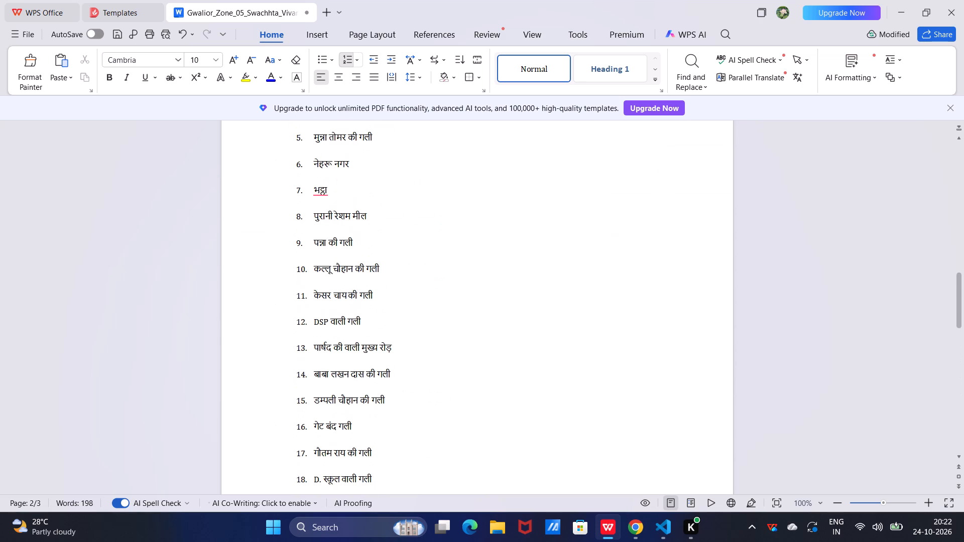
scroll(382, 268, up, 3)
Reduce the bottom page margin to 0 in so the whole वार्ड क्र. 16 list fits on one page.
click(479, 40)
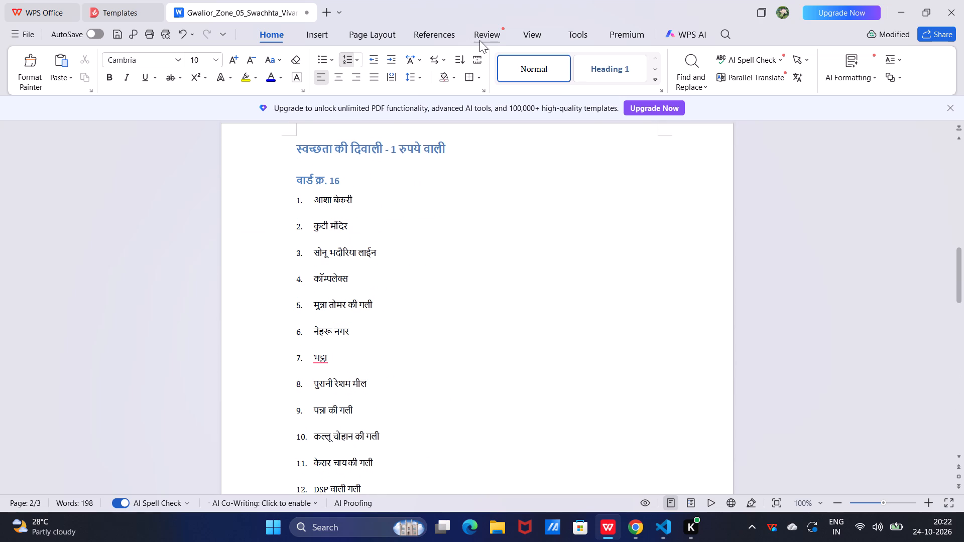
click(544, 36)
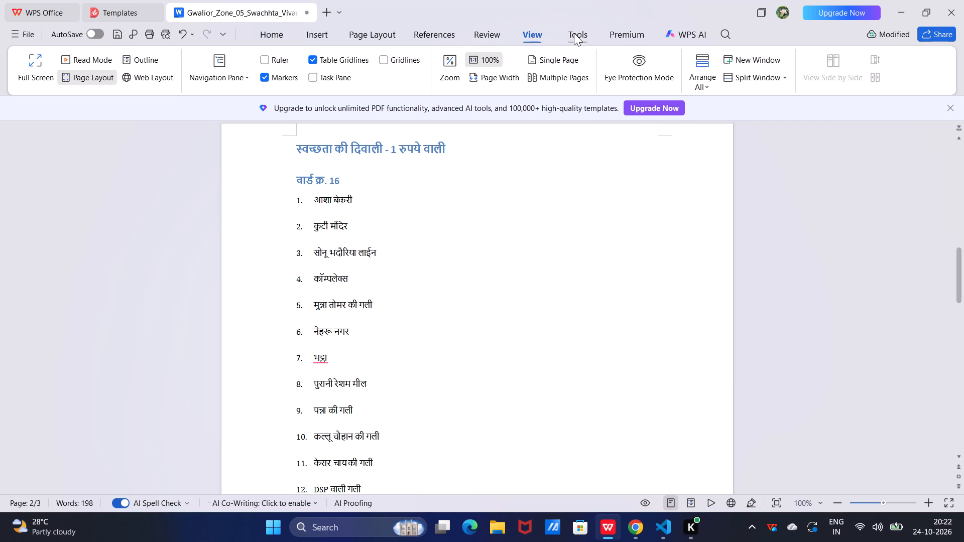
click(578, 33)
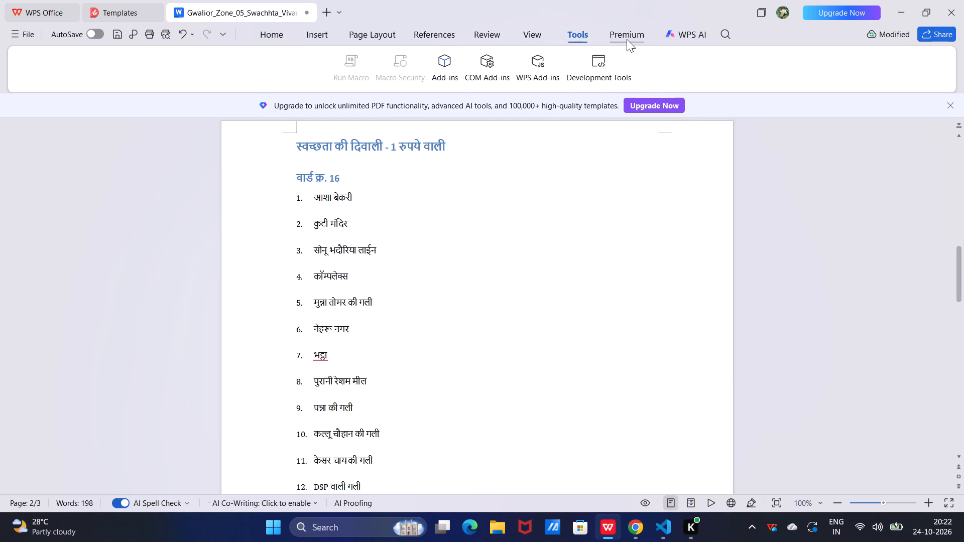
click(627, 39)
click(419, 38)
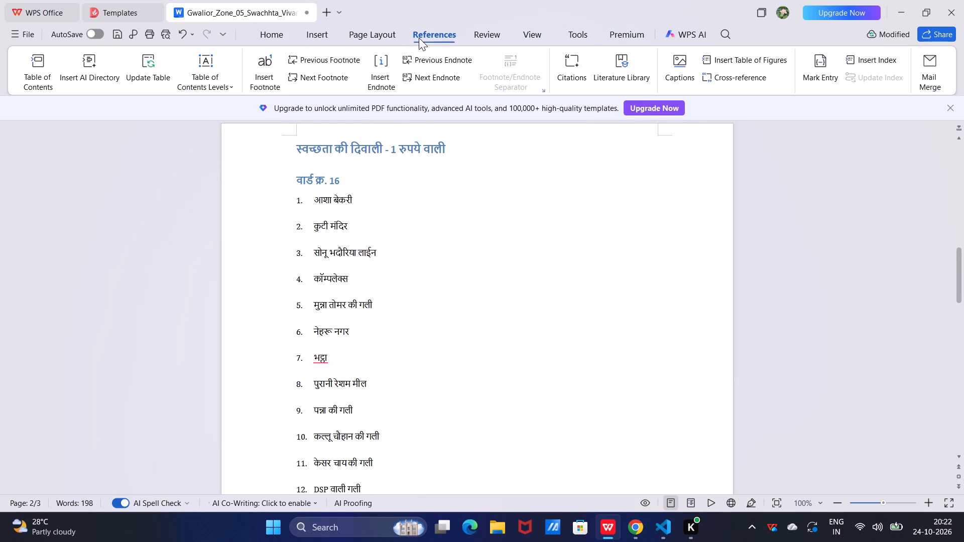
click(367, 37)
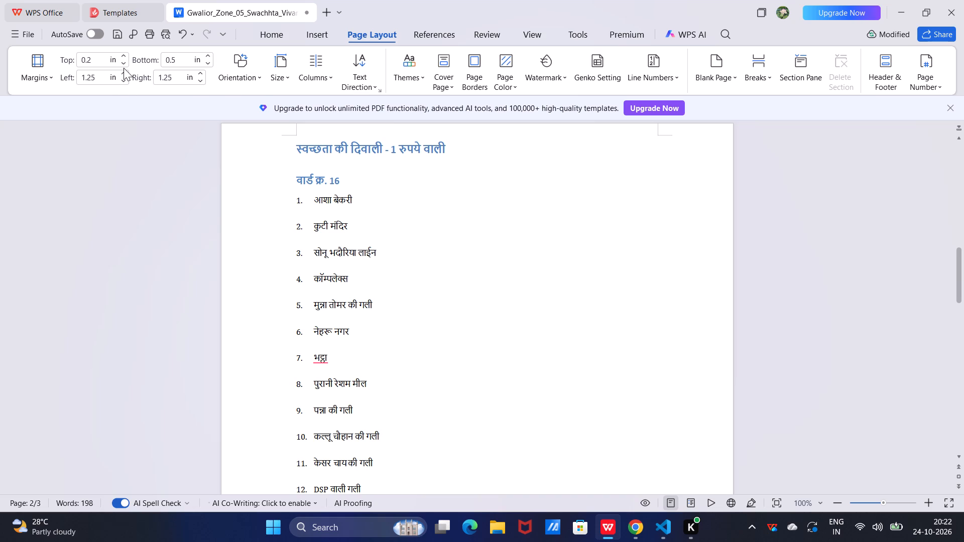
click(205, 65)
click(205, 65)
click(205, 65)
scroll(404, 245, down, 3)
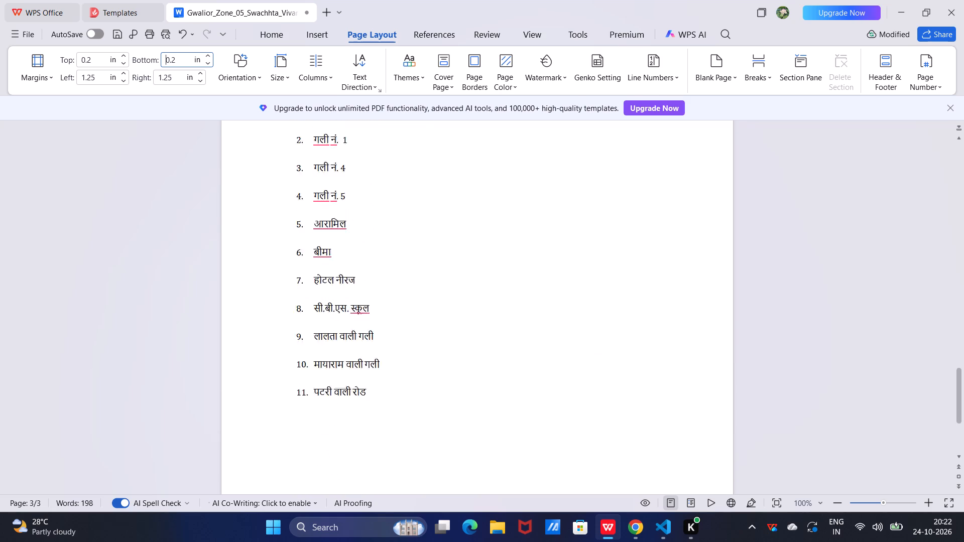
scroll(404, 245, down, 4)
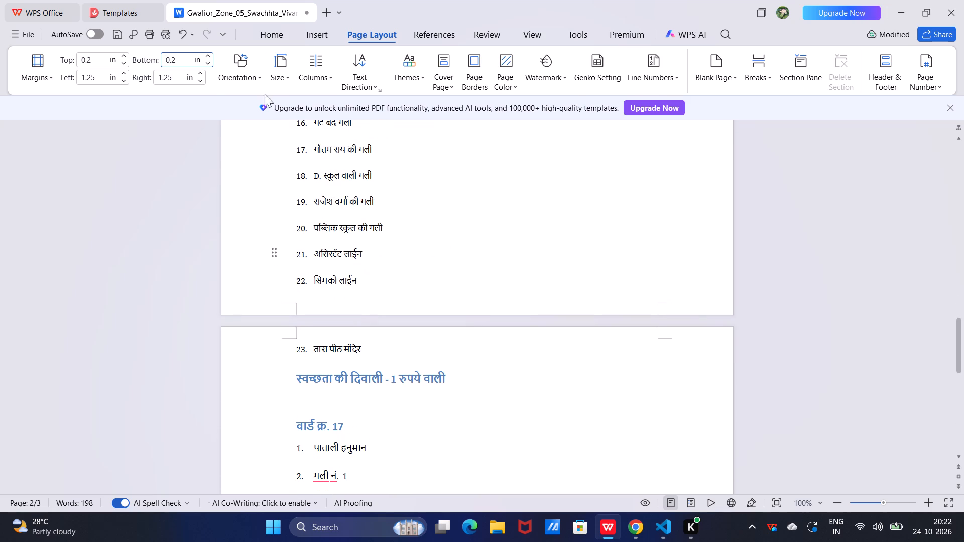
click(206, 63)
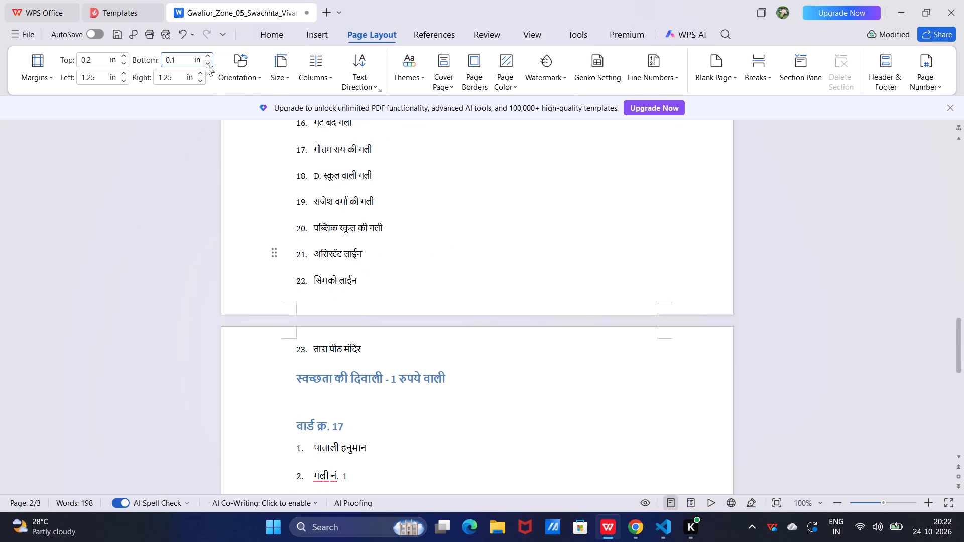
click(206, 63)
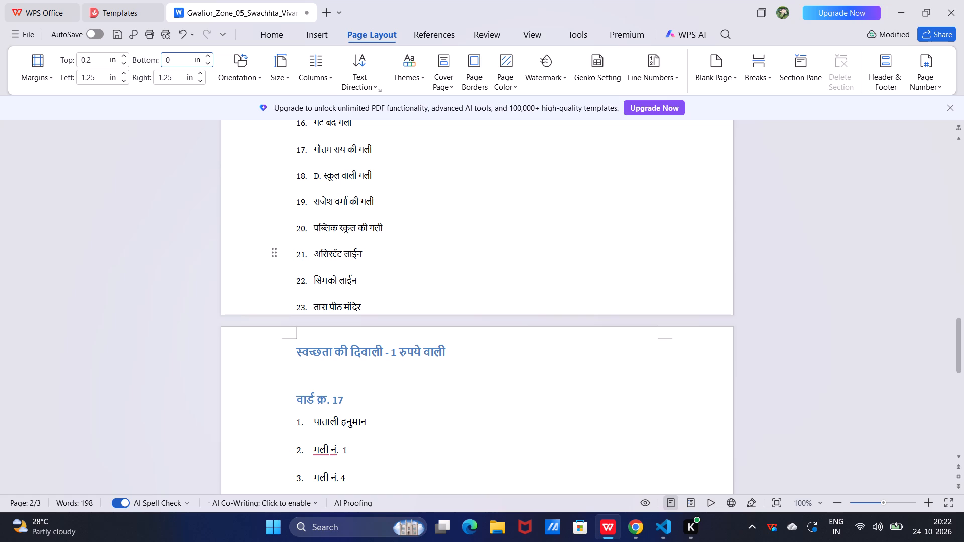
Delete the blank line between the title स्वच्छता की दिवाली - 1 रुपये वाली and the वार्ड क्र. 17 heading.
scroll(403, 265, up, 5)
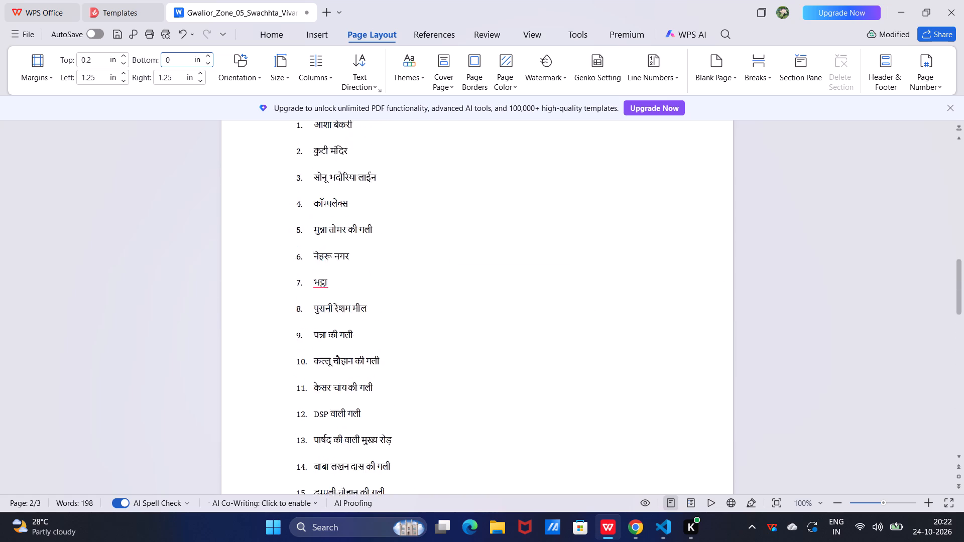
scroll(403, 265, up, 2)
scroll(403, 265, down, 1)
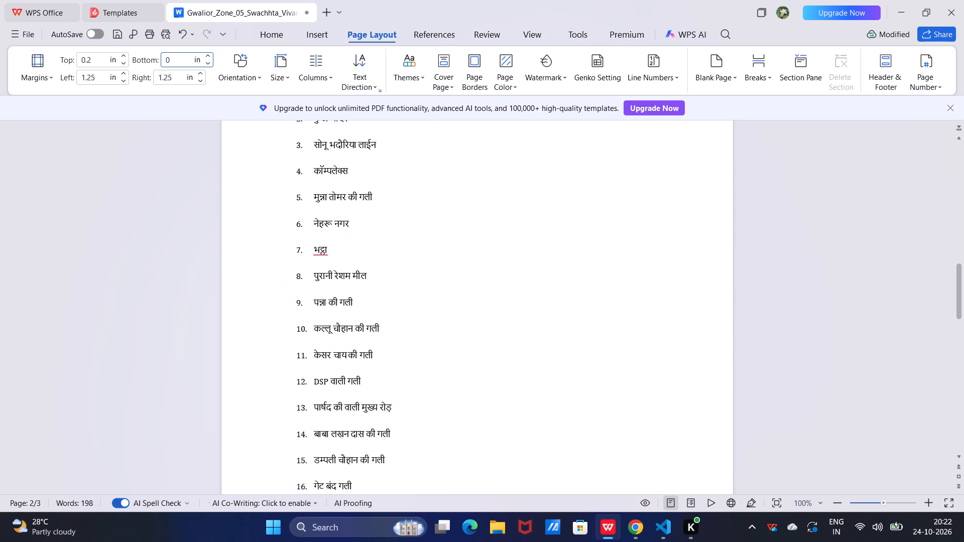
scroll(403, 265, down, 4)
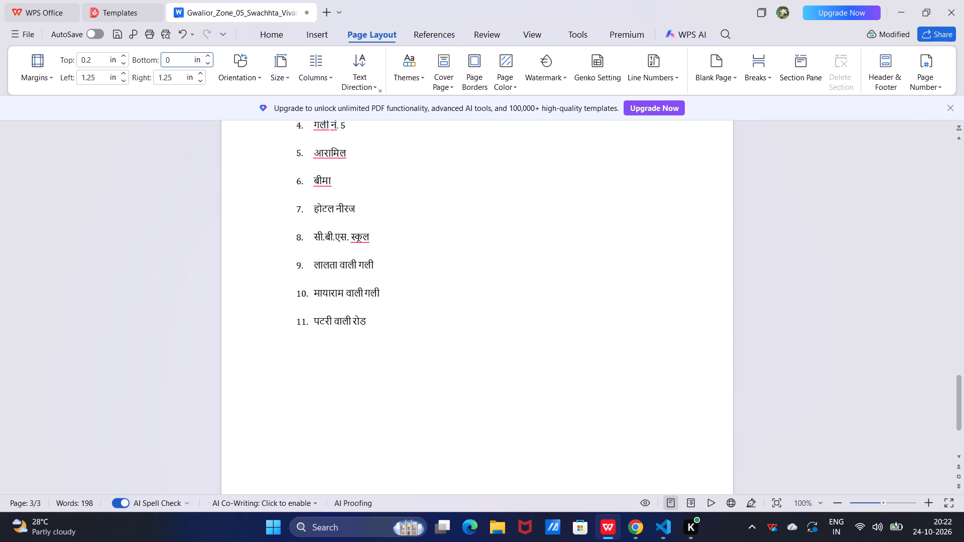
scroll(403, 265, down, 2)
click(305, 276)
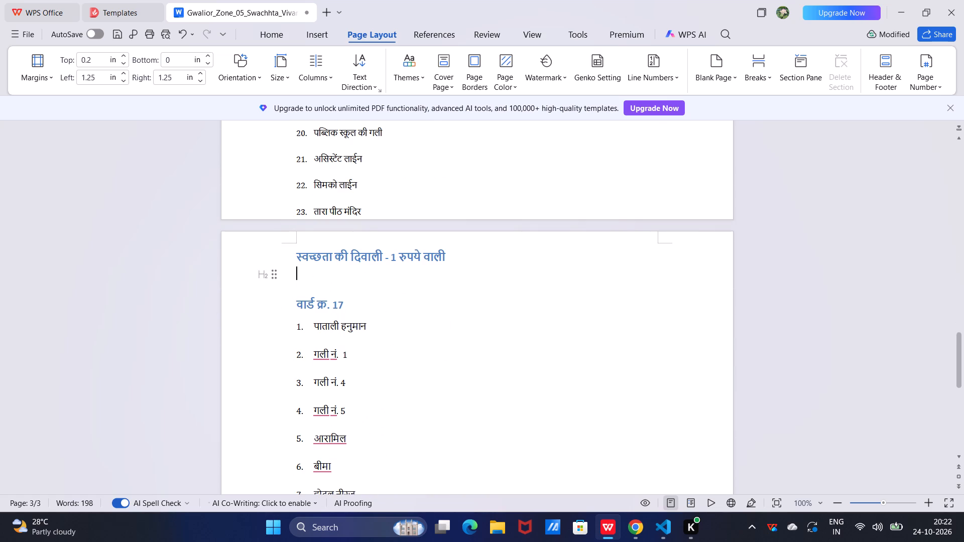
key(BackSpace)
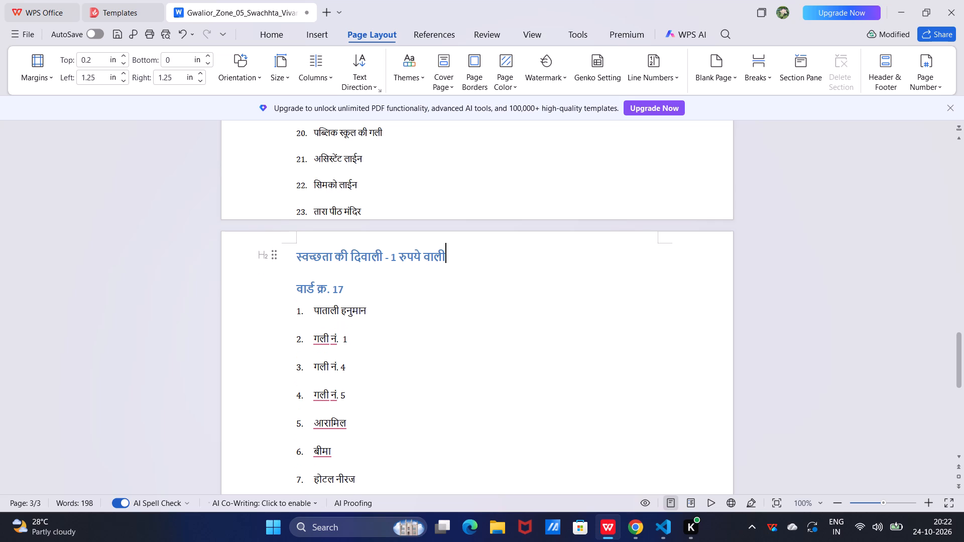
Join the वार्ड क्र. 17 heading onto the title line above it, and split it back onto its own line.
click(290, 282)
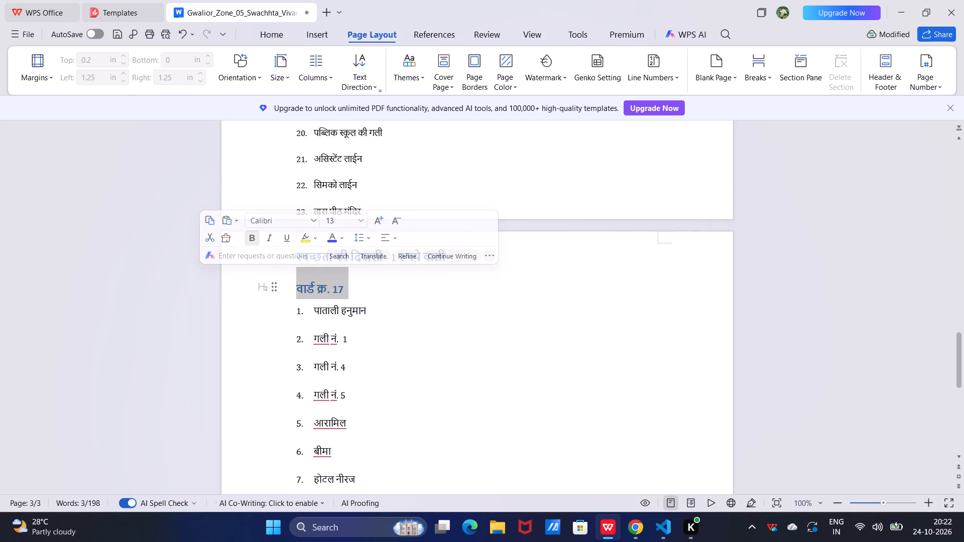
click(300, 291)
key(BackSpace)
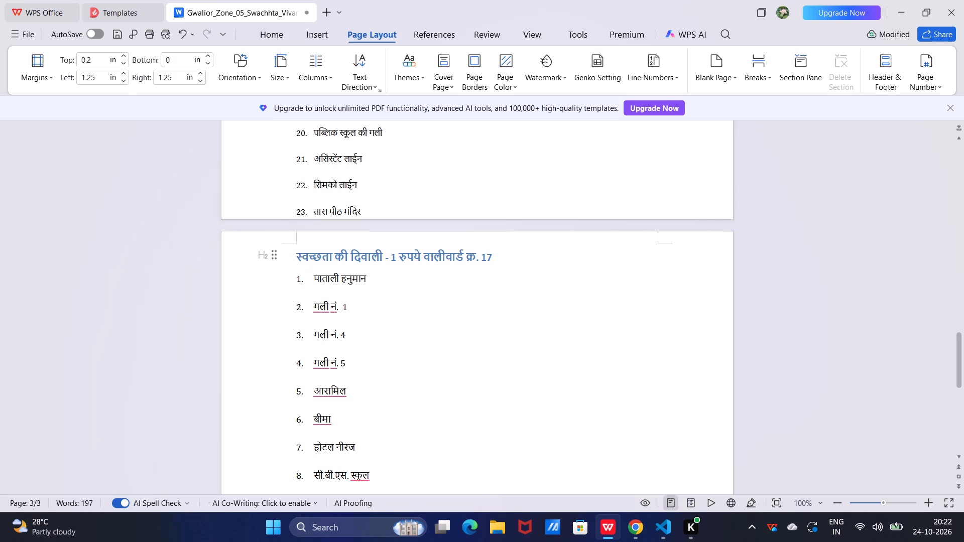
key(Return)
Save the document.
scroll(299, 291, right, 1)
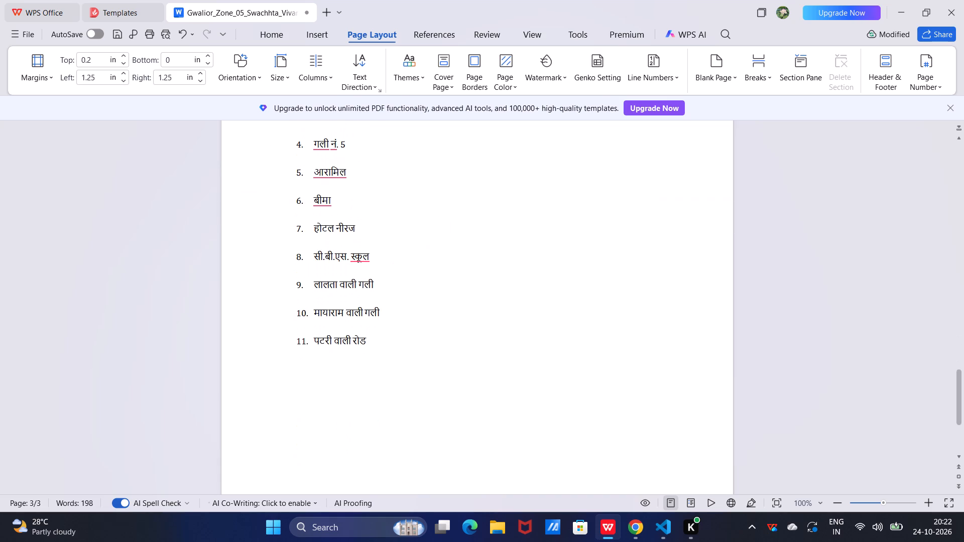
scroll(299, 291, right, 1)
key(ctrl+s)
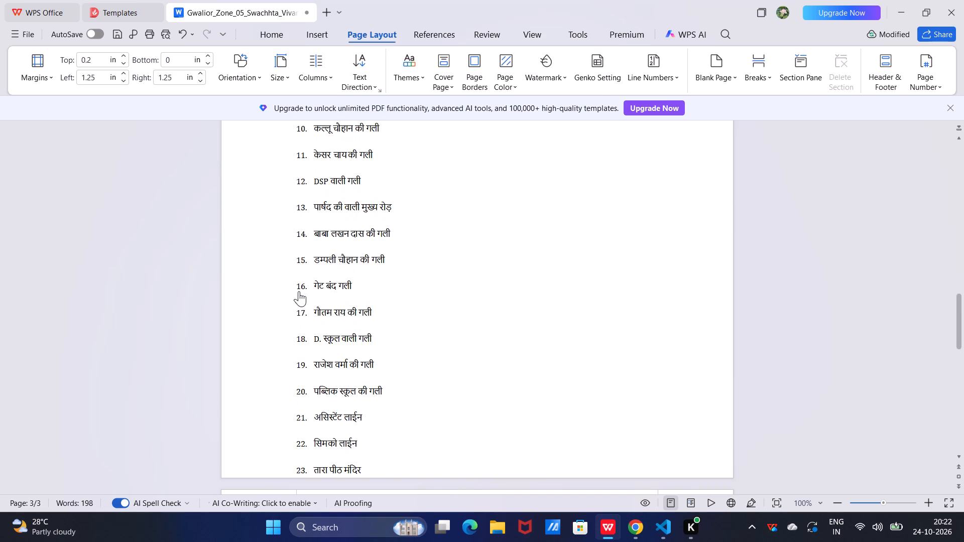
Open the document's sharing options and switch on View/edit with others.
scroll(491, 283, up, 19)
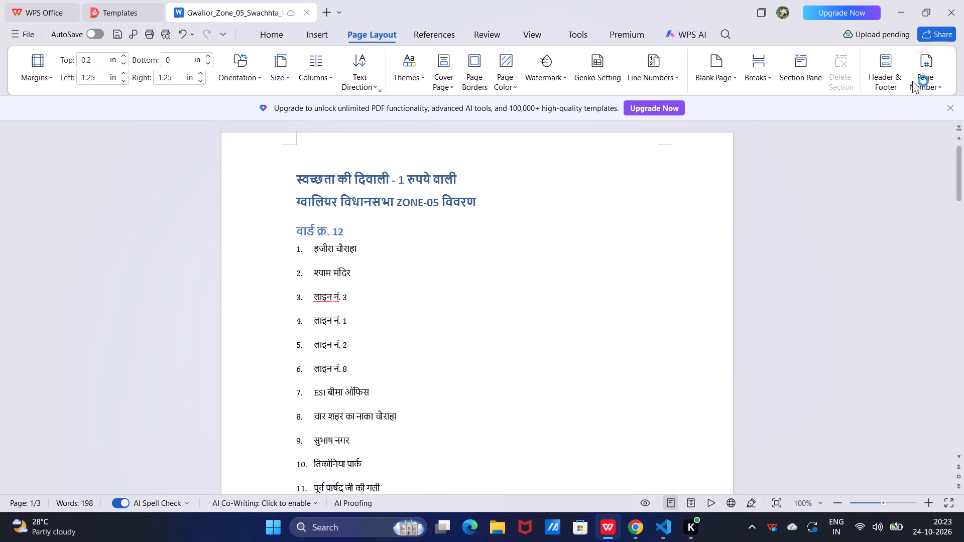
click(926, 37)
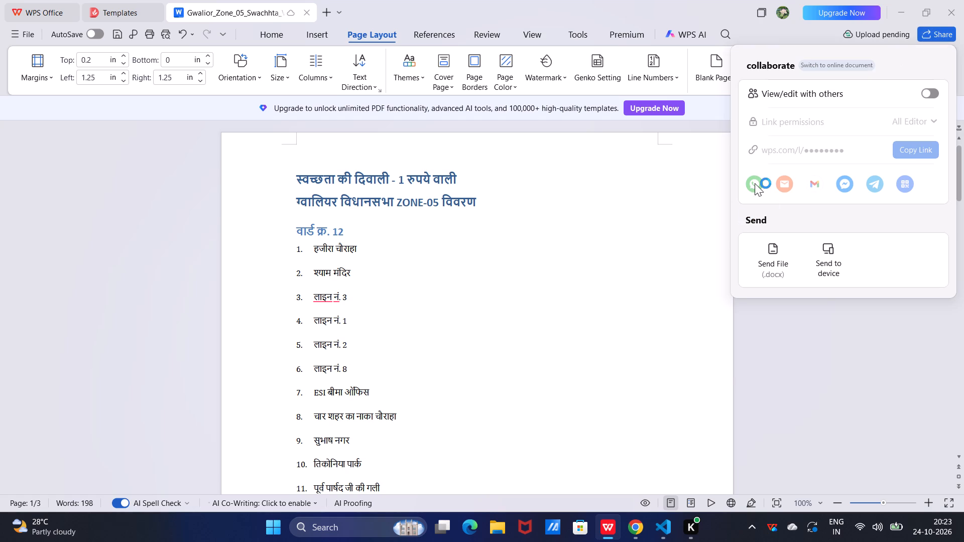
click(927, 95)
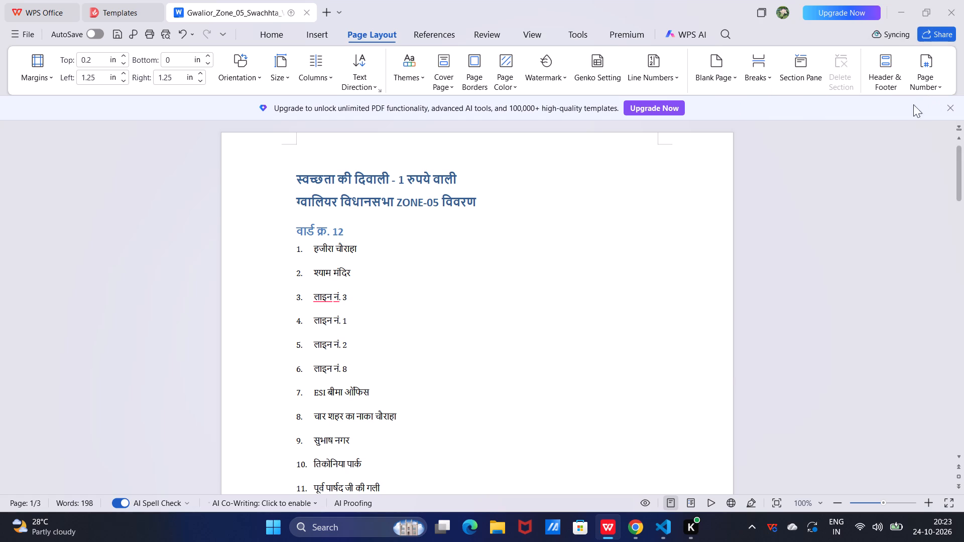
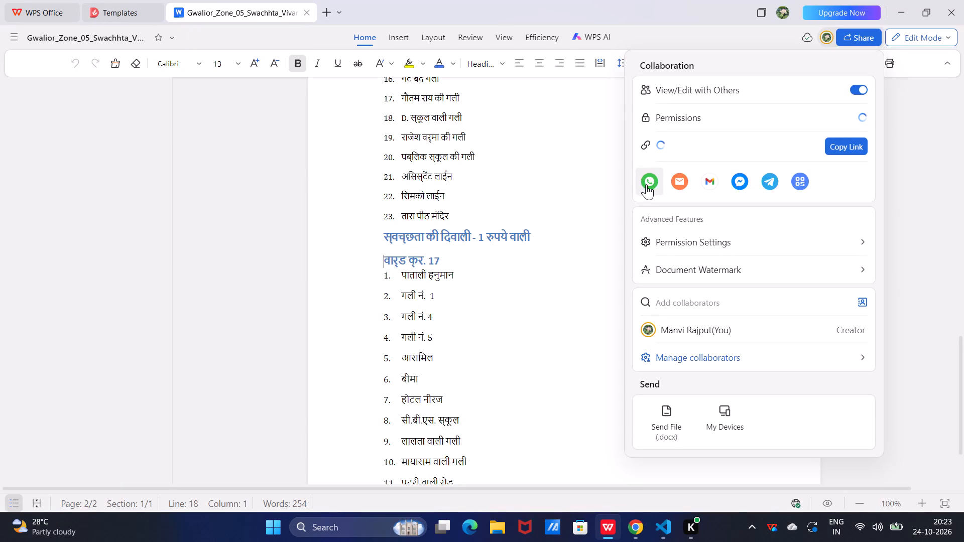
Insert eight blank lines above the स्वच्छता की दिवाली - 1 रुपये वाली title of वार्ड क्र. 16 to push it onto the second page.
scroll(373, 278, up, 16)
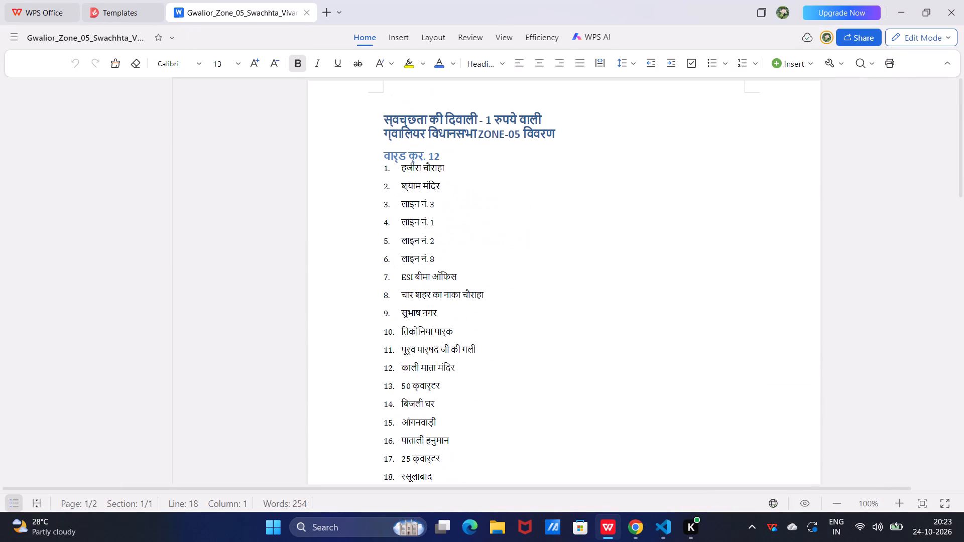
scroll(373, 278, down, 3)
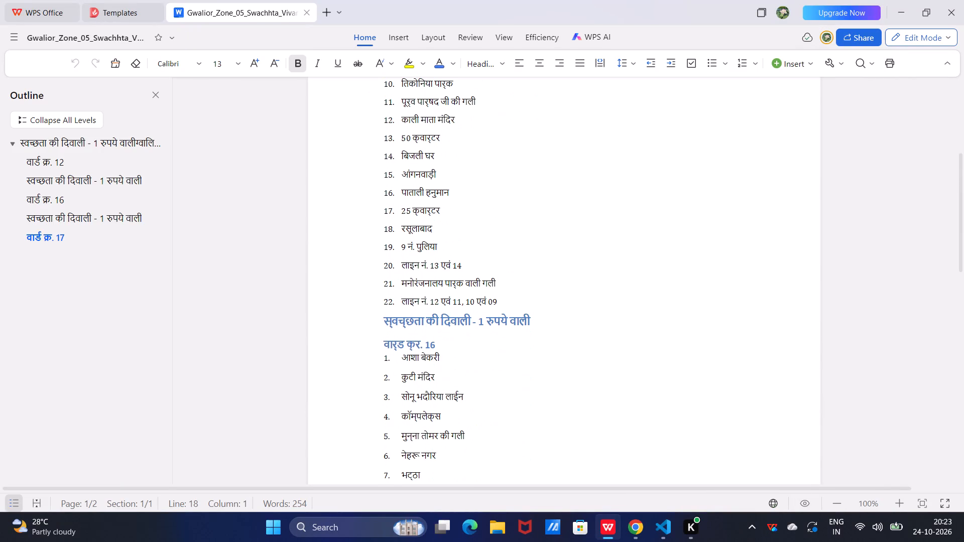
click(378, 318)
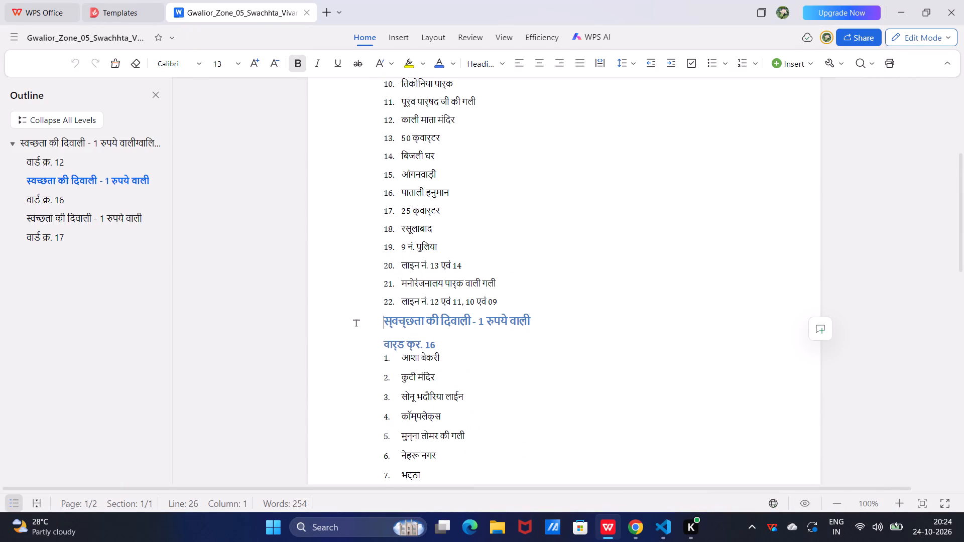
key(Return)
key(Return)
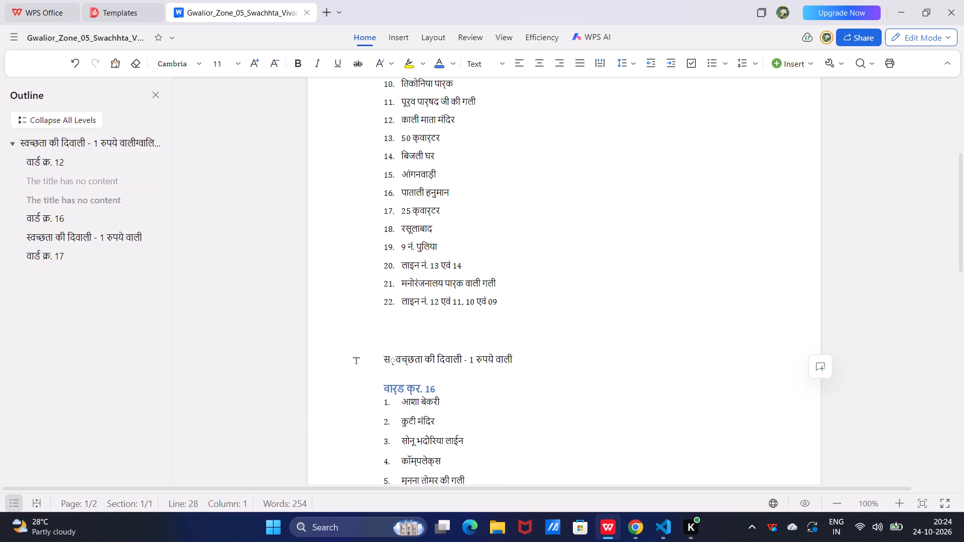
key(Return)
key(Return)
key(Return)
key(Return)
key(Return)
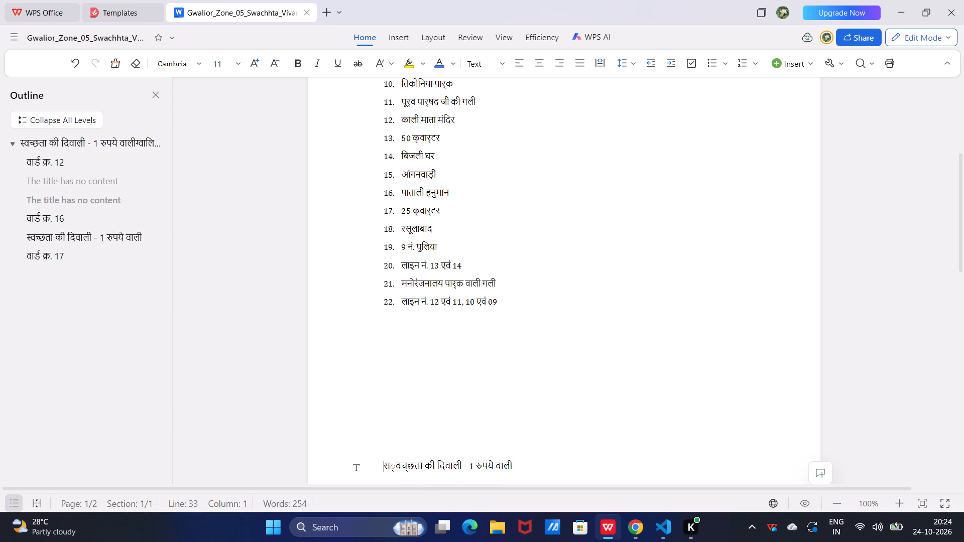
key(Return)
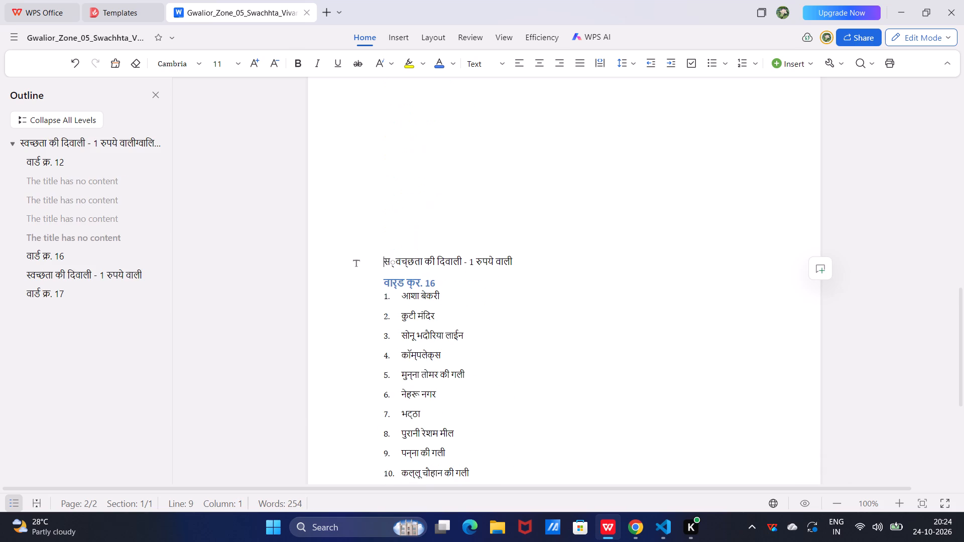
Check how the वार्ड क्र. 12, 16 and 17 lists are distributed across the pages.
scroll(378, 318, up, 6)
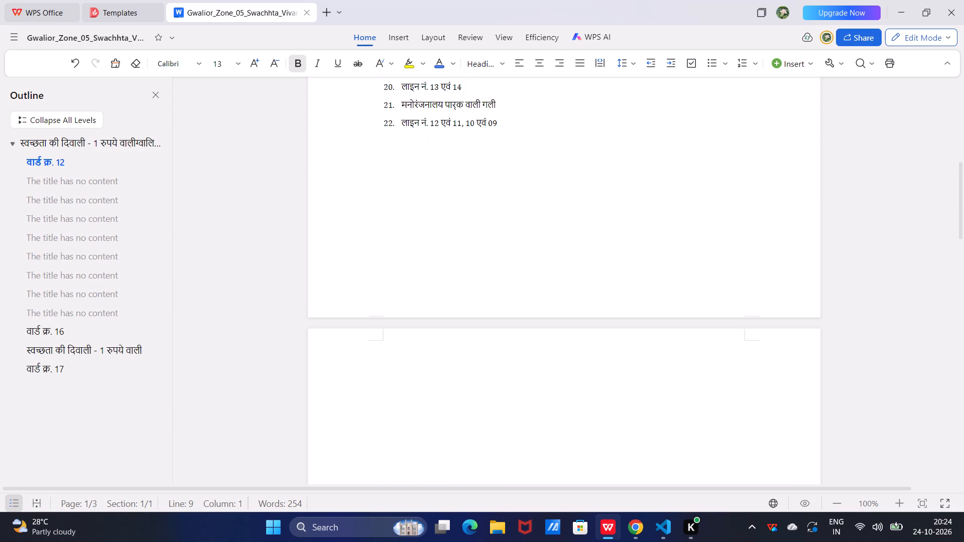
scroll(378, 318, up, 11)
scroll(378, 318, down, 3)
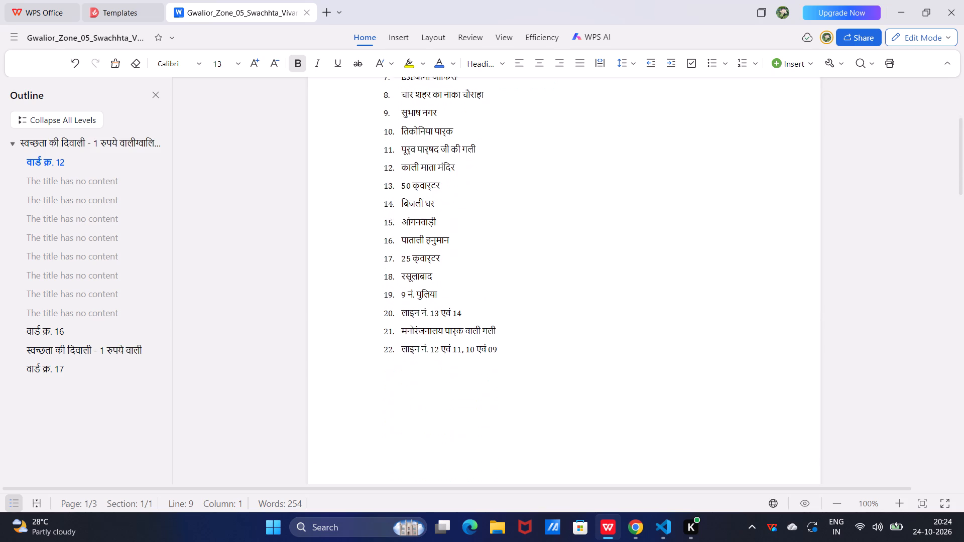
scroll(378, 318, down, 8)
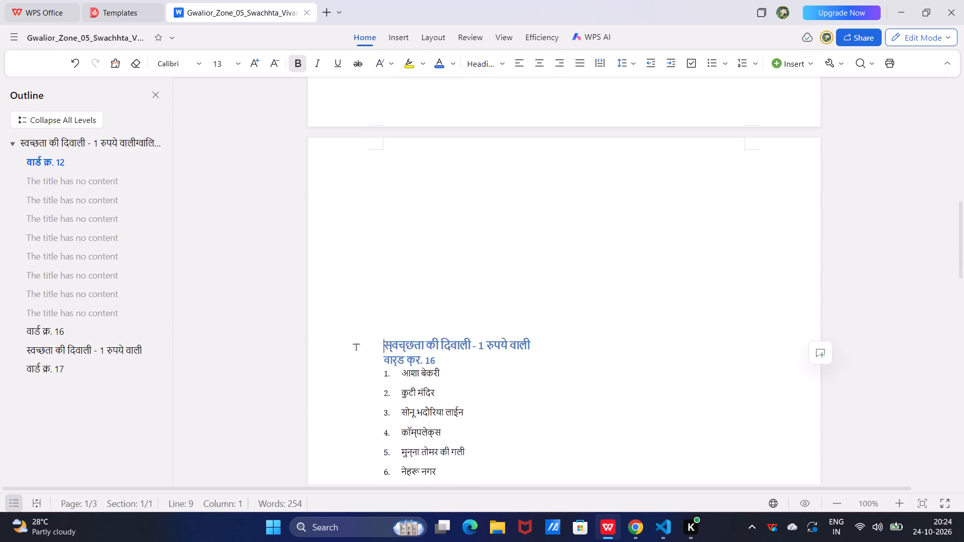
scroll(378, 318, down, 8)
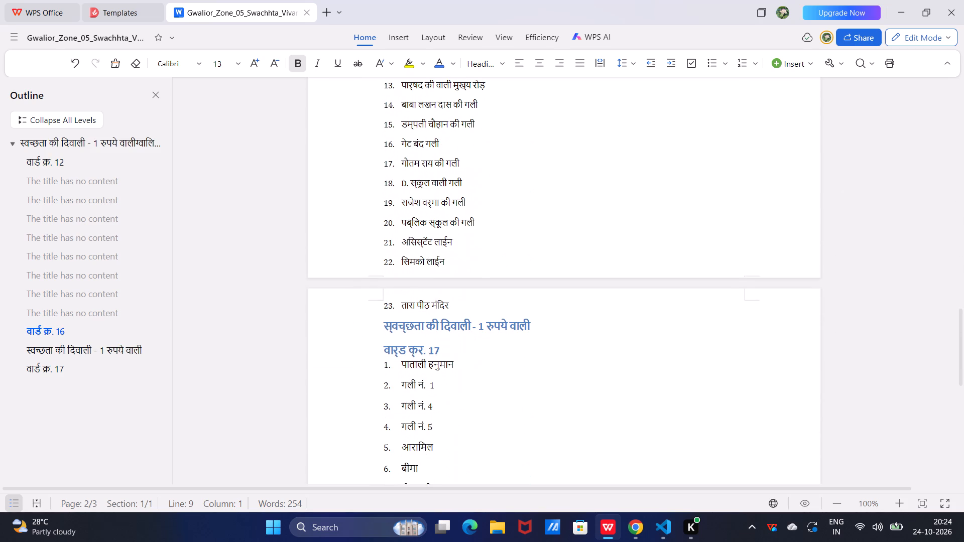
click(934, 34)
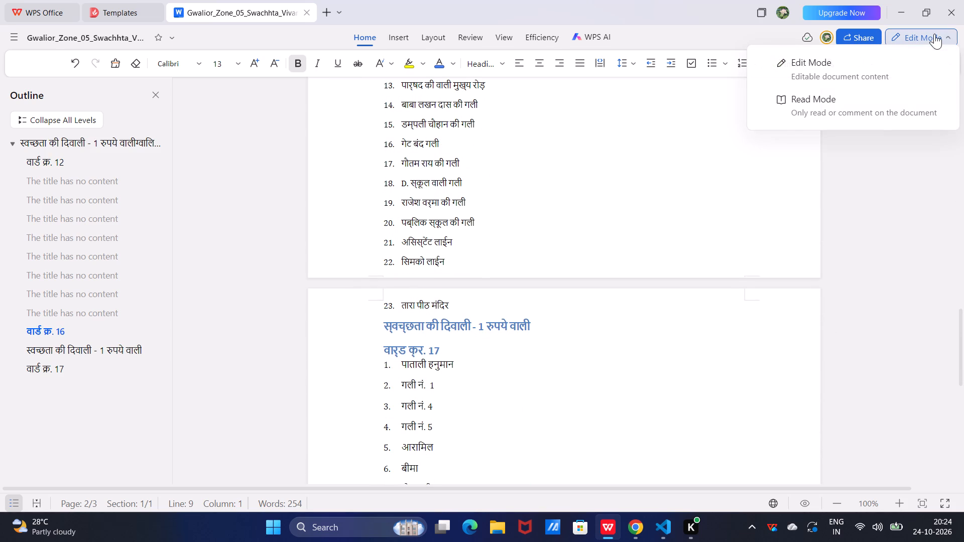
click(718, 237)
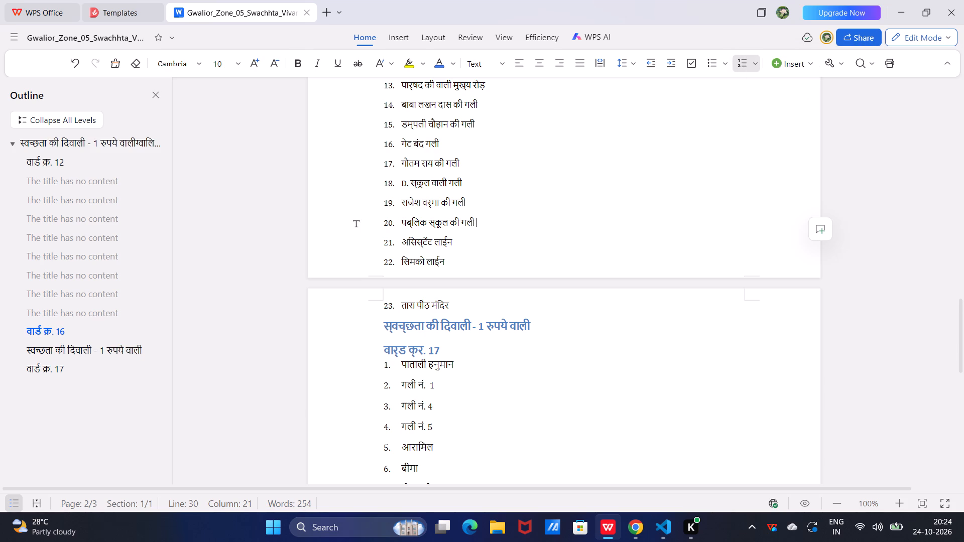
Reduce the blank lines above the वार्ड क्र. 16 title to six, keeping the title on the second page.
scroll(537, 271, up, 17)
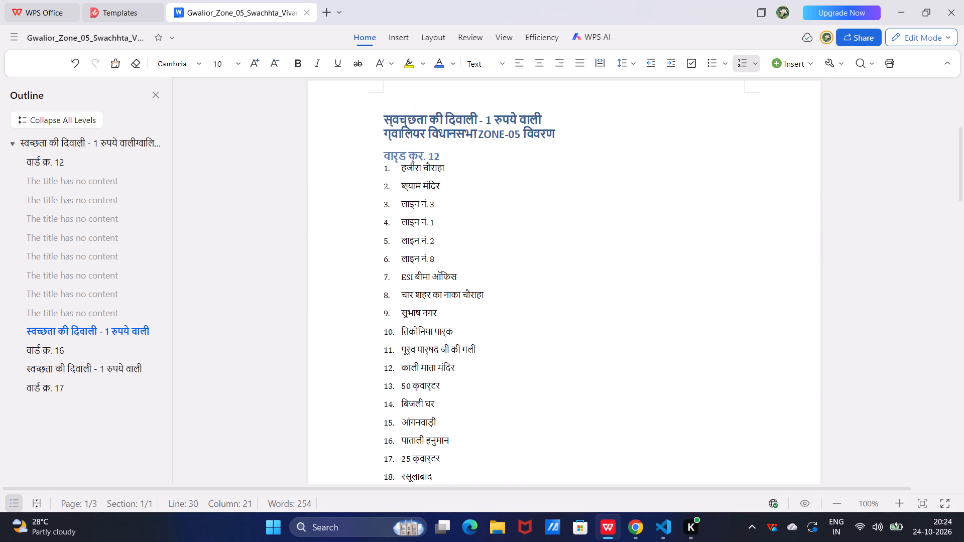
scroll(537, 271, down, 3)
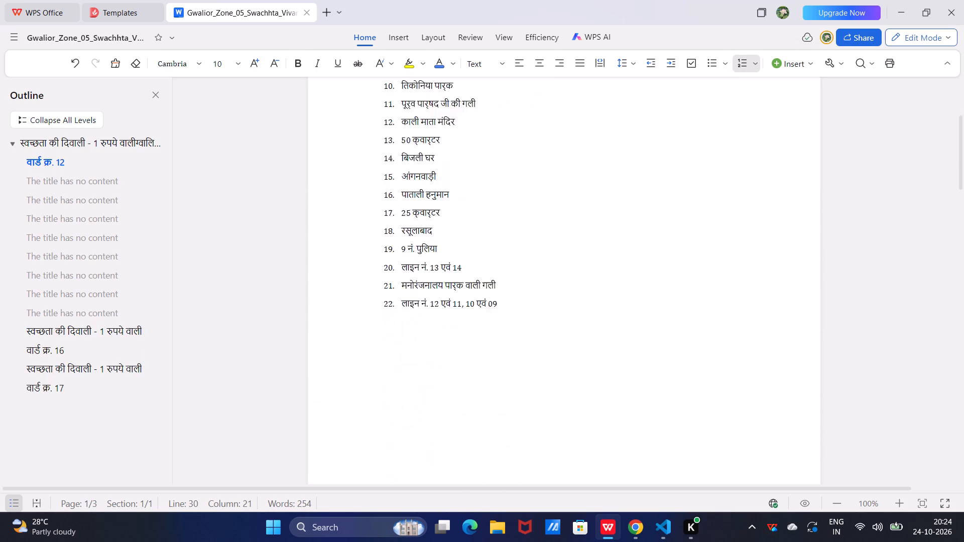
scroll(537, 271, down, 5)
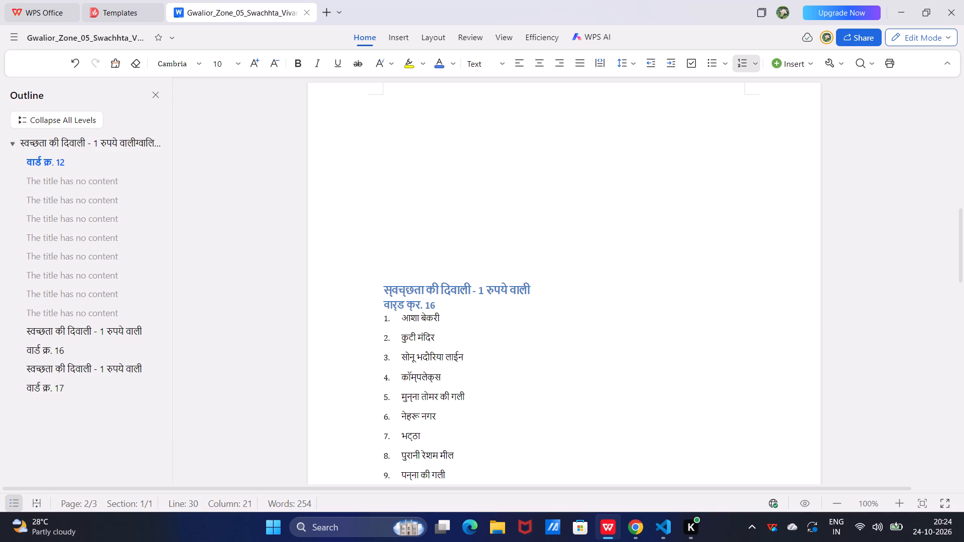
click(376, 286)
key(BackSpace)
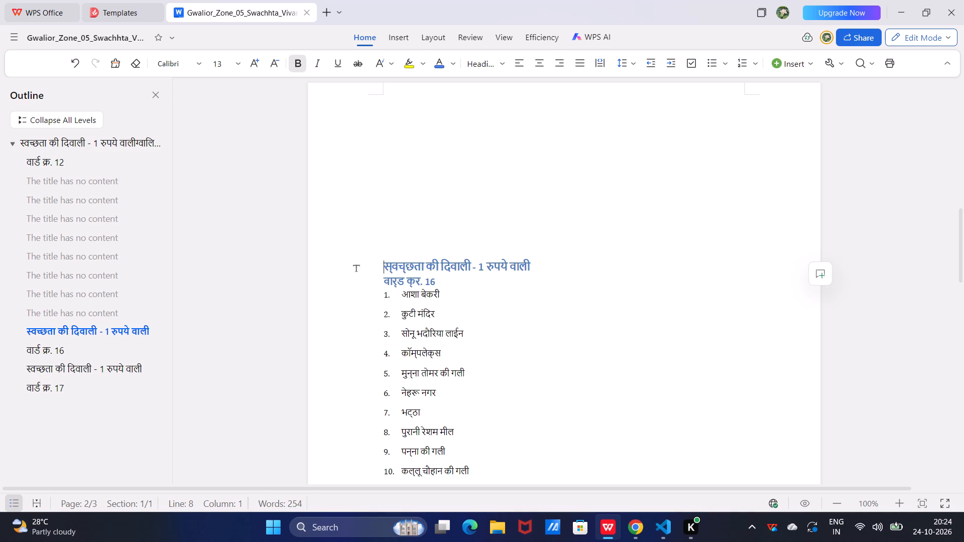
key(BackSpace)
key(BackSpace)
key(BackSpace)
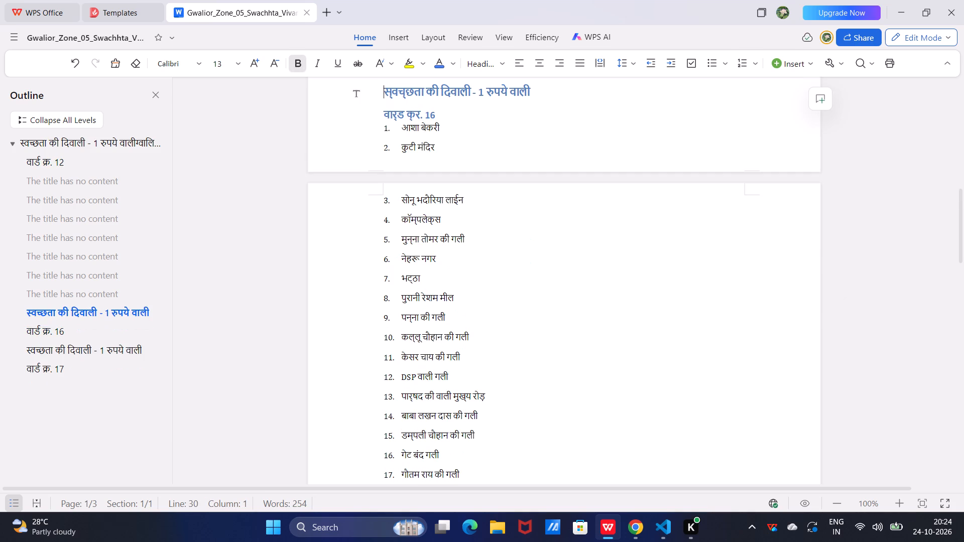
key(Return)
scroll(376, 286, up, 2)
key(Return)
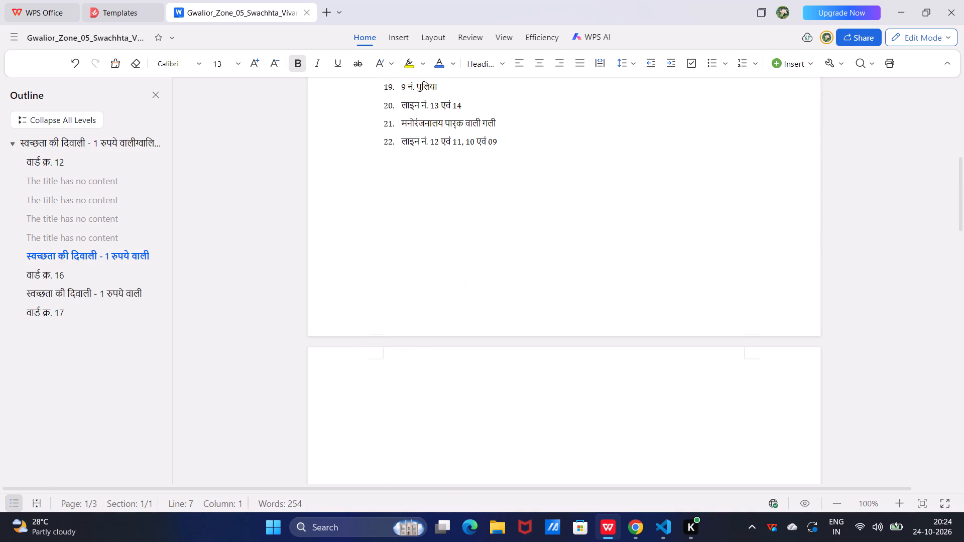
scroll(376, 286, down, 2)
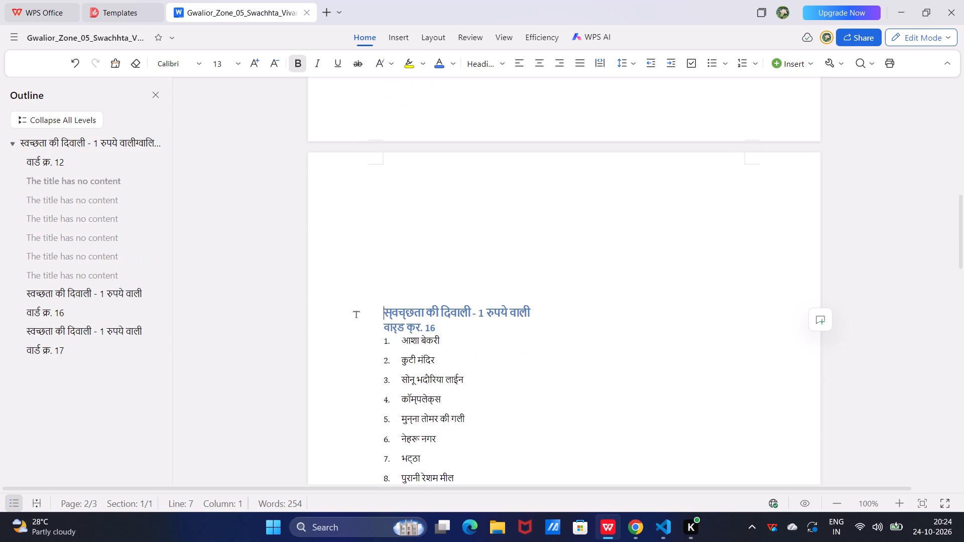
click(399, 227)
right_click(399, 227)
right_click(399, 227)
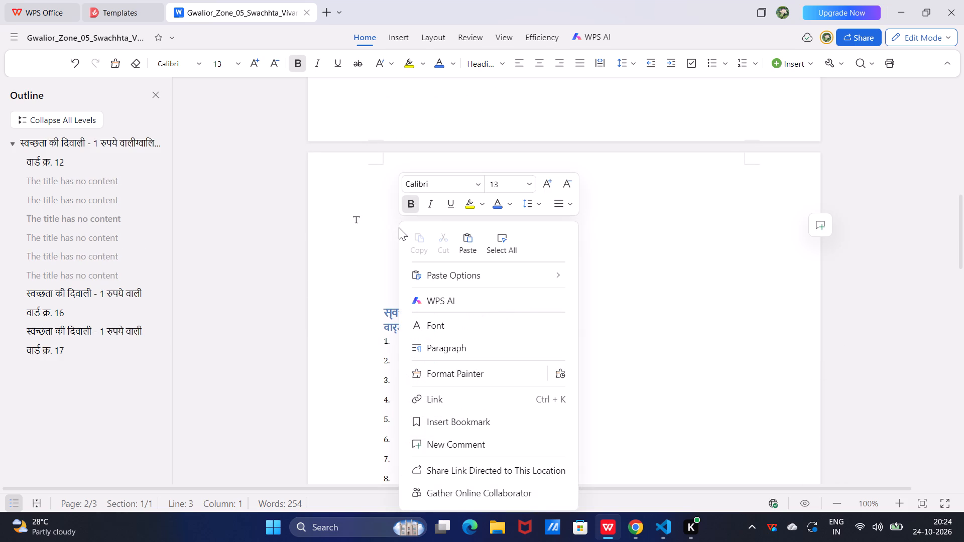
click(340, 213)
Examine the page breaks between the three ward lists from वार्ड क्र. 17 back to वार्ड क्र. 12.
scroll(340, 213, down, 7)
scroll(340, 213, right, 1)
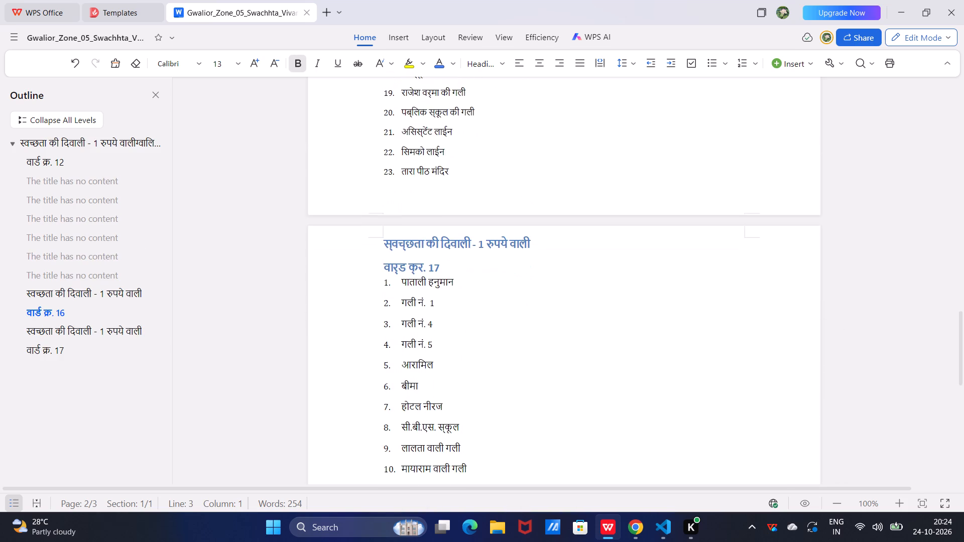
scroll(340, 213, right, 1)
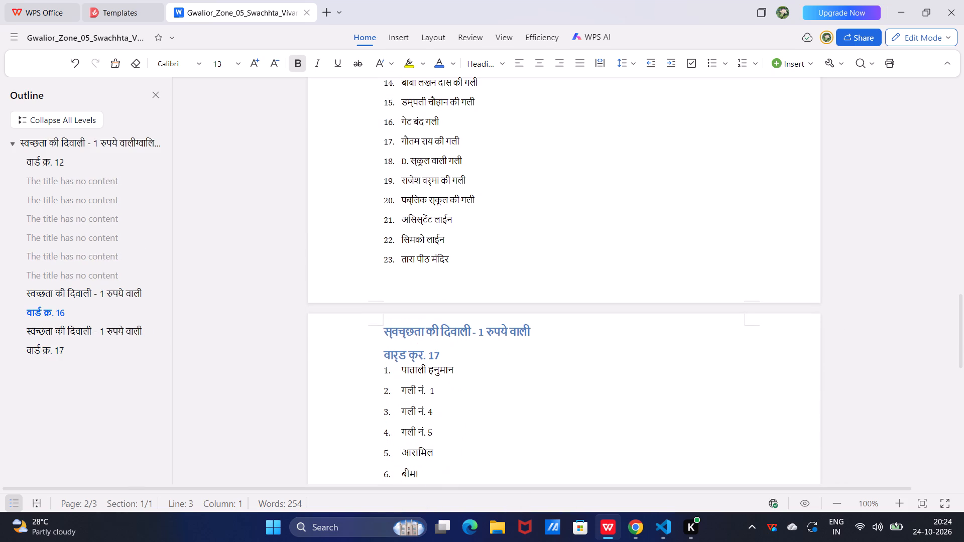
scroll(340, 213, right, 2)
scroll(340, 213, up, 4)
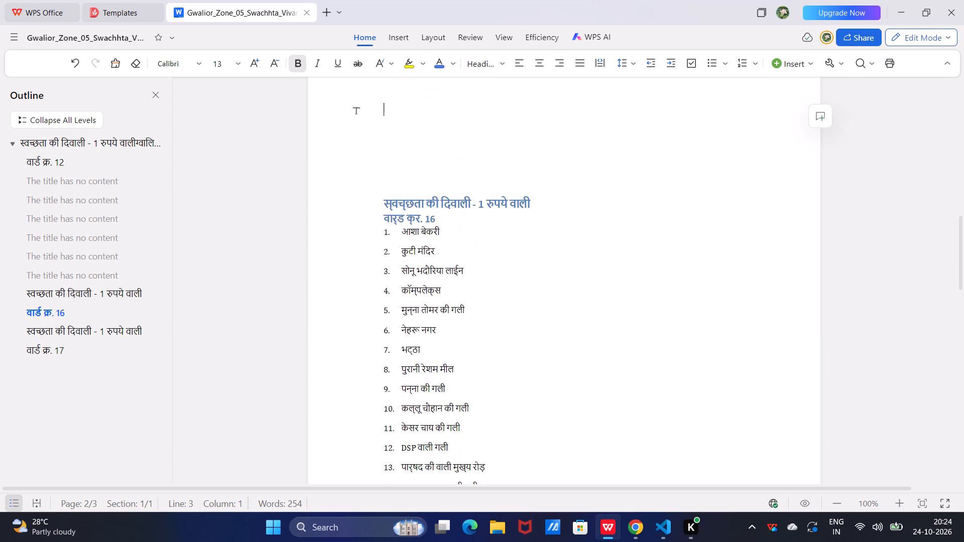
scroll(340, 213, up, 9)
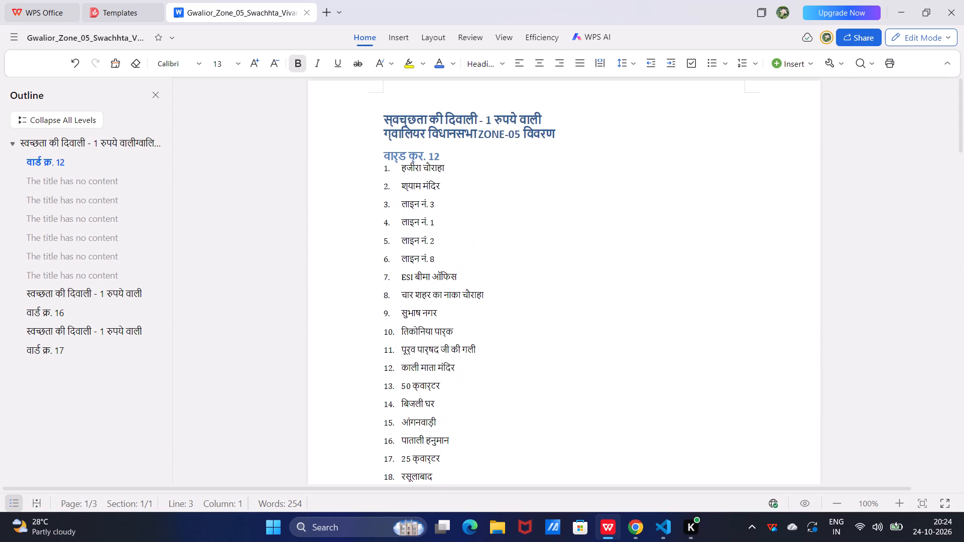
scroll(340, 213, down, 4)
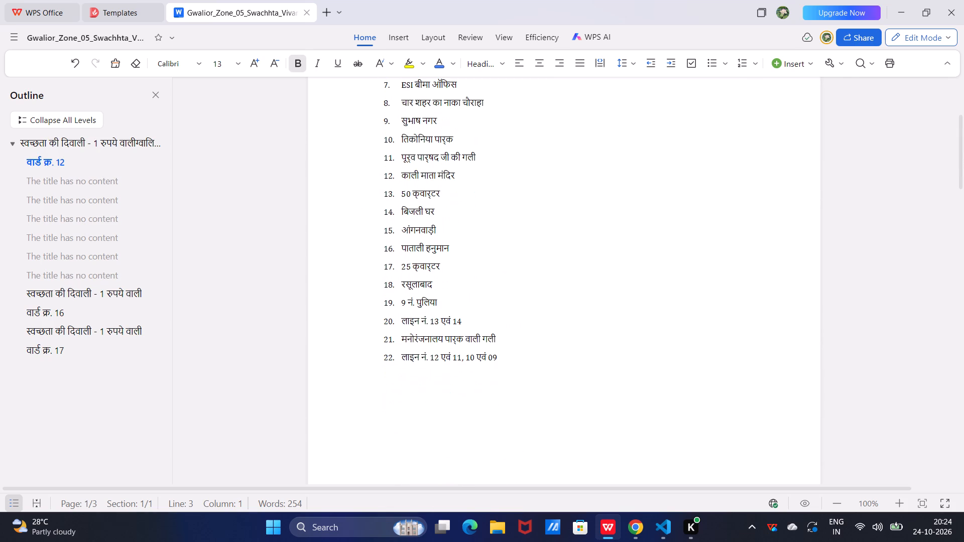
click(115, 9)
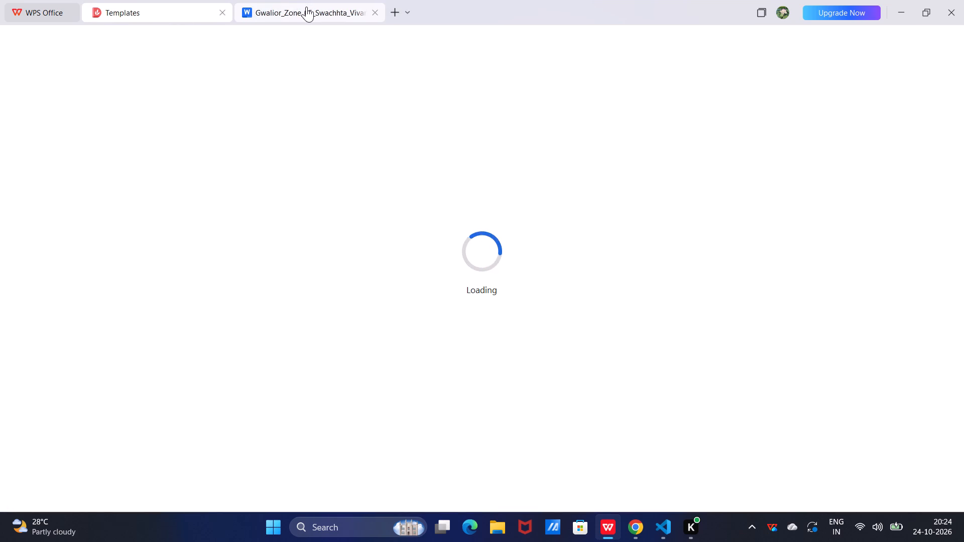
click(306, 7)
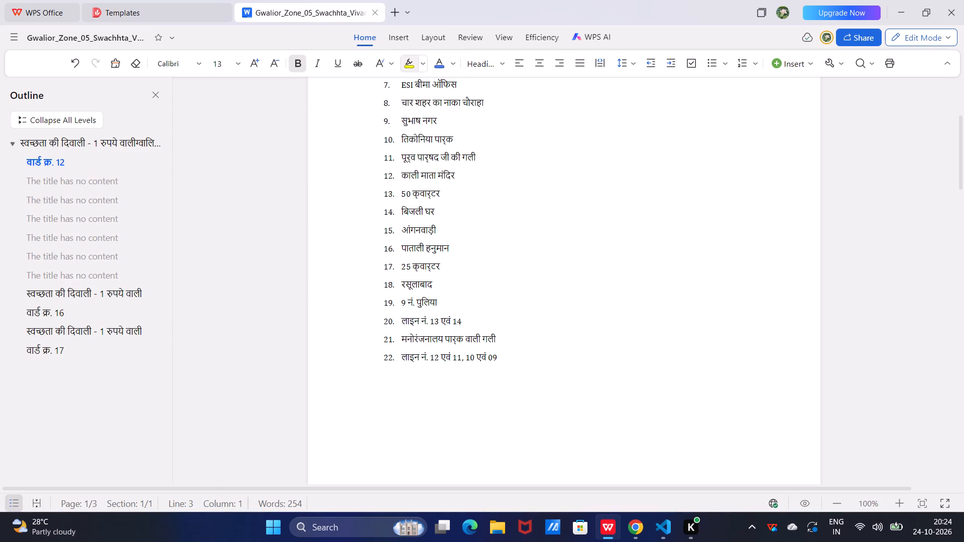
Review the whole document again to check that each ward starts on its own page.
scroll(551, 229, up, 5)
scroll(551, 229, down, 6)
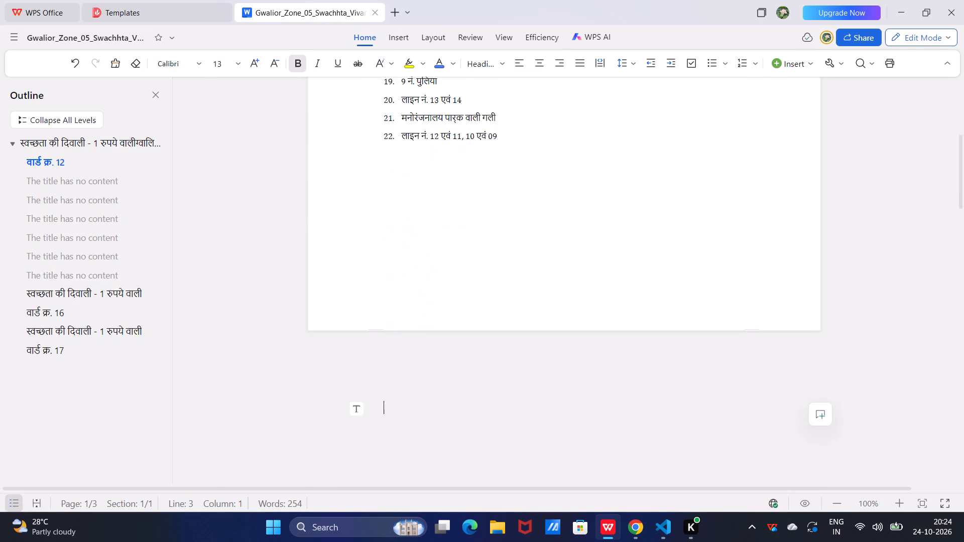
scroll(551, 229, down, 6)
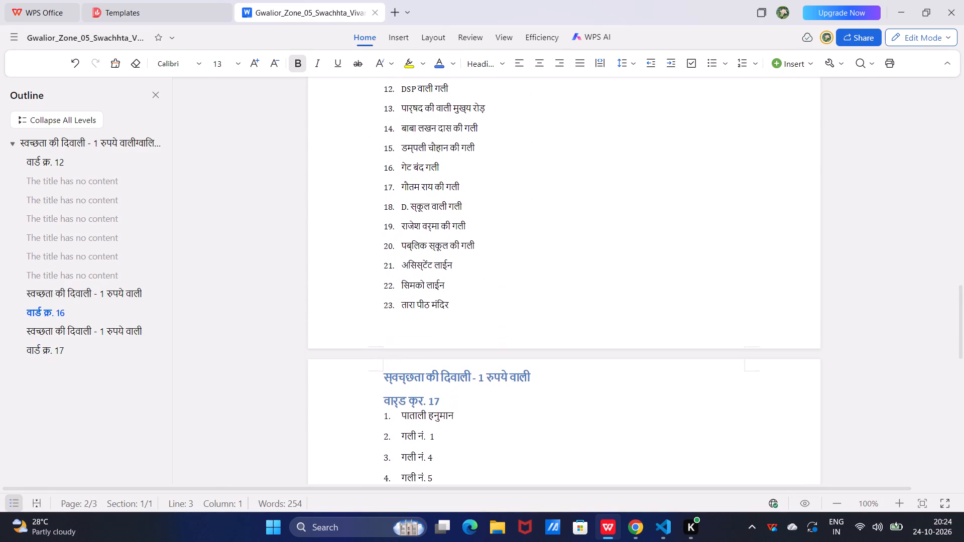
scroll(551, 229, down, 1)
scroll(551, 229, up, 2)
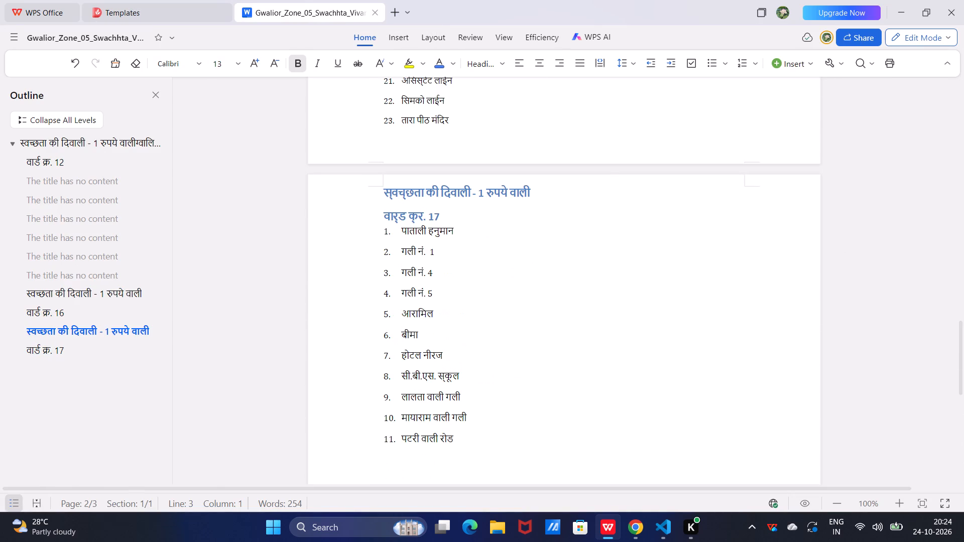
scroll(551, 229, up, 10)
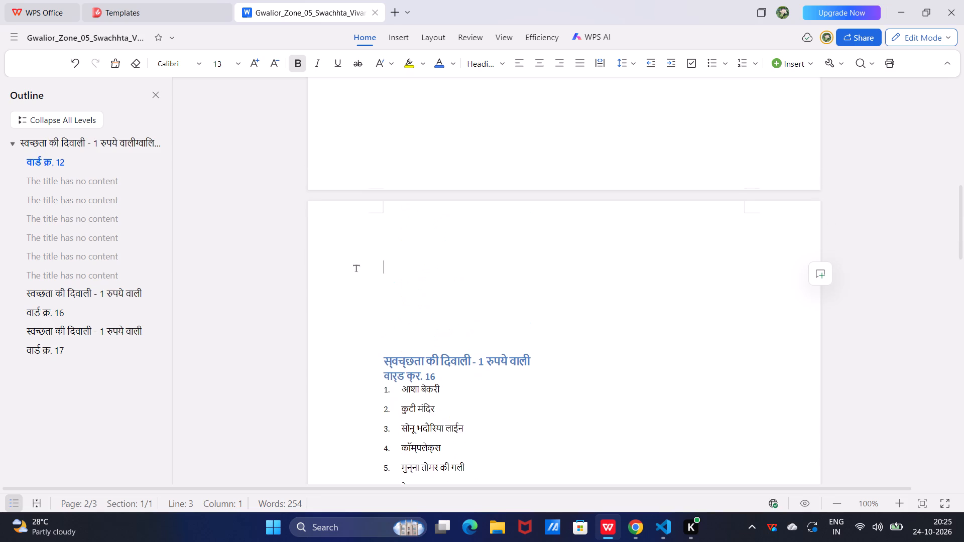
scroll(551, 229, up, 10)
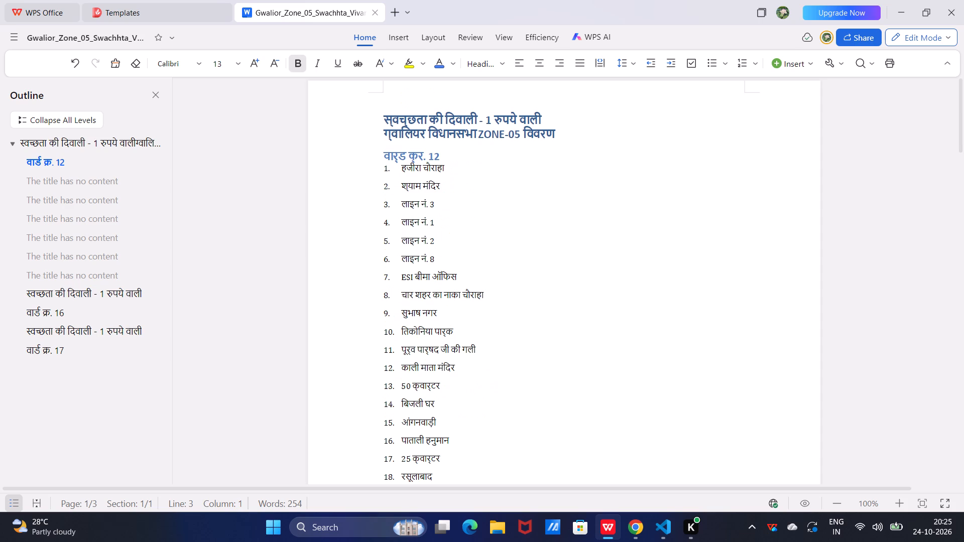
scroll(551, 229, up, 4)
Close the document outline.
click(155, 95)
Increase the font size of all the route entries under वार्ड क्र. 12, items 1 to 22, to 11.
scroll(330, 237, down, 1)
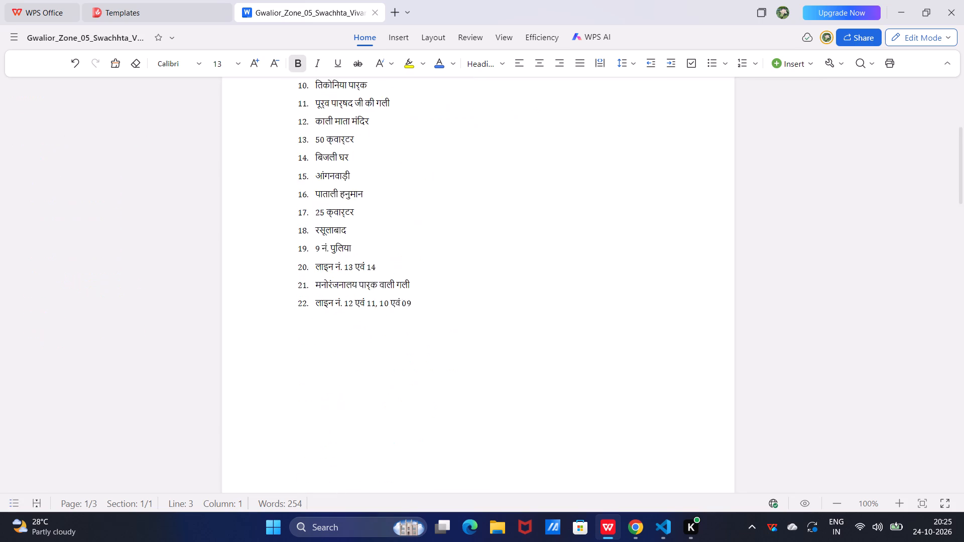
scroll(330, 237, down, 4)
click(331, 172)
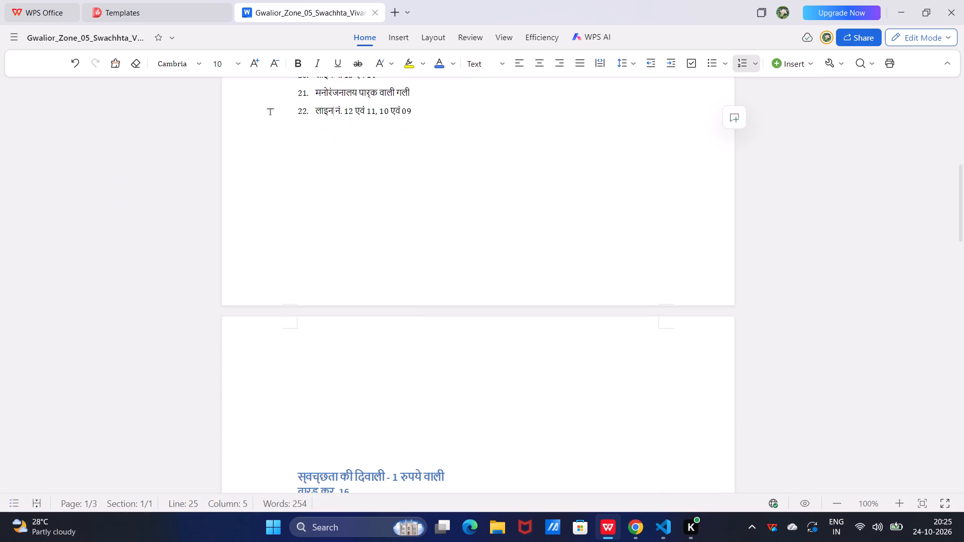
click(469, 110)
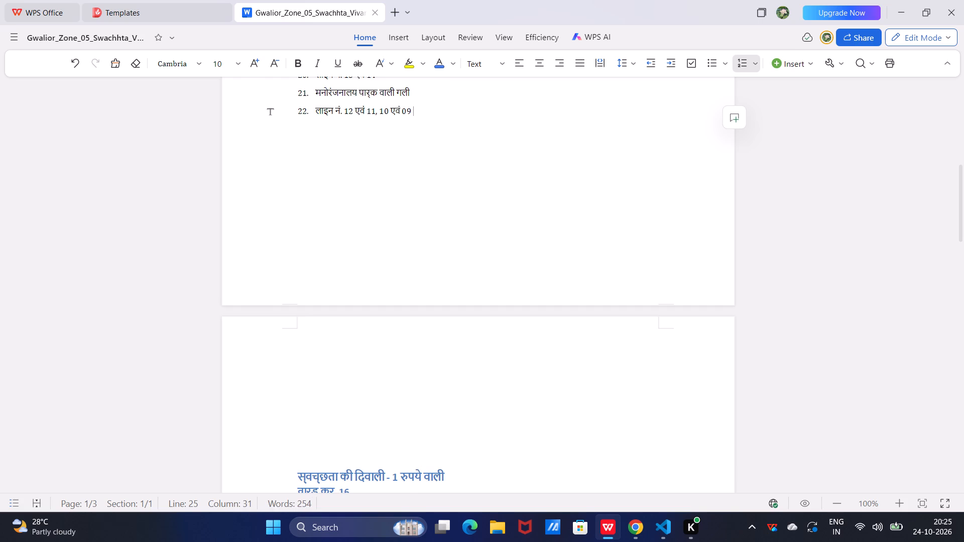
scroll(469, 110, up, 4)
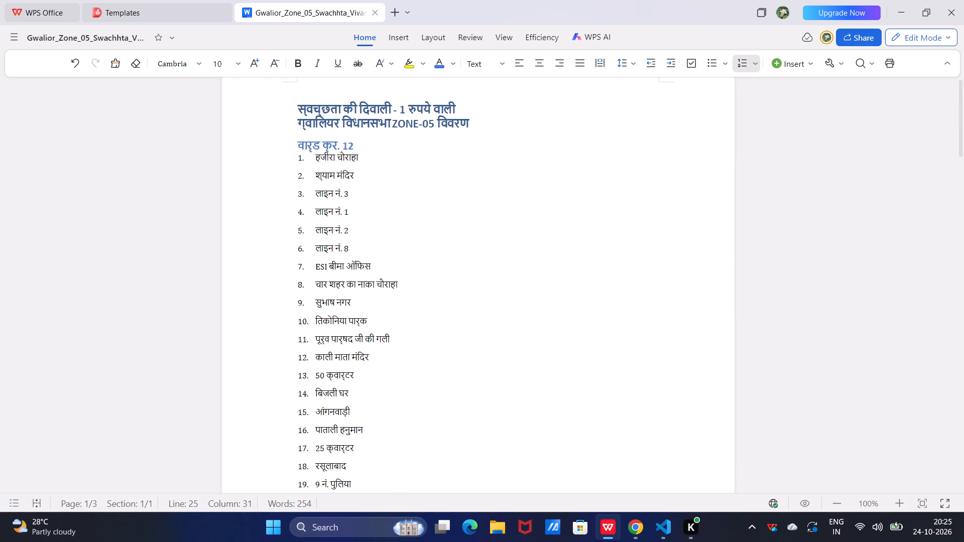
click(313, 155)
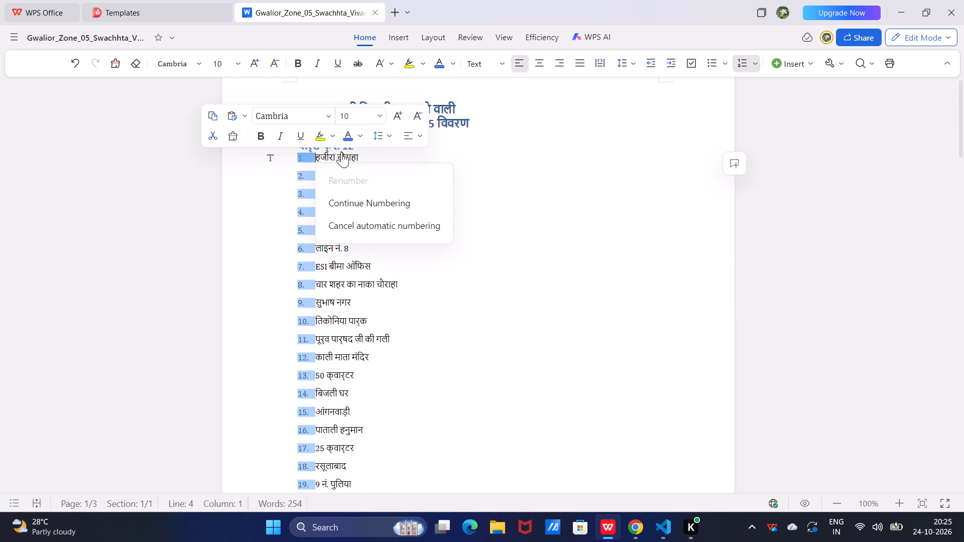
click(453, 150)
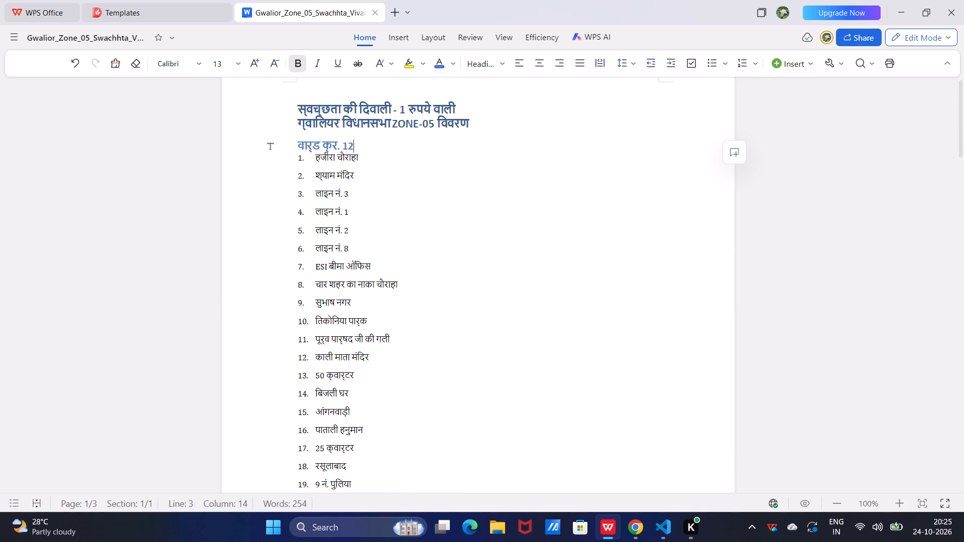
drag(316, 157, 410, 383)
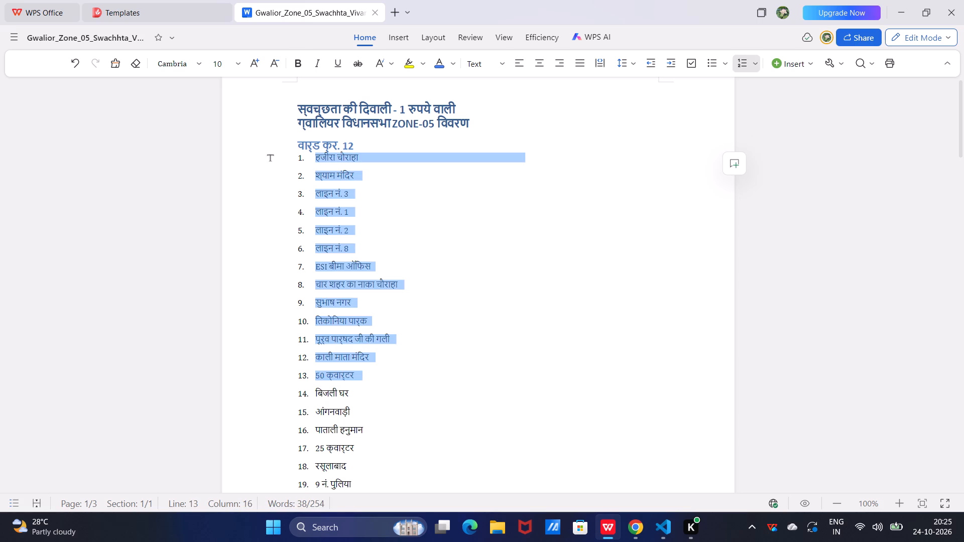
drag(410, 383, 454, 475)
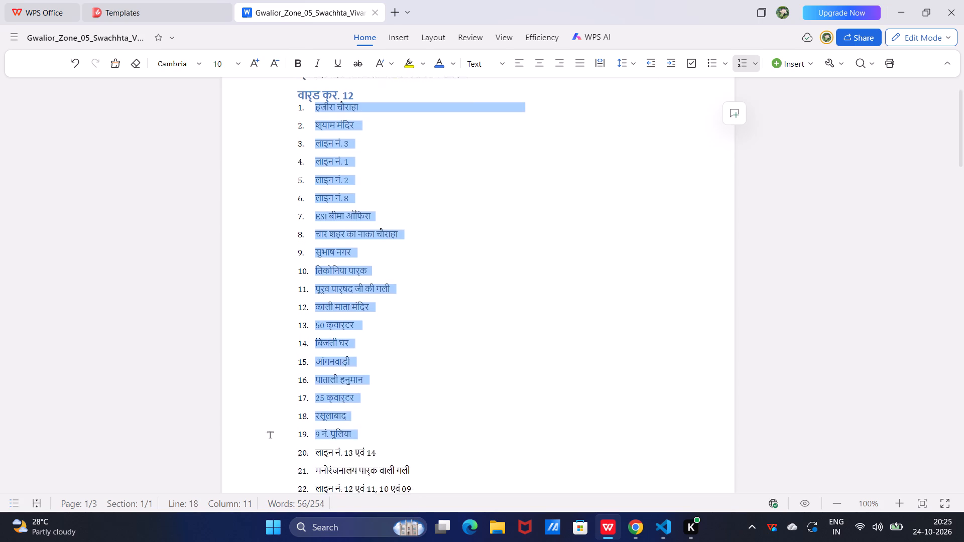
drag(454, 475, 501, 405)
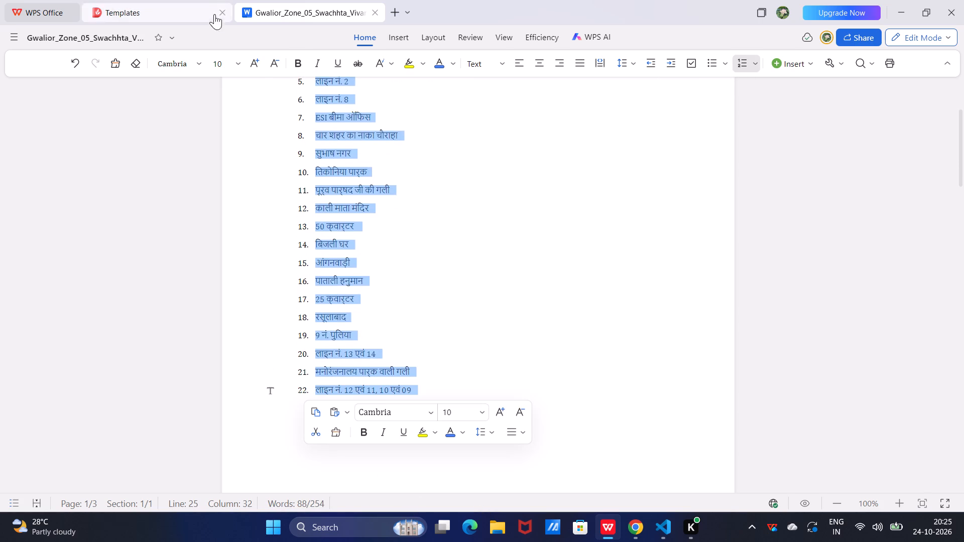
click(258, 68)
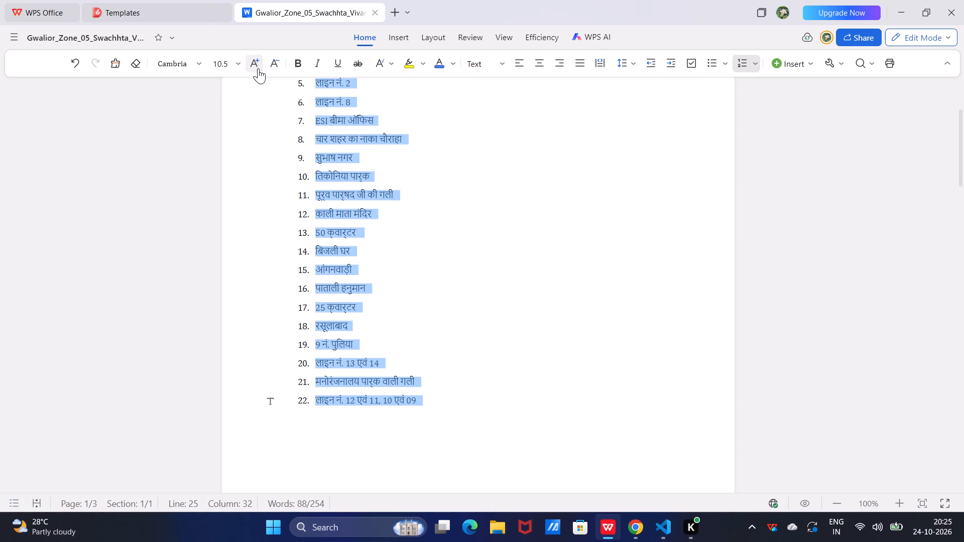
click(258, 68)
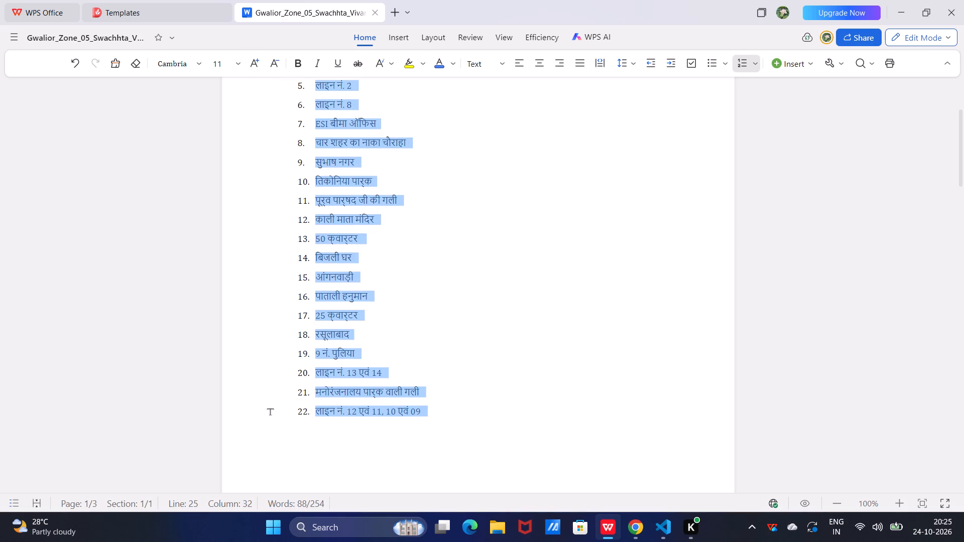
click(492, 174)
Examine the वार्ड क्र. 12 list and compare the space above the वार्ड क्र. 16 title with the top of the first page.
scroll(492, 174, up, 4)
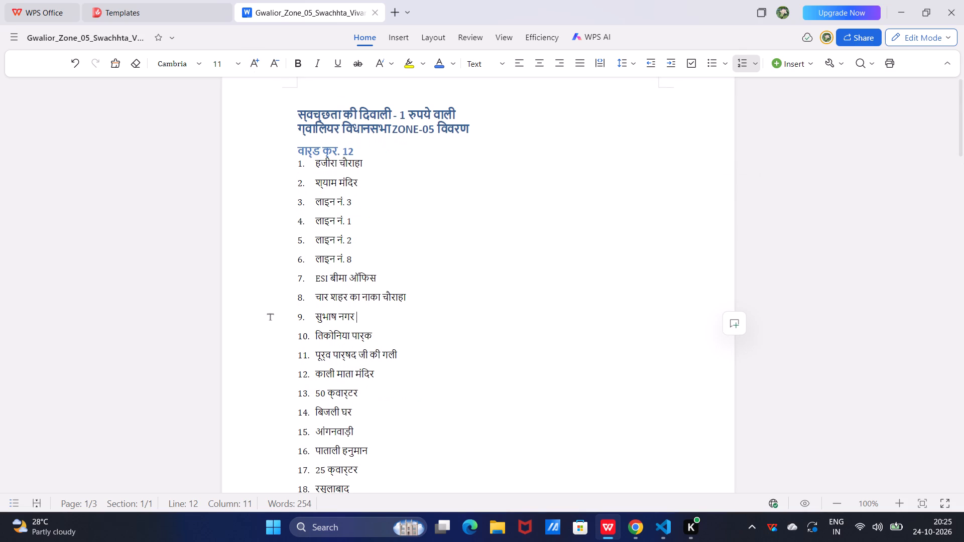
scroll(410, 172, down, 4)
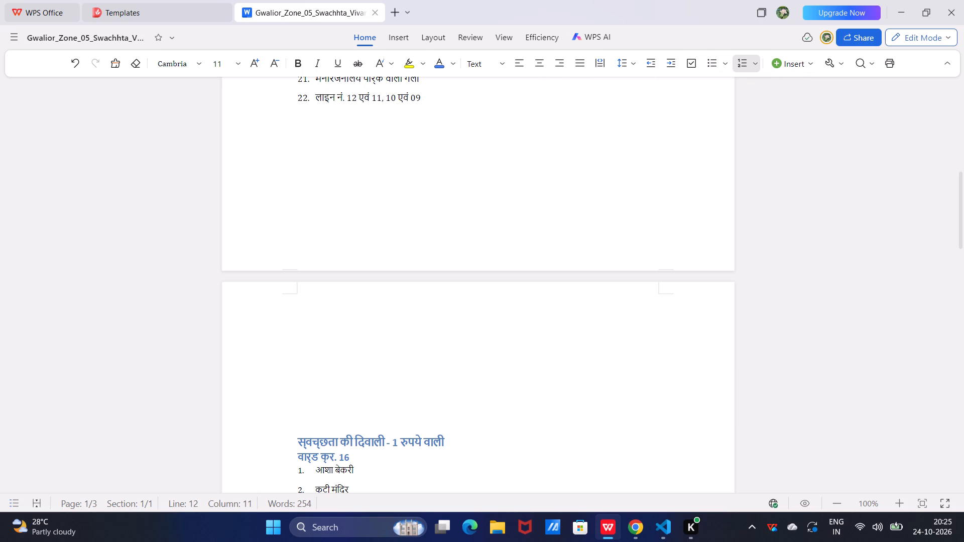
click(420, 337)
scroll(420, 337, down, 1)
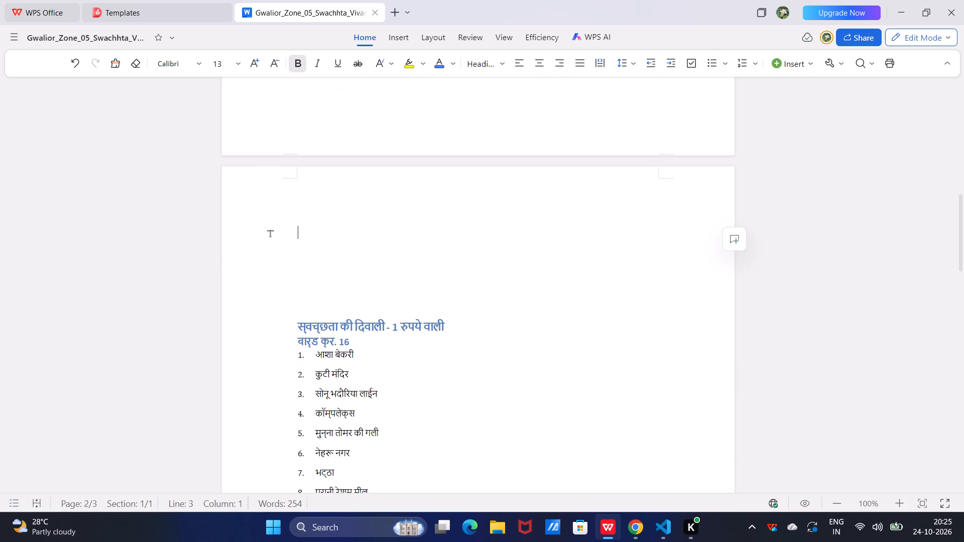
click(295, 189)
right_click(295, 189)
right_click(295, 189)
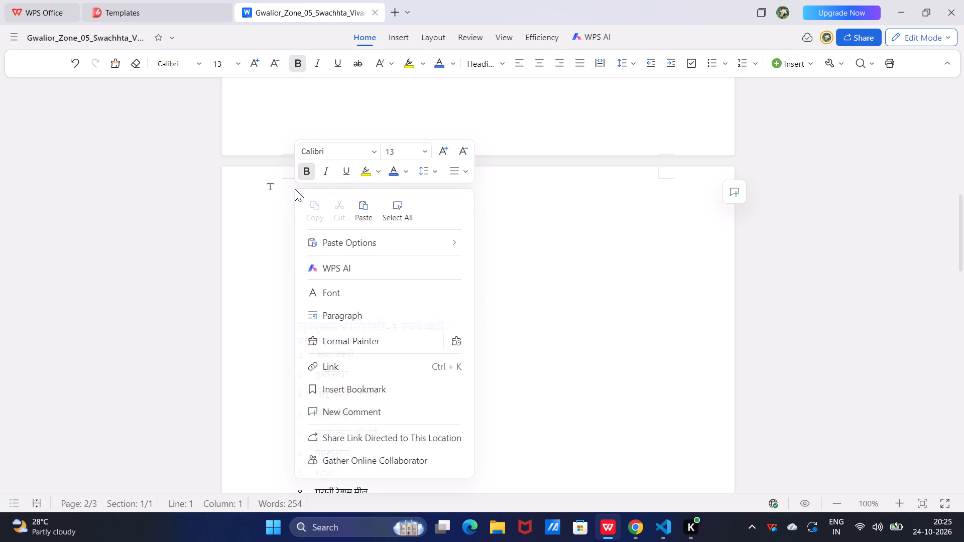
double_click(267, 182)
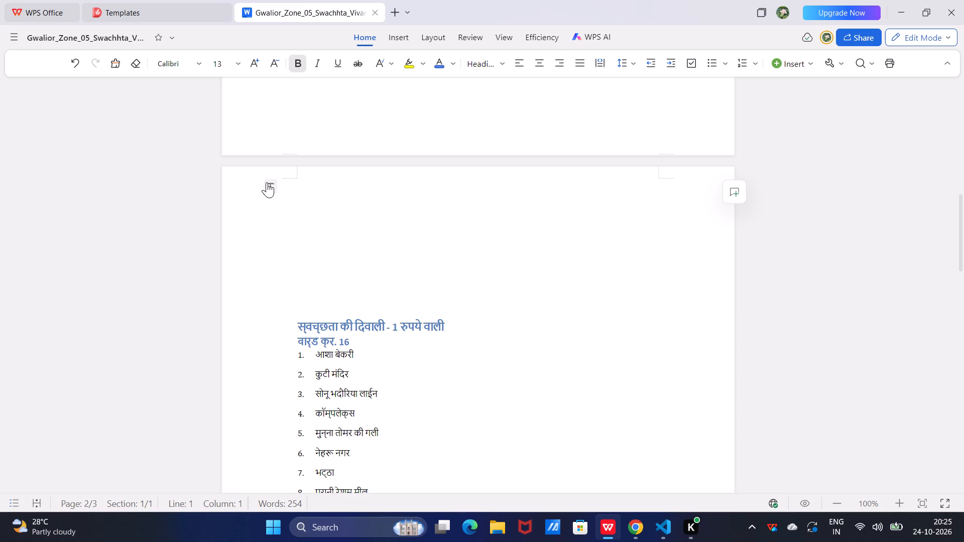
scroll(267, 182, up, 10)
triple_click(268, 113)
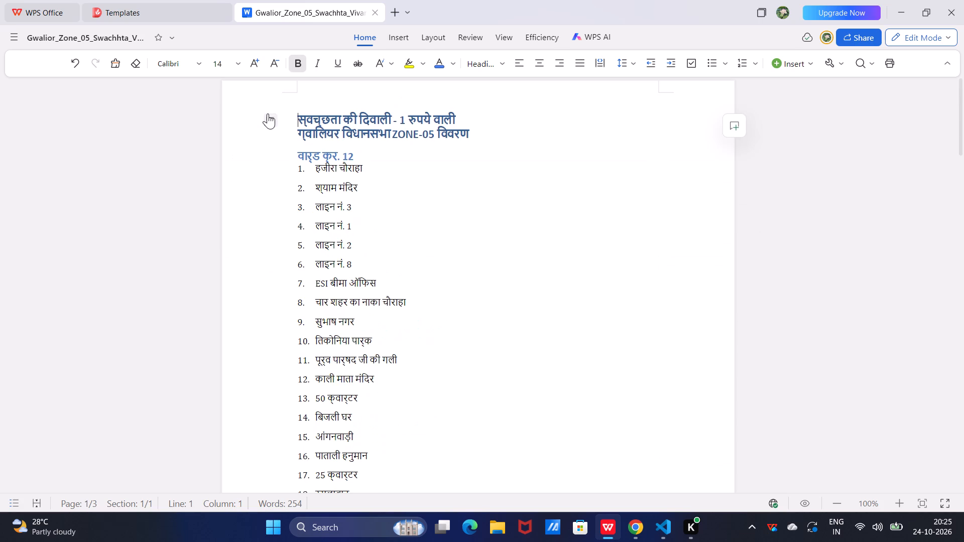
double_click(285, 86)
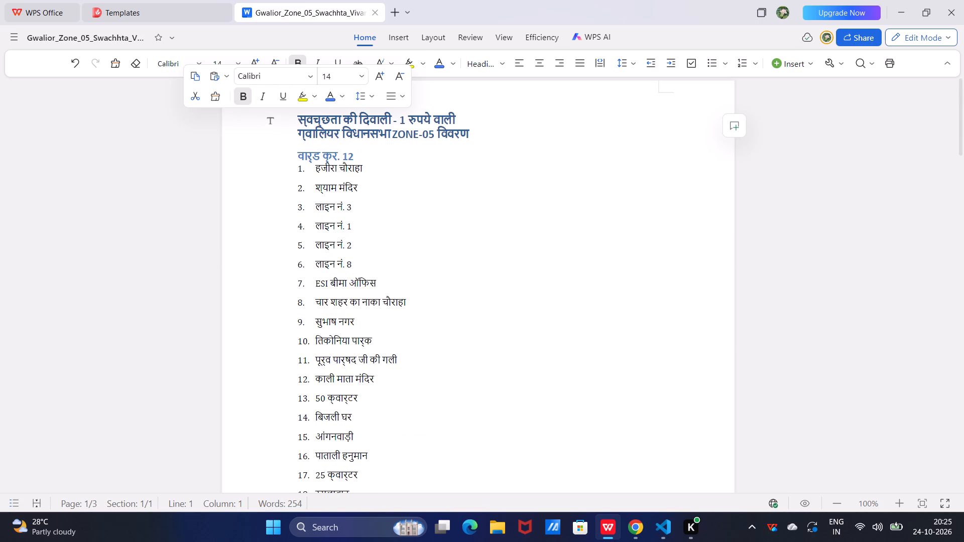
triple_click(239, 119)
scroll(239, 119, down, 3)
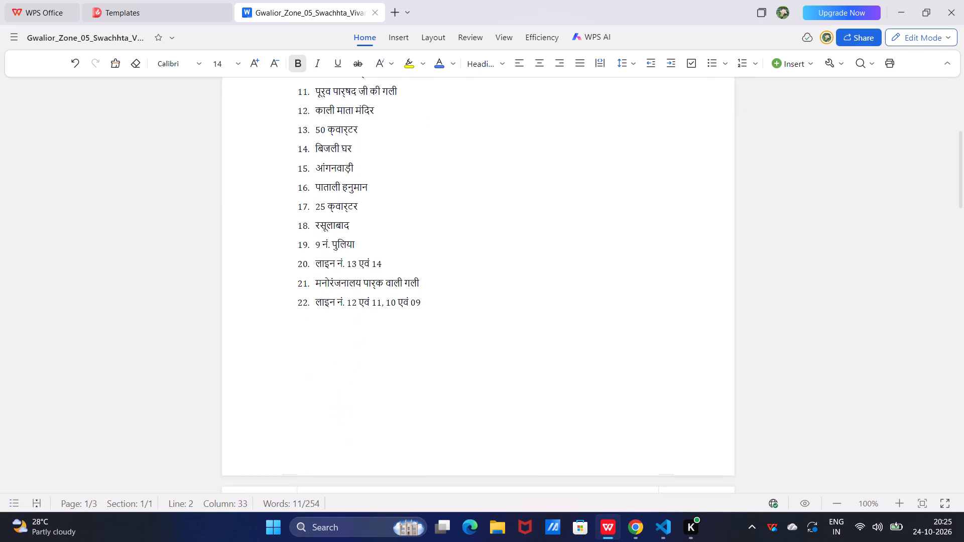
scroll(239, 119, down, 7)
scroll(239, 119, up, 1)
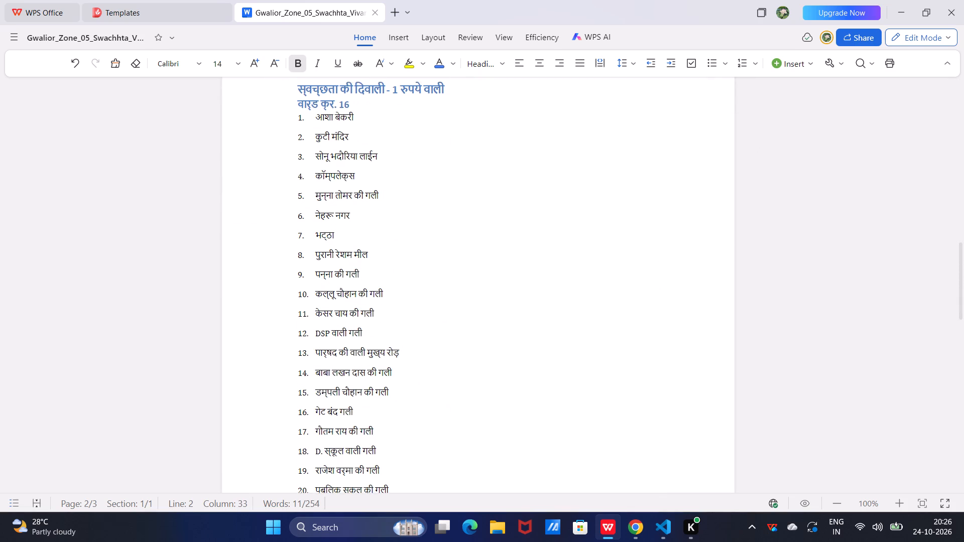
scroll(239, 119, up, 2)
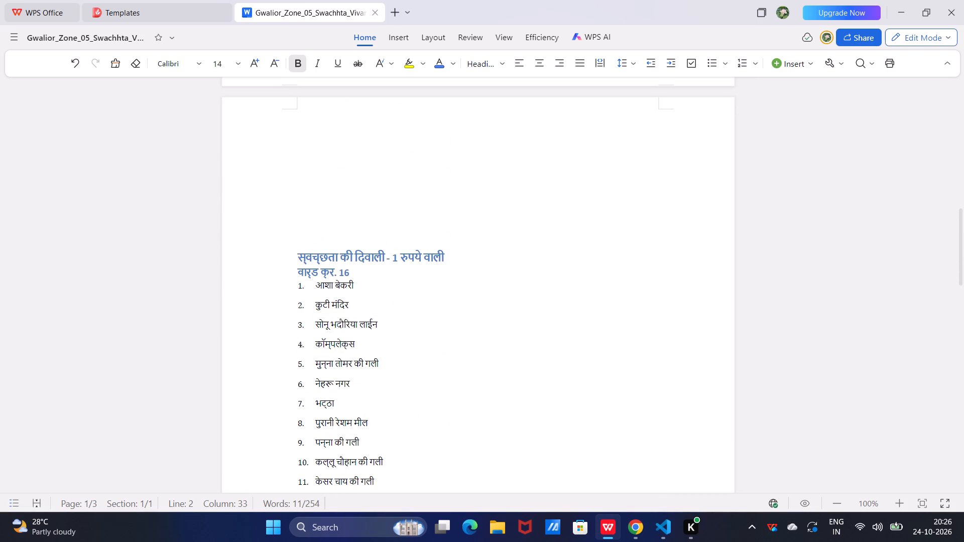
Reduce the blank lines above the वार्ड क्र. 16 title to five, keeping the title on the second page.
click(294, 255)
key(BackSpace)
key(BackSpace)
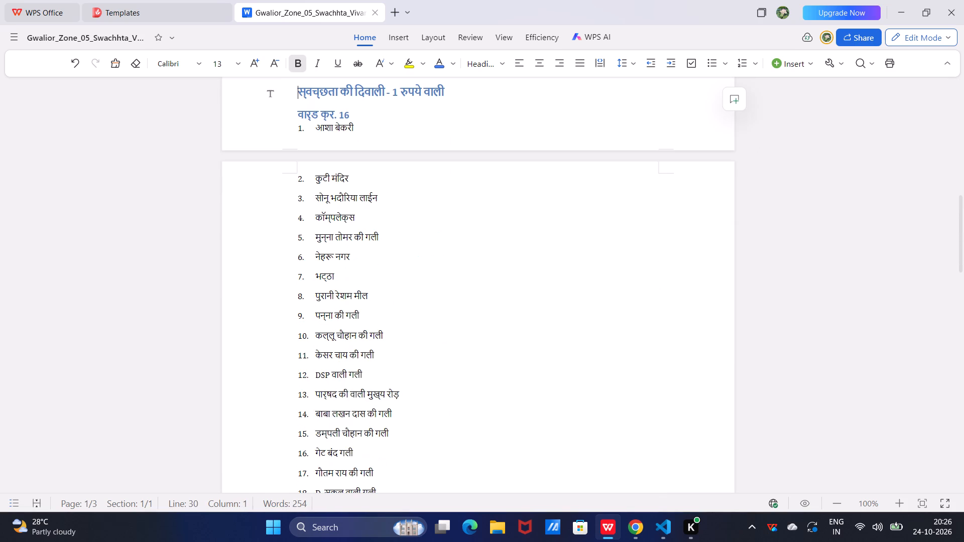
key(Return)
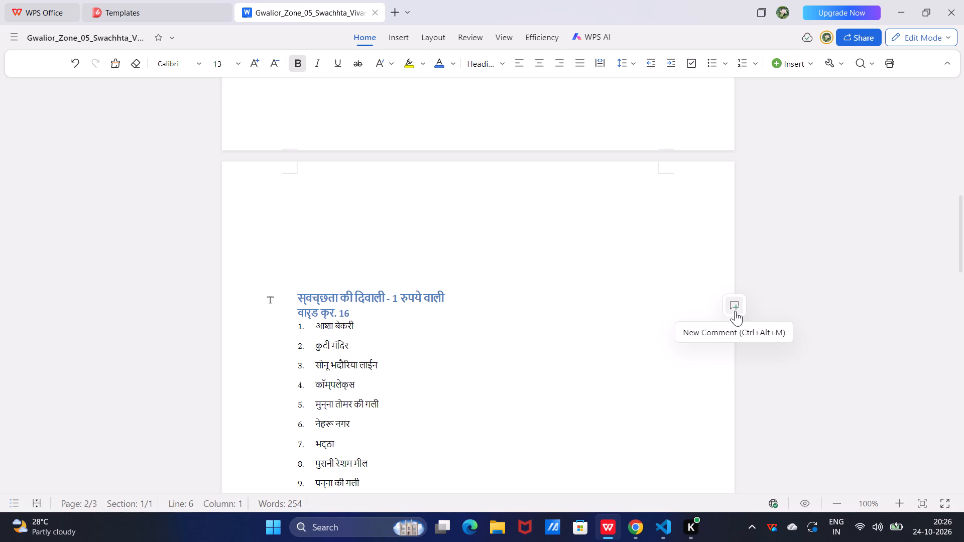
Insert an unnumbered blank line after item 23, तारा पीठ मंदिर, so the वार्ड क्र. 17 title starts on the third page.
scroll(425, 400, down, 4)
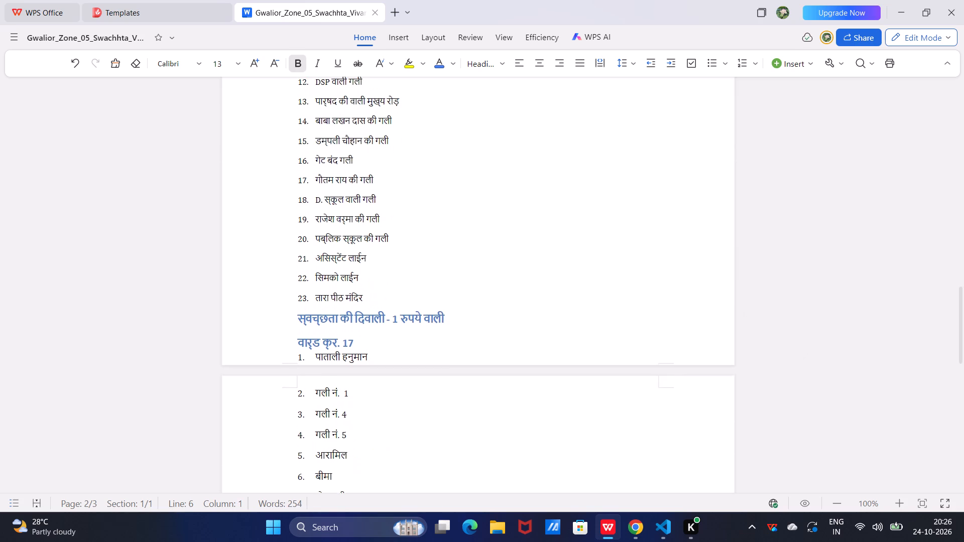
click(376, 321)
key(Return)
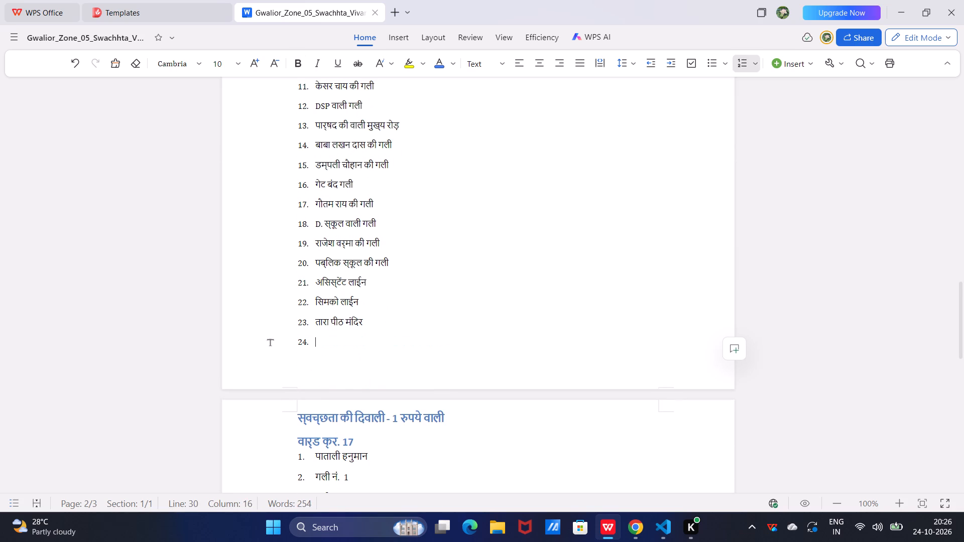
key(Return)
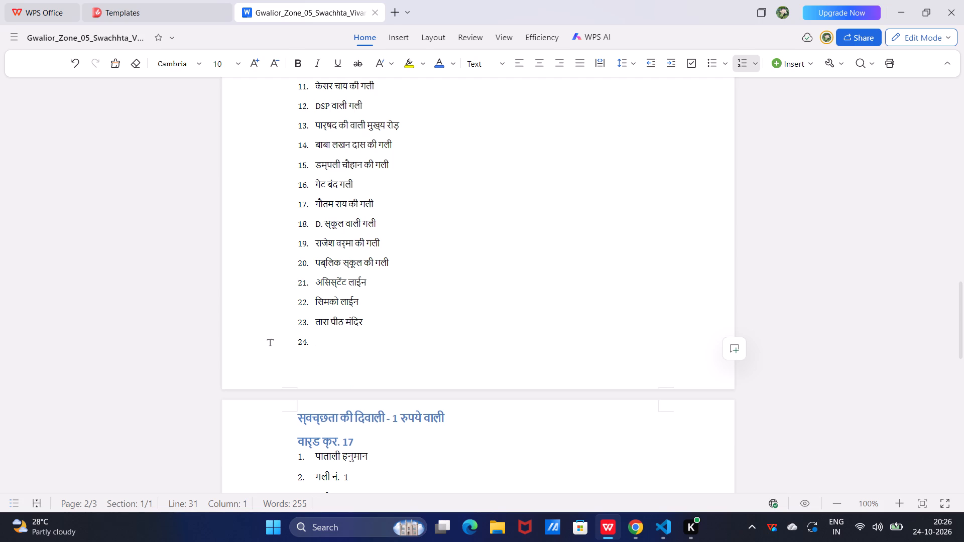
Review the pages of all three wards to check where each title and list starts.
scroll(376, 321, up, 1)
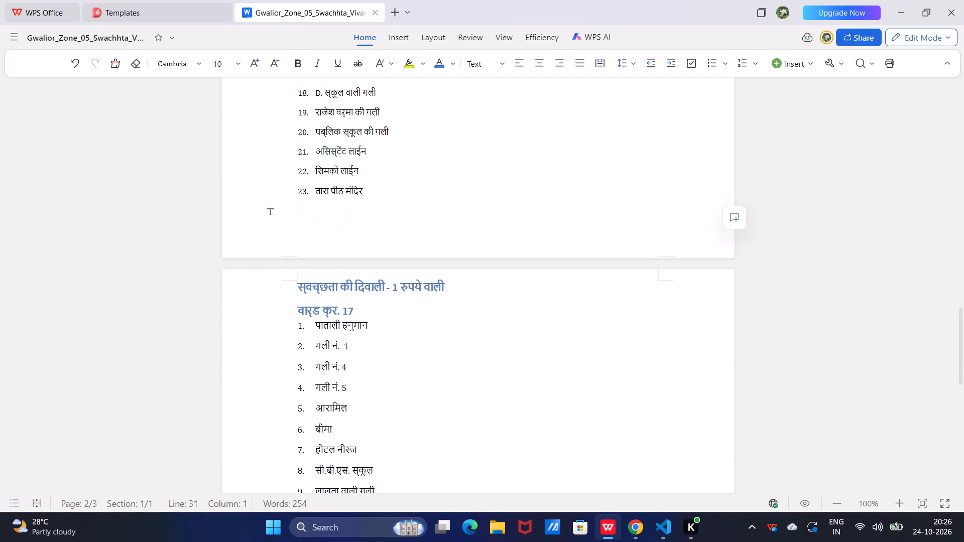
scroll(376, 321, up, 2)
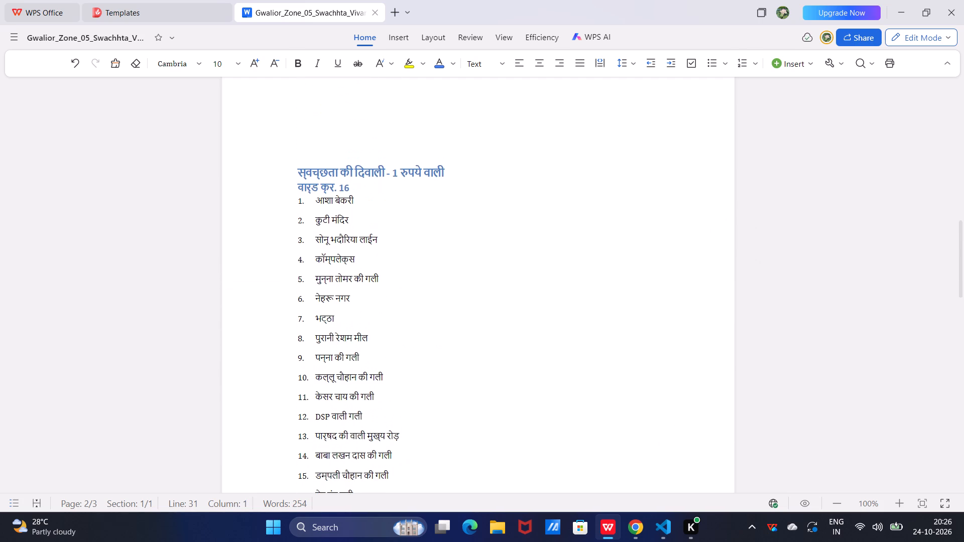
scroll(376, 321, down, 6)
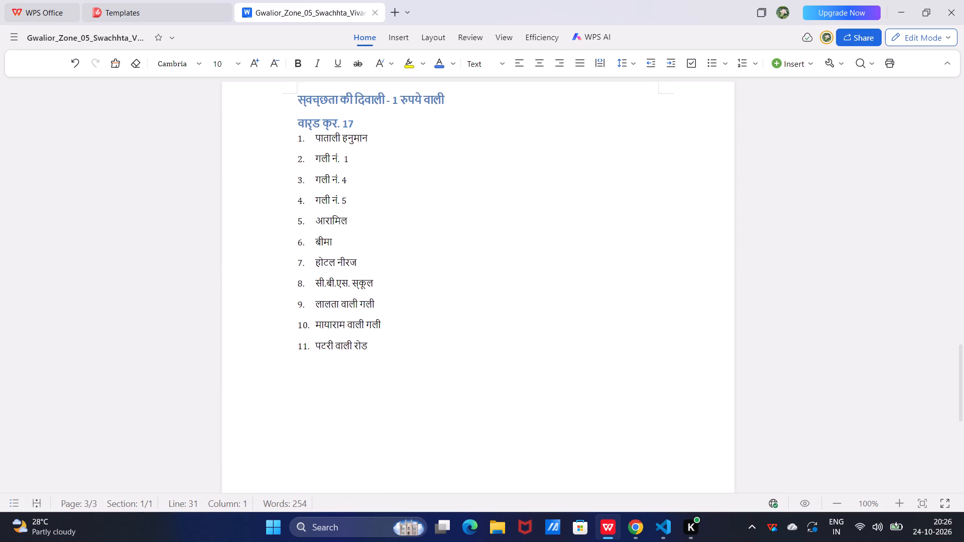
scroll(376, 321, up, 13)
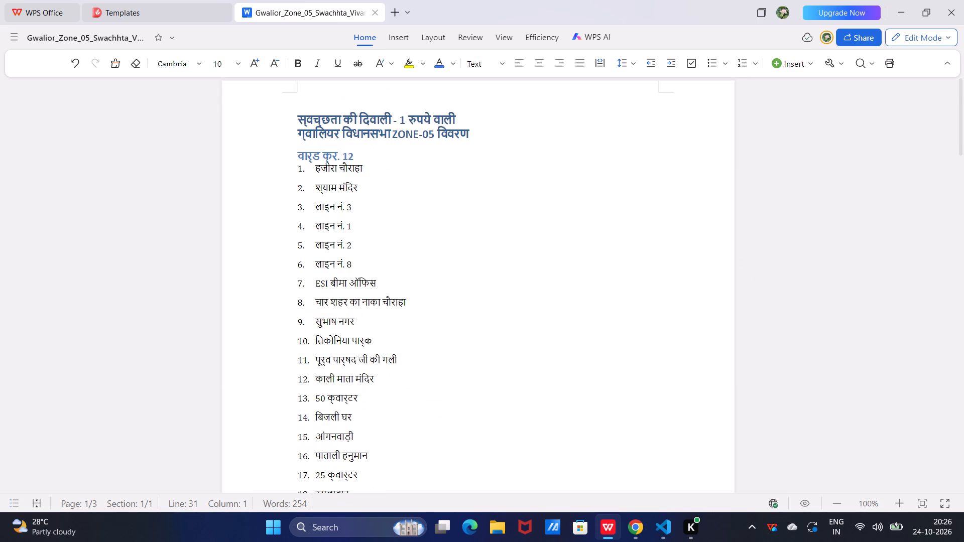
Save the document.
key(ctrl+s)
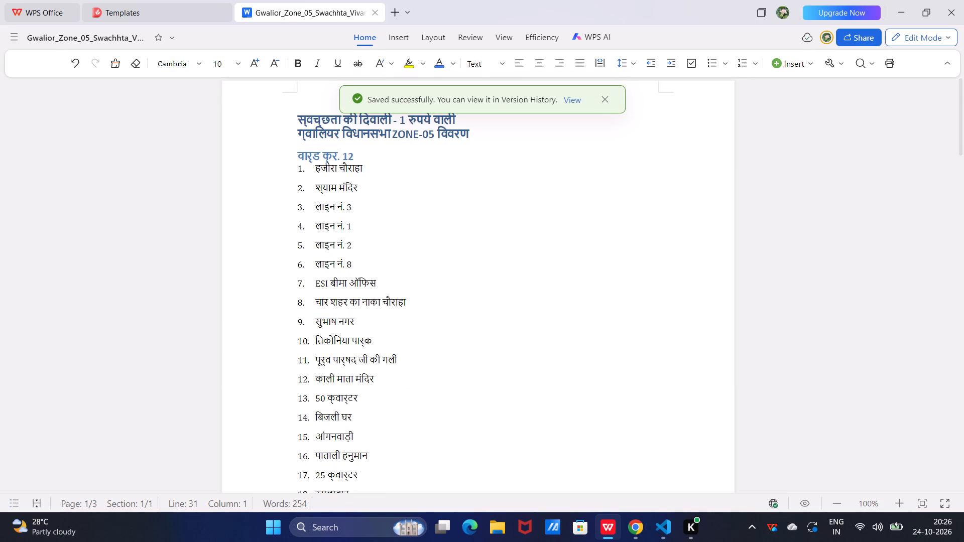
Cut the five blank lines above the वार्ड क्र. 16 title at the top of the second page.
scroll(391, 267, down, 3)
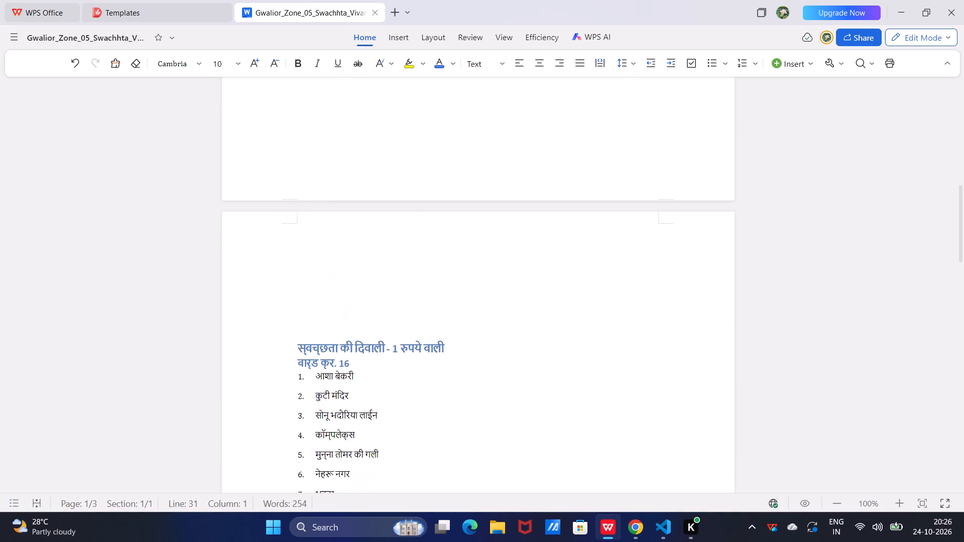
scroll(391, 267, down, 3)
drag(291, 175, 396, 277)
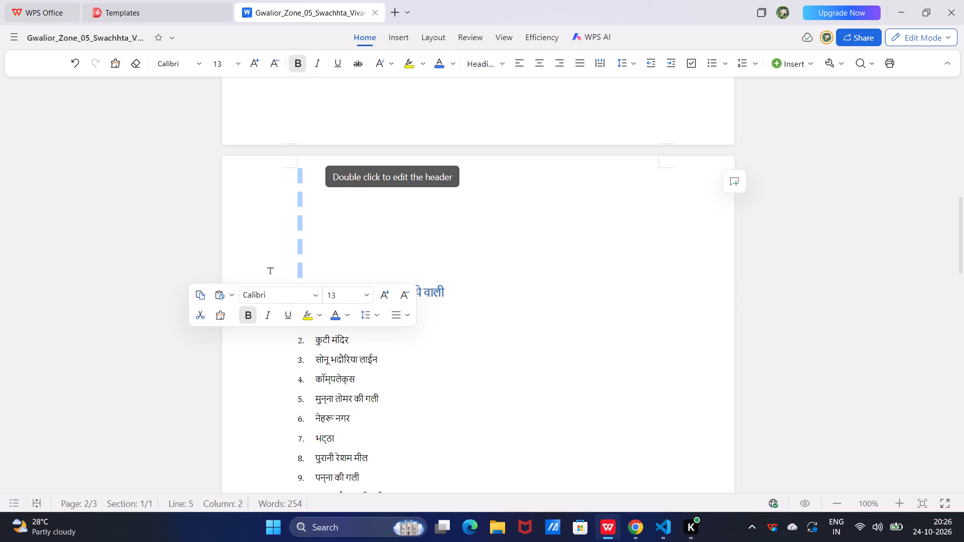
click(320, 161)
drag(305, 167, 336, 266)
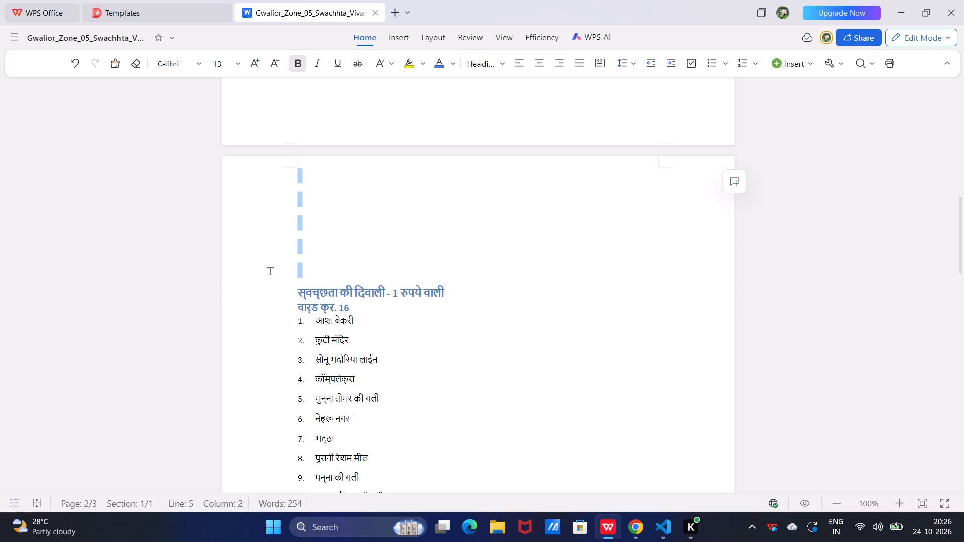
drag(336, 266, 333, 261)
key(ctrl+x)
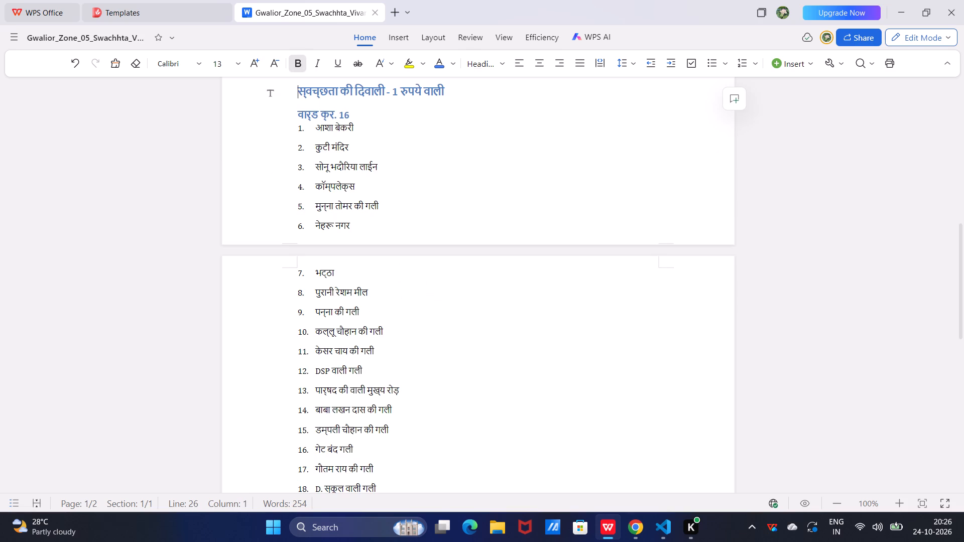
Insert blank lines between item 22, लाइन नं. 12 एवं 11, 10 एवं 09, and the वार्ड क्र. 16 title to push the title onto the second page.
scroll(333, 261, up, 3)
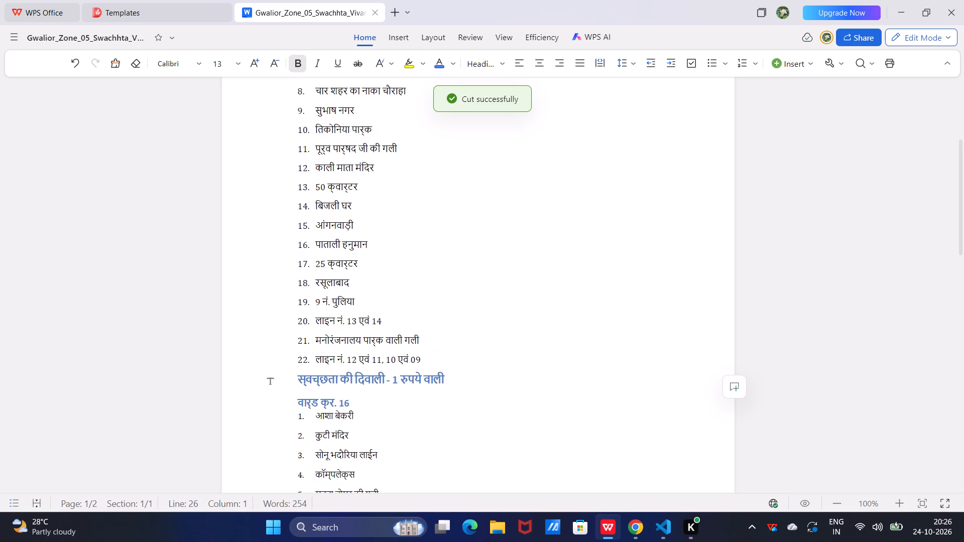
key(Return)
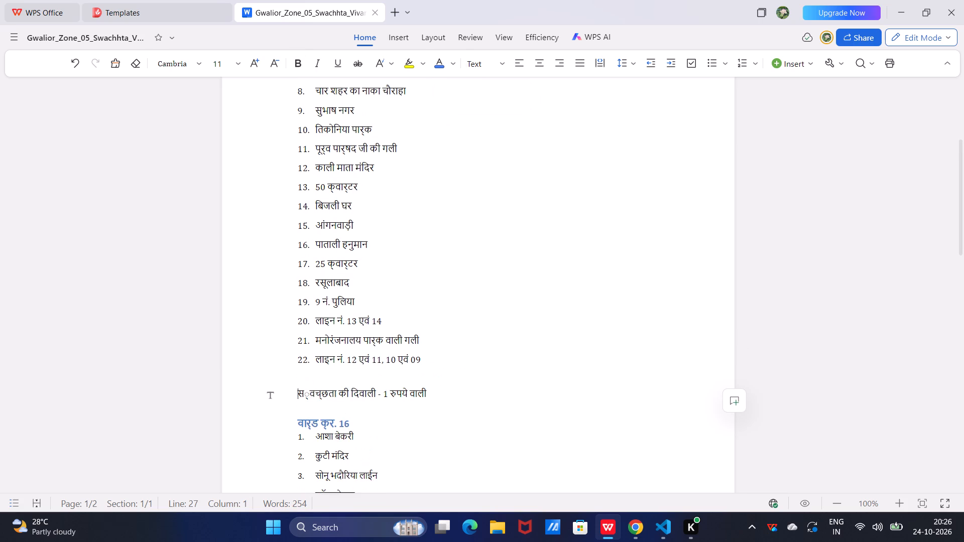
key(Return)
key(Return)
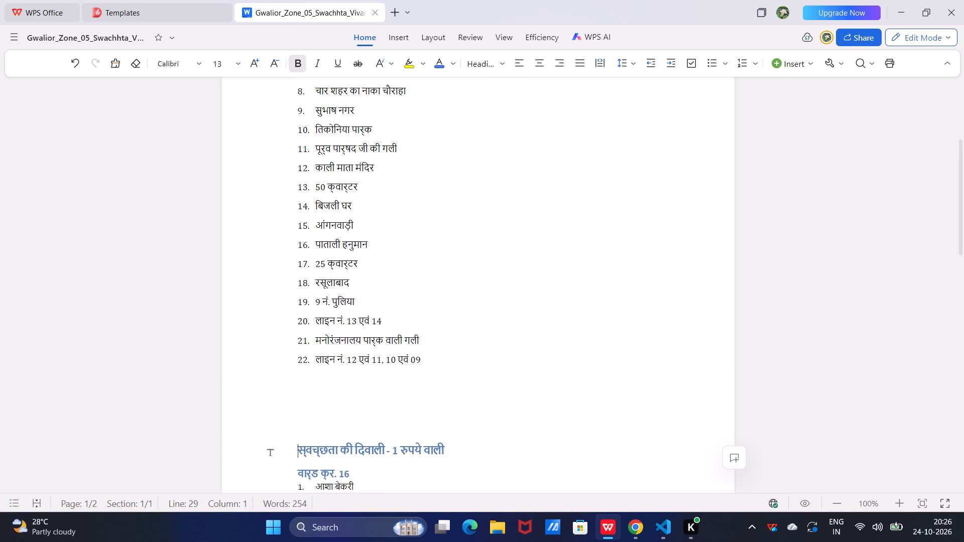
key(Return)
key(Return)
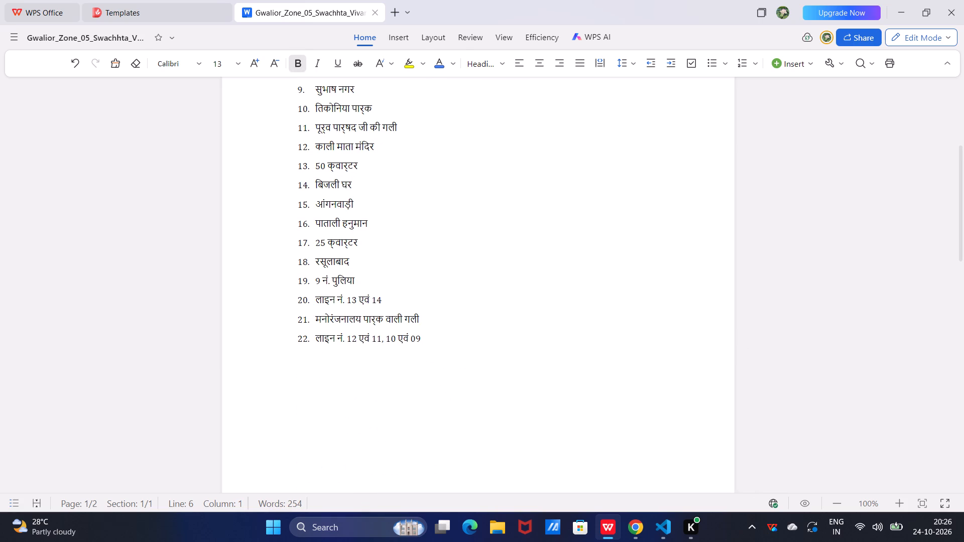
scroll(333, 261, down, 5)
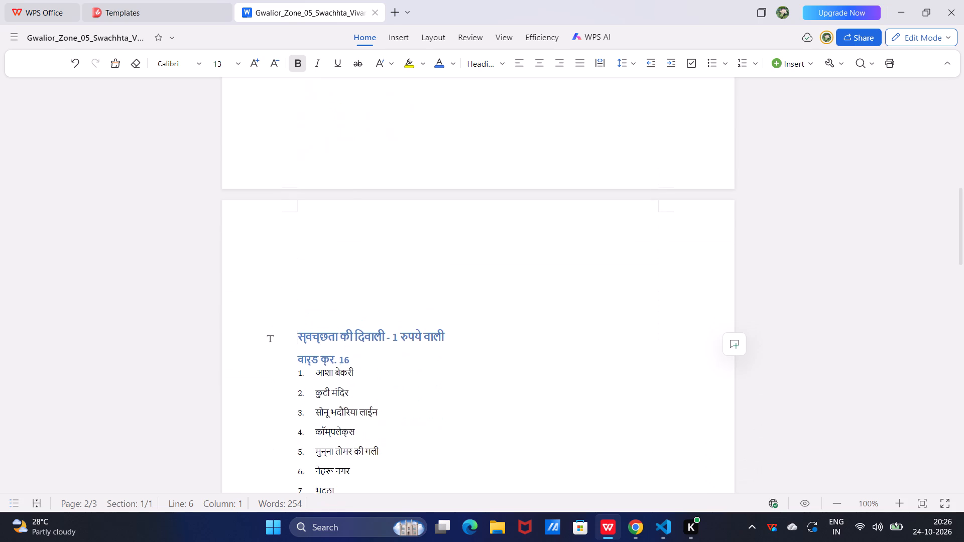
scroll(333, 261, down, 4)
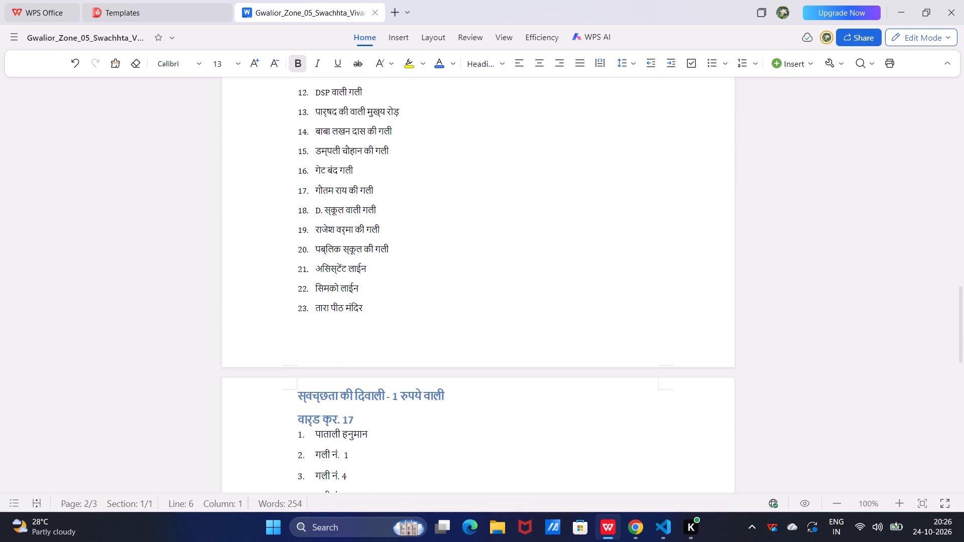
Add a K before the D. in item 18 of the वार्ड क्र. 16 list so it reads KD. स्कूल वाली गली, keeping its numbering.
scroll(334, 241, up, 1)
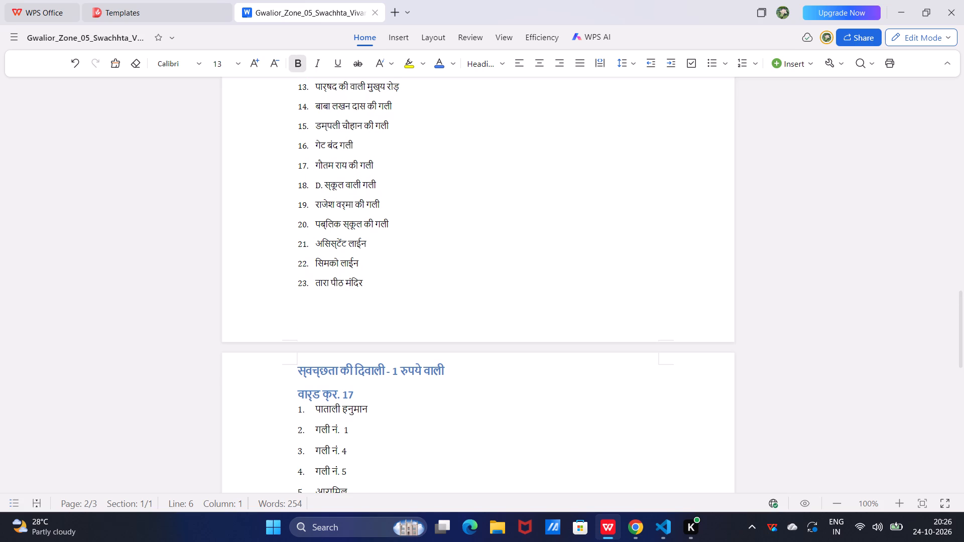
click(313, 183)
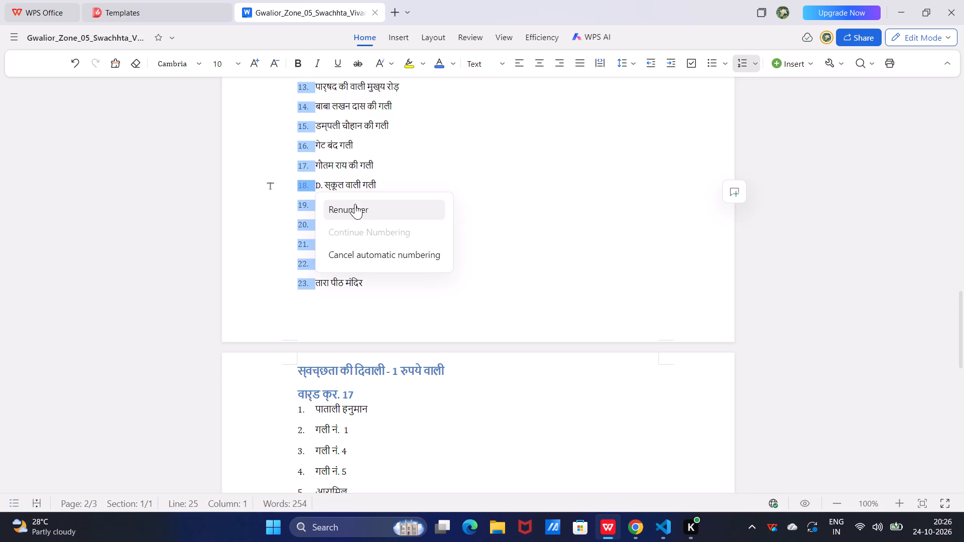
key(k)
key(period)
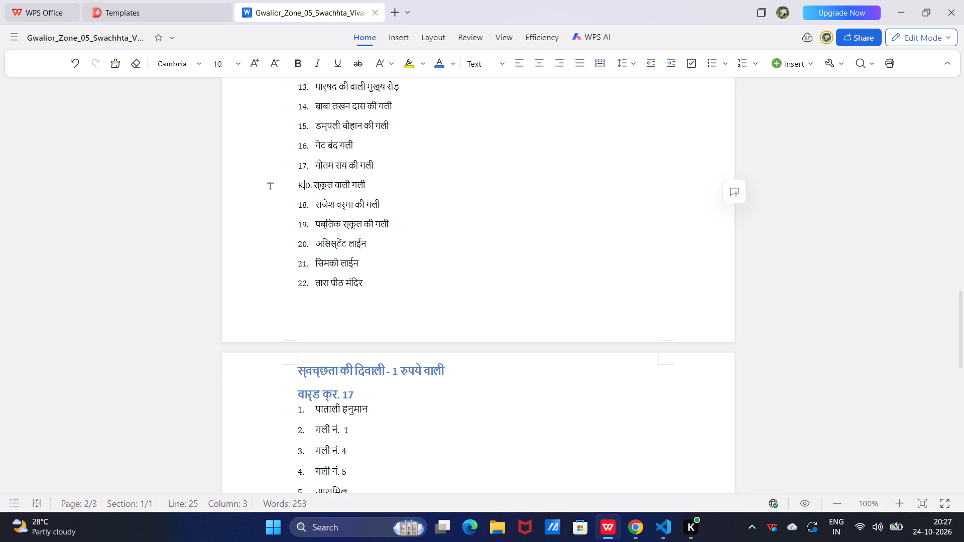
key(BackSpace)
key(BackSpace)
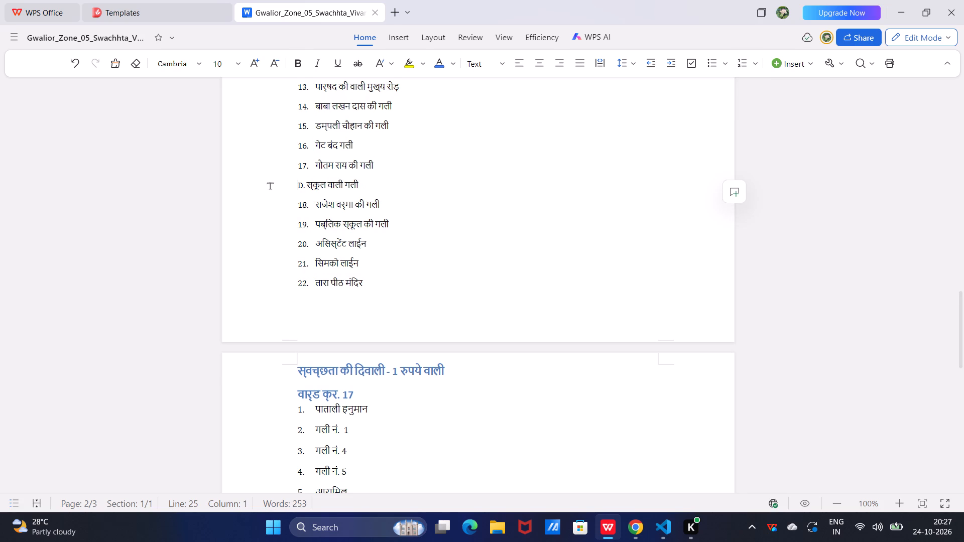
key(BackSpace)
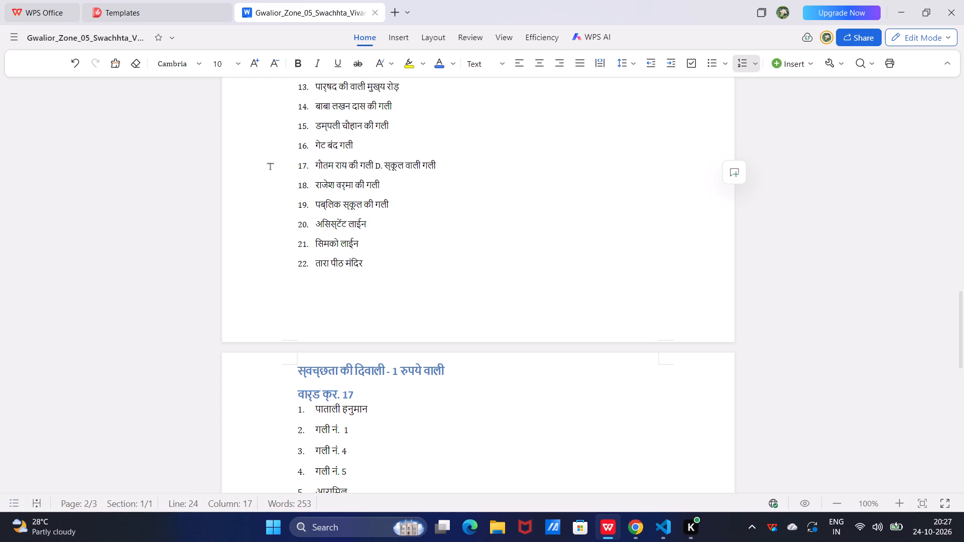
key(Return)
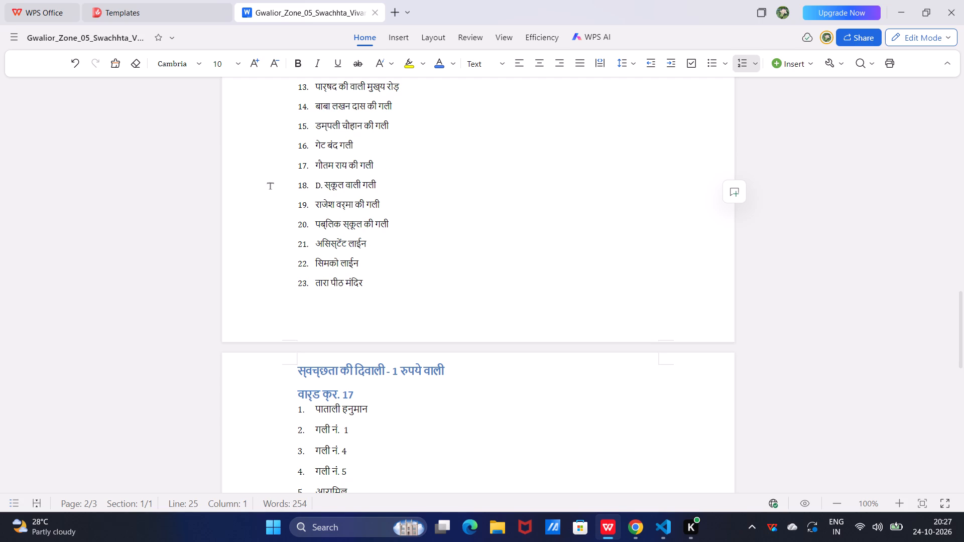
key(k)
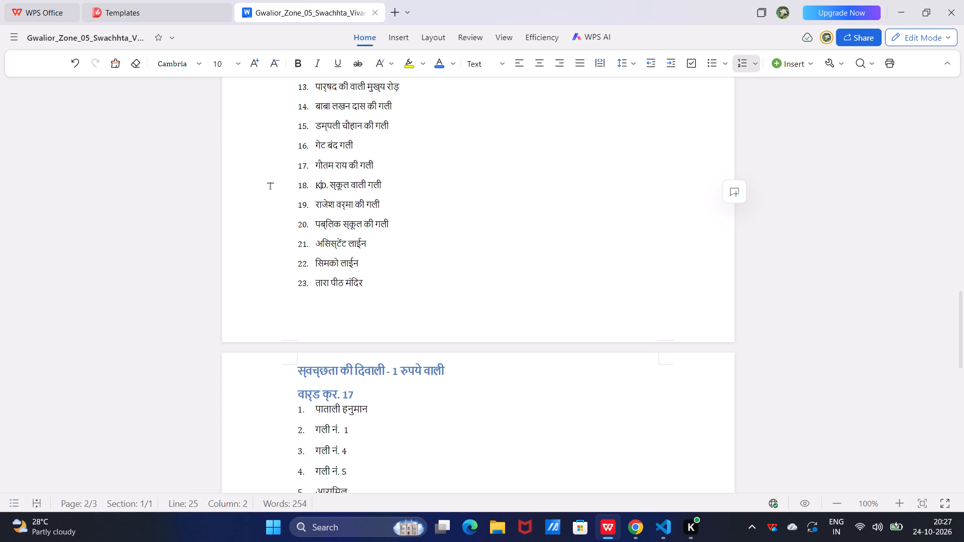
Open the document's sharing and collaboration options.
scroll(435, 192, up, 7)
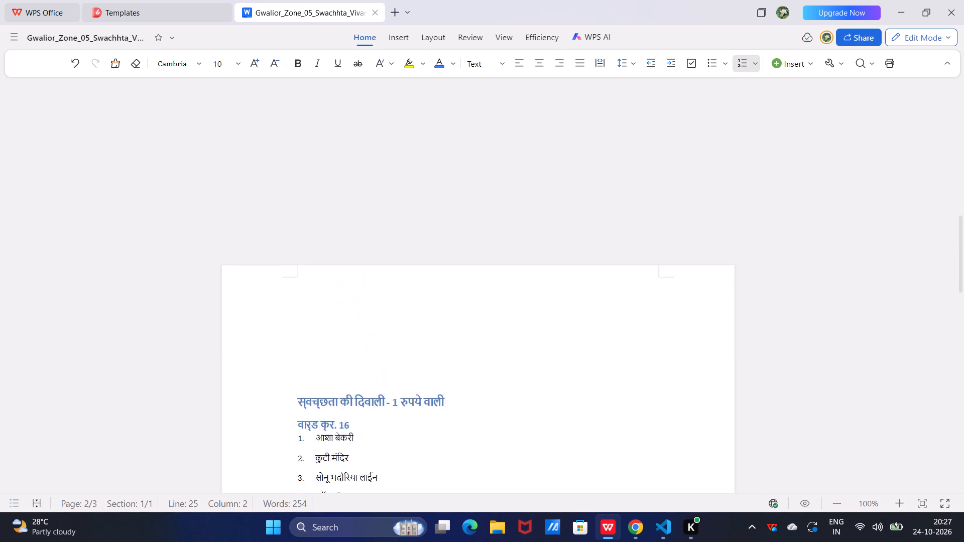
scroll(435, 192, up, 10)
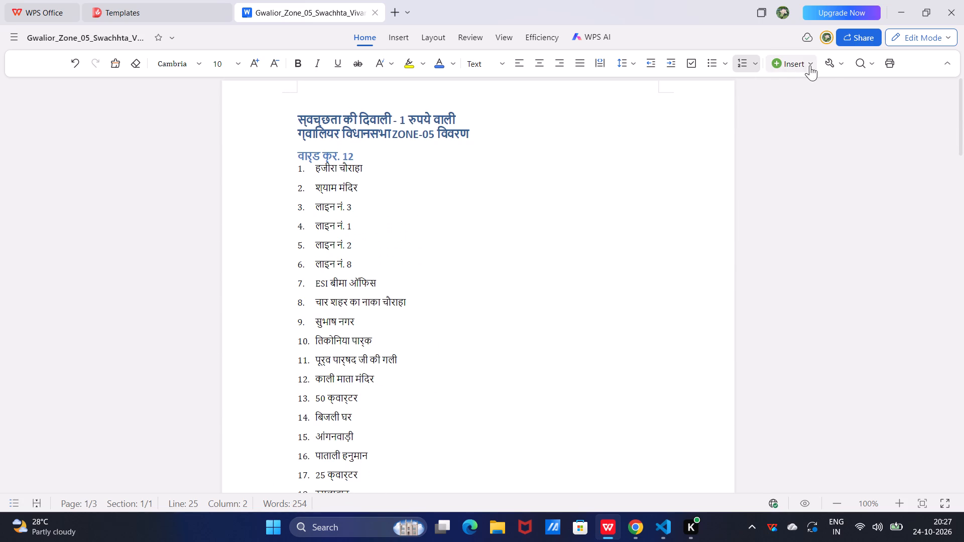
click(864, 37)
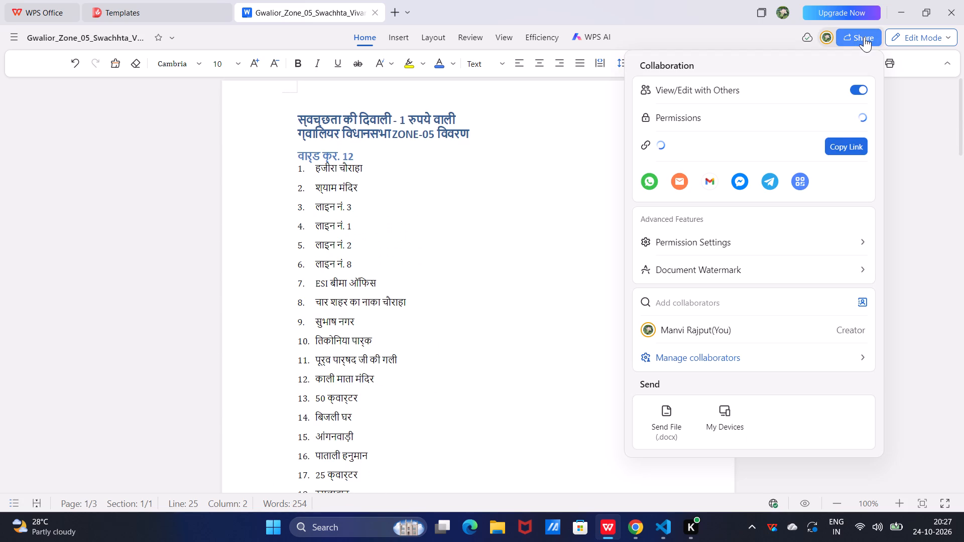
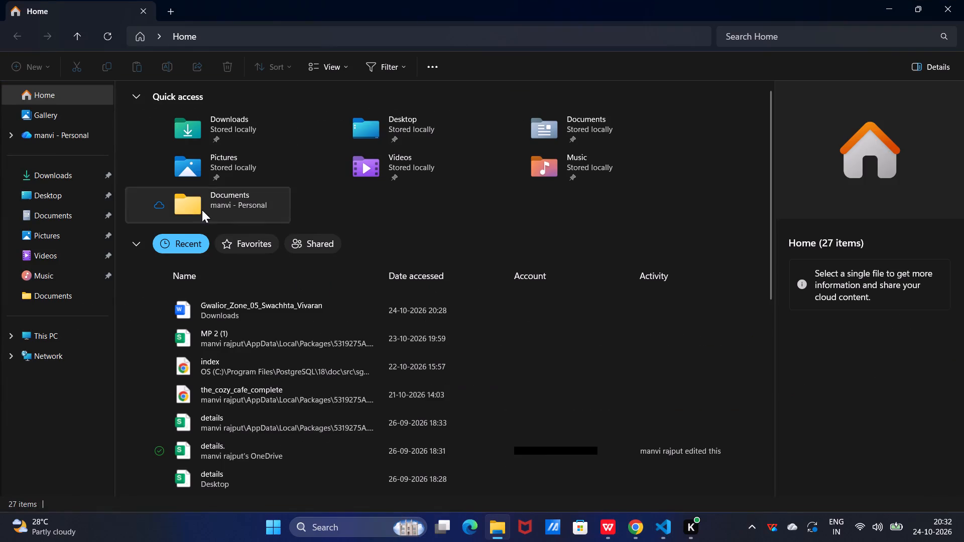
Open Gwalior_Zone_05_Swachhta_Vivaran from the recent files and examine the headings and lists on all three ward pages.
double_click(251, 315)
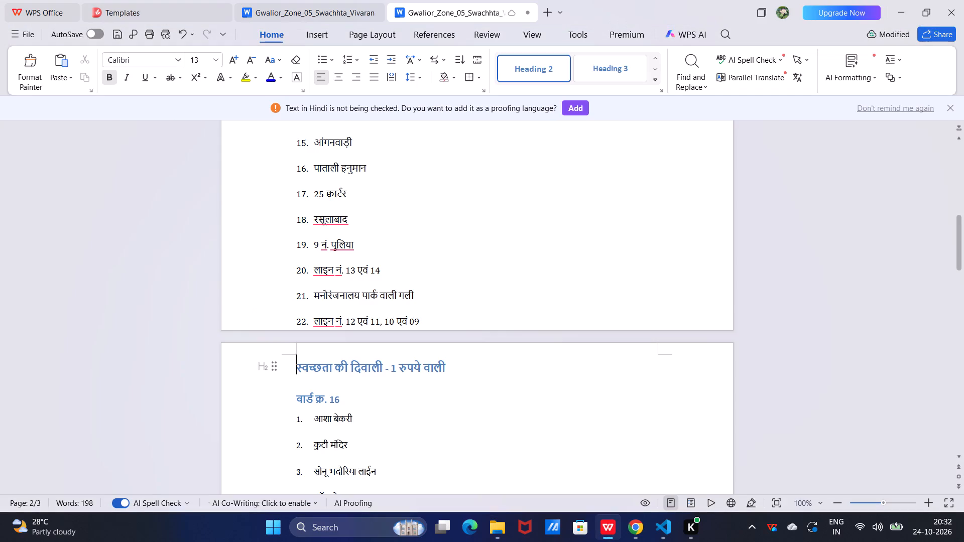
scroll(376, 325, up, 16)
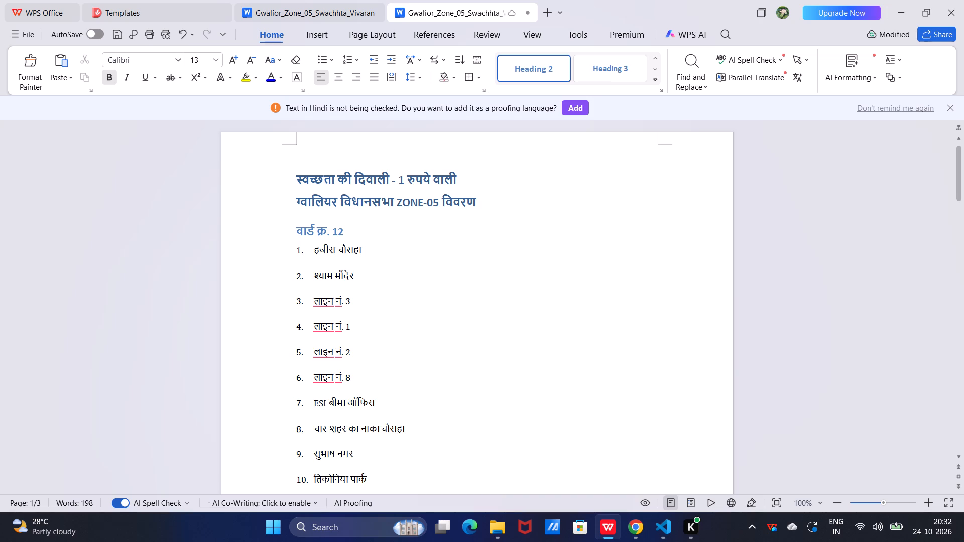
scroll(424, 295, down, 8)
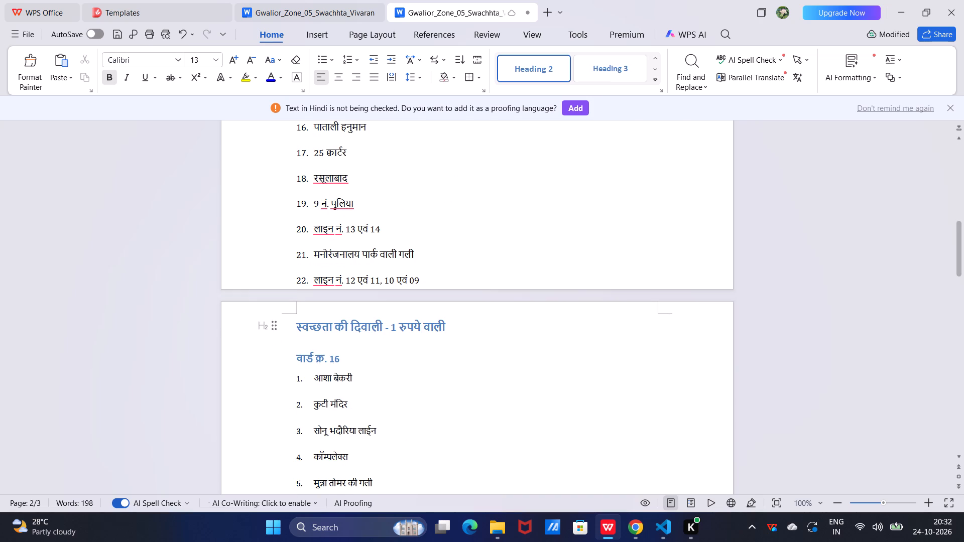
scroll(336, 367, down, 10)
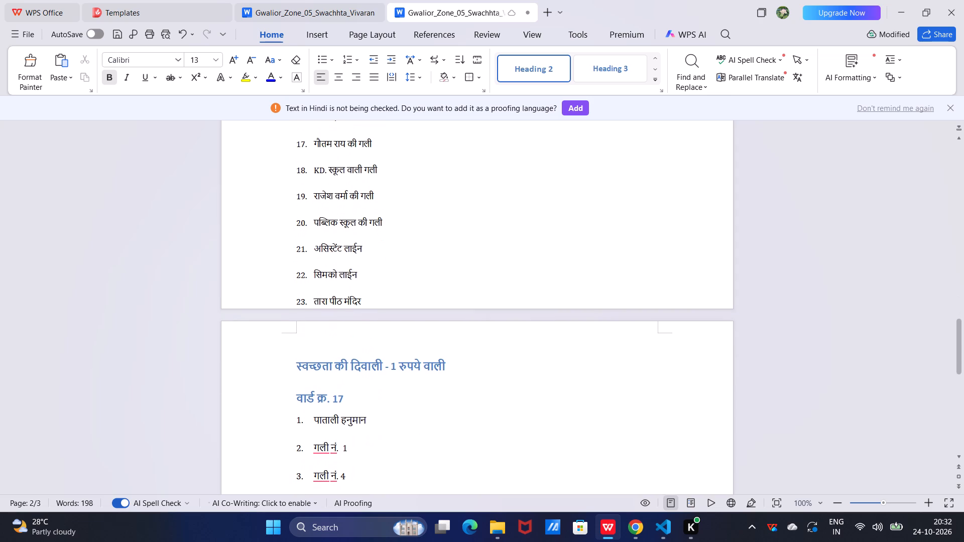
scroll(336, 367, down, 2)
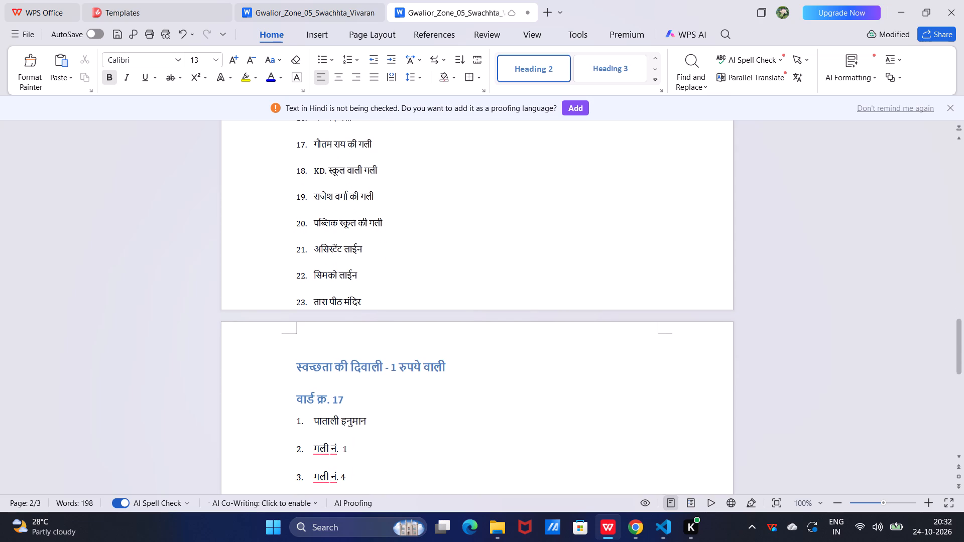
scroll(321, 399, down, 4)
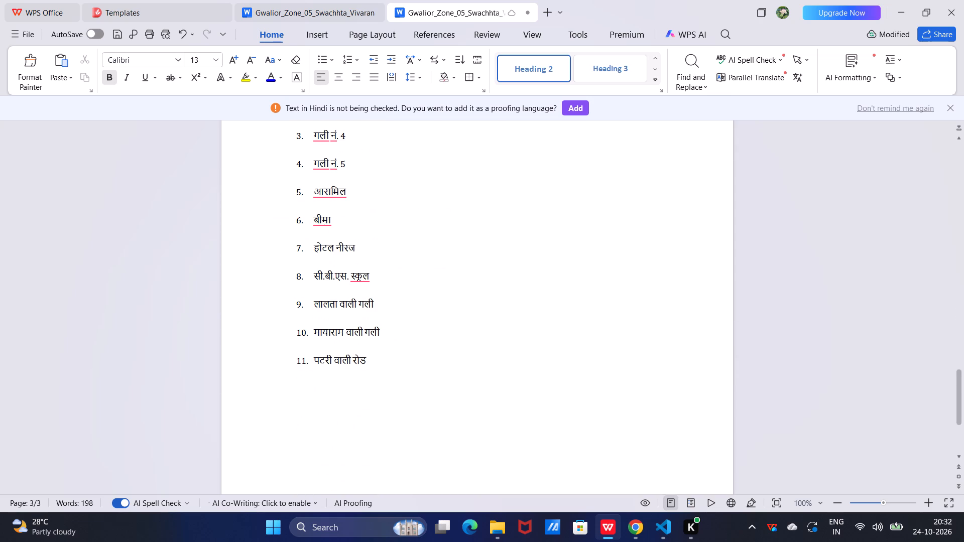
scroll(321, 399, down, 2)
scroll(321, 399, up, 8)
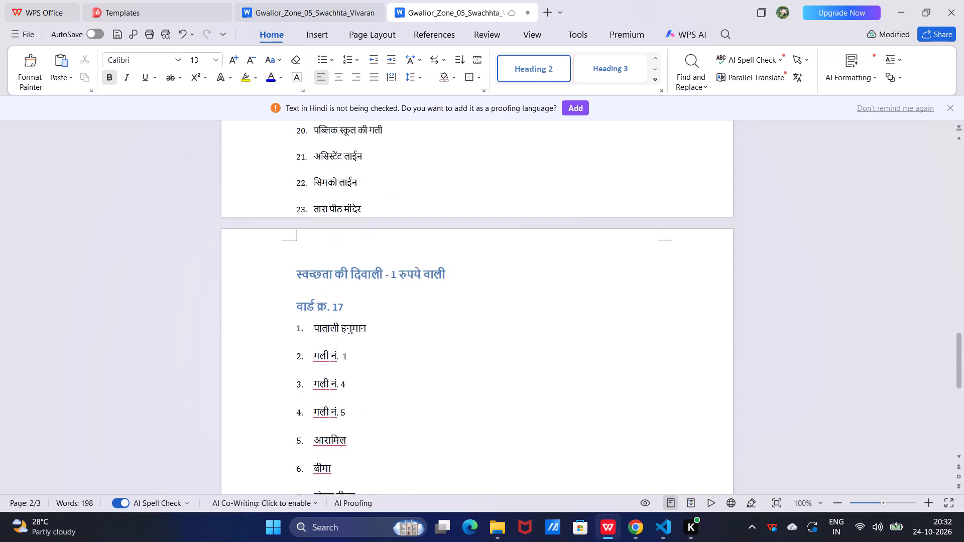
scroll(321, 399, up, 16)
scroll(321, 399, up, 5)
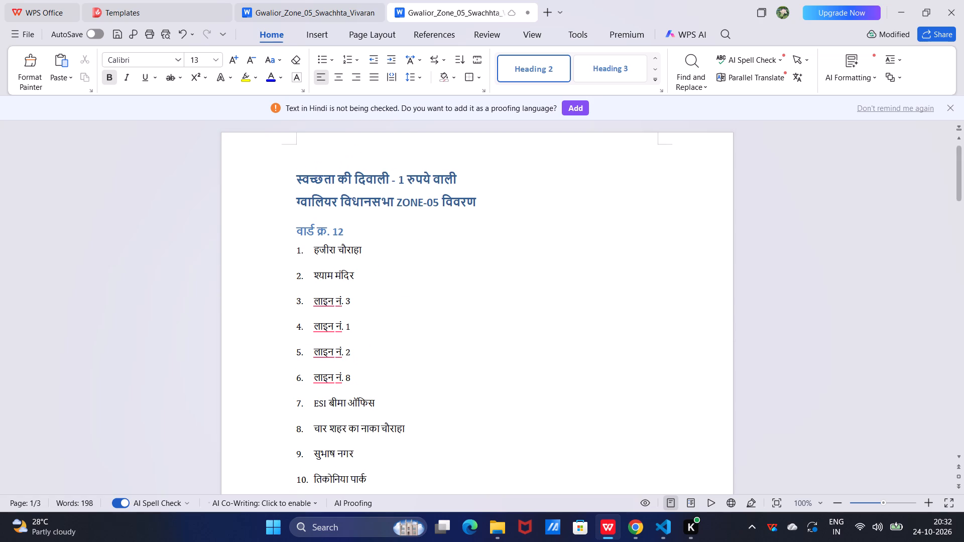
Delete the word विवरण from the end of the ग्वालियर विधानसभा ZONE-05 heading on the first page.
drag(293, 202, 490, 209)
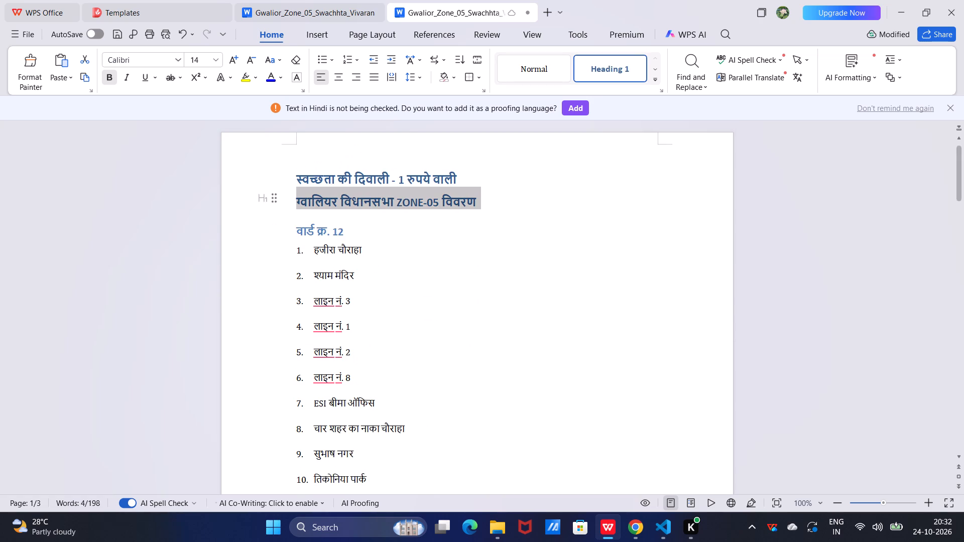
drag(490, 209, 491, 209)
click(411, 218)
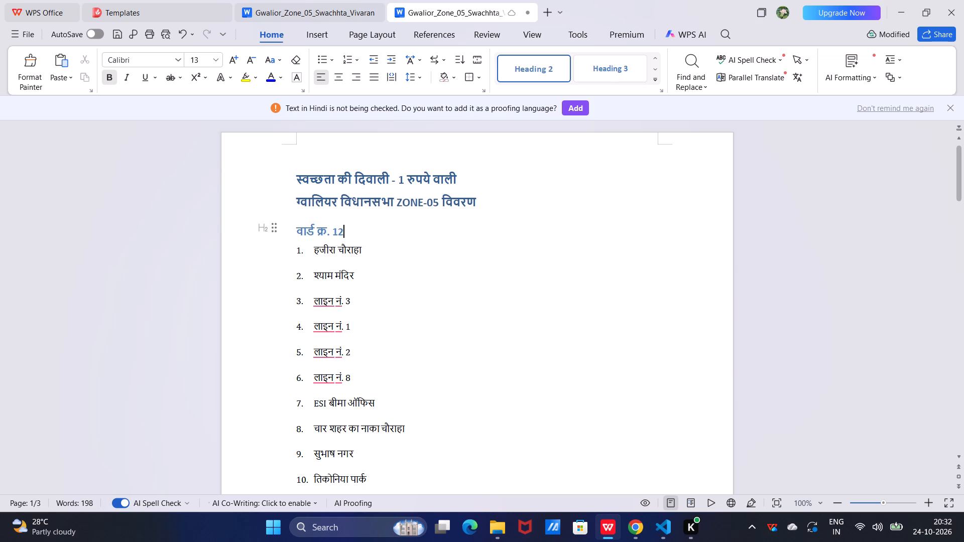
drag(296, 199, 481, 209)
click(398, 192)
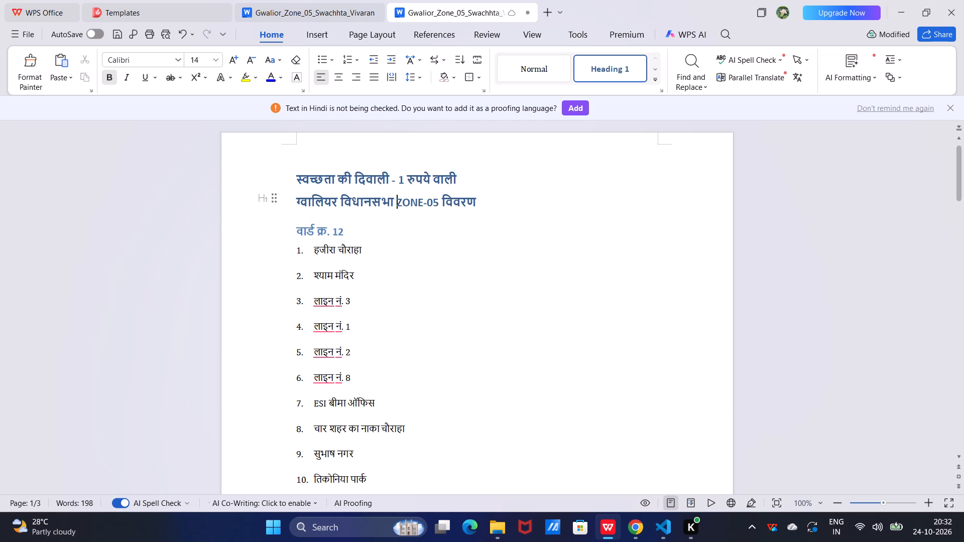
click(486, 198)
key(BackSpace)
key(BackSpace)
key(BackSpace)
key(BackSpace)
key(BackSpace)
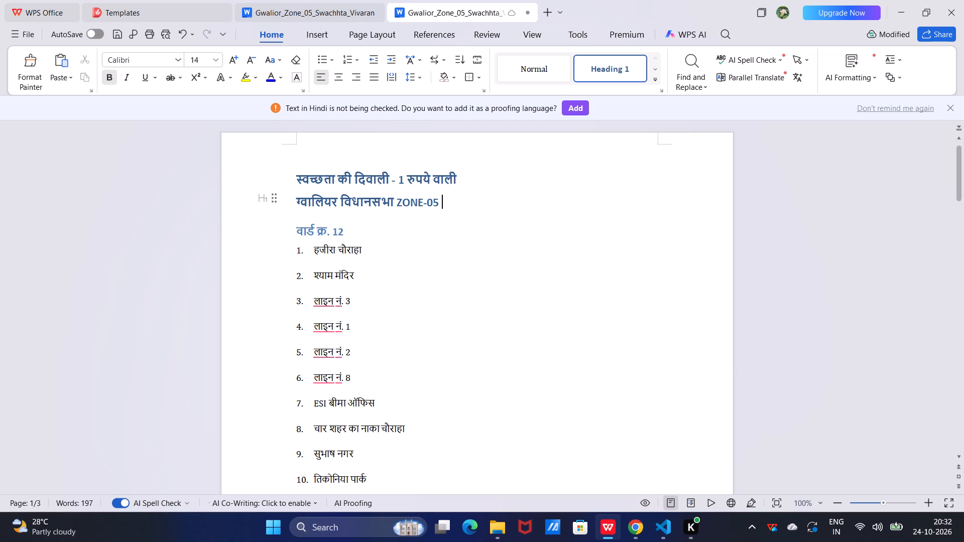
Review the headings, numbered lists and page breaks of वार्ड क्र. 12, 16 and 17 through the end of the document.
scroll(468, 192, down, 1)
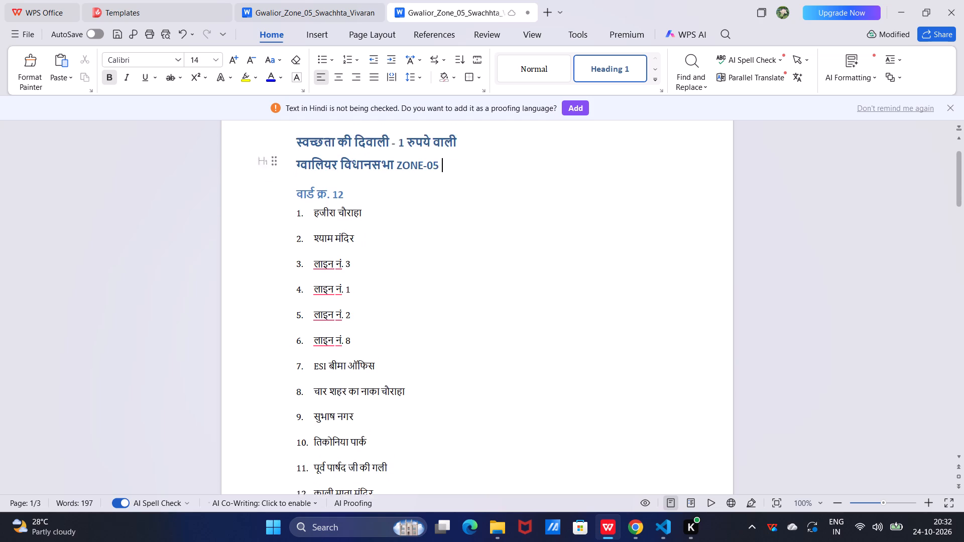
scroll(468, 192, down, 5)
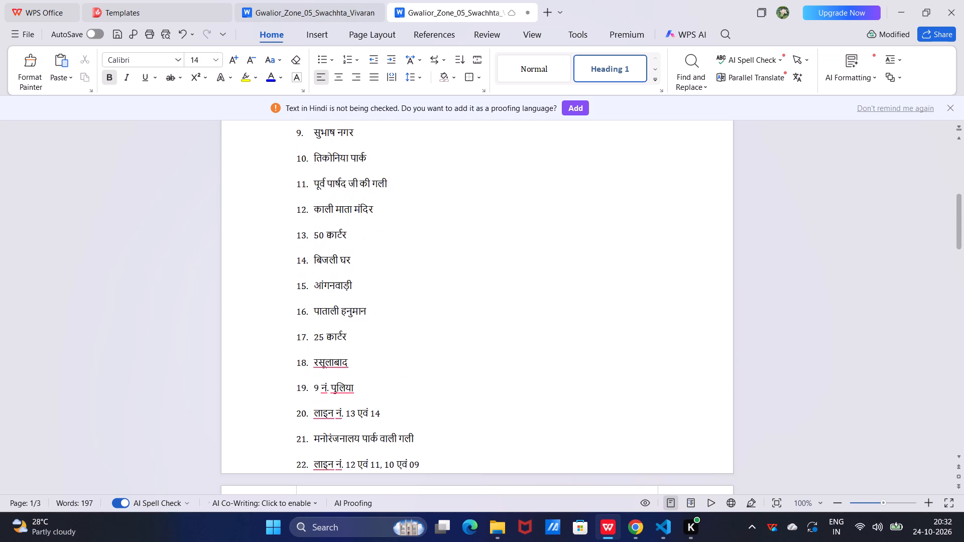
scroll(468, 192, down, 2)
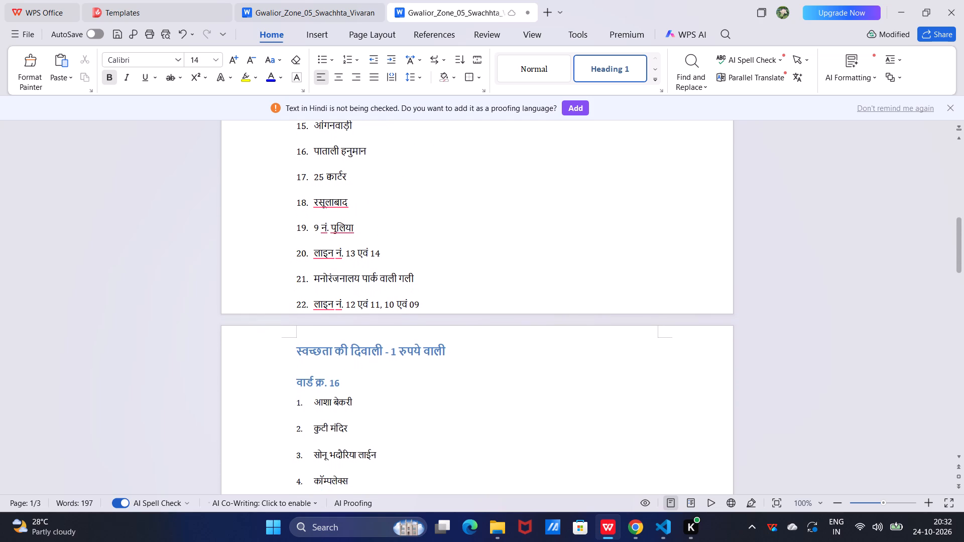
scroll(468, 192, down, 1)
scroll(418, 319, down, 1)
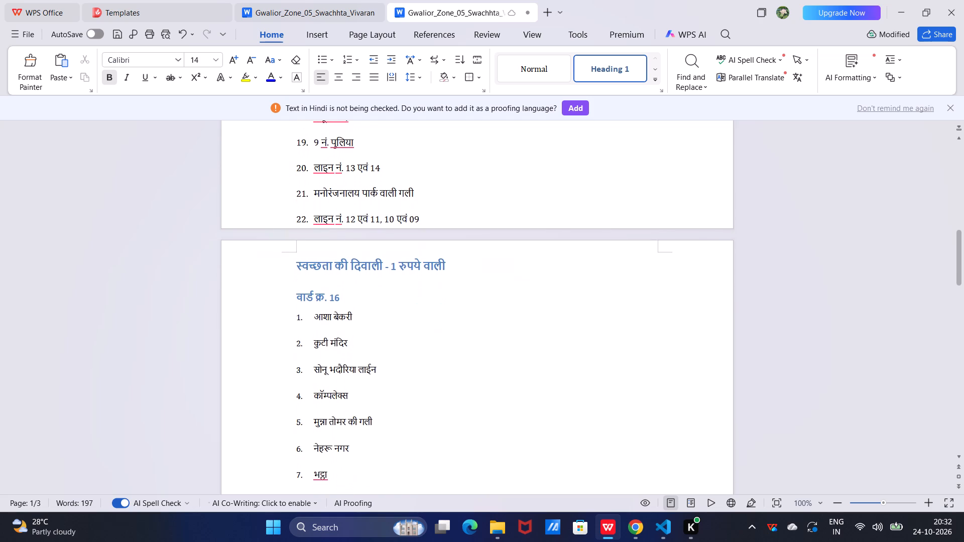
scroll(418, 319, down, 1)
scroll(464, 258, down, 7)
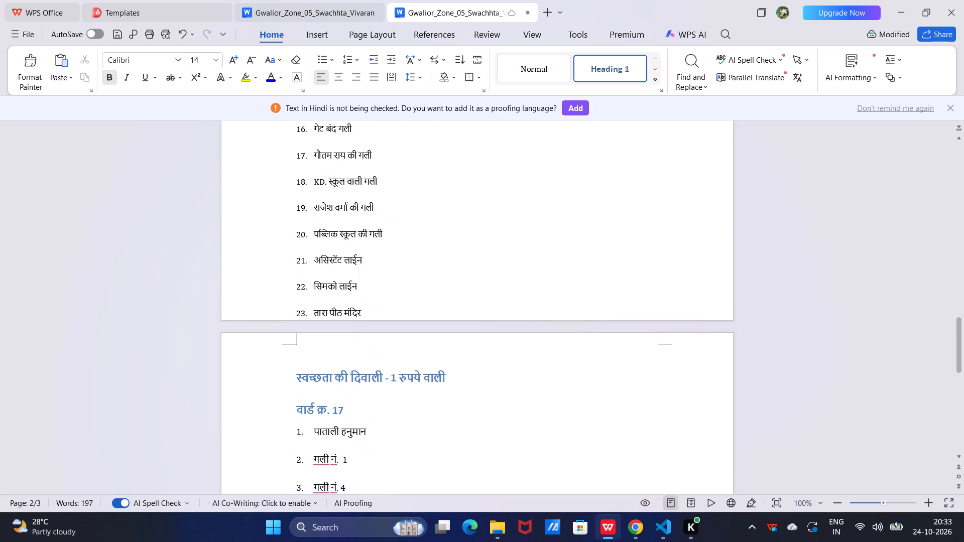
click(383, 393)
scroll(383, 393, down, 7)
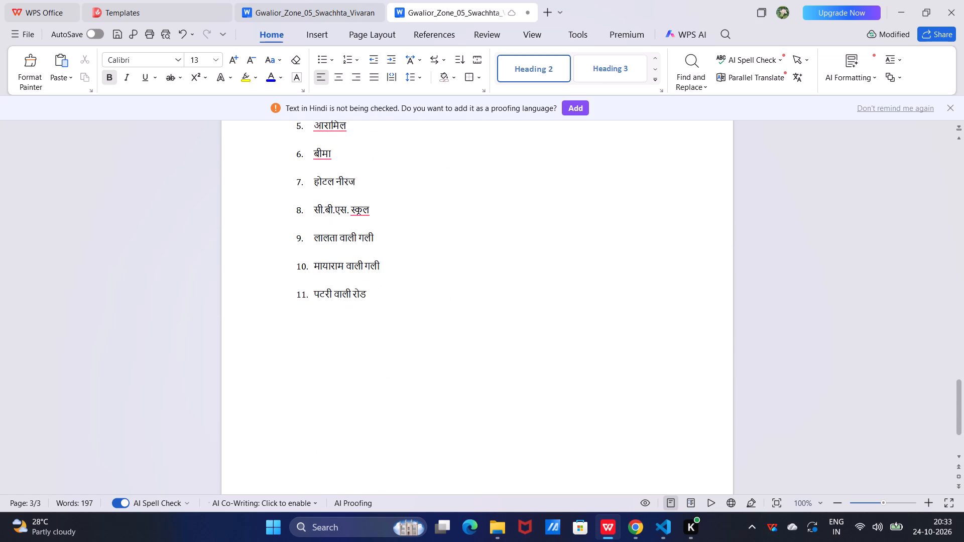
scroll(383, 393, up, 7)
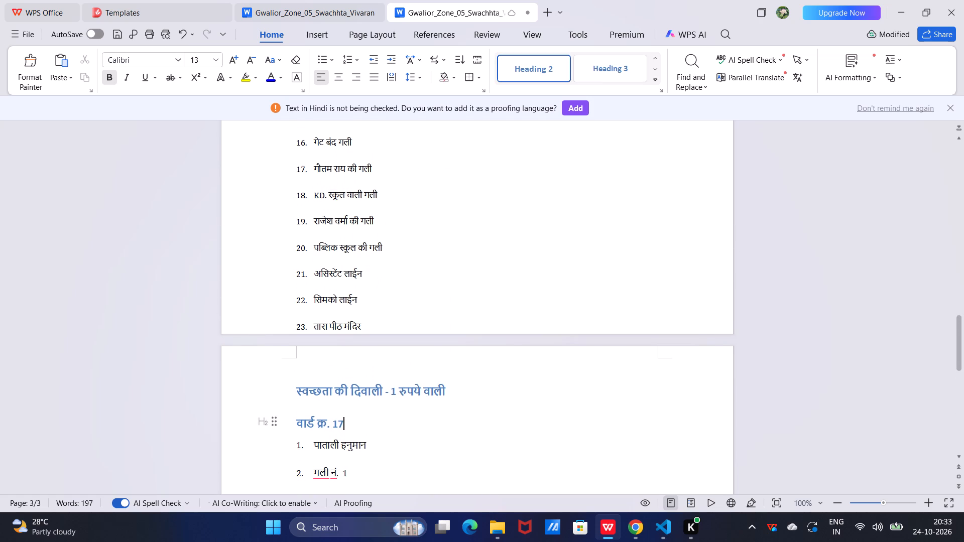
scroll(337, 238, up, 8)
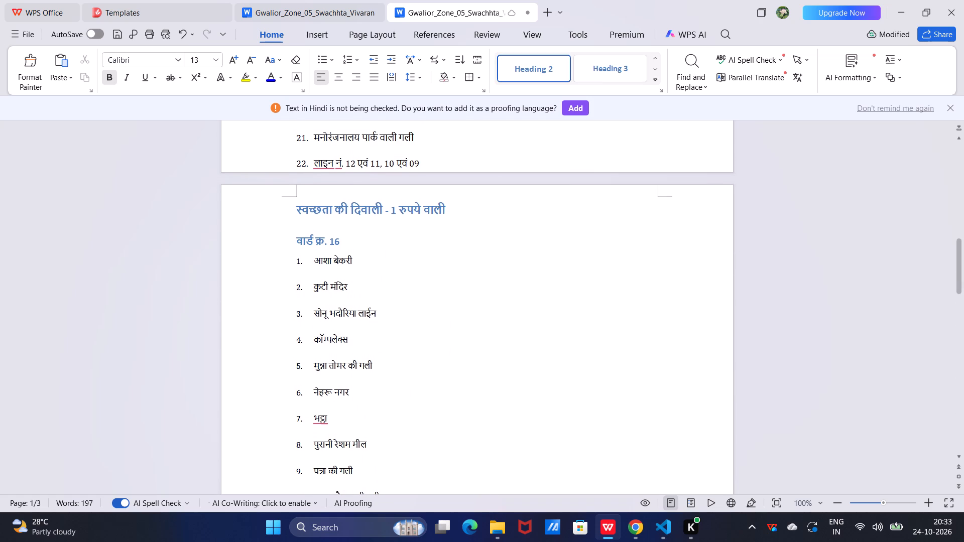
scroll(337, 238, down, 7)
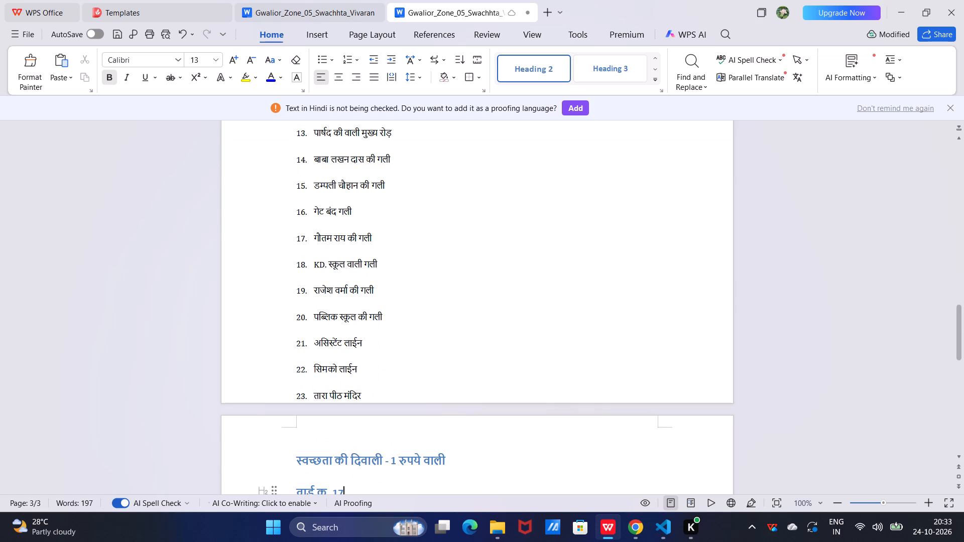
scroll(337, 238, down, 5)
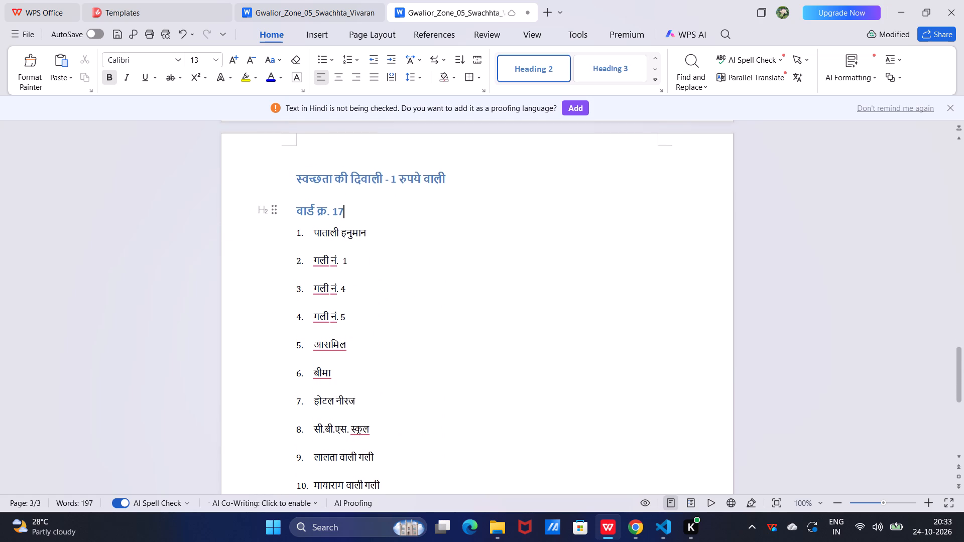
scroll(337, 238, down, 5)
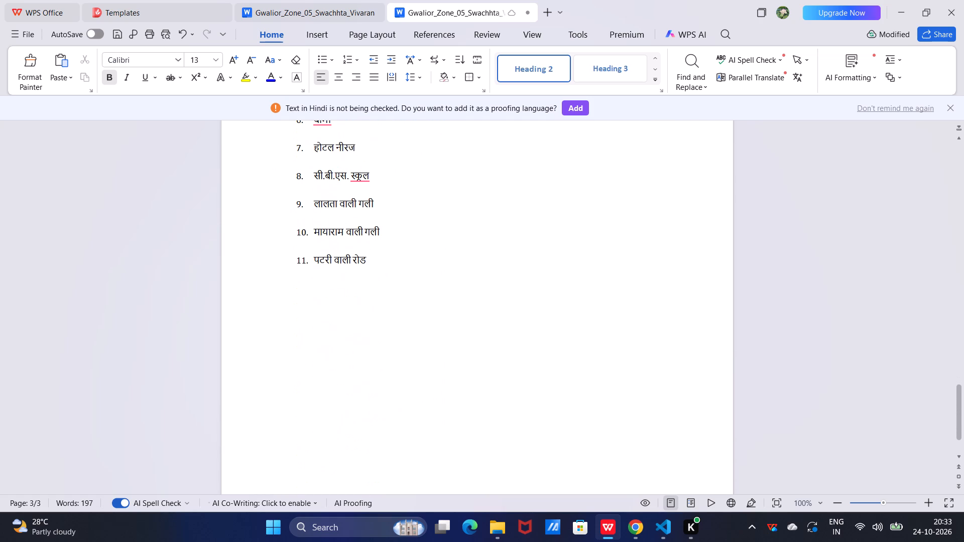
scroll(337, 238, up, 2)
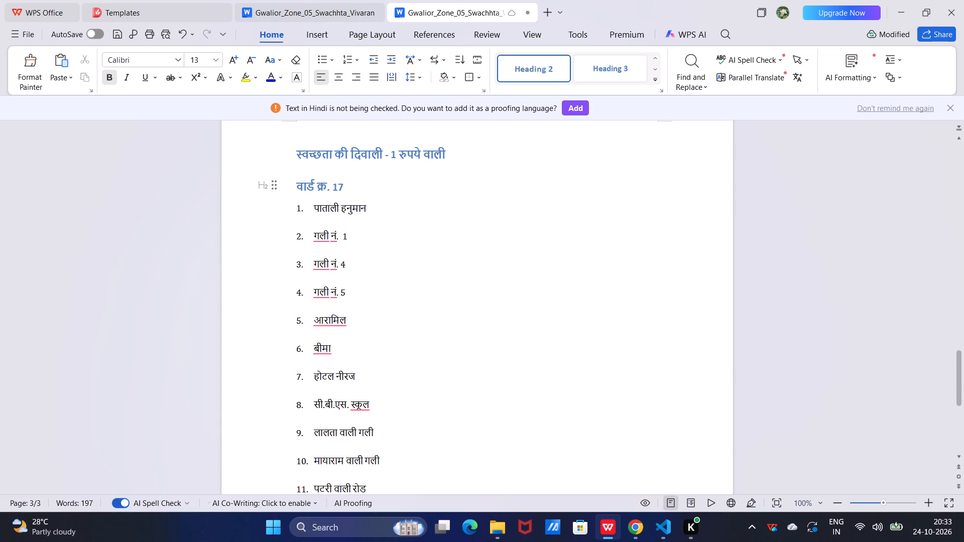
scroll(343, 354, up, 4)
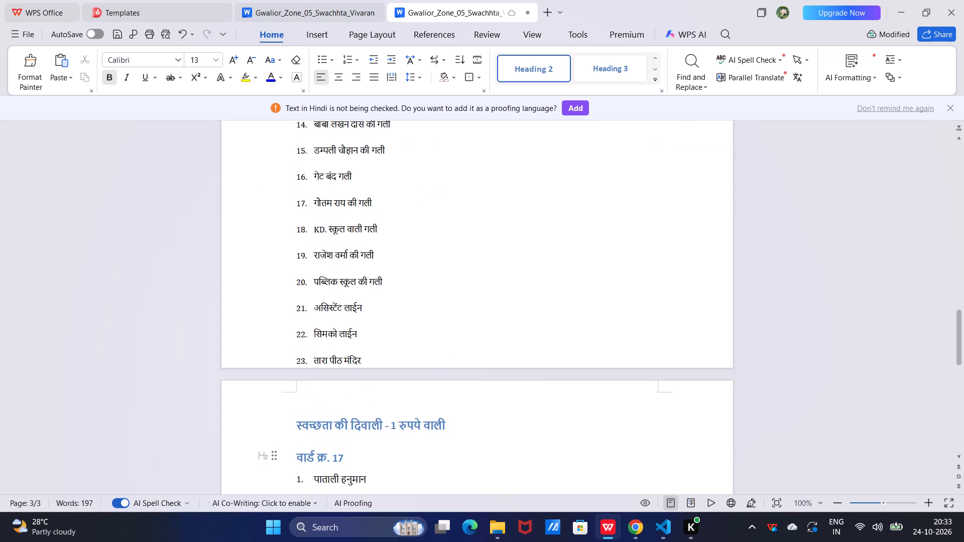
scroll(343, 354, up, 6)
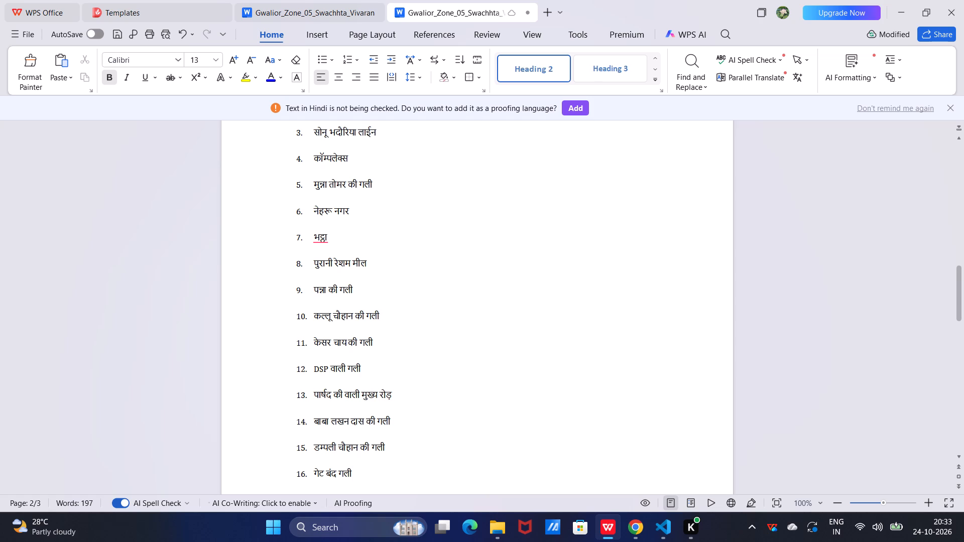
scroll(335, 255, down, 3)
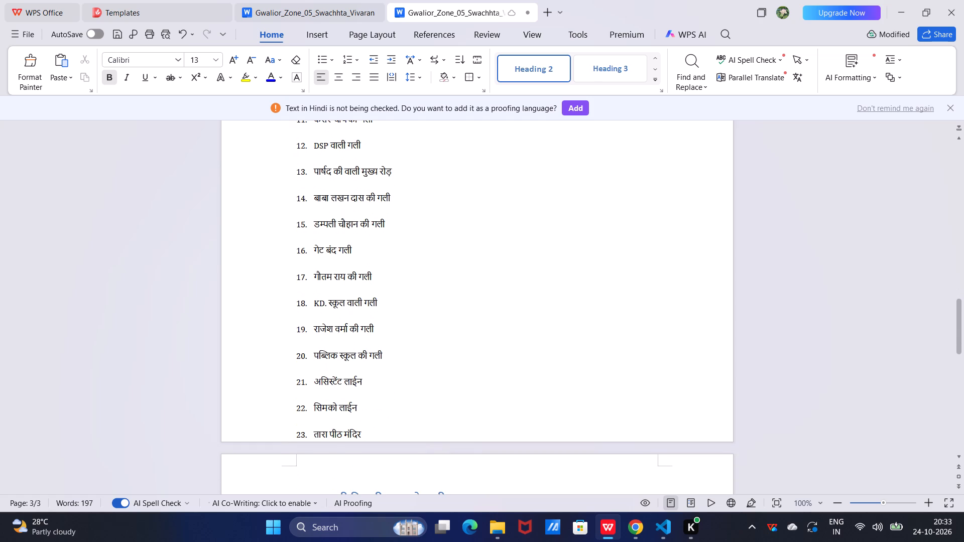
scroll(335, 255, down, 4)
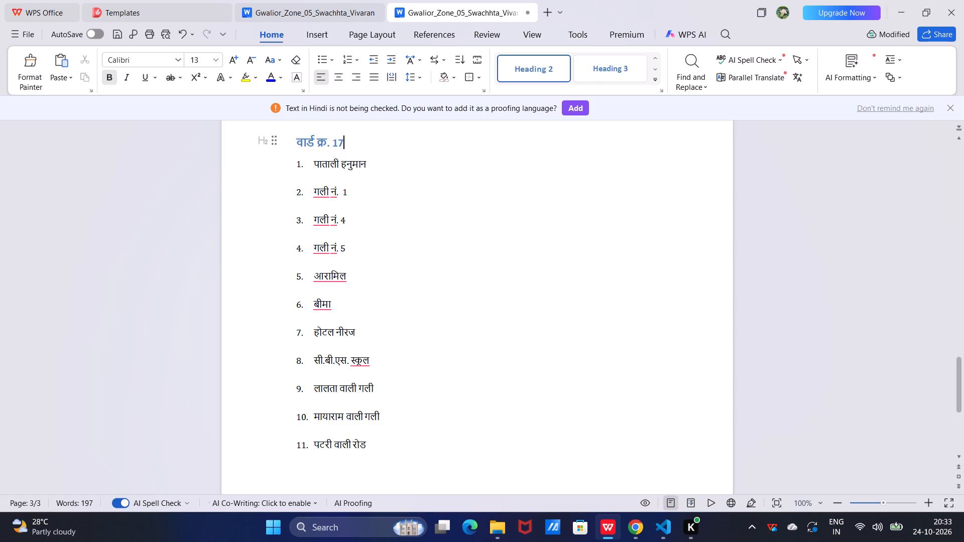
scroll(335, 255, down, 2)
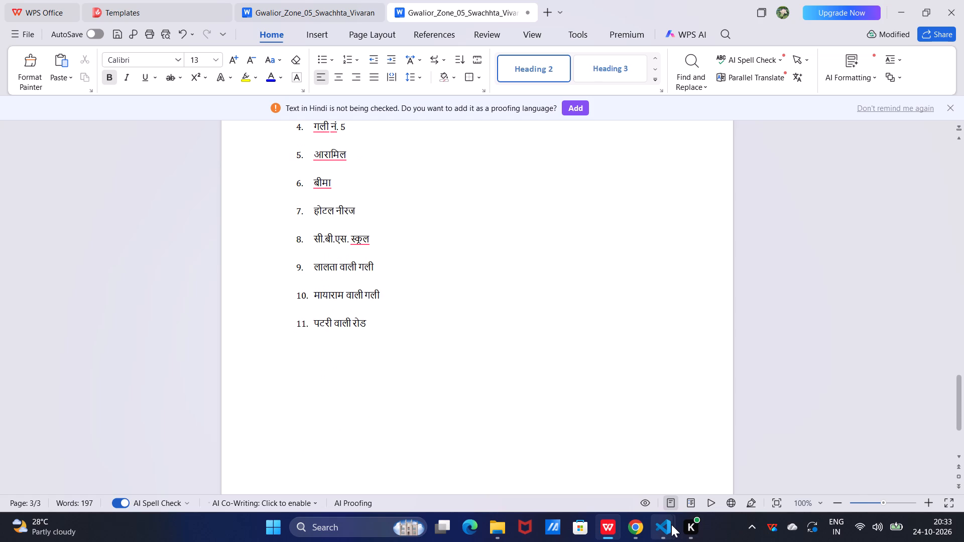
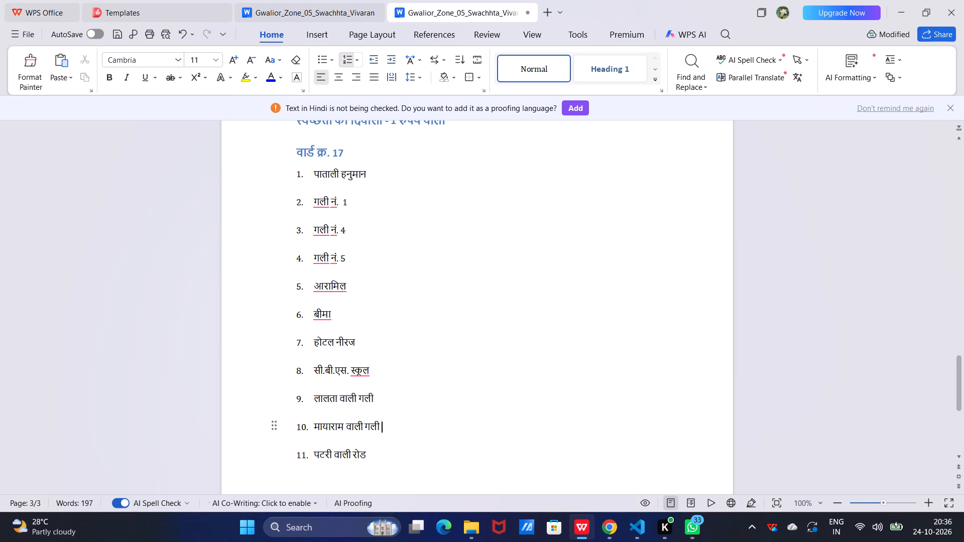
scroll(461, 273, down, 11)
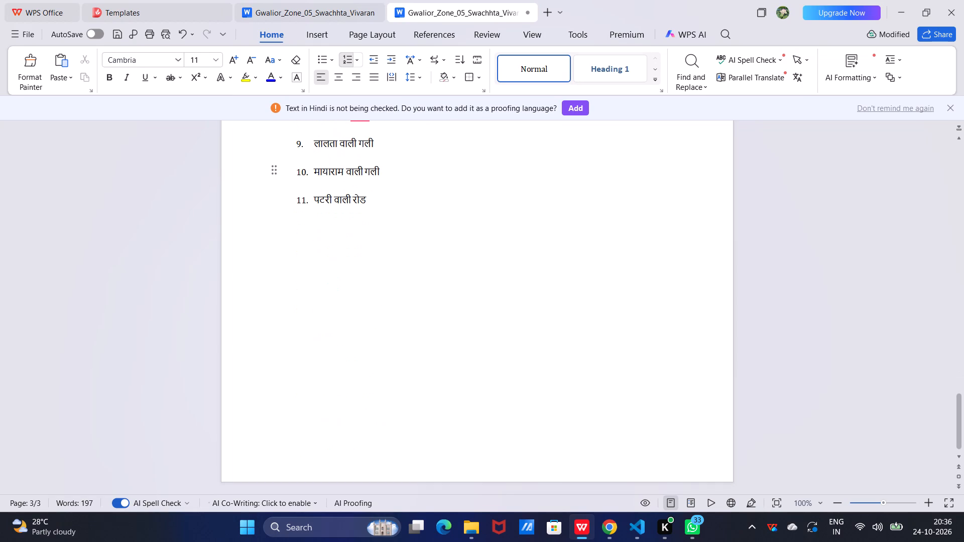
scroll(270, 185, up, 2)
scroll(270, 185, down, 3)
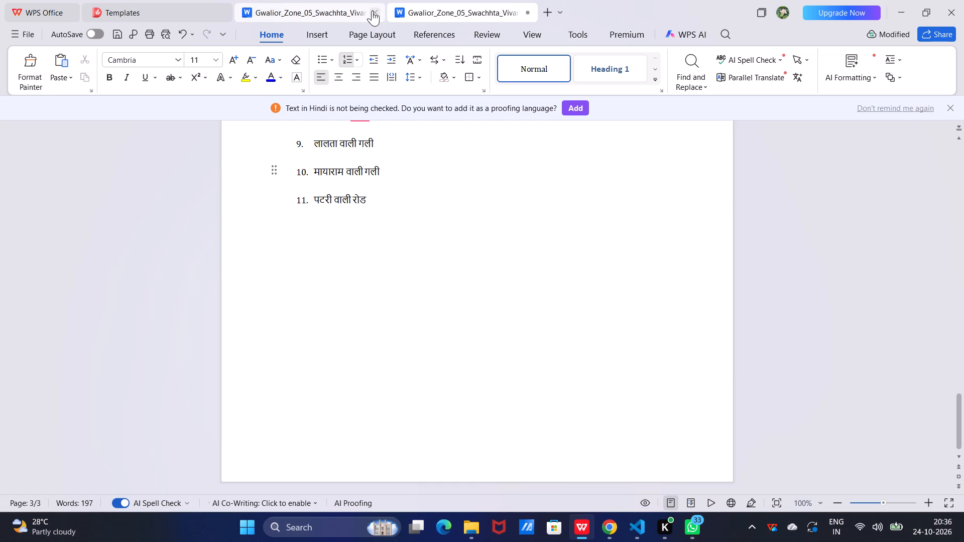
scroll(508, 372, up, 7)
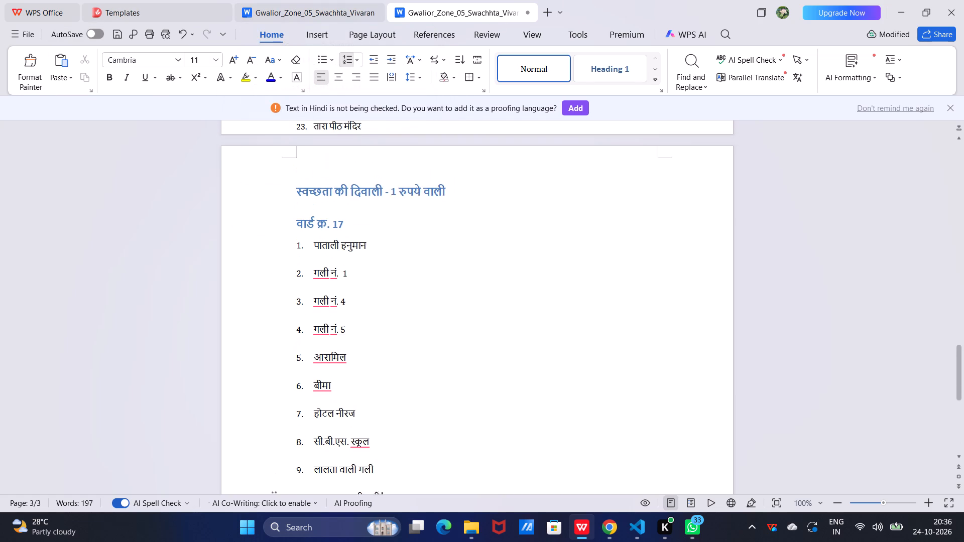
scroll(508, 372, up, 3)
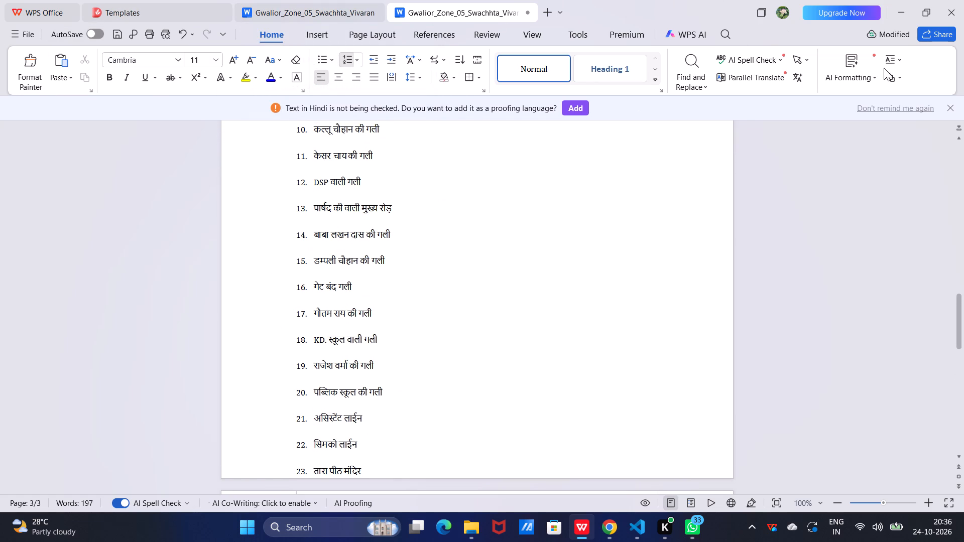
Open the New Docs page to start a new document alongside the open Gwalior Zone-05 files.
click(21, 36)
click(51, 61)
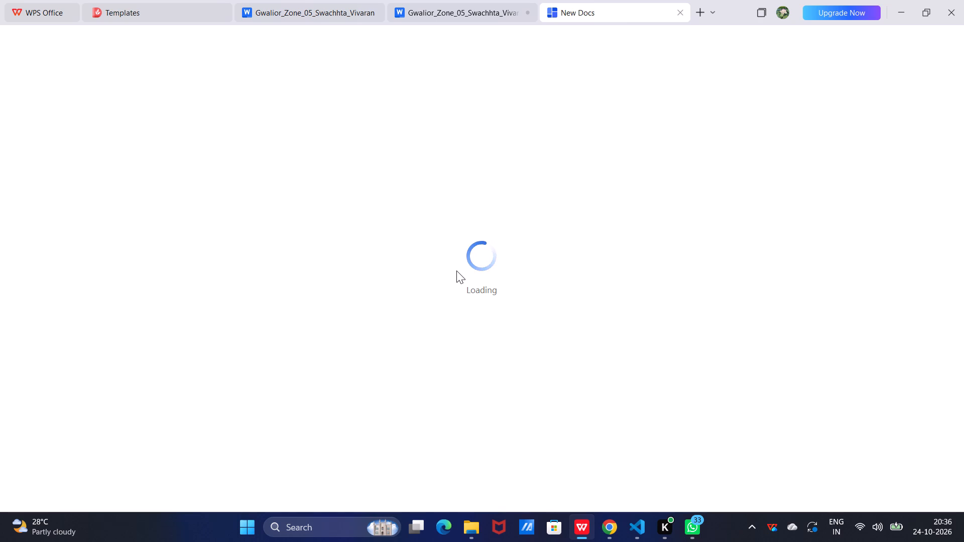
Place the text cursor on the first line of the new blank document, ready for content.
scroll(456, 270, down, 1)
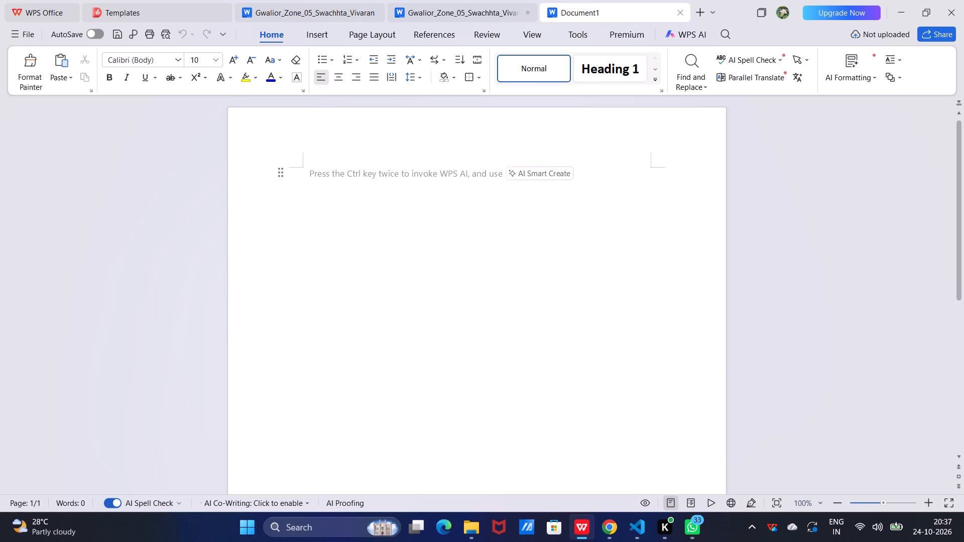
click(333, 170)
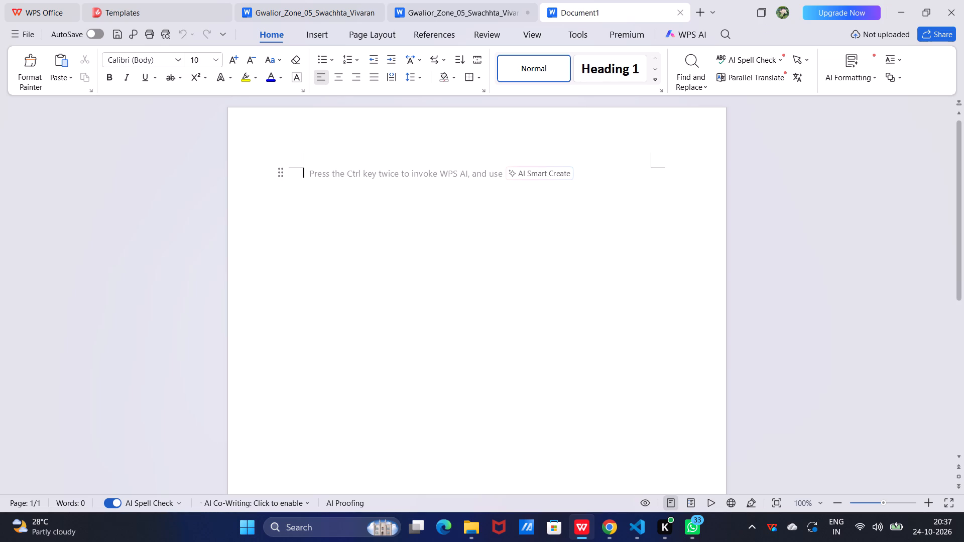
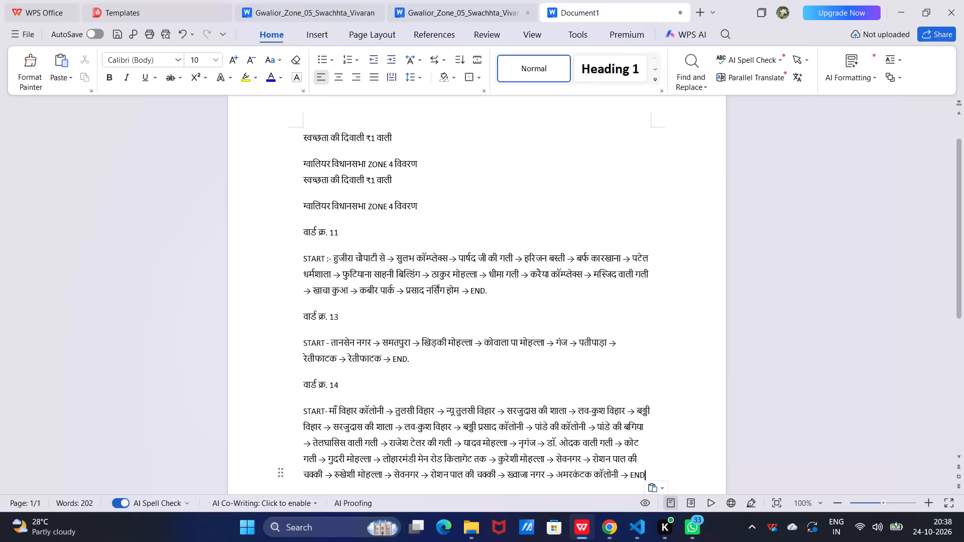
Cut the repeated स्वच्छता की दिवाली ₹1 वाली and ग्वालियर विधानसभा ZONE 4 विवरण headings just above वार्ड क्र. 11.
click(300, 179)
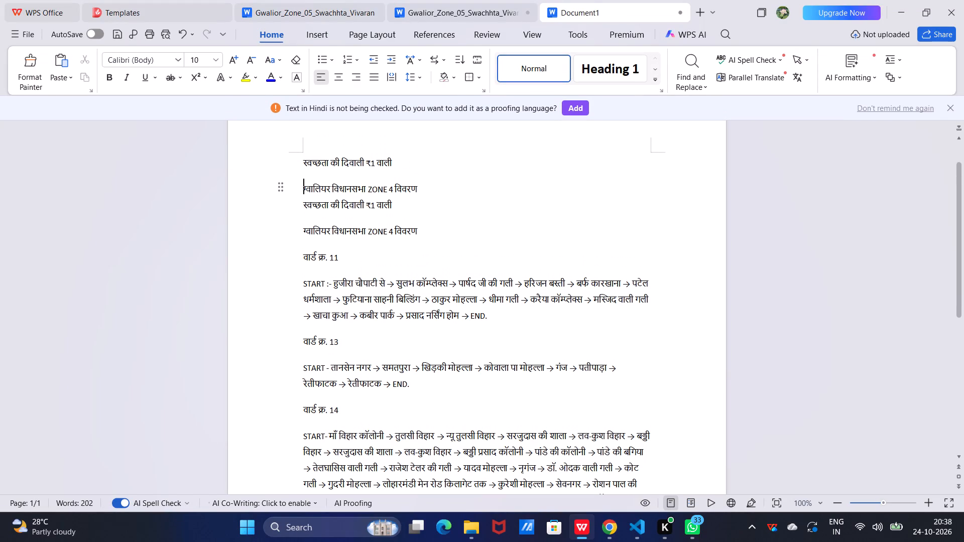
drag(301, 205, 392, 232)
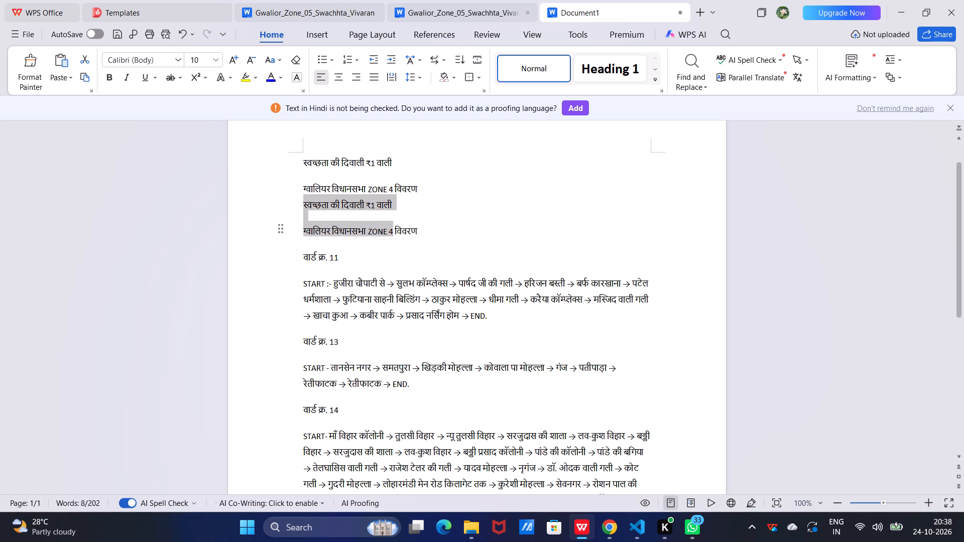
drag(392, 232, 428, 242)
key(ctrl+x)
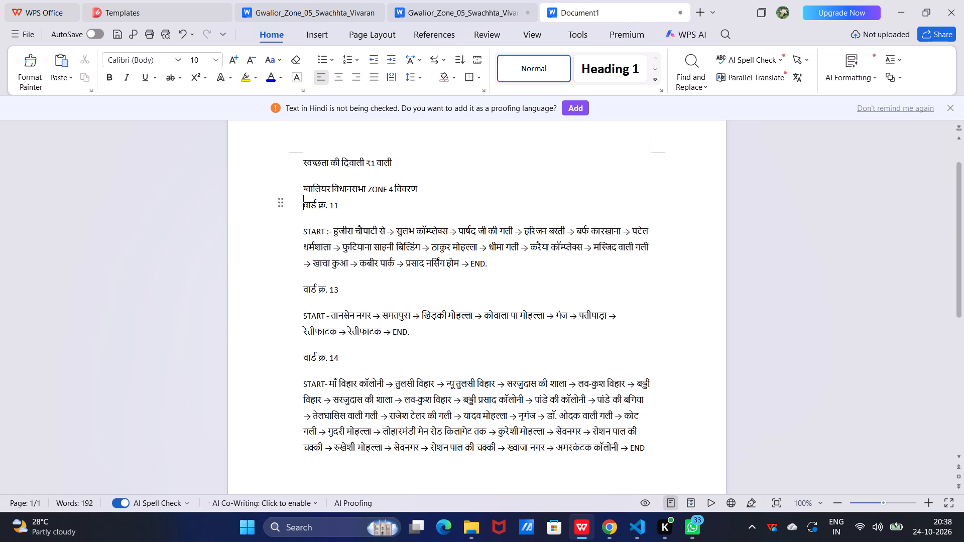
Delete the "START :-" prefix from the beginning of the Ward 11 route.
click(332, 230)
key(BackSpace)
key(BackSpace)
key(BackSpace)
key(BackSpace)
key(BackSpace)
key(BackSpace)
key(BackSpace)
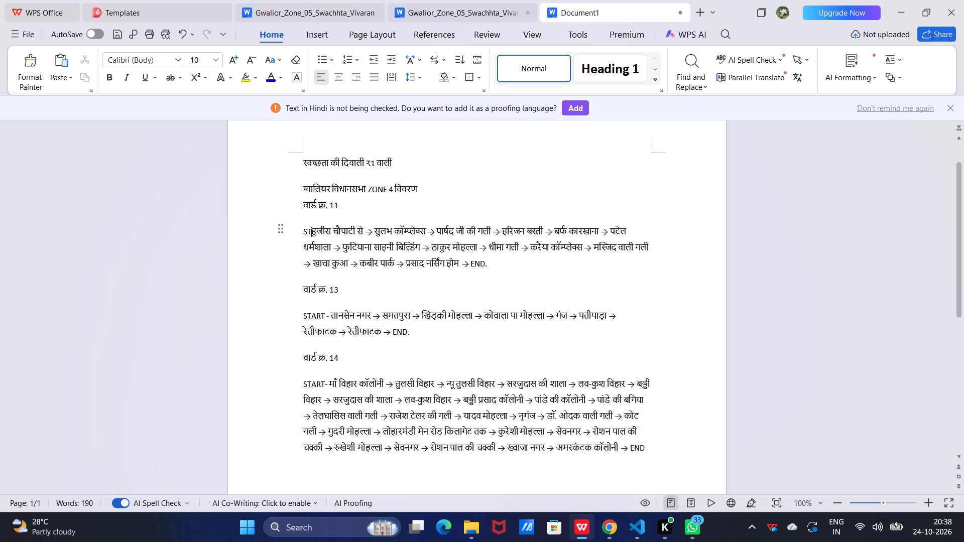
key(BackSpace)
key(BackSpace)
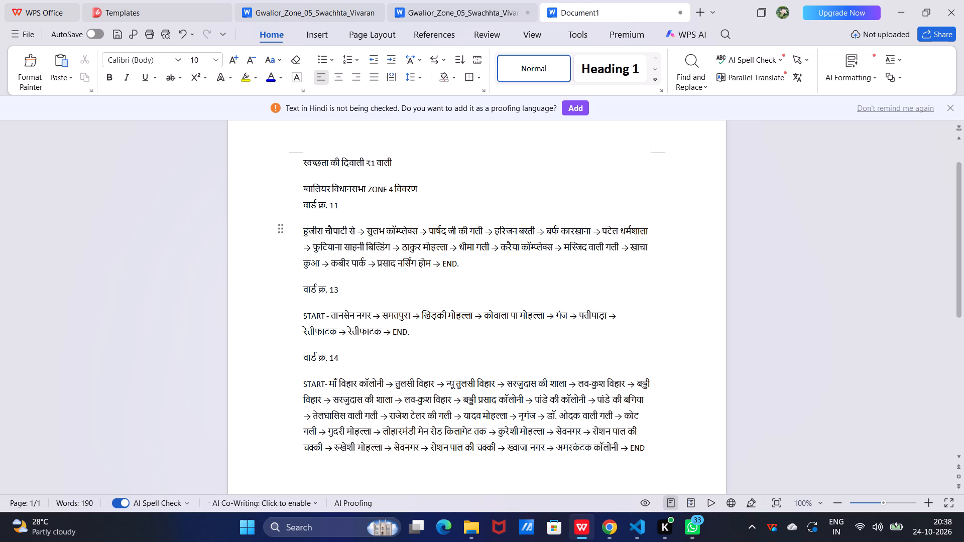
In the Ward 11 route, replace the arrows after हुजीरा चौपाटी से, सुलभ कॉम्प्लेक्स and पार्षद जी की गली with line breaks.
click(365, 232)
key(BackSpace)
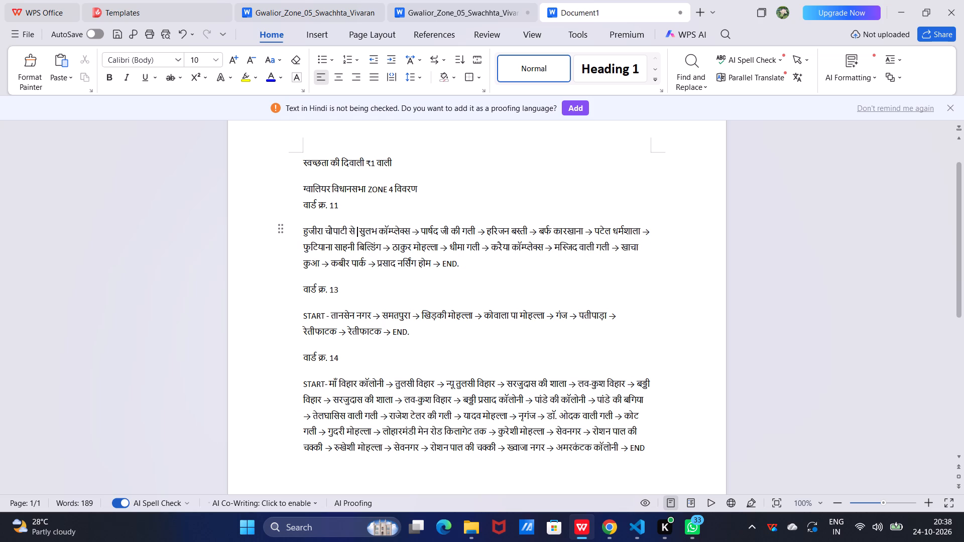
key(Return)
click(368, 245)
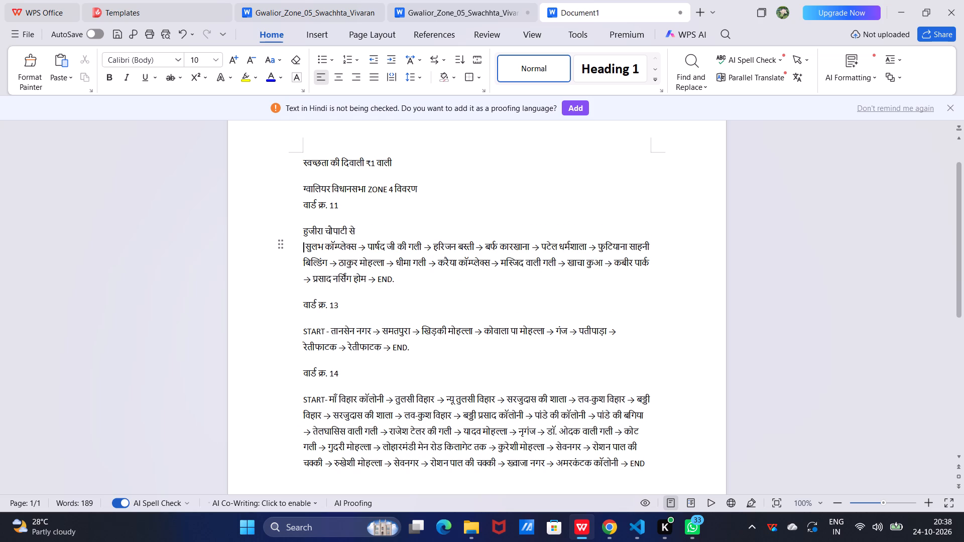
key(BackSpace)
key(BackSpace)
key(Return)
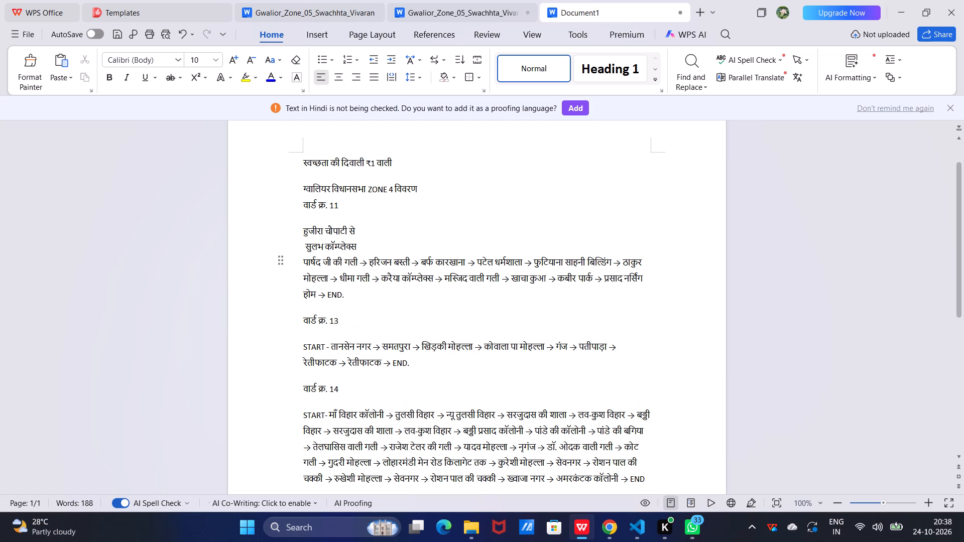
click(371, 264)
key(BackSpace)
key(BackSpace)
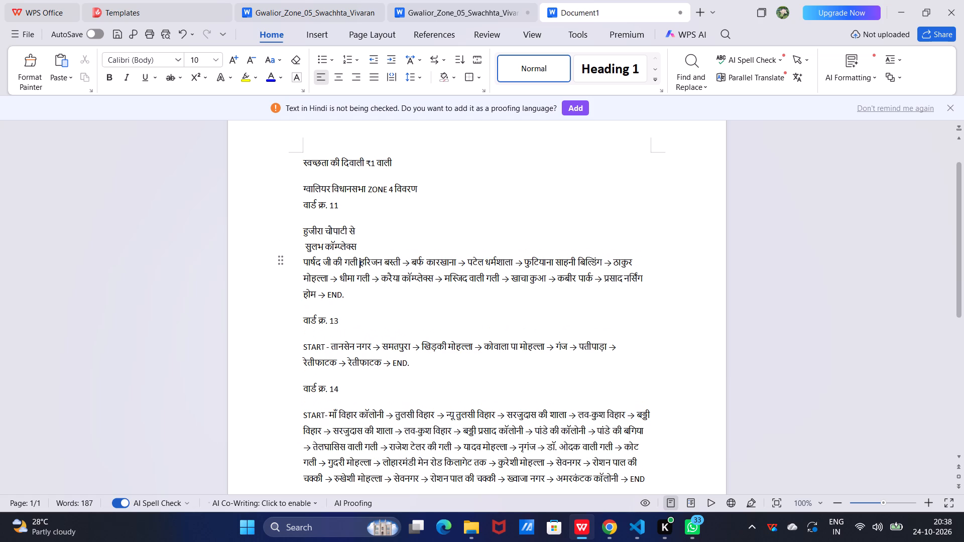
key(Return)
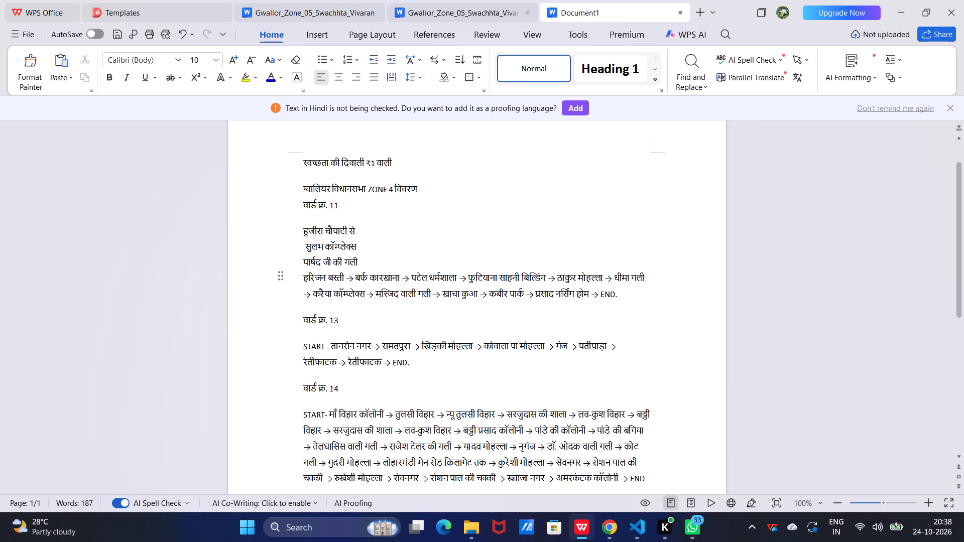
Join सुलभ कॉम्प्लेक्स onto the same line as हुजीरा चौपाटी से in the Ward 11 list.
click(302, 246)
key(BackSpace)
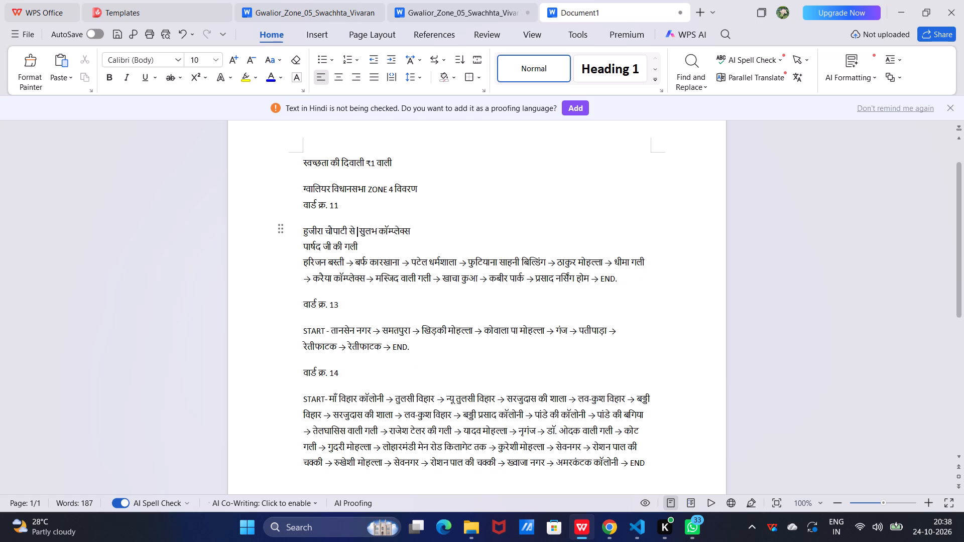
Put हरिजन बस्ती, बर्फ कारखाना and पटेल धर्मशाला on separate lines in the Ward 11 route, replacing the arrows after them.
click(355, 261)
key(BackSpace)
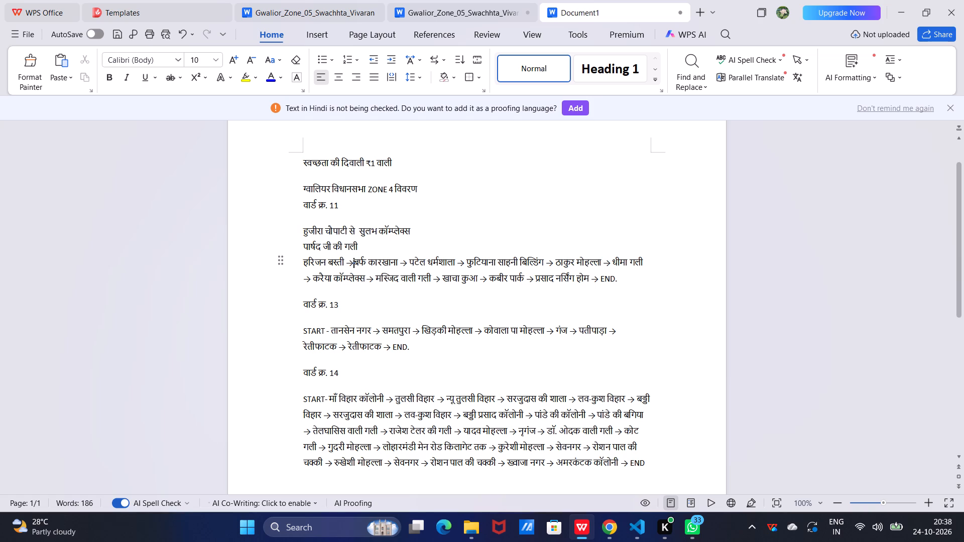
key(BackSpace)
key(Return)
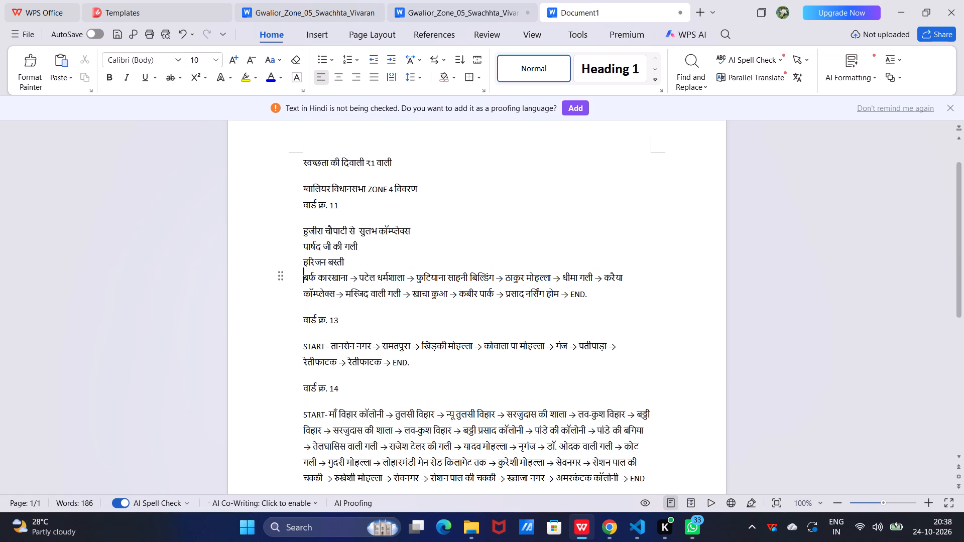
click(358, 280)
key(BackSpace)
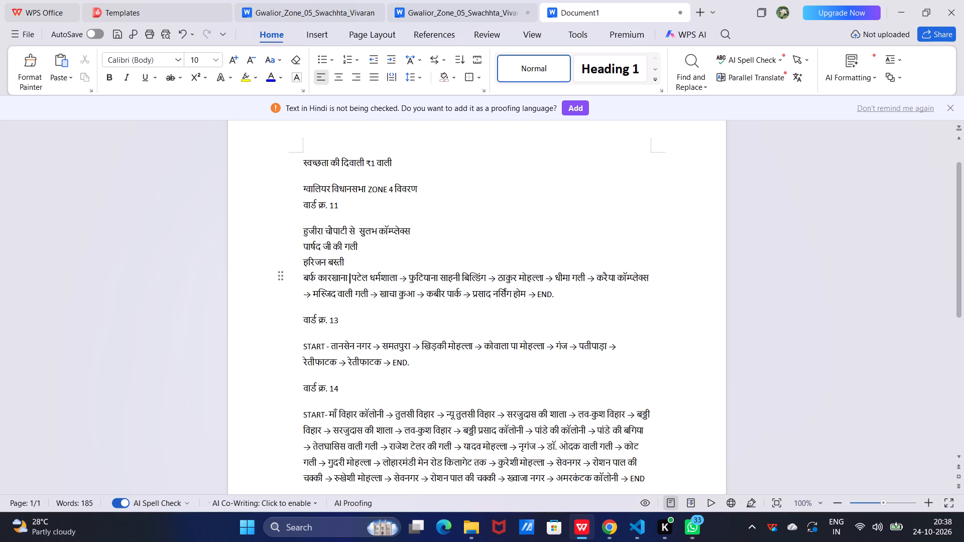
key(Return)
click(362, 294)
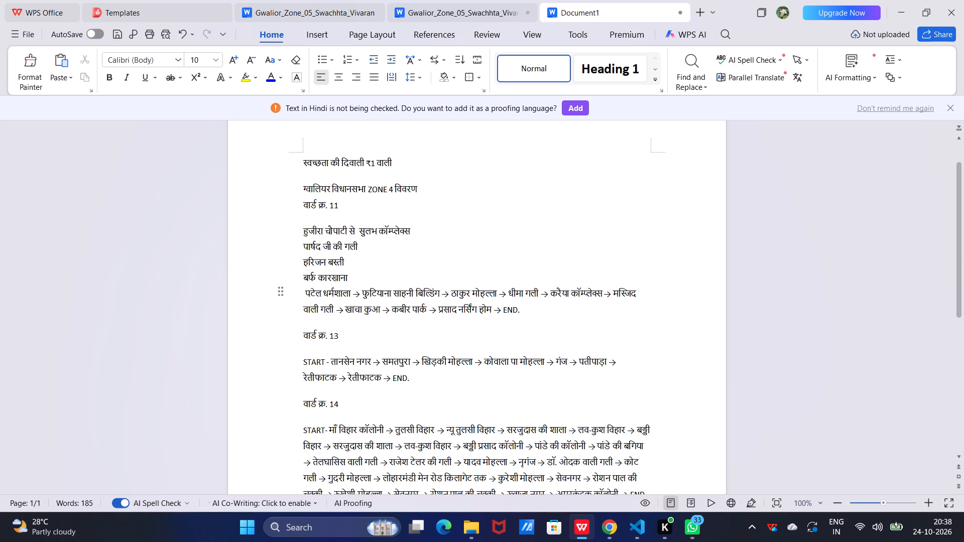
key(BackSpace)
key(BackSpace)
key(Return)
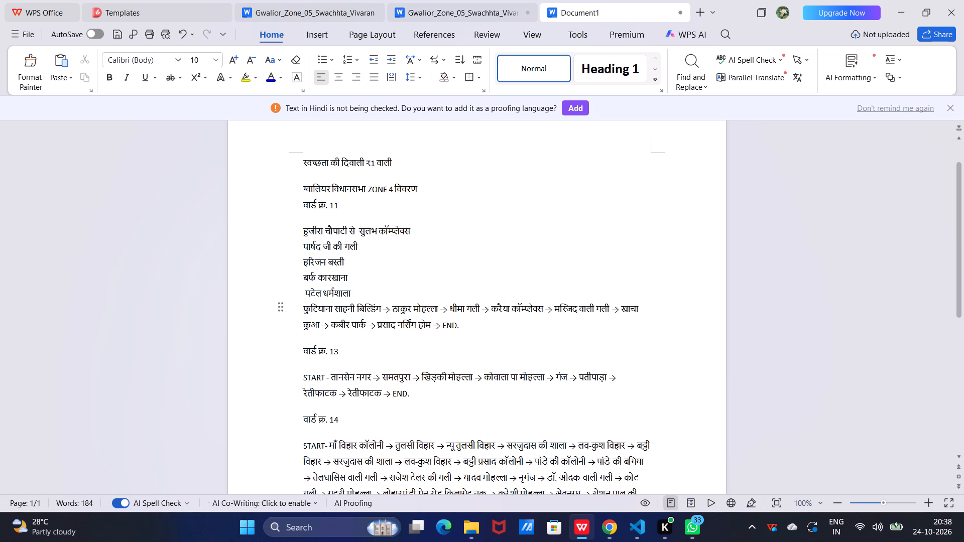
Put फुटियाना साहनी बिल्डिंग, ठाकुर मोहल्ला and धीमा गली on separate lines in the Ward 11 route, replacing the arrows after them.
click(391, 310)
key(BackSpace)
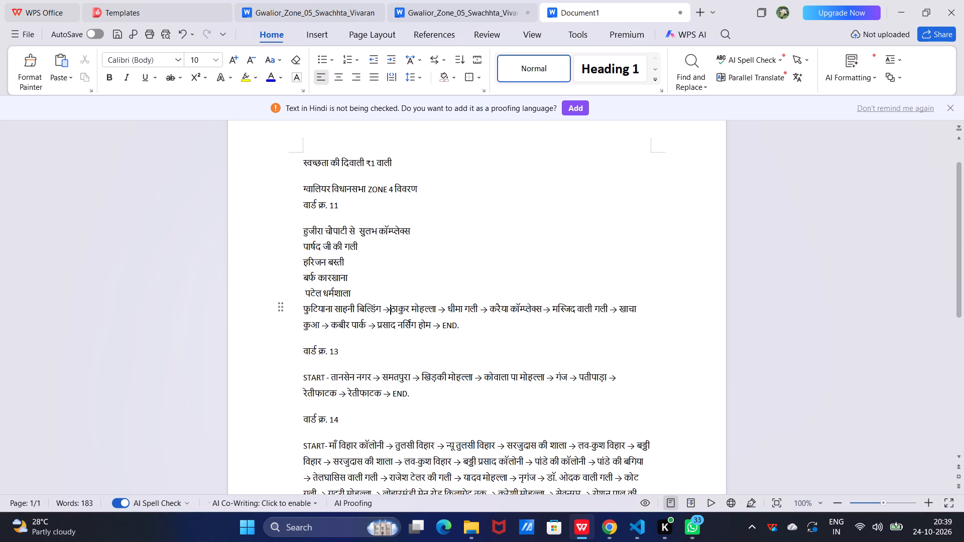
key(BackSpace)
key(Return)
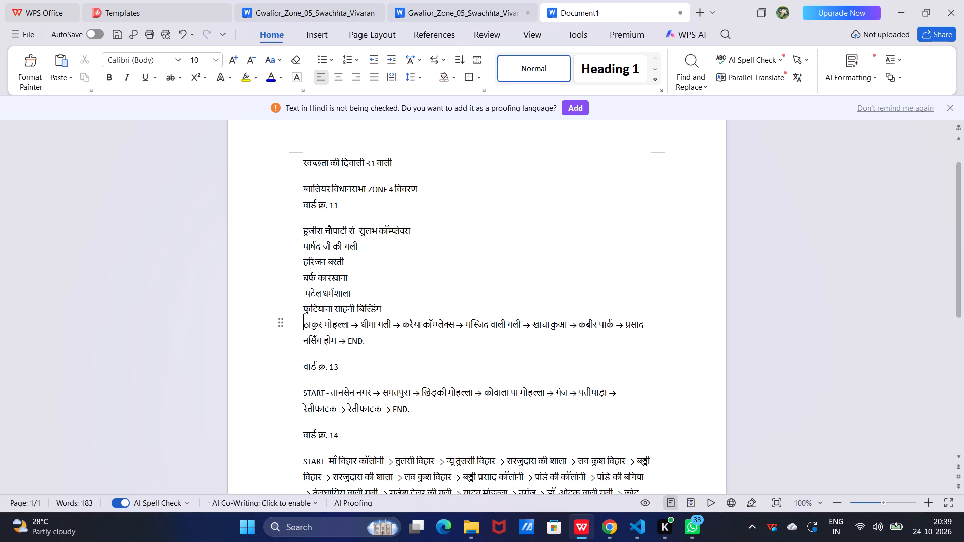
click(360, 326)
key(BackSpace)
key(BackSpace)
key(Return)
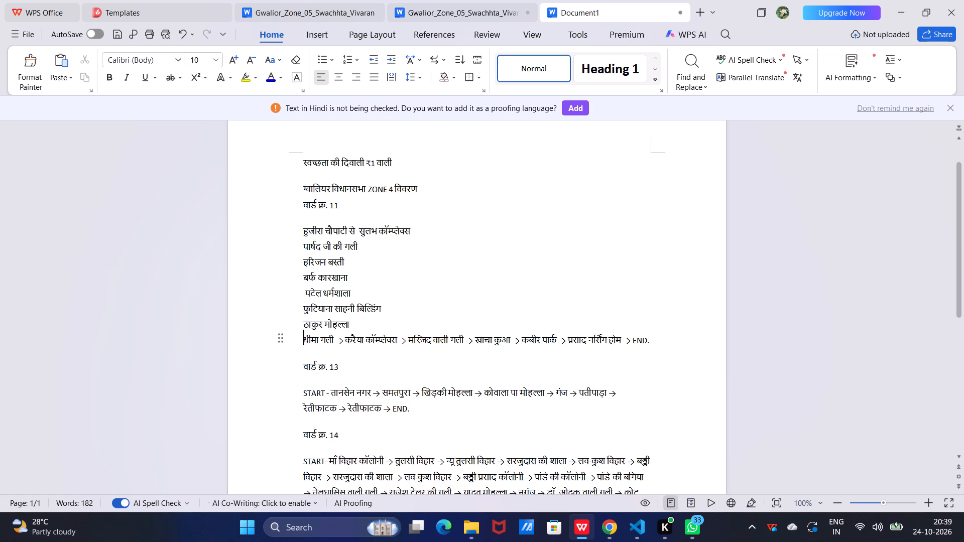
click(342, 336)
key(BackSpace)
key(Return)
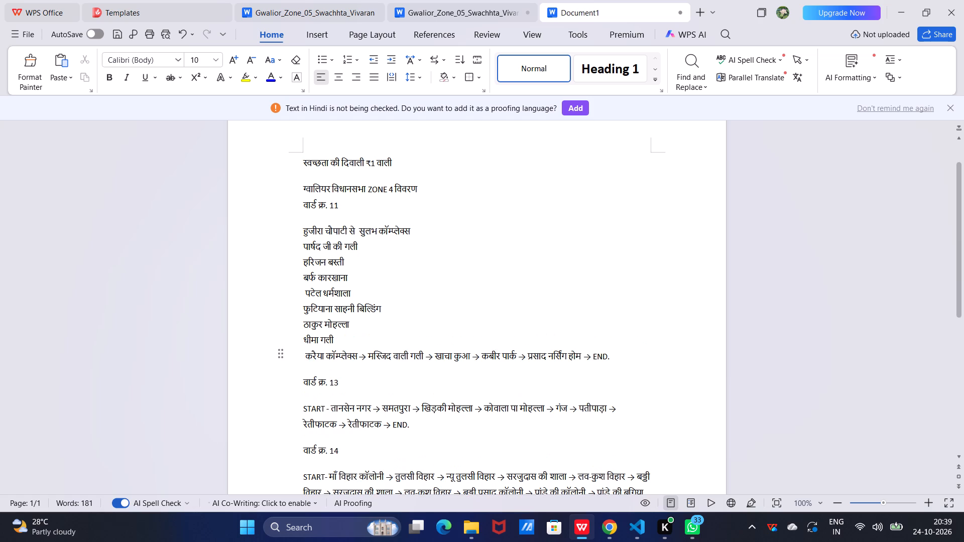
Put करैया कॉम्प्लेक्स, मस्जिद वाली गली, खाचा कुआ and कबीर पार्क on separate lines in the Ward 11 route, replacing the arrows after them.
click(367, 359)
key(BackSpace)
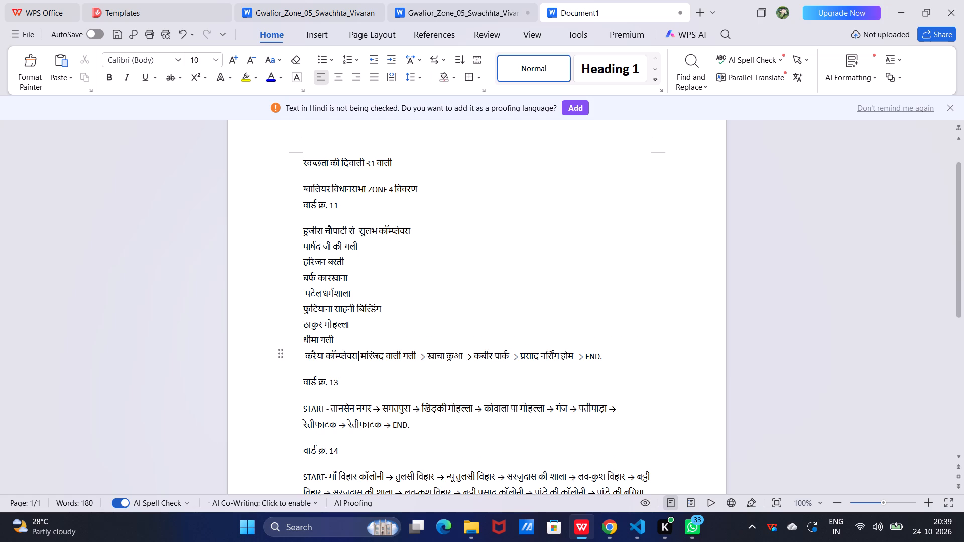
key(Return)
click(371, 372)
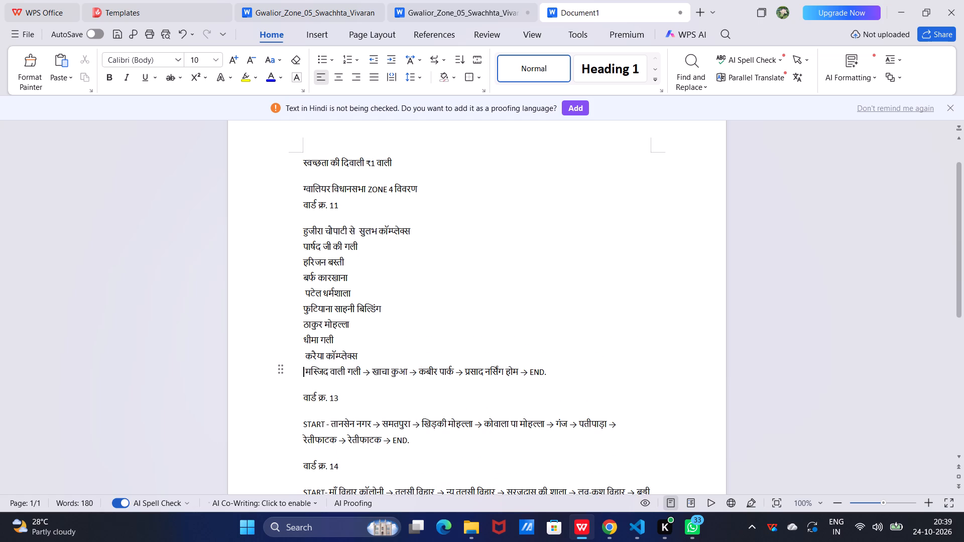
key(BackSpace)
key(Return)
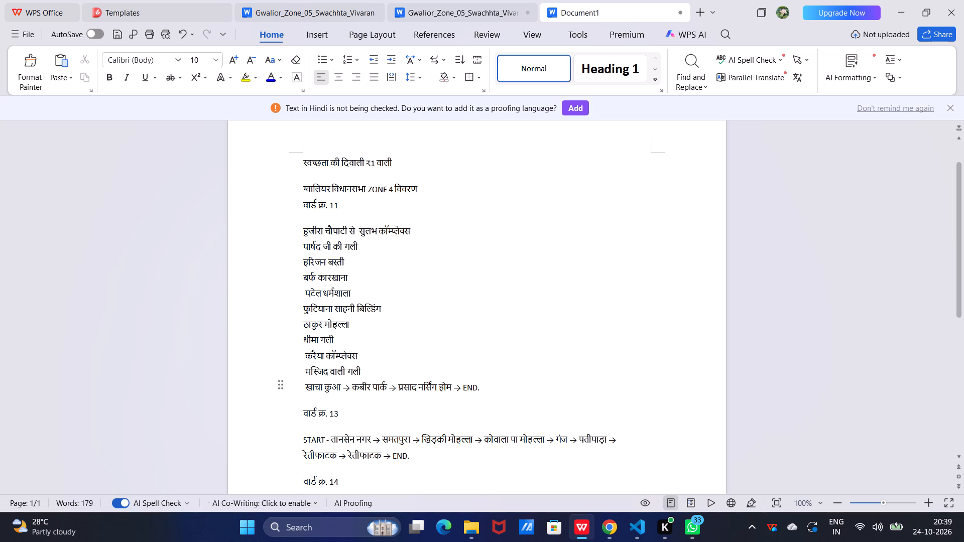
click(351, 389)
key(BackSpace)
key(BackSpace)
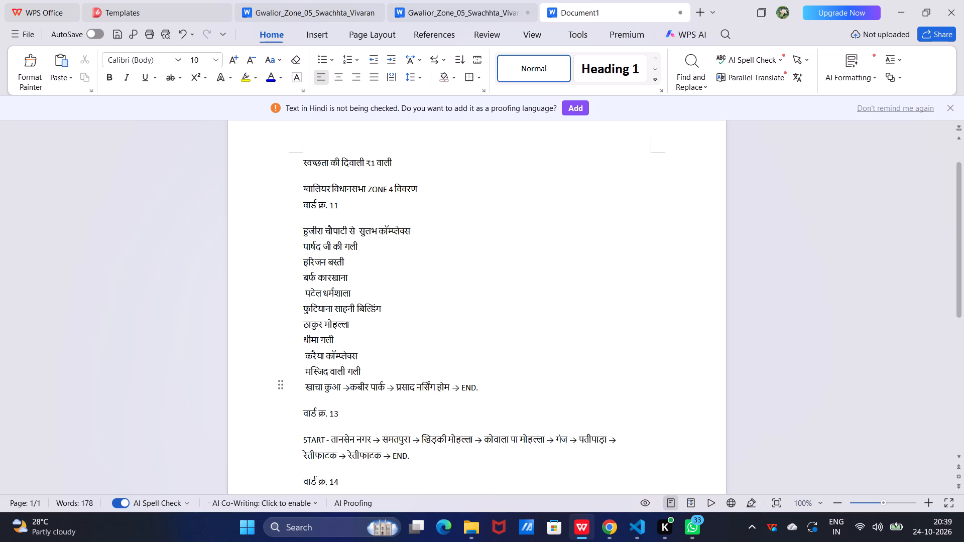
key(Return)
click(349, 403)
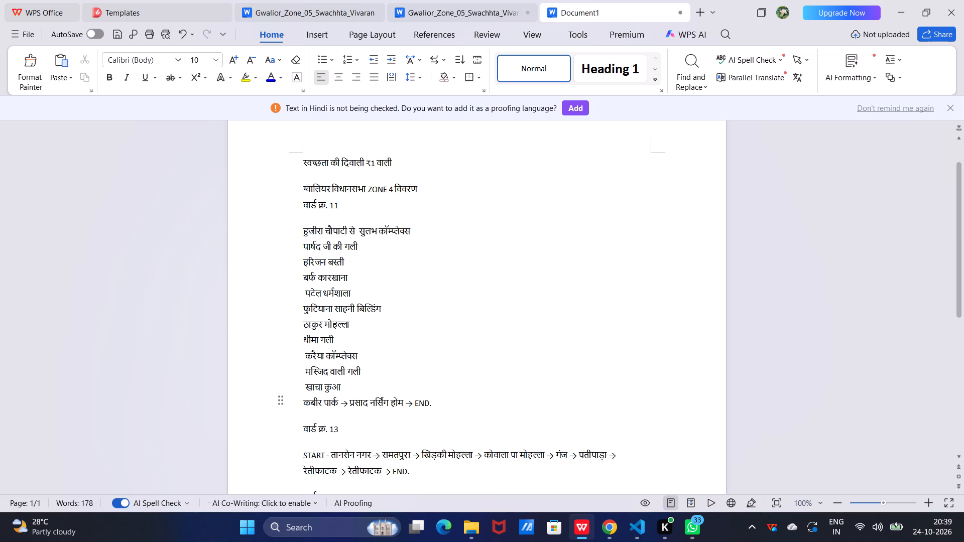
key(BackSpace)
key(BackSpace)
key(Return)
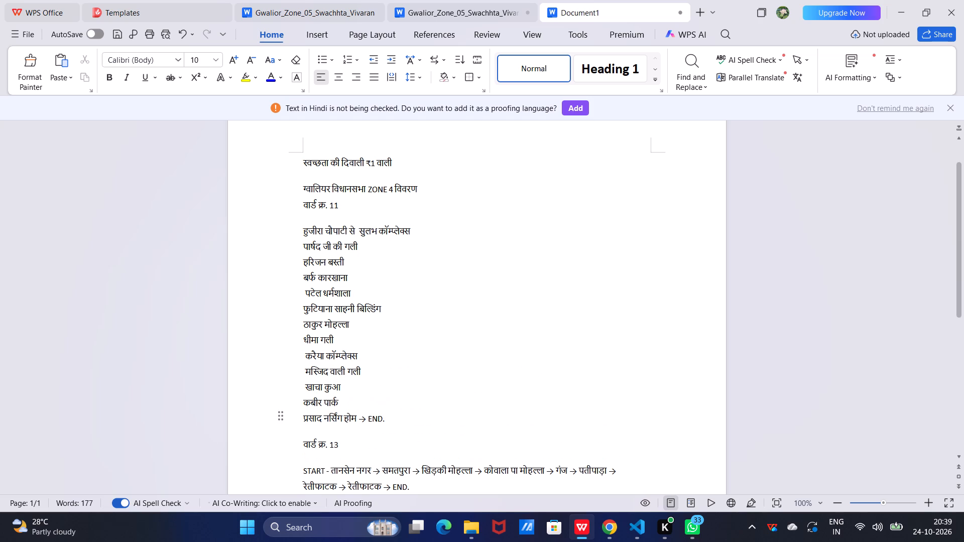
Delete the arrow and "END." after प्रसाद नर्सिंग होम, the last stop of Ward 11.
click(369, 419)
key(BackSpace)
key(BackSpace)
key(Right)
key(Right)
key(Right)
key(BackSpace)
key(BackSpace)
key(BackSpace)
key(Right)
key(BackSpace)
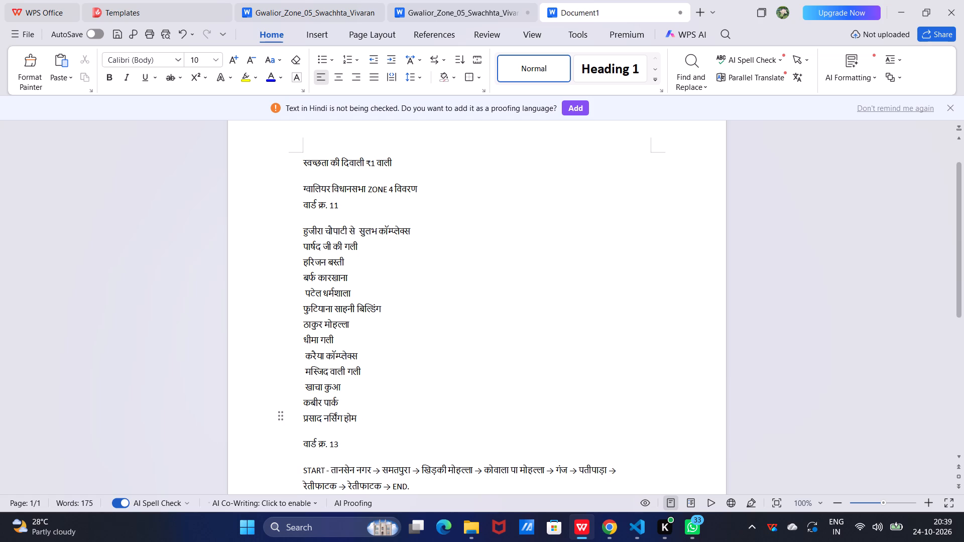
Remove the blank gap between the two title lines above the Ward 11 heading.
click(325, 175)
key(BackSpace)
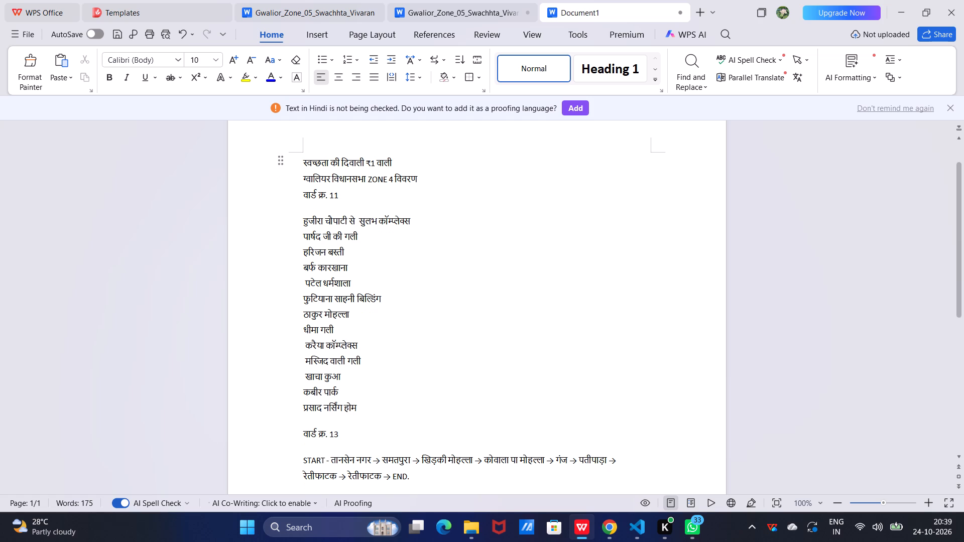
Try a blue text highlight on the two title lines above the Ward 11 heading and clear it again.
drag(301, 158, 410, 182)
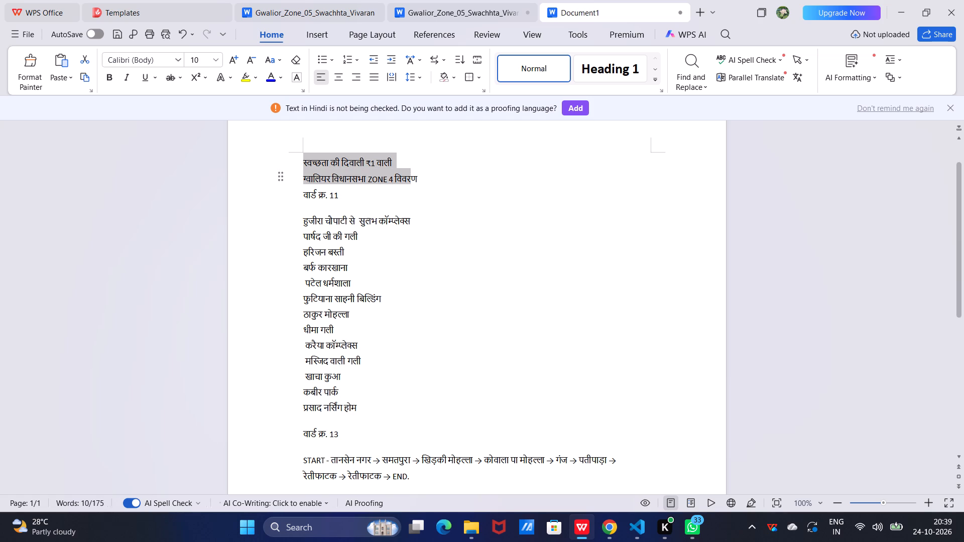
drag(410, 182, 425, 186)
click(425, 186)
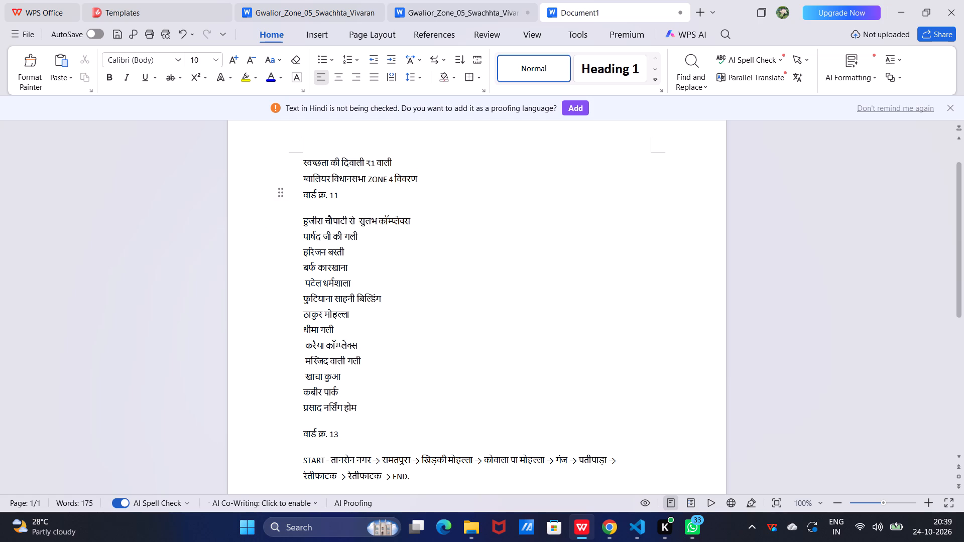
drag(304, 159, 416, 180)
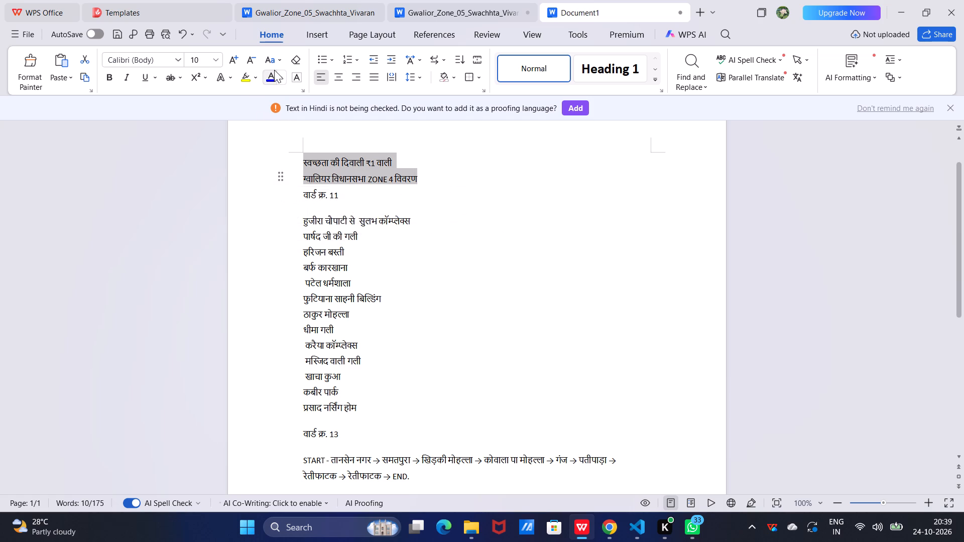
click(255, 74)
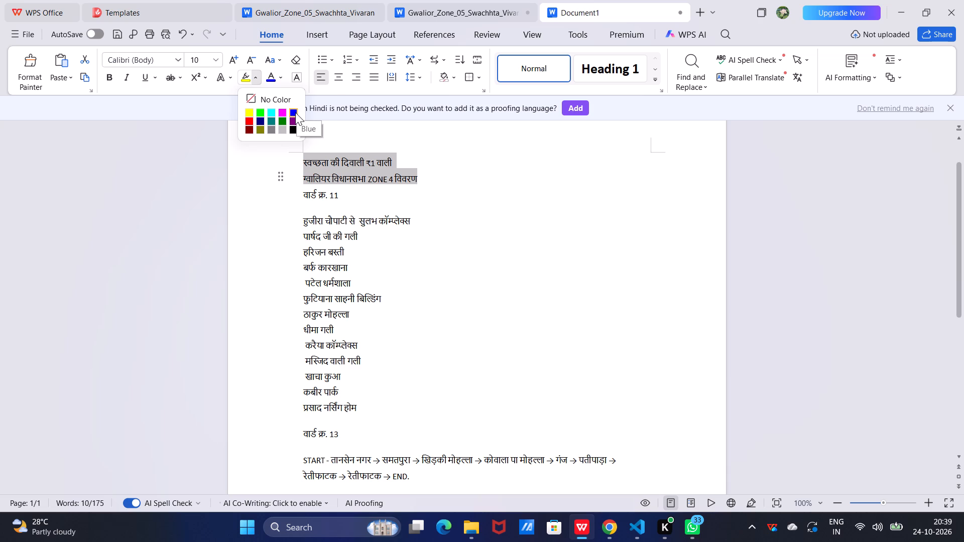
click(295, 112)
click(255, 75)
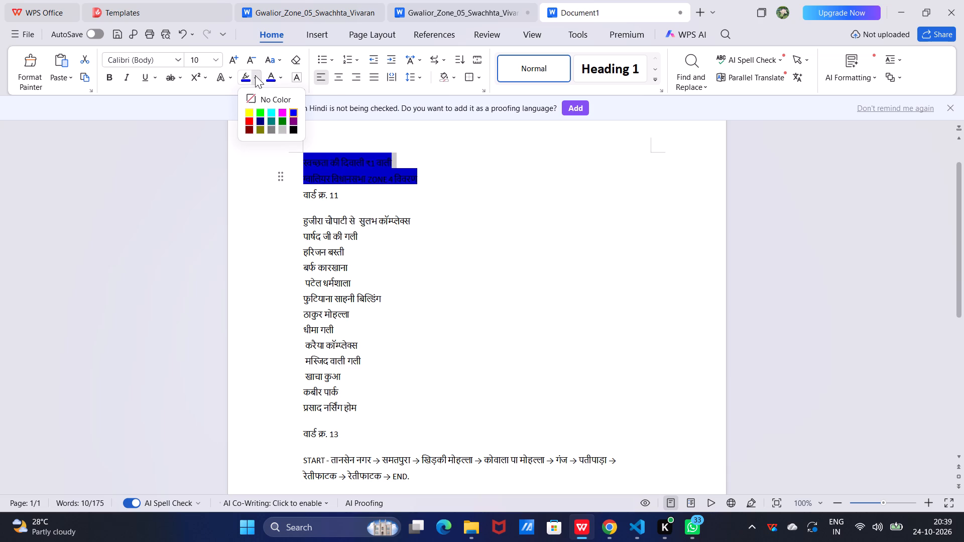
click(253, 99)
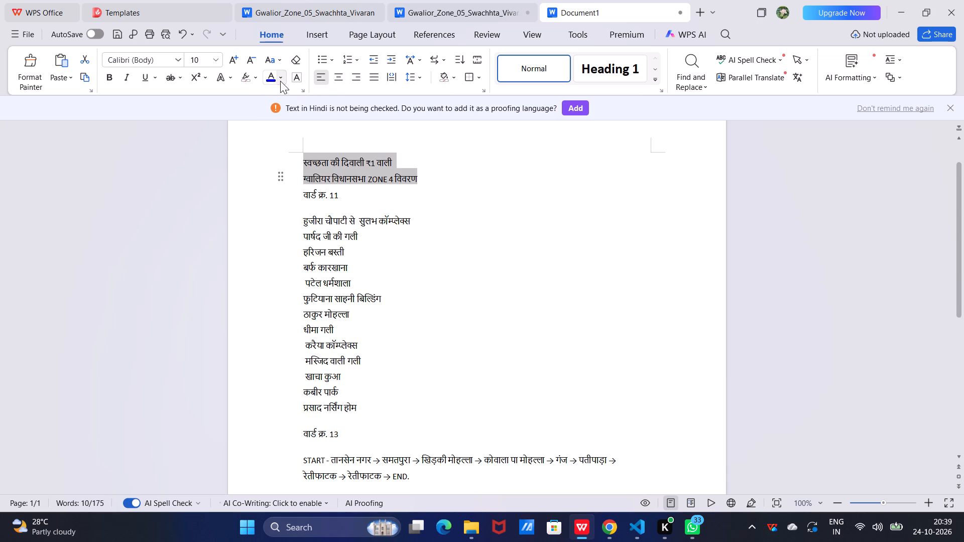
Format the two title lines above the Ward 11 heading in a darker blue font colour, bold, at size 10.5.
click(281, 80)
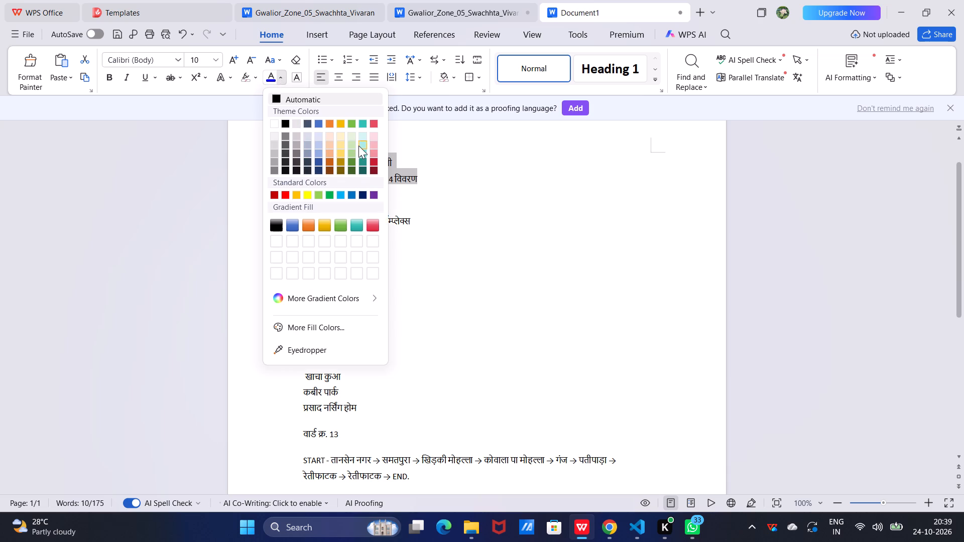
click(294, 221)
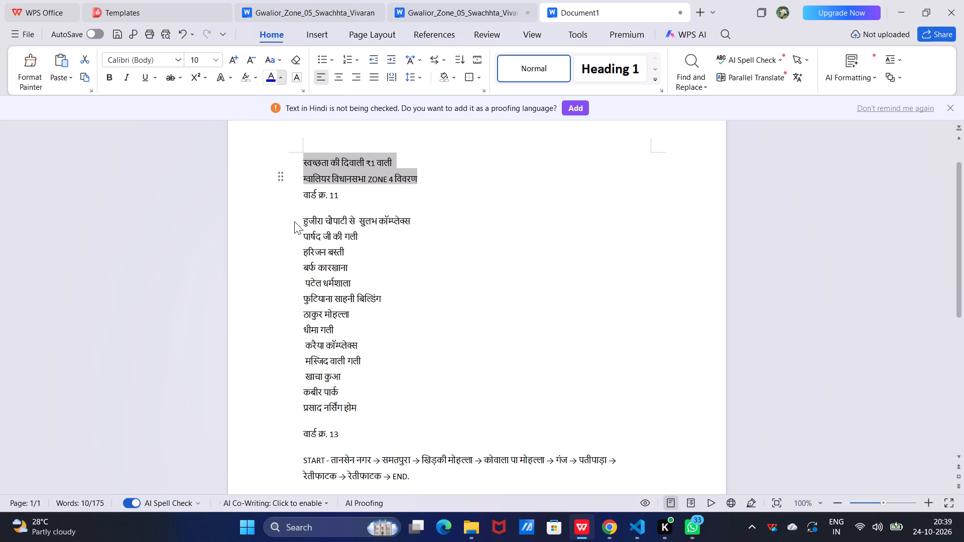
click(281, 74)
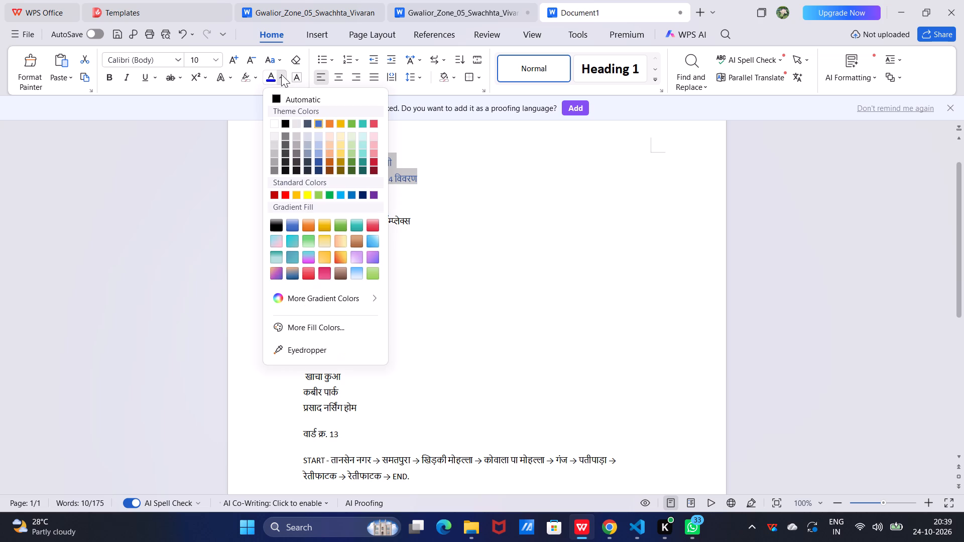
click(319, 160)
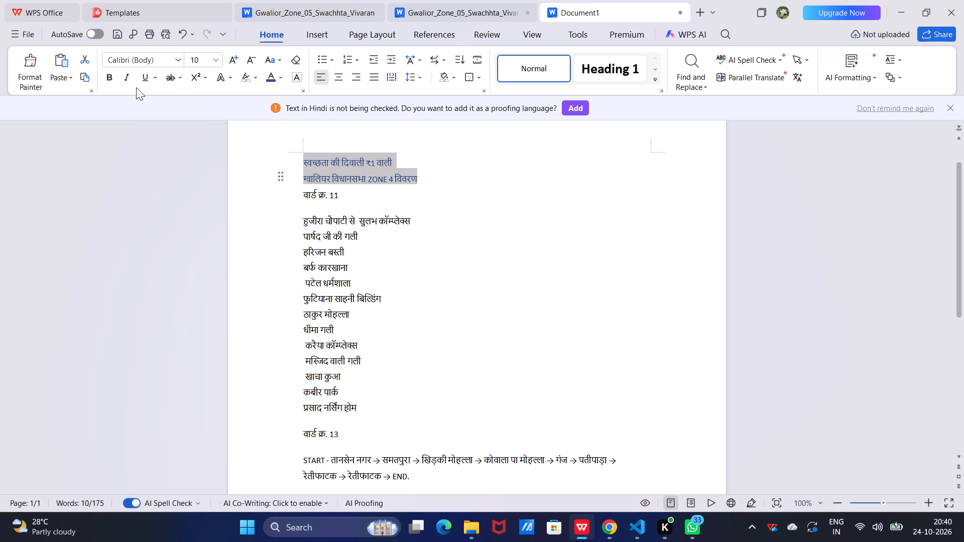
click(110, 77)
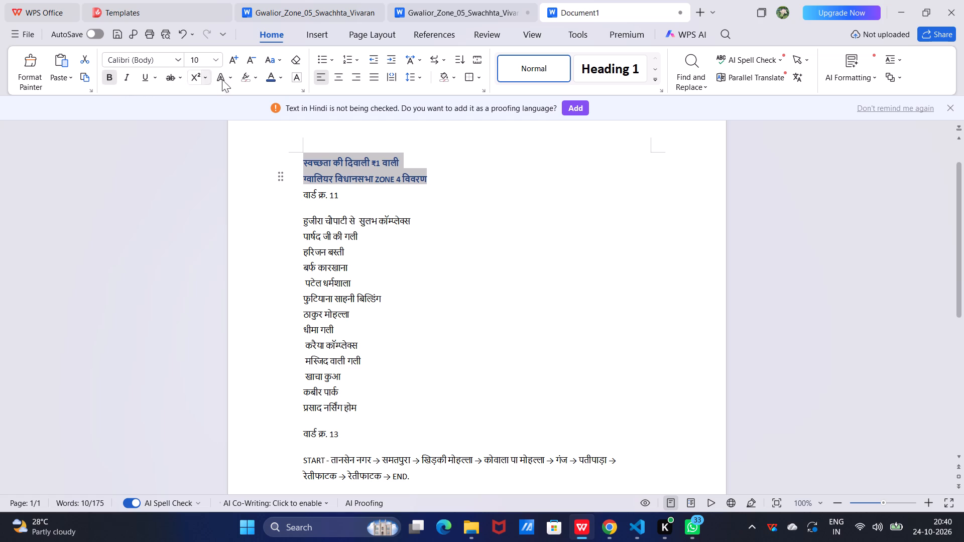
click(235, 58)
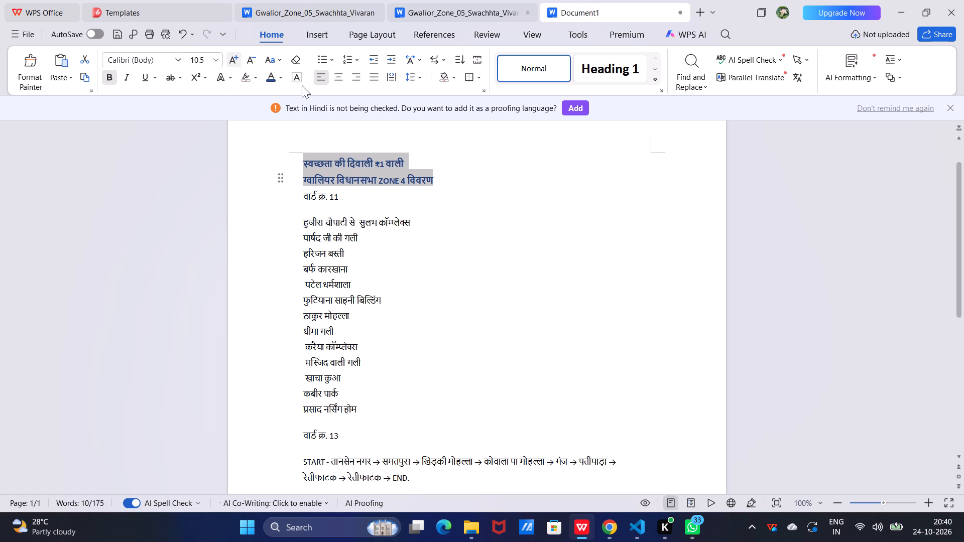
click(460, 201)
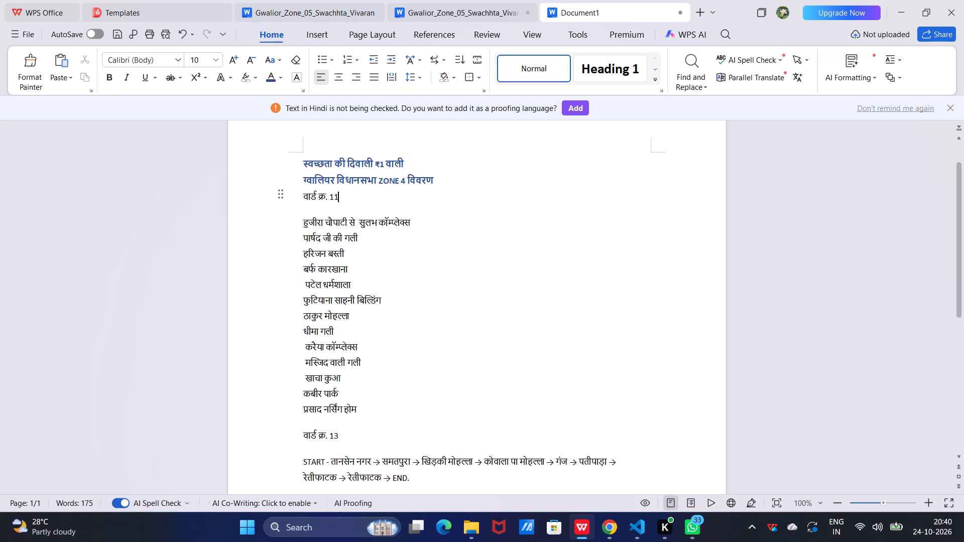
Turn the Ward 11 stops, from हुजीरा चौपाटी से सुलभ कॉम्प्लेक्स to प्रसाद नर्सिंग होम, into a numbered list in the 1. 2. 3. style.
drag(301, 221, 412, 458)
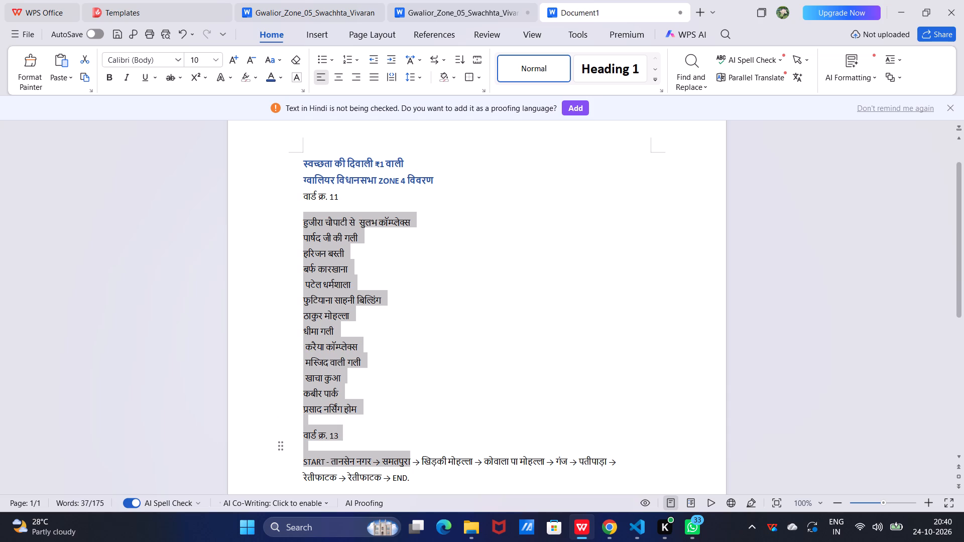
drag(412, 458, 439, 410)
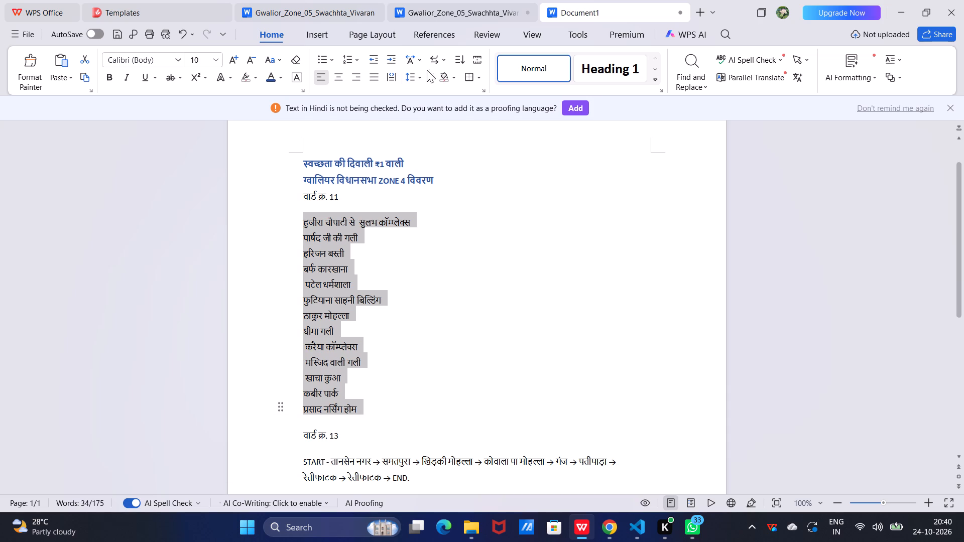
click(359, 57)
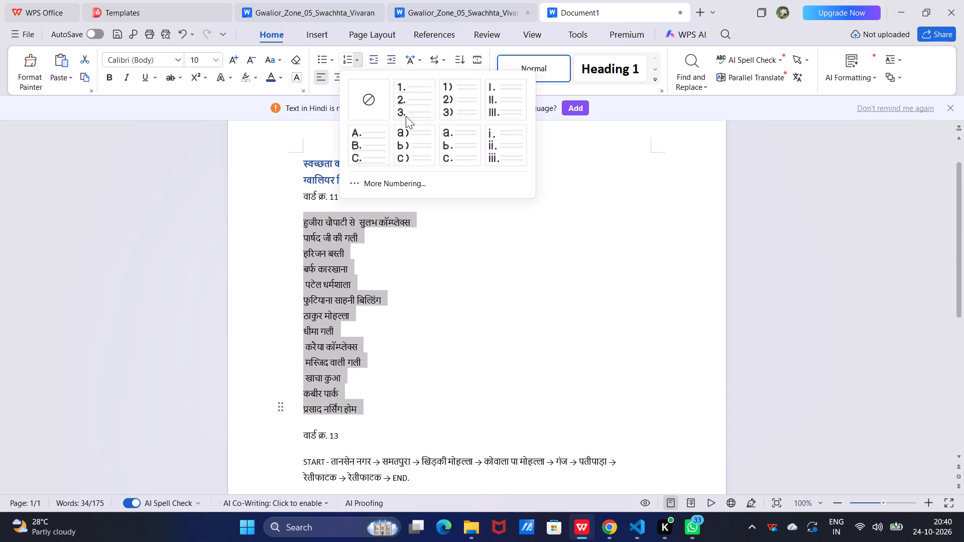
click(407, 103)
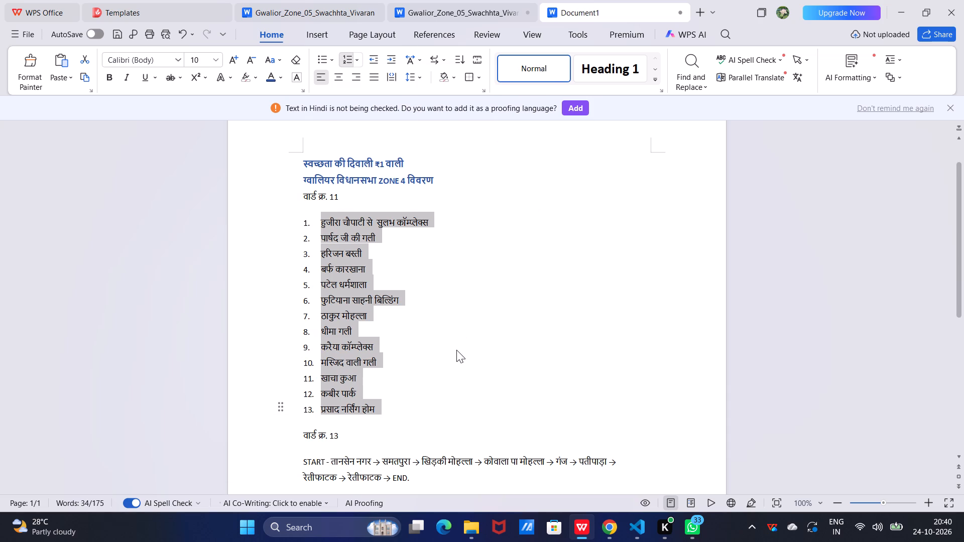
click(456, 350)
Insert blank lines before the वार्ड क्र. 13 heading until it moves onto the second page.
scroll(402, 232, down, 2)
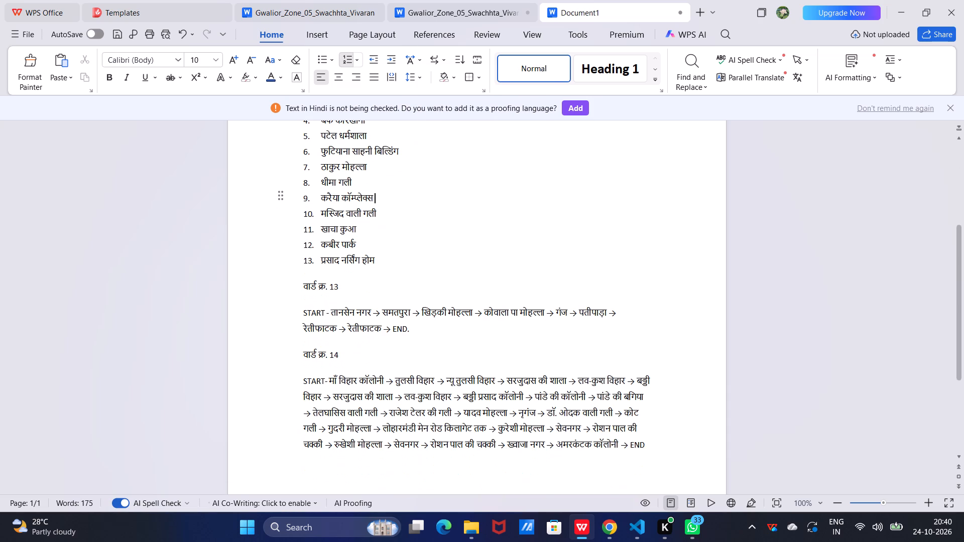
scroll(343, 283, down, 1)
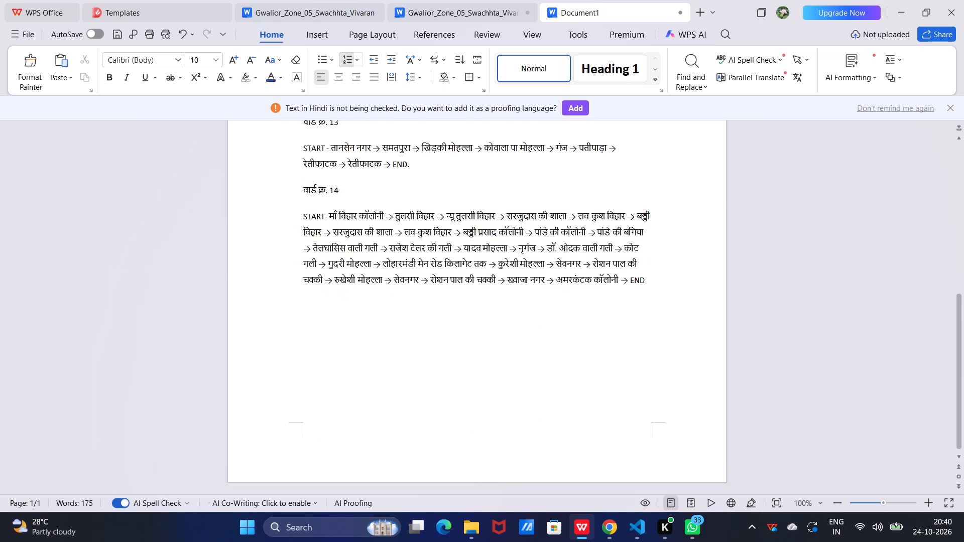
scroll(343, 283, down, 1)
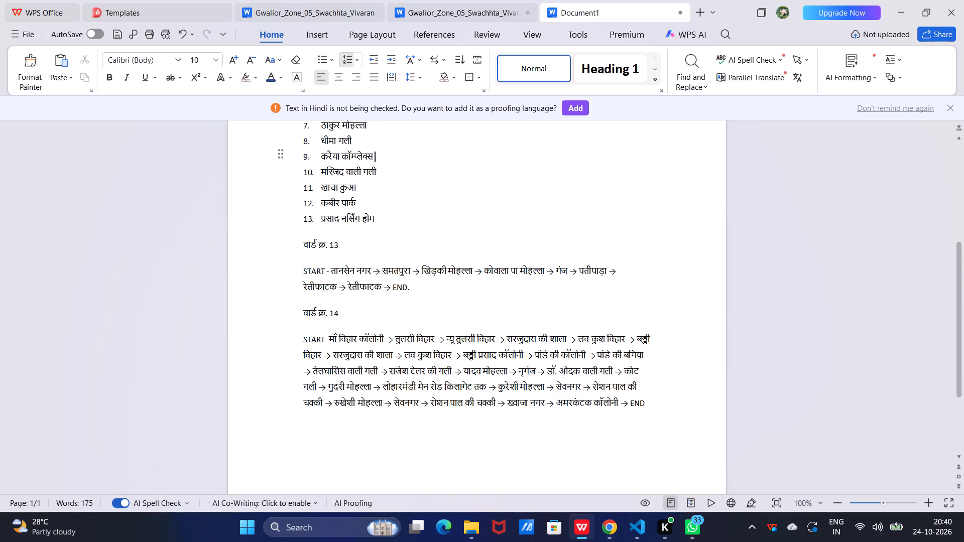
click(300, 241)
key(Return)
key(Return)
key(Return)
key(Return)
key(Return)
key(Return)
key(Return)
key(Return)
key(Return)
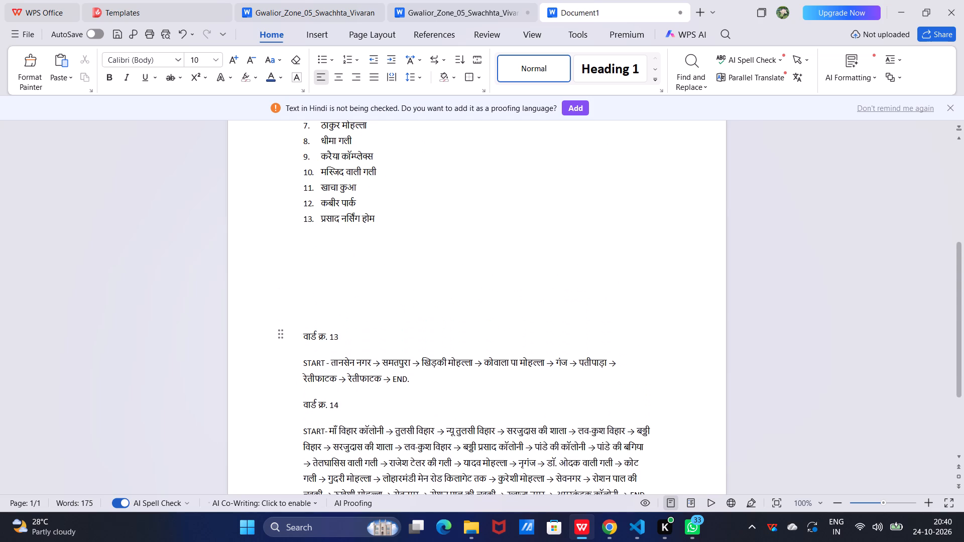
key(Return)
key(Return)
key(Return)
key(Return)
key(Return)
key(Return)
key(Return)
key(Return)
key(Return)
key(Return)
key(Return)
key(Return)
key(Return)
key(Return)
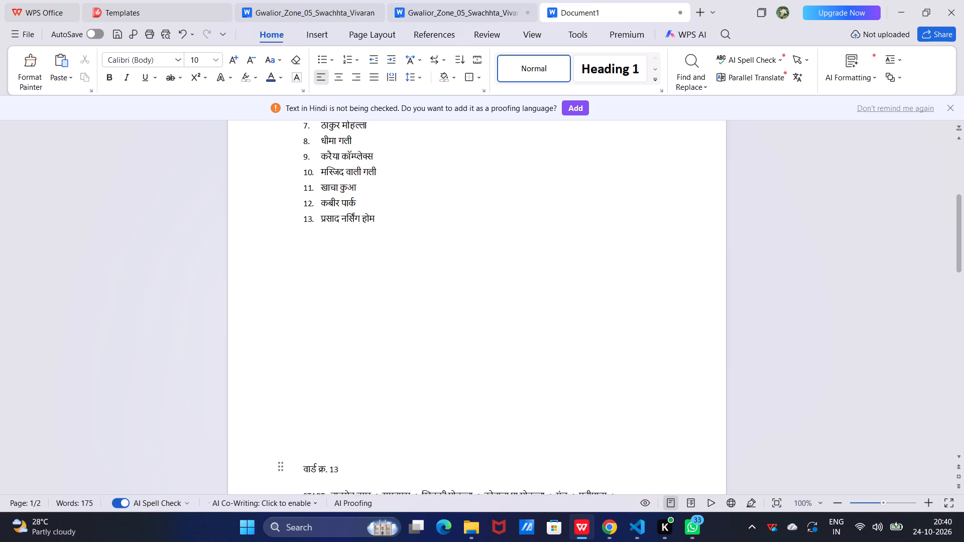
key(Return)
key(Return)
key(Return)
key(Return)
key(Return)
key(Return)
Enlarge the two blue title lines above the Ward 11 heading by two font size increments.
scroll(300, 241, up, 3)
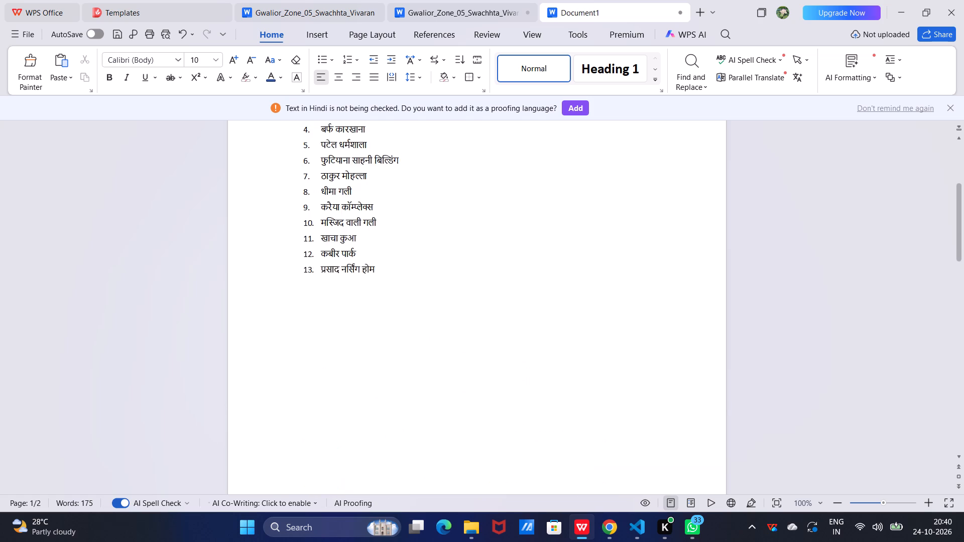
scroll(300, 241, up, 4)
drag(299, 202, 305, 202)
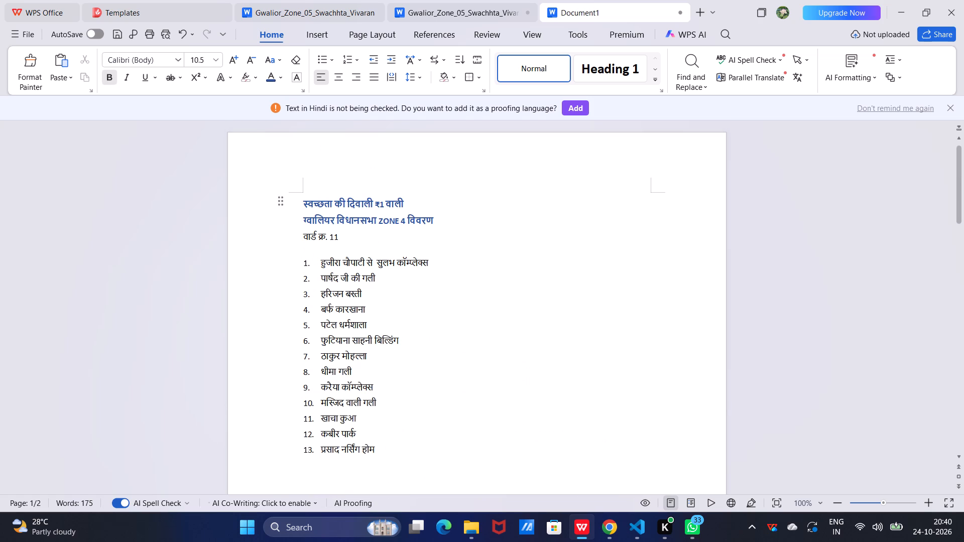
drag(305, 202, 443, 225)
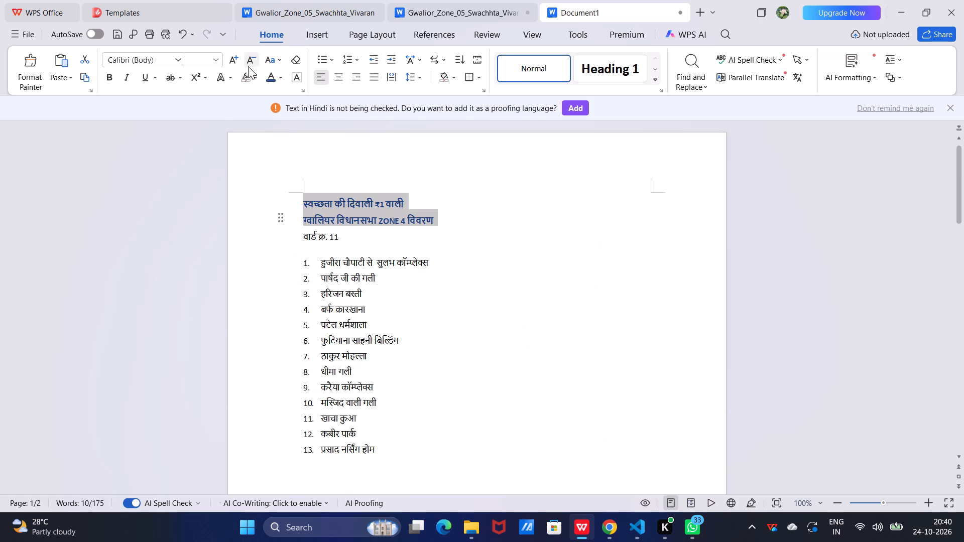
double_click(231, 60)
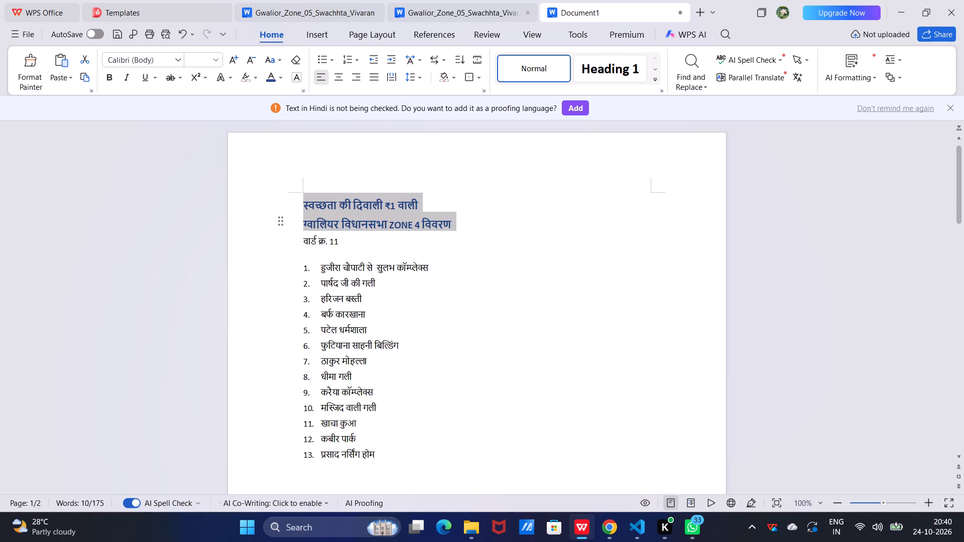
click(385, 247)
Increase the font size of the वार्ड क्र. 11 heading to 10.5.
drag(303, 240, 351, 245)
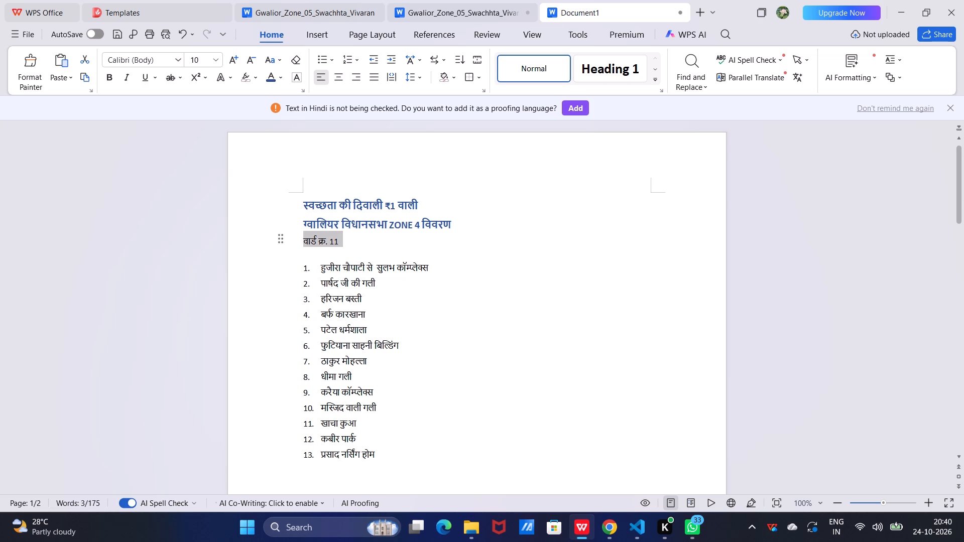
drag(351, 245, 354, 247)
click(232, 58)
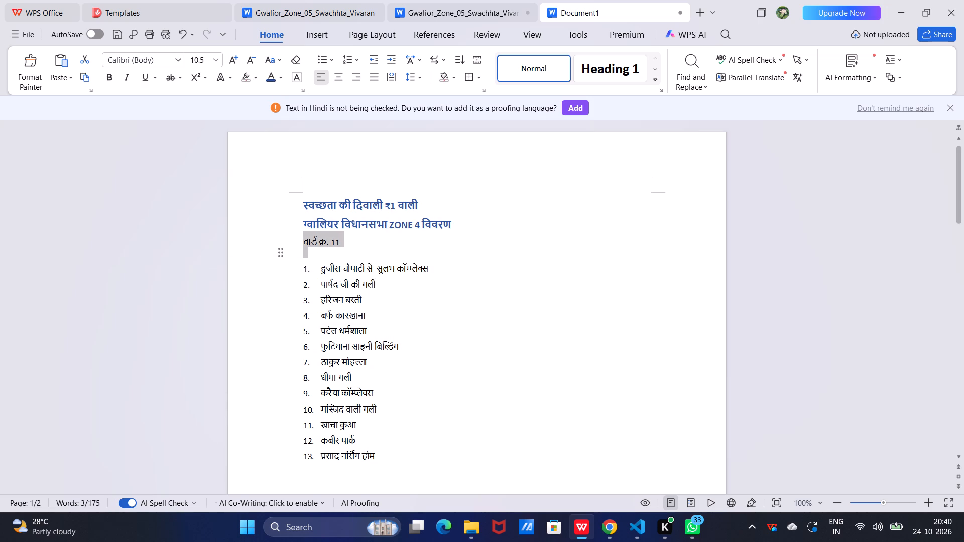
click(472, 348)
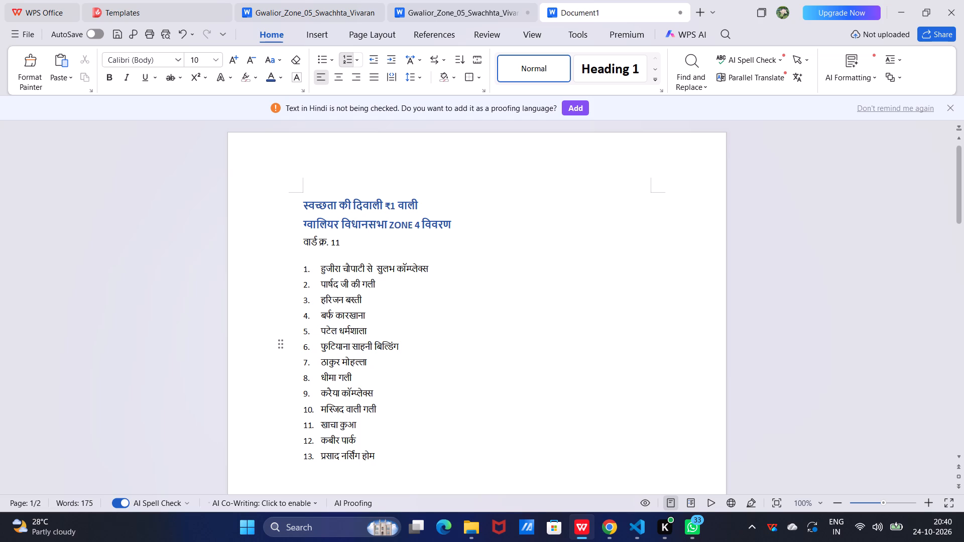
Enlarge the numbered Ward 11 stops and the blank lines below them to font size 14.
drag(317, 263, 416, 490)
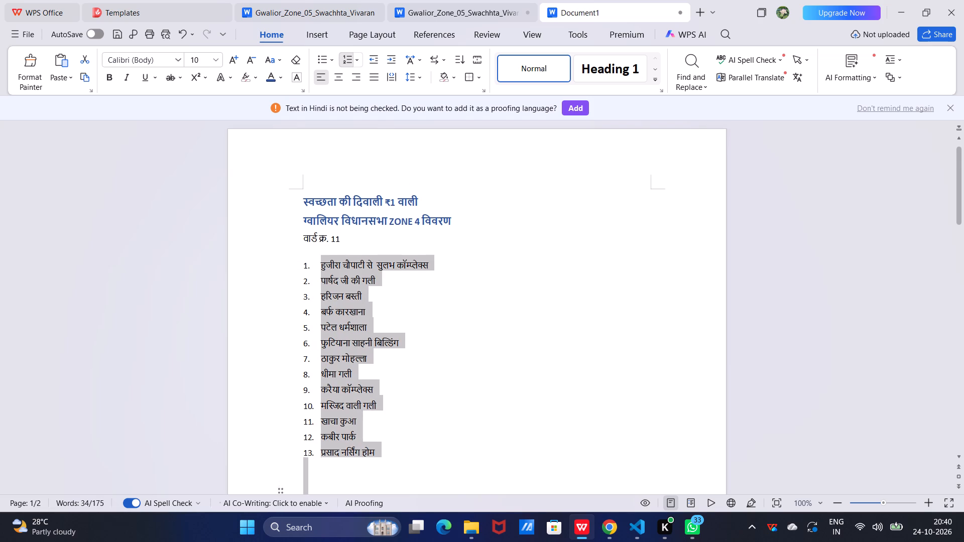
drag(416, 490, 417, 507)
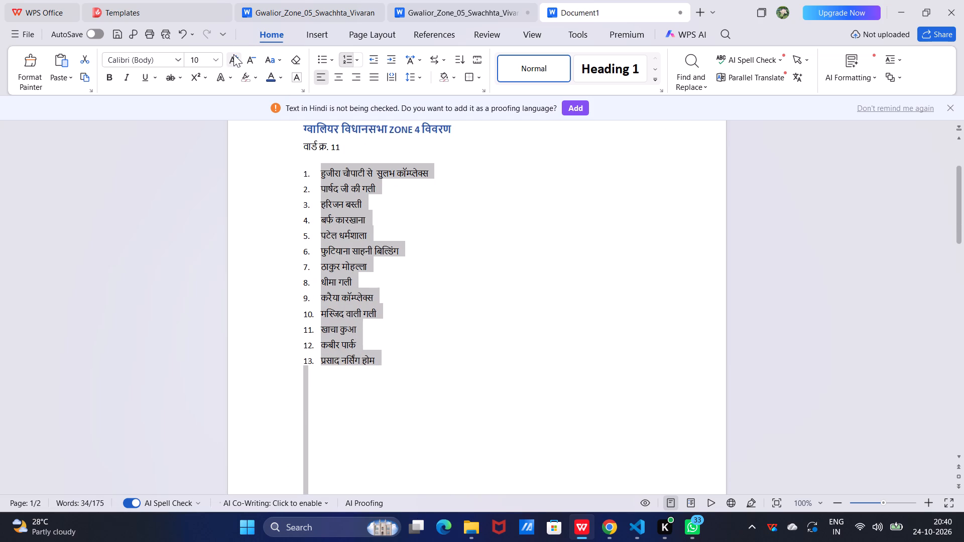
click(233, 54)
click(233, 54)
click(233, 54)
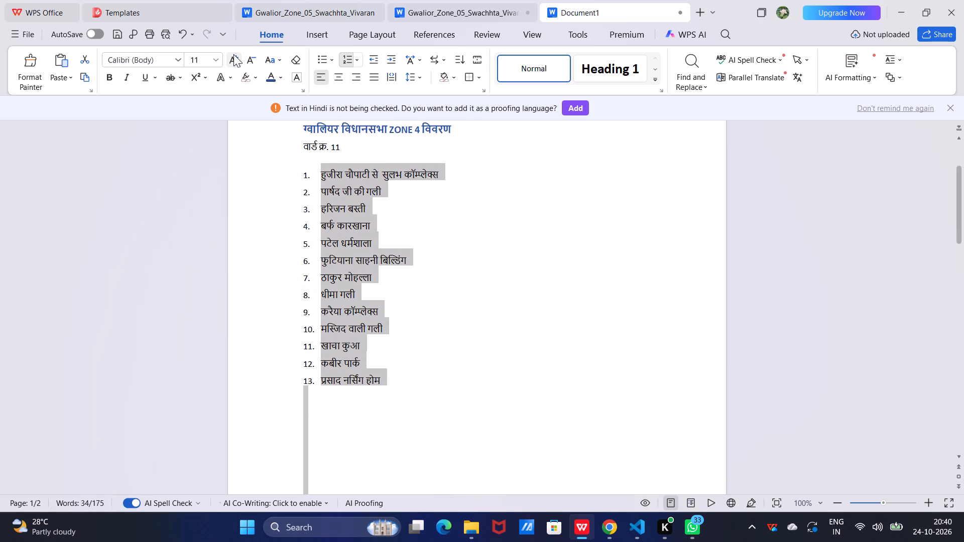
click(233, 54)
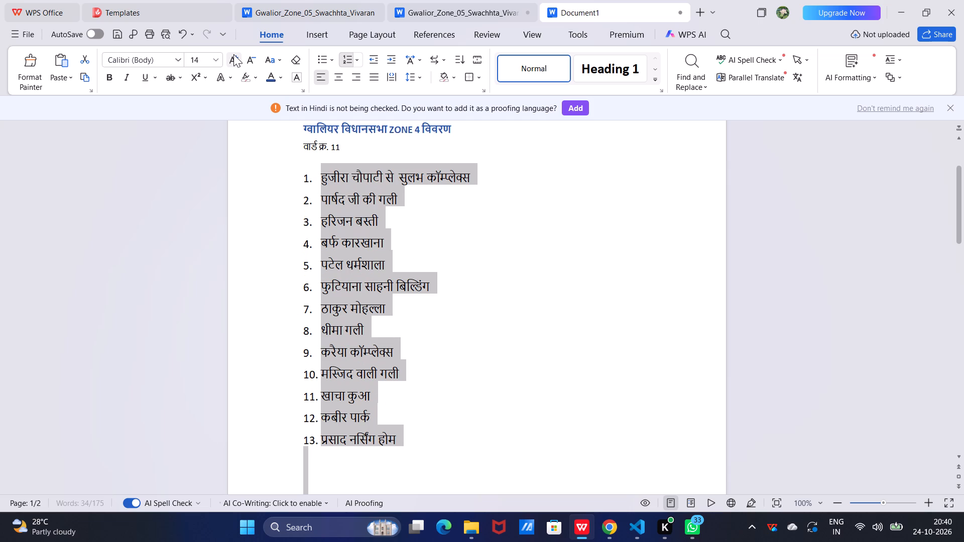
click(535, 246)
Enlarge the two blue title lines above the वार्ड क्र. 11 heading to font size 18.
scroll(535, 246, up, 1)
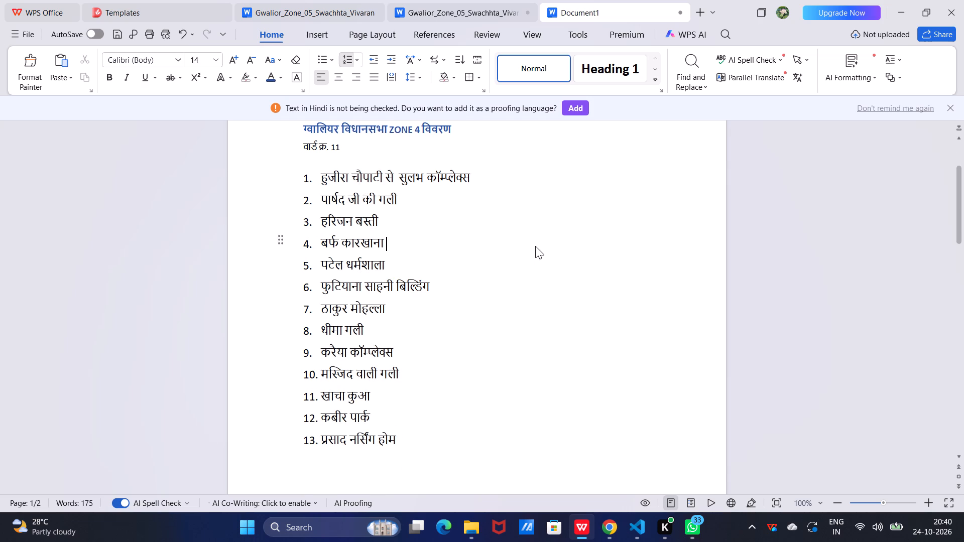
scroll(535, 246, up, 2)
drag(303, 202, 485, 227)
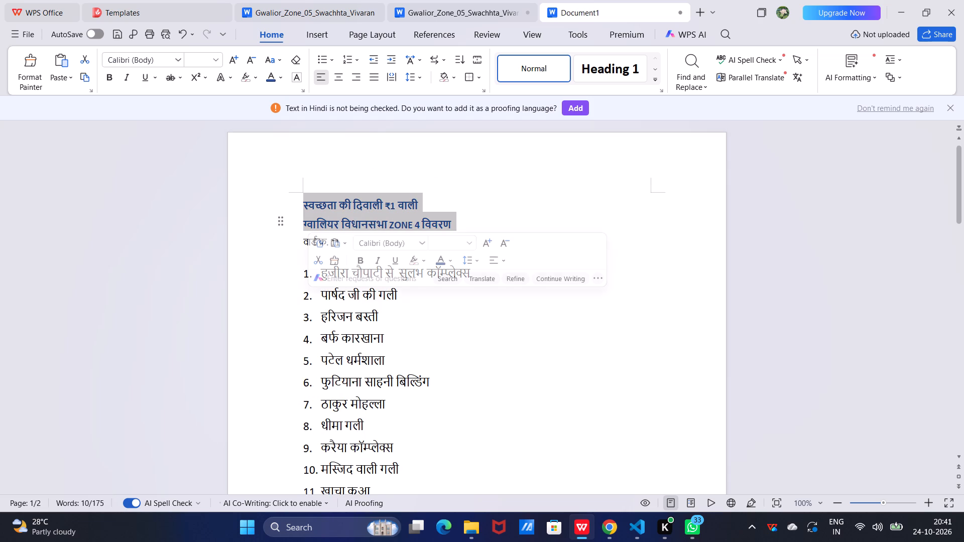
triple_click(228, 52)
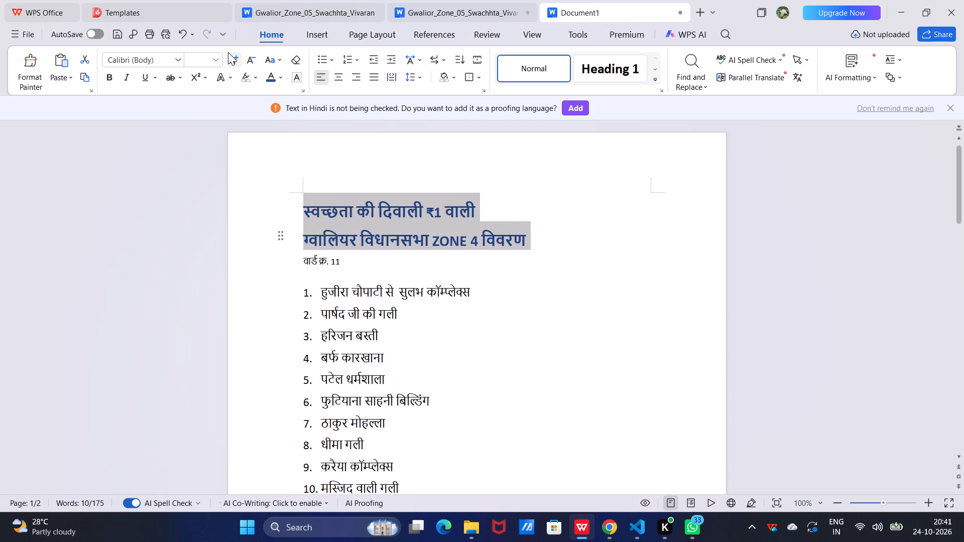
click(354, 151)
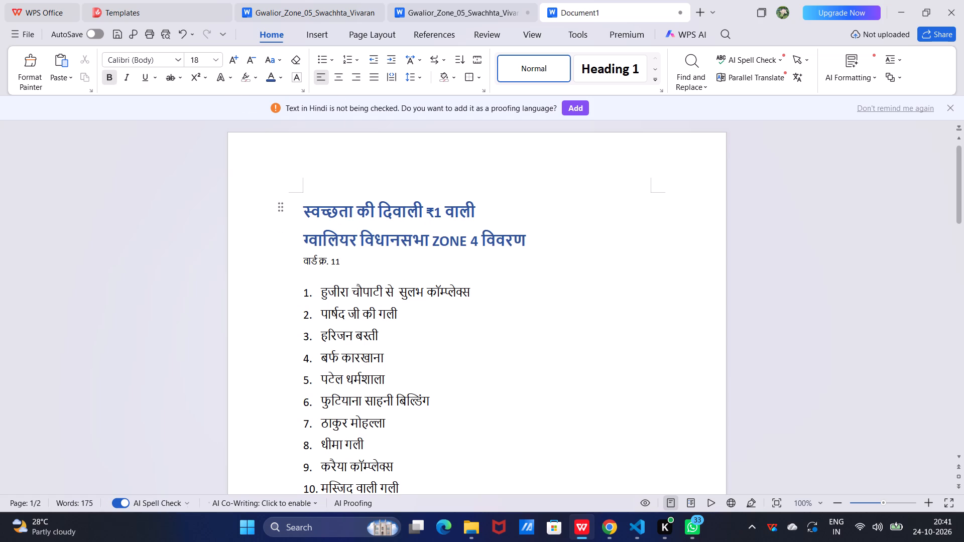
Colour the वार्ड क्र. 11 heading light blue and enlarge it to font size 16.
drag(302, 260, 369, 262)
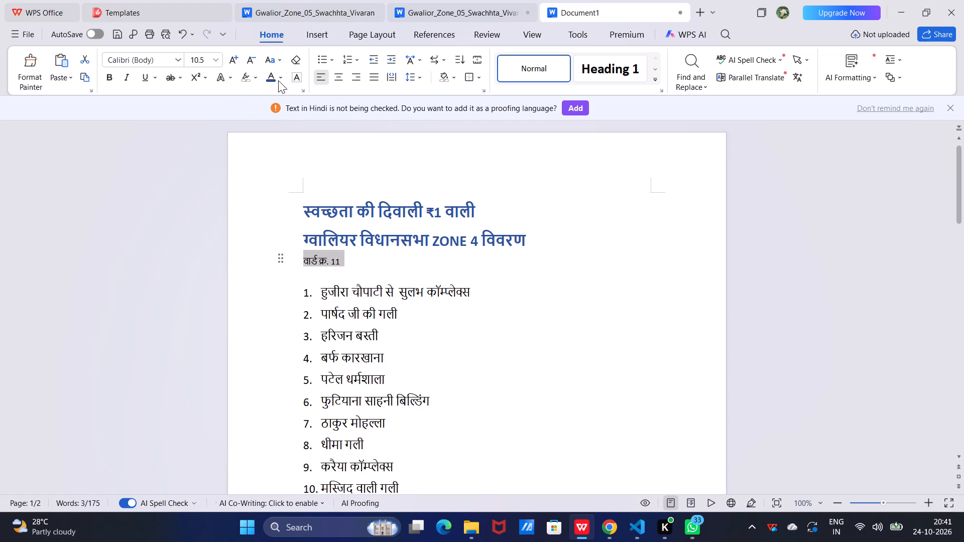
click(281, 77)
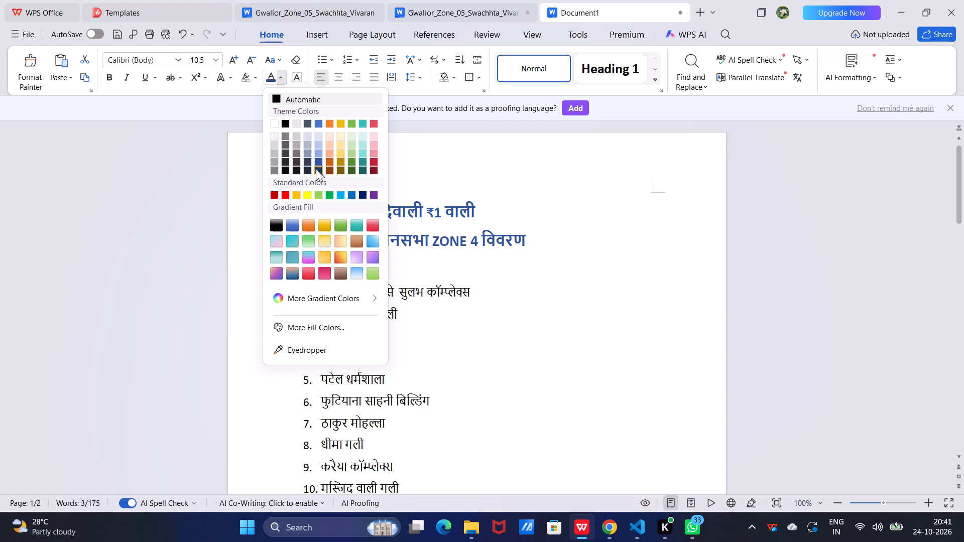
click(315, 156)
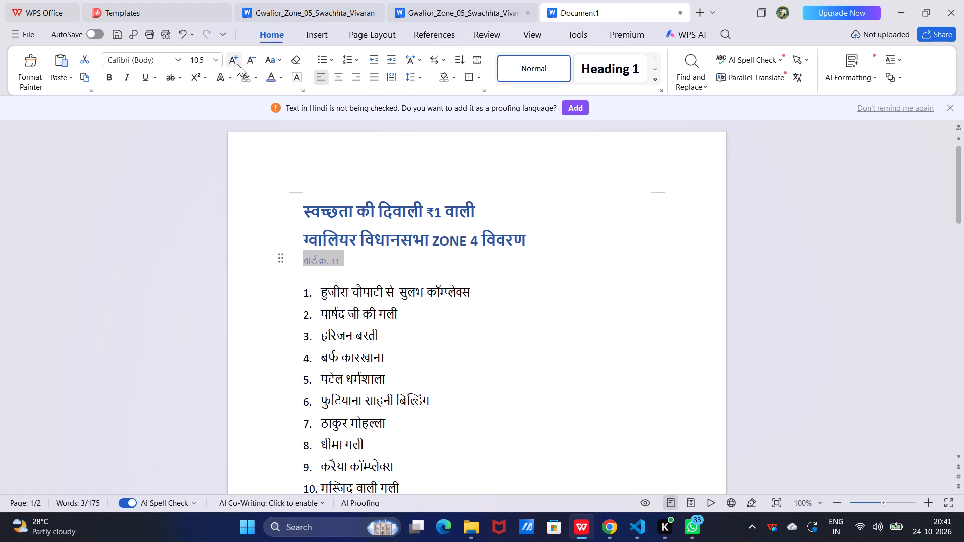
triple_click(235, 64)
click(235, 64)
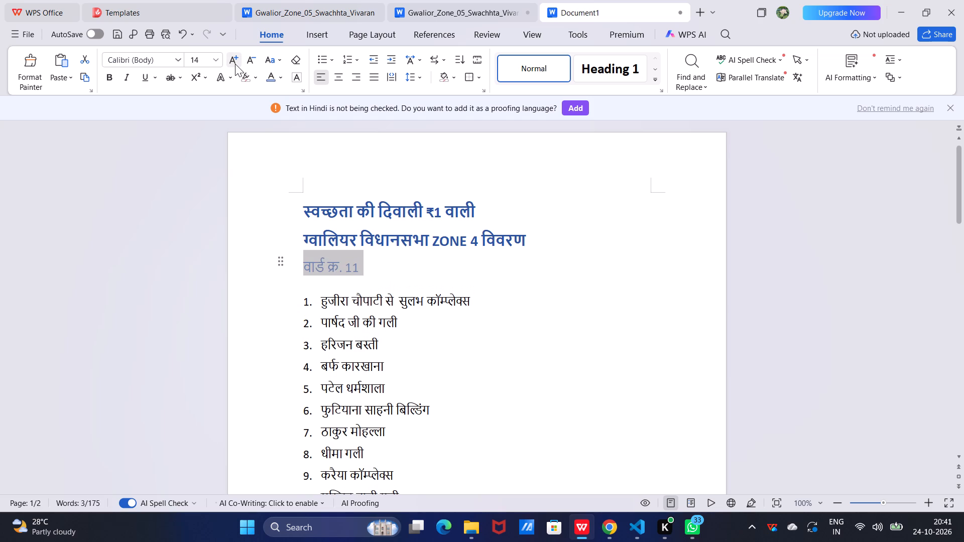
click(500, 328)
Recolour the वार्ड क्र. 11 heading dark orange.
scroll(500, 328, down, 1)
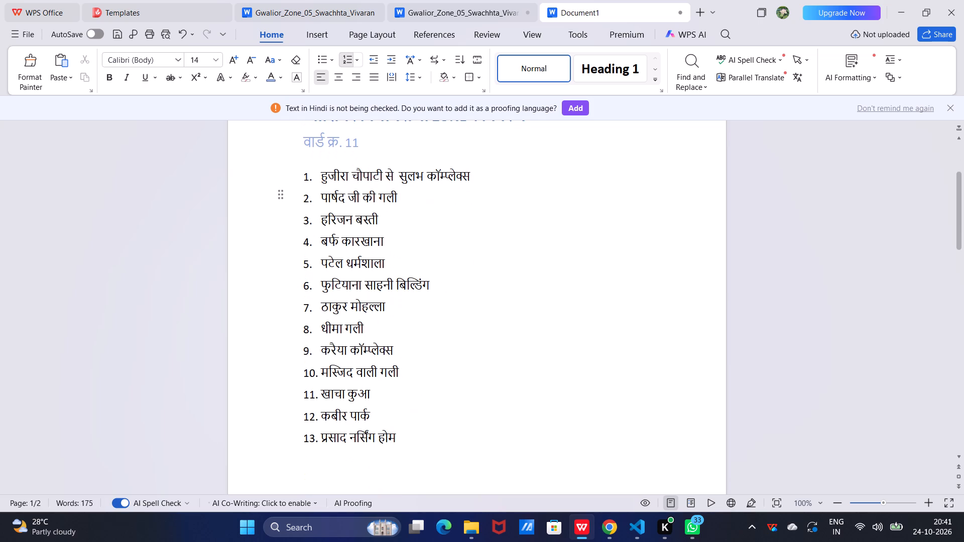
scroll(500, 328, down, 1)
drag(301, 142, 392, 144)
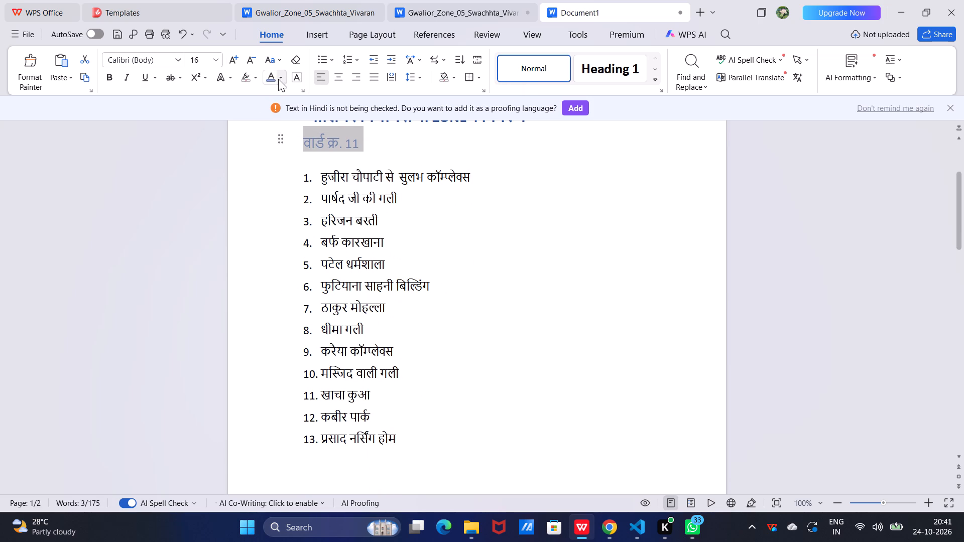
click(277, 79)
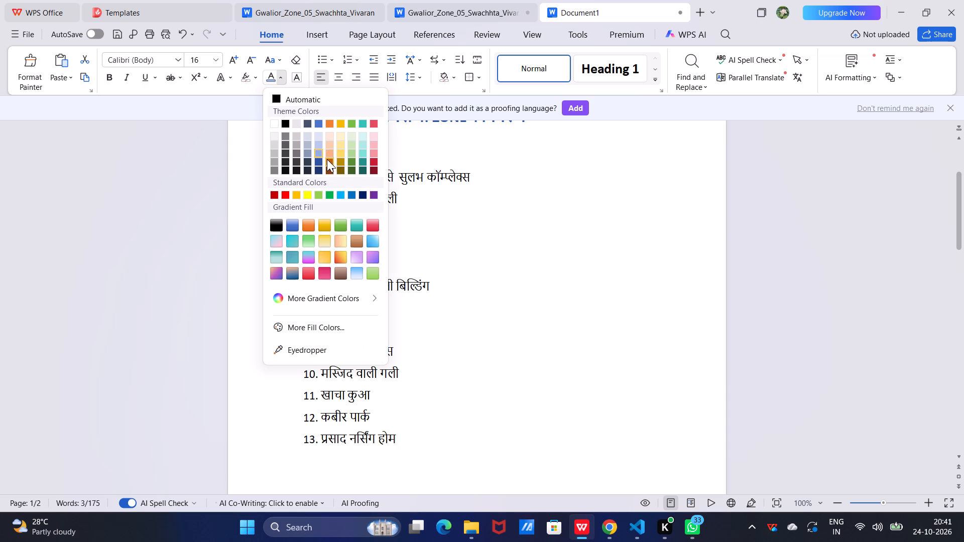
click(327, 158)
click(475, 234)
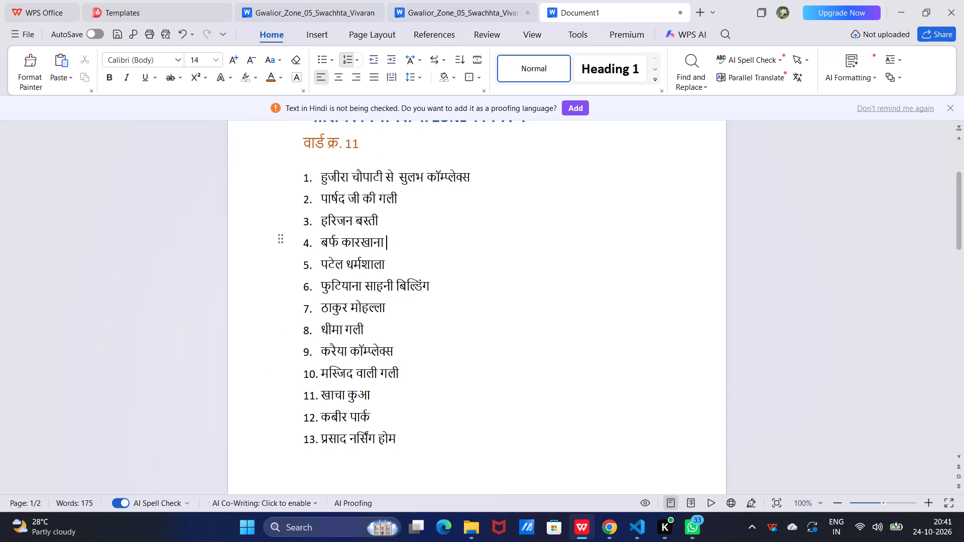
Correct the first word of Ward 11's first stop to हजीरा by deleting its vowel sign.
scroll(475, 234, up, 1)
scroll(417, 302, down, 1)
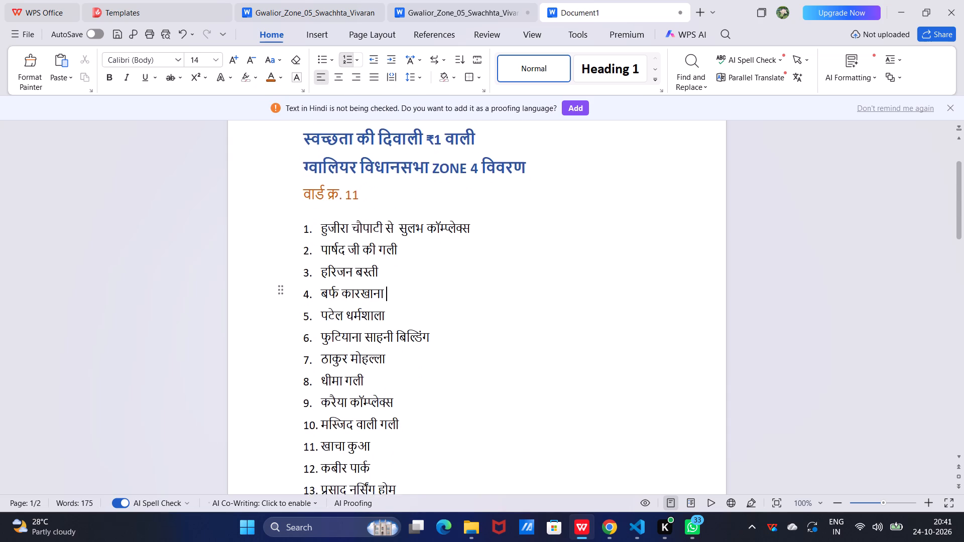
scroll(417, 302, down, 2)
scroll(417, 302, up, 2)
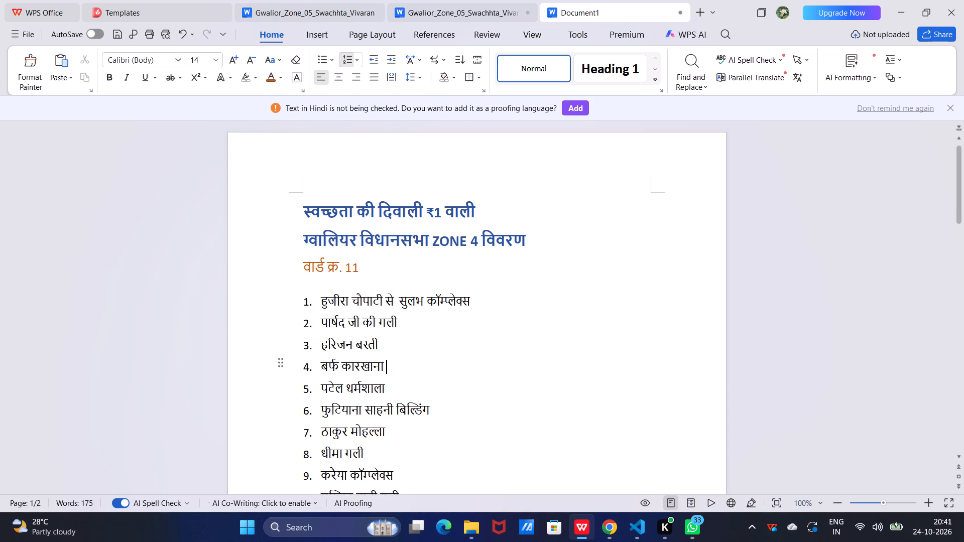
scroll(417, 302, down, 1)
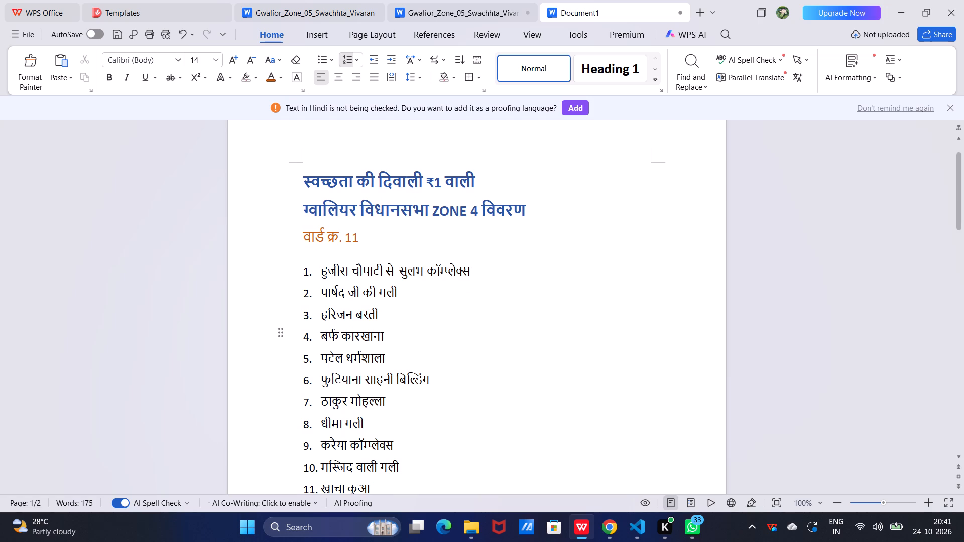
click(328, 270)
key(BackSpace)
Remove the surplus blank lines above the वार्ड क्र. 13 heading, keeping the heading at the top of the second page.
scroll(429, 280, down, 7)
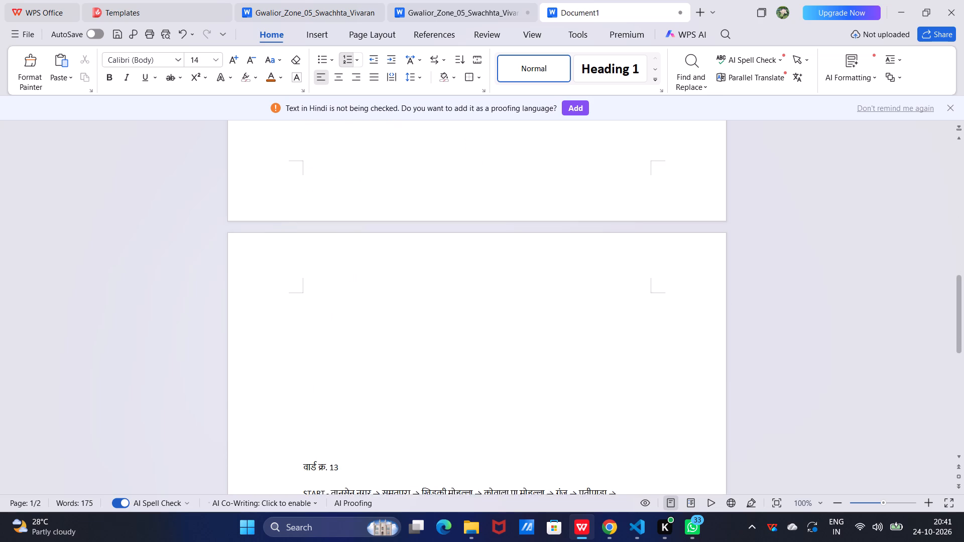
scroll(429, 280, down, 3)
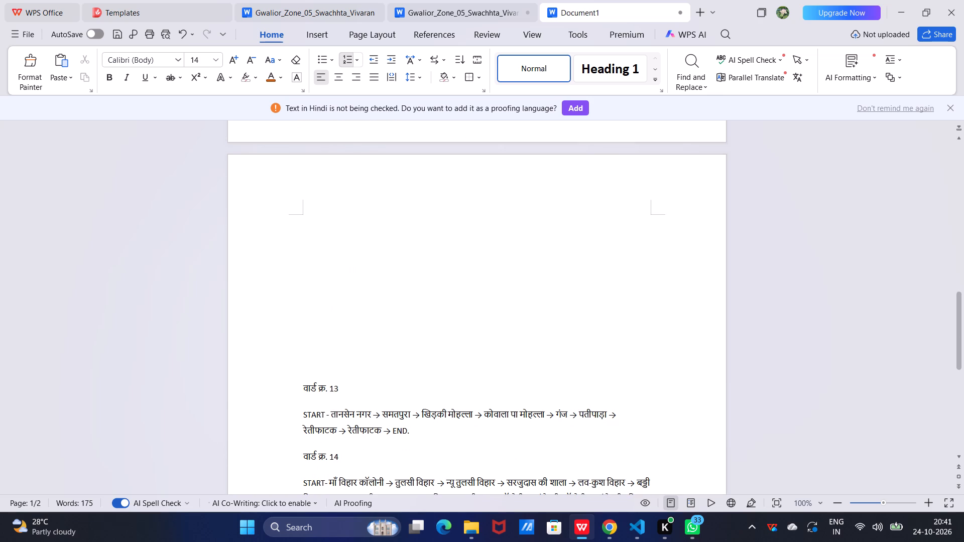
click(328, 371)
key(BackSpace)
key(BackSpace)
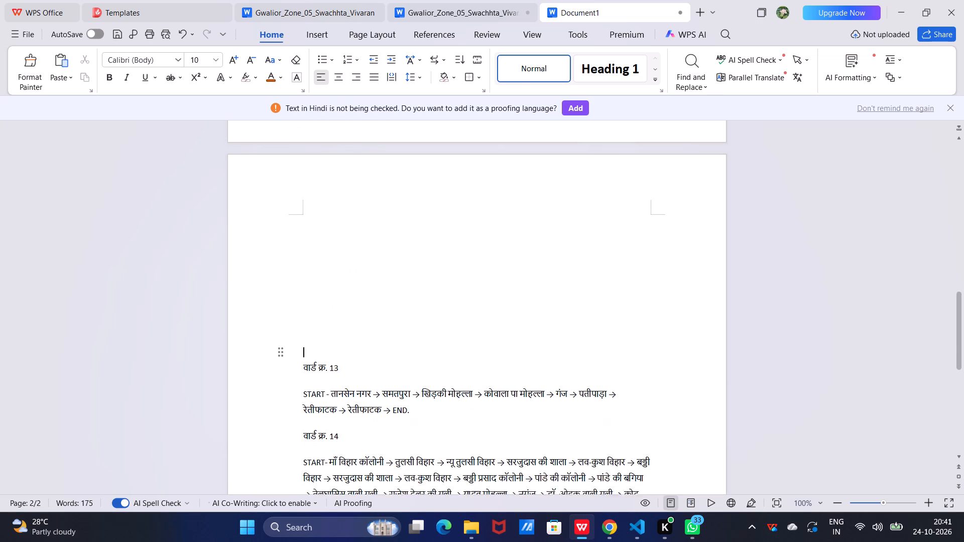
key(BackSpace)
key(BackSpace)
key(BackSpace)
key(BackSpace)
key(BackSpace)
key(BackSpace)
key(BackSpace)
key(BackSpace)
key(BackSpace)
key(BackSpace)
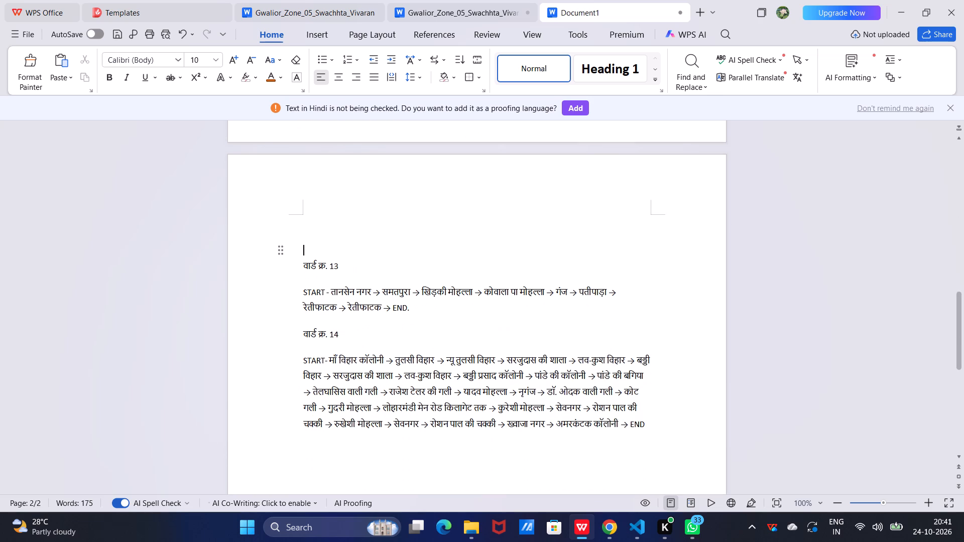
key(BackSpace)
key(BackSpace)
key(BackSpace)
key(BackSpace)
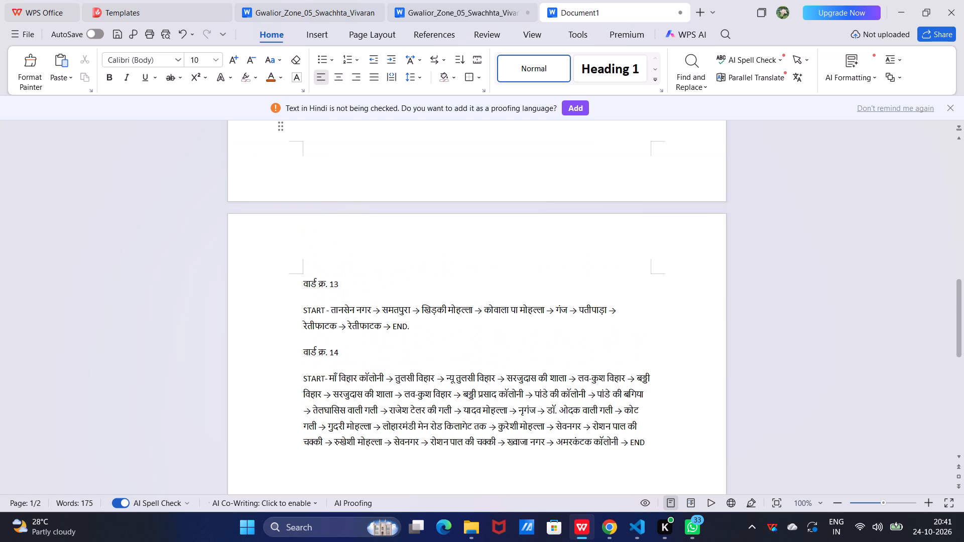
key(Return)
Copy the two blue title lines from the first page and paste them above the वार्ड क्र. 13 heading on the second page.
scroll(328, 371, up, 6)
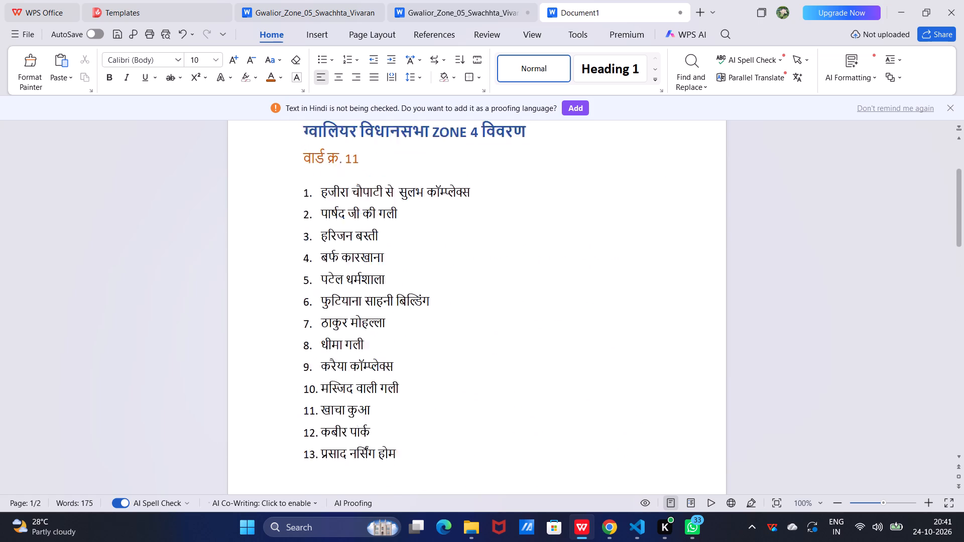
scroll(328, 371, up, 3)
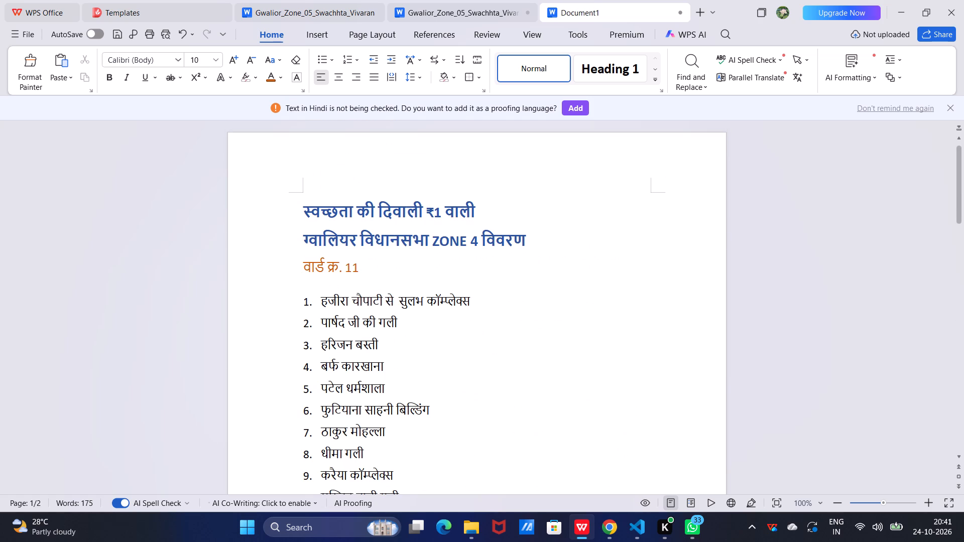
drag(307, 208, 618, 236)
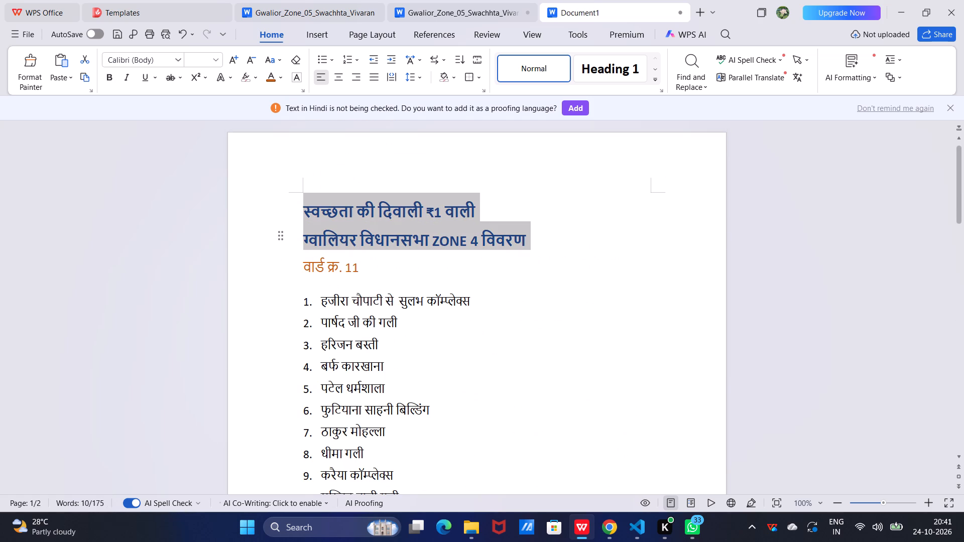
drag(618, 236, 653, 235)
key(ctrl+c)
click(515, 370)
scroll(515, 370, down, 8)
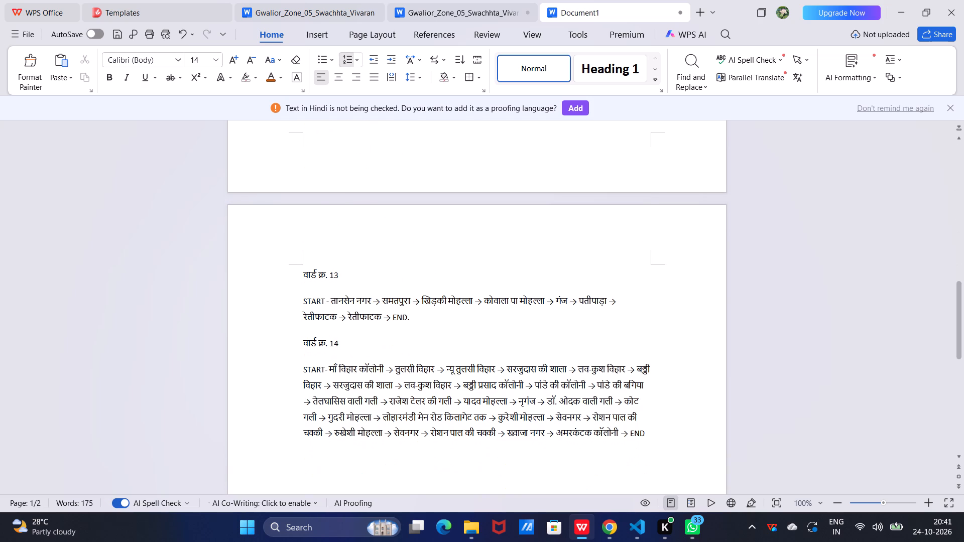
click(318, 259)
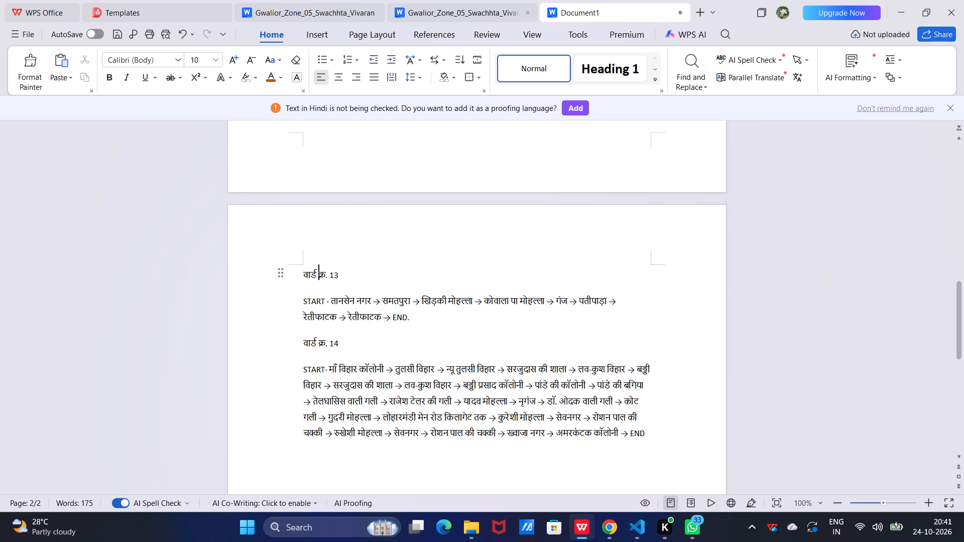
click(301, 274)
key(Return)
key(Up)
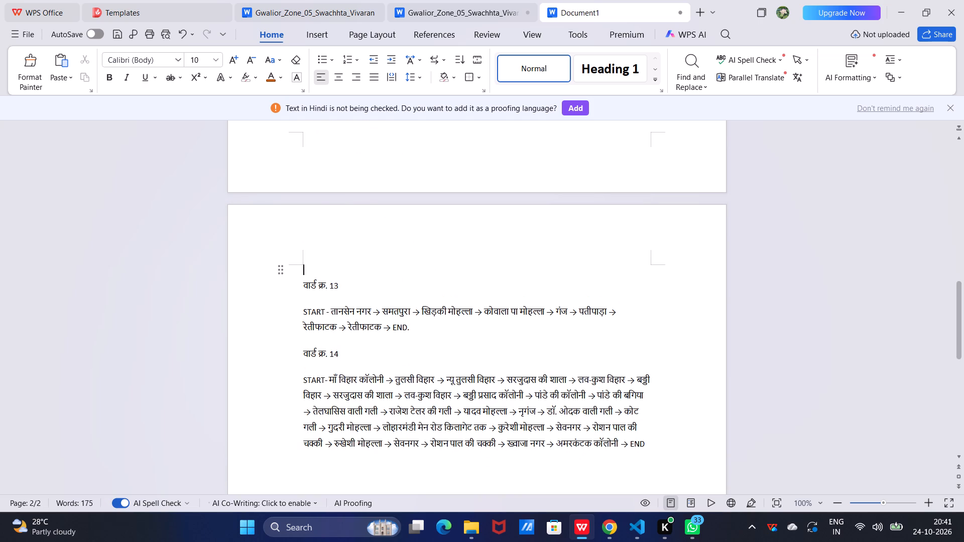
key(ctrl+v)
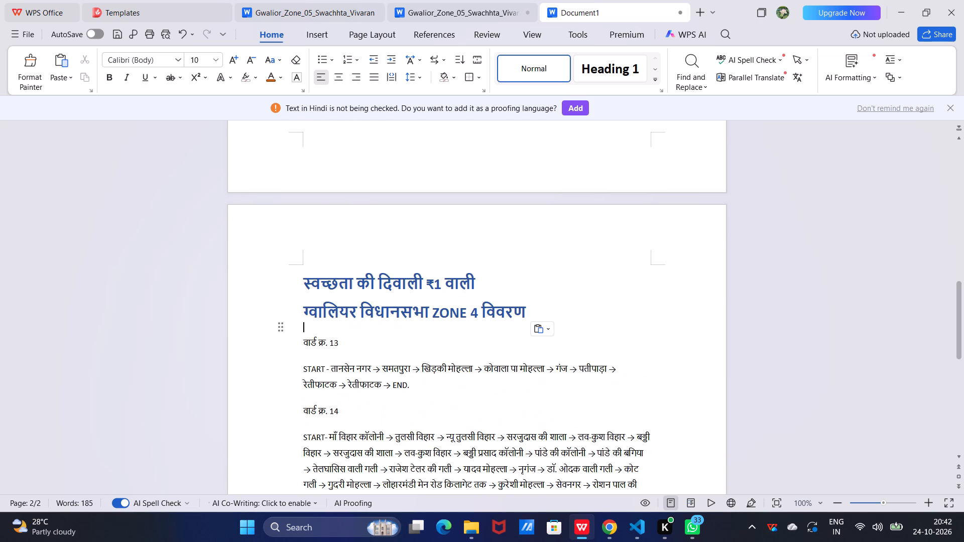
Delete the word विवरण from the end of the ZONE 4 title line on the second page.
click(529, 311)
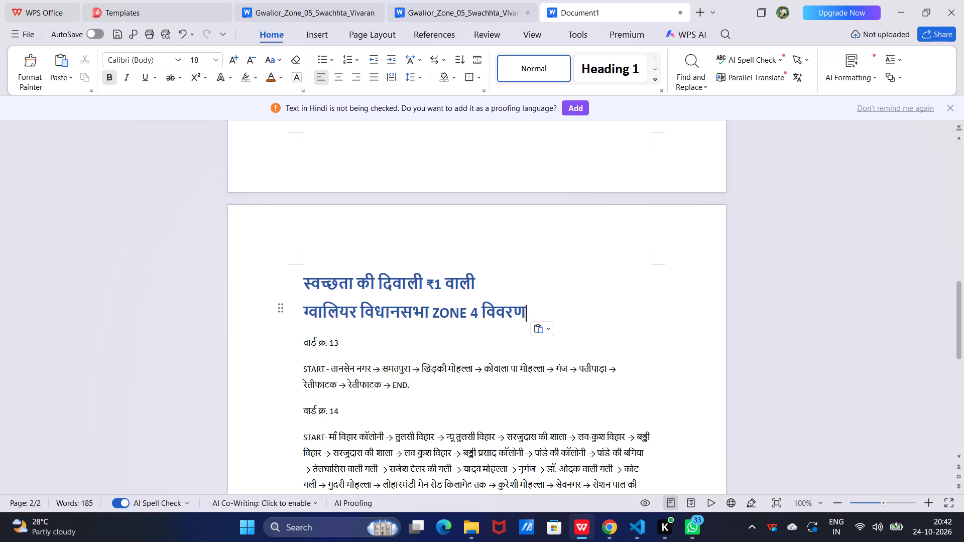
key(BackSpace)
key(BackSpace)
key(BackSpace)
key(BackSpace)
key(BackSpace)
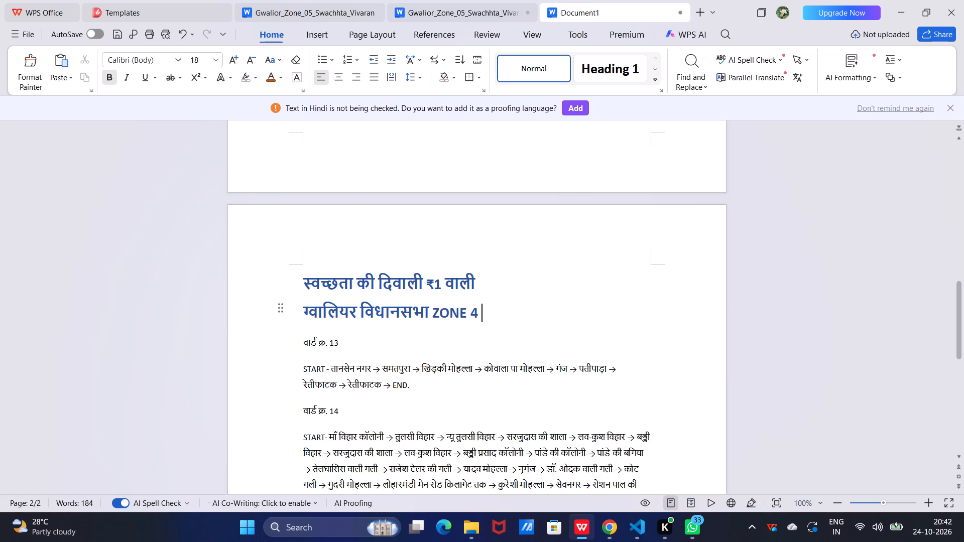
Delete the word विवरण from the end of the ZONE 4 title line on the first page.
scroll(529, 311, up, 12)
click(544, 242)
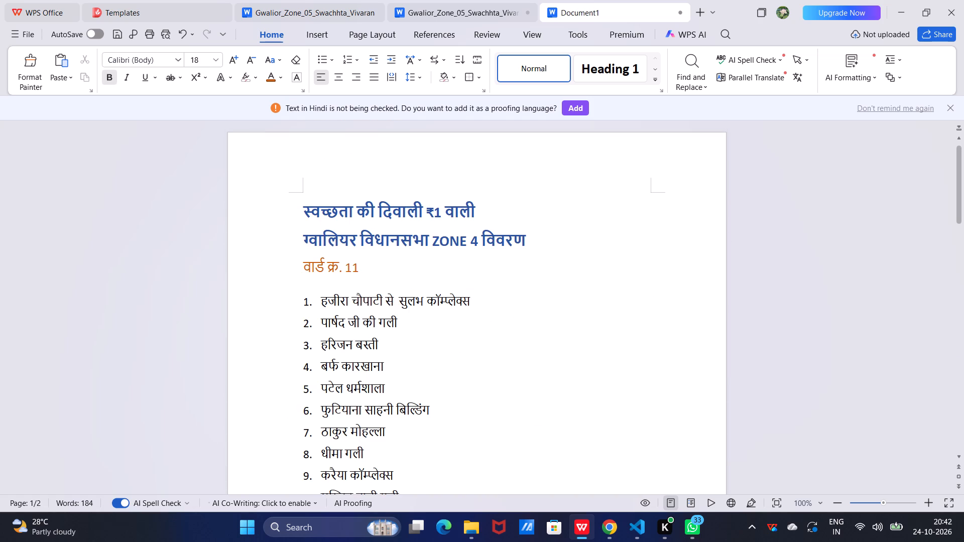
key(BackSpace)
key(BackSpace)
key(BackSpace)
key(BackSpace)
key(BackSpace)
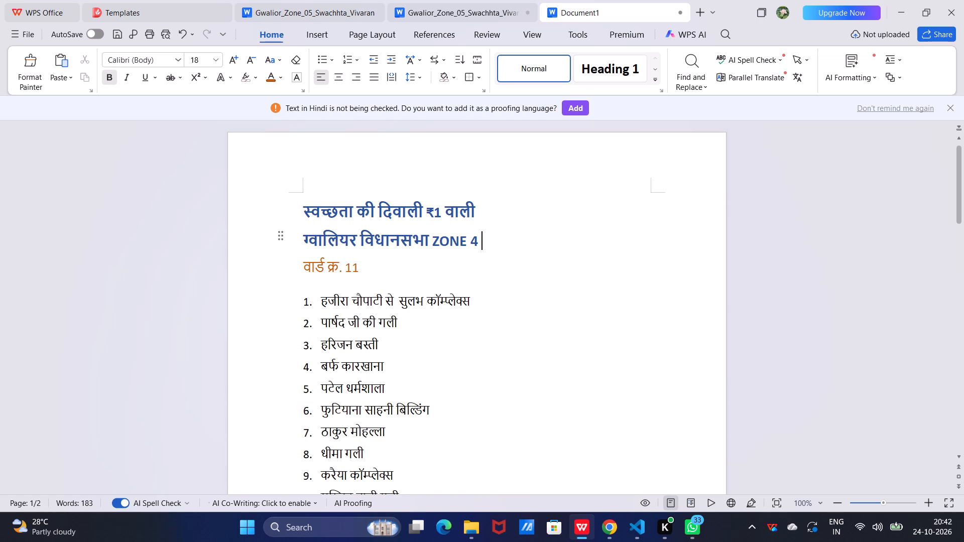
scroll(544, 242, down, 8)
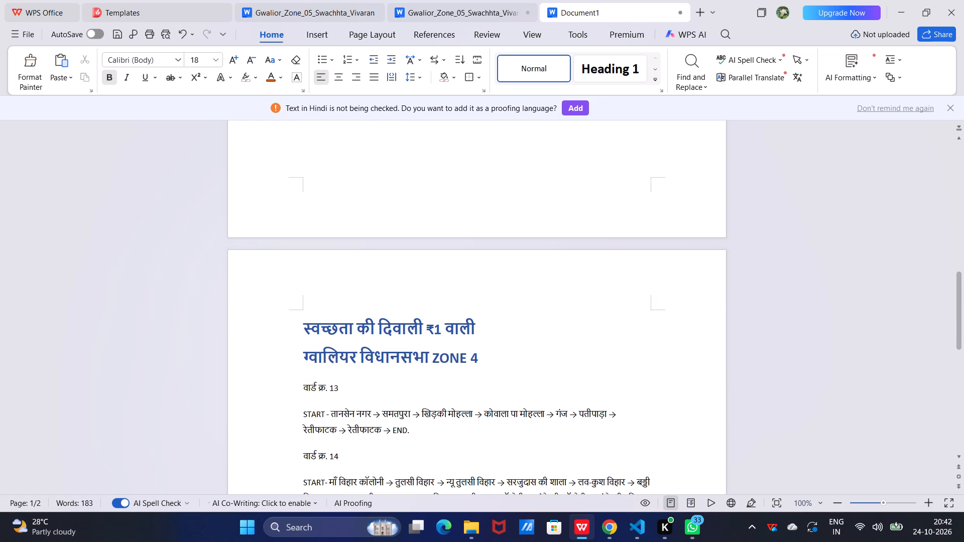
Delete the START label and its dash from the beginning of the वार्ड क्र. 13 route on the second page.
click(328, 413)
key(BackSpace)
key(BackSpace)
key(BackSpace)
key(BackSpace)
key(BackSpace)
key(BackSpace)
key(BackSpace)
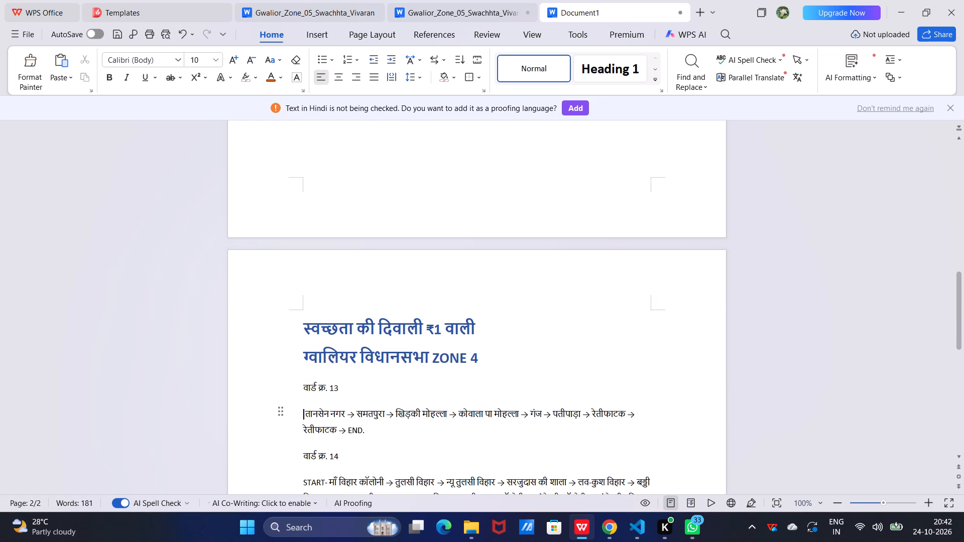
Replace the arrows after तानसेन नगर, समतपुरा and खिड़की मोहल्ला in the वार्ड क्र. 13 route with line breaks.
click(355, 413)
key(BackSpace)
key(BackSpace)
key(Return)
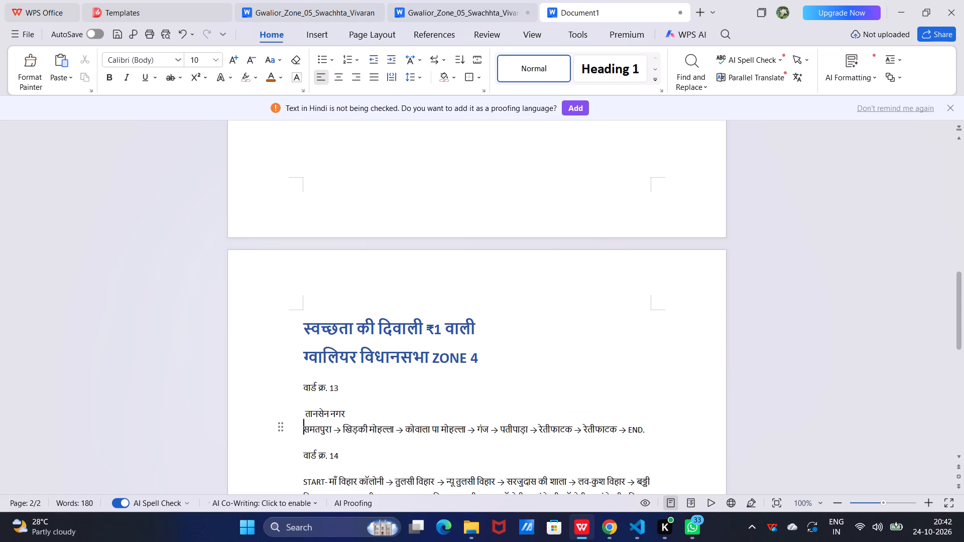
click(341, 429)
key(BackSpace)
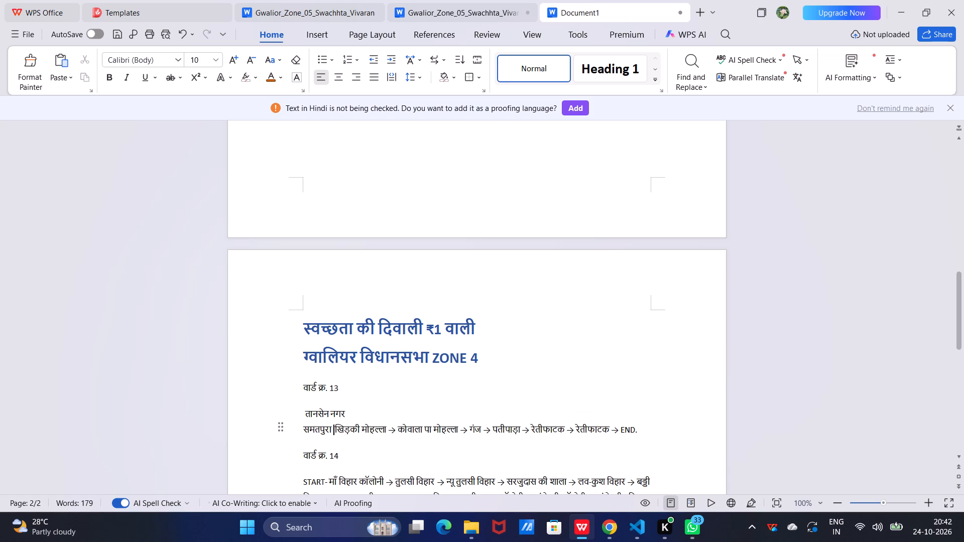
key(BackSpace)
key(space)
key(Return)
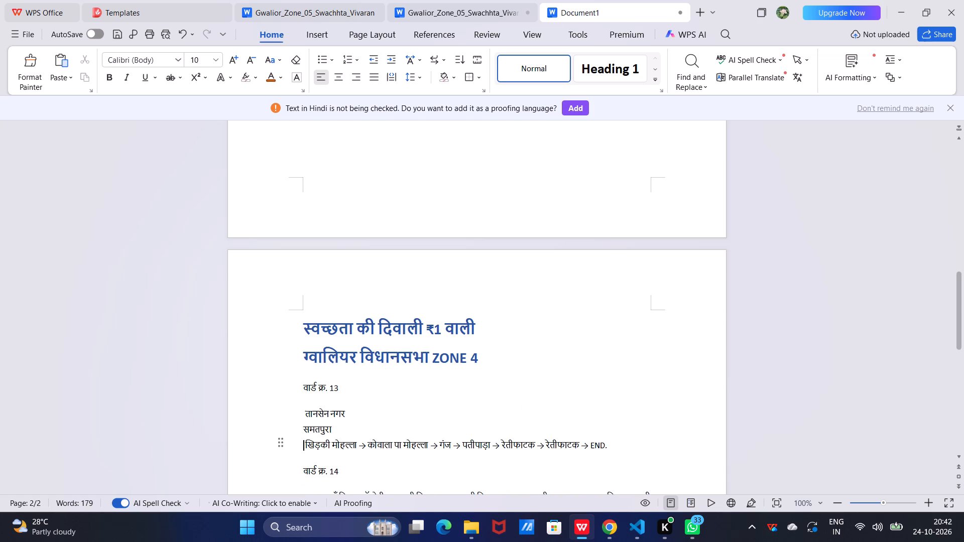
click(371, 442)
key(BackSpace)
key(BackSpace)
key(Return)
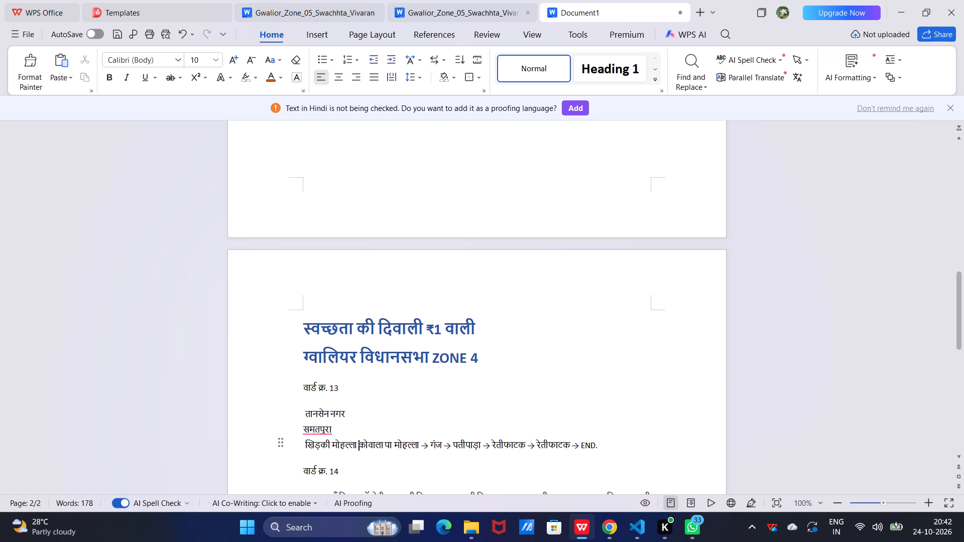
Replace the arrows after कोवाला पा मोहल्ला, गंज, पतीपाड़ा and the first रेतीफाटक with line breaks, leaving one stop per line.
click(373, 462)
key(BackSpace)
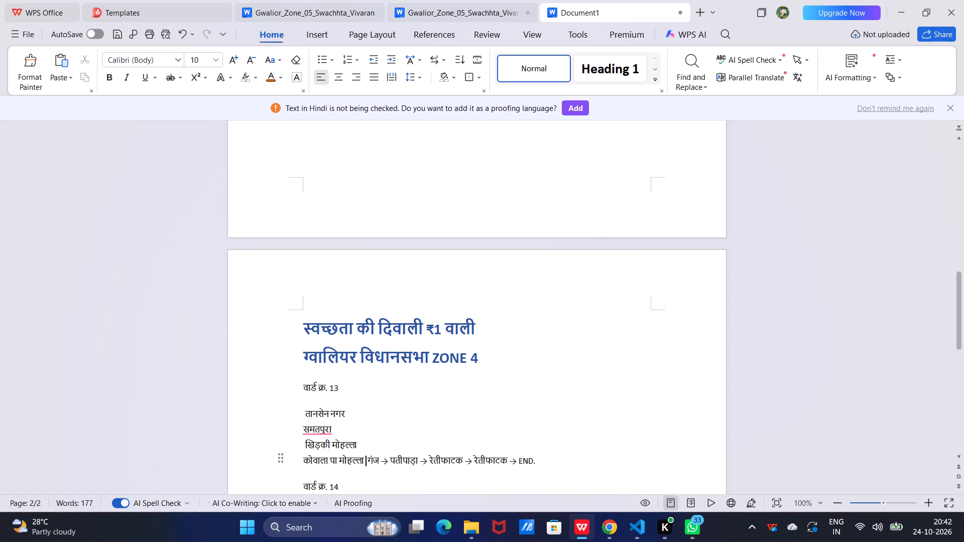
key(Return)
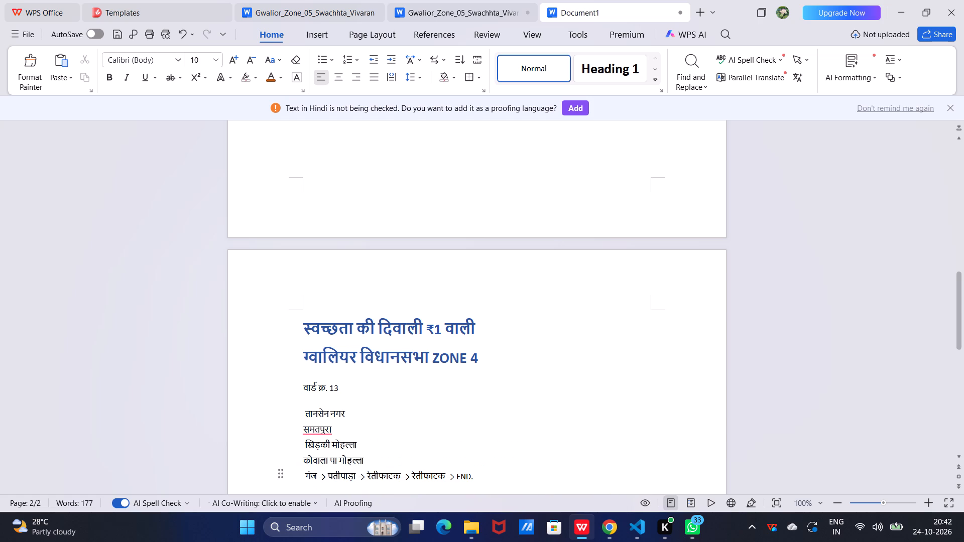
click(329, 476)
key(BackSpace)
key(BackSpace)
key(Return)
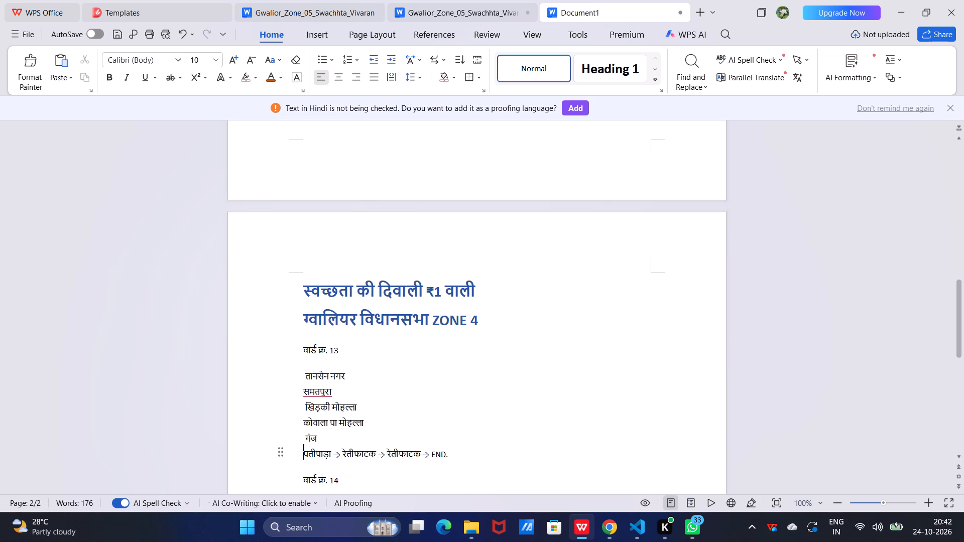
scroll(329, 476, down, 2)
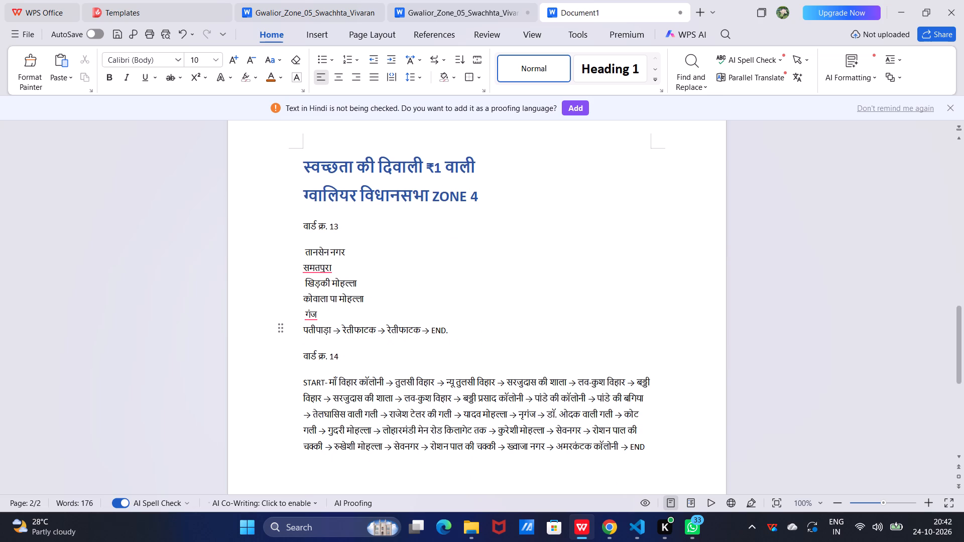
click(341, 331)
key(BackSpace)
key(Return)
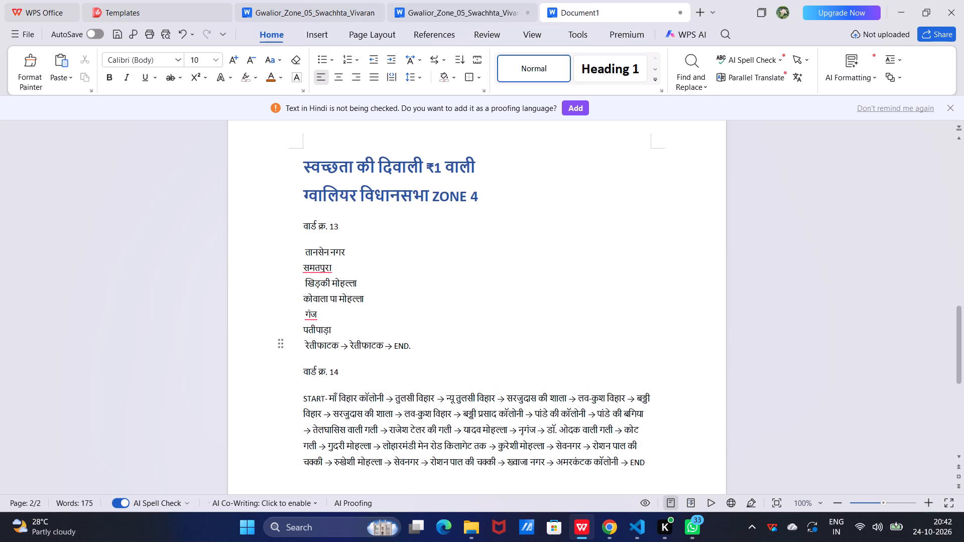
click(349, 345)
key(BackSpace)
key(BackSpace)
key(Return)
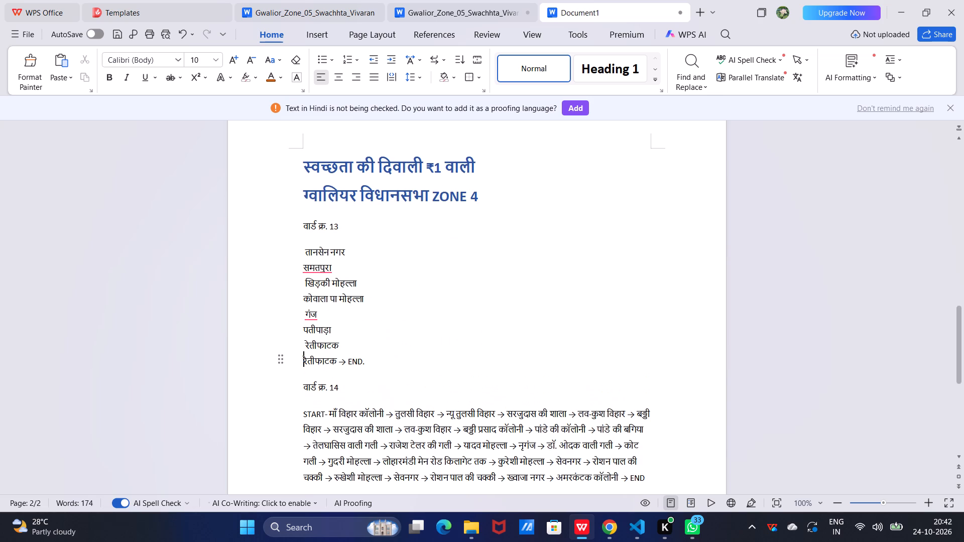
Delete the trailing arrow and END. after the last रेतीफाटक in the वार्ड क्र. 13 route.
click(373, 359)
key(BackSpace)
key(BackSpace)
key(BackSpace)
key(BackSpace)
key(BackSpace)
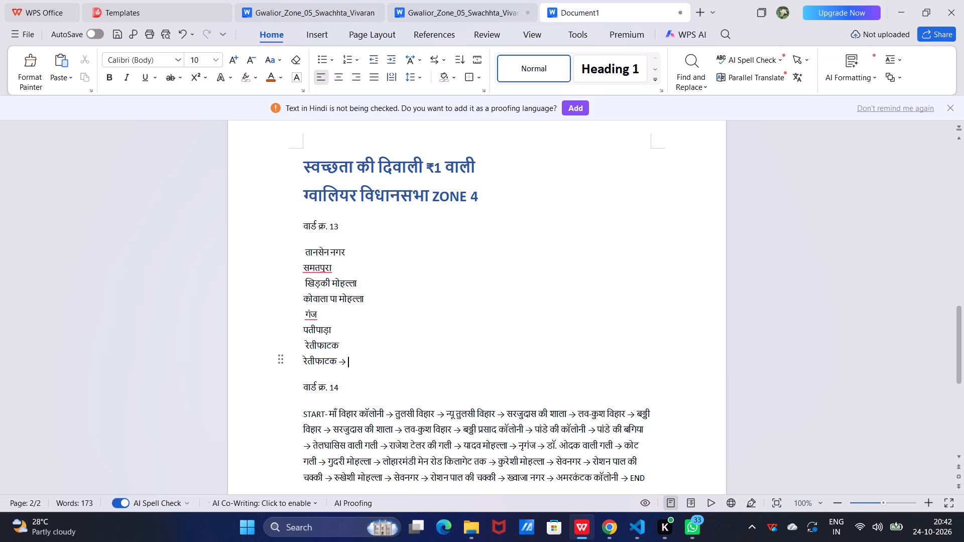
key(BackSpace)
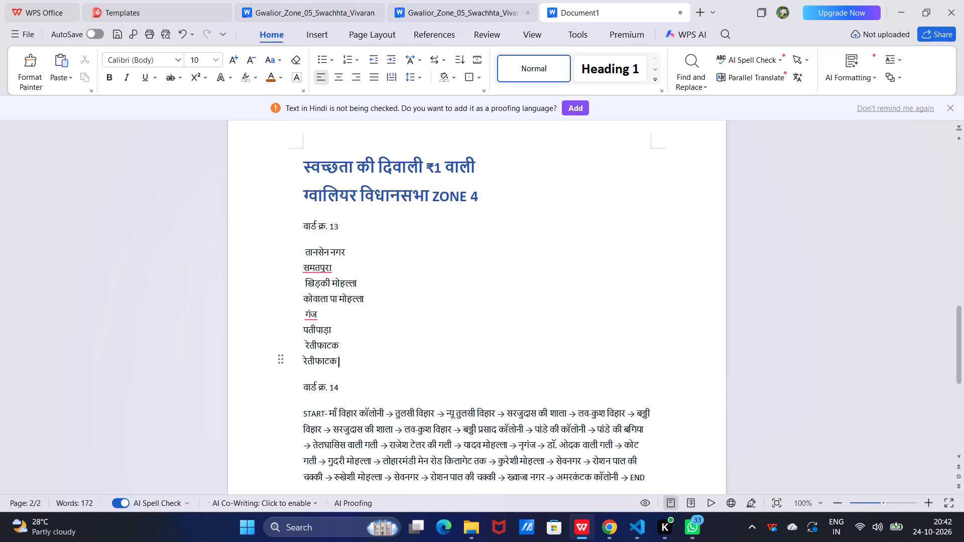
Enlarge the वार्ड क्र. 13 heading to font size 14.
drag(301, 223, 346, 225)
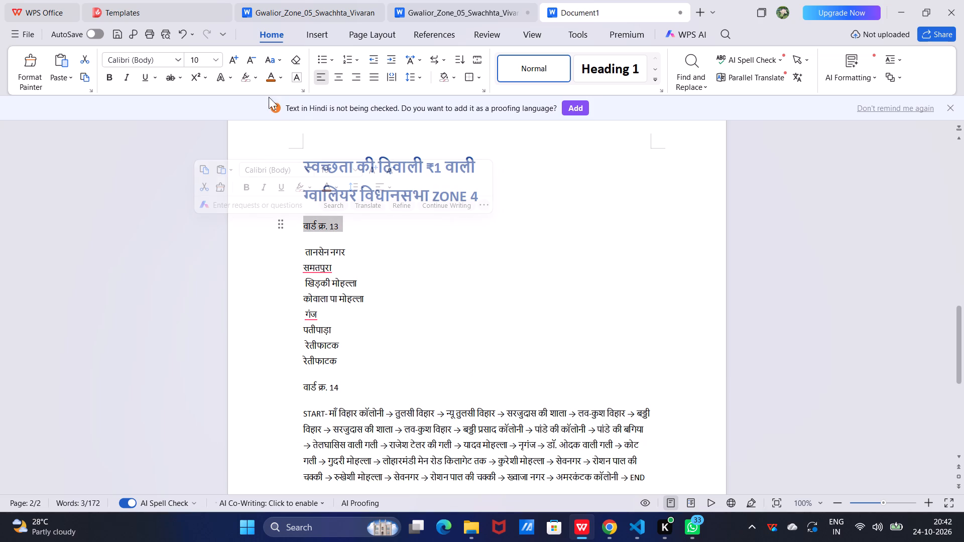
double_click(232, 57)
click(232, 57)
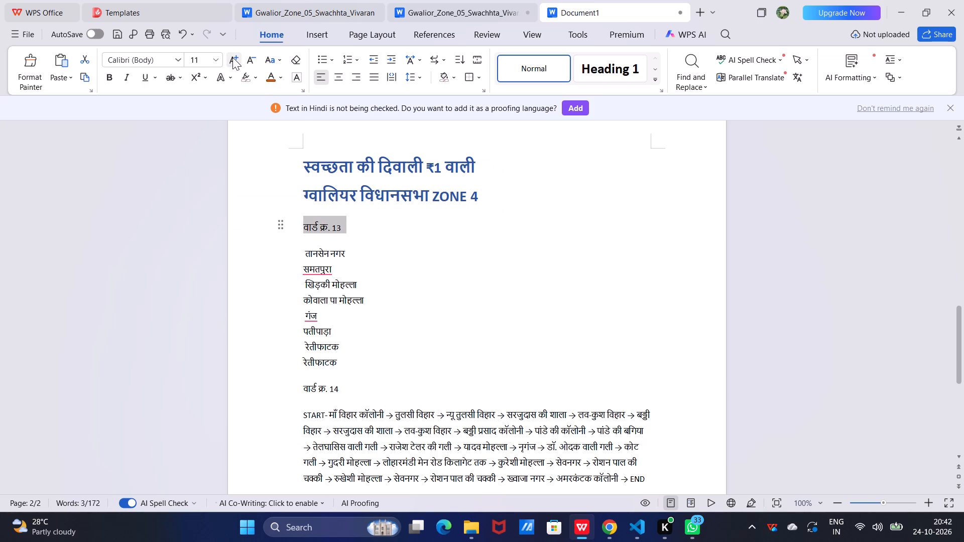
click(232, 57)
click(448, 263)
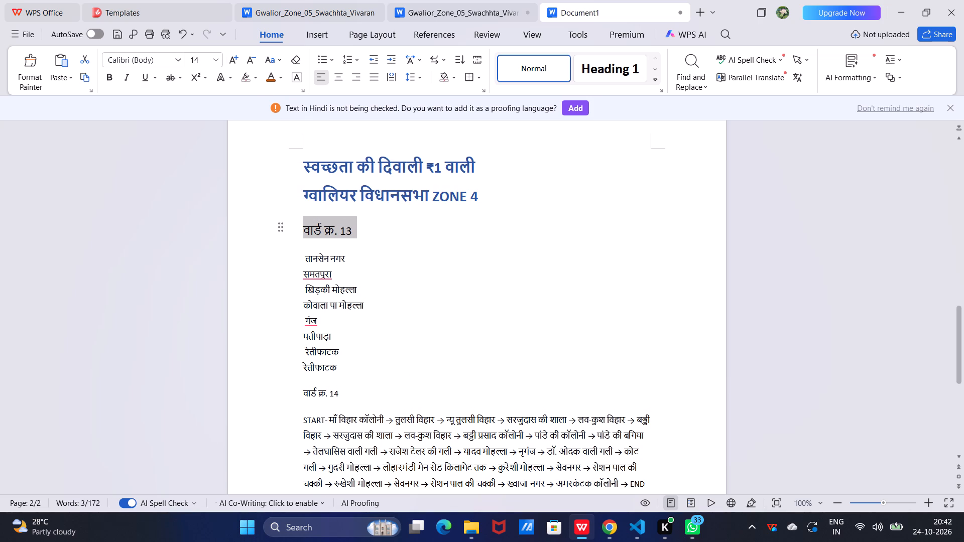
Enlarge all the वार्ड क्र. 13 stop lines, from तानसेन नगर to the last रेतीफाटक, to font size 14.
drag(302, 255, 371, 353)
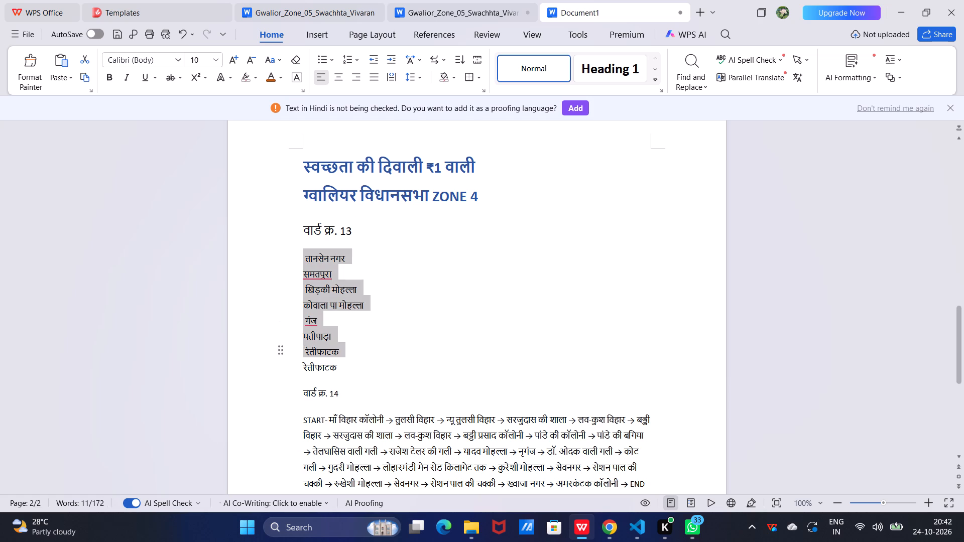
drag(371, 353, 378, 371)
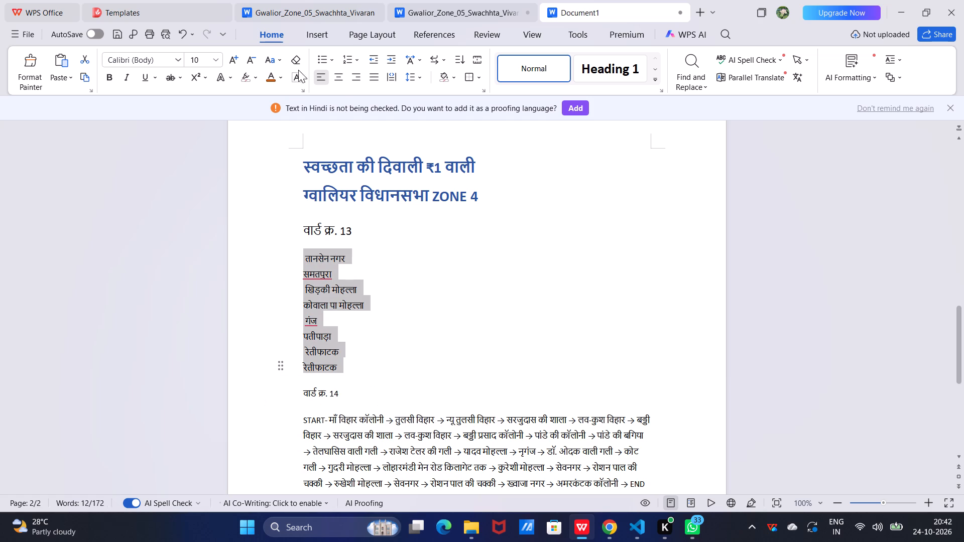
triple_click(233, 59)
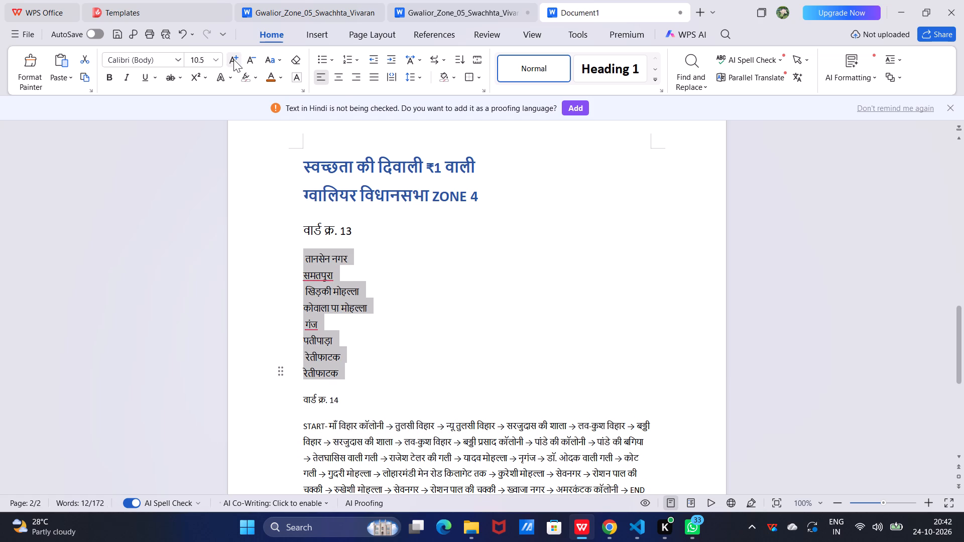
click(233, 59)
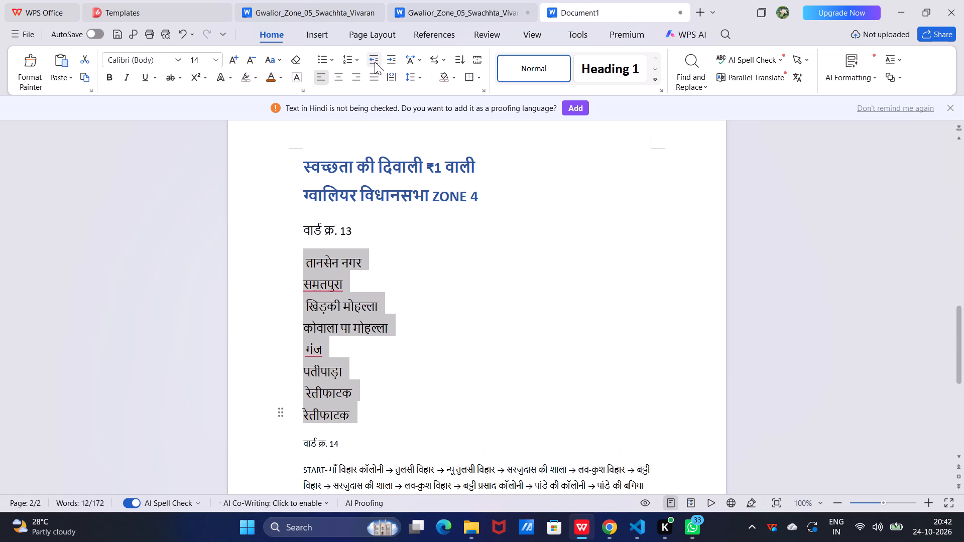
Number the वार्ड क्र. 13 stops in the 1. 2. 3. style, with the list set to restart numbering.
click(356, 63)
click(409, 100)
click(361, 65)
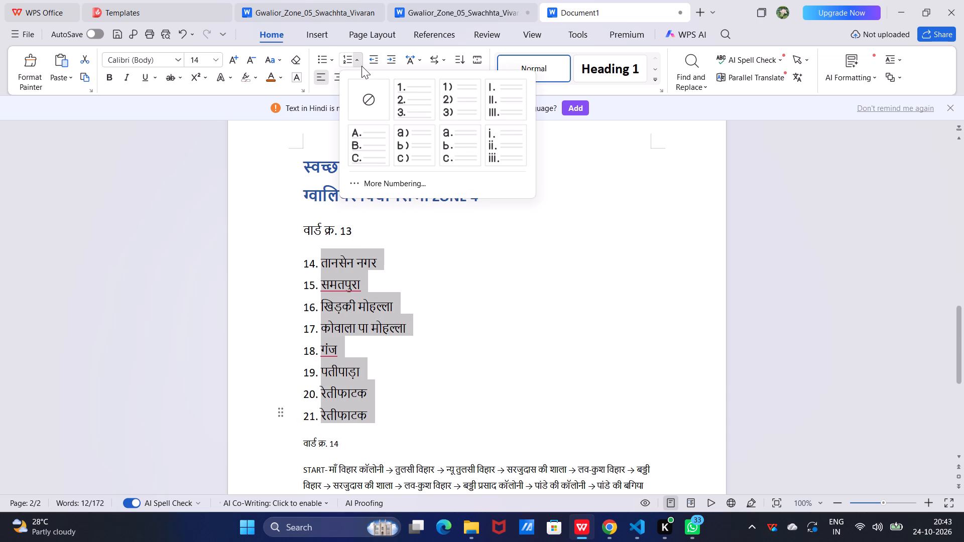
click(384, 186)
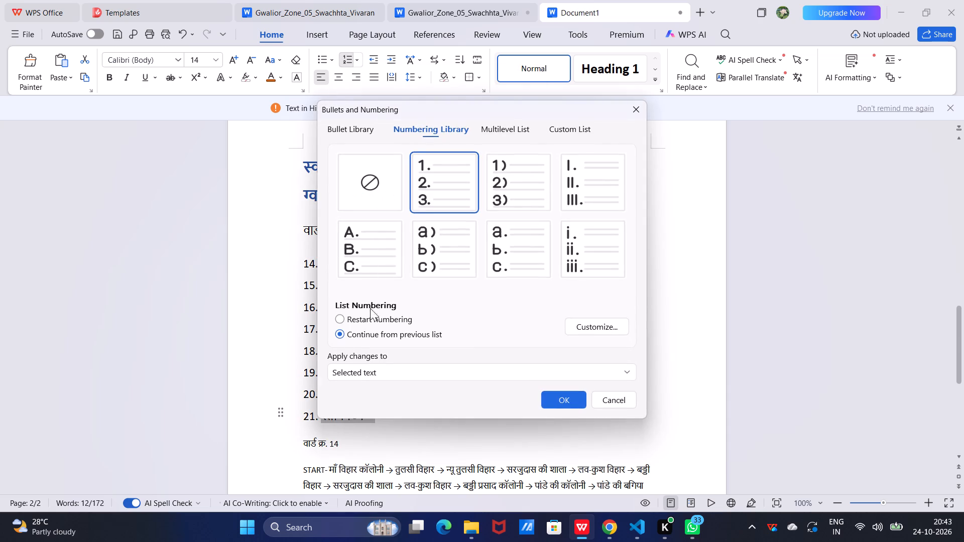
click(371, 320)
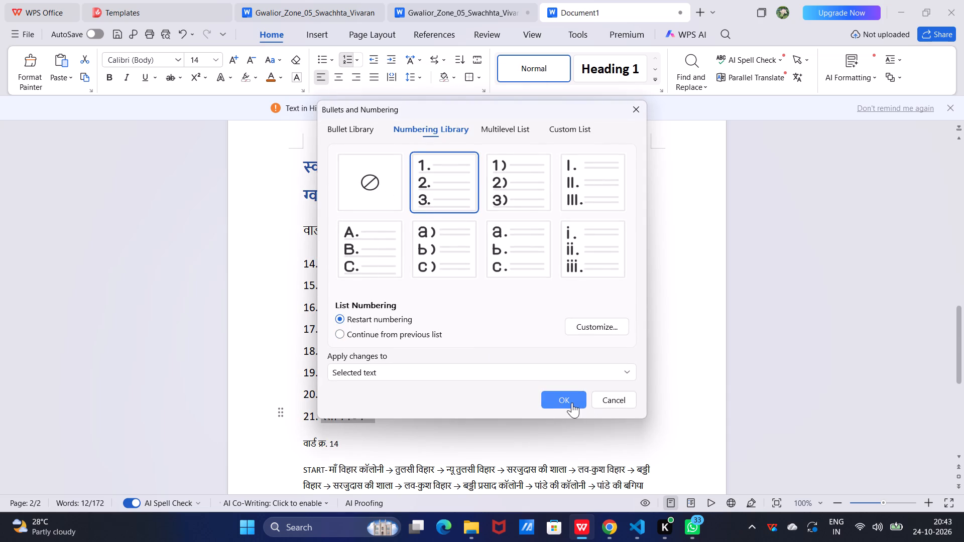
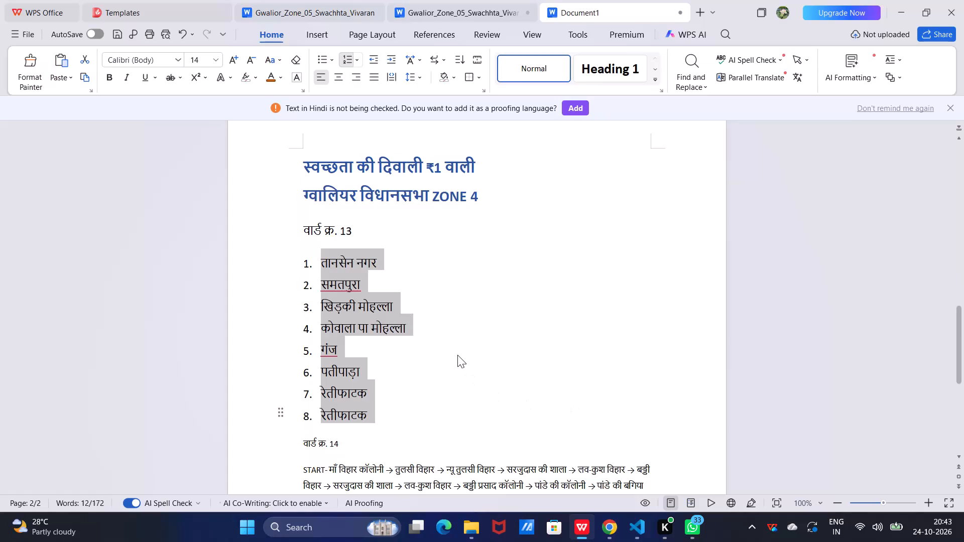
Colour the वार्ड क्र. 13 heading with the dark orange theme colour.
click(490, 375)
scroll(490, 375, up, 7)
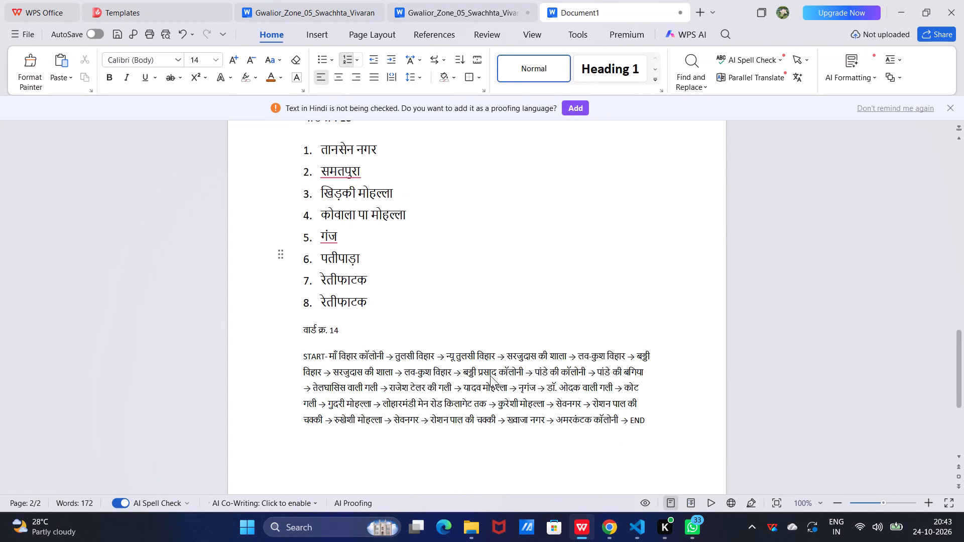
scroll(490, 375, up, 4)
scroll(490, 375, down, 3)
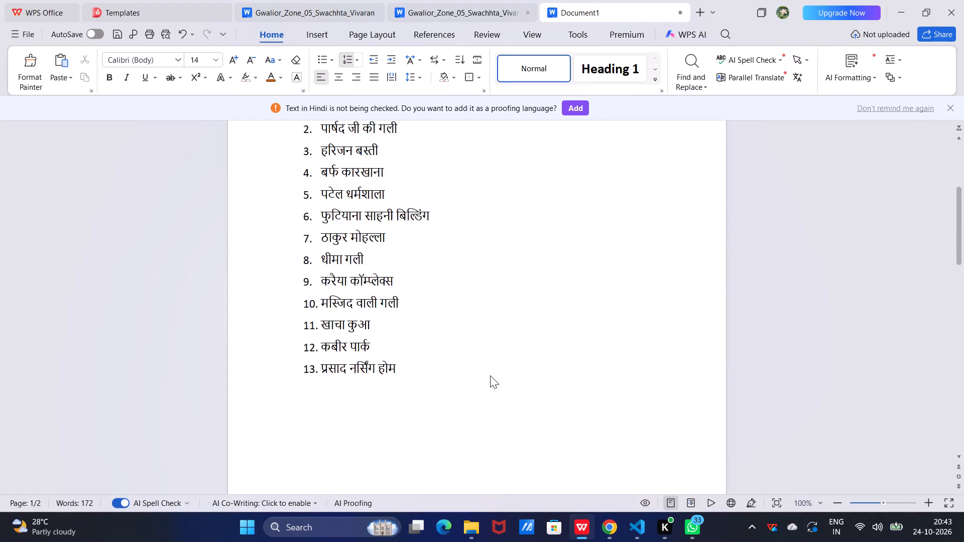
scroll(490, 375, down, 6)
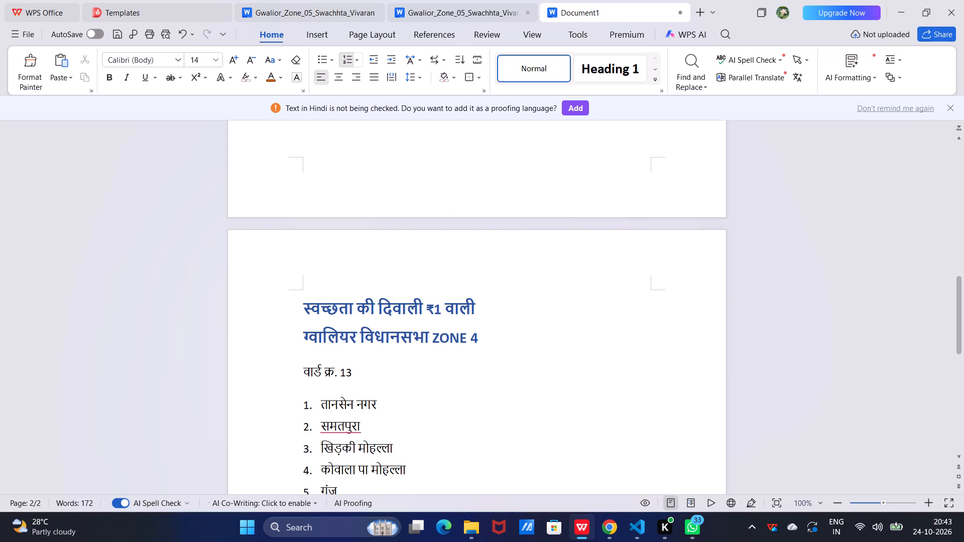
drag(305, 369, 352, 369)
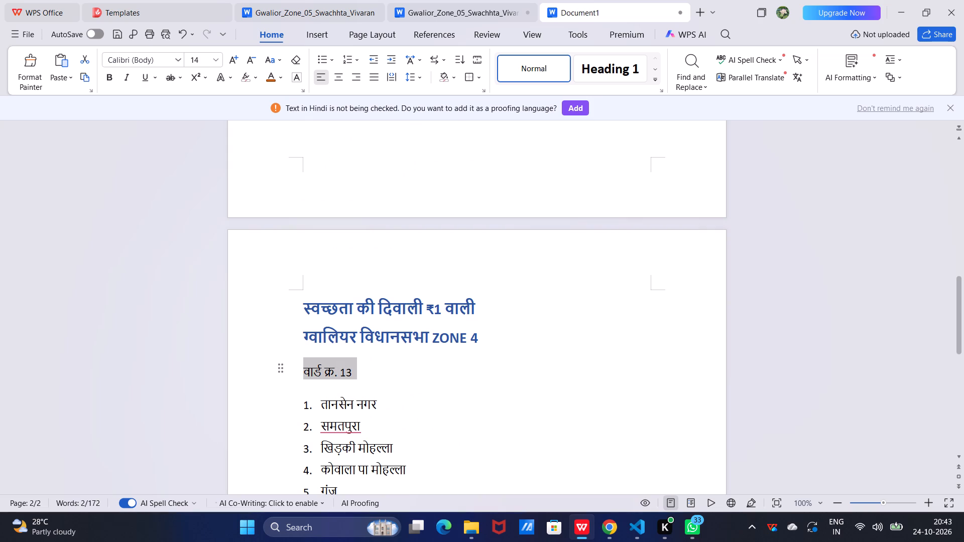
drag(352, 369, 367, 367)
click(278, 80)
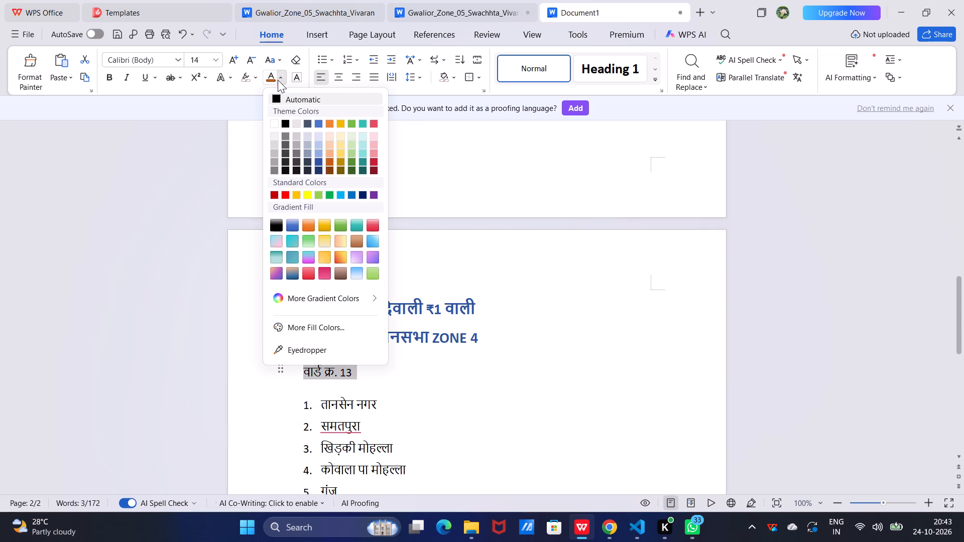
click(328, 162)
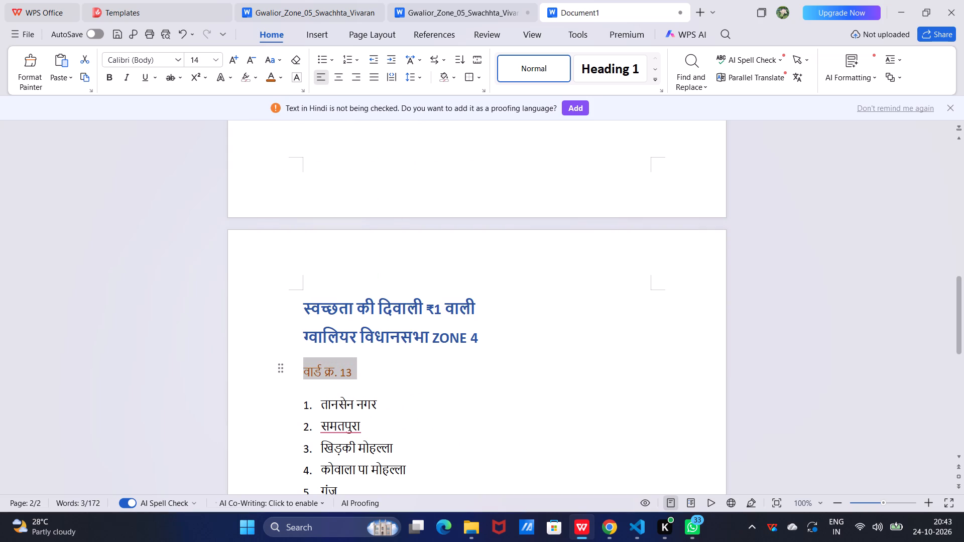
click(514, 455)
Insert blank lines before the वार्ड क्र. 14 heading until it and its route start on a new page.
scroll(514, 455, down, 4)
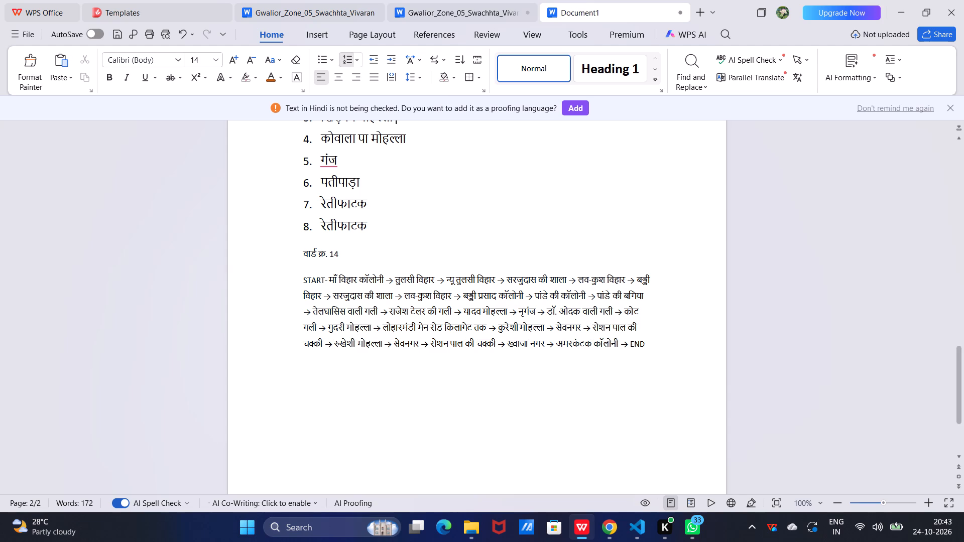
click(300, 251)
key(Return)
key(Return)
key(Return)
key(Return)
key(Return)
key(Return)
key(Return)
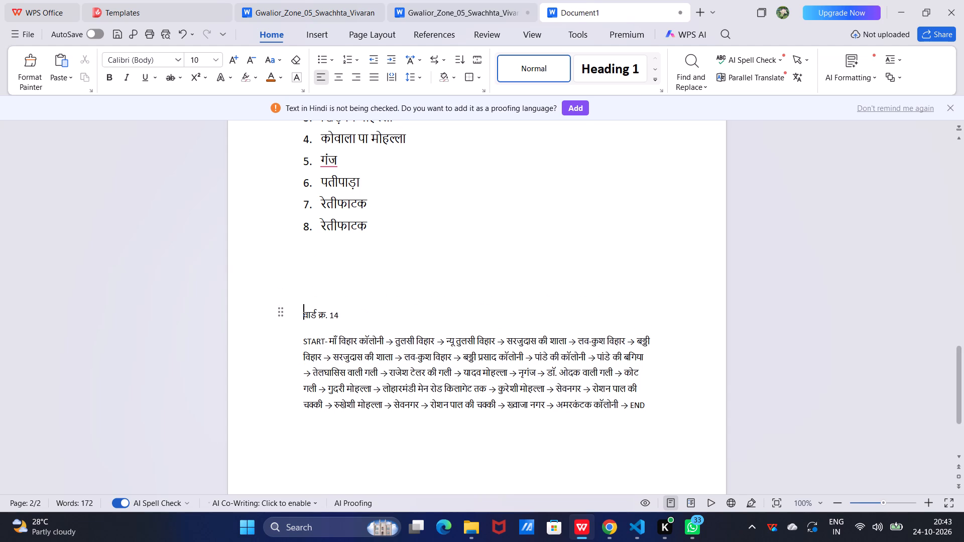
key(Return)
key(Return)
key(Return)
key(Return)
key(Return)
key(Return)
key(Return)
key(Return)
key(Return)
key(Return)
key(Return)
key(Return)
key(Return)
key(Return)
key(Return)
key(Return)
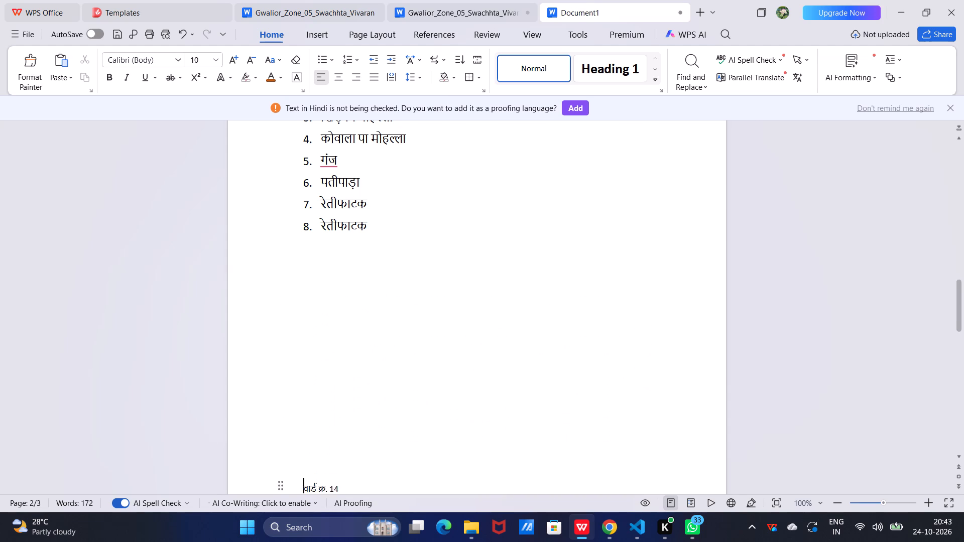
key(Return)
key(Return)
key(Return)
key(Return)
key(Return)
key(Return)
scroll(300, 251, down, 1)
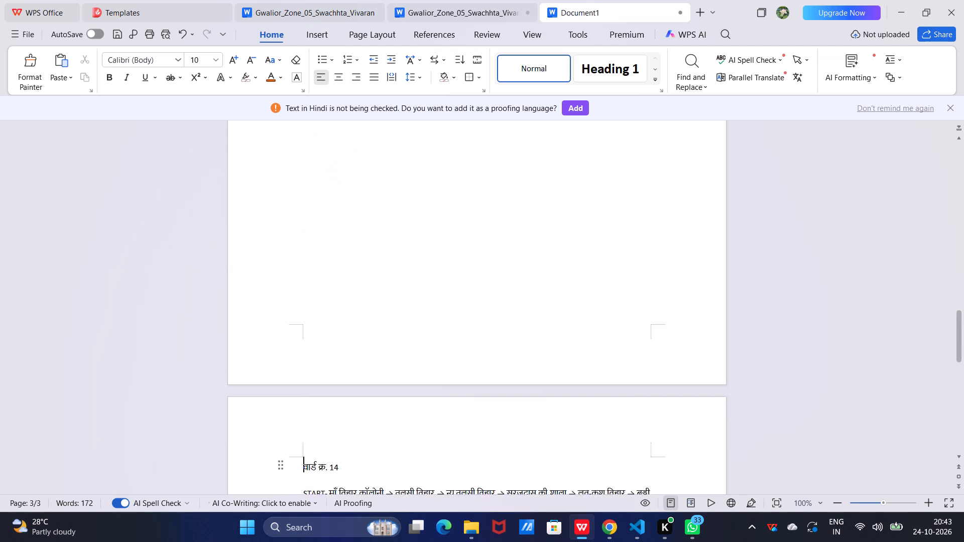
scroll(300, 251, down, 1)
Paste the copied two-line स्वच्छता की दिवाली title on a new line above the वार्ड क्र. 14 heading.
key(Return)
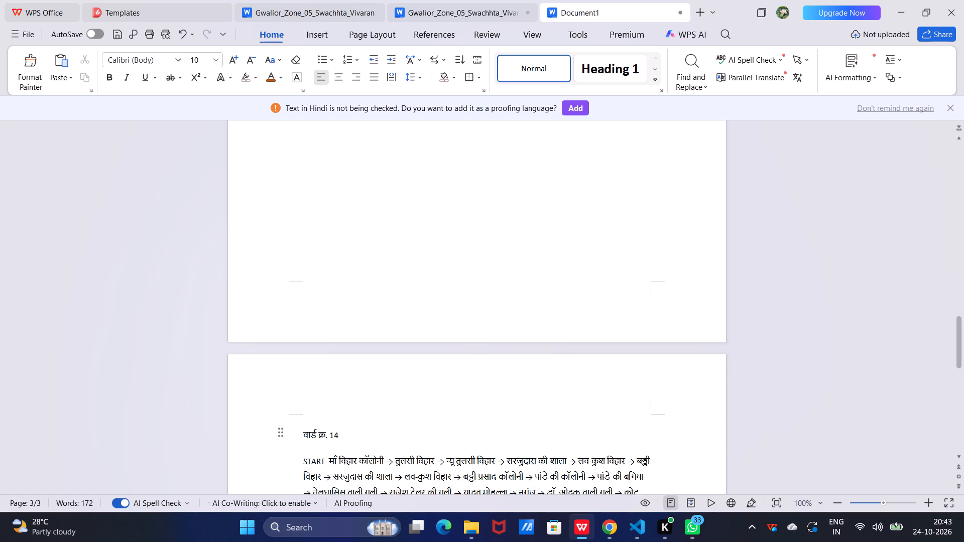
key(Up)
key(ctrl+v)
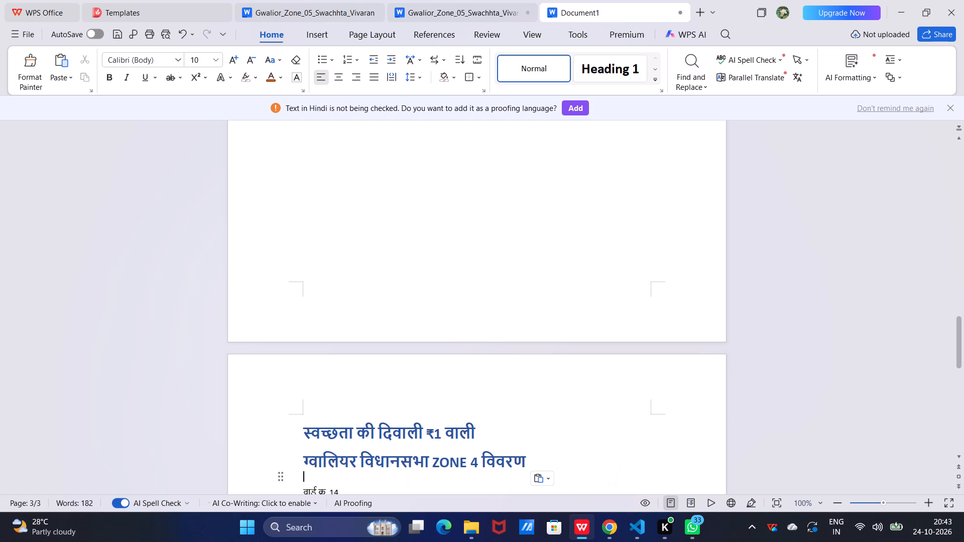
Delete the word विवरण from the end of the pasted title so its second line ends with ZONE 4.
scroll(443, 406, down, 3)
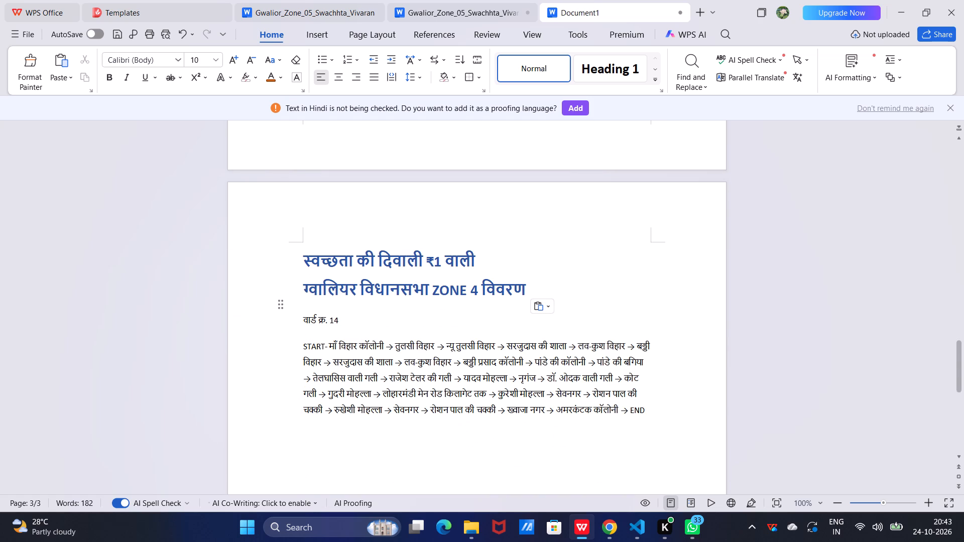
click(535, 290)
key(BackSpace)
key(BackSpace)
key(BackSpace)
key(BackSpace)
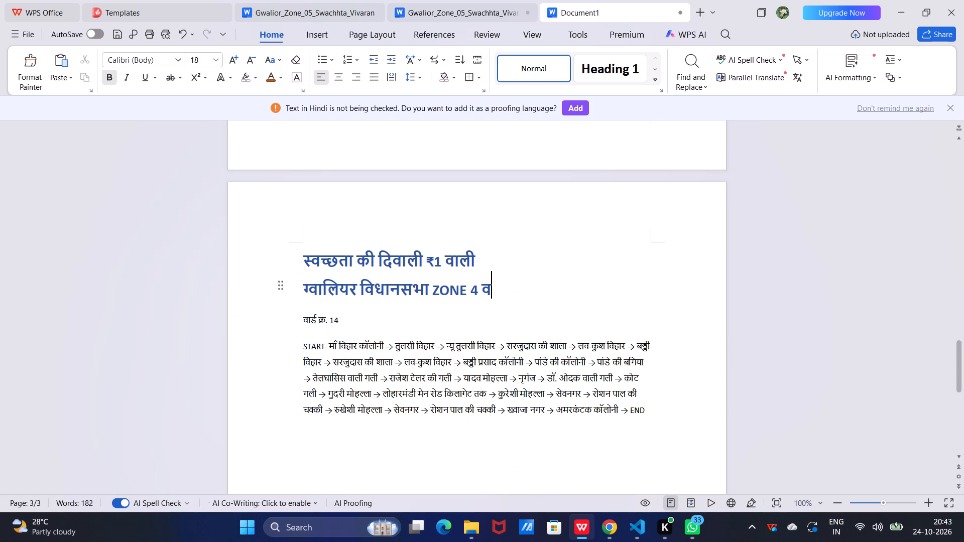
key(BackSpace)
Delete START- from the beginning of the वार्ड क्र. 14 route and insert a line break before माँ विहार कॉलोनी.
click(326, 346)
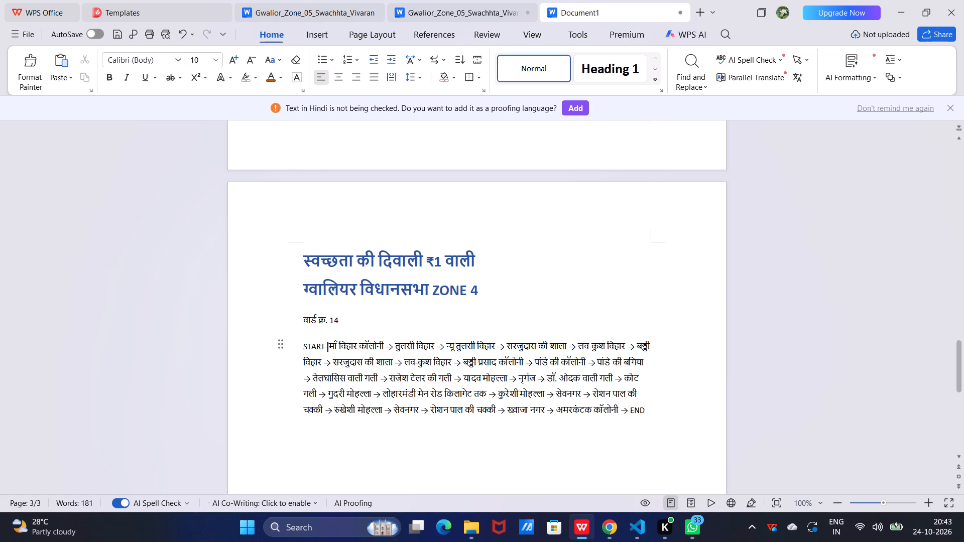
key(BackSpace)
key(BackSpace)
key(BackSpace)
key(BackSpace)
key(BackSpace)
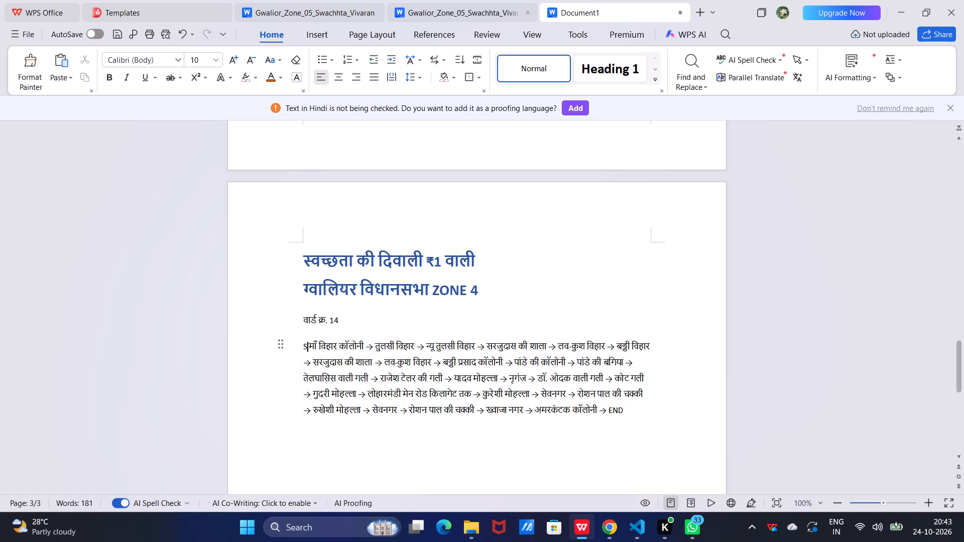
key(BackSpace)
key(Return)
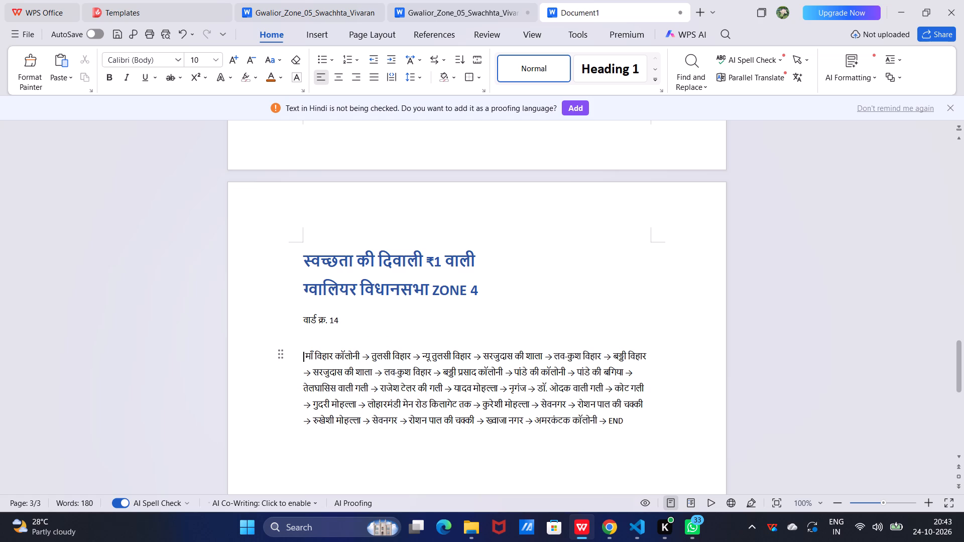
Replace the arrows after माँ विहार कॉलोनी, तुलसी विहार and न्यू तुलसी विहार with line breaks.
click(369, 354)
key(BackSpace)
key(Return)
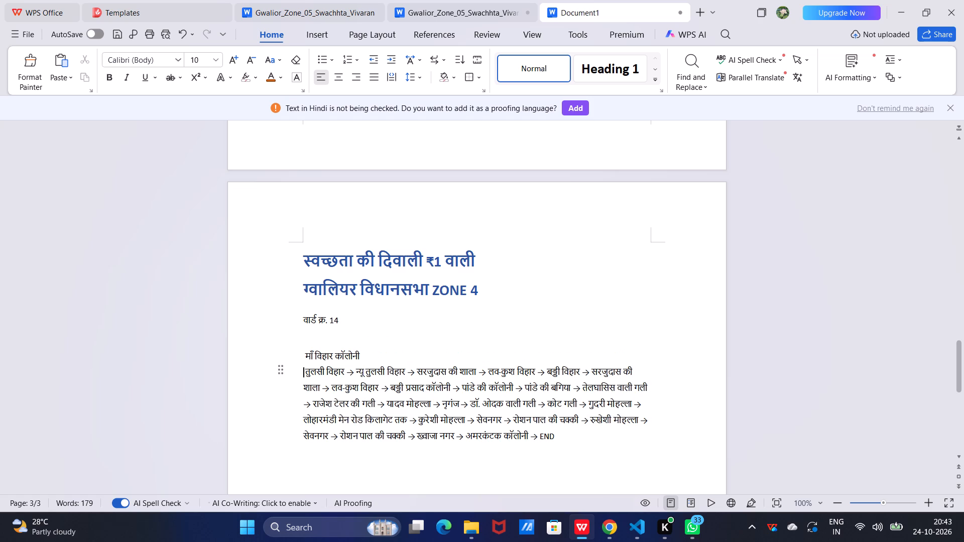
click(354, 366)
key(BackSpace)
key(Return)
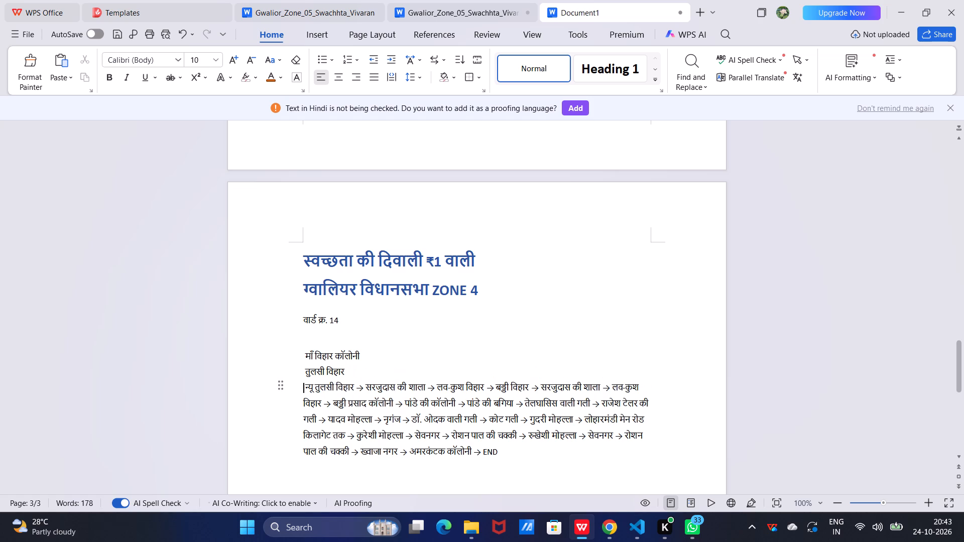
click(365, 390)
key(BackSpace)
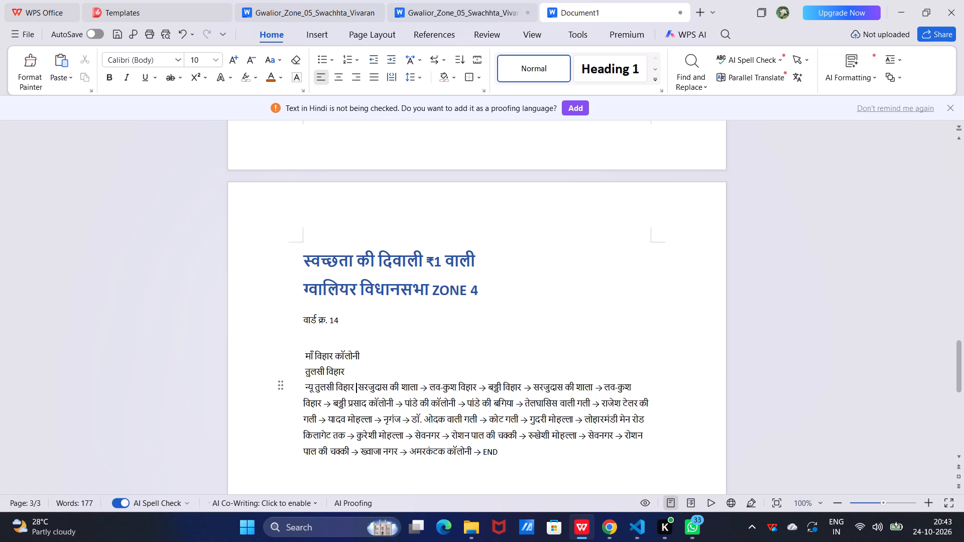
key(Return)
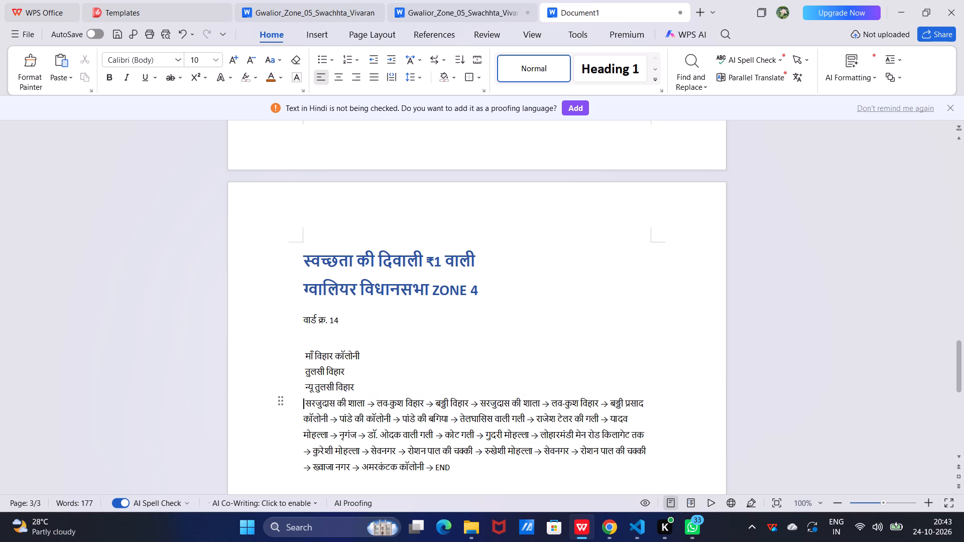
Replace the arrows after the first सरजुदास की शाला, the first लव-कुश विहार and बड्डी विहार with line breaks.
click(380, 404)
key(Left)
key(BackSpace)
key(BackSpace)
key(Return)
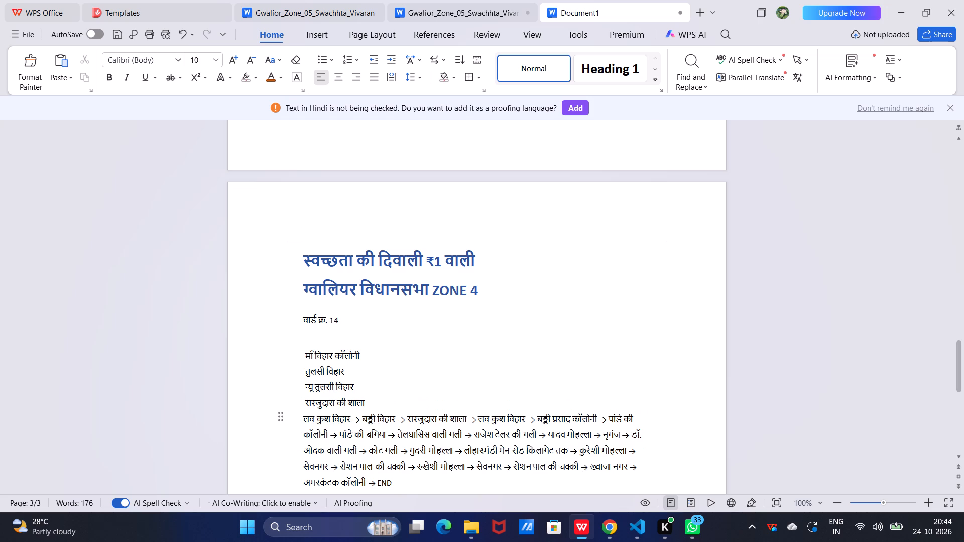
click(358, 420)
key(BackSpace)
key(Return)
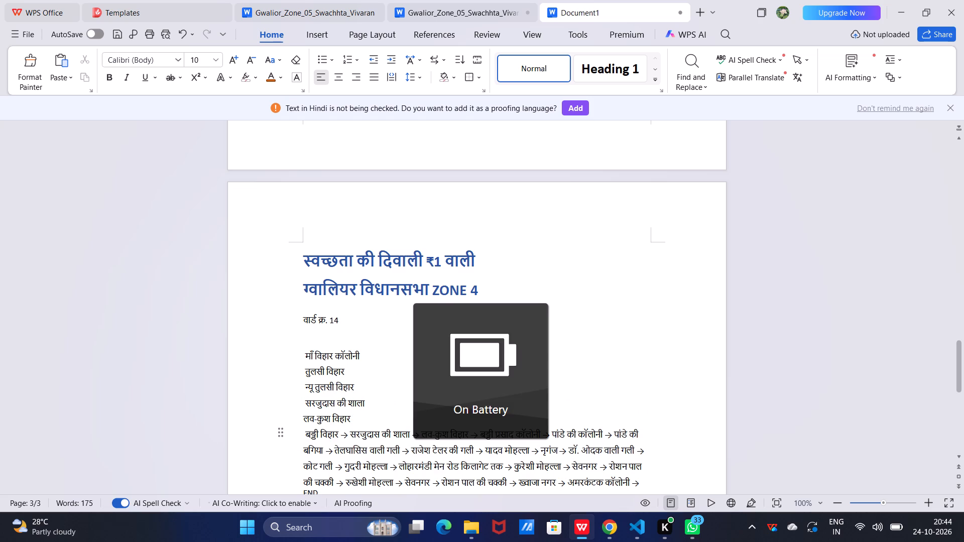
click(350, 435)
key(BackSpace)
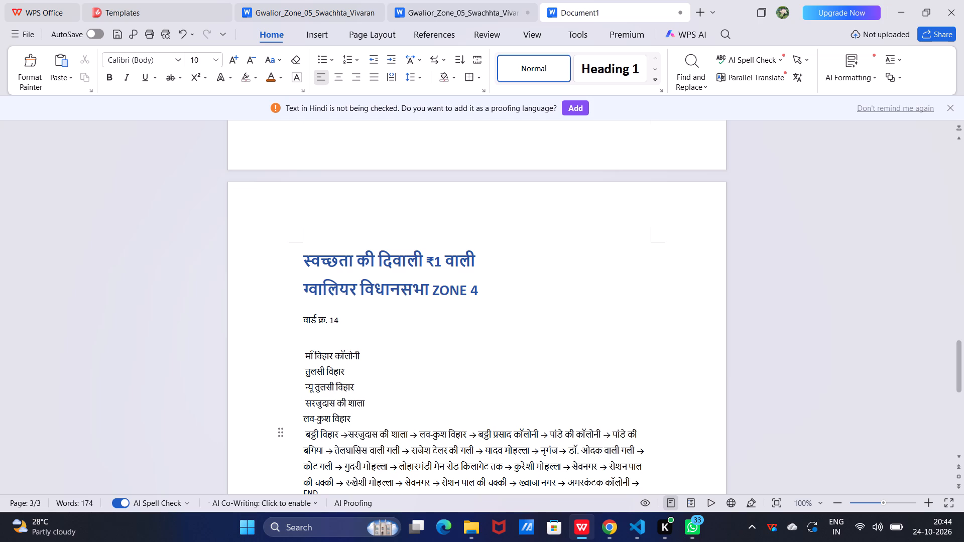
key(BackSpace)
key(BackSpace)
key(Return)
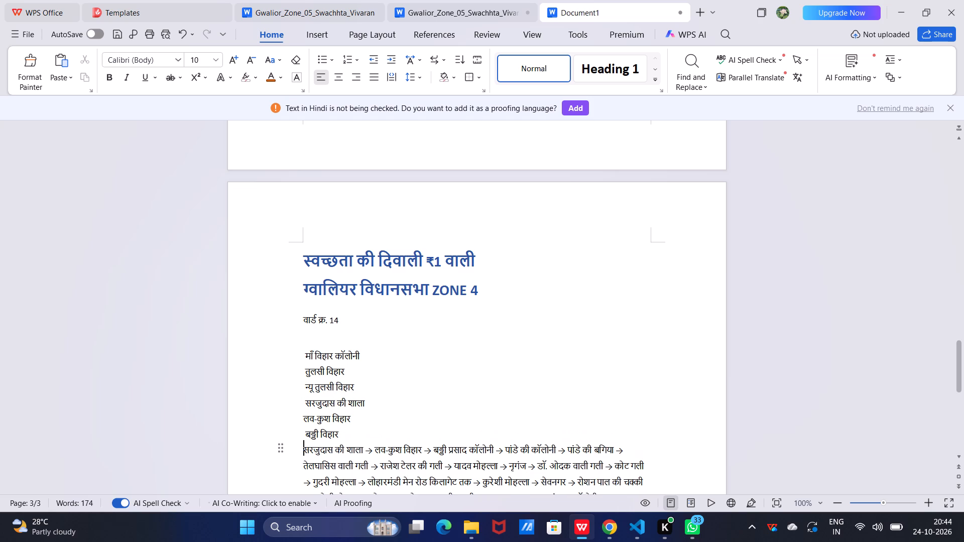
Replace the arrows after the second सरजुदास की शाला, the second लव-कुश विहार, बड्डी प्रसाद कॉलोनी and पांडे की कॉलोनी with line breaks.
click(372, 451)
key(BackSpace)
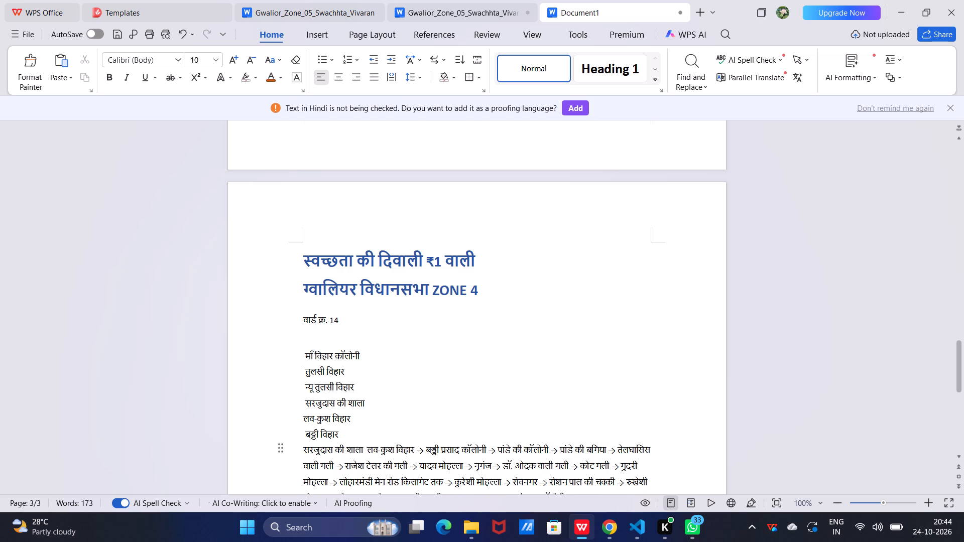
key(Return)
scroll(372, 451, down, 2)
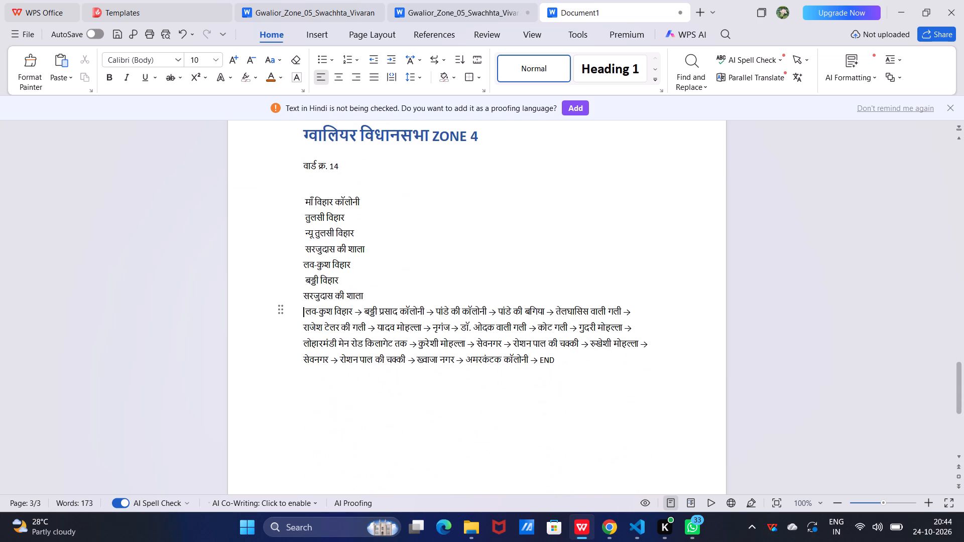
click(359, 311)
key(BackSpace)
key(Return)
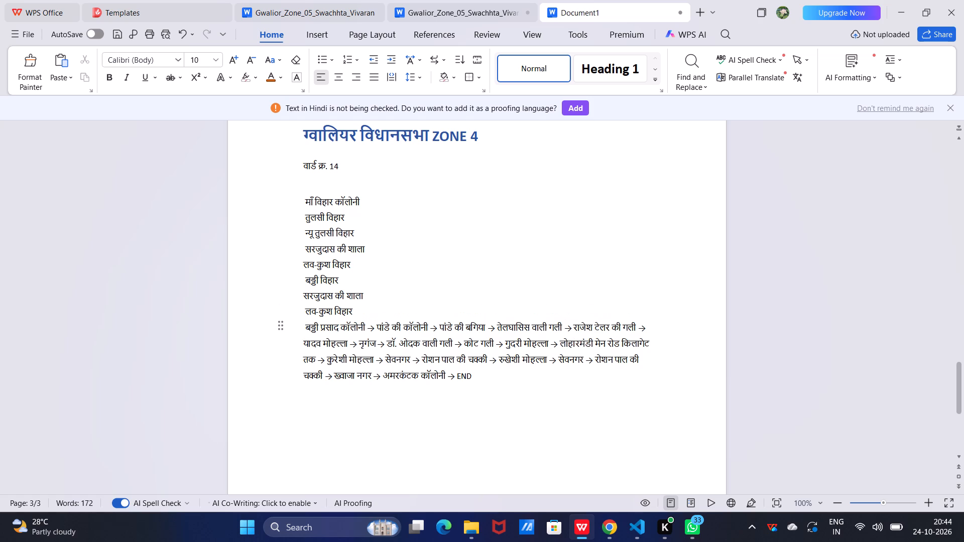
click(376, 324)
key(BackSpace)
key(BackSpace)
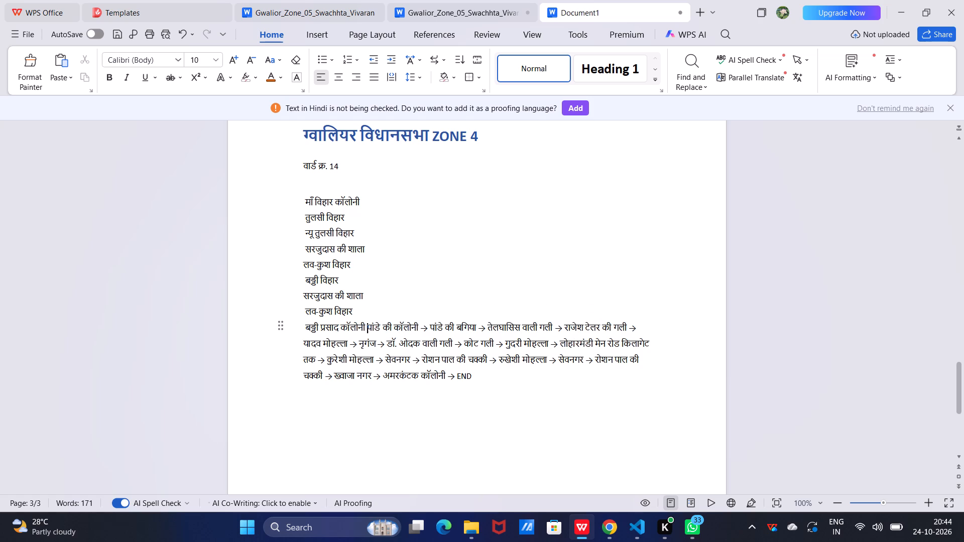
key(Return)
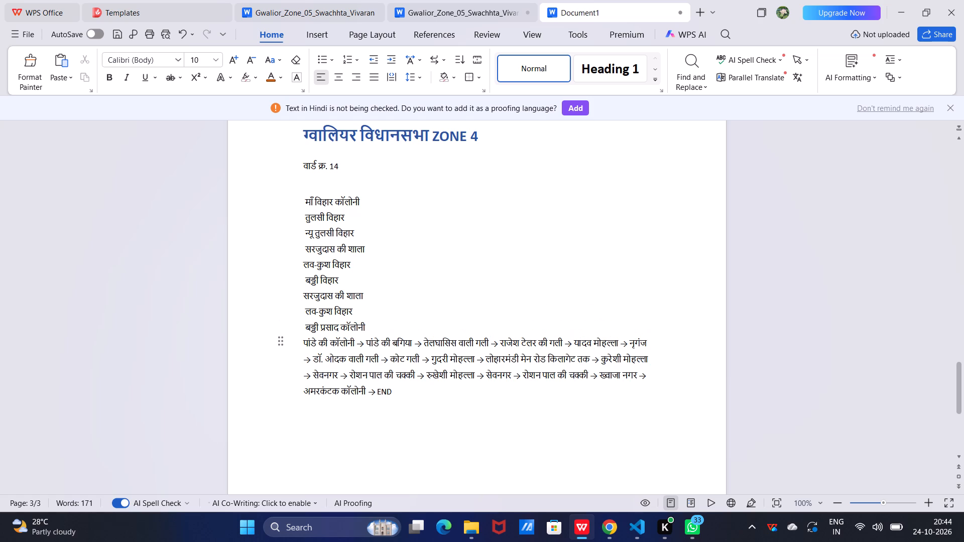
click(365, 343)
key(BackSpace)
key(BackSpace)
key(Return)
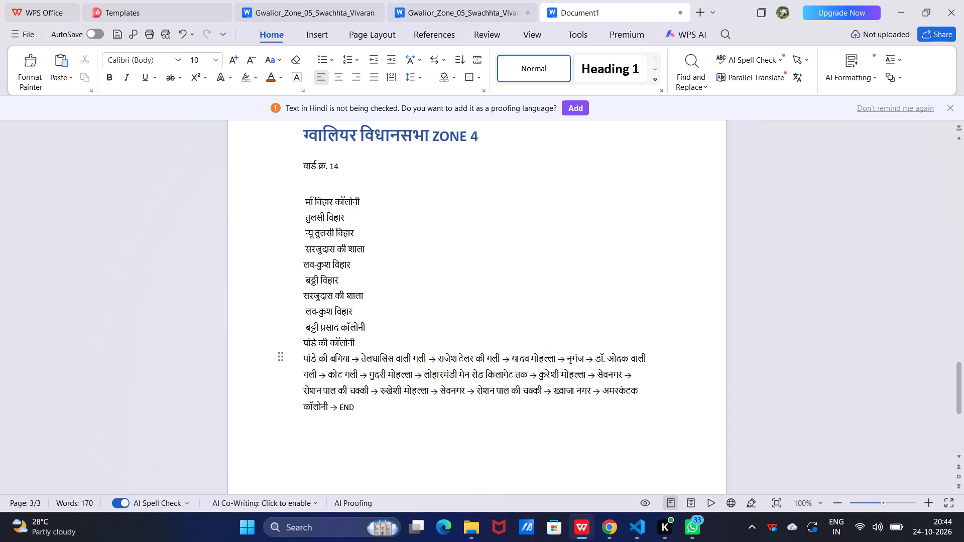
Replace the arrows after पांडे की बगिया, तेलघासिस वाली गली and राजेश टेलर की गली with line breaks.
click(360, 360)
key(BackSpace)
key(BackSpace)
key(Return)
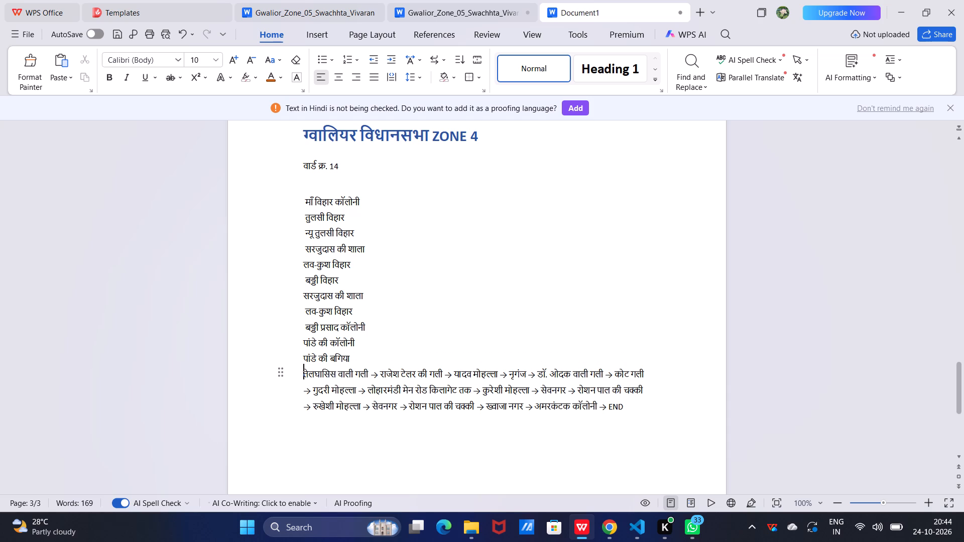
click(378, 375)
key(BackSpace)
key(Return)
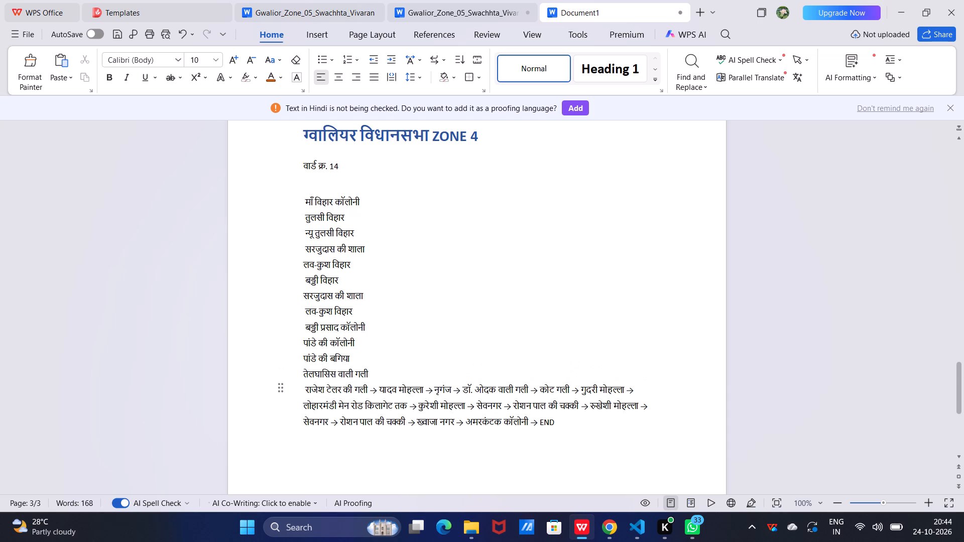
click(379, 389)
key(BackSpace)
key(BackSpace)
key(Return)
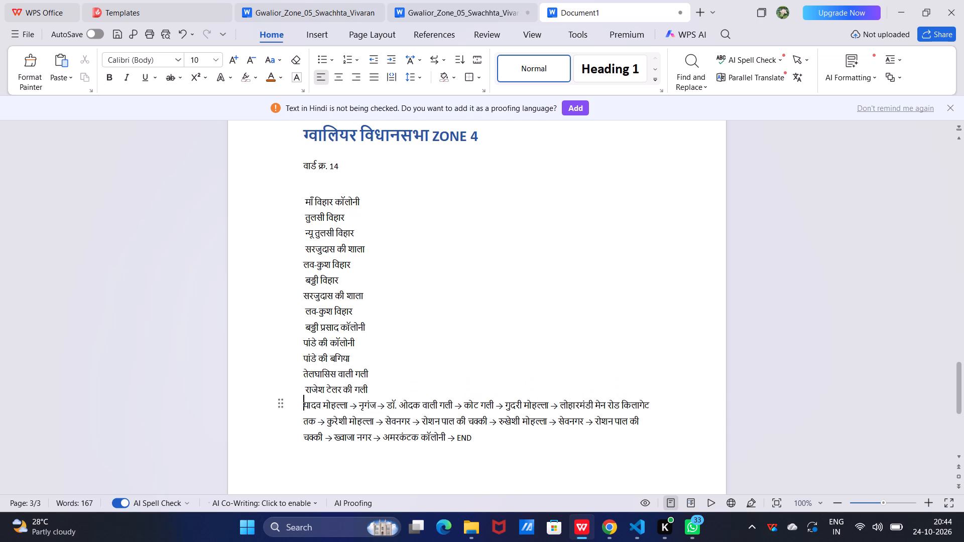
Replace the arrows after यादव मोहल्ला, नृगंज and डॉ. ओदक वाली गली with line breaks.
click(359, 407)
key(BackSpace)
key(BackSpace)
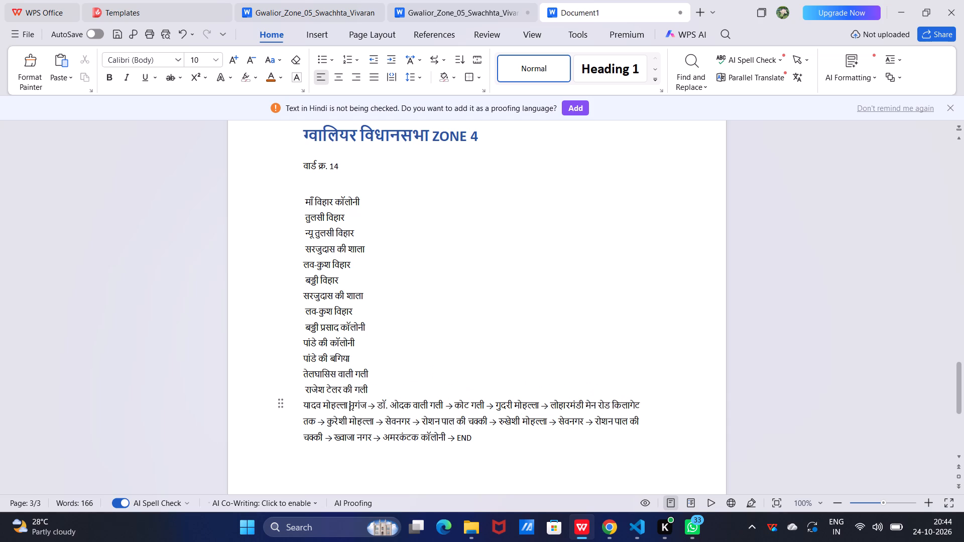
key(Return)
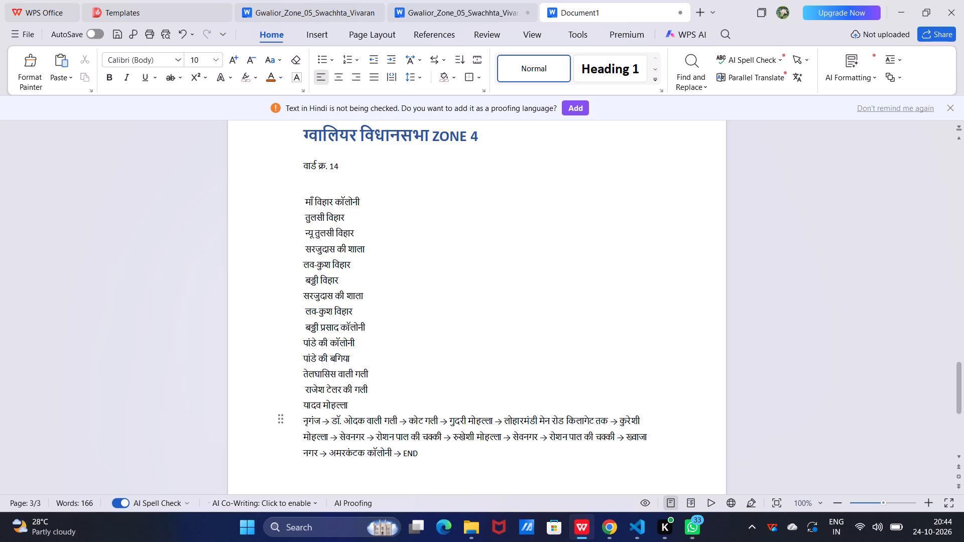
click(332, 420)
key(BackSpace)
key(BackSpace)
key(Return)
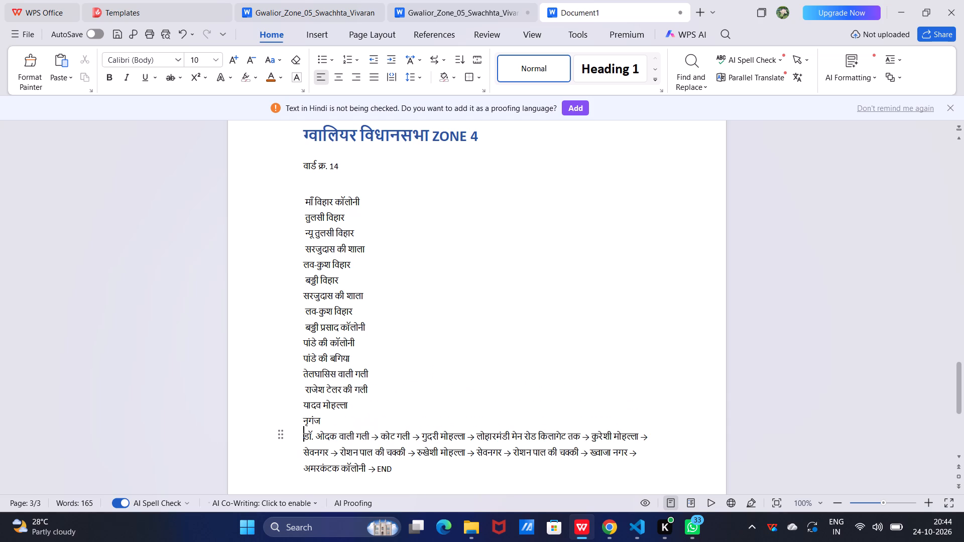
click(377, 438)
key(BackSpace)
key(Return)
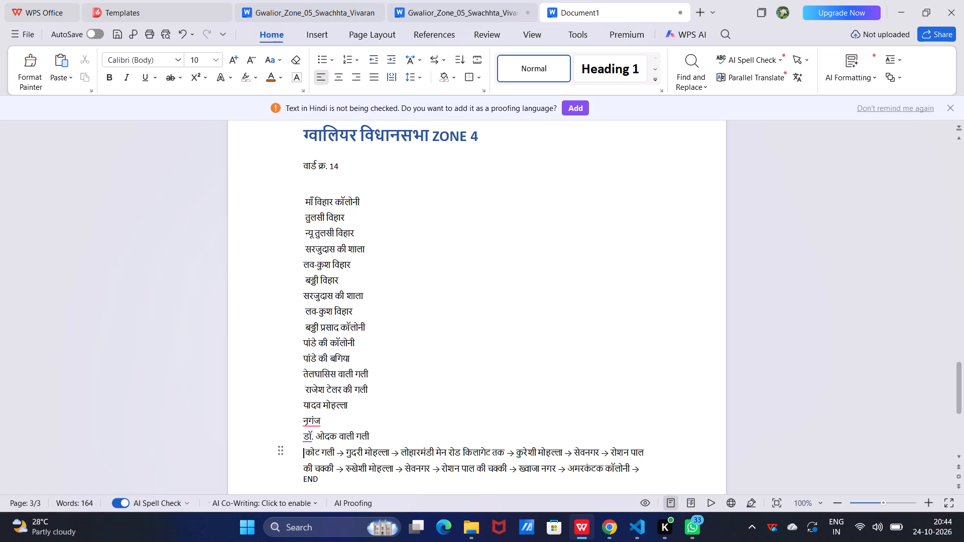
key(BackSpace)
key(Return)
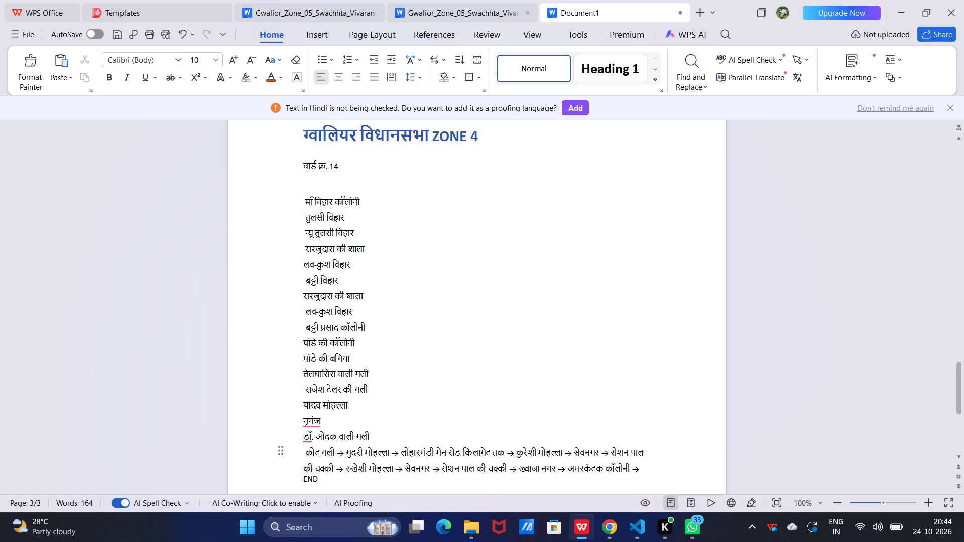
Replace the arrows after कोट गली, गुदरी मोहल्ला and लोहारमंडी मेन रोड किलागेट तक with line breaks.
click(345, 452)
key(BackSpace)
key(BackSpace)
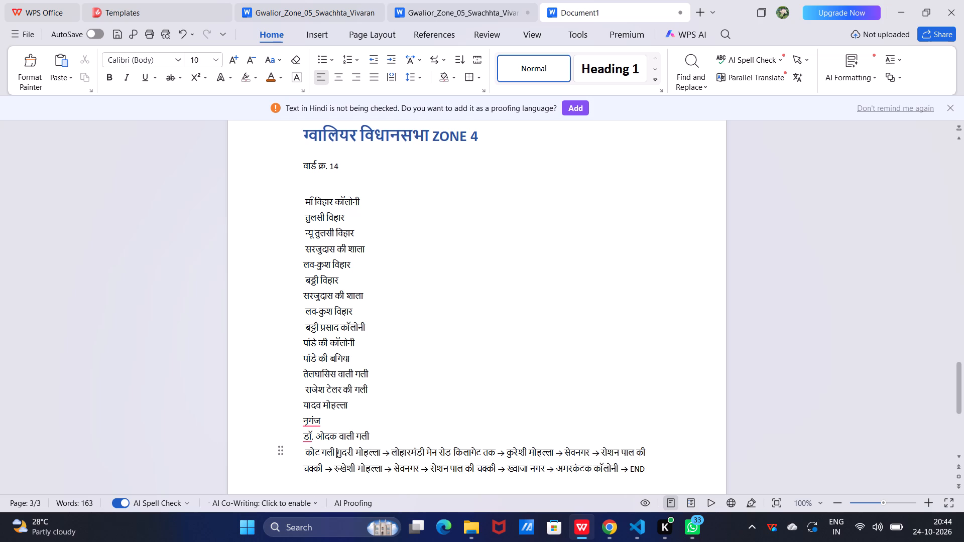
key(Return)
click(357, 467)
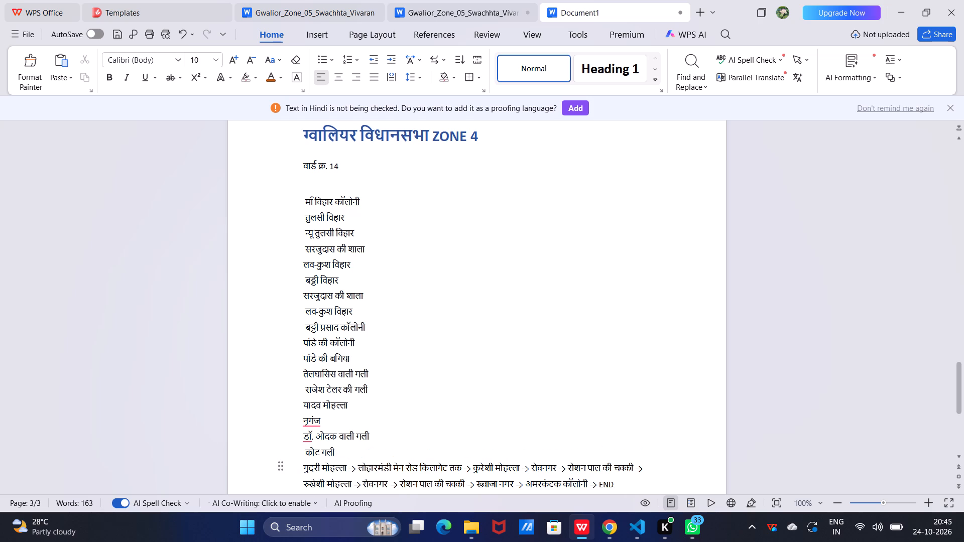
key(BackSpace)
key(BackSpace)
key(Return)
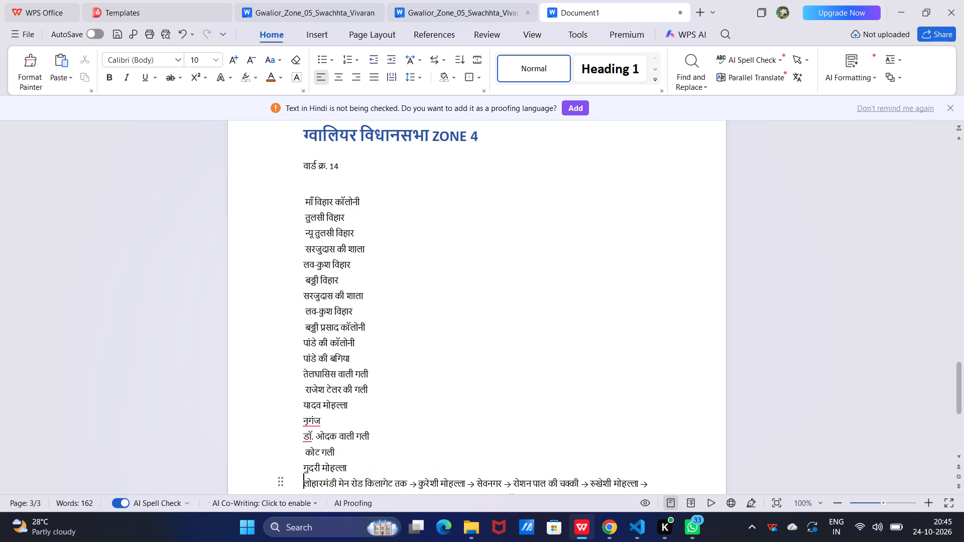
scroll(396, 462, down, 1)
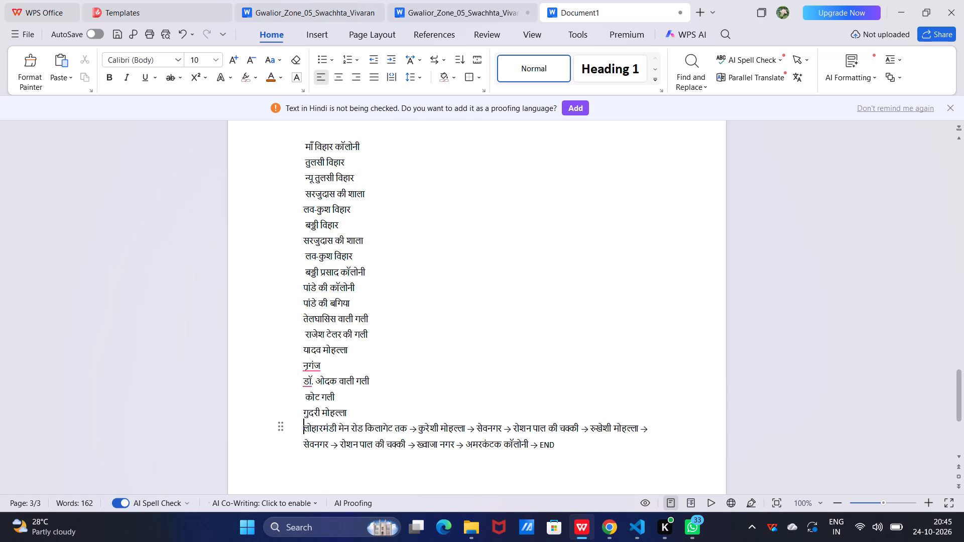
click(421, 426)
key(Return)
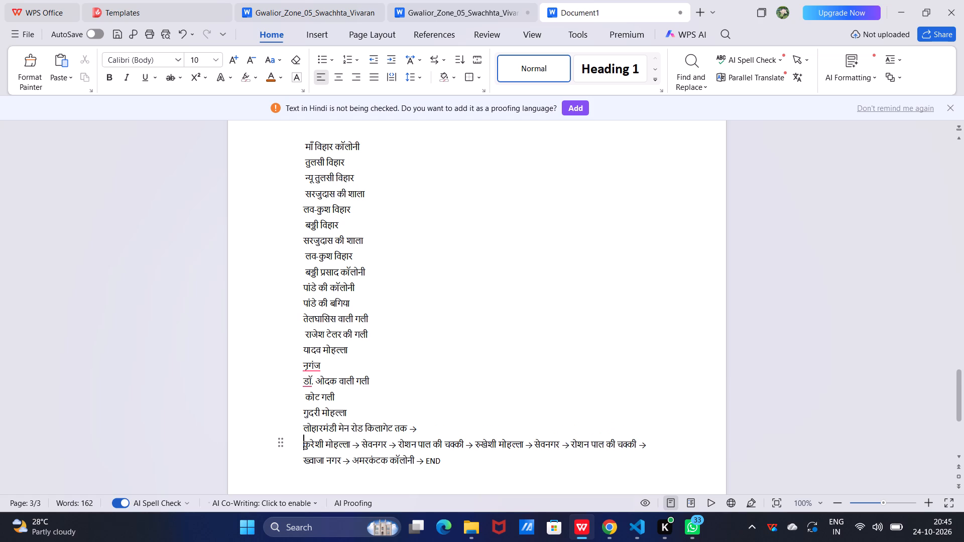
click(423, 426)
key(BackSpace)
key(BackSpace)
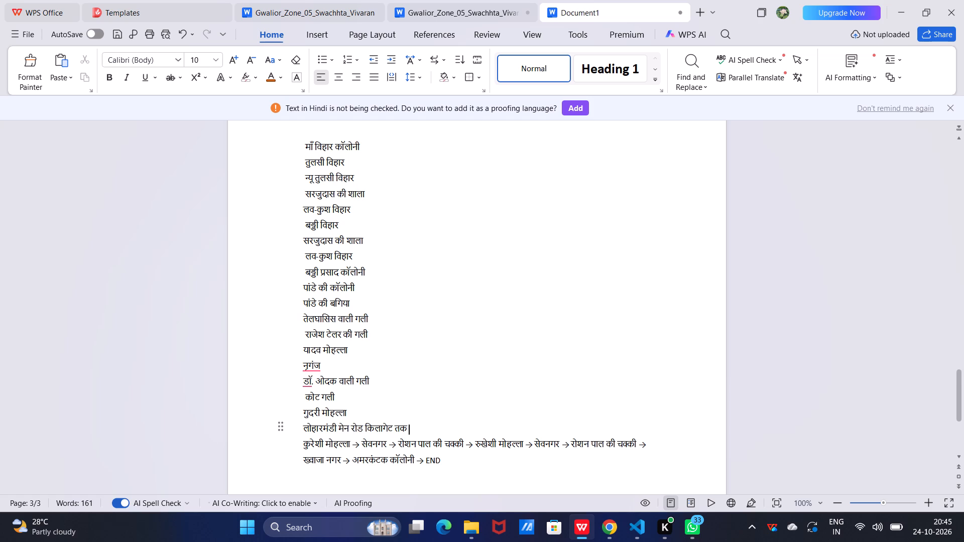
click(359, 443)
key(BackSpace)
key(Return)
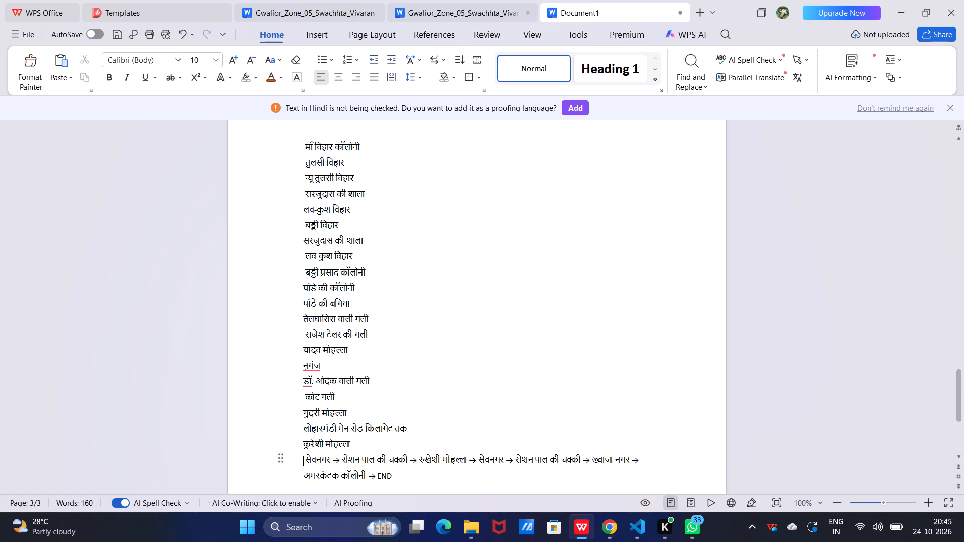
click(339, 461)
key(BackSpace)
key(Return)
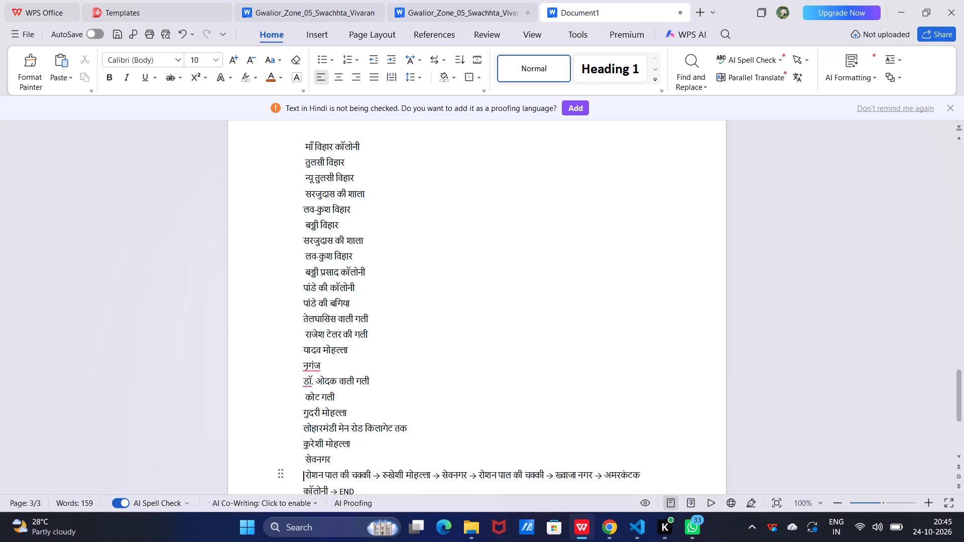
click(379, 479)
key(BackSpace)
key(Return)
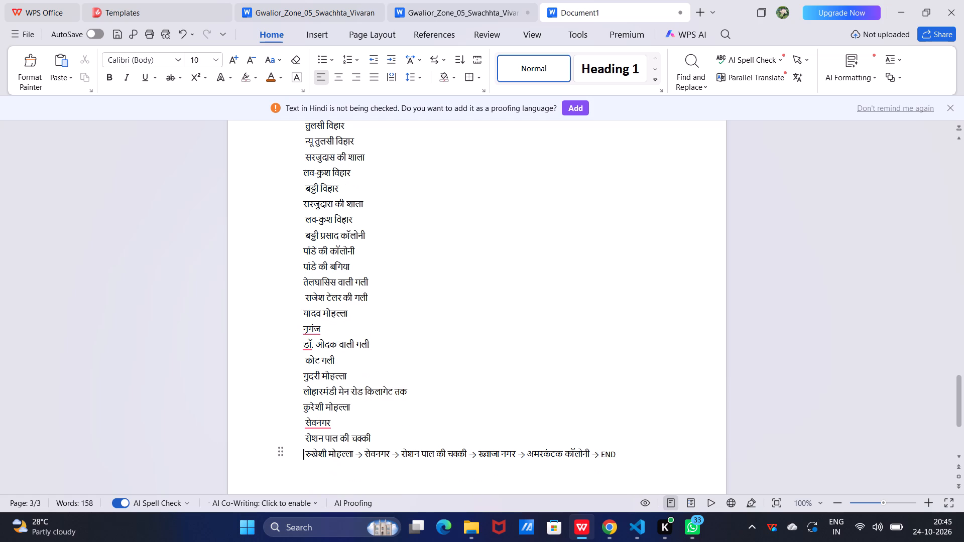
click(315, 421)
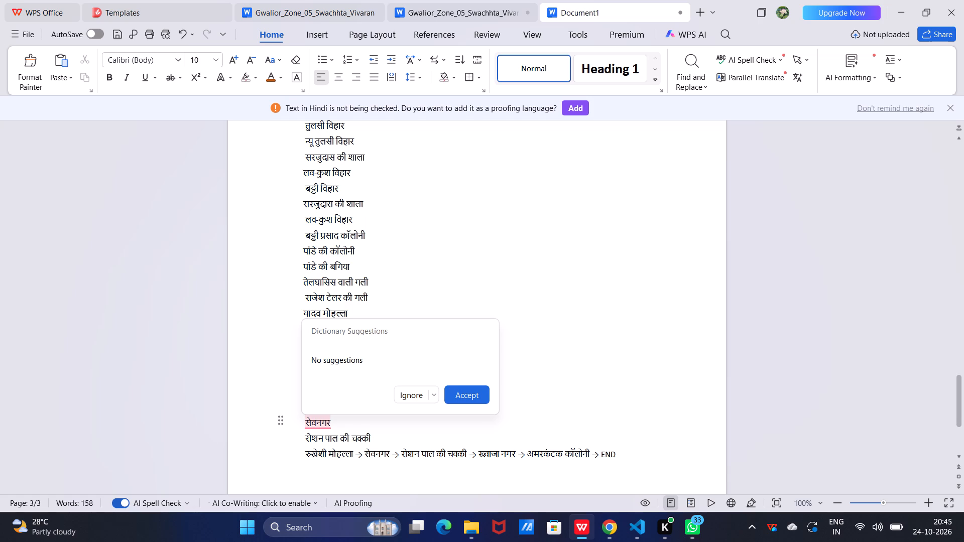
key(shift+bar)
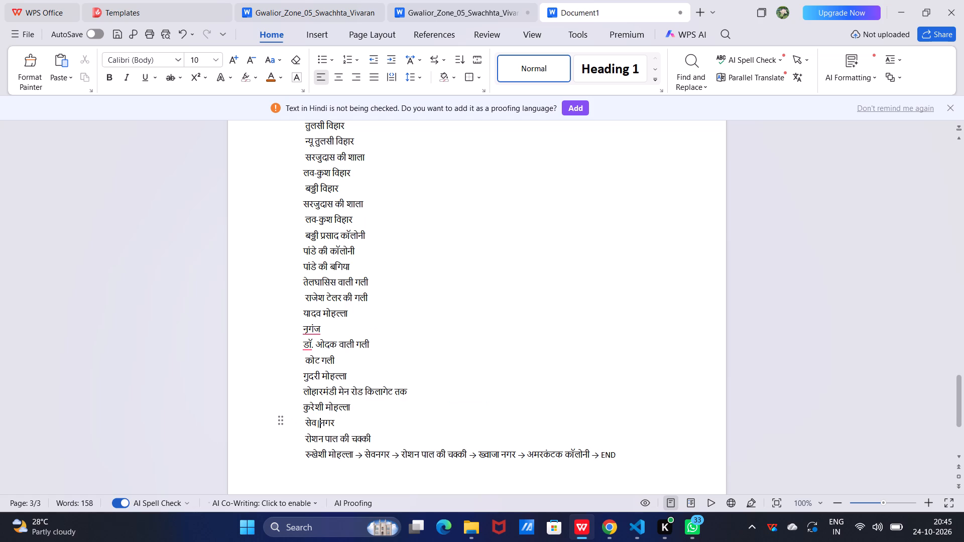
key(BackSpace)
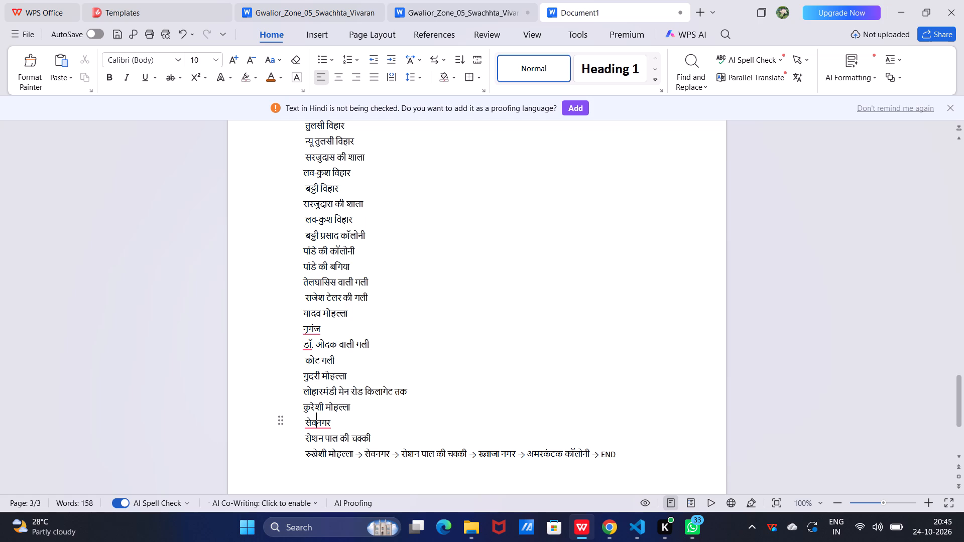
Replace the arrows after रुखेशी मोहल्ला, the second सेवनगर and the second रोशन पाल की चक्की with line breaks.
click(368, 456)
click(365, 451)
key(BackSpace)
key(BackSpace)
key(Return)
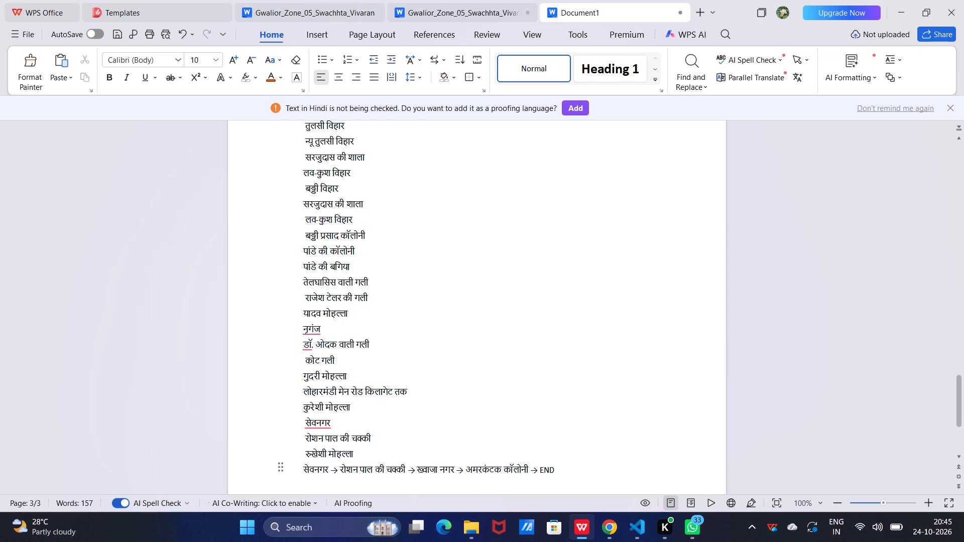
click(336, 468)
key(BackSpace)
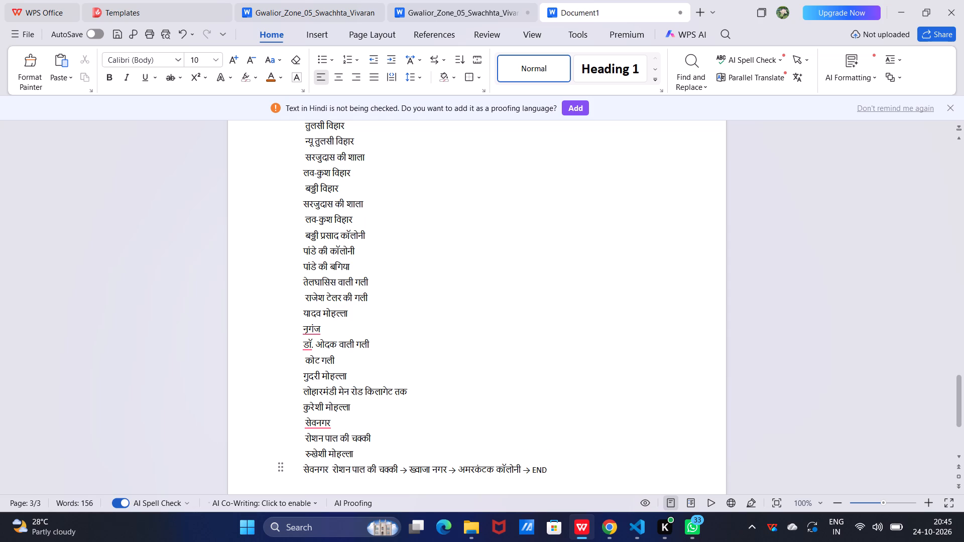
key(Return)
click(381, 484)
key(BackSpace)
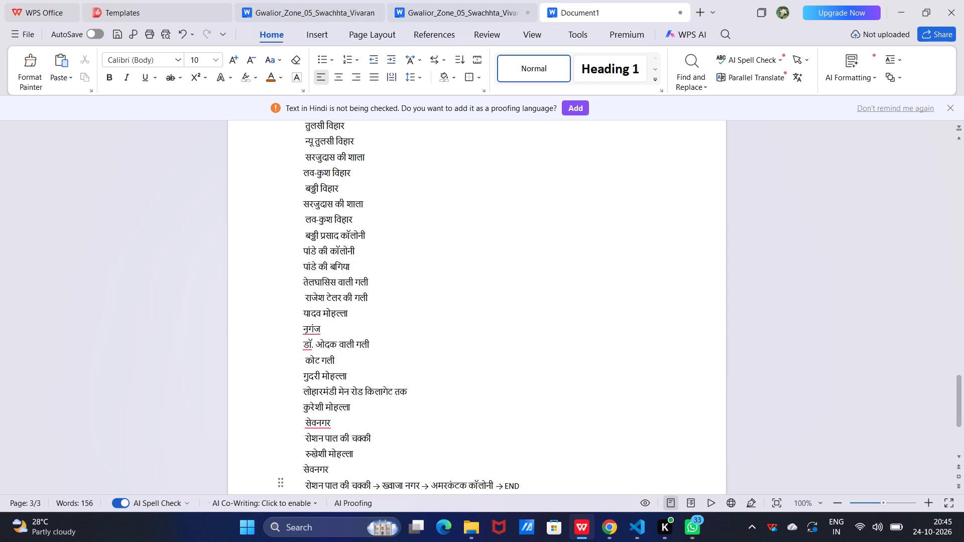
key(Return)
Replace the arrow after ख्वाजा नगर with a line break and delete the arrow and END after अमरकंटक कॉलोनी.
scroll(381, 484, down, 1)
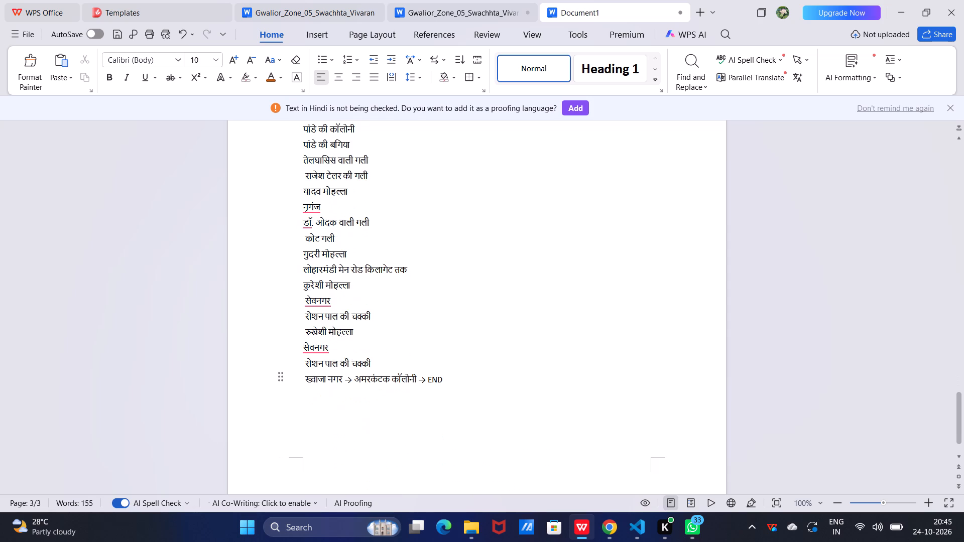
click(355, 376)
key(BackSpace)
key(BackSpace)
key(Return)
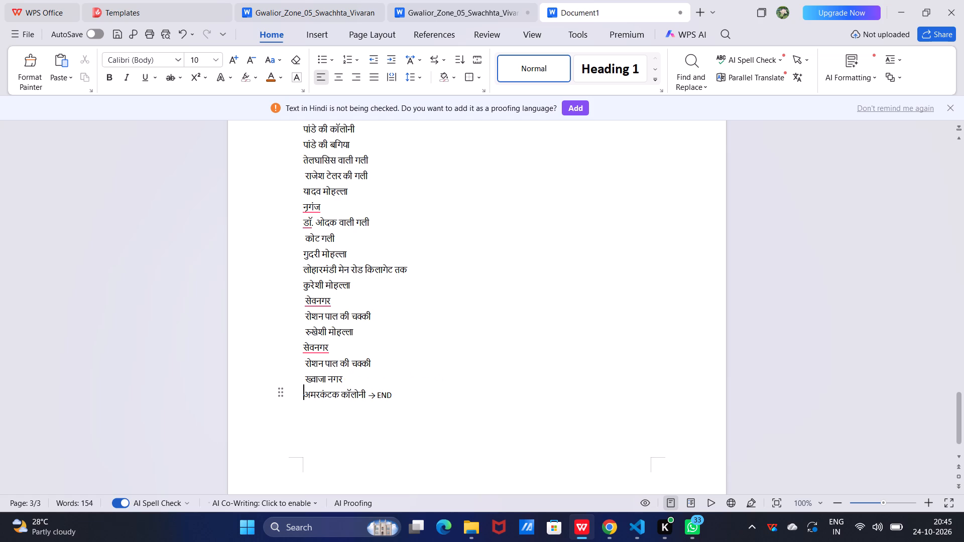
click(399, 397)
key(BackSpace)
key(BackSpace)
key(BackSpace)
key(BackSpace)
key(BackSpace)
Format the वार्ड क्र. 14 heading in orange text at font size 14.
scroll(399, 397, up, 7)
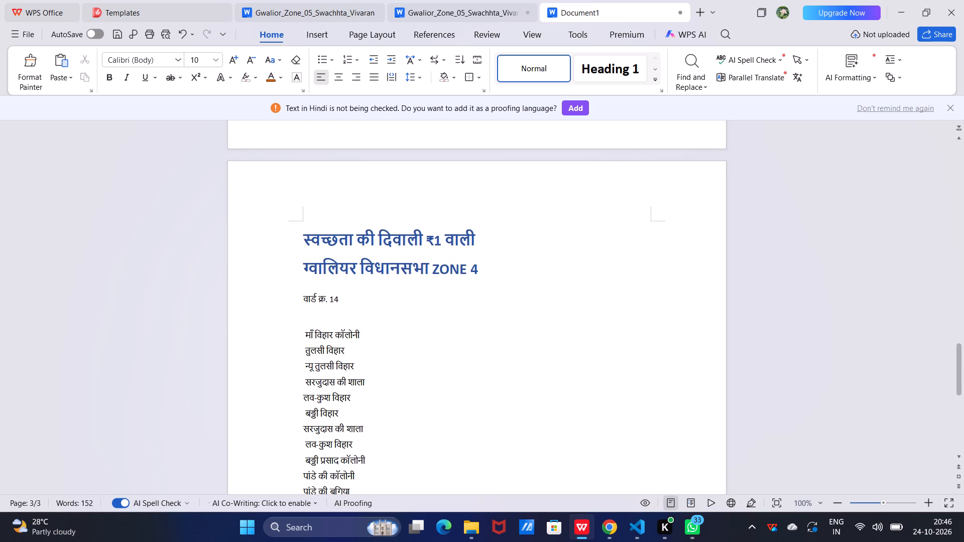
right_click(343, 299)
scroll(343, 299, up, 1)
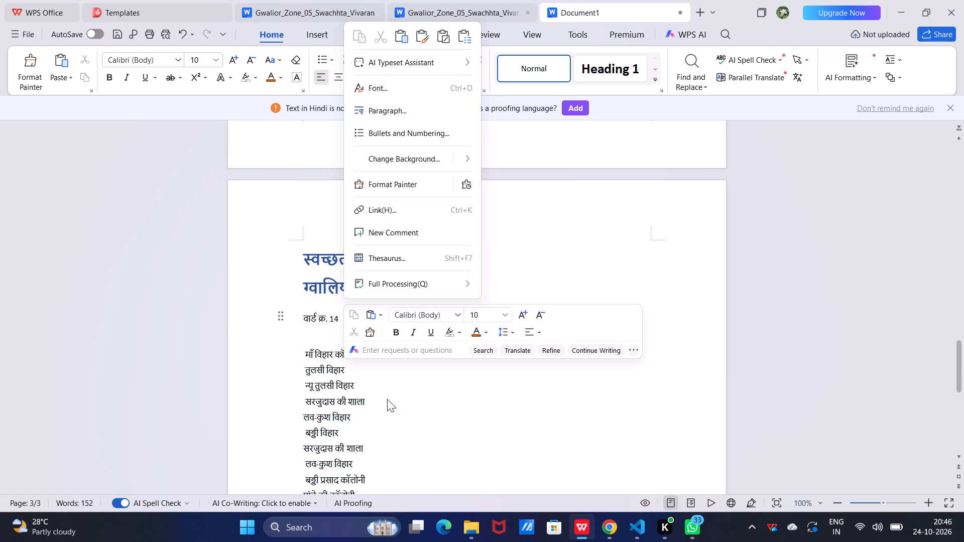
click(387, 399)
drag(303, 316, 358, 320)
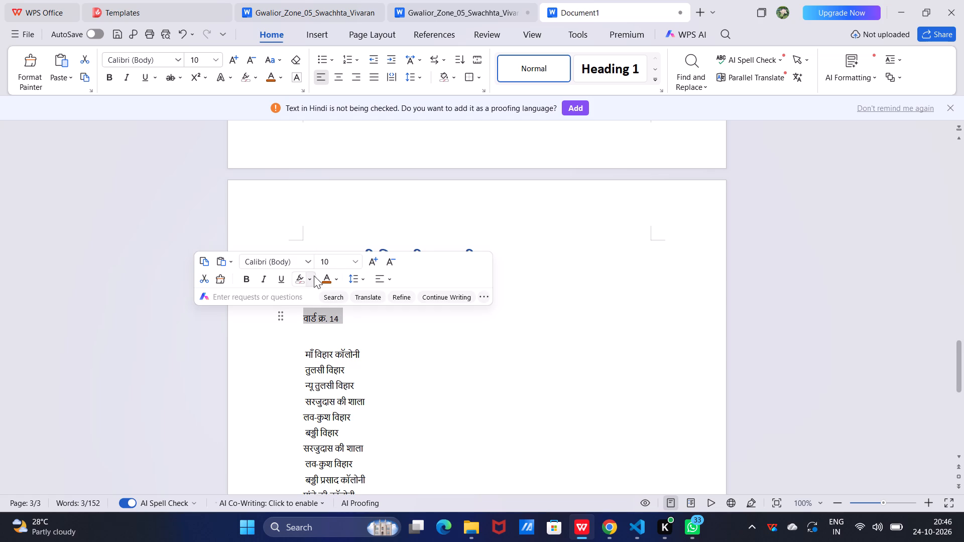
click(327, 280)
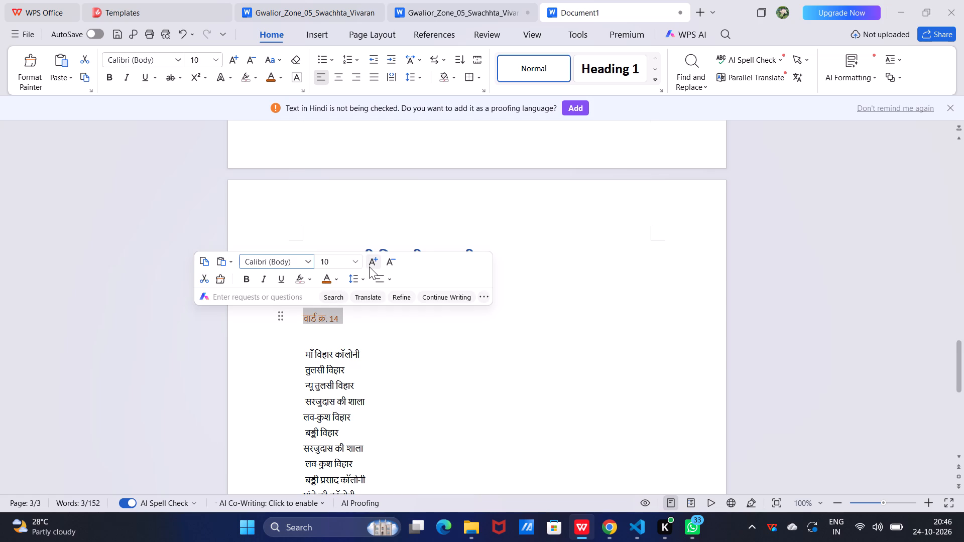
click(369, 266)
triple_click(369, 266)
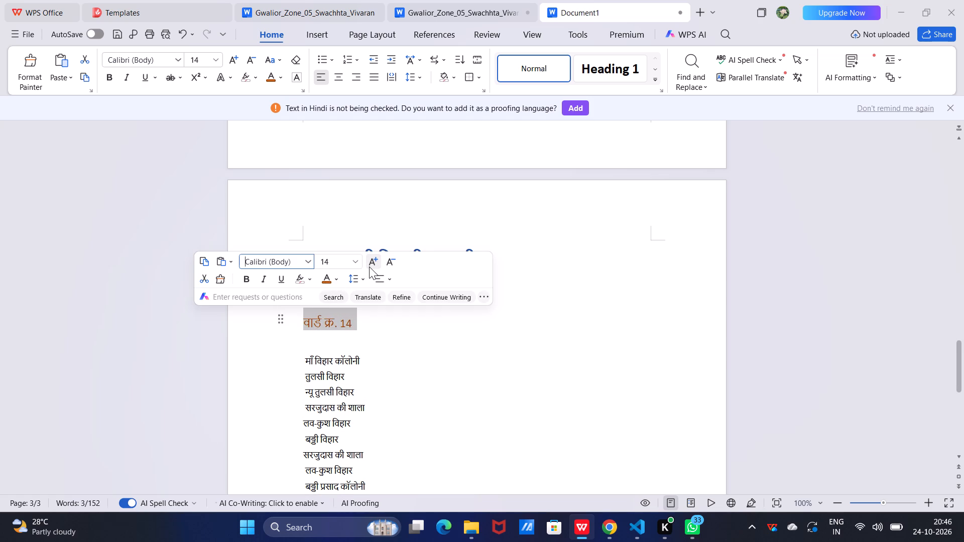
click(453, 429)
Number the ward 14 stops from माँ विहार कॉलोनी to अमरकंटक कॉलोनी in 1., 2., 3. style, restarting the numbering.
drag(301, 357, 432, 467)
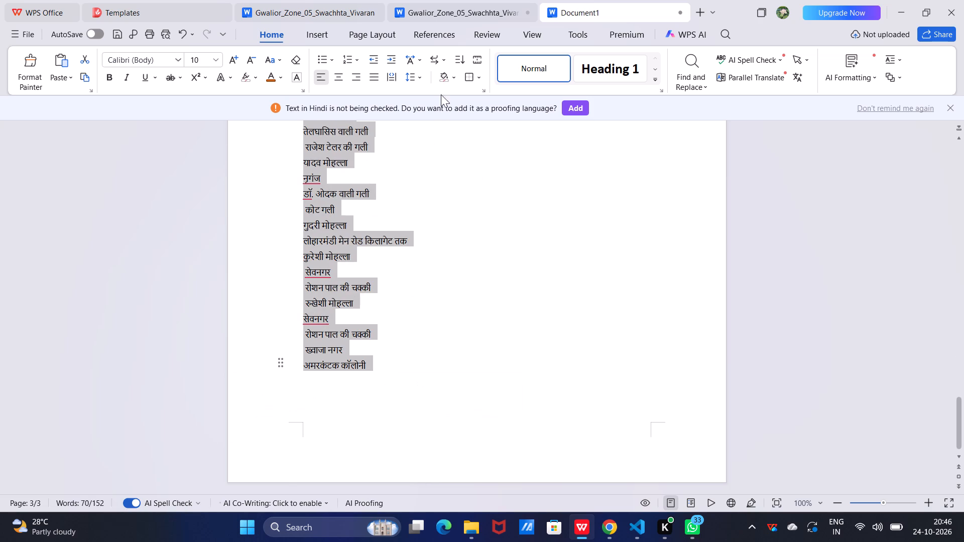
click(358, 58)
click(399, 94)
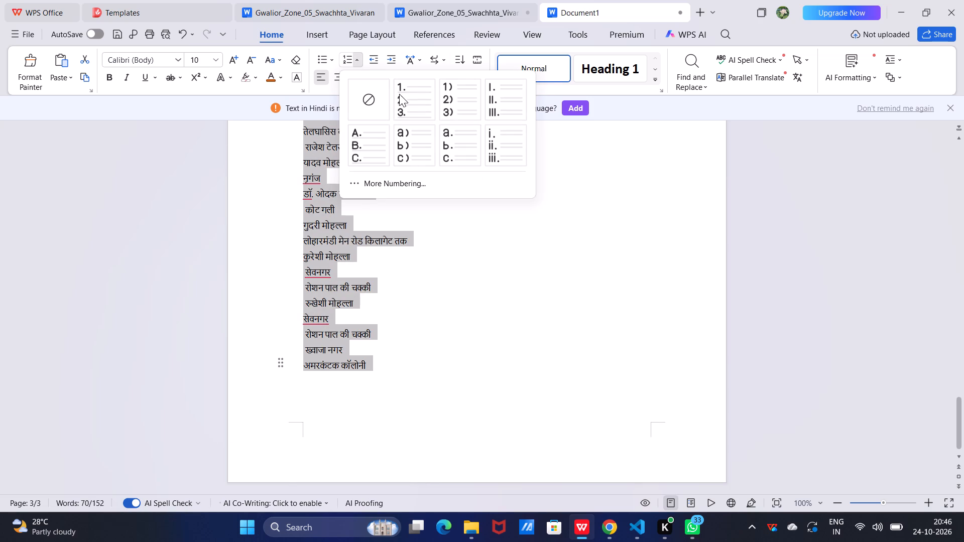
click(359, 67)
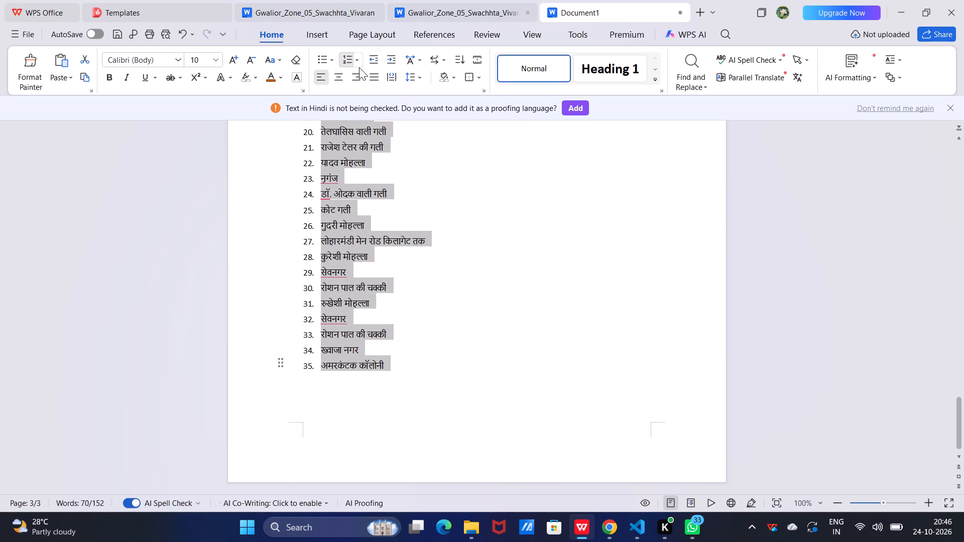
click(357, 60)
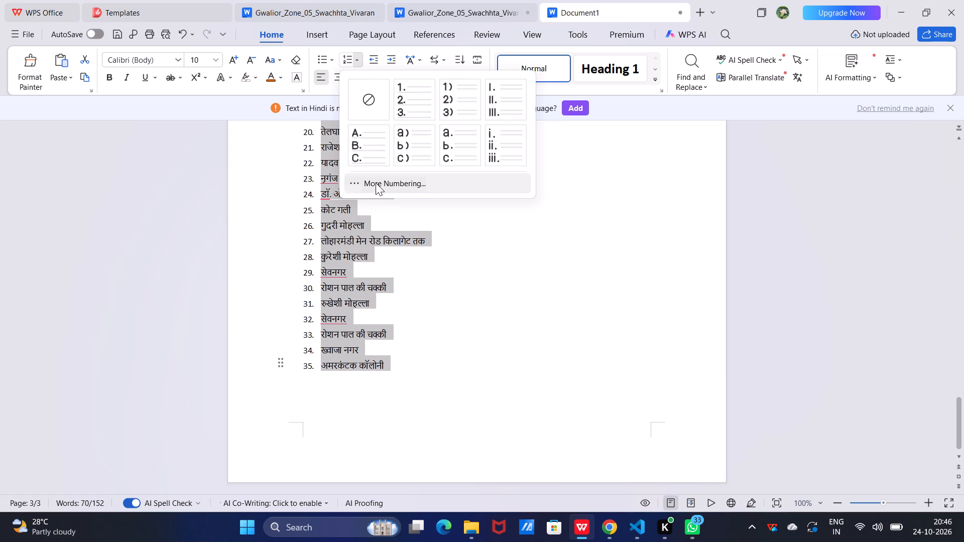
click(376, 183)
click(358, 324)
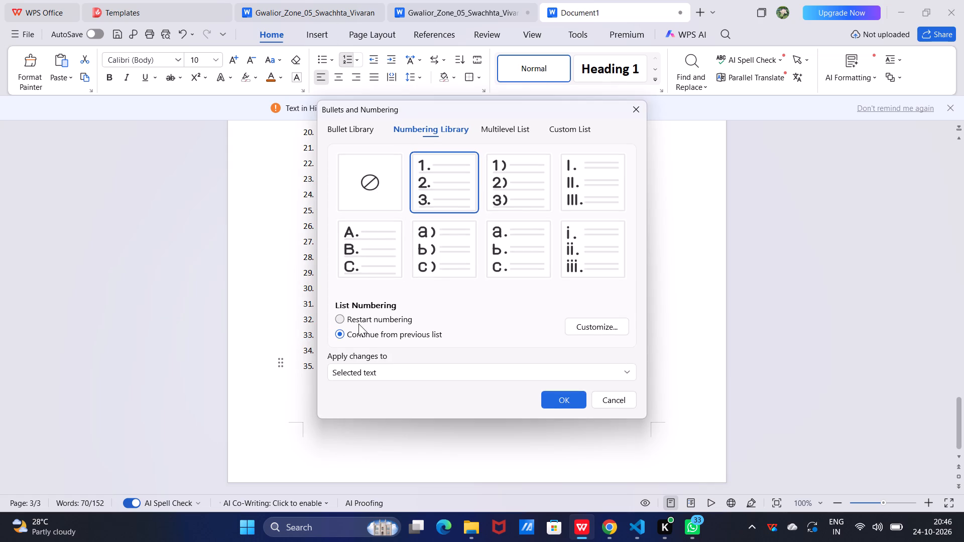
click(553, 397)
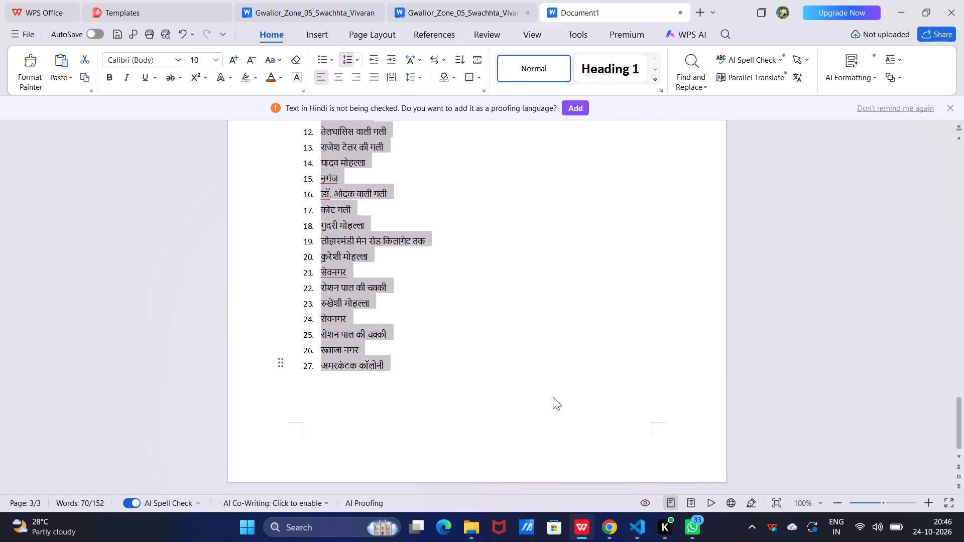
Increase the font size of the ward 14 stop list to 11.
scroll(437, 327, up, 4)
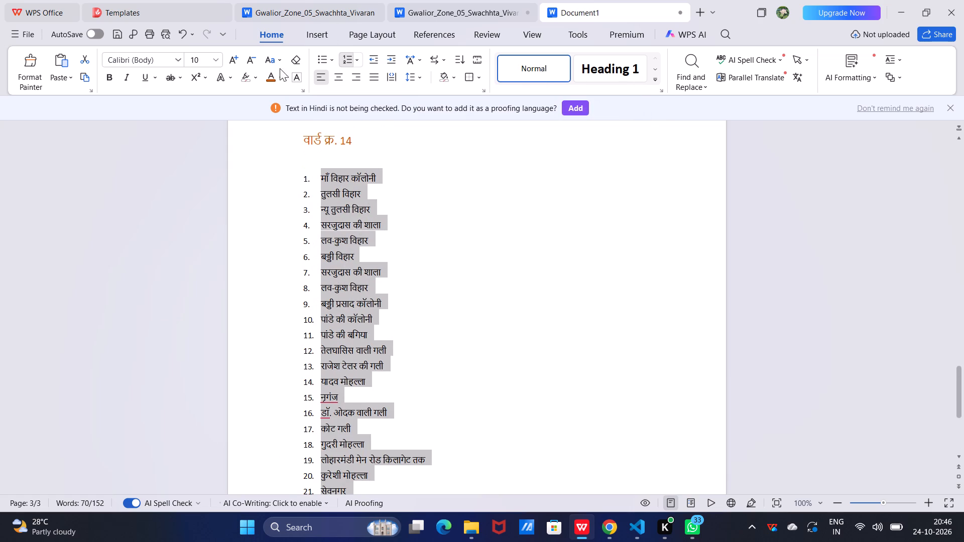
click(235, 58)
click(235, 58)
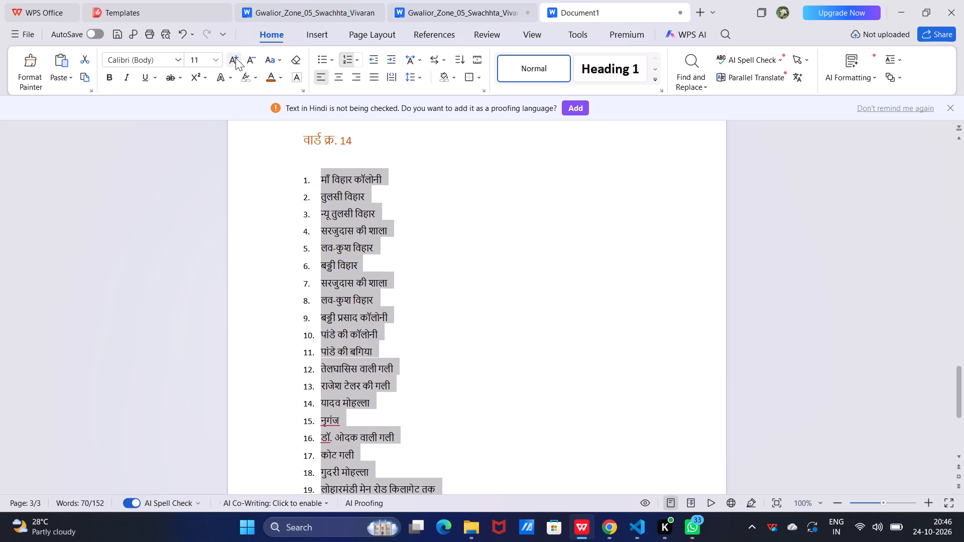
scroll(355, 242, down, 4)
scroll(355, 242, up, 3)
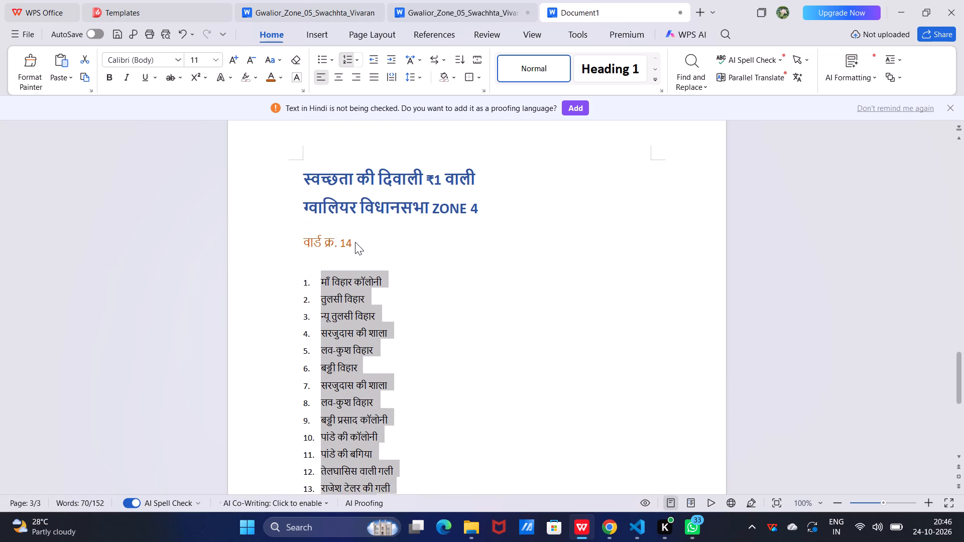
scroll(355, 242, up, 1)
click(448, 326)
Review the headings, numbered lists and page layout of wards 11, 13 and 14 throughout the Zone 4 document.
scroll(448, 326, up, 4)
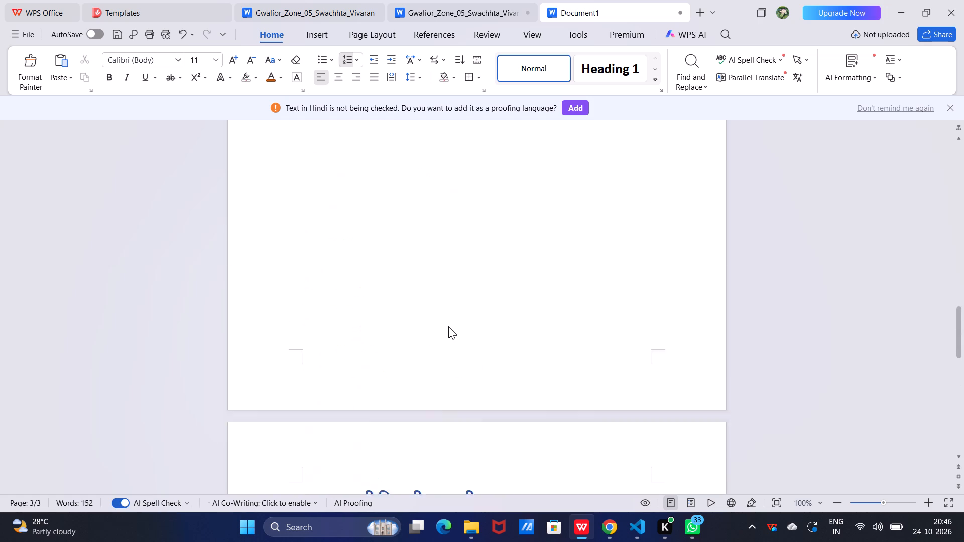
scroll(448, 326, up, 6)
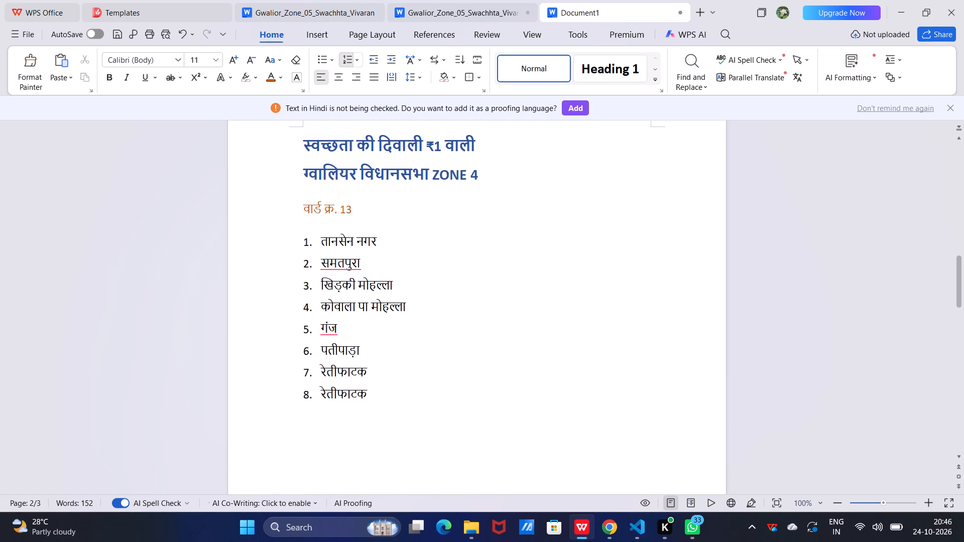
scroll(437, 320, up, 15)
scroll(437, 320, down, 4)
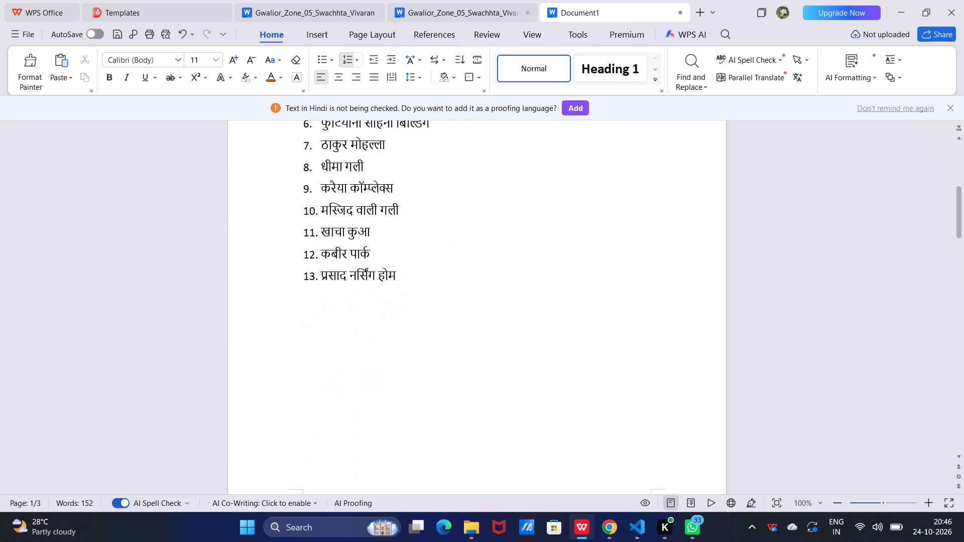
scroll(437, 320, up, 4)
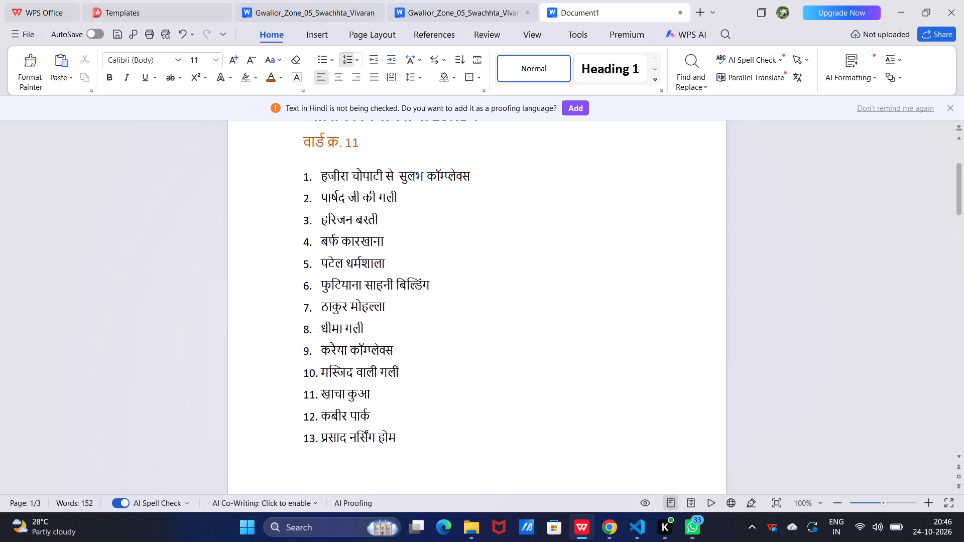
scroll(437, 320, up, 1)
scroll(437, 320, down, 3)
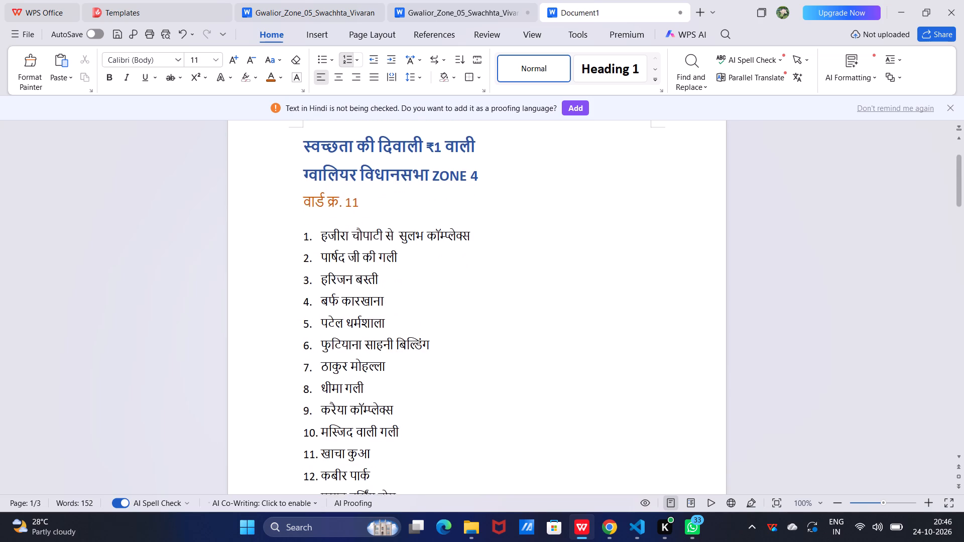
scroll(437, 320, down, 10)
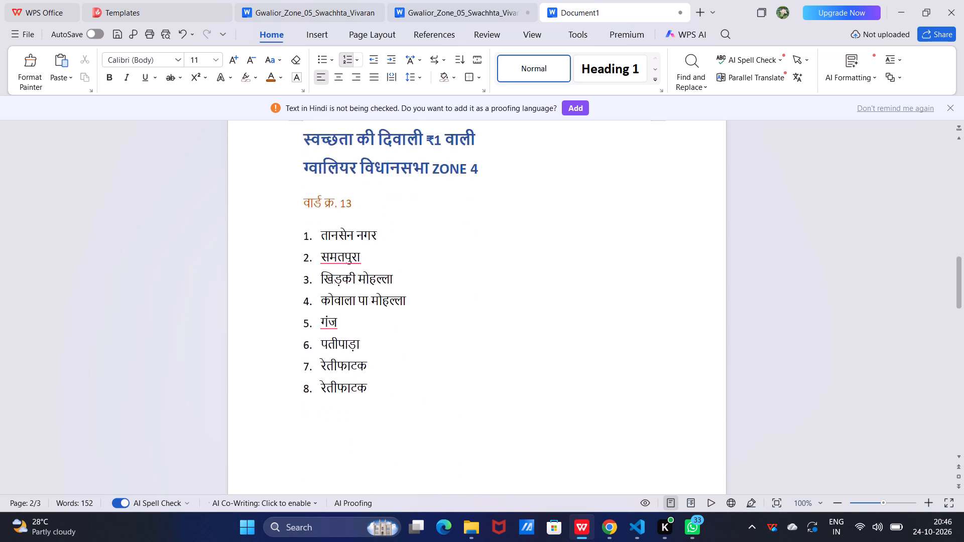
scroll(437, 320, down, 13)
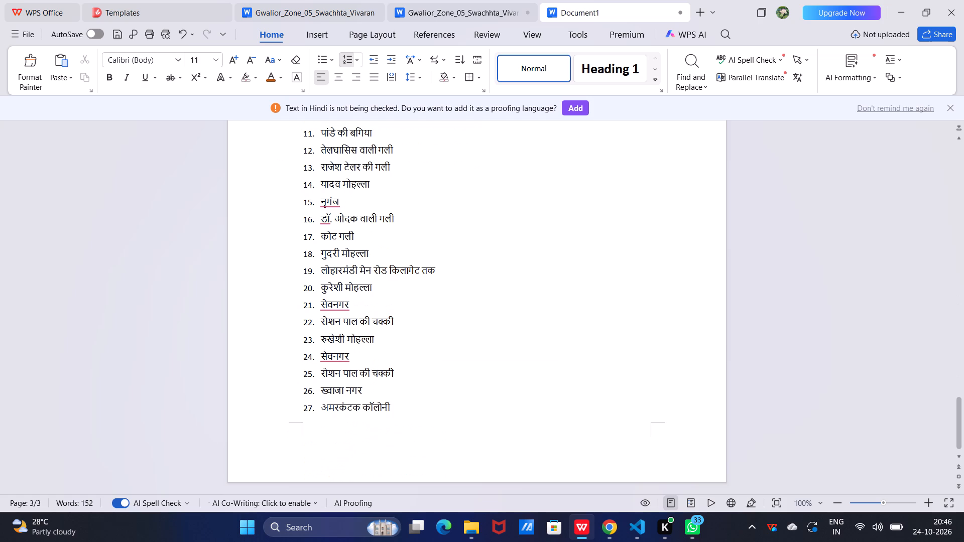
scroll(437, 320, down, 1)
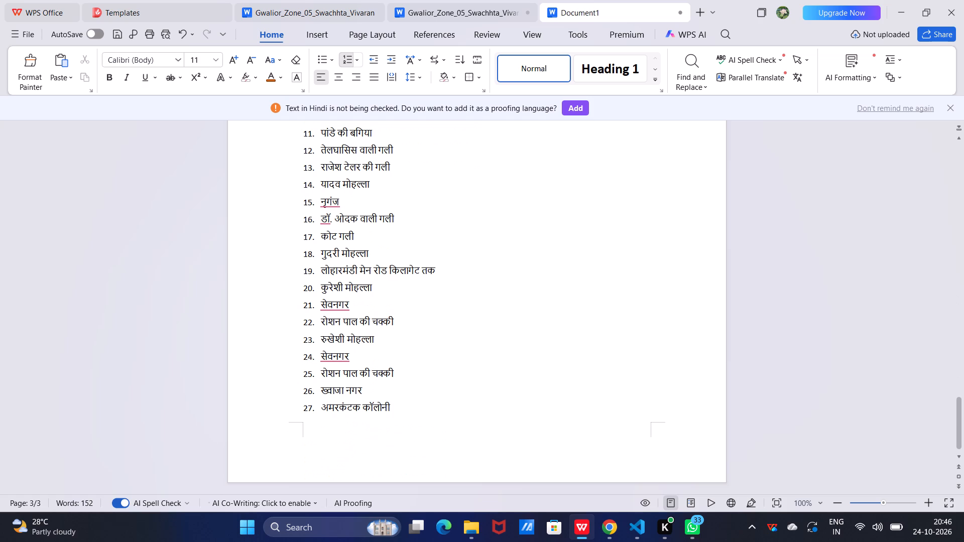
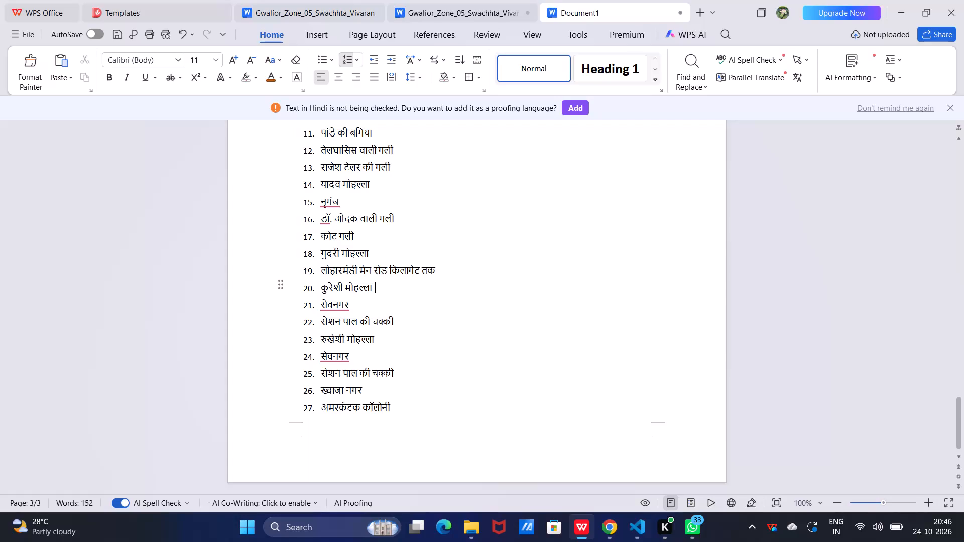
Increase the वार्ड क्र. 13 heading to font size 16 to match the वार्ड क्र. 11 heading.
scroll(376, 319, up, 9)
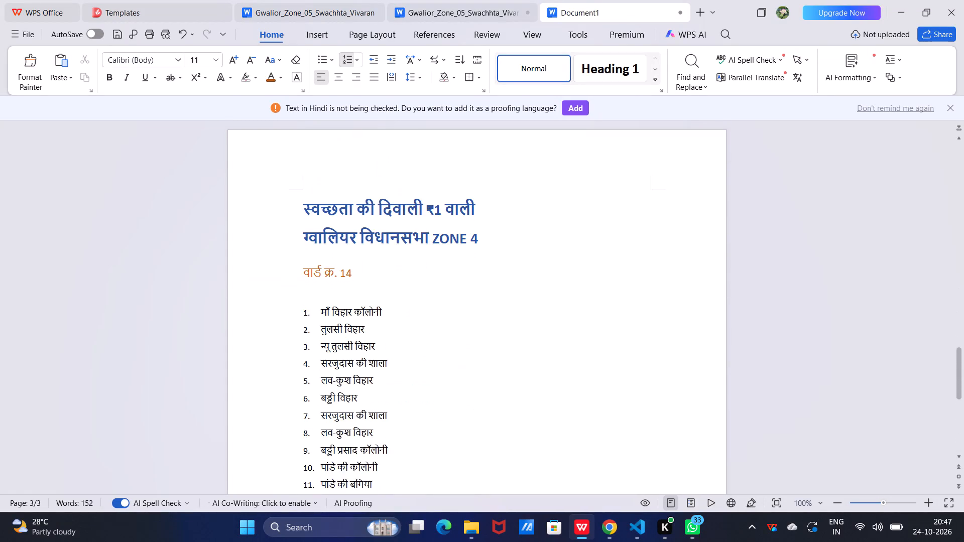
scroll(376, 319, up, 9)
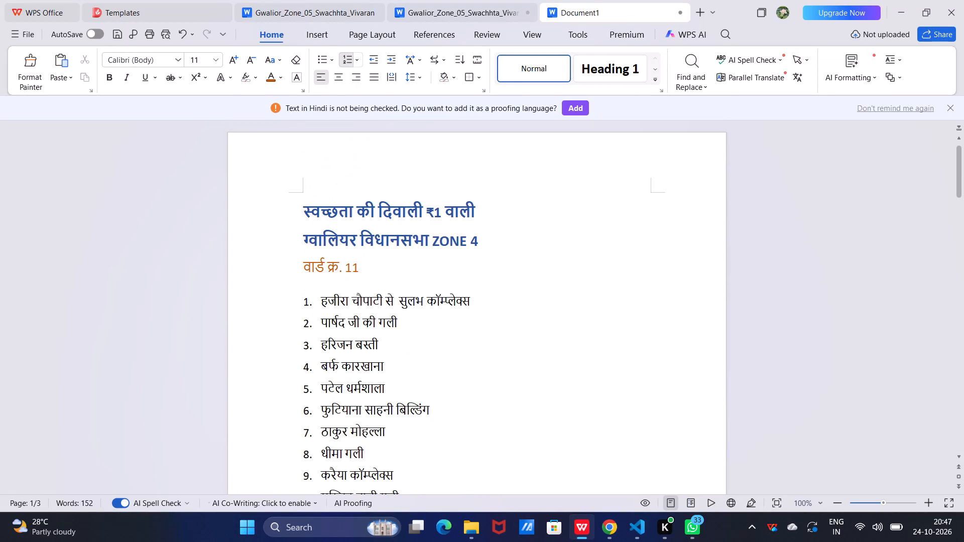
scroll(376, 319, down, 11)
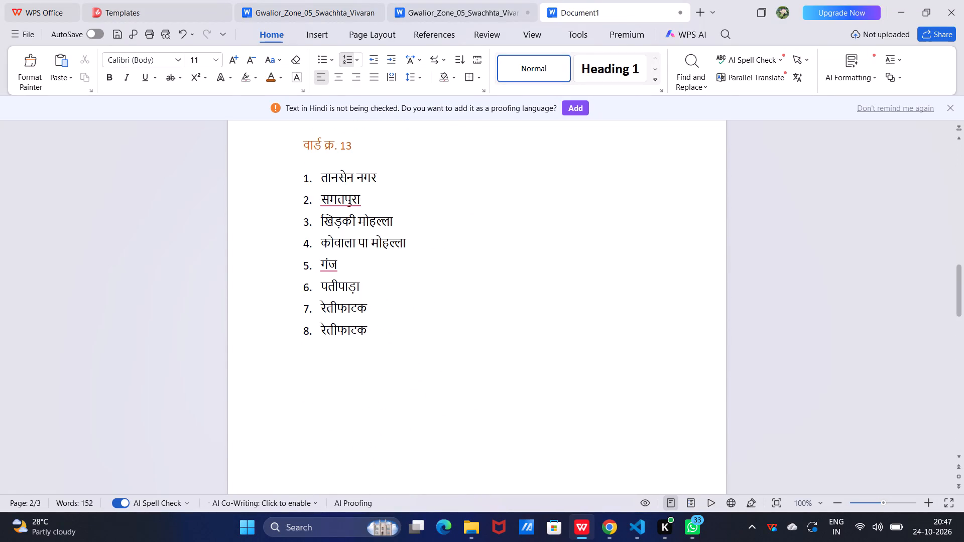
scroll(376, 319, up, 11)
click(312, 262)
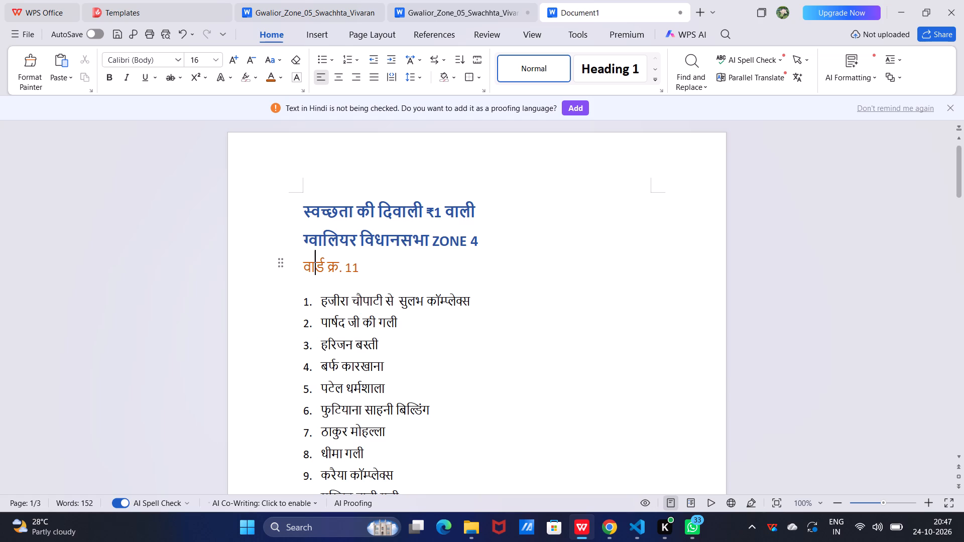
scroll(312, 262, down, 9)
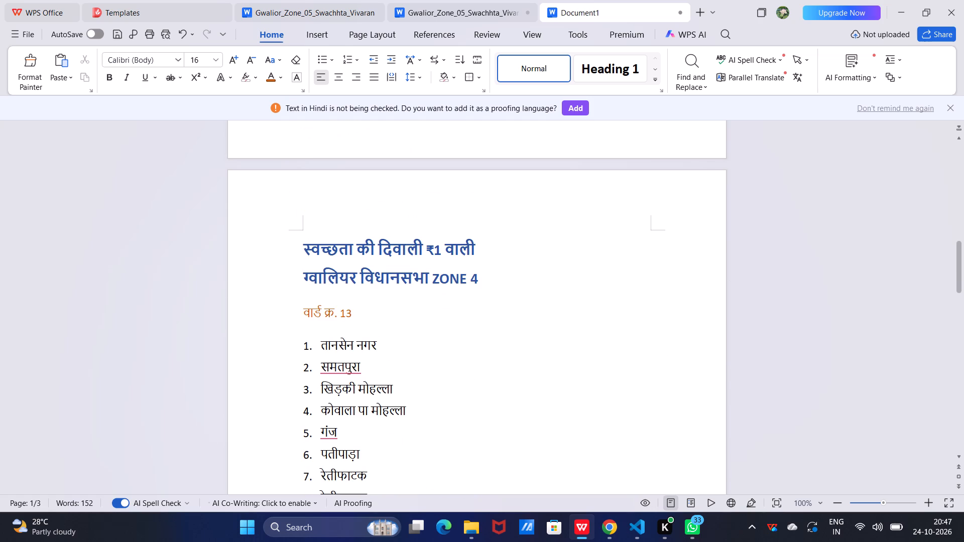
click(319, 316)
drag(303, 312, 369, 317)
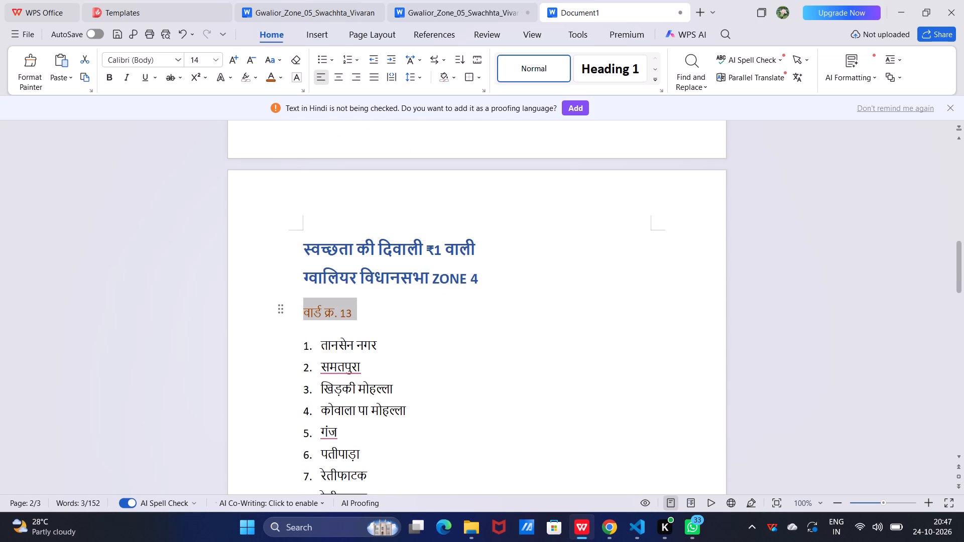
click(236, 64)
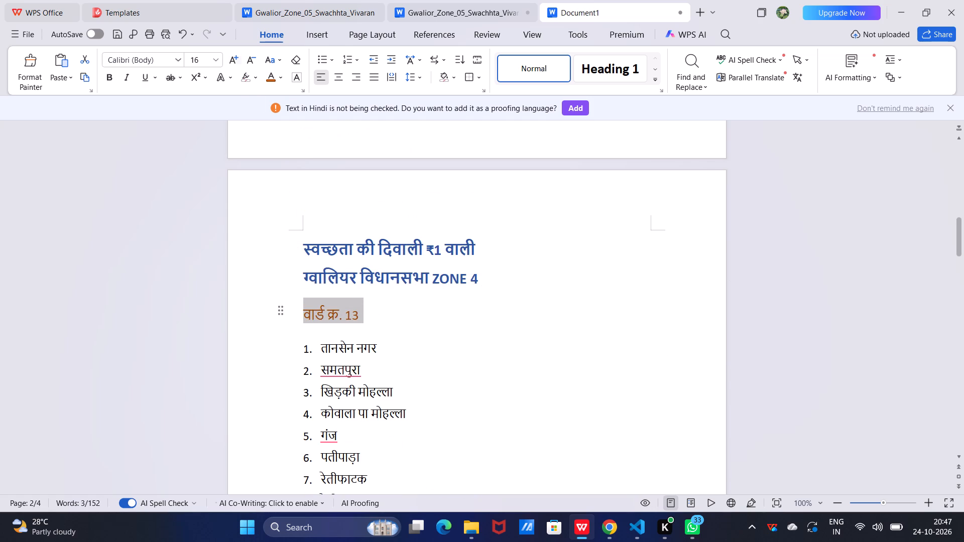
click(459, 420)
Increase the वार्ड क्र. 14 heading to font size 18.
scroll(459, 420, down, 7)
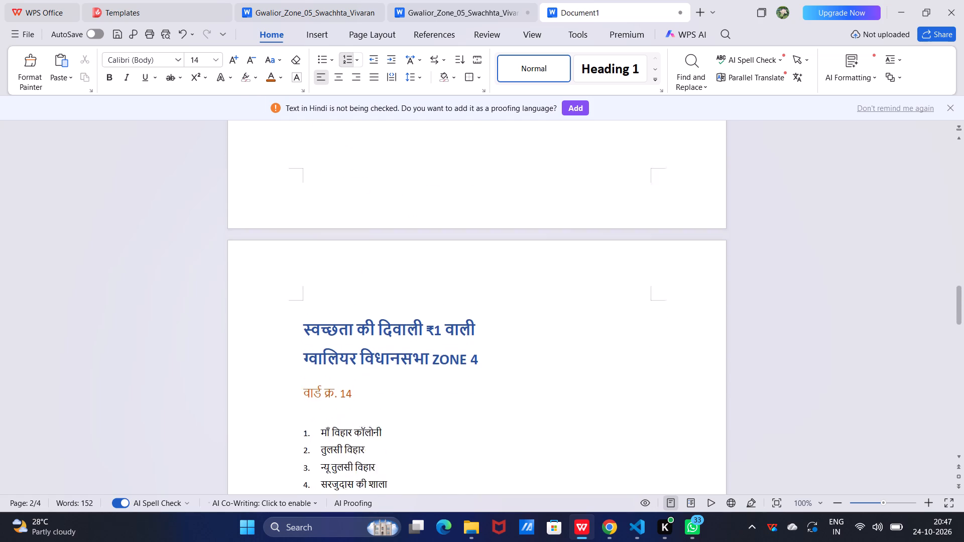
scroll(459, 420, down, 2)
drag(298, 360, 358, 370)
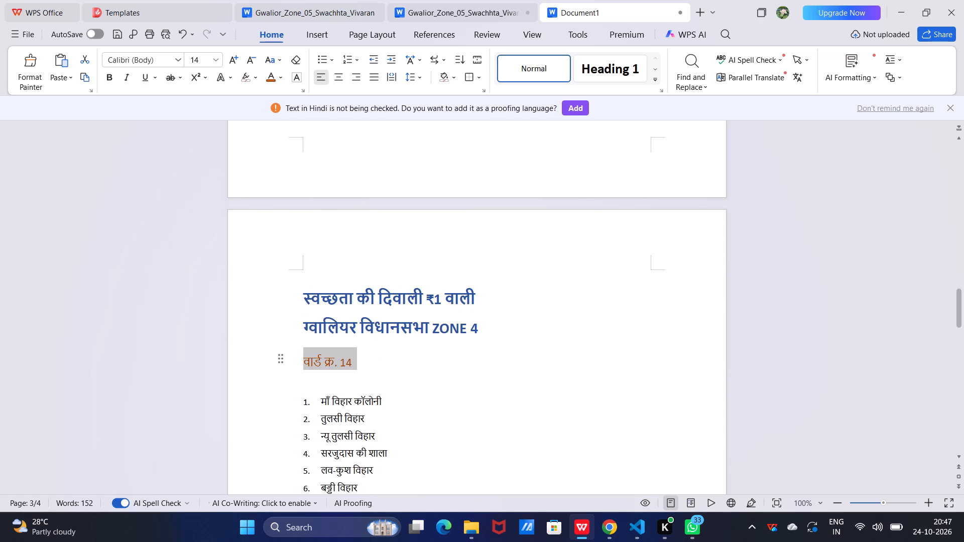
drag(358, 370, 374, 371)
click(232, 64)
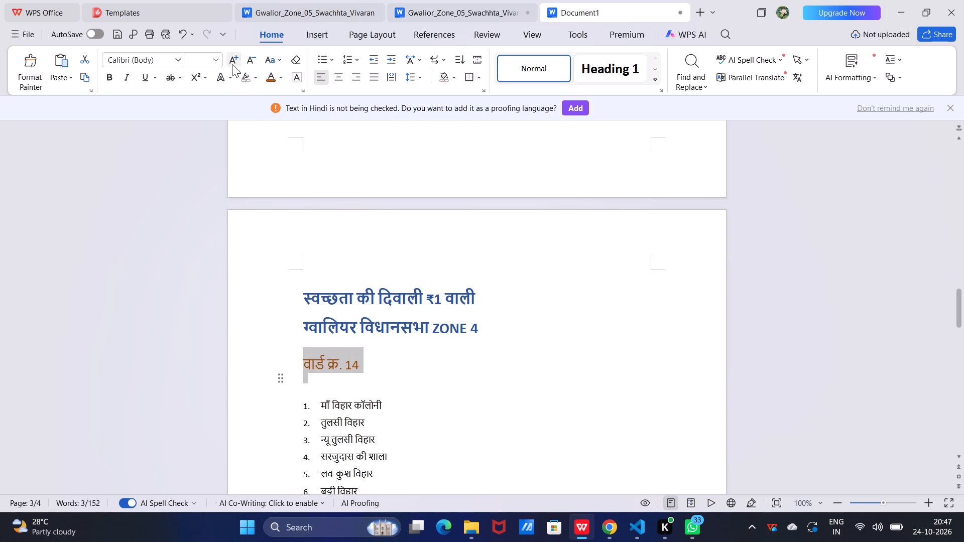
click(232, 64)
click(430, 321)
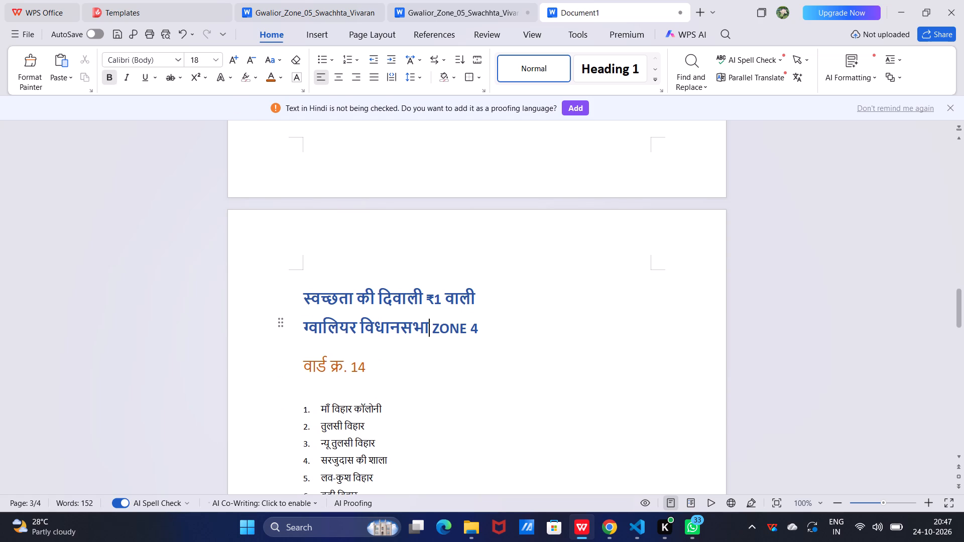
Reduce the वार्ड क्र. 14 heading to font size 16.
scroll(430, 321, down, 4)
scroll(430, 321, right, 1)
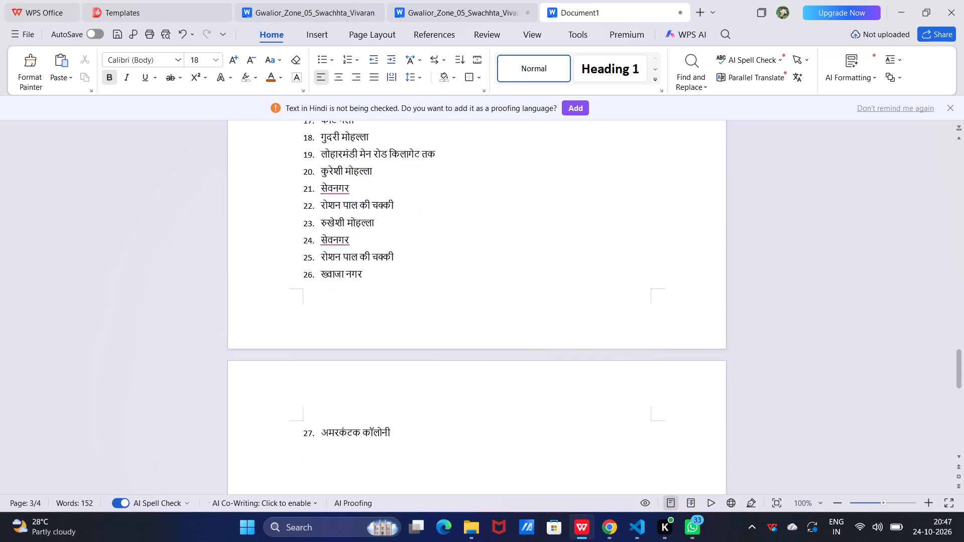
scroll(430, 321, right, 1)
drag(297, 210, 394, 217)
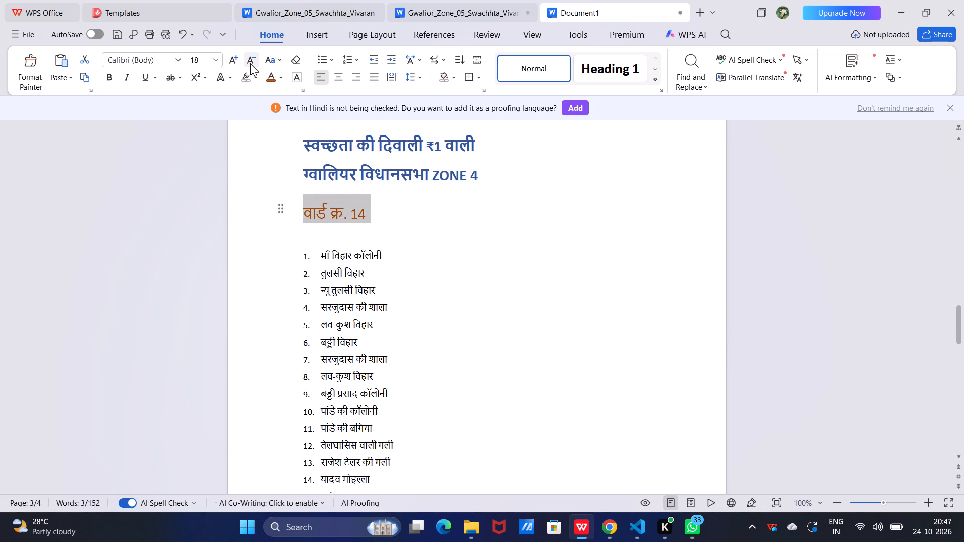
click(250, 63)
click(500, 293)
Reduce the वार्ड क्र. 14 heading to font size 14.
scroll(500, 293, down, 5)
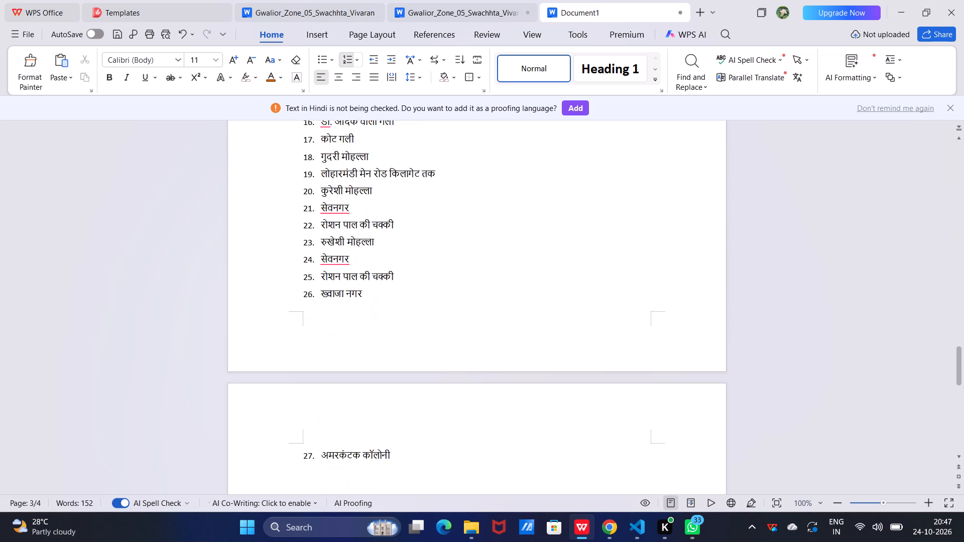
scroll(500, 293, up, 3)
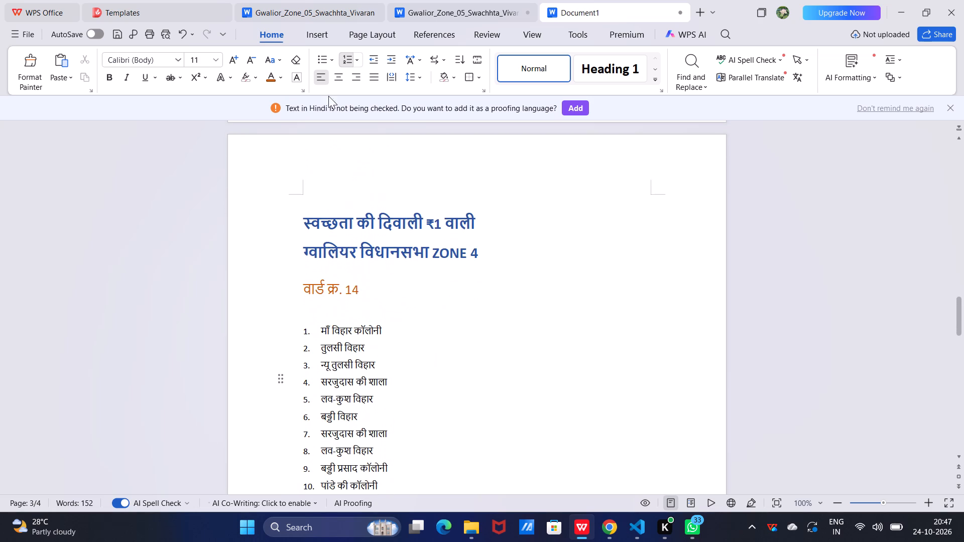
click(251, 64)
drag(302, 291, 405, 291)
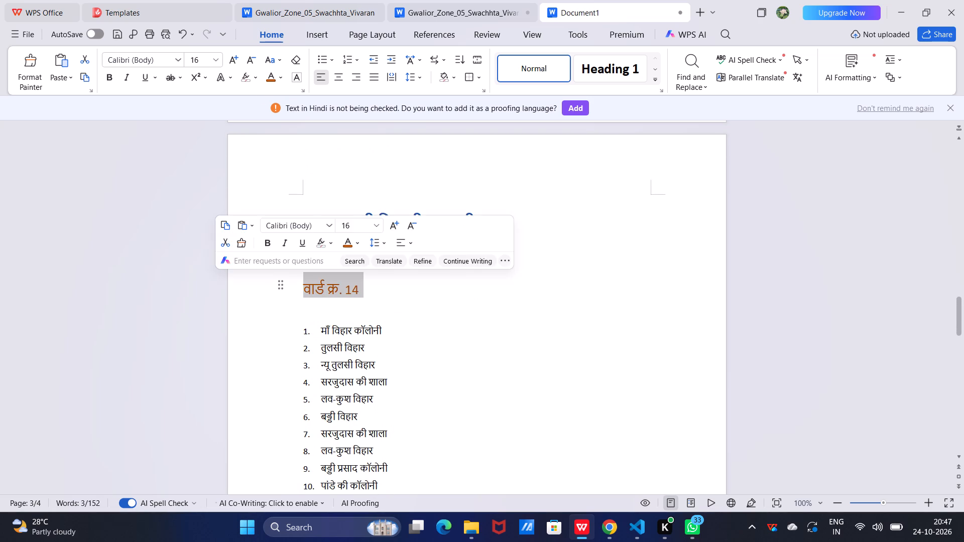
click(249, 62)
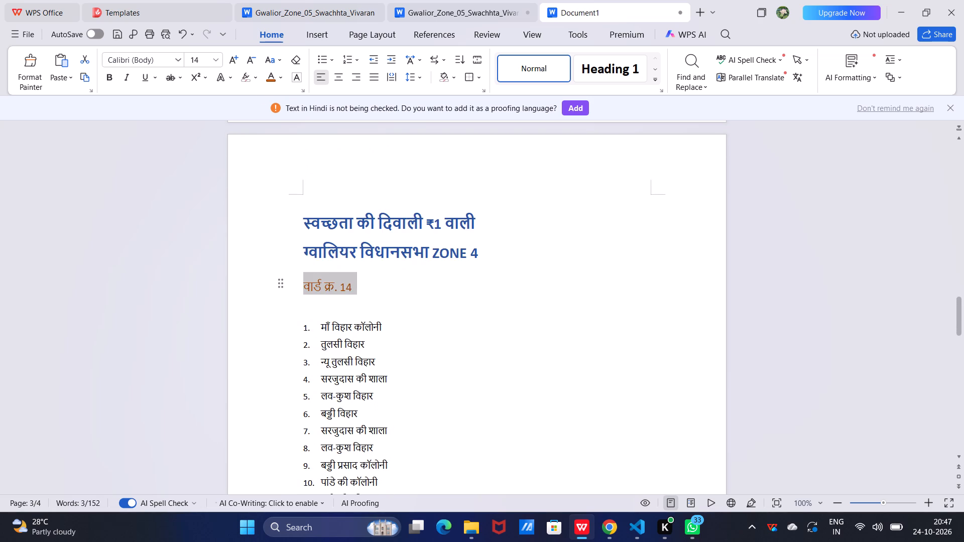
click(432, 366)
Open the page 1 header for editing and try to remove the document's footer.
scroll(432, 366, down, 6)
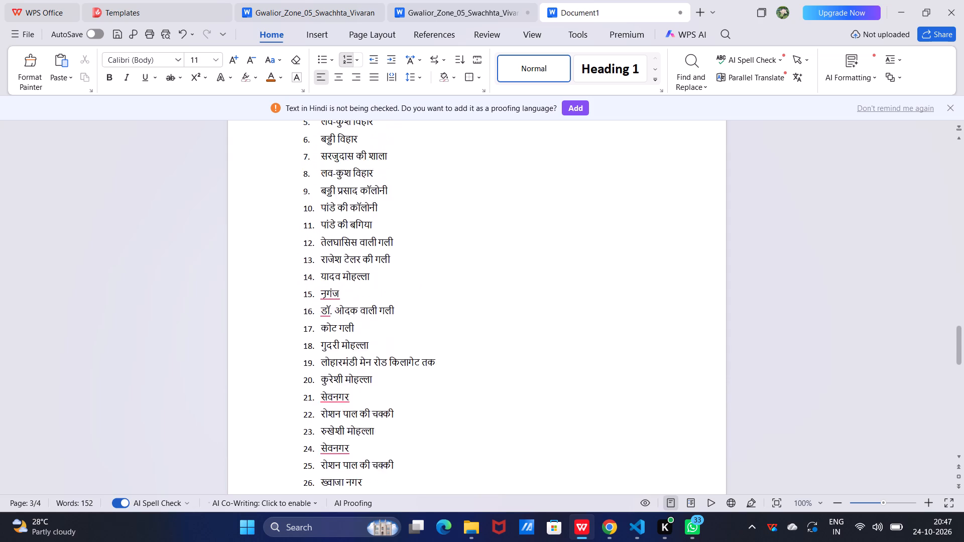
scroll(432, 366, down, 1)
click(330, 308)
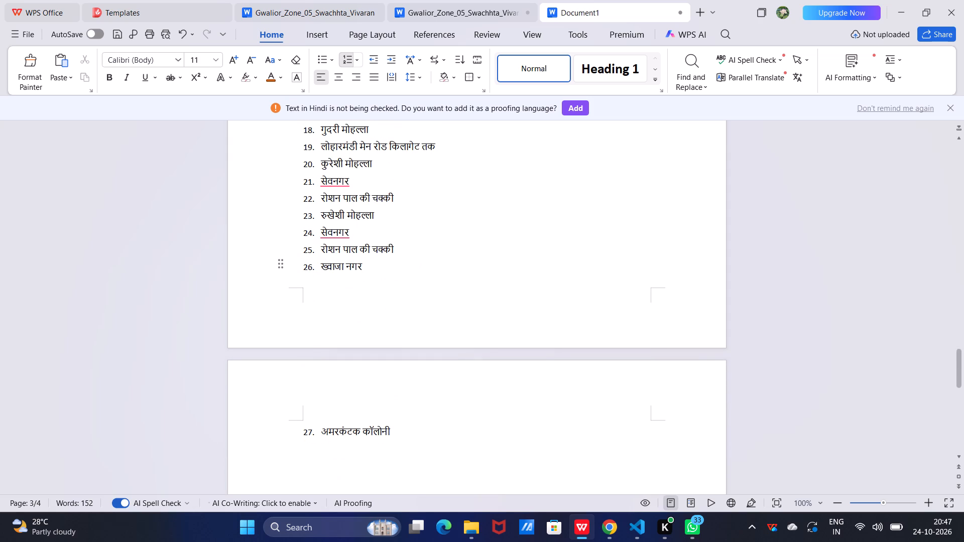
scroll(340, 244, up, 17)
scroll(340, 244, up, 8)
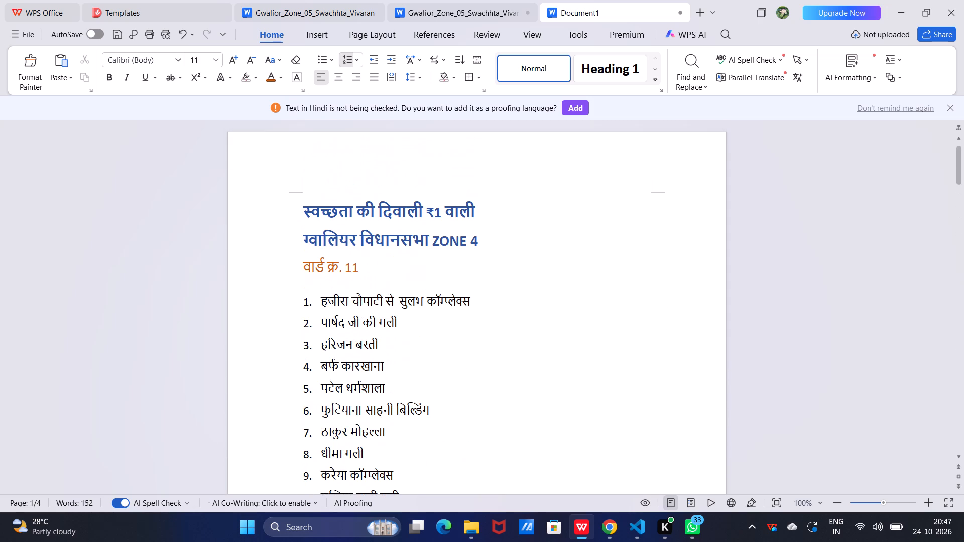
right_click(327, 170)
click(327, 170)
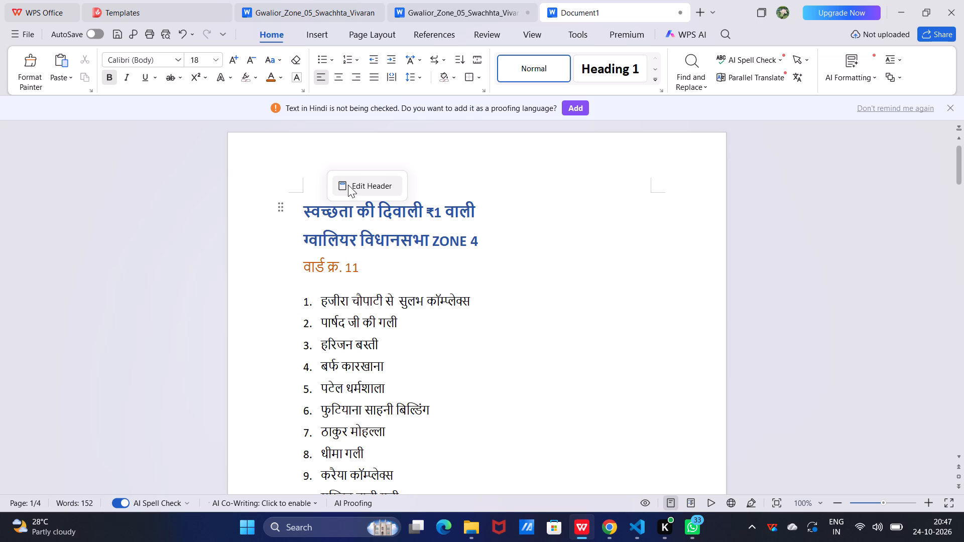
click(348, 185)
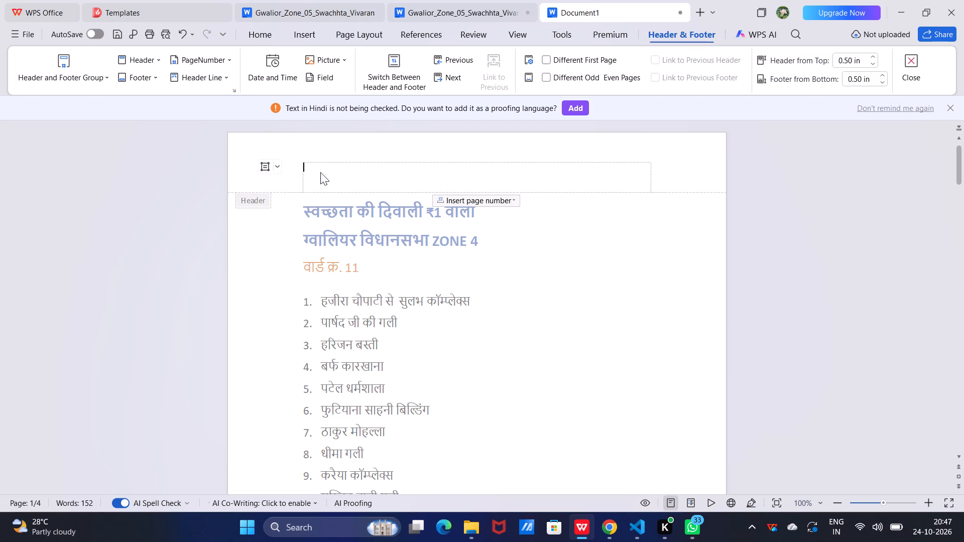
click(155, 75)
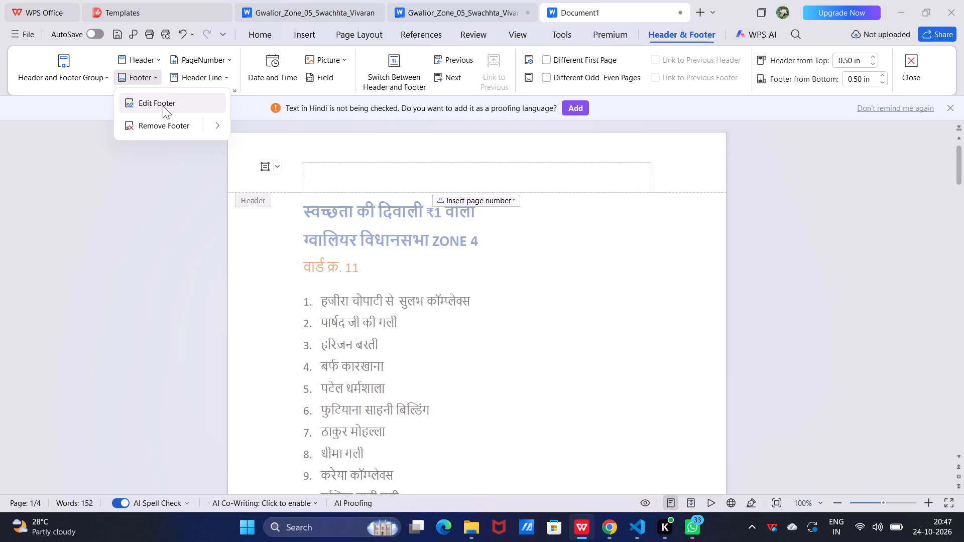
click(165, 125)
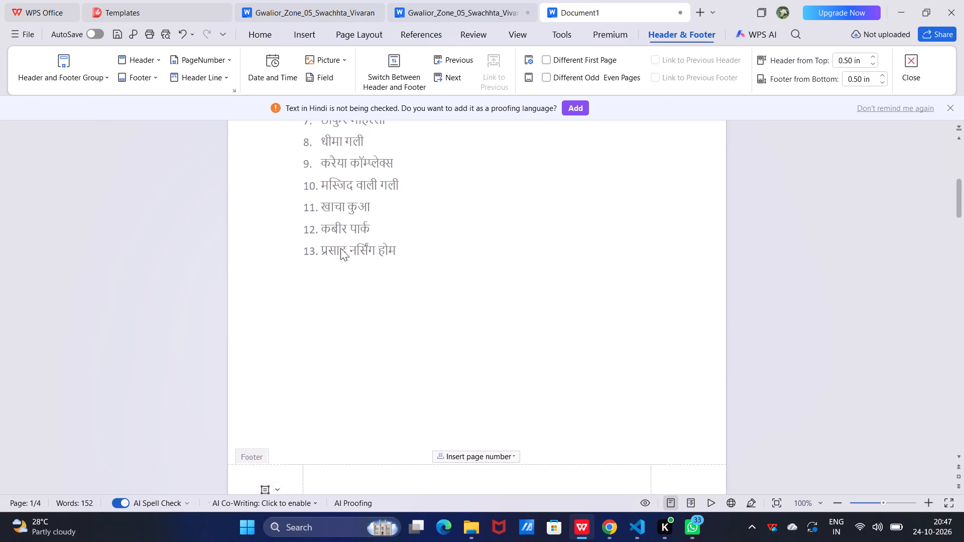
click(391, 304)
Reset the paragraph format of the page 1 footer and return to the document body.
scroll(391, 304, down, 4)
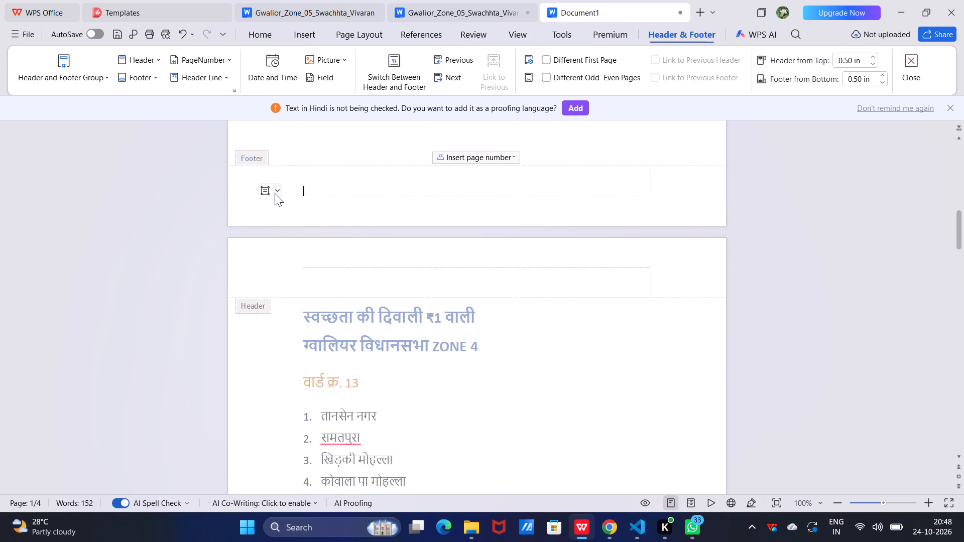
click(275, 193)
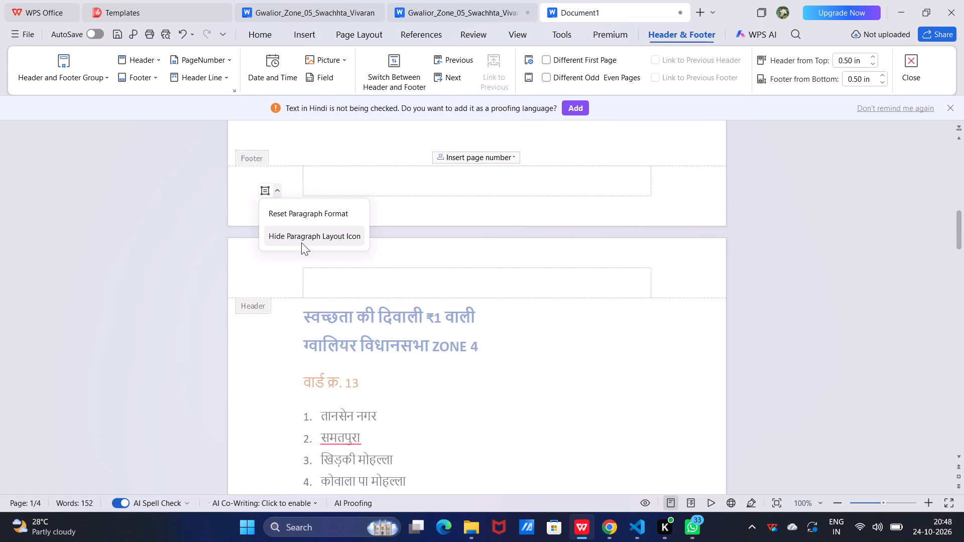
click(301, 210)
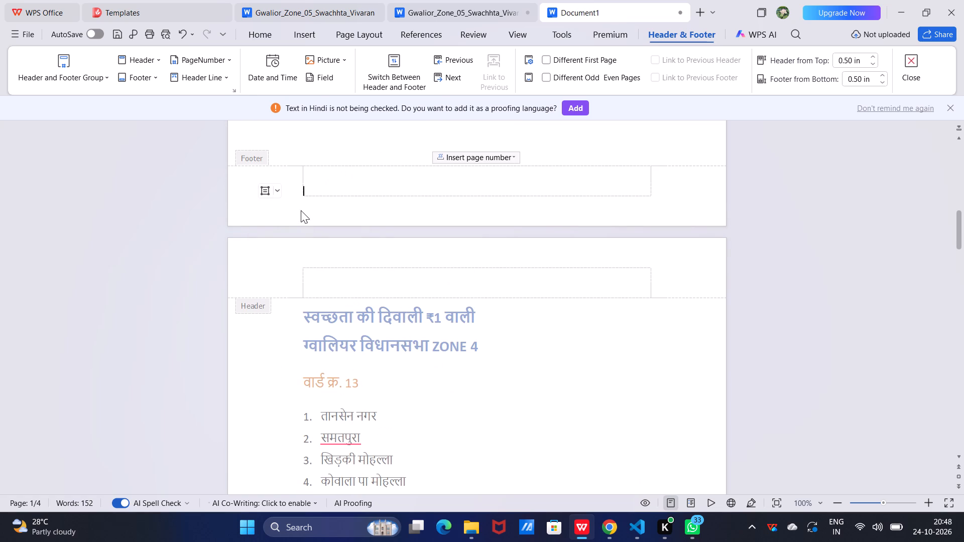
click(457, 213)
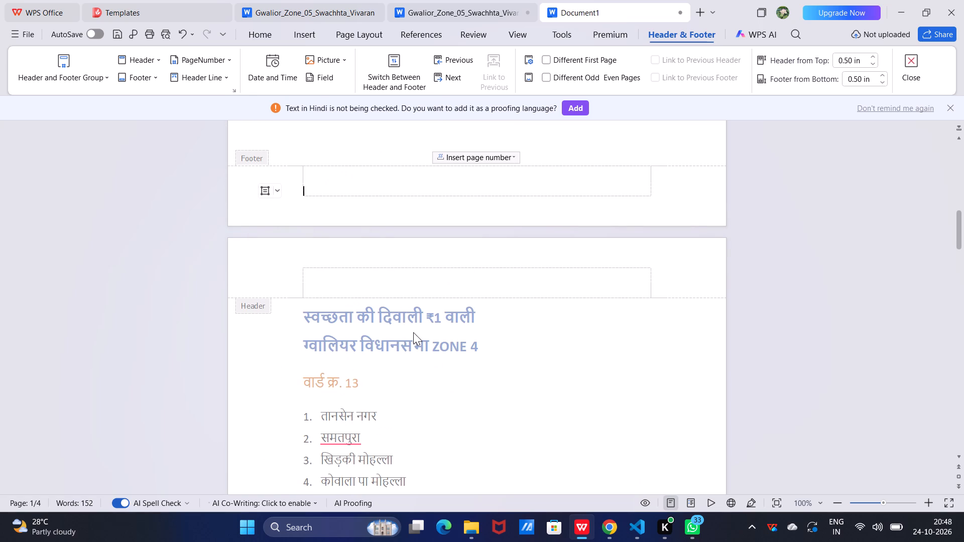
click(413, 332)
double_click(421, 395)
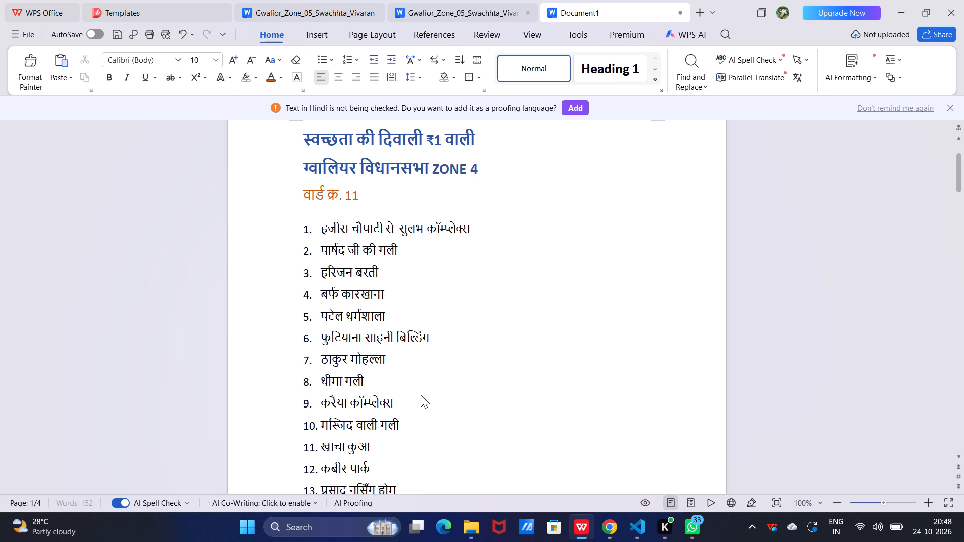
Reduce the document's bottom page margin to 0.5 in.
scroll(396, 306, down, 14)
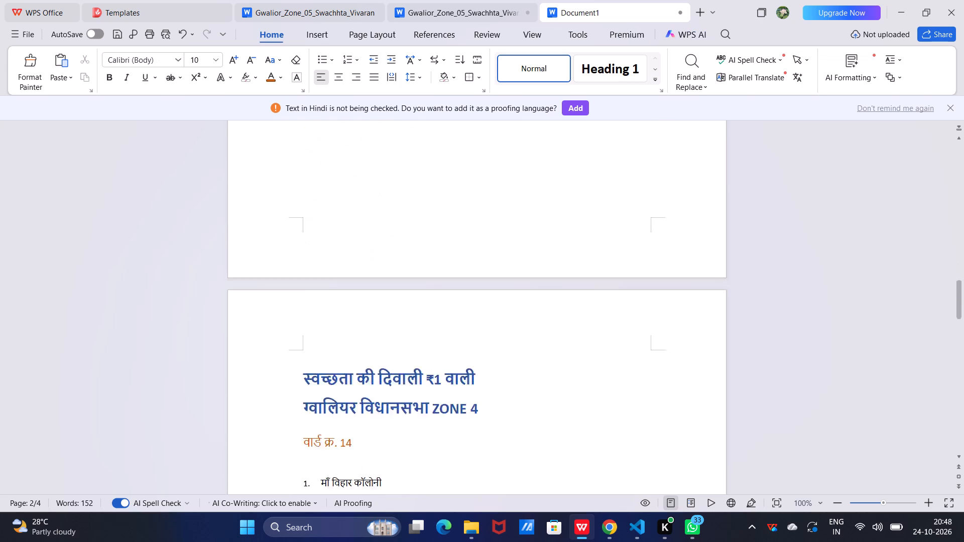
scroll(396, 306, down, 10)
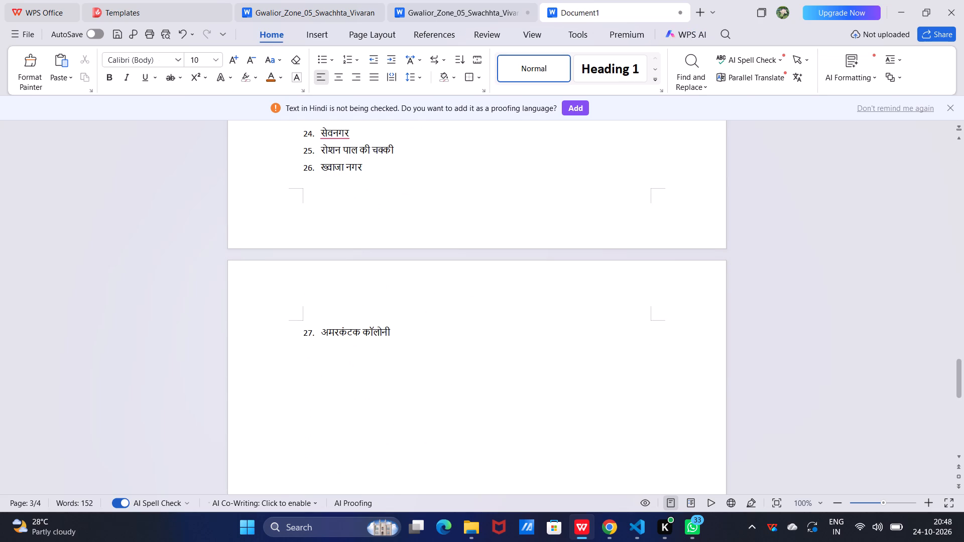
click(338, 242)
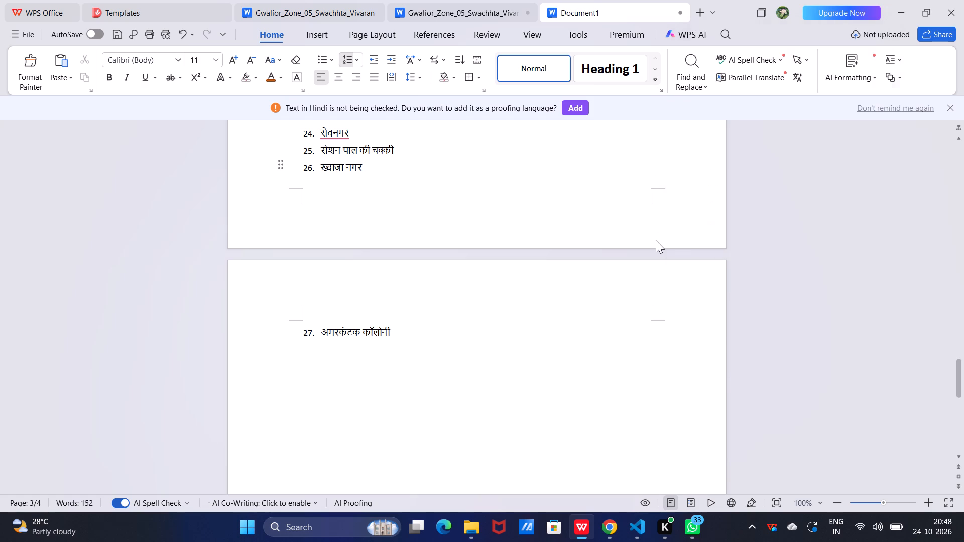
click(364, 33)
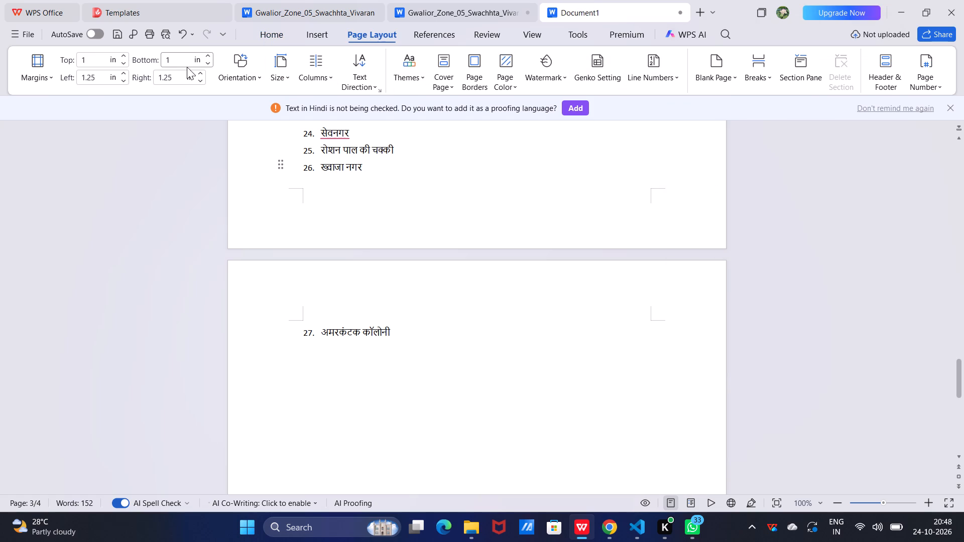
click(205, 63)
triple_click(205, 63)
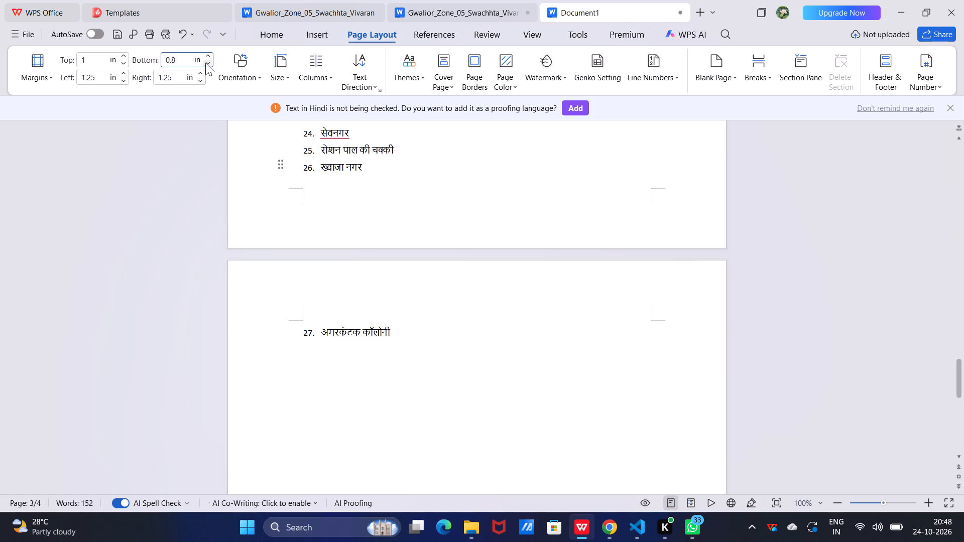
click(205, 63)
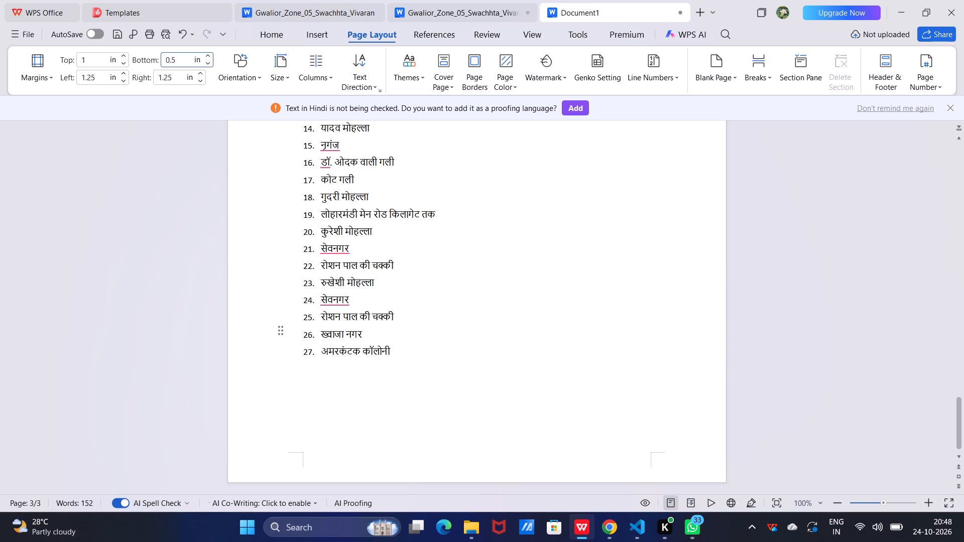
Insert two blank lines before the title block above वार्ड क्र. 14 so the whole block starts on page 3.
scroll(388, 268, right, 1)
scroll(388, 268, up, 4)
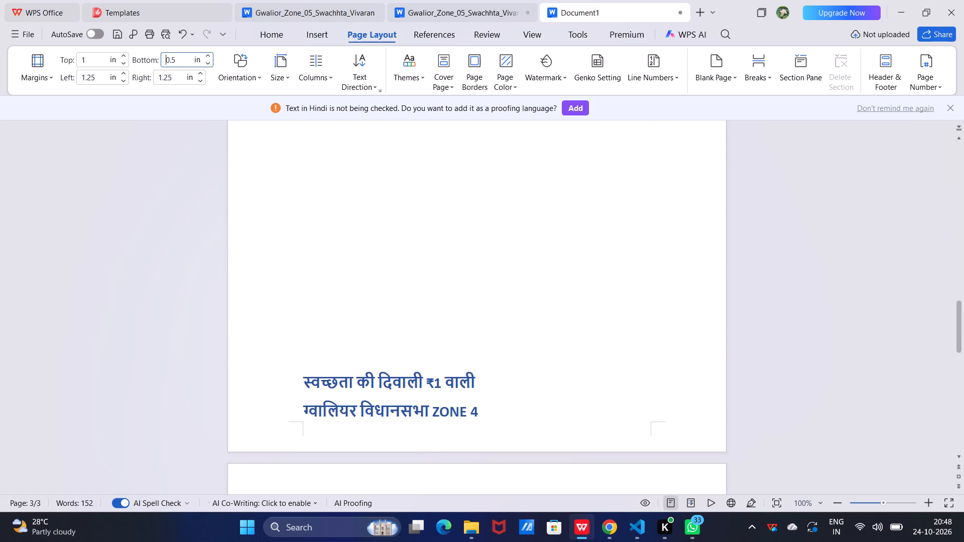
click(297, 382)
key(Return)
key(Return)
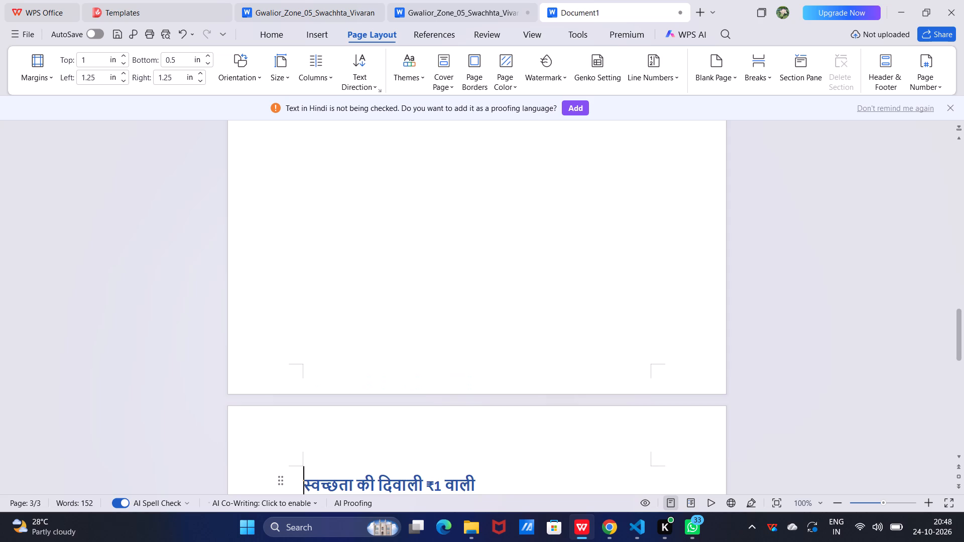
Insert a blank line before the स्वच्छता की दिवाली ₹1 वाली title above वार्ड क्र. 13 to move it onto page 2.
scroll(297, 382, down, 7)
scroll(297, 382, up, 6)
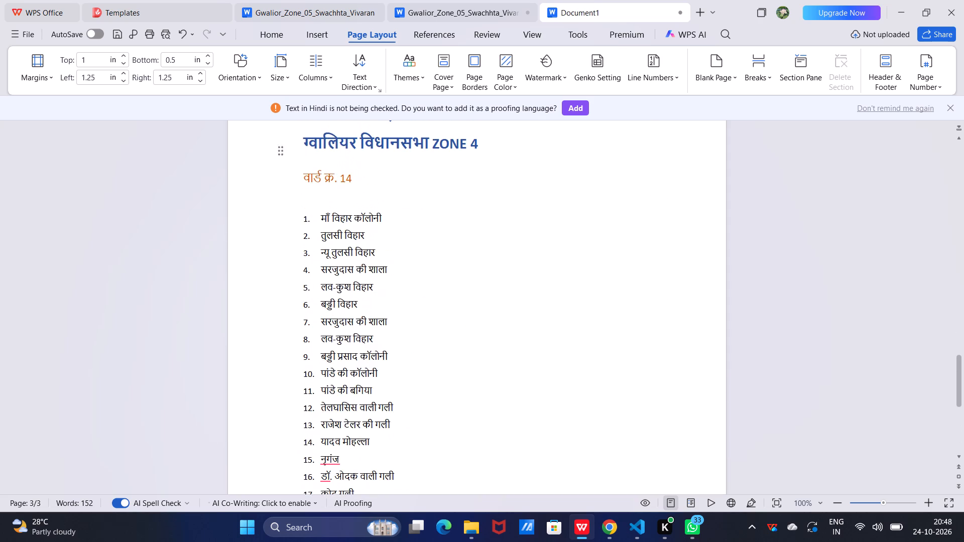
scroll(297, 382, up, 14)
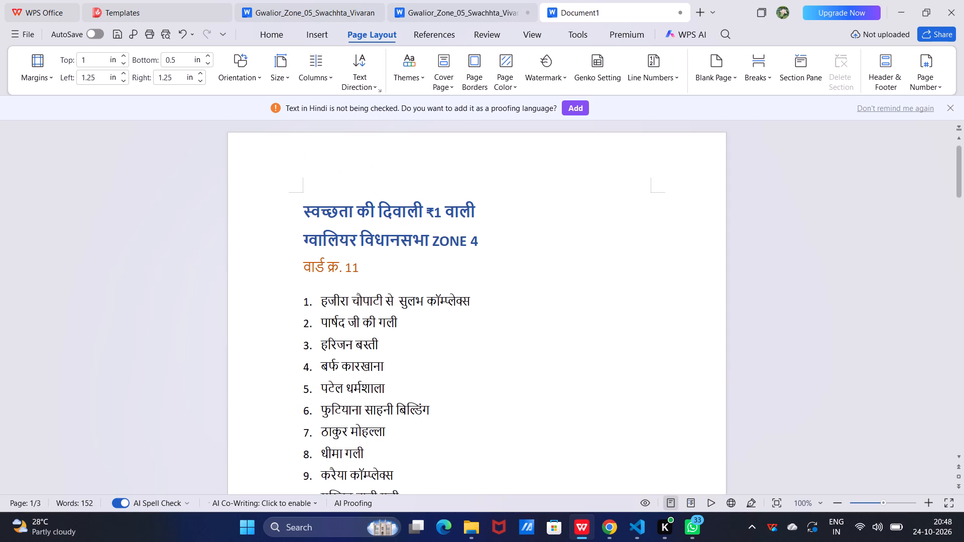
scroll(297, 382, down, 9)
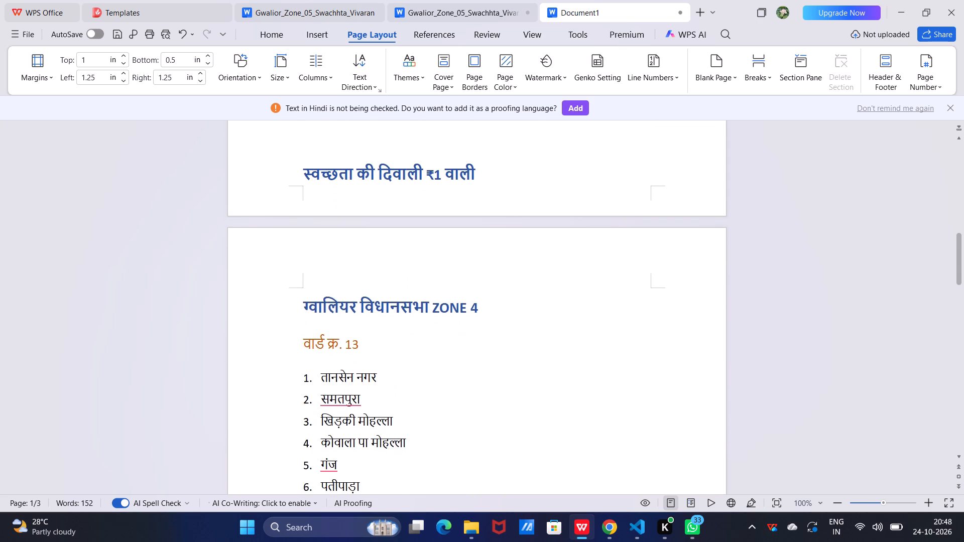
scroll(297, 382, down, 1)
click(301, 172)
key(Return)
Place the text cursor at the end of stop 21, सेवनगर, in the वार्ड क्र. 14 list.
scroll(301, 172, down, 9)
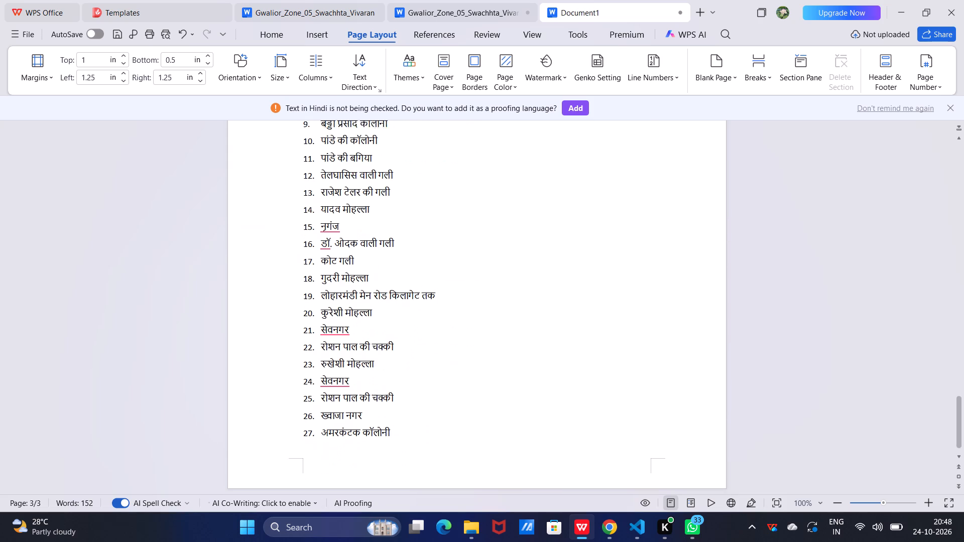
scroll(301, 172, down, 6)
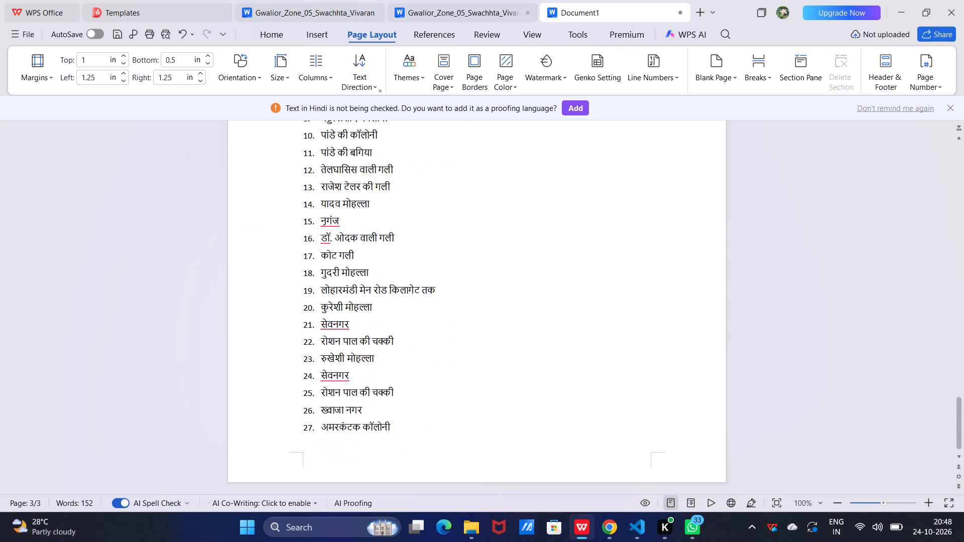
scroll(301, 172, right, 1)
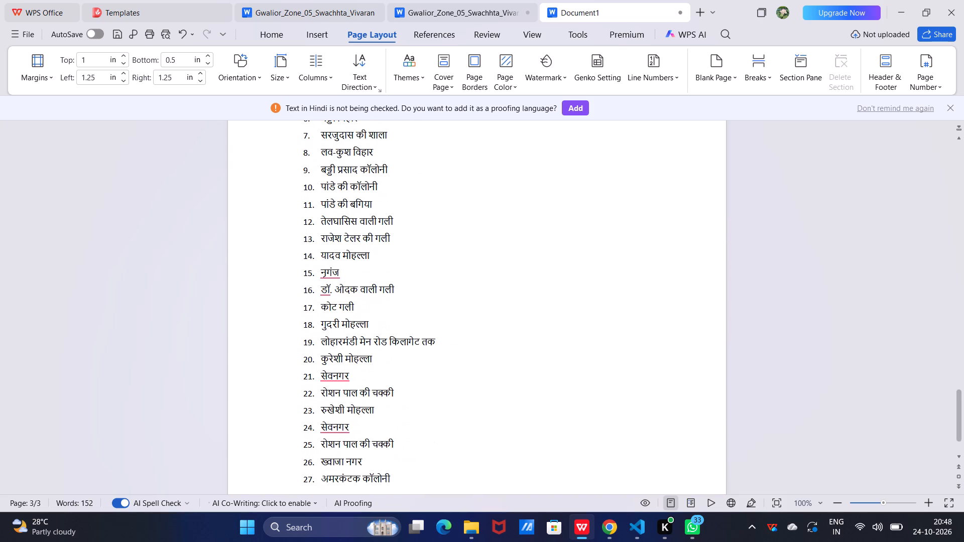
click(348, 373)
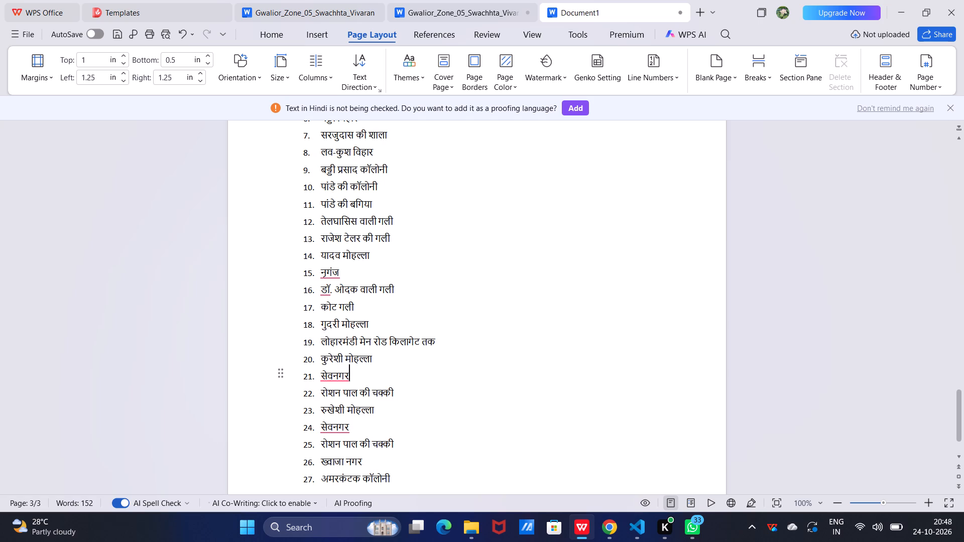
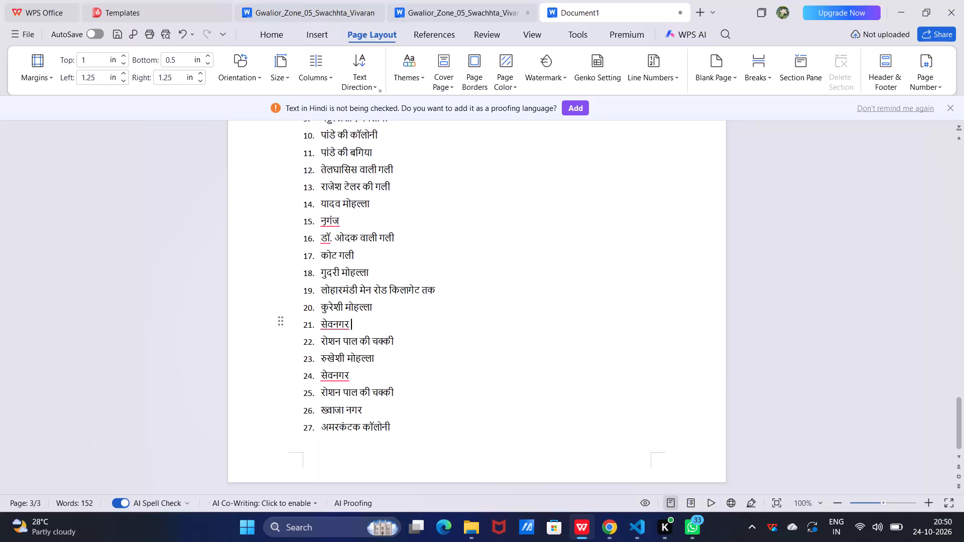
Replace the text of list item 21 with the copied name, written as one word without a space: सेवानगर.
key(BackSpace)
key(BackSpace)
key(BackSpace)
key(BackSpace)
key(BackSpace)
key(BackSpace)
key(BackSpace)
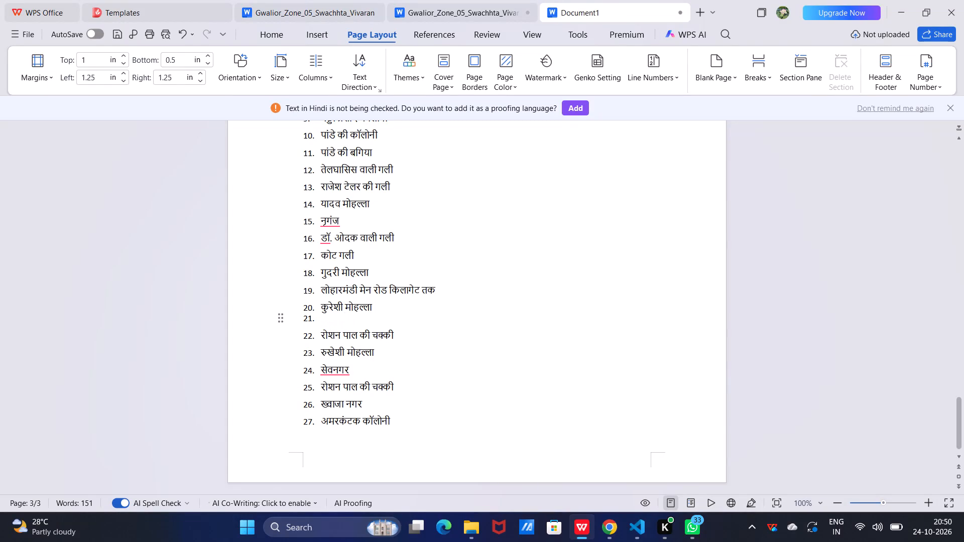
key(ctrl+v)
click(335, 327)
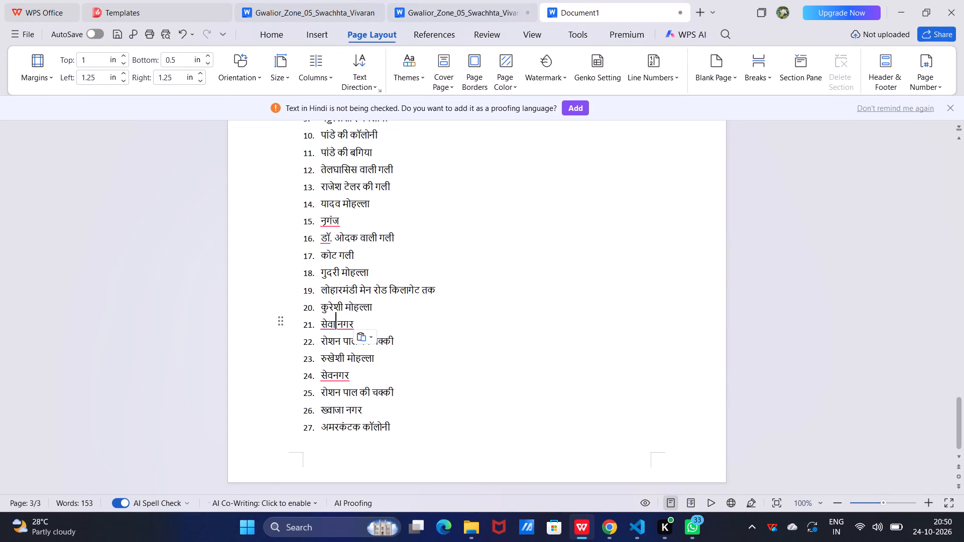
key(Right)
key(BackSpace)
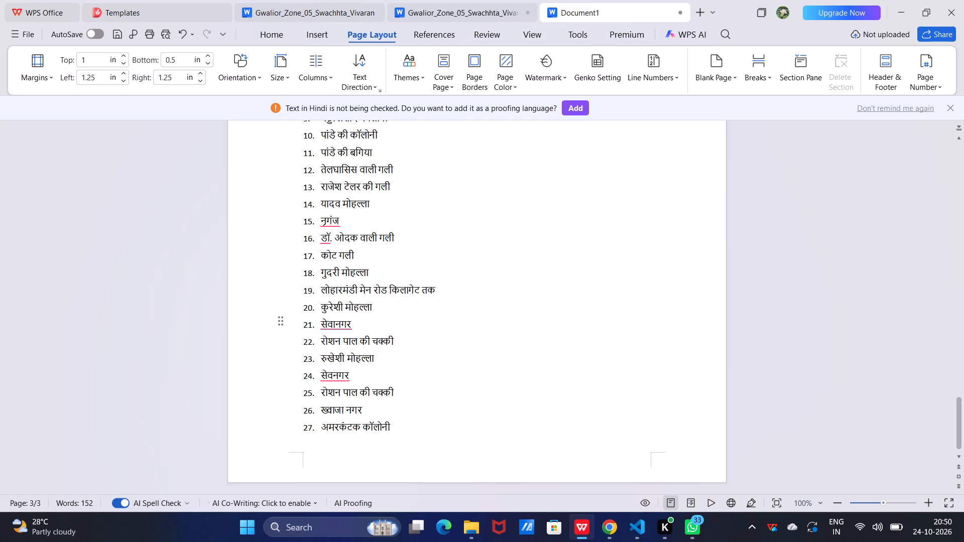
click(447, 287)
Place the text cursor at the end of list item 15 for editing.
click(350, 220)
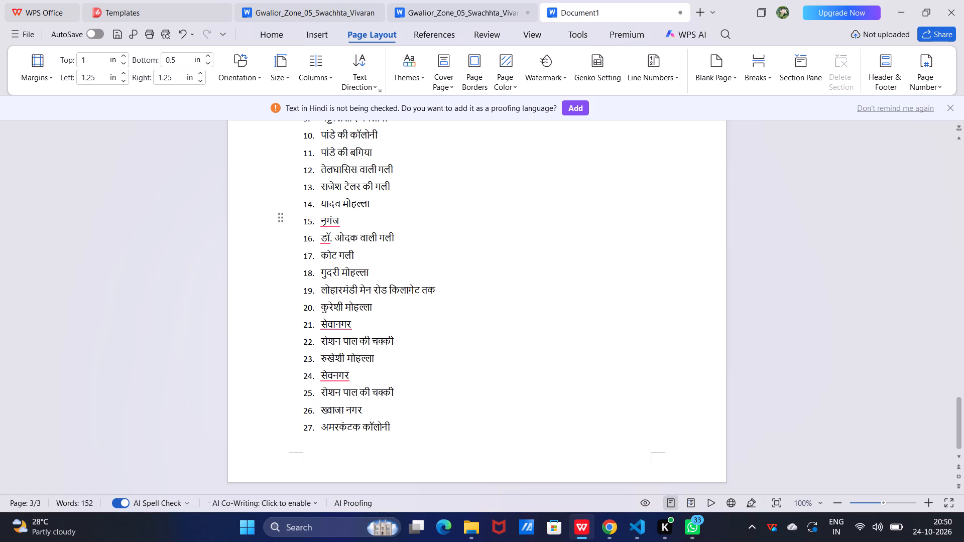
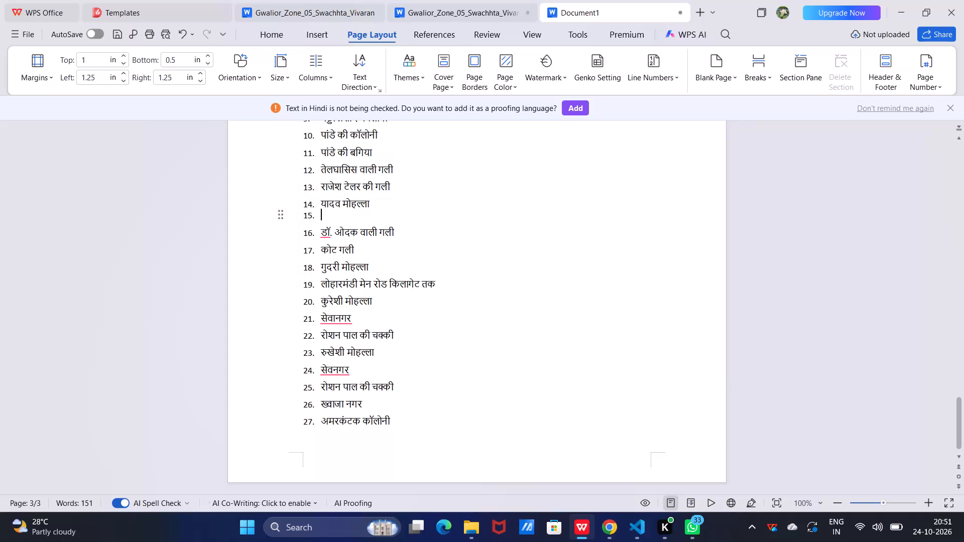
Paste the copied name नूरगंज into the empty list item 15 of the ward 14 list.
key(ctrl+v)
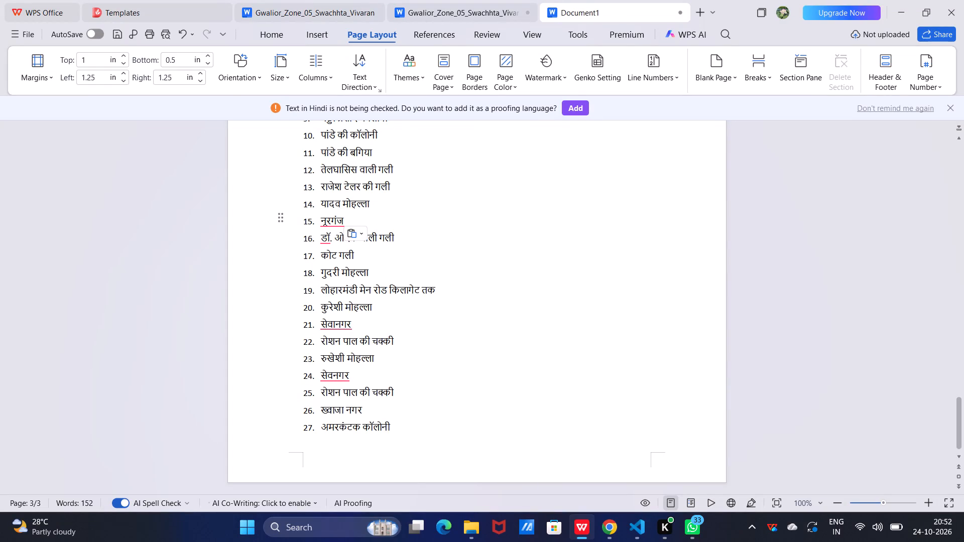
scroll(455, 257, up, 2)
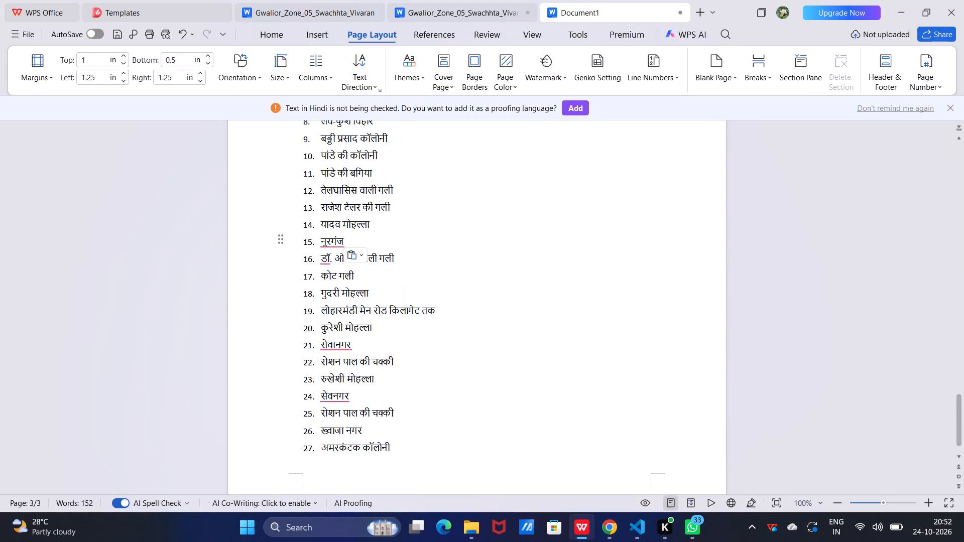
click(448, 332)
Review the locality lists across the document's three pages, from ward 11 to the end of ward 14.
scroll(475, 283, down, 1)
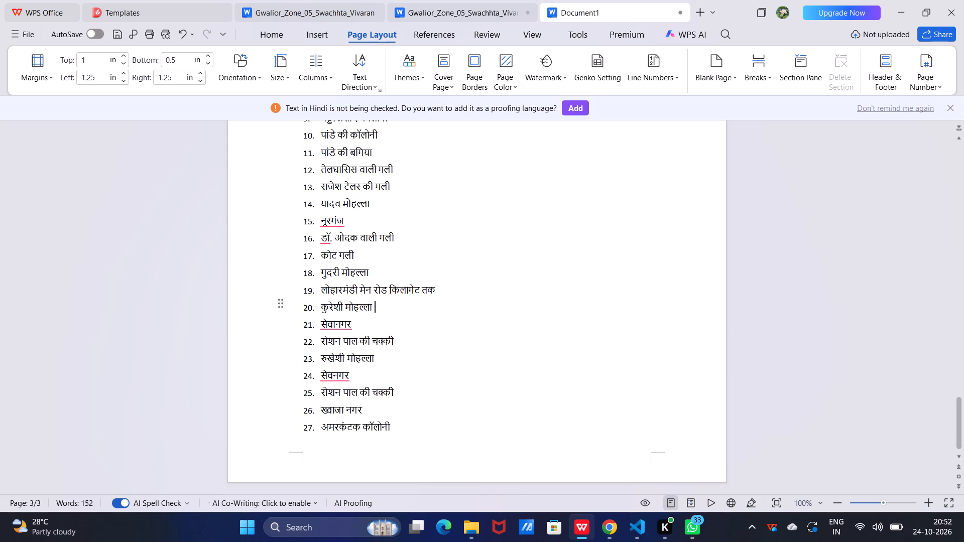
scroll(475, 283, down, 1)
scroll(475, 283, up, 9)
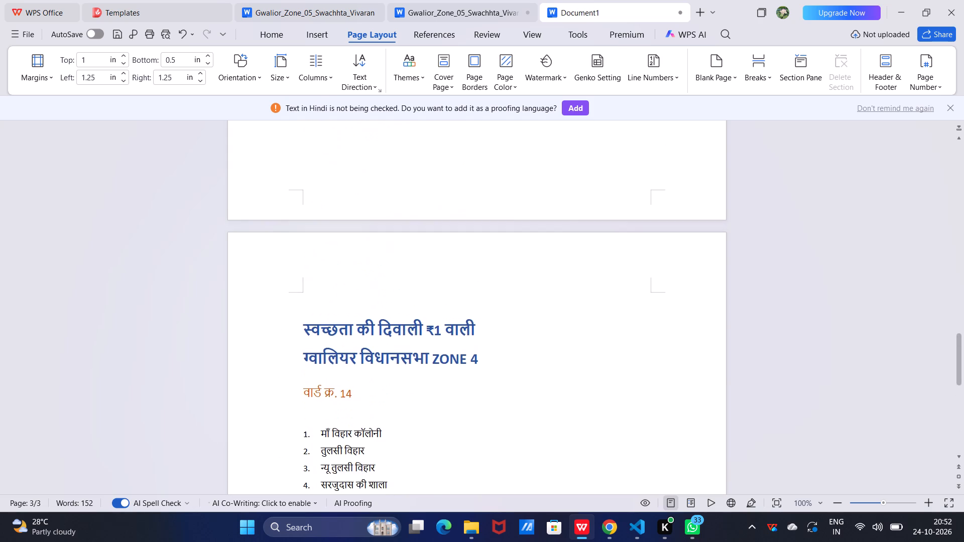
scroll(475, 283, up, 18)
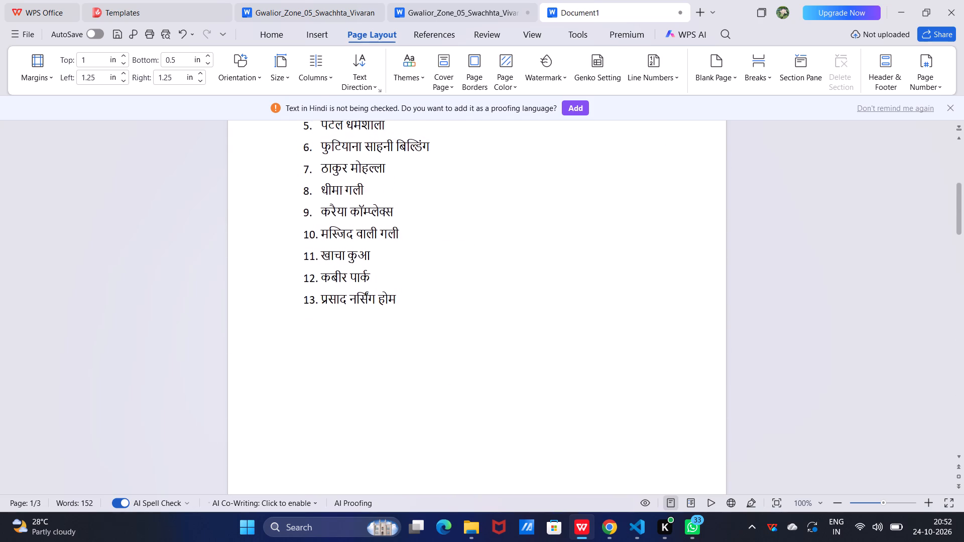
scroll(475, 283, up, 9)
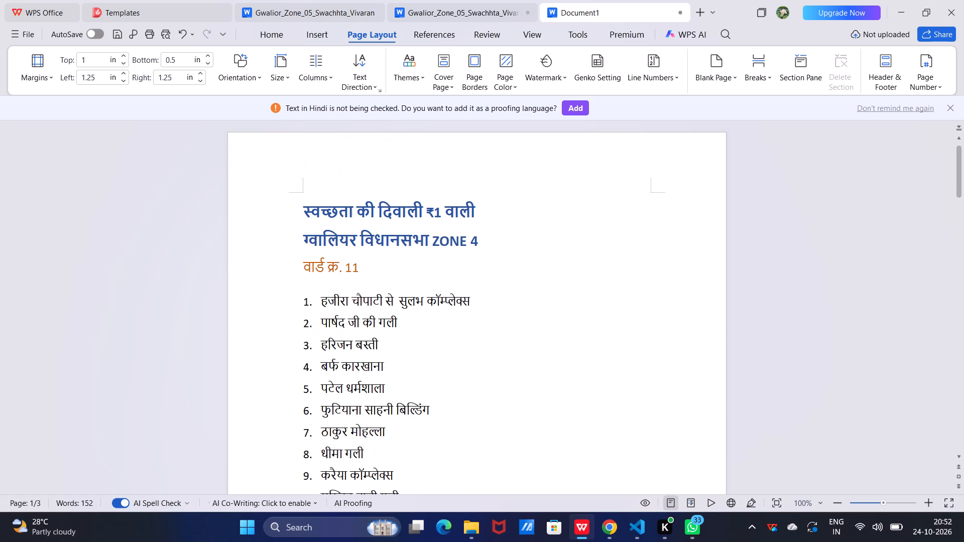
scroll(475, 283, down, 10)
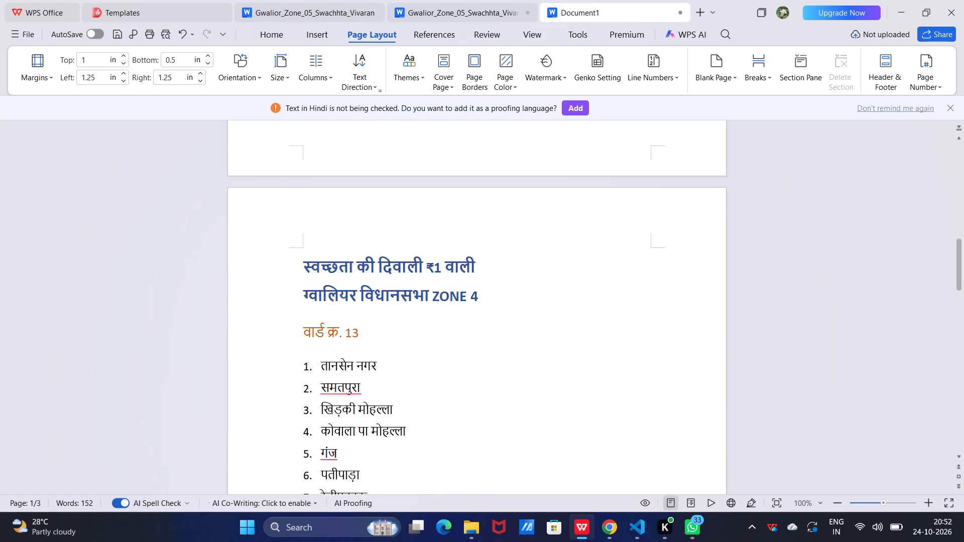
scroll(475, 283, down, 10)
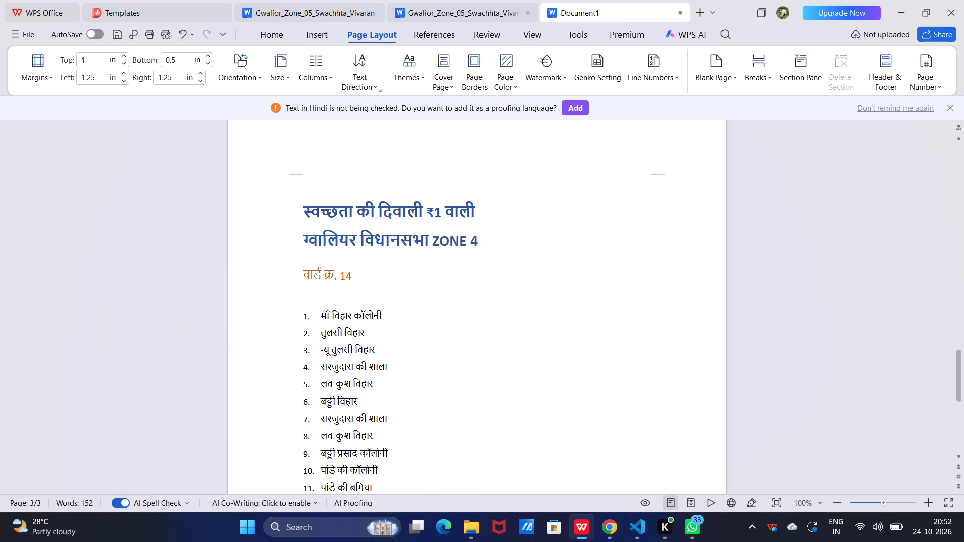
scroll(475, 283, down, 10)
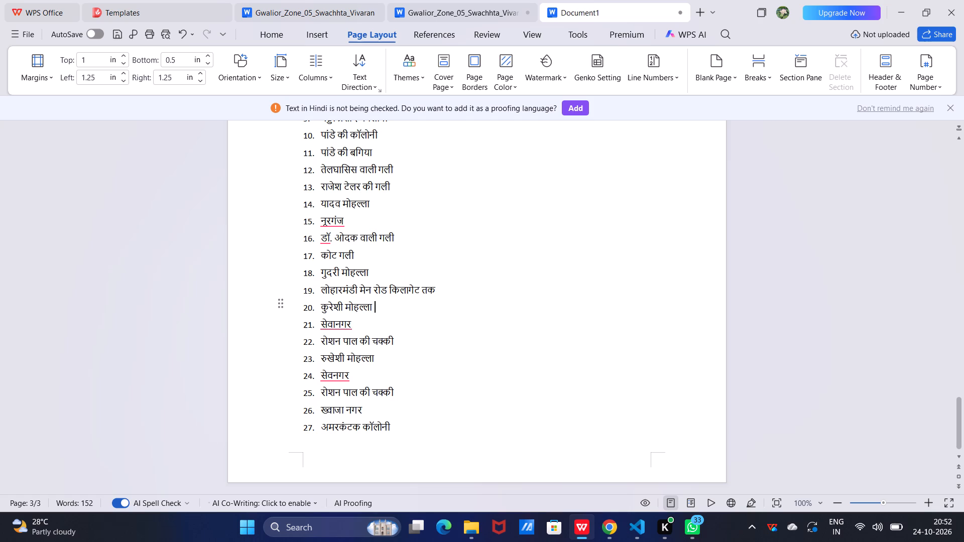
scroll(412, 250, up, 5)
scroll(412, 250, down, 1)
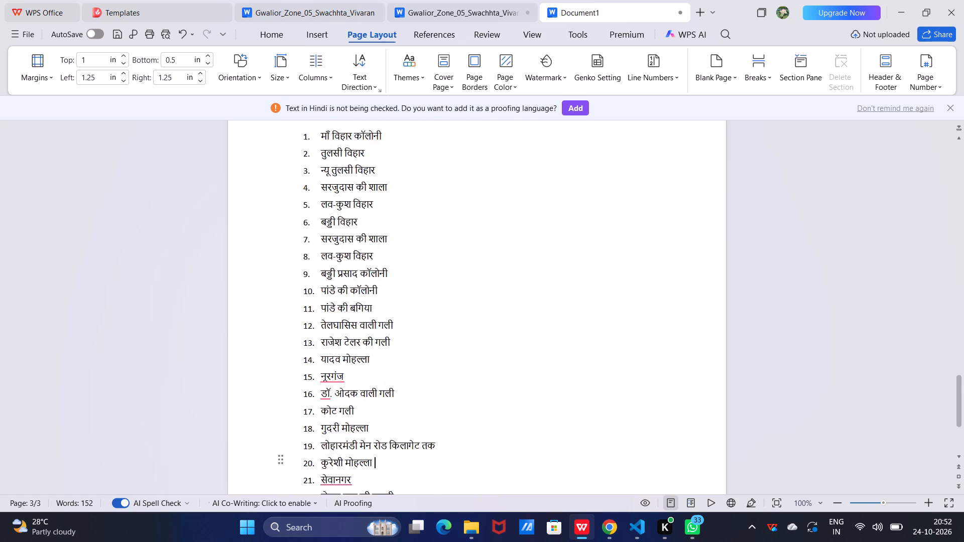
scroll(412, 250, down, 2)
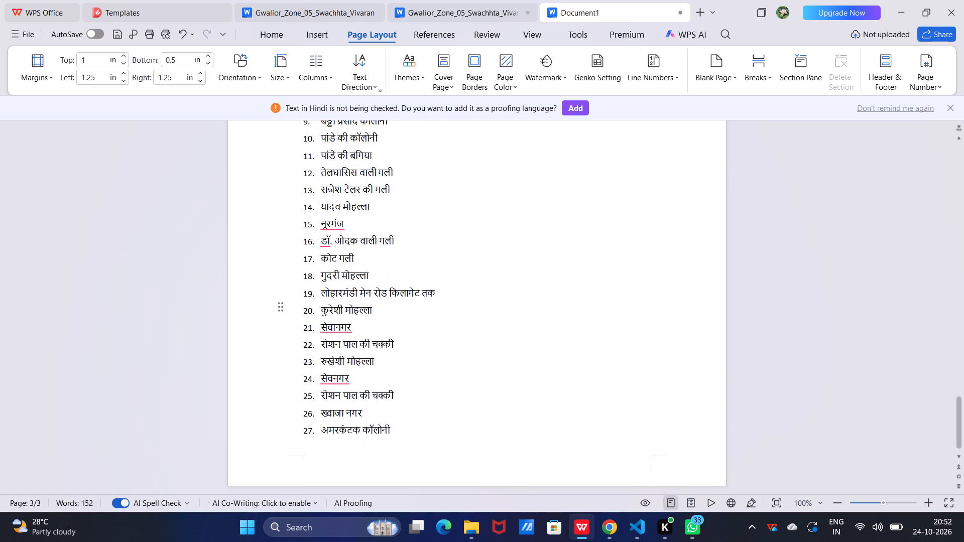
scroll(412, 250, up, 10)
Save the document to WPS Drive as a Word document (*.docx) named "zone 4".
key(ctrl+s)
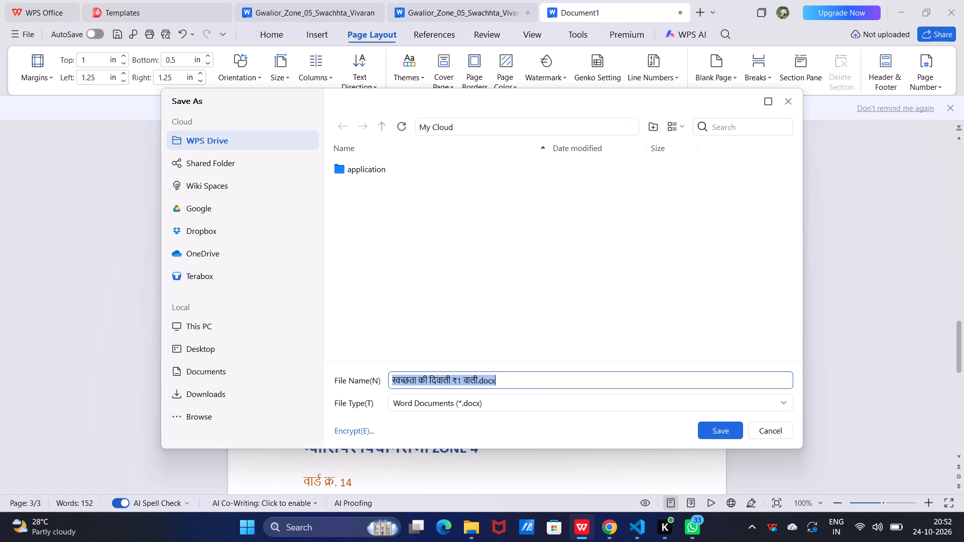
key(BackSpace)
text(zone)
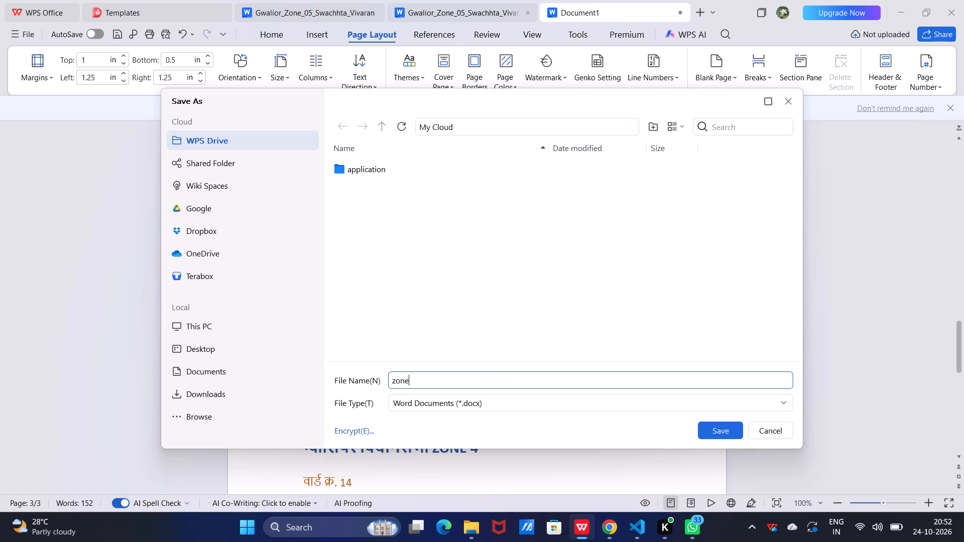
key(space)
key(2)
key(BackSpace)
key(4)
click(722, 432)
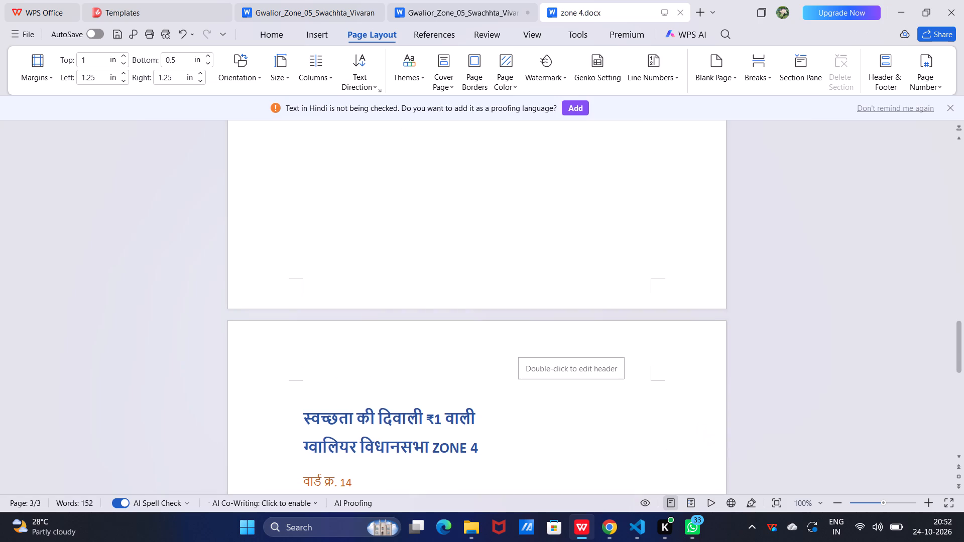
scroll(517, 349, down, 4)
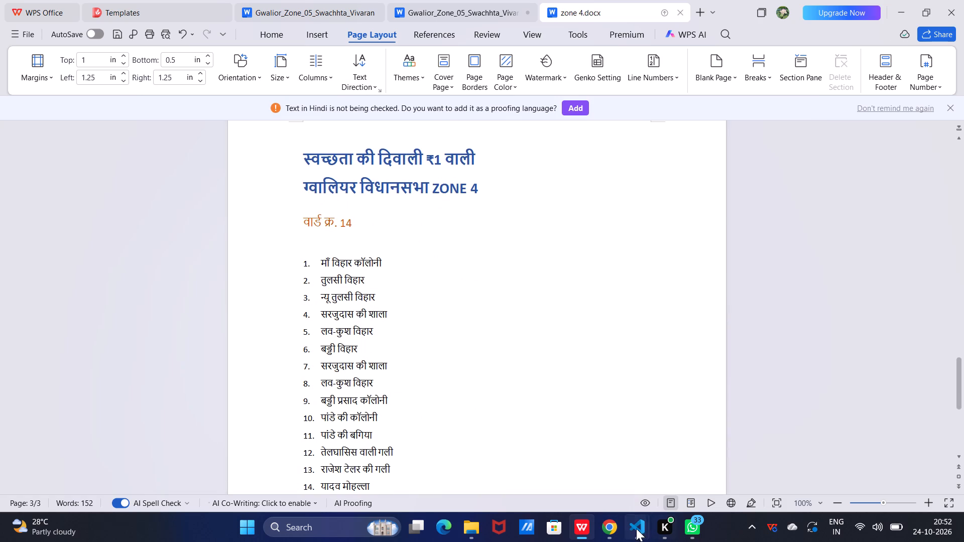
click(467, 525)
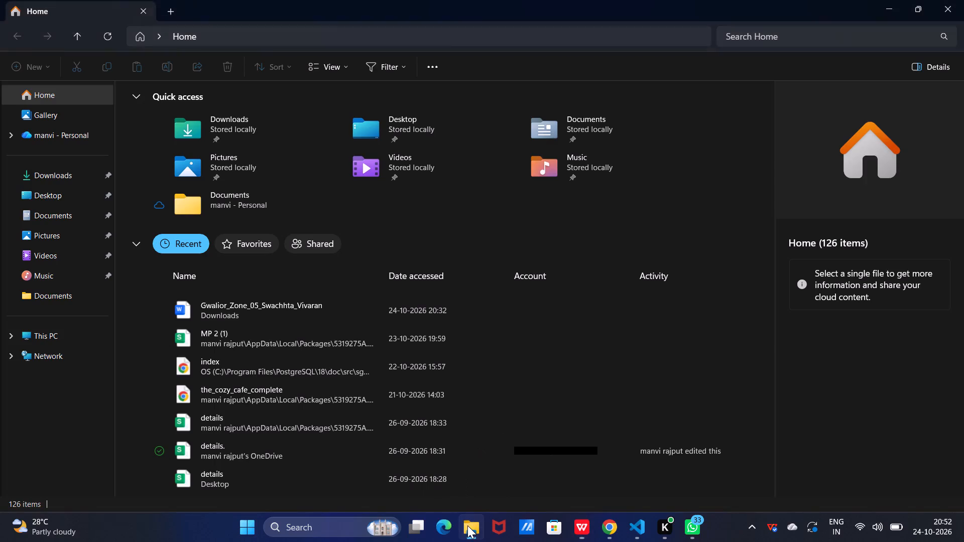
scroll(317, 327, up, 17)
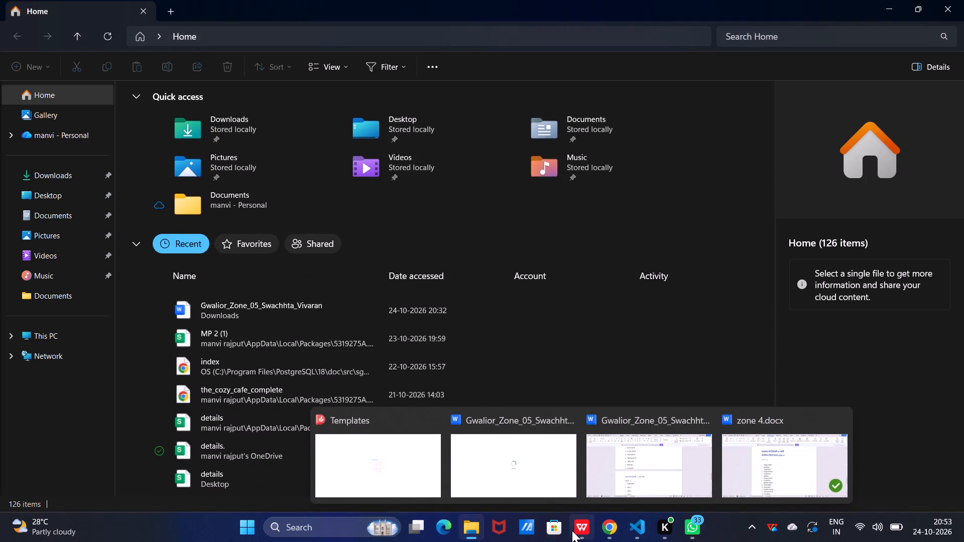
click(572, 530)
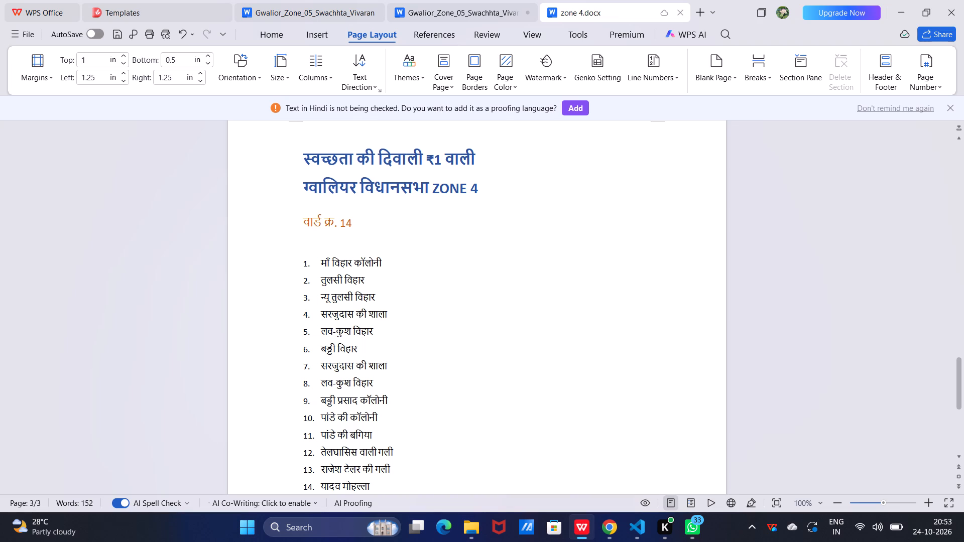
Save the zone 4 document again.
key(ctrl+s)
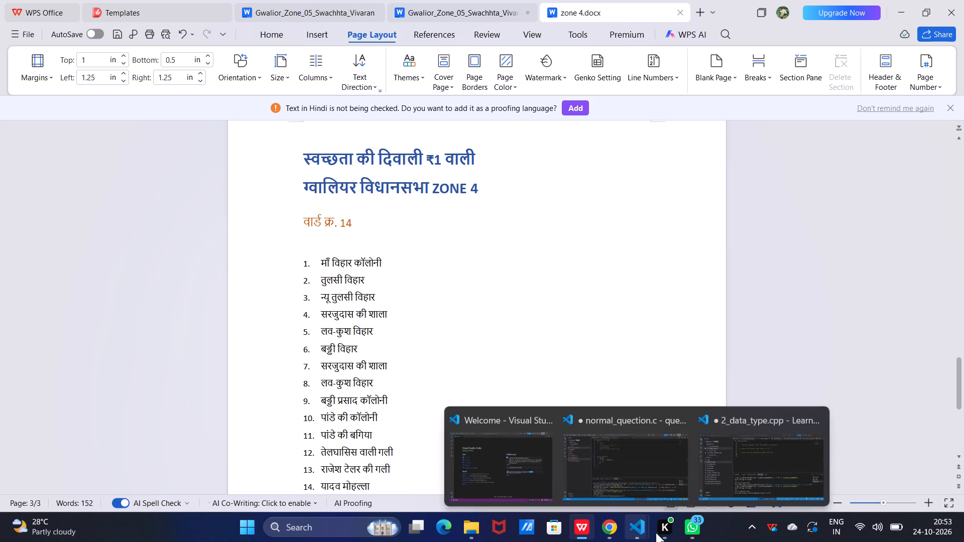
Switch to File Explorer and search Home for "zone 4".
click(470, 529)
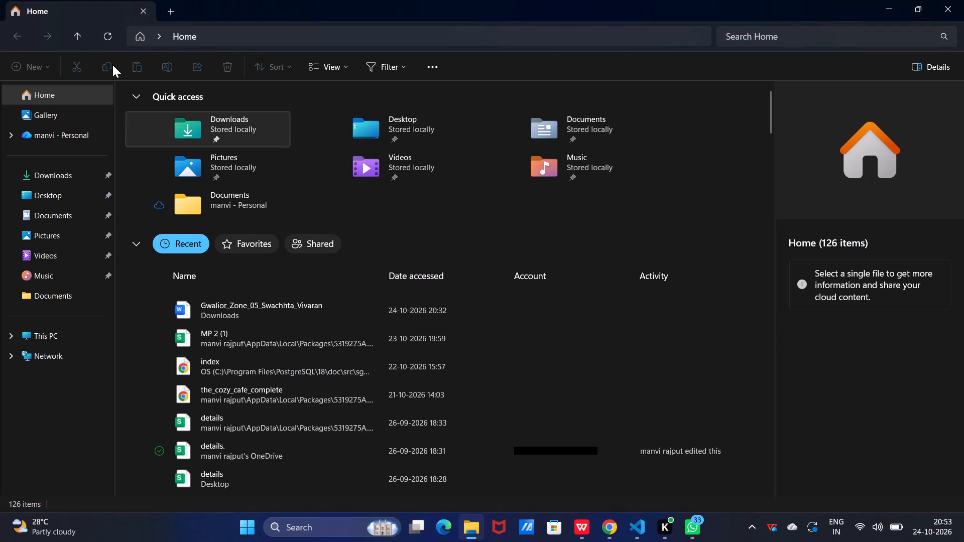
click(816, 33)
text(zone 4)
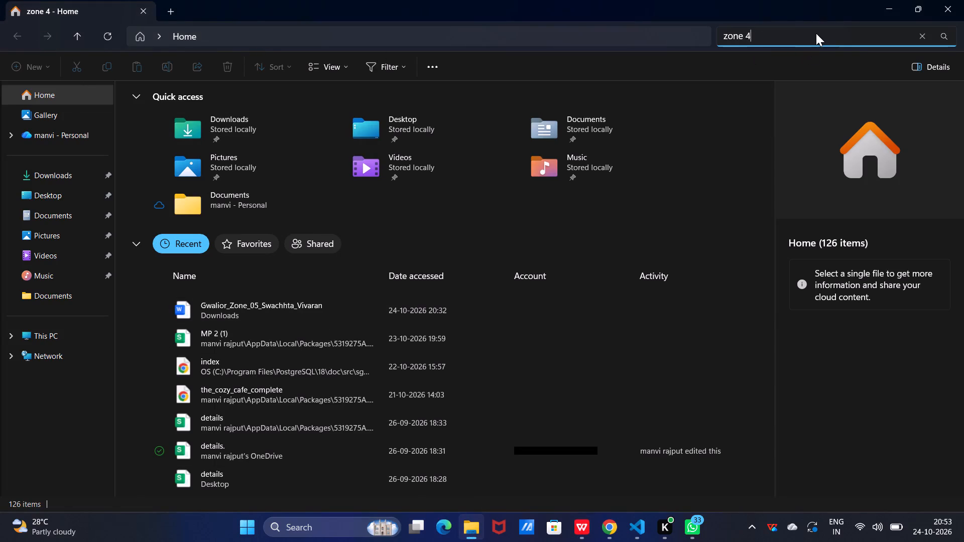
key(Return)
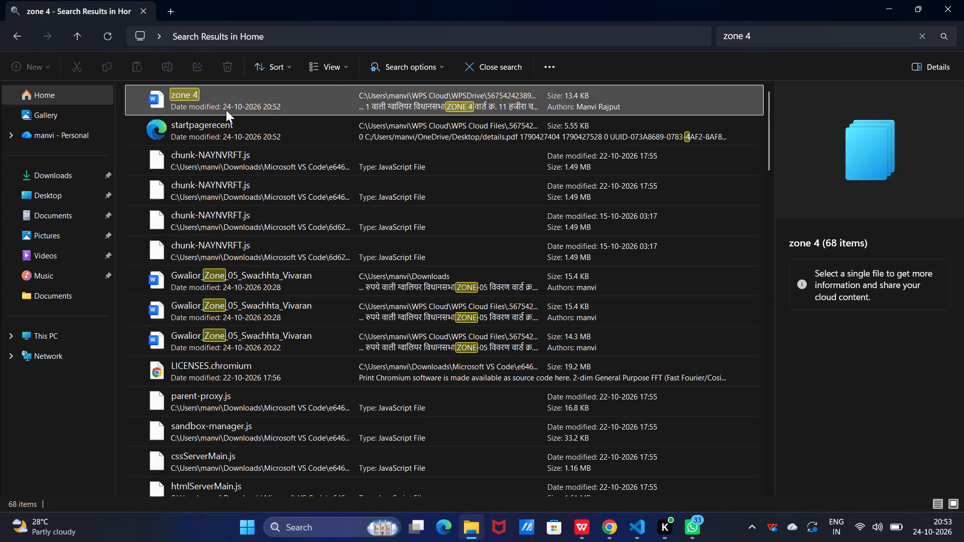
Open the "zone 4" Word document from the search results to check it.
double_click(235, 92)
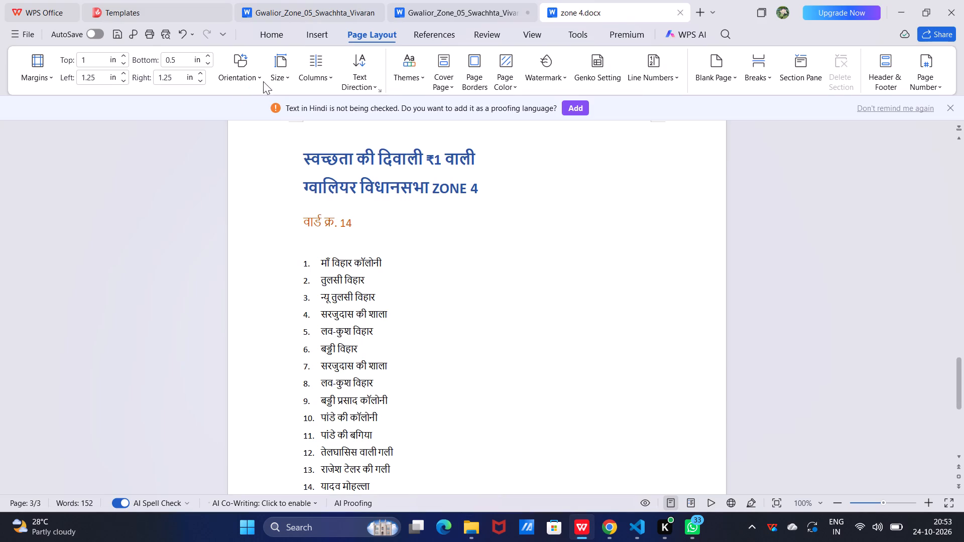
Switch back to File Explorer and share the "zone 4" Word document through WhatsApp.
click(472, 535)
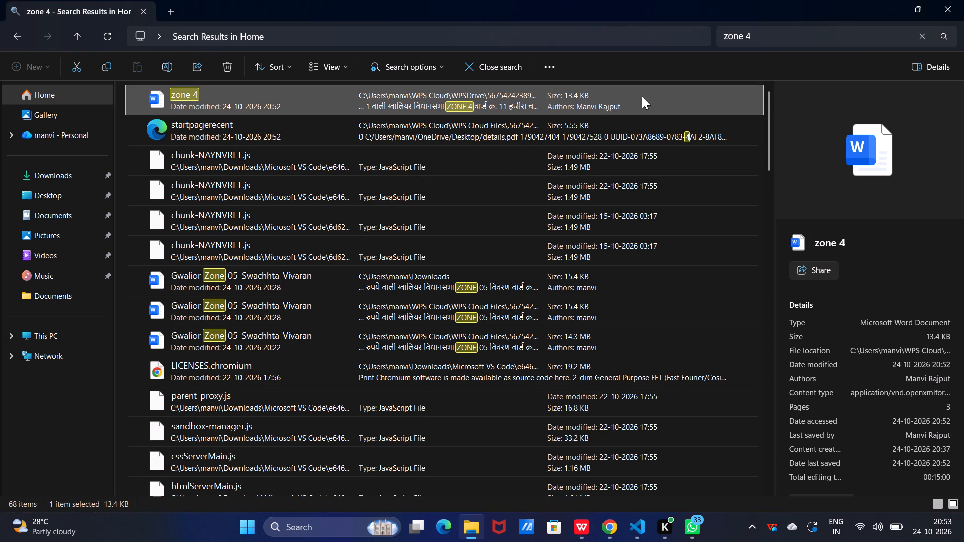
click(388, 221)
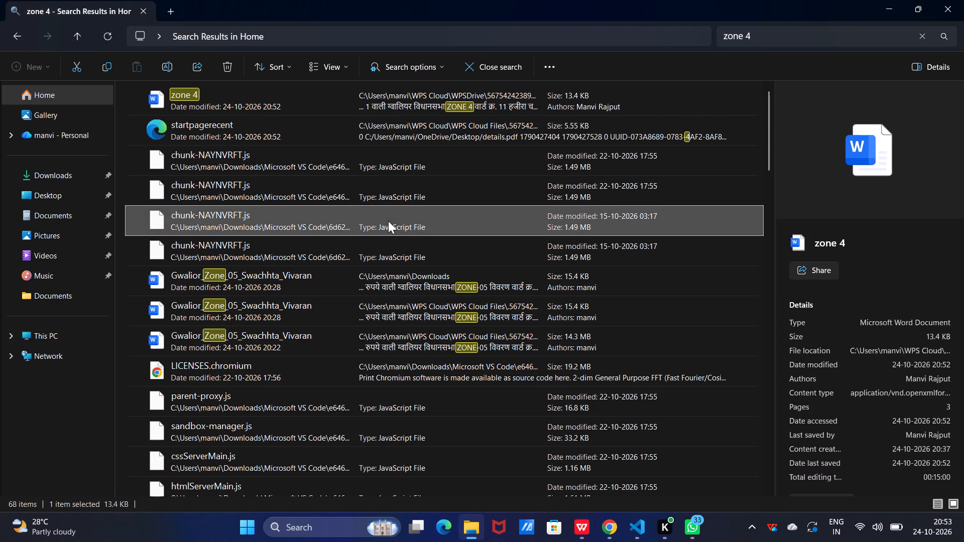
click(296, 95)
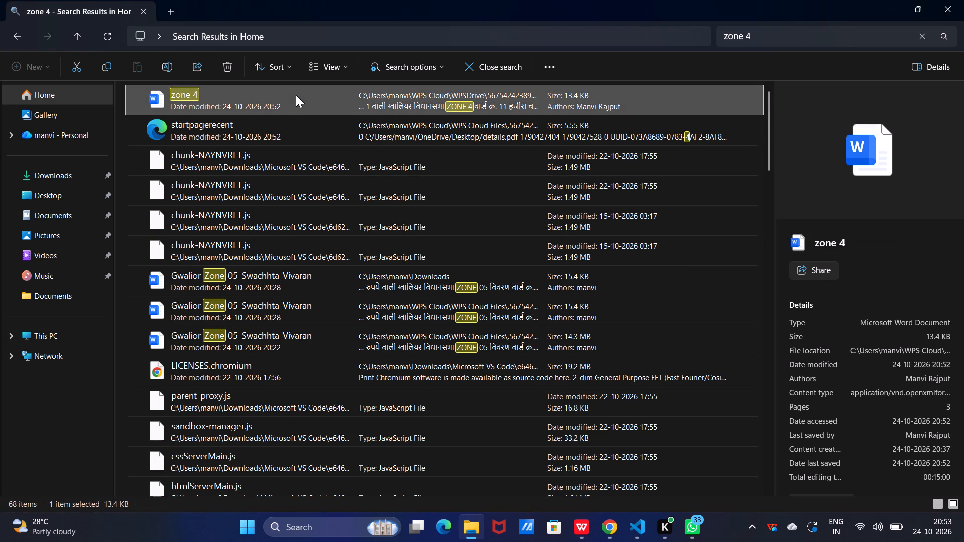
click(814, 264)
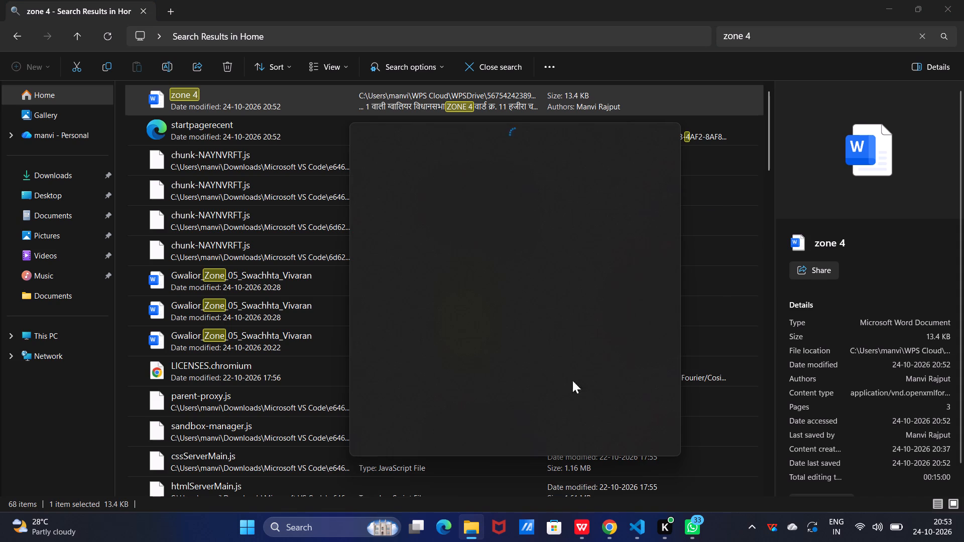
click(448, 329)
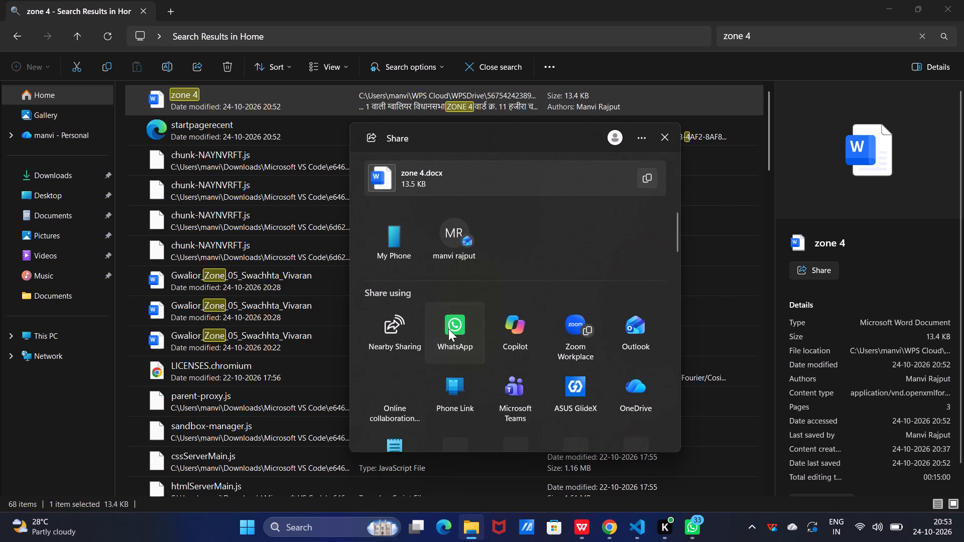
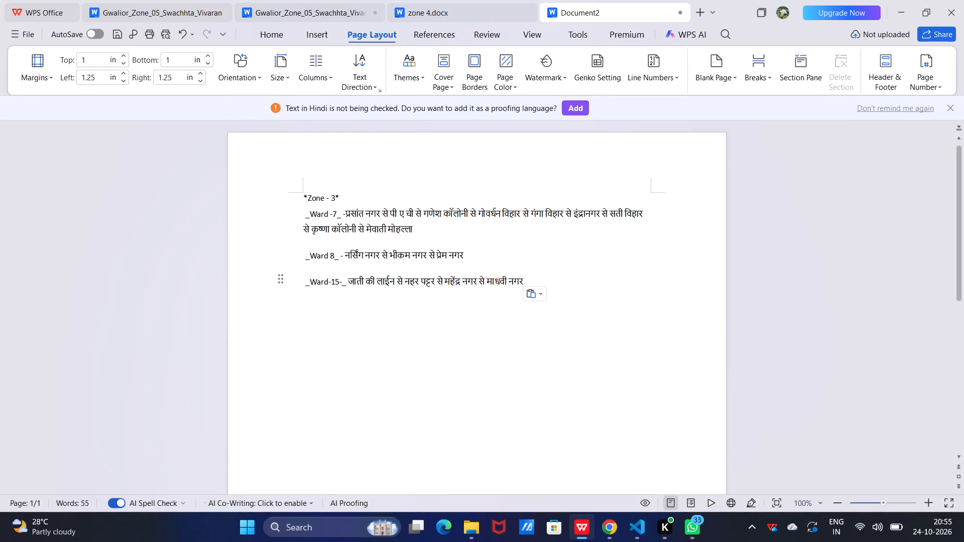
Delete the asterisk in front of the "Zone - 3" heading.
click(309, 196)
key(BackSpace)
Insert an empty line above the "Zone - 3" heading and paste the copied text there.
key(Up)
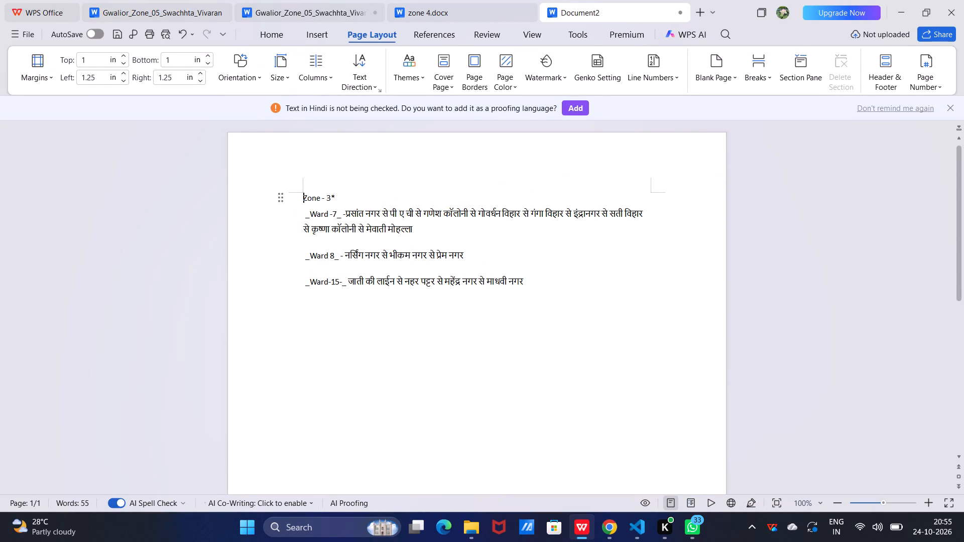
key(Return)
key(Up)
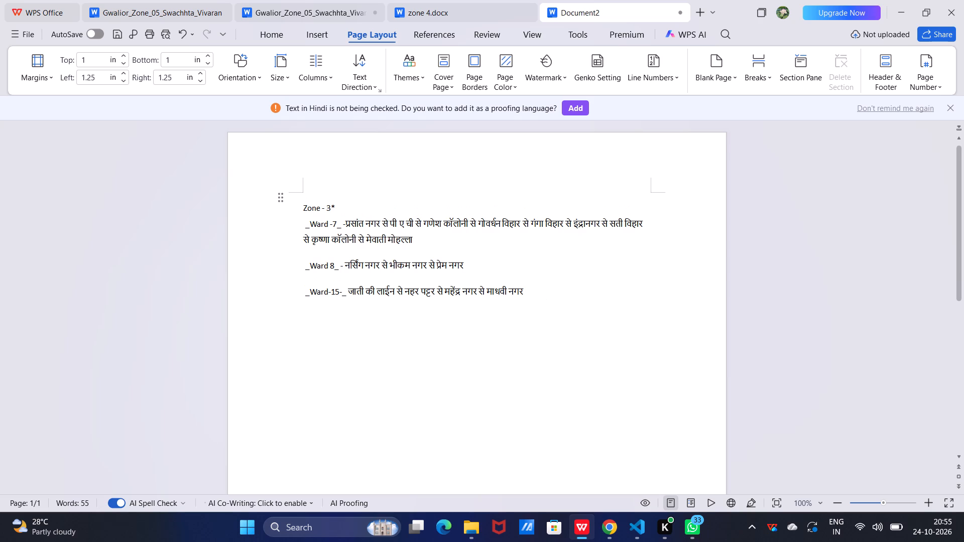
key(ctrl+v)
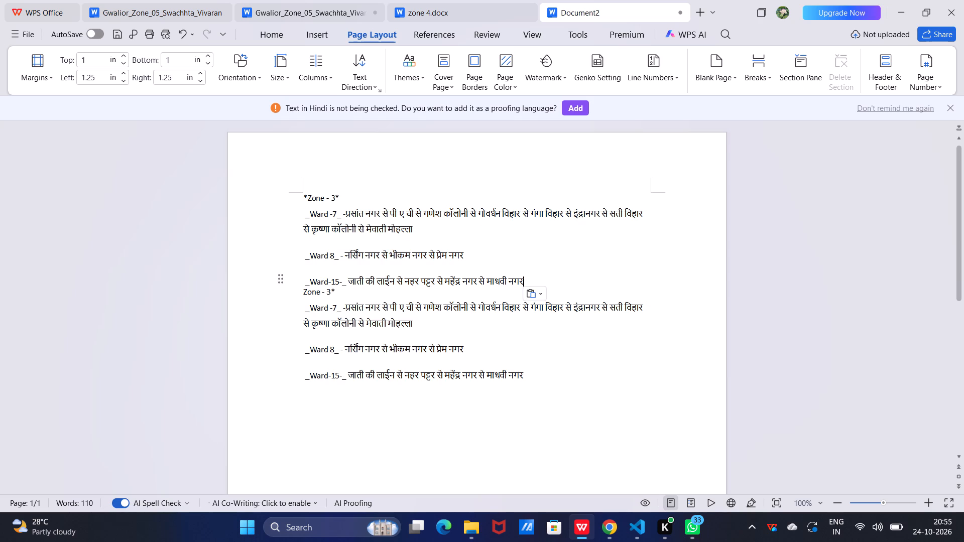
Undo the last paste of the Zone - 3 ward text in Document2.
key(ctrl+x)
key(ctrl+z)
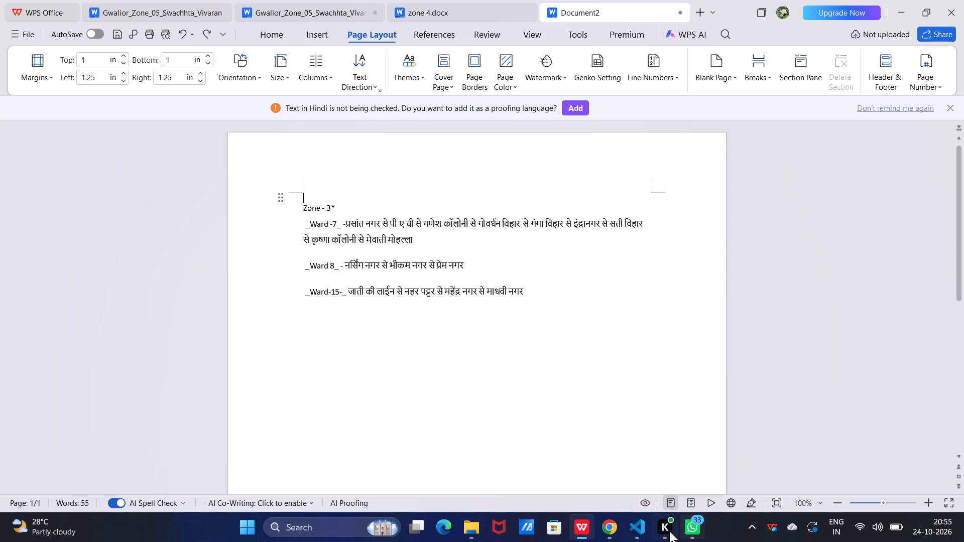
Copy the two-line heading "स्वच्छता की दिवाली ₹1 वाली ग्वालियर विधानसभा ZONE 4" from zone 4.docx and paste it at the top of Document2.
click(460, 8)
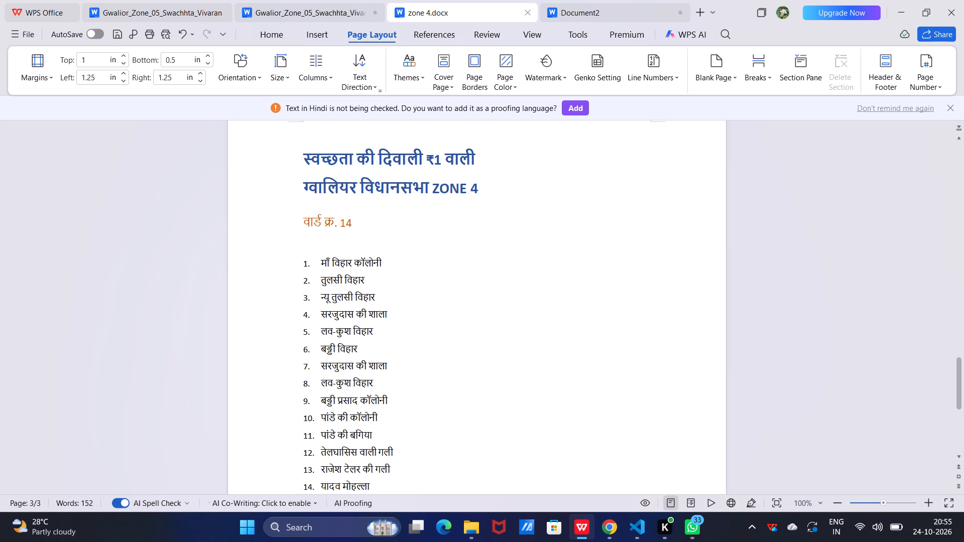
drag(300, 158, 494, 195)
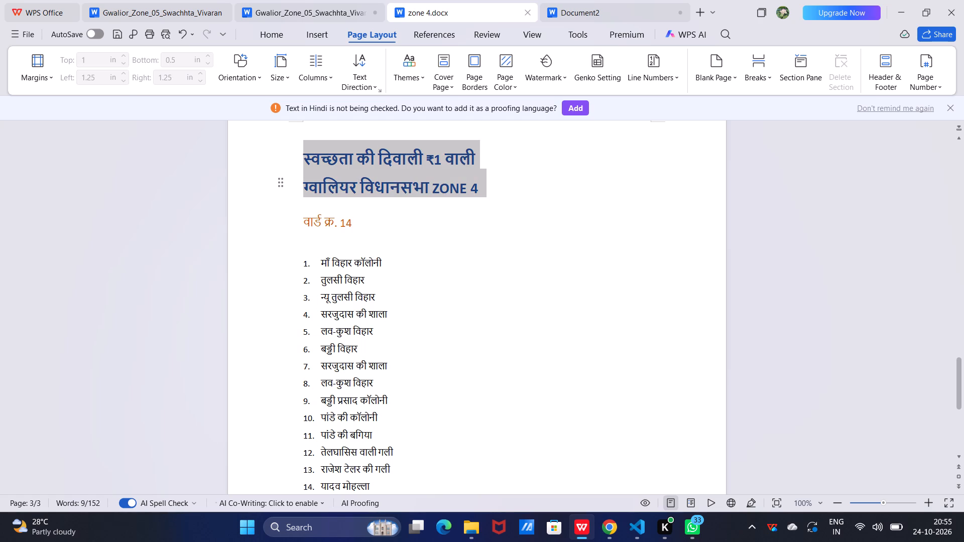
drag(494, 195, 495, 196)
key(ctrl+c)
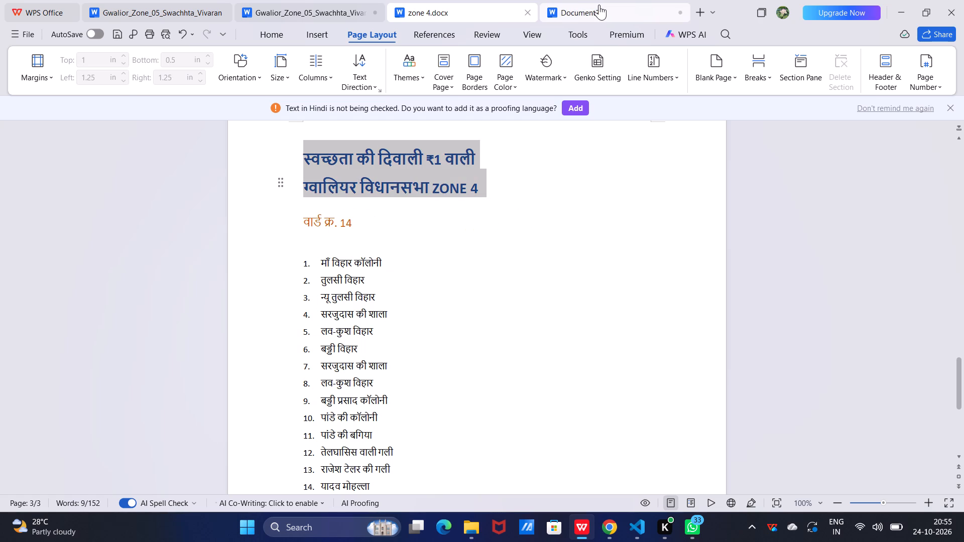
click(597, 4)
key(ctrl+v)
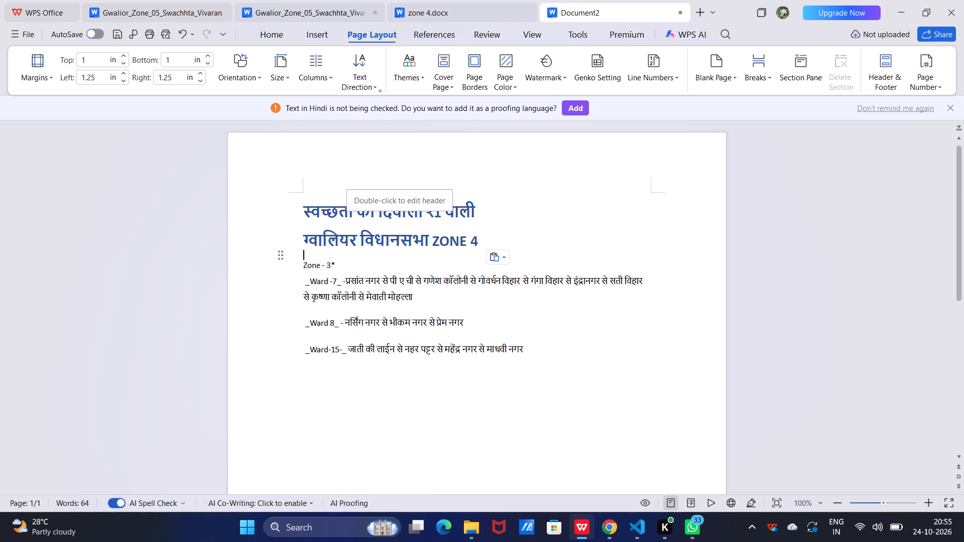
Change the zone number in the pasted heading to 3.
click(482, 239)
key(BackSpace)
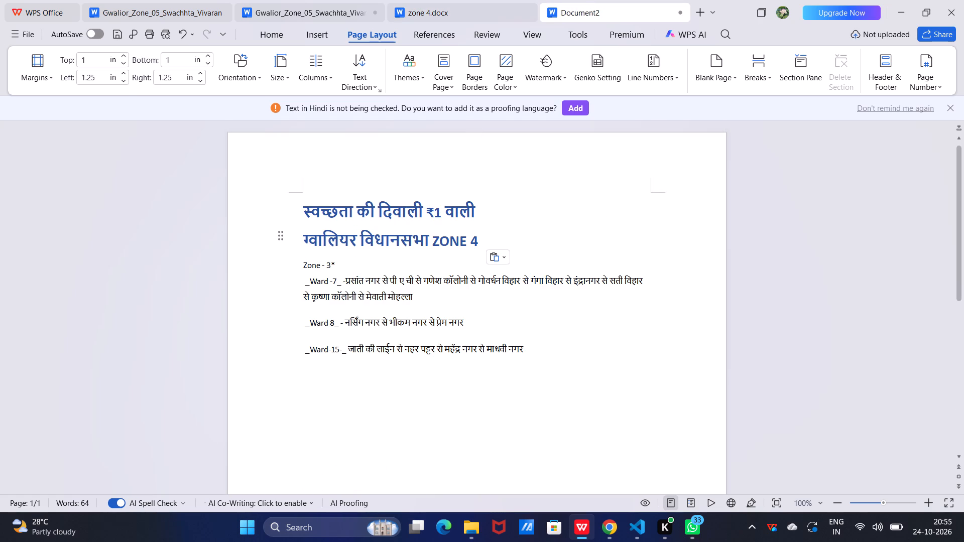
key(3)
key(BackSpace)
key(BackSpace)
key(3)
Delete the text "Zone - 3*" from the line below the heading.
click(339, 262)
key(BackSpace)
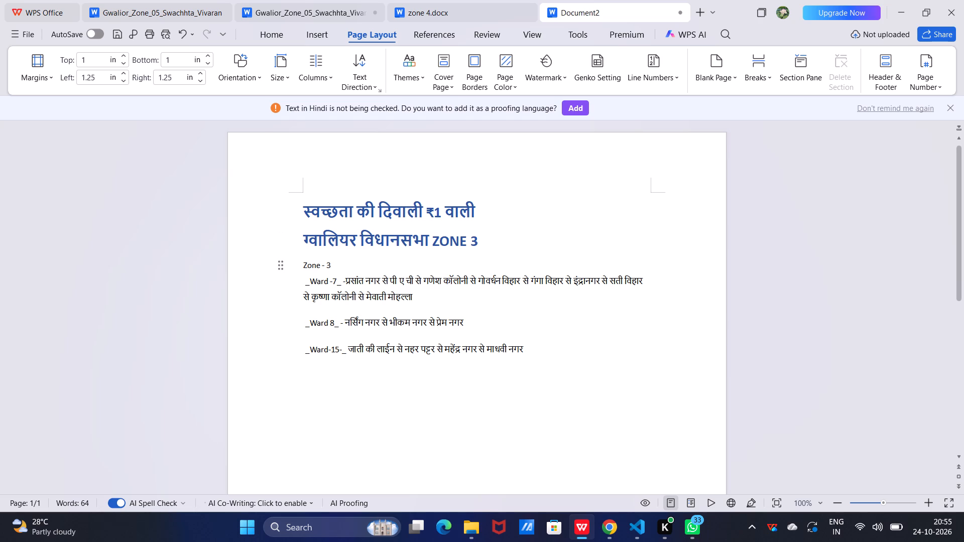
key(BackSpace)
key(BackSpace)
key(BackSpace)
key(BackSpace)
key(BackSpace)
key(BackSpace)
key(BackSpace)
key(BackSpace)
Replace the Ward -7 label with "वार्ड क्र. 7", copying the orange ward prefix from zone 4.docx, and put the localities on a new line.
click(311, 282)
key(BackSpace)
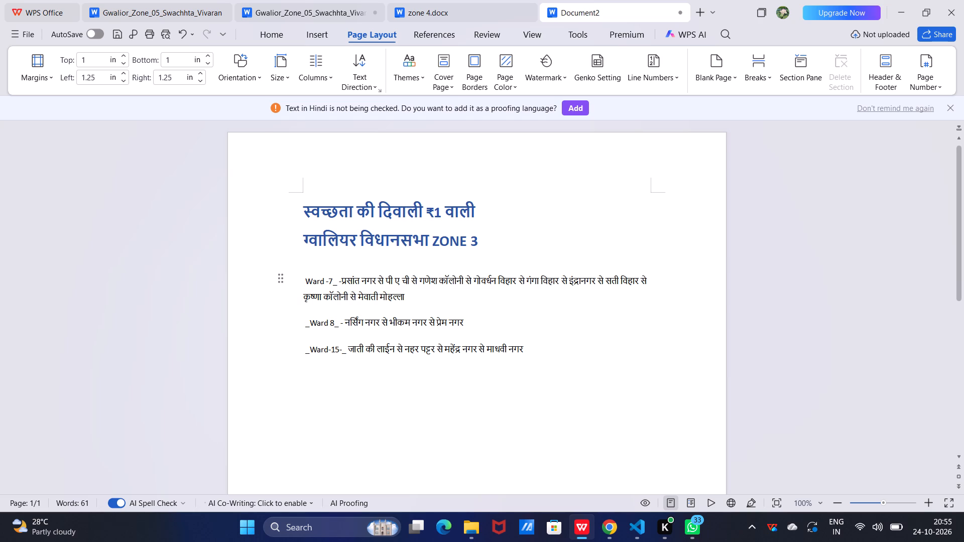
click(446, 0)
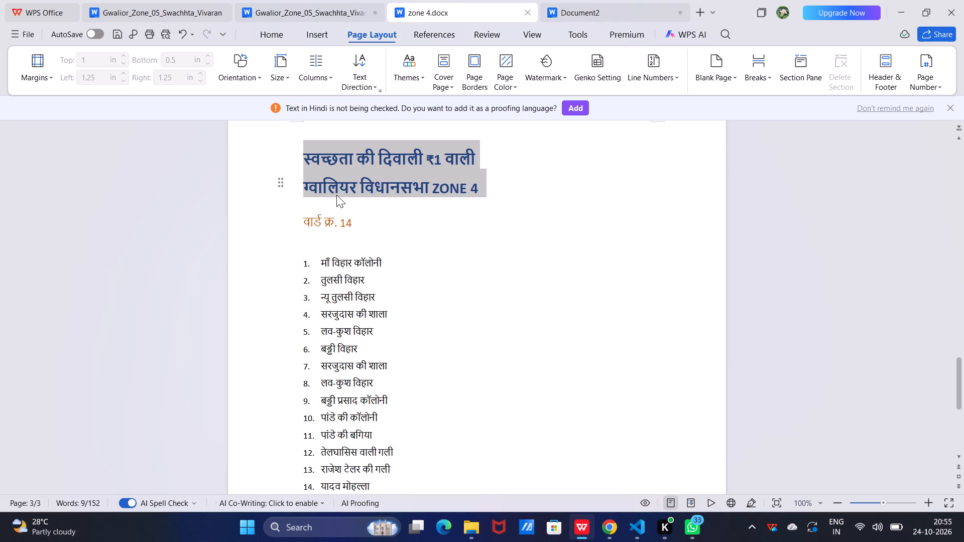
drag(303, 221, 339, 225)
key(ctrl+c)
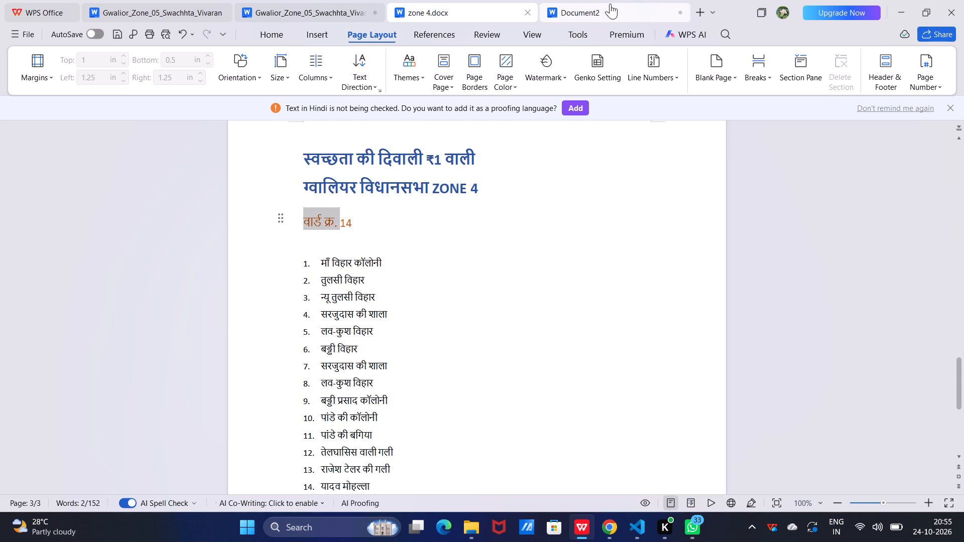
click(610, 4)
click(335, 283)
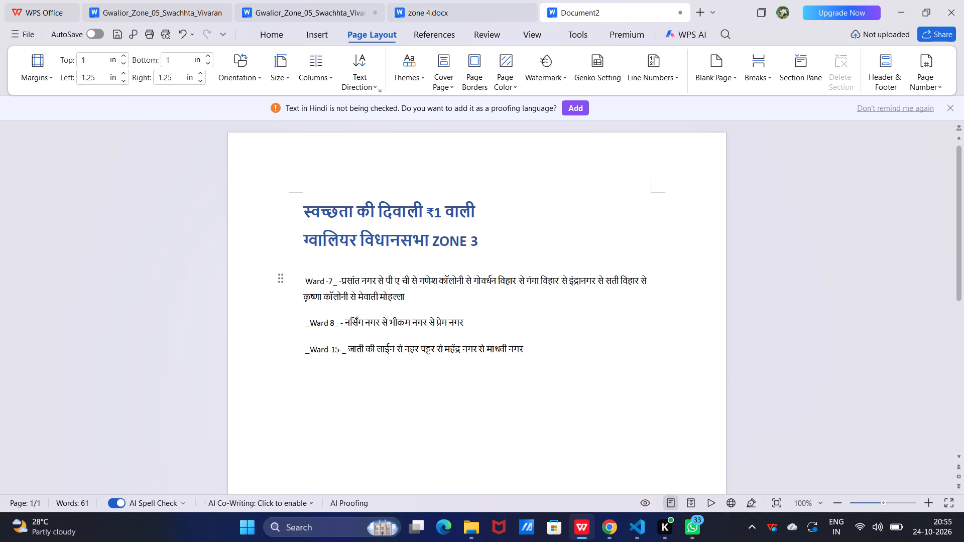
key(BackSpace)
key(BackSpace)
key(BackSpace)
key(BackSpace)
key(BackSpace)
key(BackSpace)
key(BackSpace)
key(BackSpace)
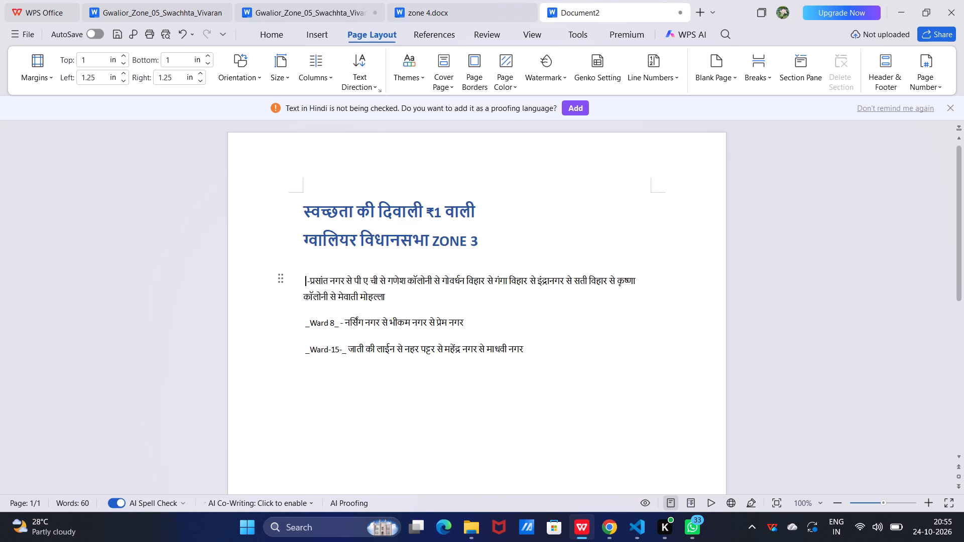
key(ctrl+v)
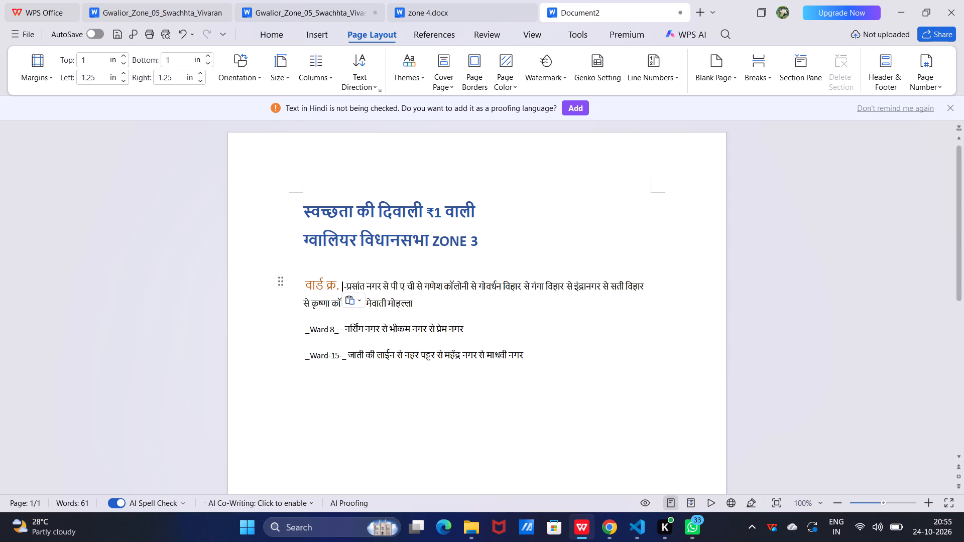
key(7)
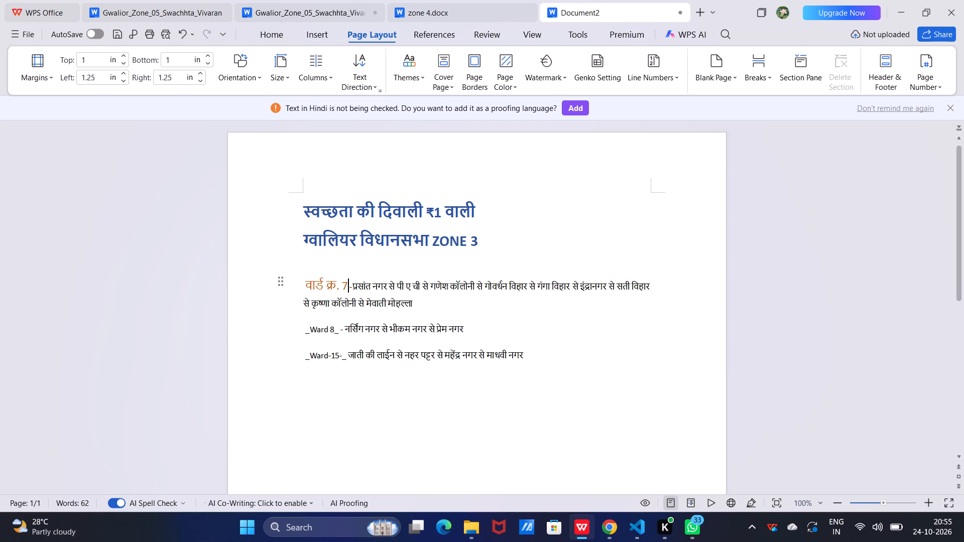
key(Return)
Remove the blank line and leading space before "वार्ड क्र. 7", and delete the hyphen at the start of its locality text.
click(311, 272)
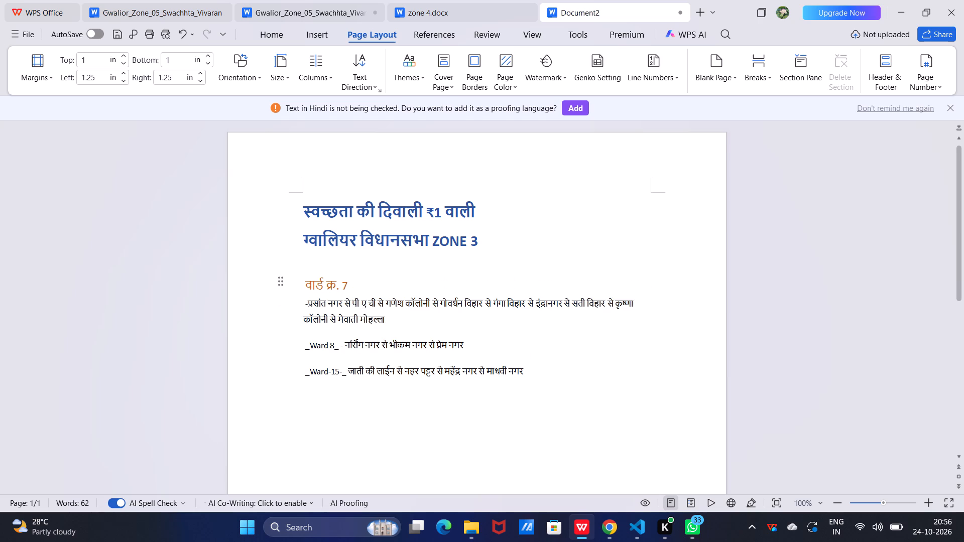
click(304, 287)
key(BackSpace)
key(BackSpace)
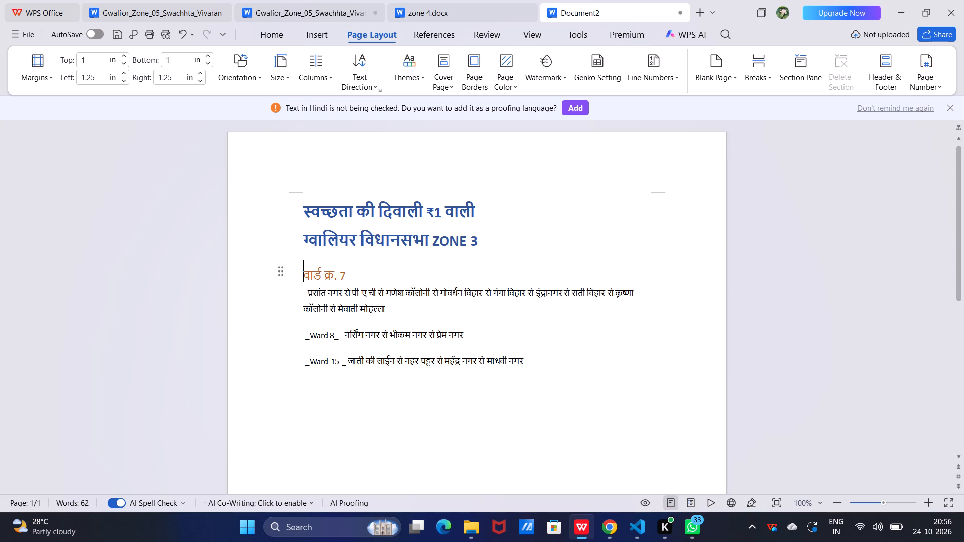
key(BackSpace)
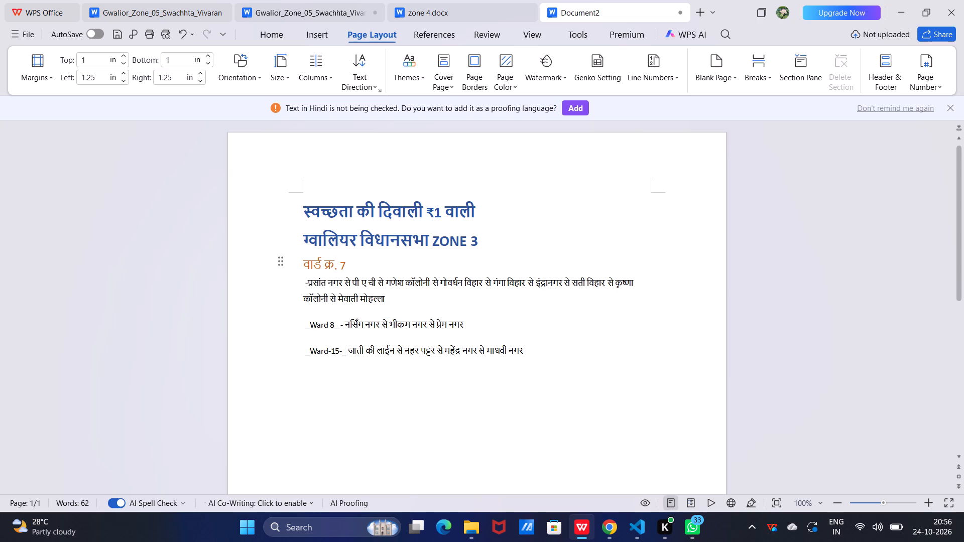
click(308, 282)
key(BackSpace)
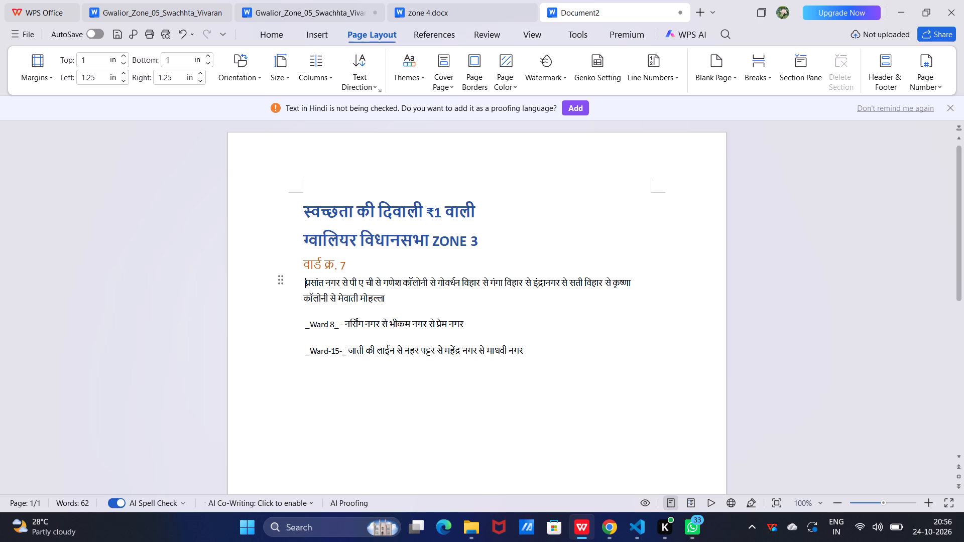
Replace the Ward 8 label with the orange heading "वार्ड क्र. 8" and move its localities onto a new line.
click(326, 323)
key(BackSpace)
key(BackSpace)
key(BackSpace)
key(BackSpace)
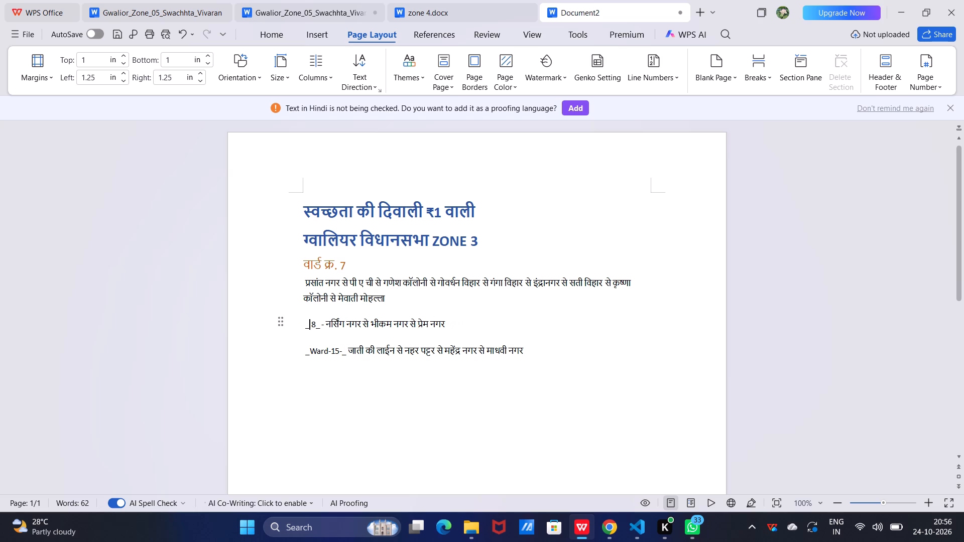
key(BackSpace)
key(ctrl+v)
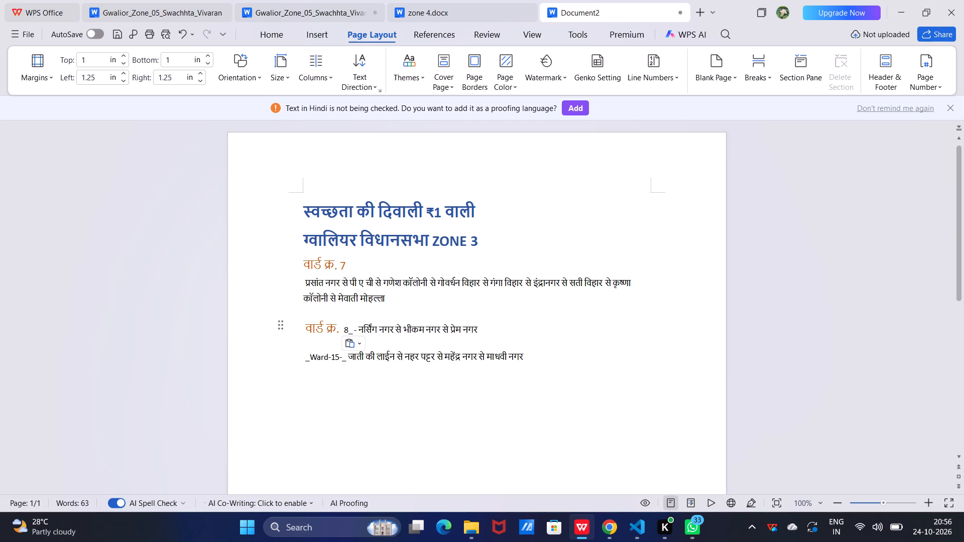
click(351, 326)
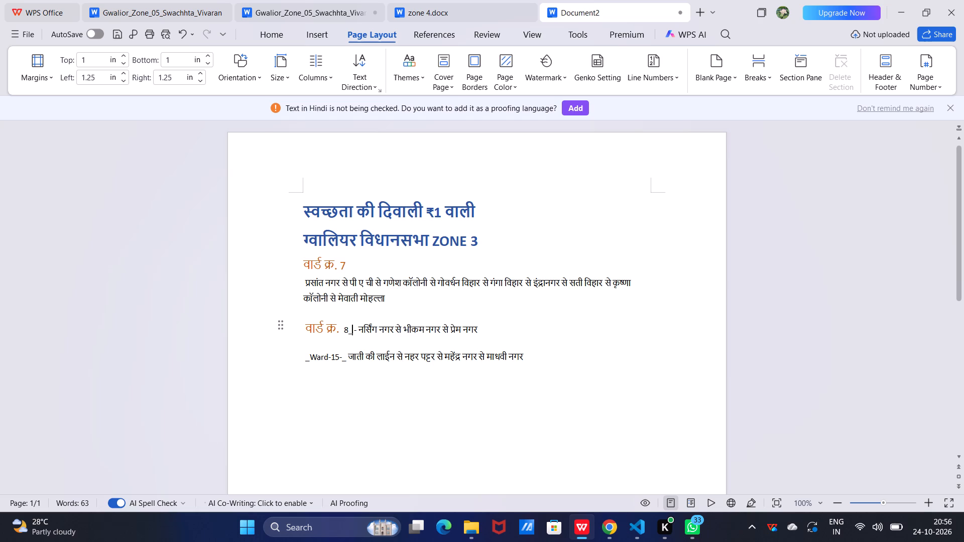
key(Return)
click(351, 326)
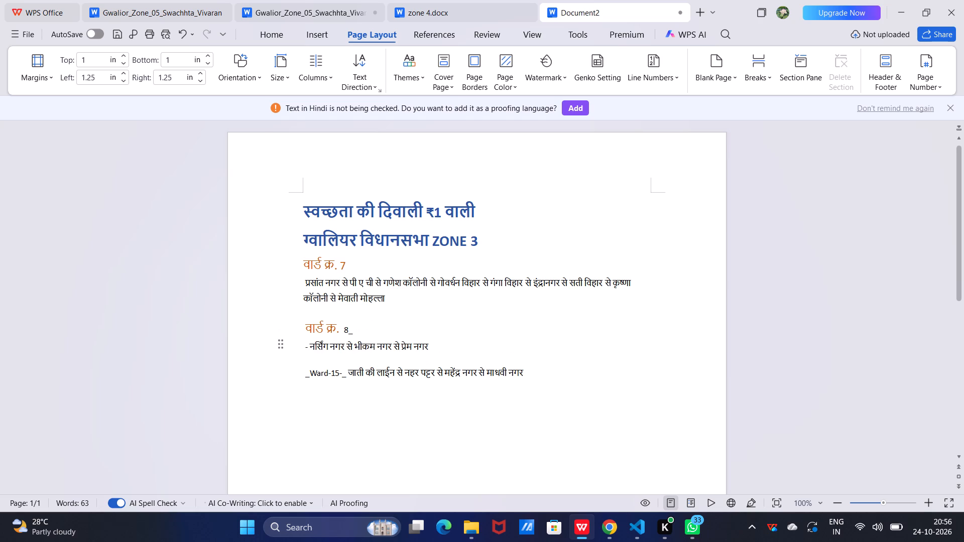
key(BackSpace)
key(BackSpace)
key(BackSpace)
key(8)
Delete the hyphen and extra space at the start of the ward 8 locality text.
click(310, 348)
key(BackSpace)
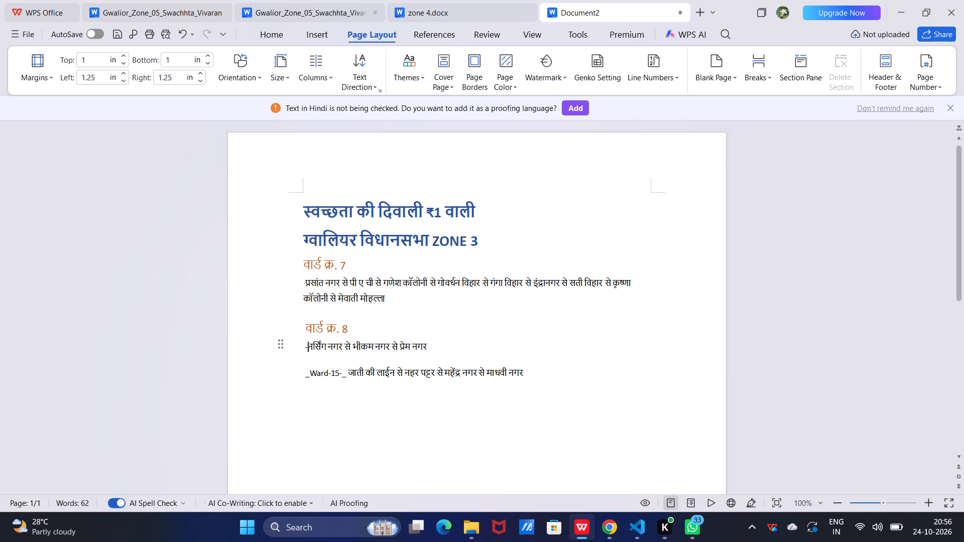
key(BackSpace)
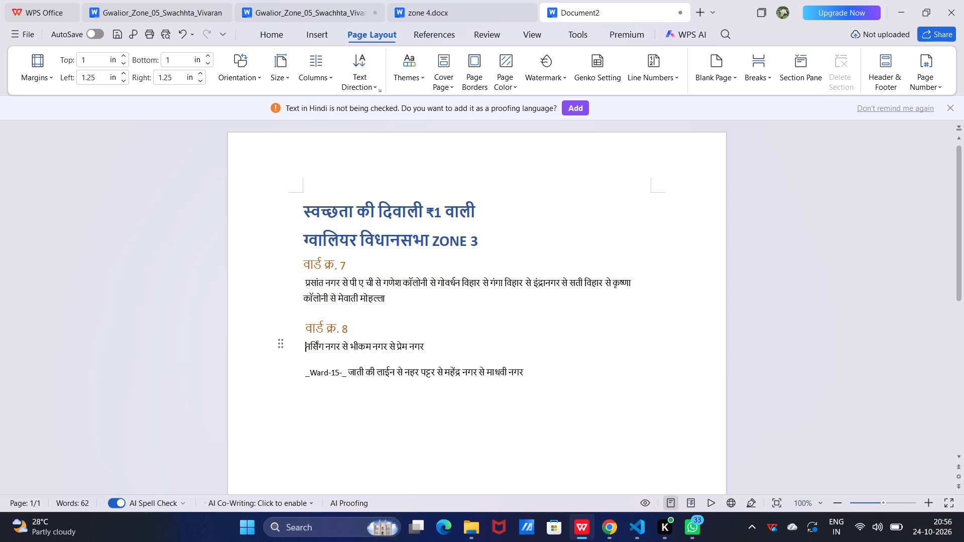
Move the ward 15 localities onto a new line and replace the Ward-15 label with the orange heading "वार्ड क्र. 15".
click(347, 372)
key(plus)
key(BackSpace)
key(Return)
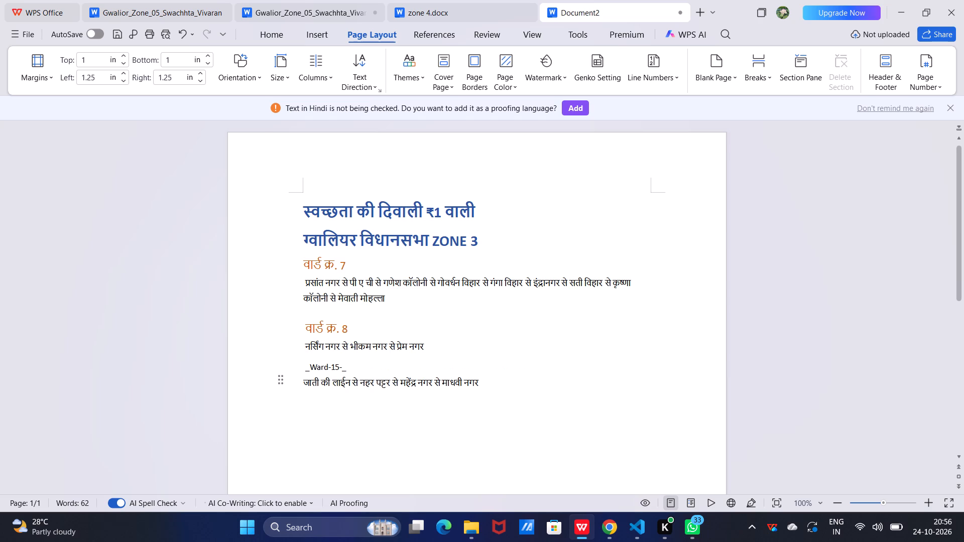
click(347, 367)
key(BackSpace)
key(BackSpace)
key(BackSpace)
key(BackSpace)
key(BackSpace)
key(BackSpace)
key(BackSpace)
key(BackSpace)
key(BackSpace)
key(BackSpace)
key(BackSpace)
key(ctrl+v)
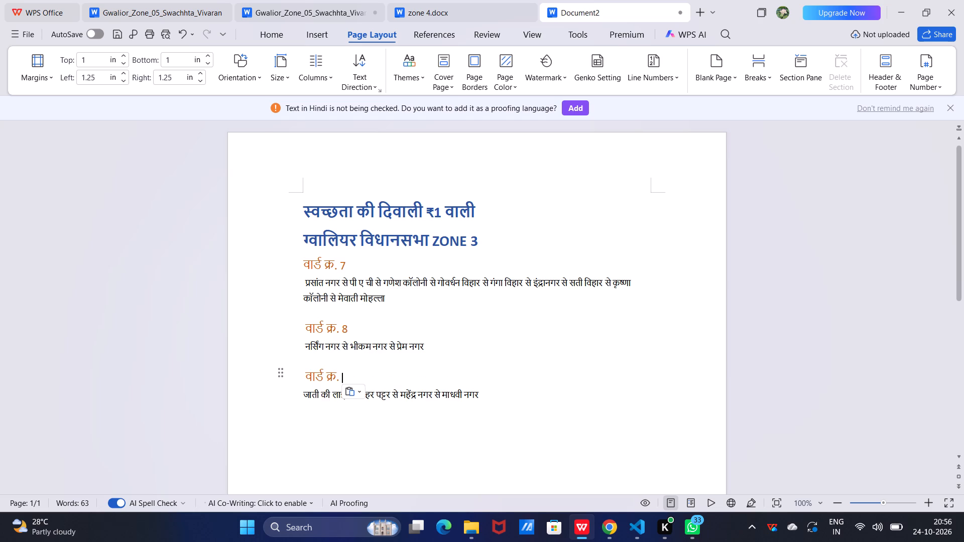
text(15)
scroll(398, 360, up, 2)
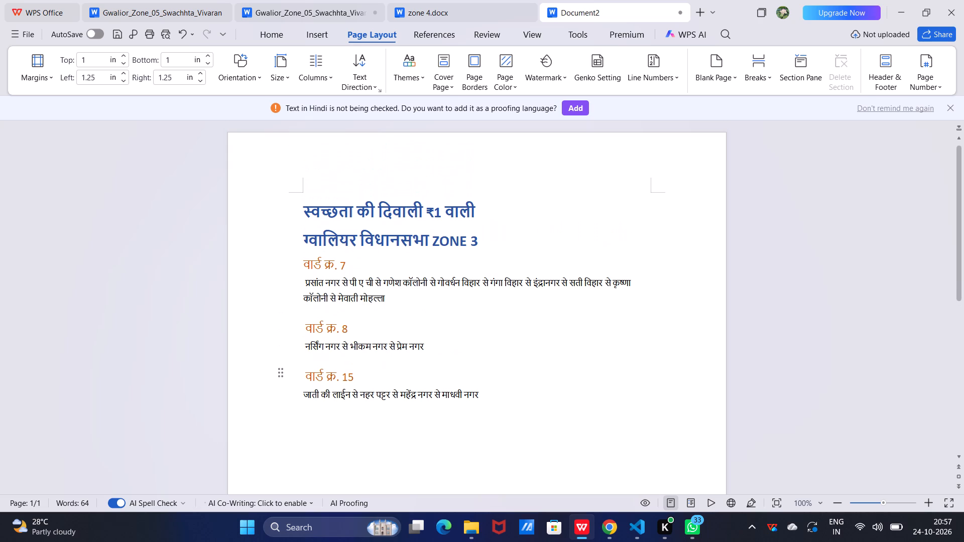
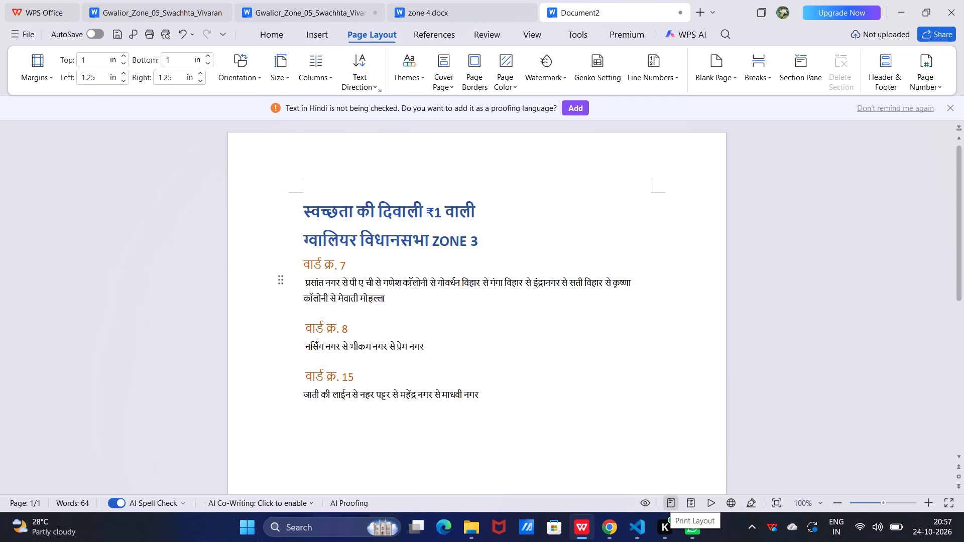
Switch to the modified Gwalior_Zone_05_Swachhta_Vivaran document and examine its title, ward headings and numbered locality lists.
click(310, 2)
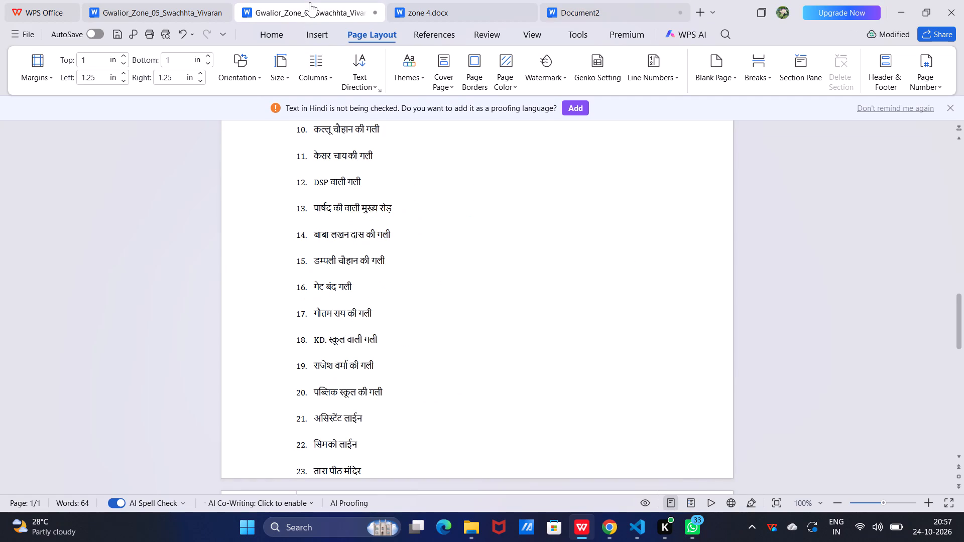
scroll(412, 255, up, 20)
scroll(412, 255, up, 1)
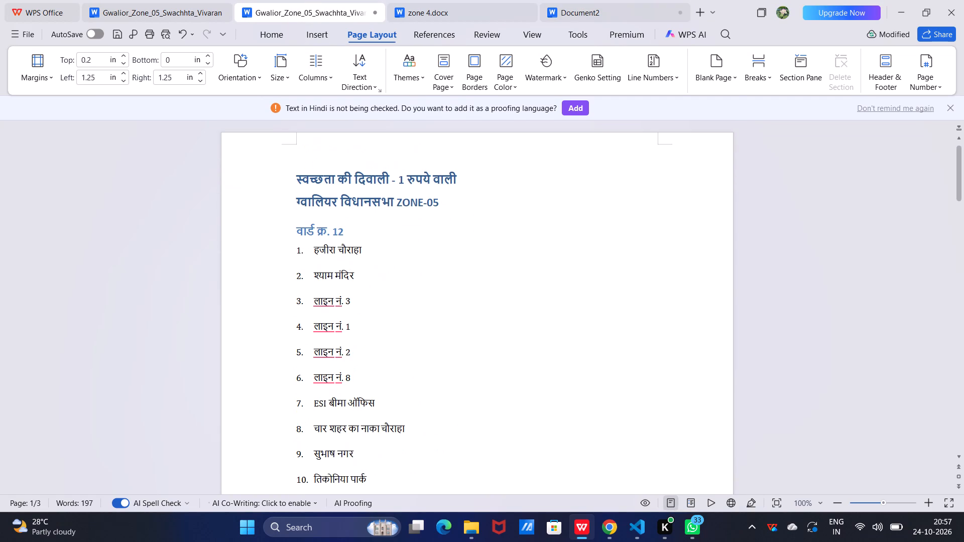
scroll(393, 372, down, 6)
scroll(393, 372, up, 1)
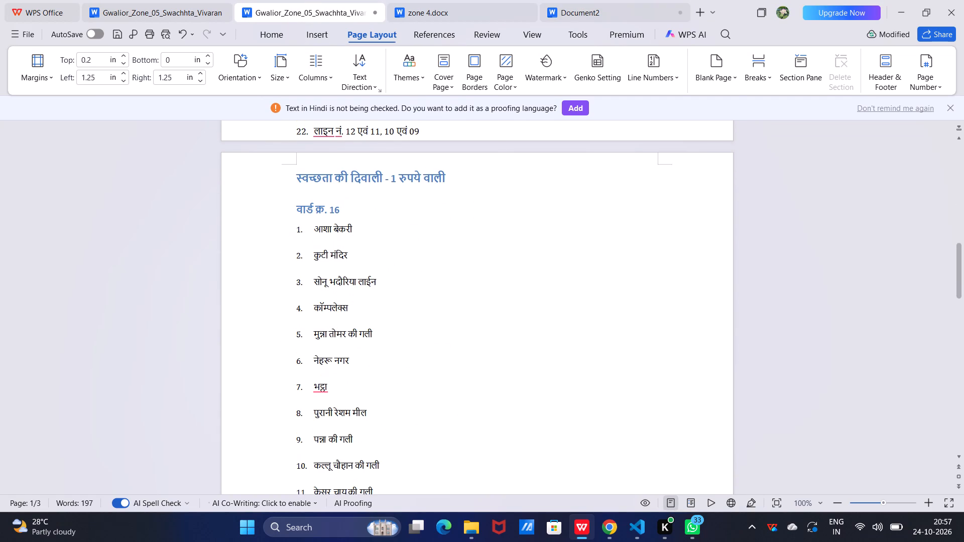
scroll(393, 372, up, 1)
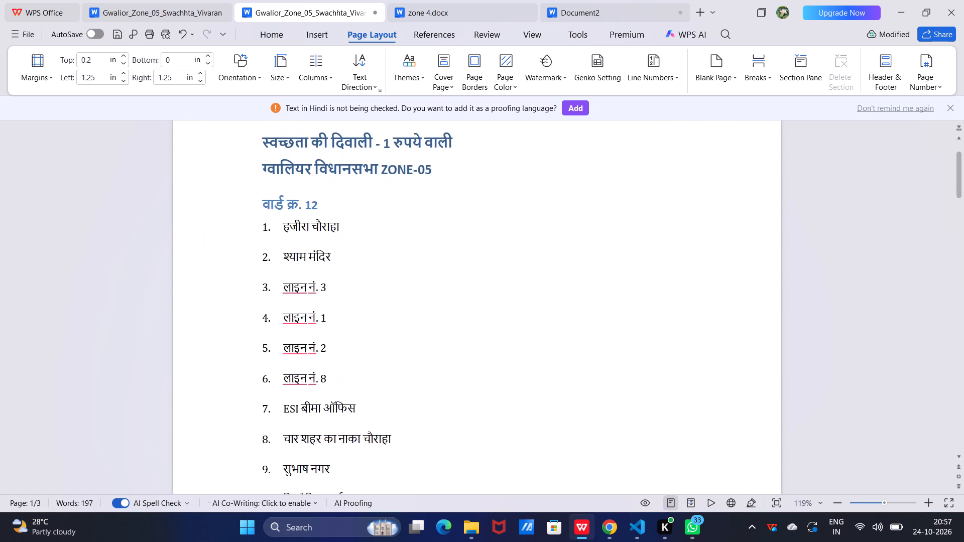
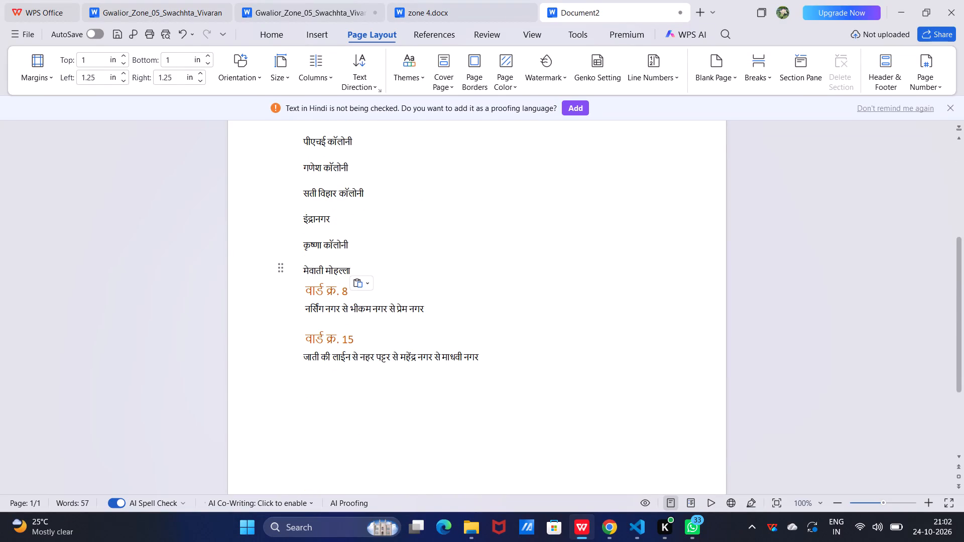
Insert two blank lines between मेवाती मोहल्ला and the वार्ड क्र. 8 heading.
key(Return)
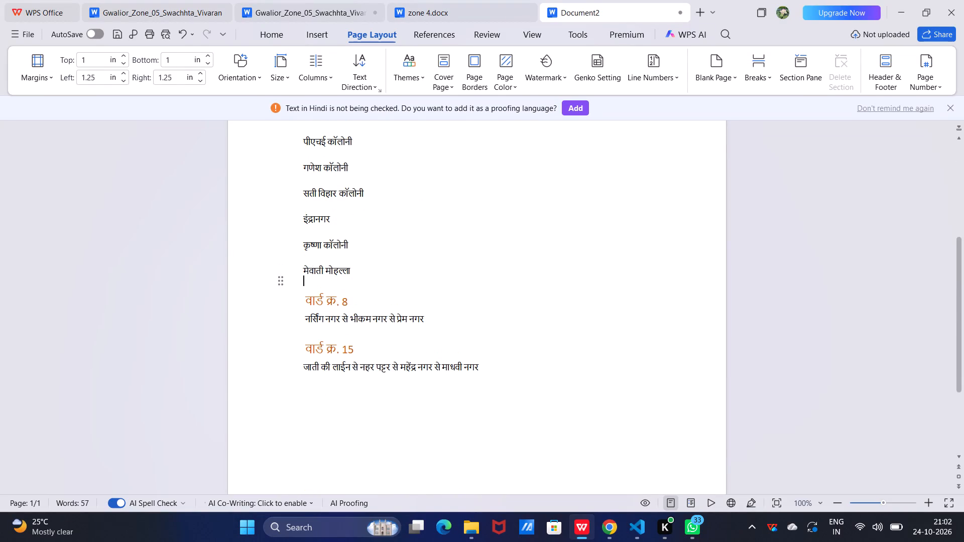
key(Return)
Split the वार्ड क्र. 8 text into separate lines नर्सिंग नगर, भीकम नगर and प्रेम नगर without "से", adding a blank line after them.
click(440, 334)
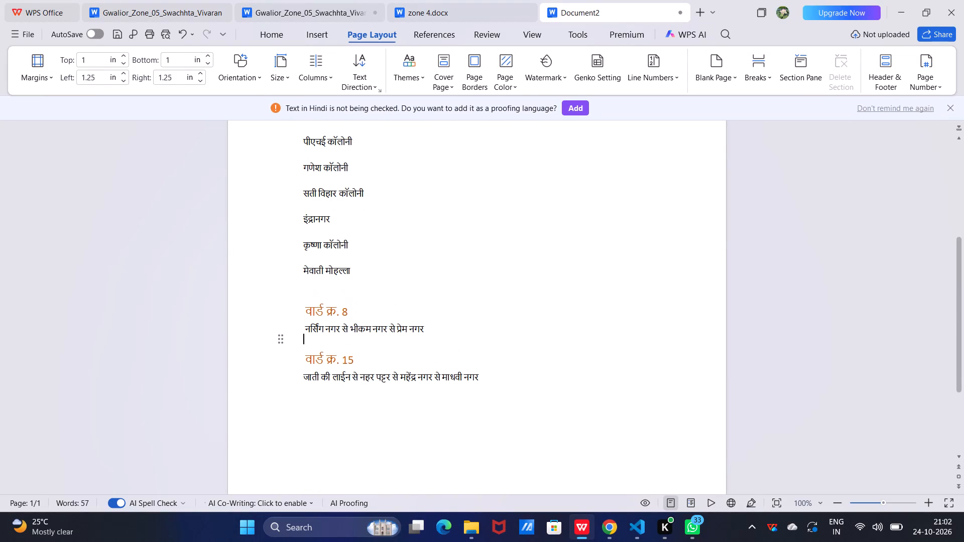
click(349, 328)
key(BackSpace)
key(BackSpace)
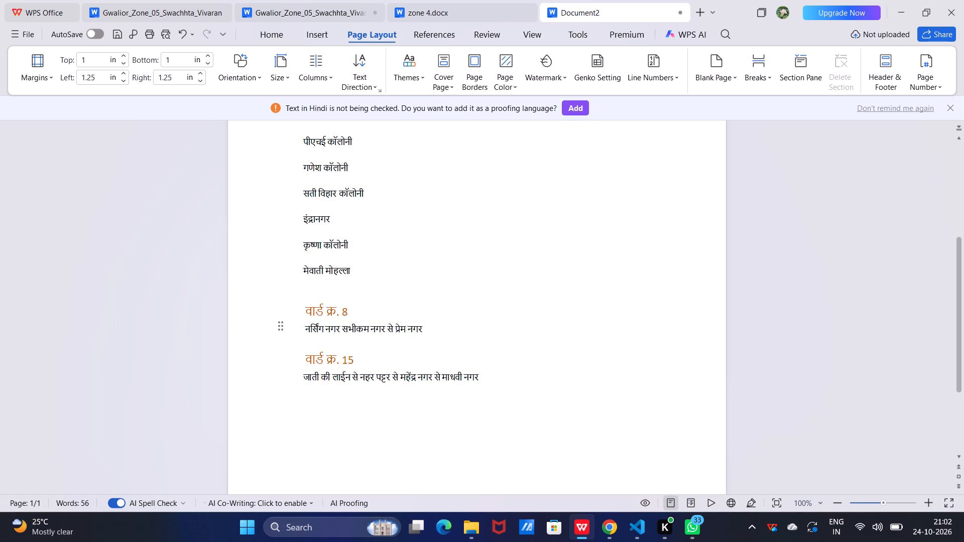
key(BackSpace)
key(Return)
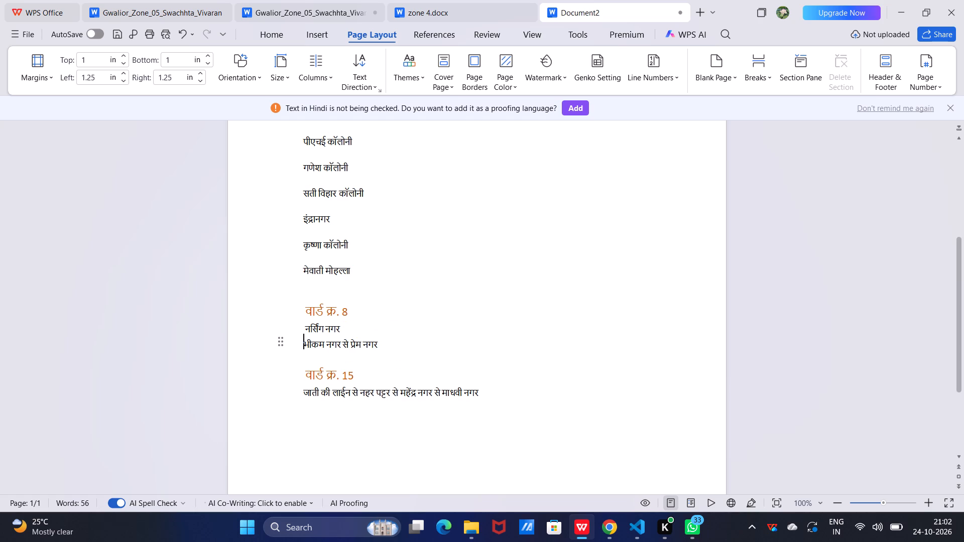
click(351, 344)
key(BackSpace)
key(BackSpace)
key(BackSpace)
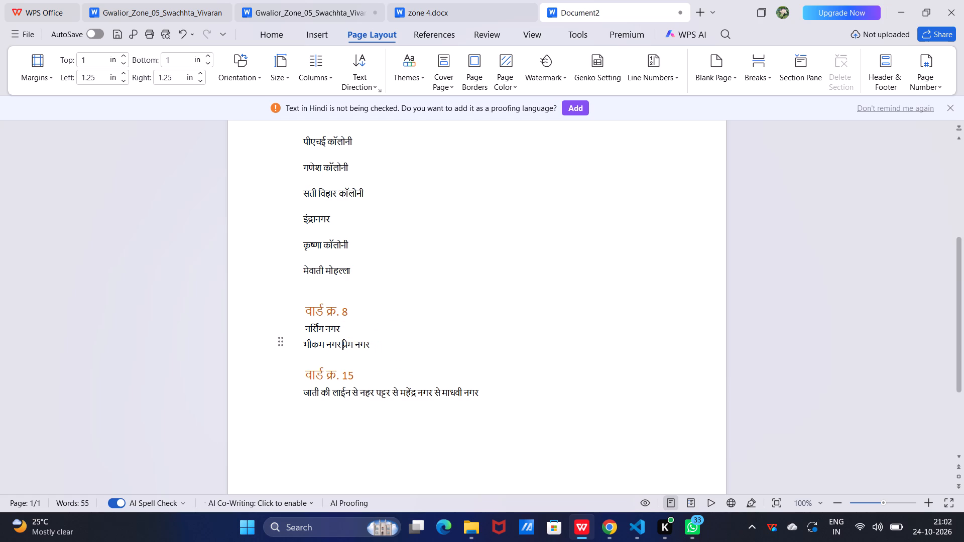
key(Return)
click(354, 352)
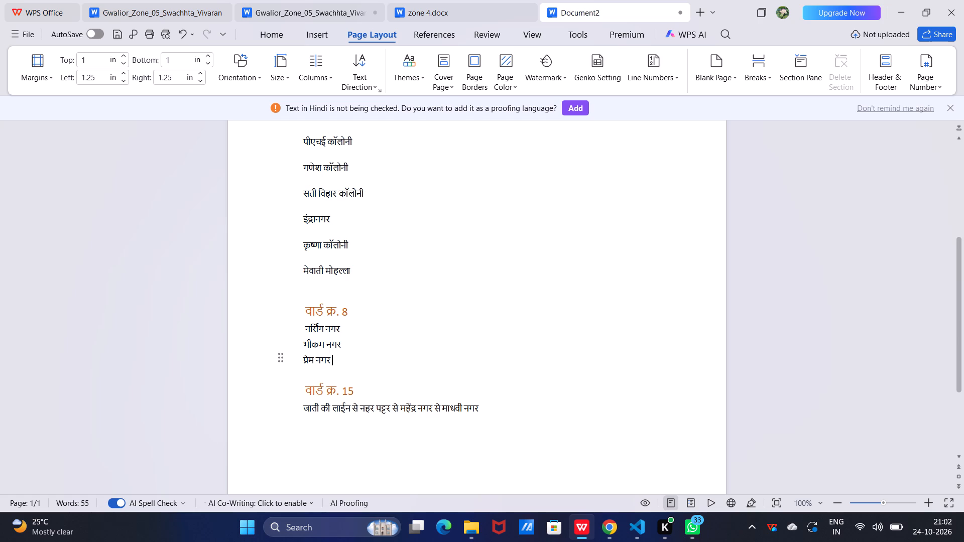
key(Return)
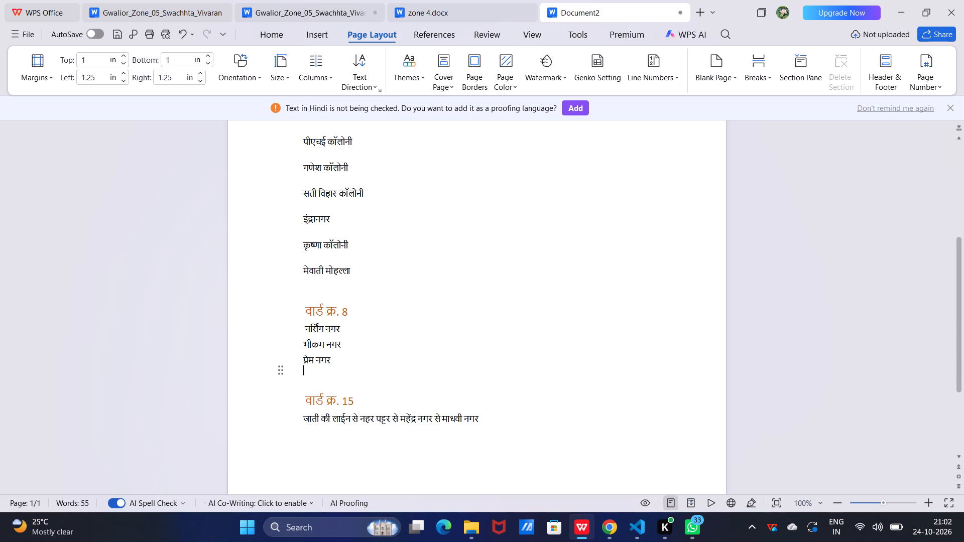
Remove each "से" from the वार्ड क्र. 15 text and break it into lines जाती की लाईन, नहर पट्टर महेंद्र नगर and माधवी नगर.
scroll(372, 316, down, 2)
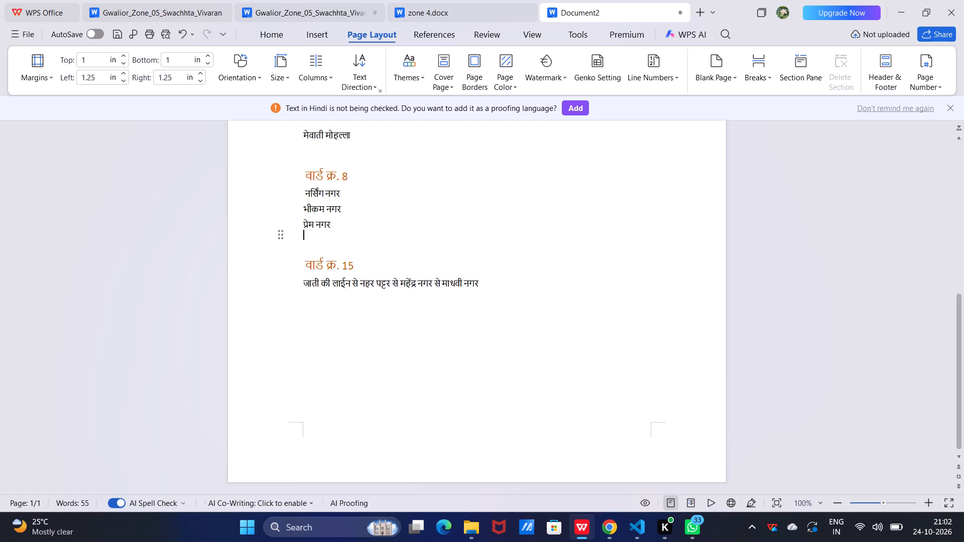
click(355, 281)
key(BackSpace)
key(BackSpace)
key(Return)
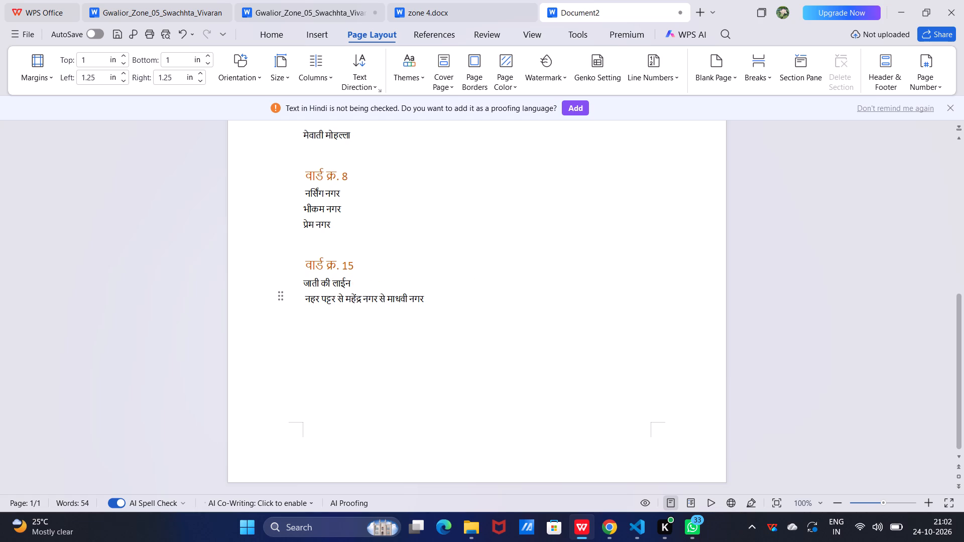
click(341, 300)
click(342, 298)
key(BackSpace)
key(BackSpace)
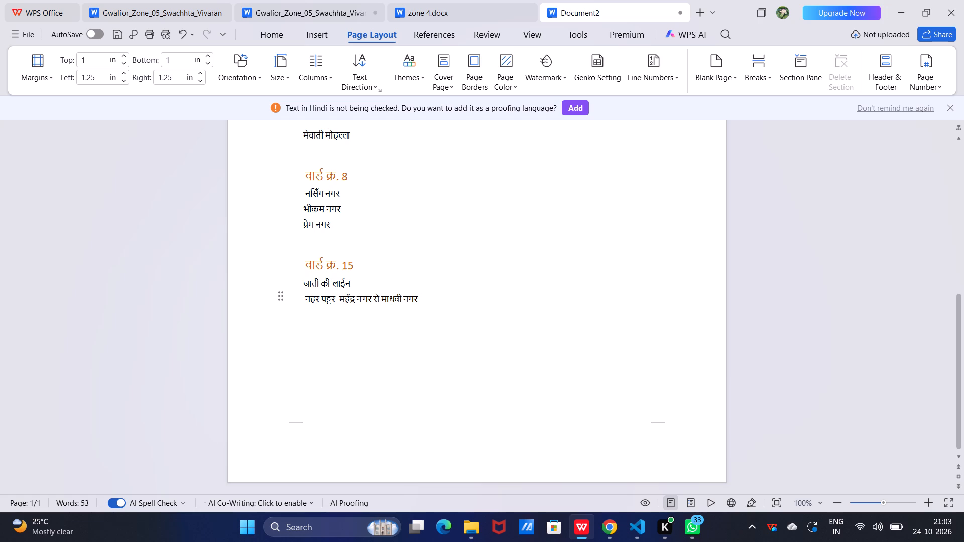
click(372, 296)
key(Return)
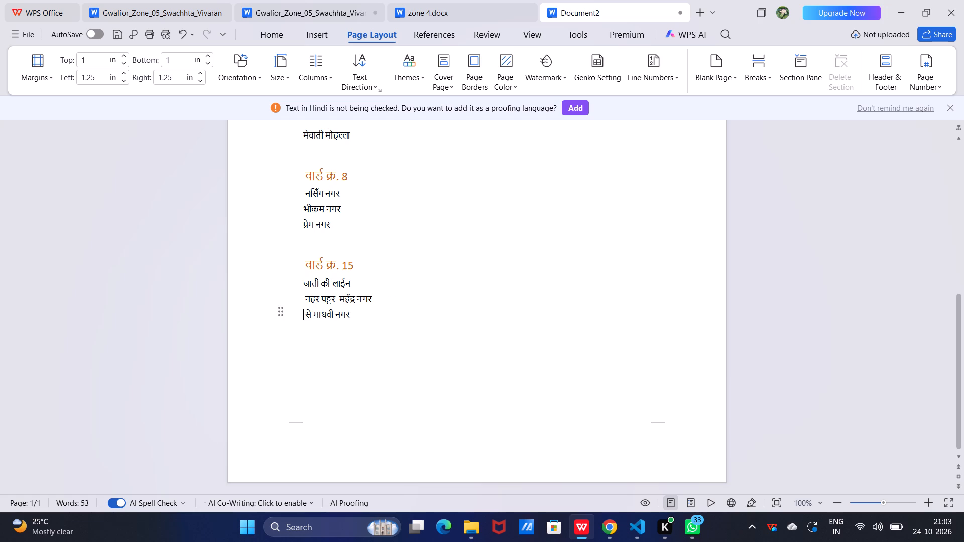
click(310, 312)
key(BackSpace)
key(BackSpace)
Set the font size of all वार्ड क्र. 7 localities, from अचलेश्वर एनक्लेव to मेवाती मोहल्ला, to 12.
scroll(393, 278, up, 2)
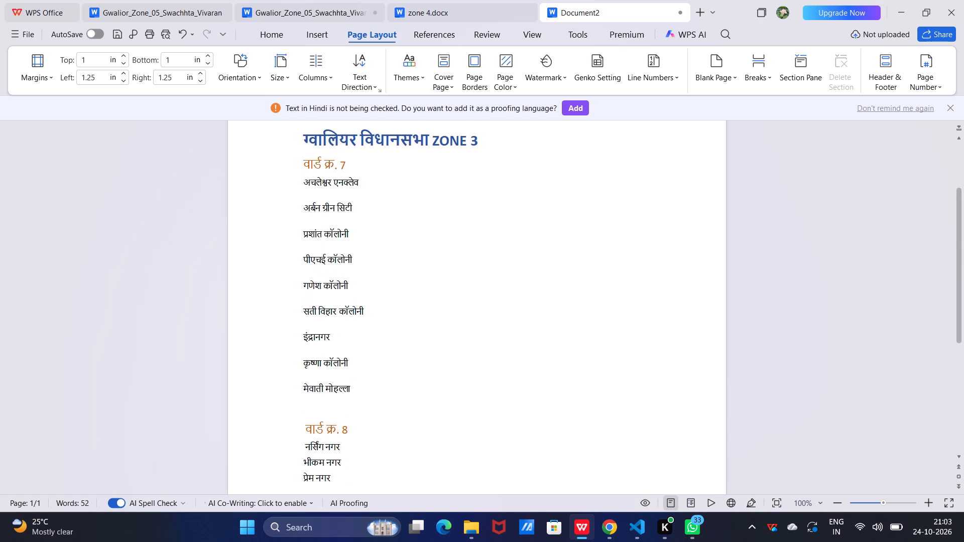
scroll(393, 278, up, 1)
drag(304, 181, 421, 383)
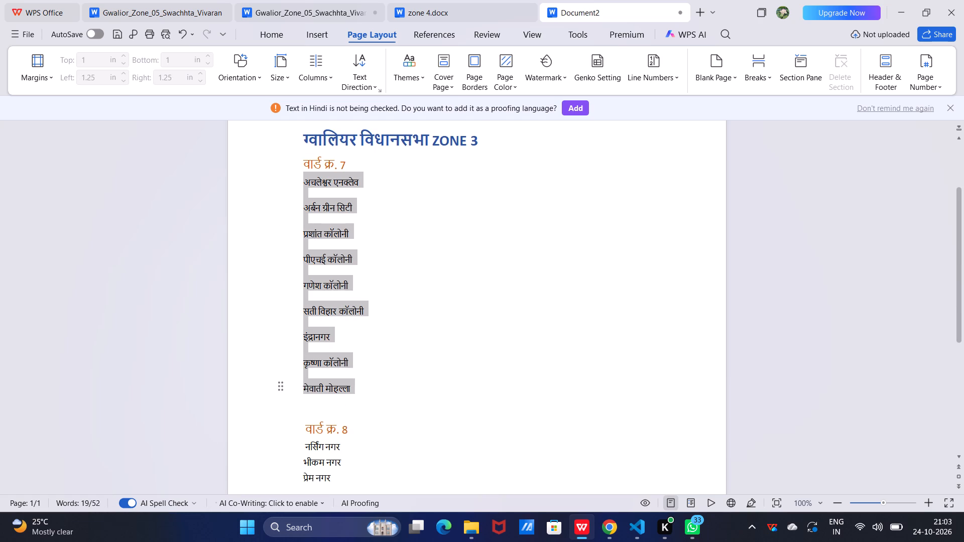
drag(421, 383, 419, 383)
click(279, 35)
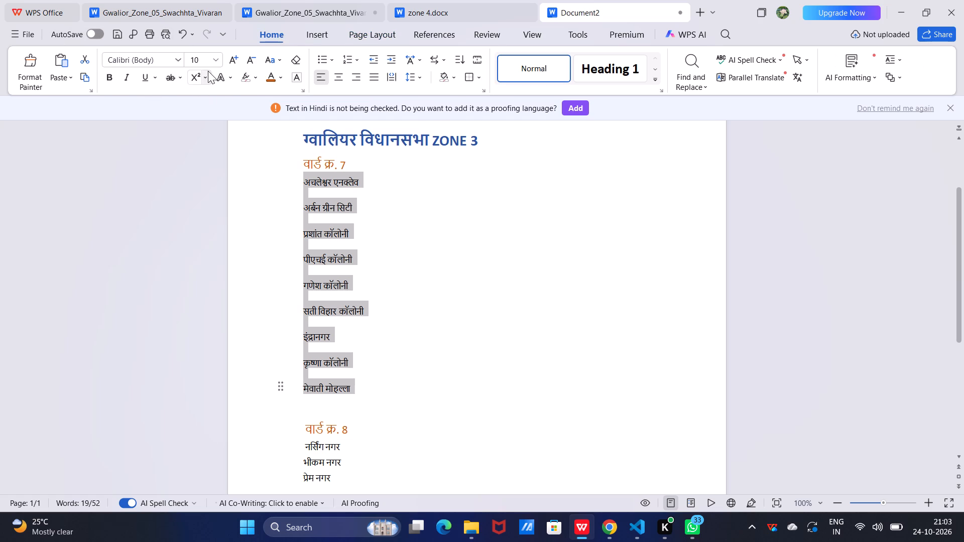
click(215, 66)
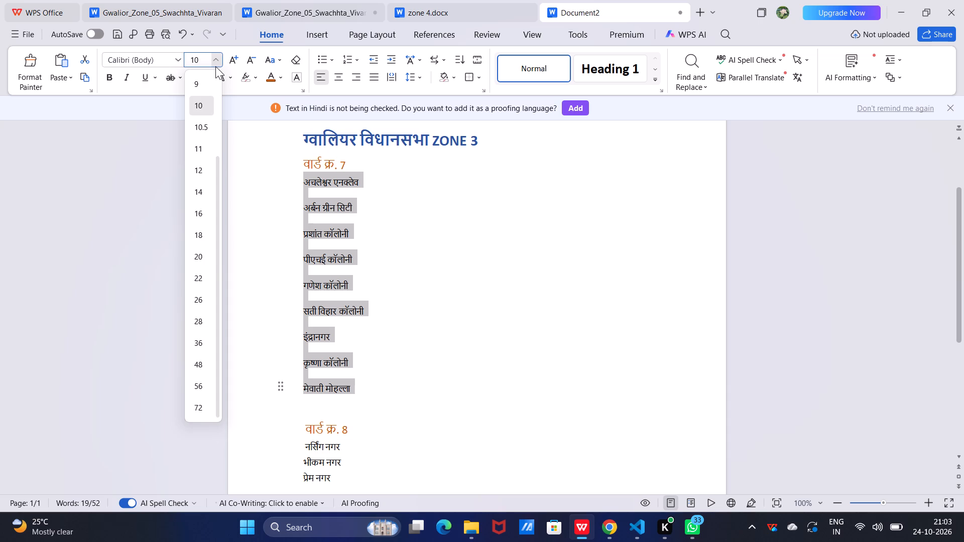
click(215, 66)
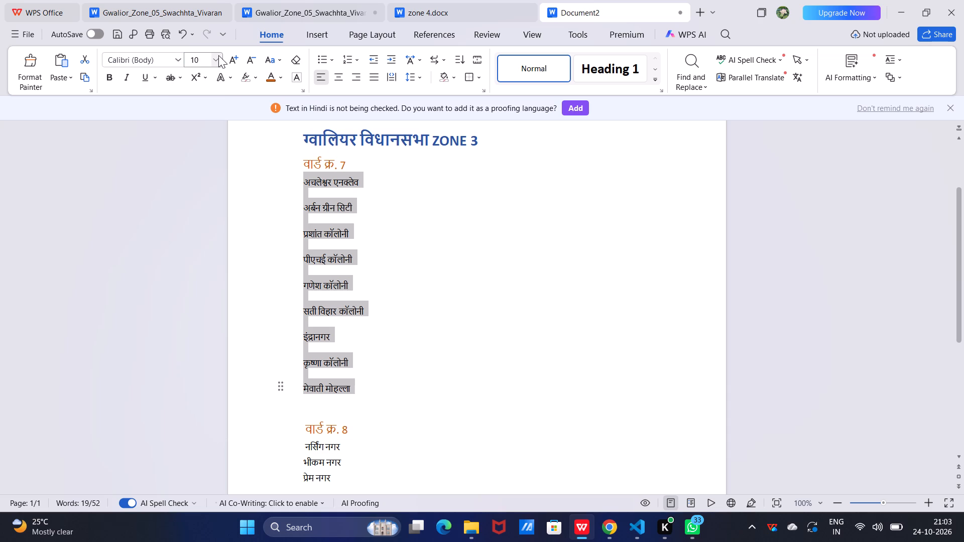
click(218, 55)
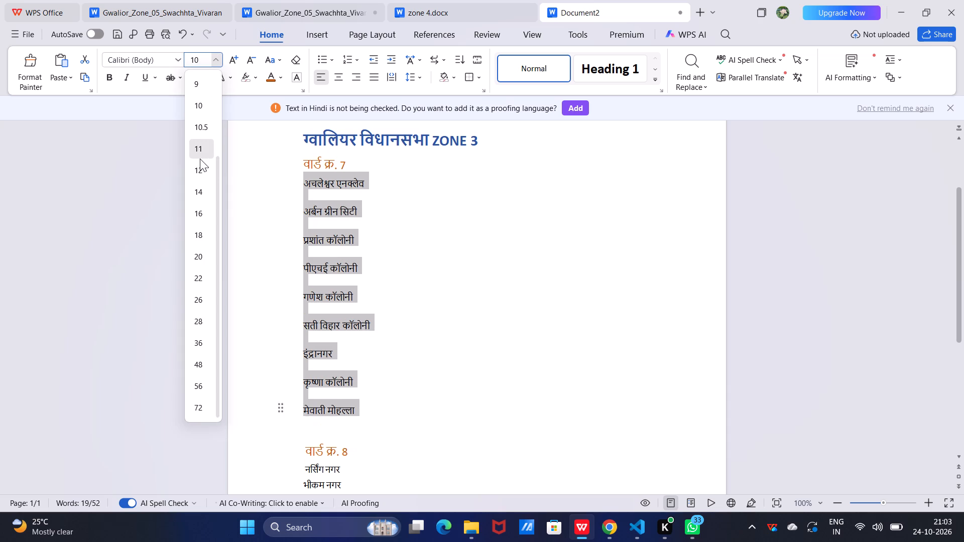
click(200, 159)
click(200, 179)
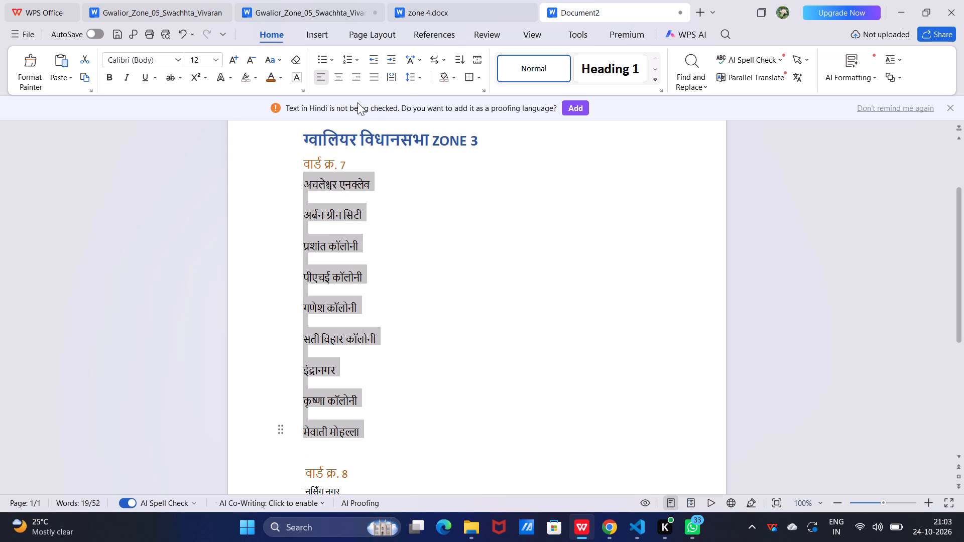
Apply 1. 2. 3. numbering to the वार्ड क्र. 7 localities.
click(359, 60)
click(410, 94)
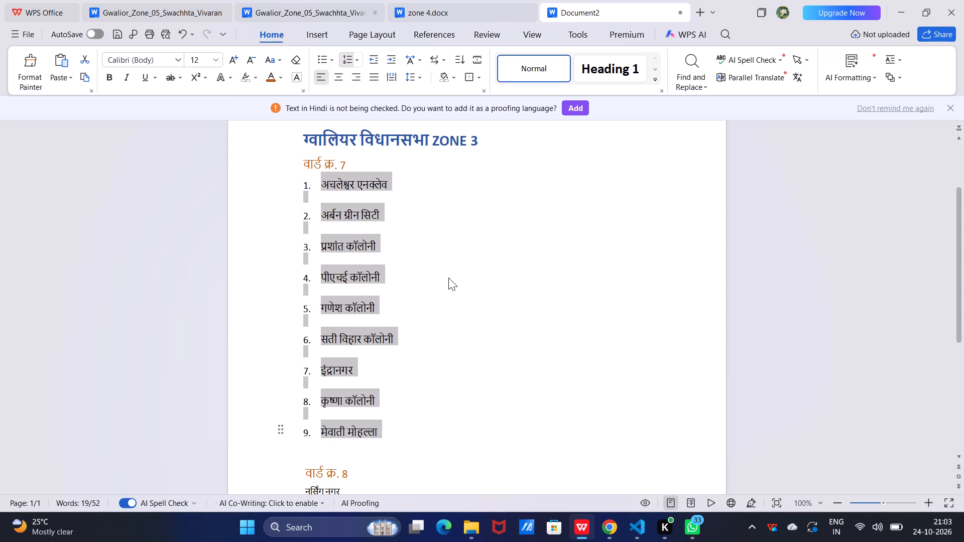
click(448, 278)
Apply 1. 2. 3. numbering to the three वार्ड क्र. 8 localities, leaving the ward heading out of the list.
scroll(448, 278, down, 3)
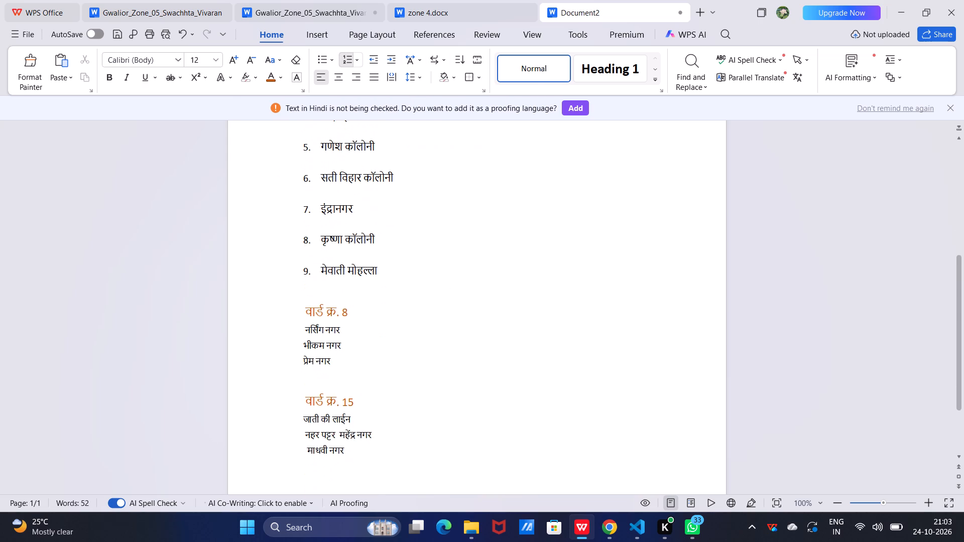
drag(301, 306, 358, 355)
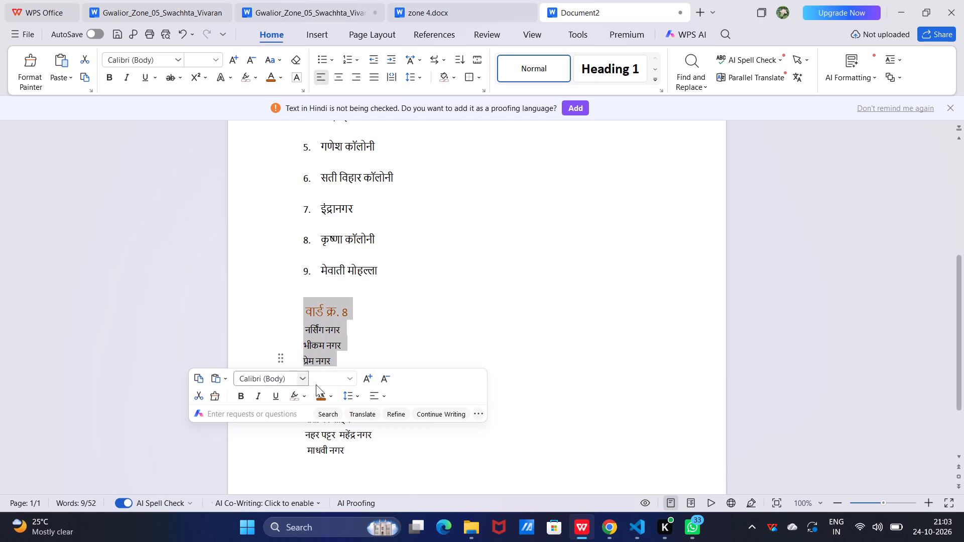
drag(439, 321, 379, 309)
click(379, 309)
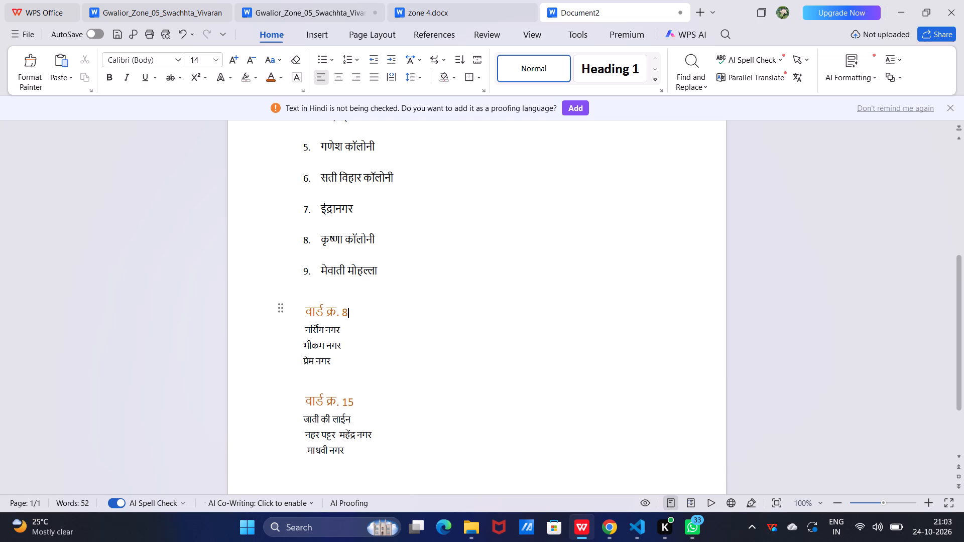
click(305, 307)
scroll(305, 307, down, 2)
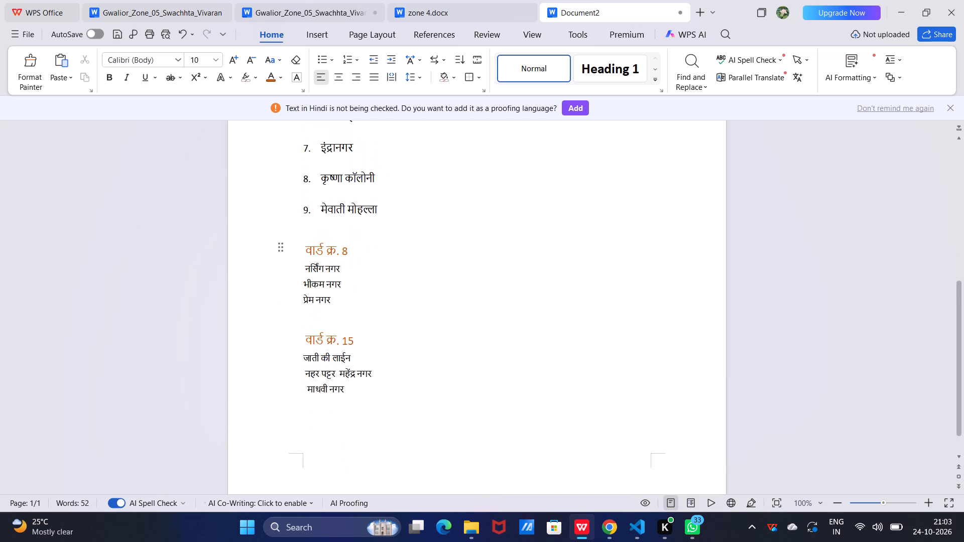
scroll(305, 307, down, 1)
drag(305, 268, 344, 298)
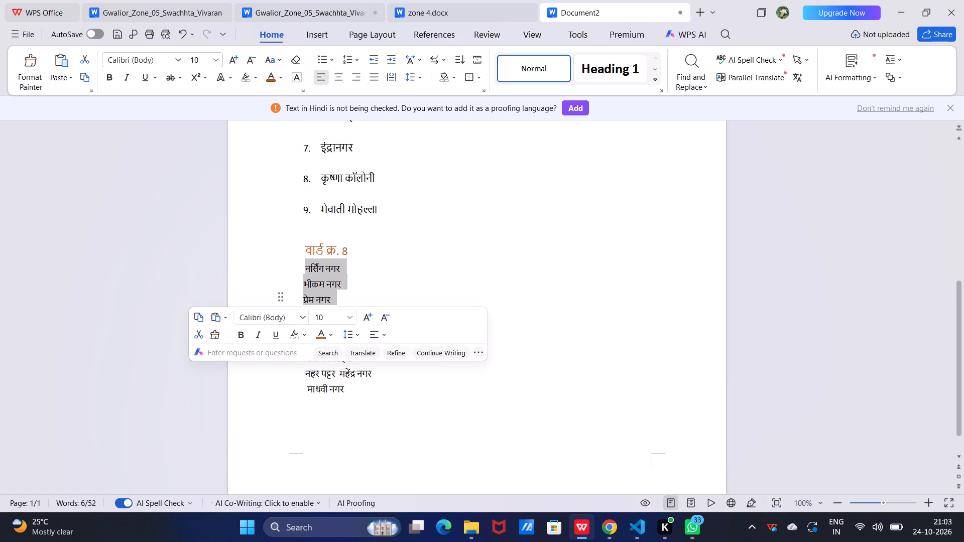
click(357, 60)
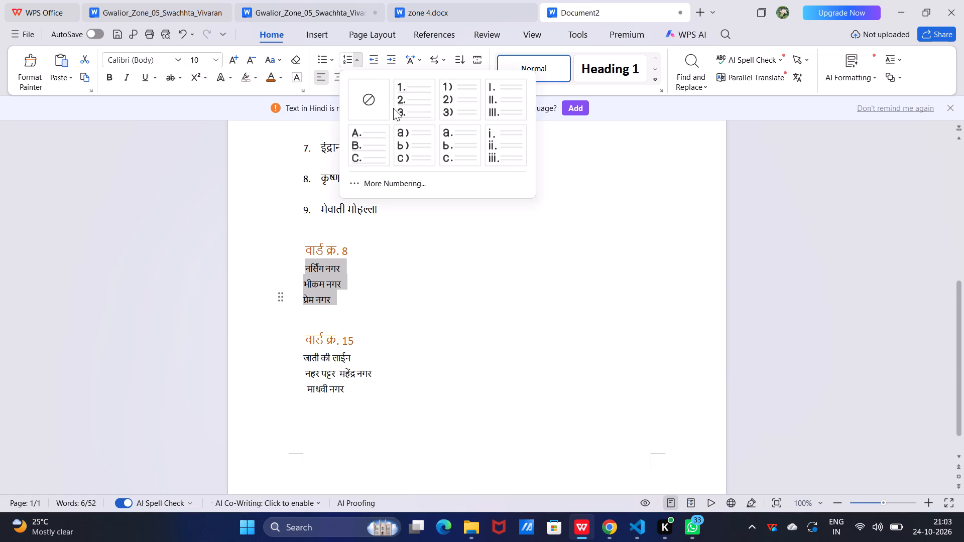
click(393, 108)
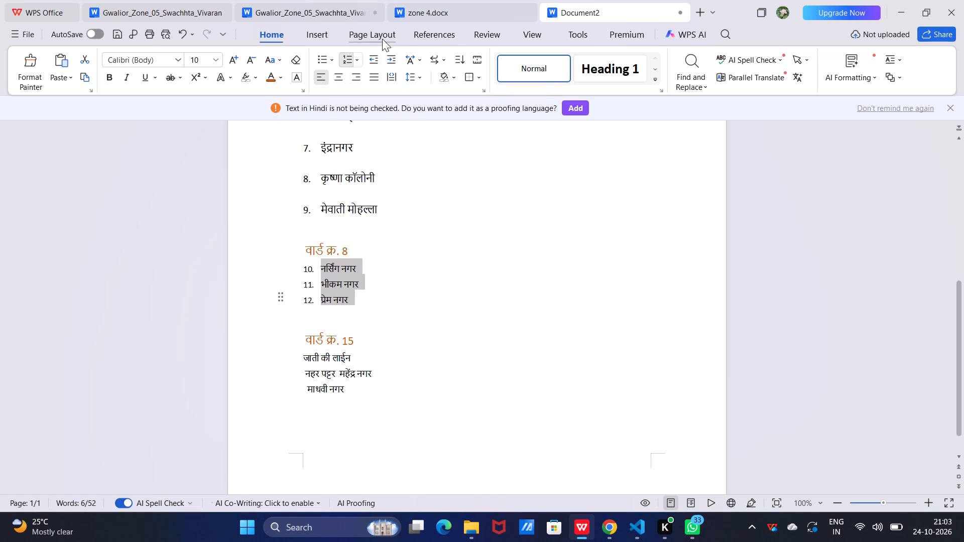
Restart the numbering of the वार्ड क्र. 8 list so that नर्सिंग नगर is item 1.
click(358, 62)
click(376, 178)
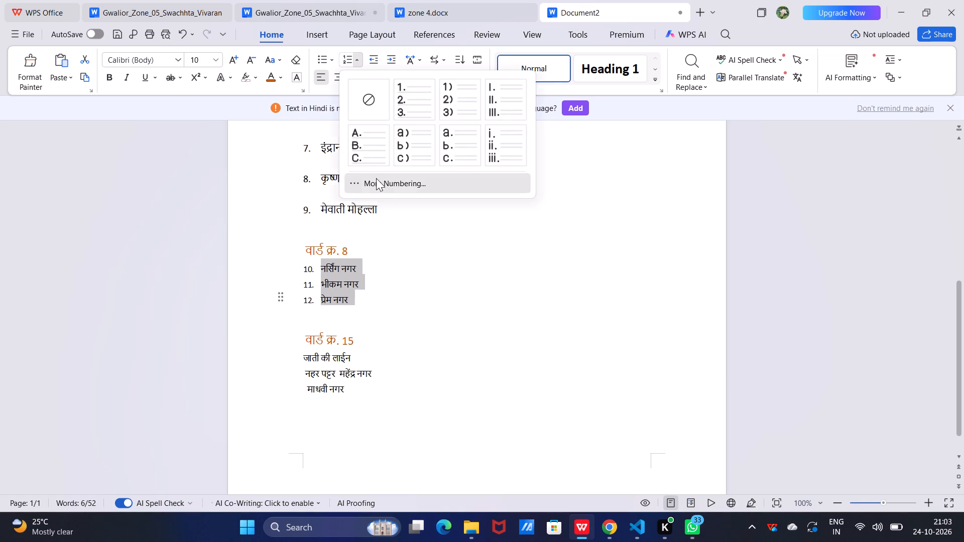
click(364, 316)
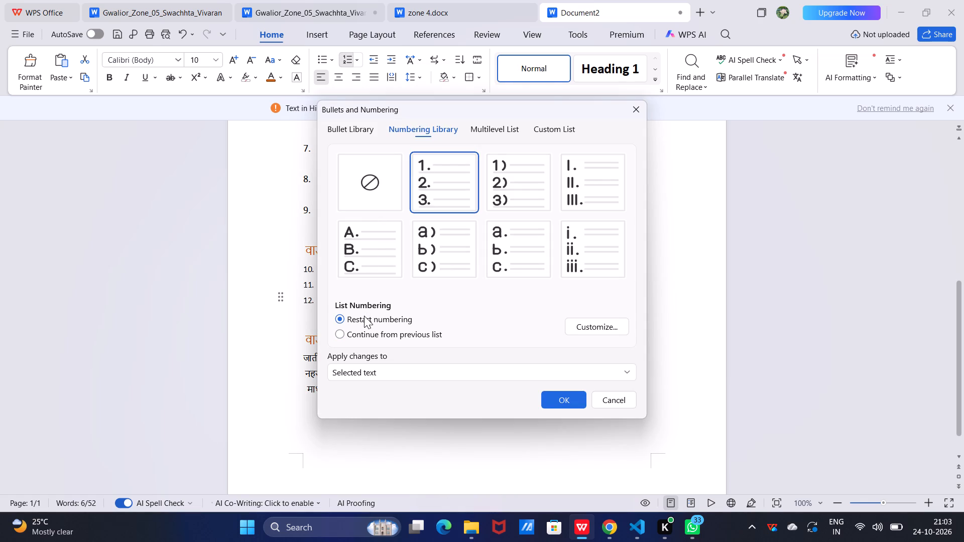
click(558, 397)
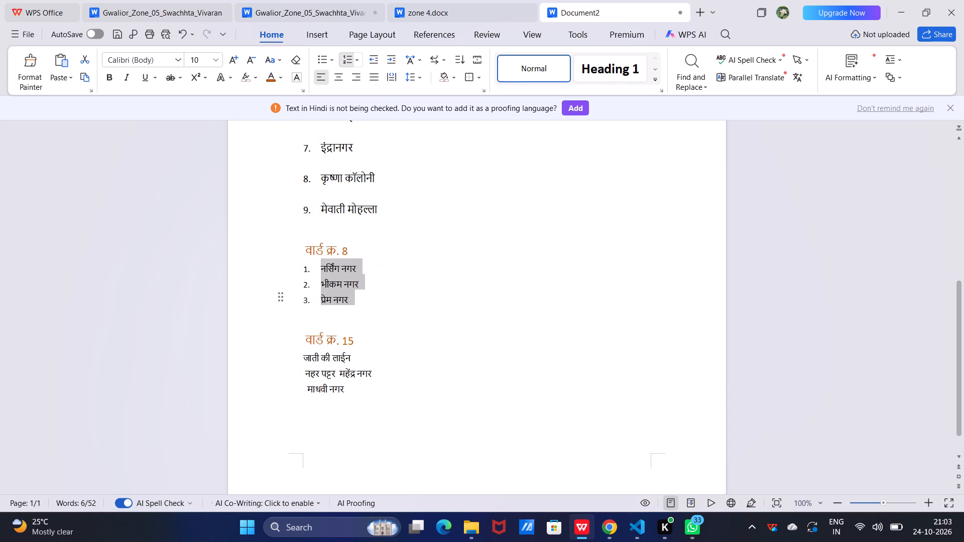
Apply 1. 2. 3. numbering to the three वार्ड क्र. 15 localities, restarting the list at 1.
drag(300, 359, 363, 397)
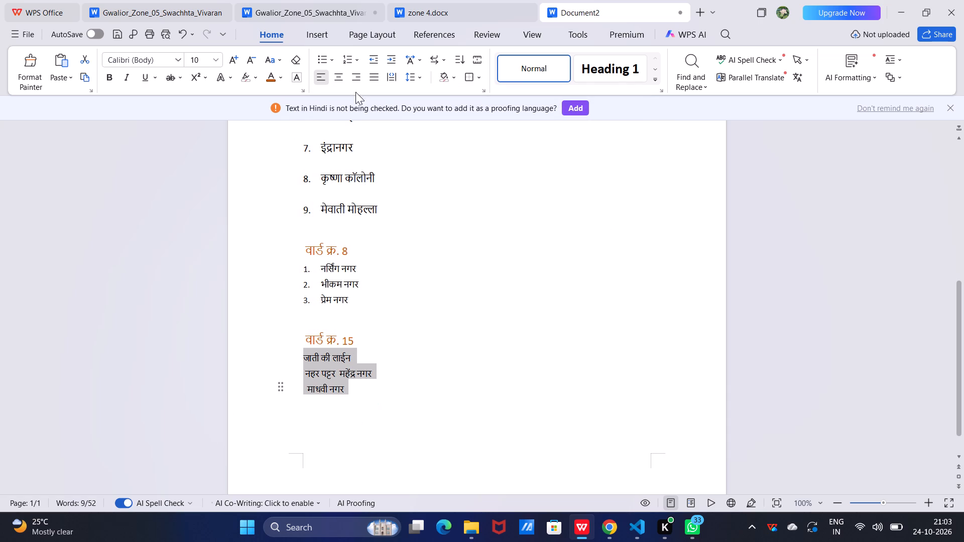
click(356, 61)
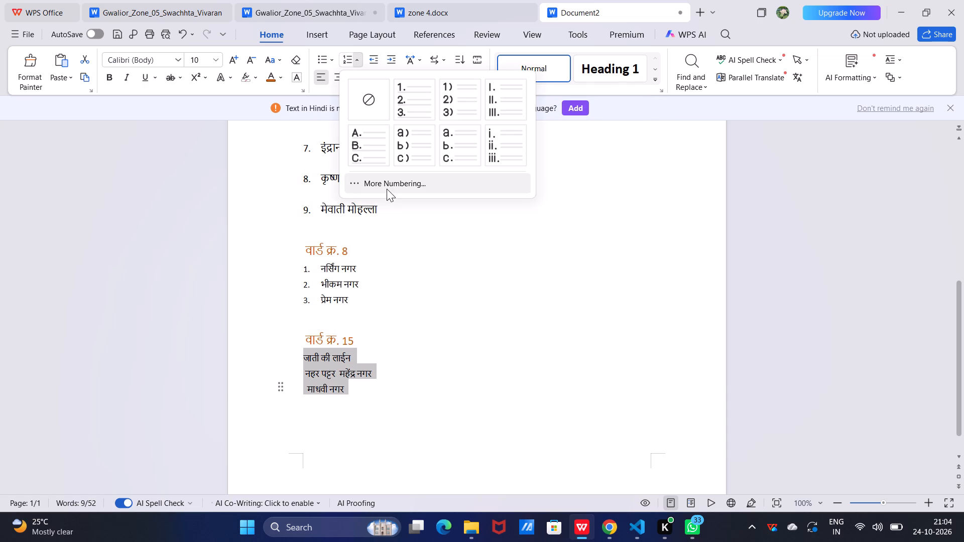
click(387, 189)
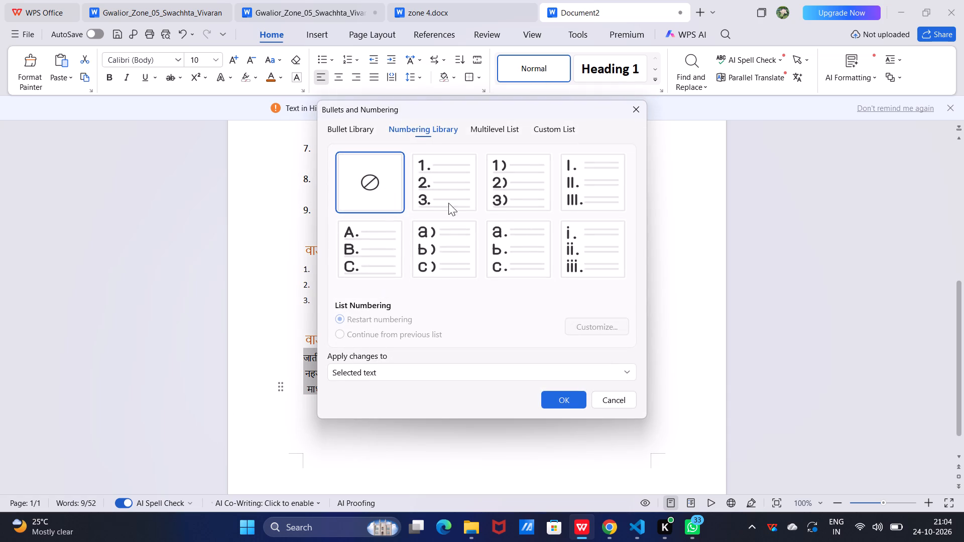
click(447, 188)
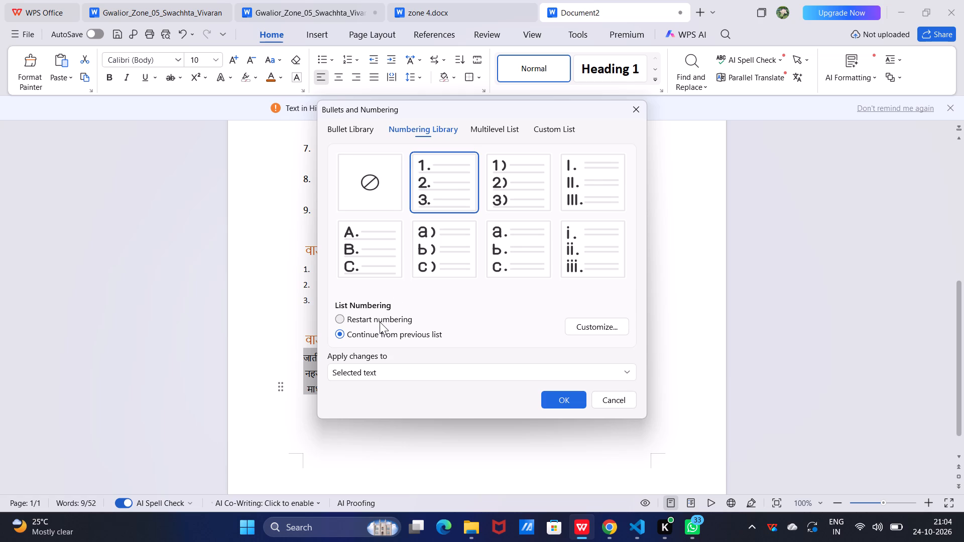
click(380, 322)
click(569, 392)
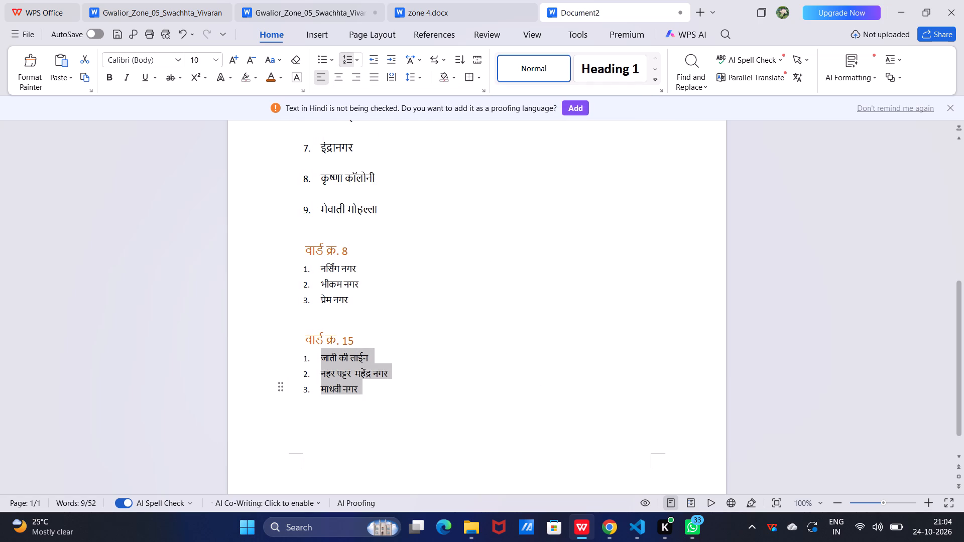
click(491, 287)
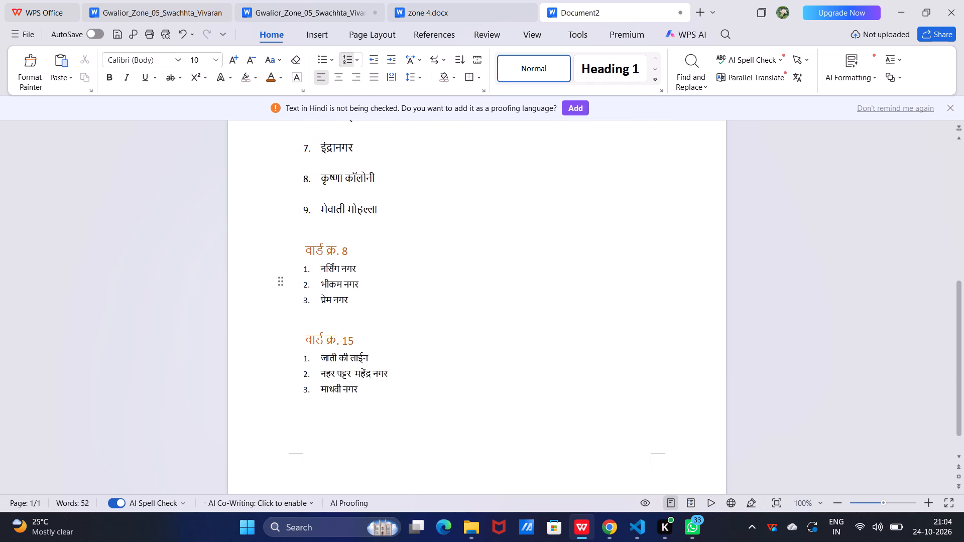
Increase the font size of the three वार्ड क्र. 8 localities to 11.
drag(319, 267, 358, 317)
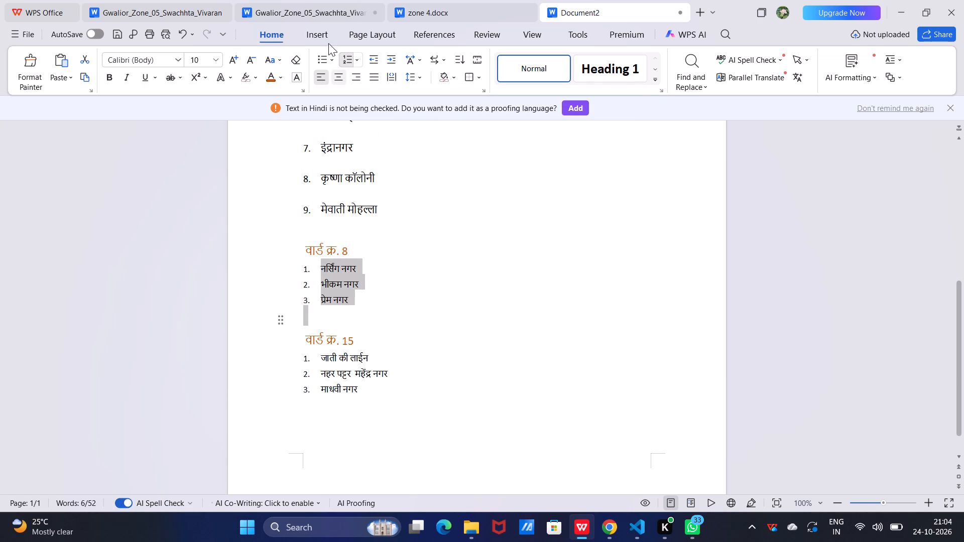
click(238, 56)
click(238, 56)
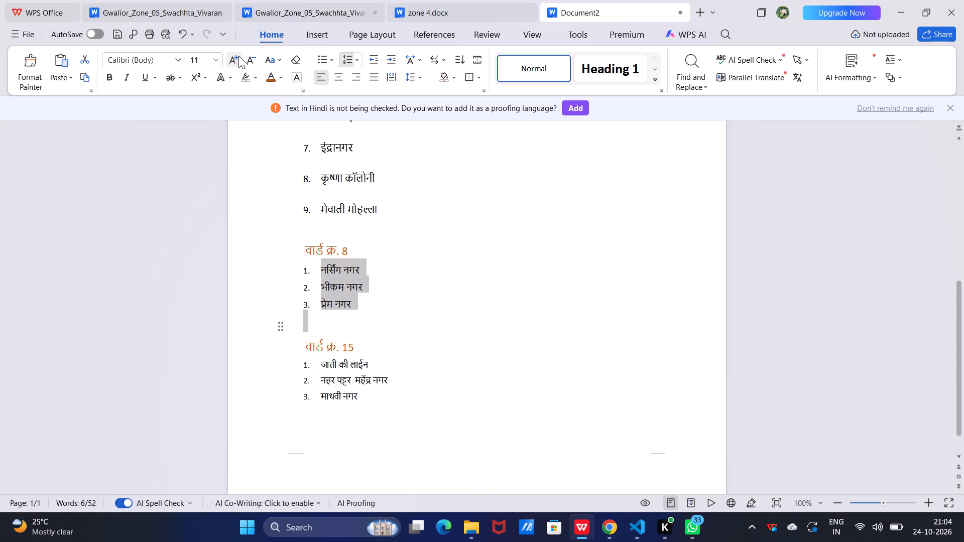
click(478, 256)
Increase the font size of the three वार्ड क्र. 15 localities to 12.
drag(320, 364, 332, 366)
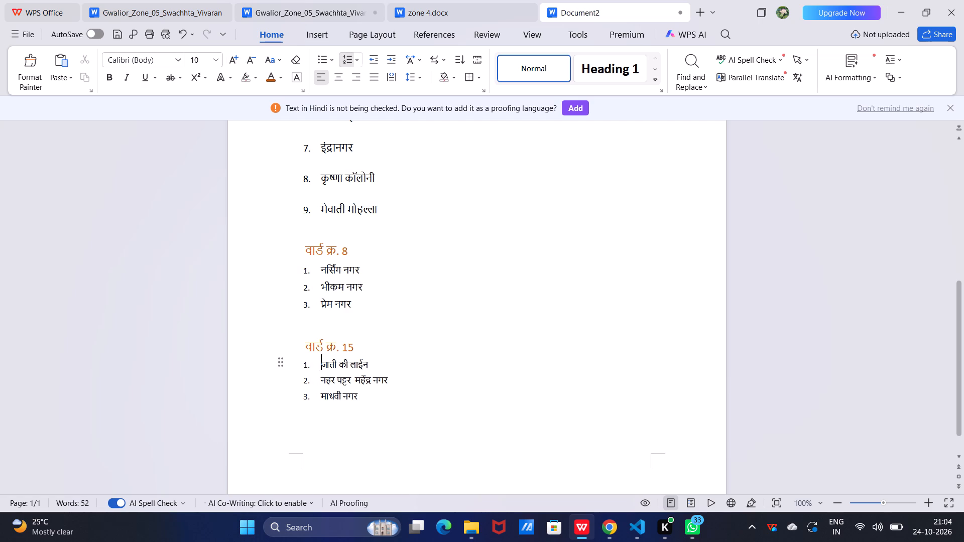
drag(332, 366, 376, 420)
double_click(232, 62)
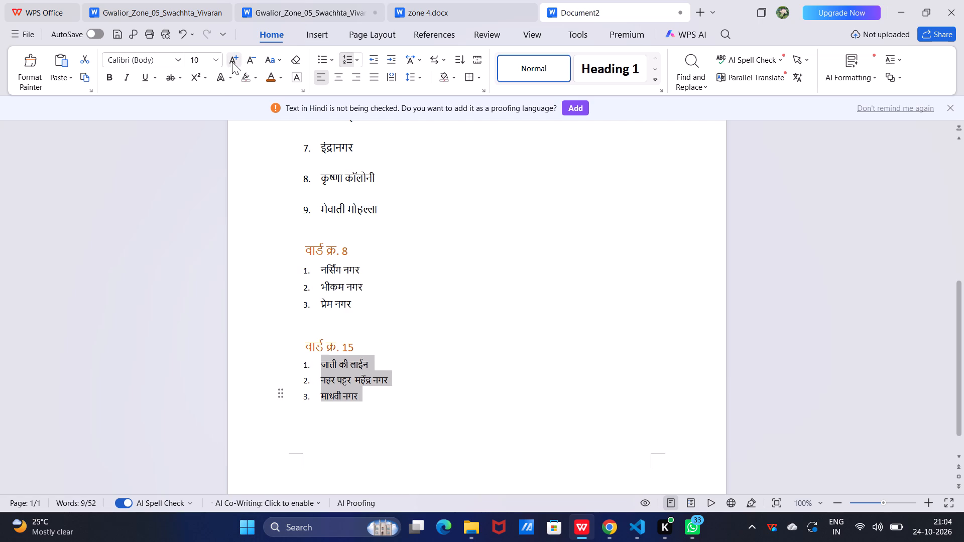
click(232, 62)
Enlarge the वार्ड क्र. 8 heading by three font-size increments.
drag(493, 281, 302, 251)
click(302, 251)
drag(302, 251, 372, 248)
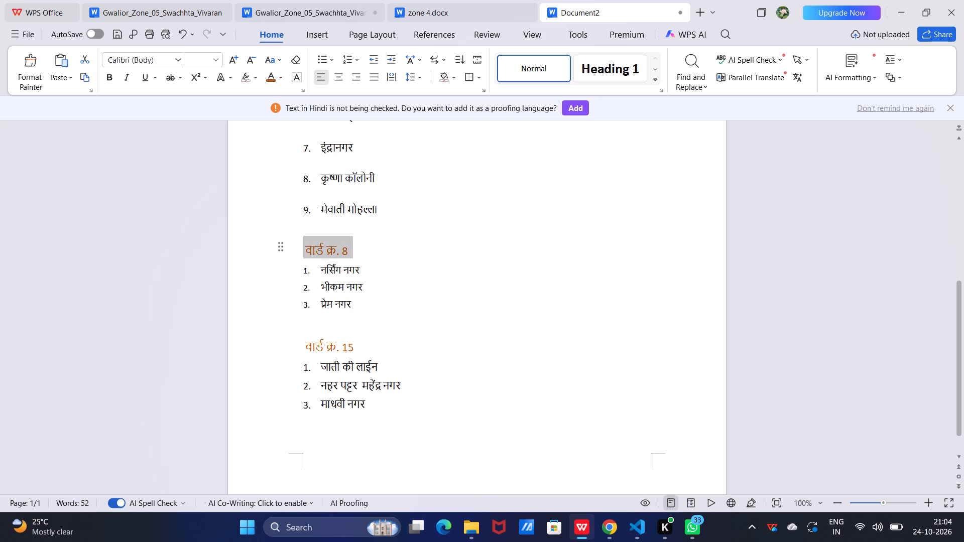
drag(372, 248, 374, 249)
triple_click(384, 190)
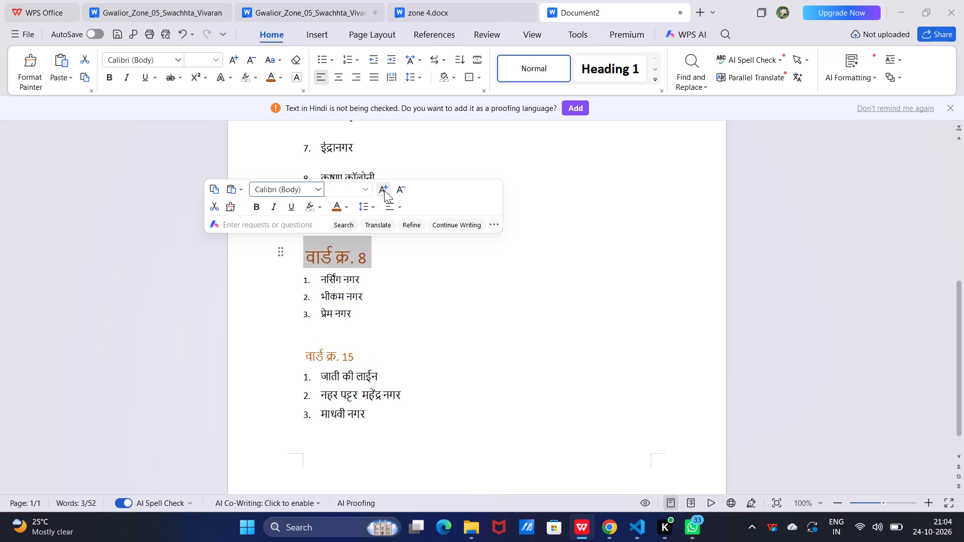
Enlarge the वार्ड क्र. 15 heading by three font-size increments, like the वार्ड क्र. 8 heading.
drag(299, 353, 370, 364)
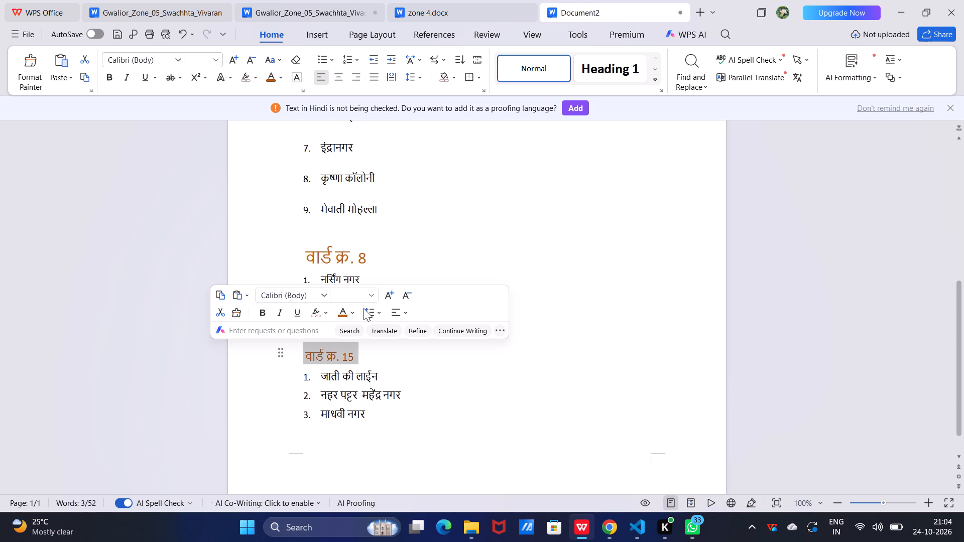
triple_click(389, 295)
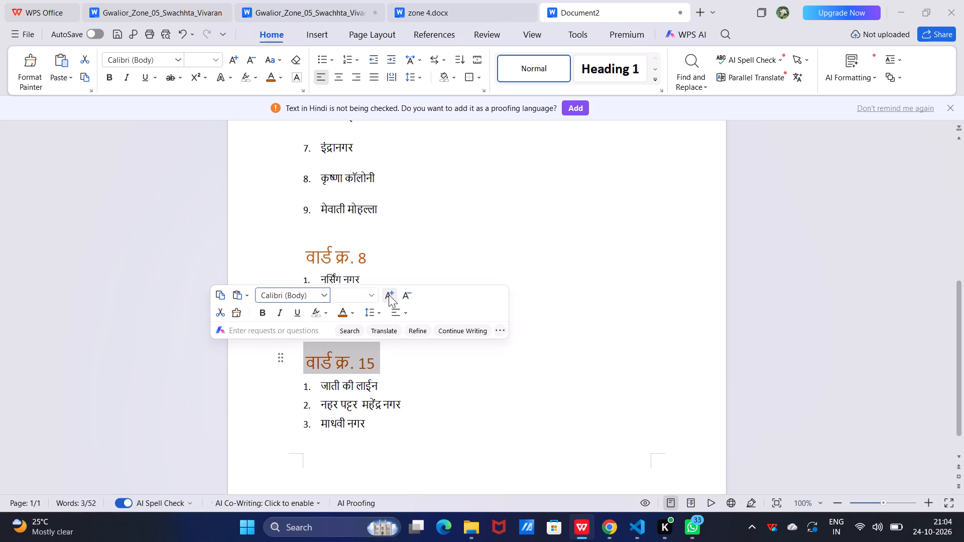
click(558, 204)
Enlarge the वार्ड क्र. 7 heading by one font-size increment.
scroll(558, 204, up, 4)
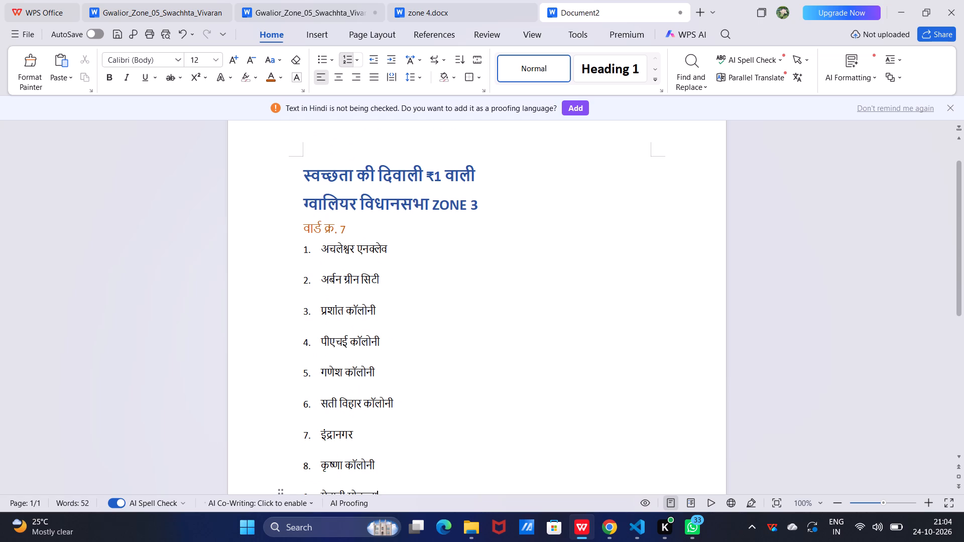
drag(300, 226, 387, 234)
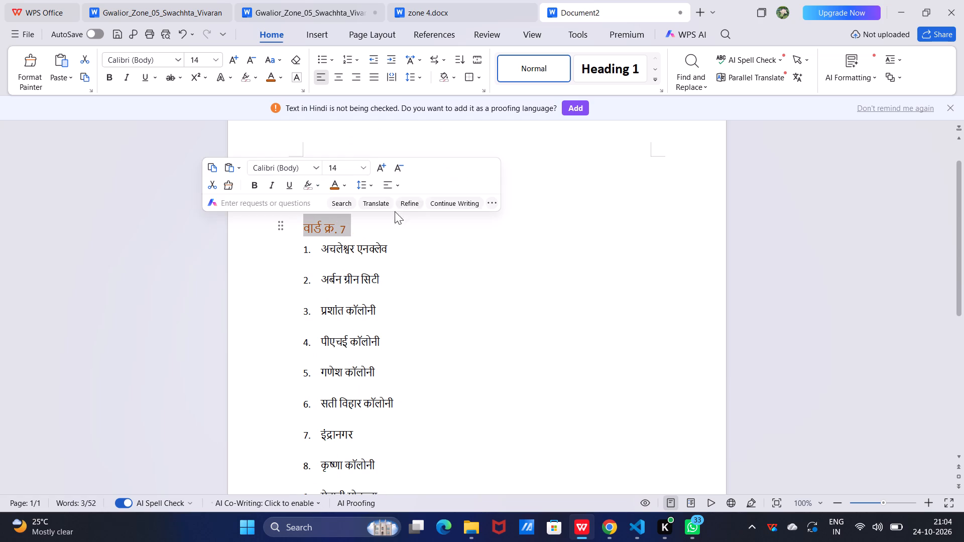
click(379, 168)
click(461, 331)
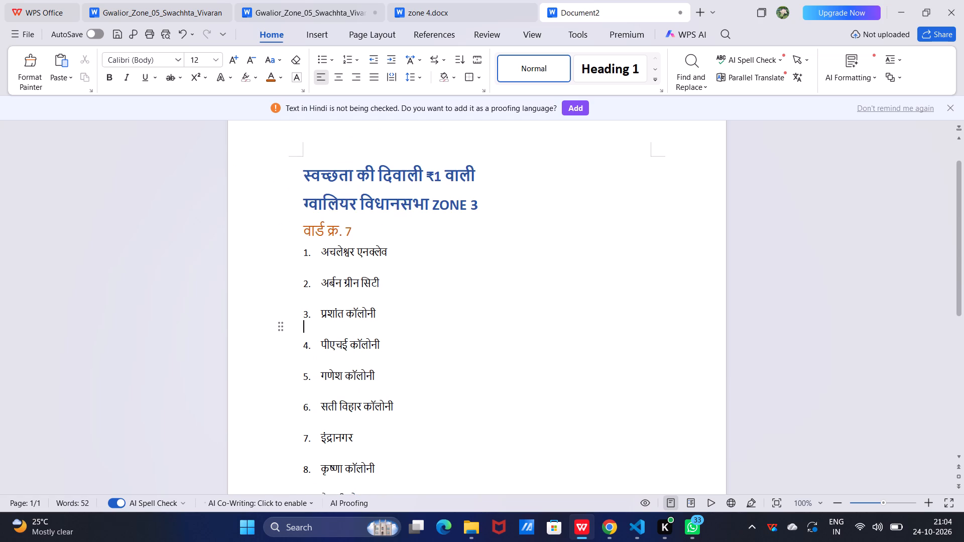
Set the font size of the three वार्ड क्र. 8 localities to 12, matching the other ward lists.
scroll(461, 331, down, 8)
scroll(461, 331, up, 8)
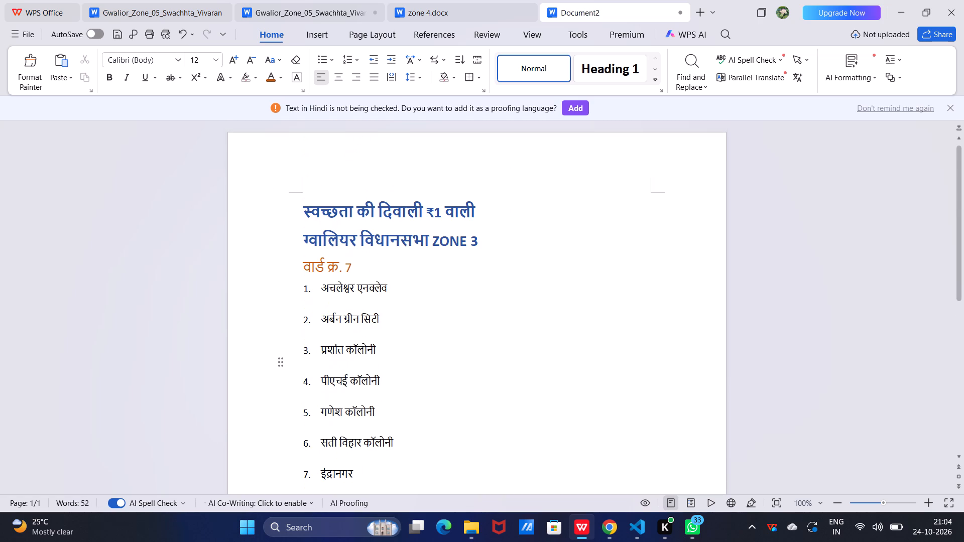
scroll(461, 331, down, 5)
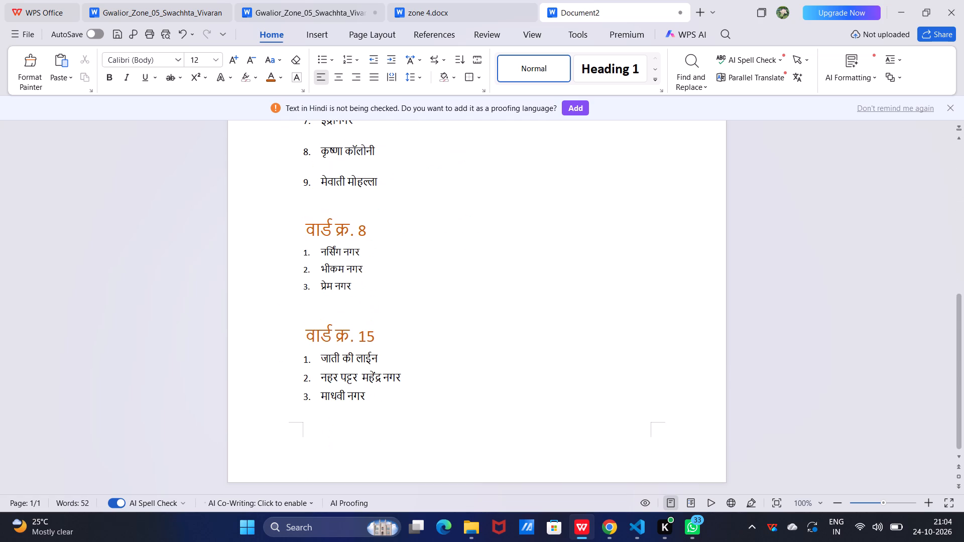
click(347, 178)
click(338, 278)
drag(318, 251, 379, 290)
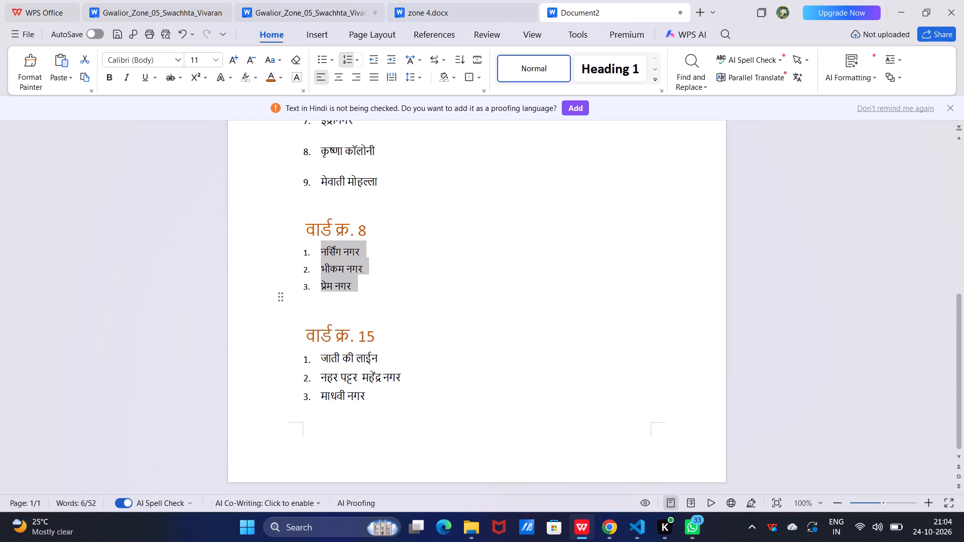
click(387, 300)
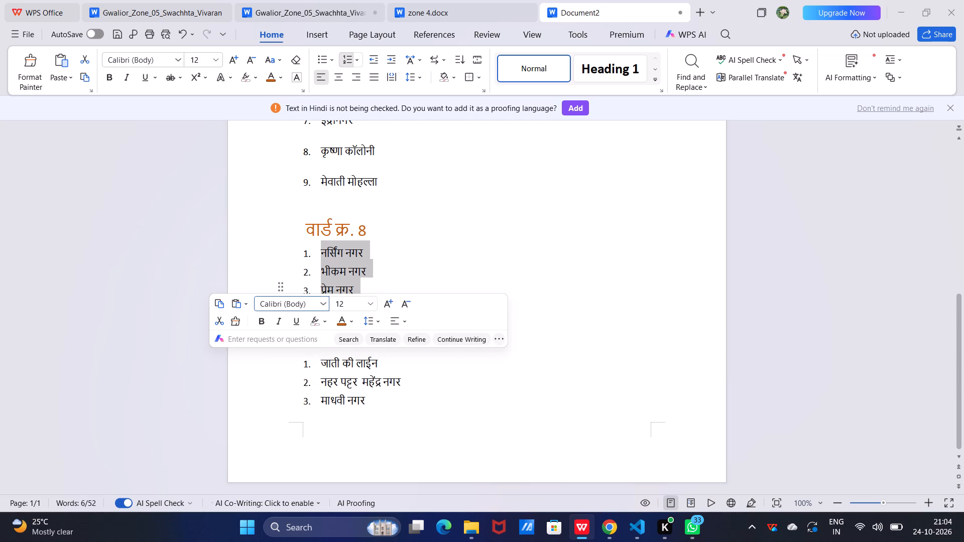
click(433, 227)
Insert blank lines before the वार्ड क्र. 8 heading until it starts at the top of page 2.
click(323, 399)
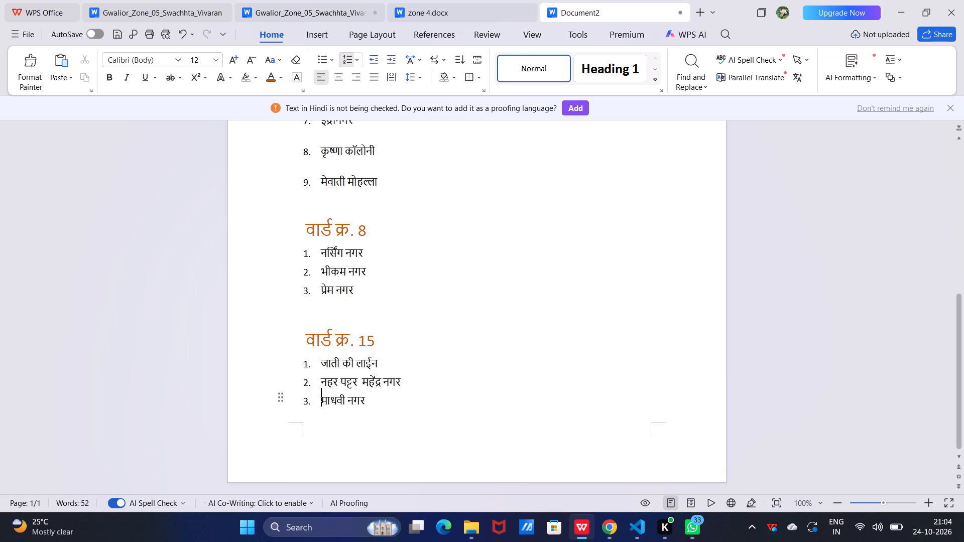
scroll(450, 263, up, 10)
scroll(450, 263, down, 3)
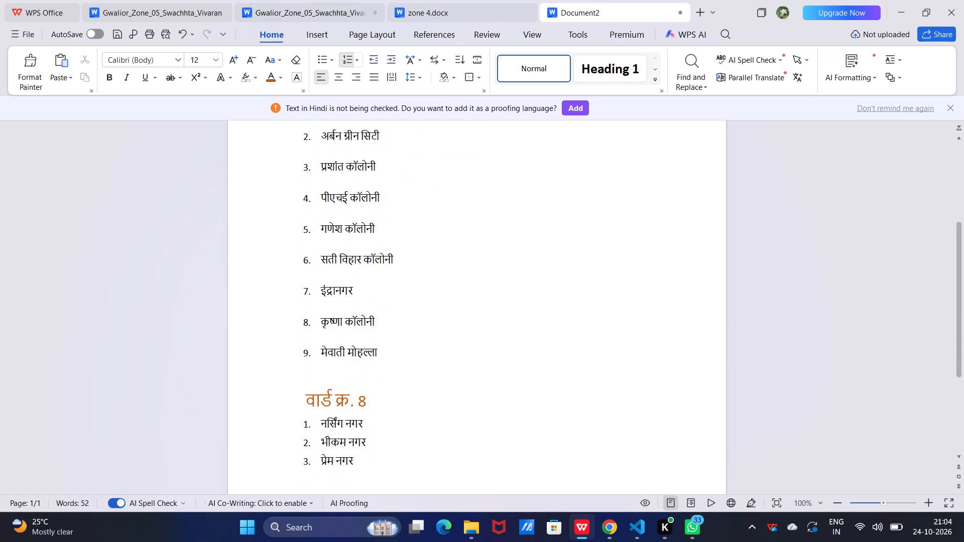
scroll(450, 263, down, 2)
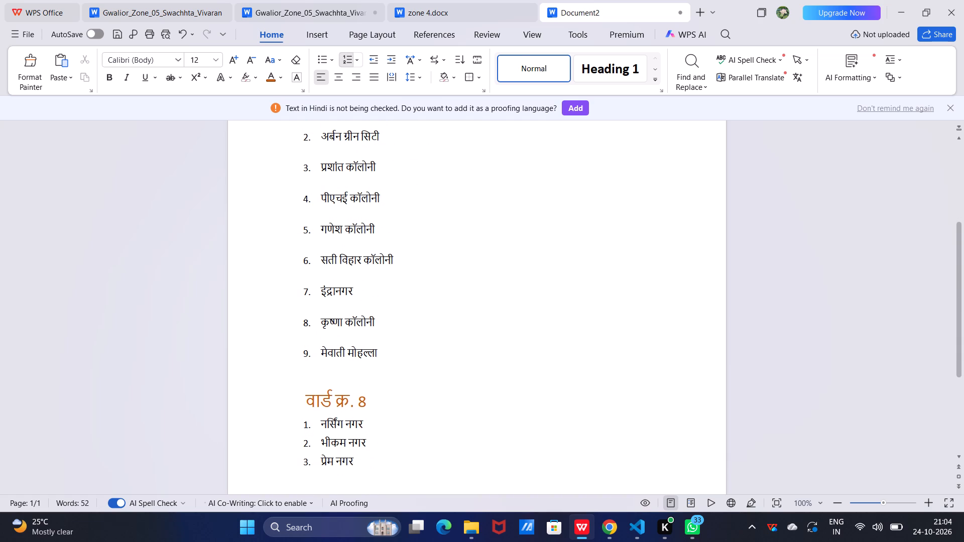
click(304, 403)
key(Return)
key(Return)
key(Return)
key(Return)
key(Return)
key(Return)
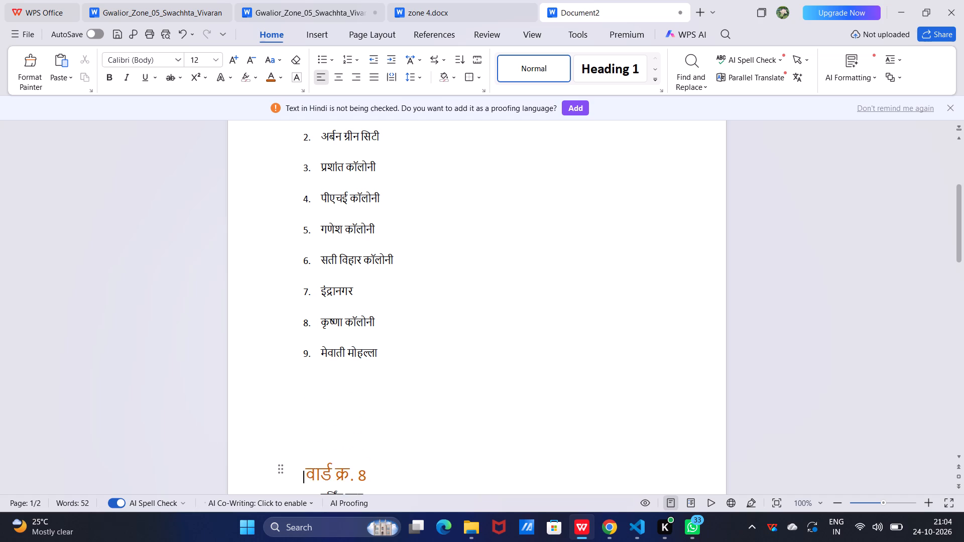
key(Return)
key(Return)
key(Return)
key(Return)
key(Return)
key(Return)
key(Return)
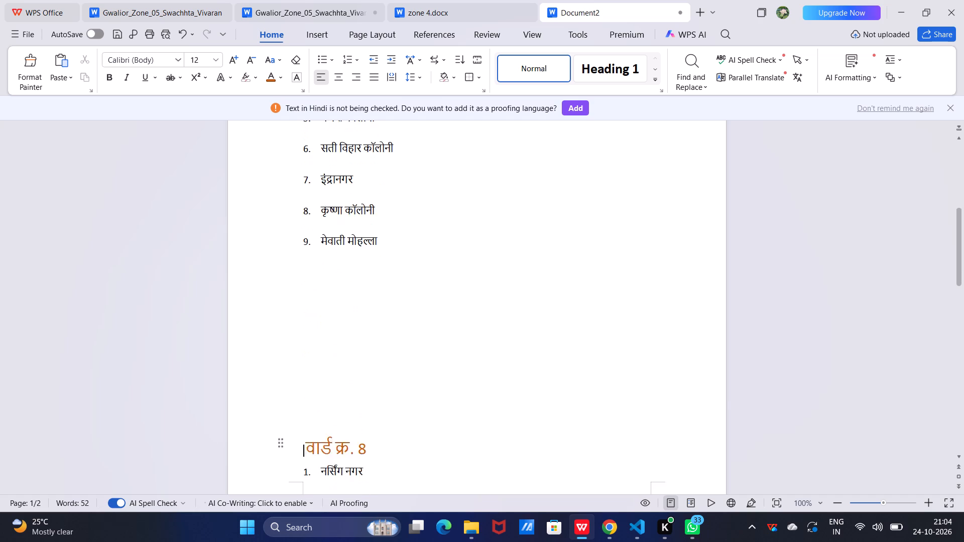
key(Return)
key(Return)
key(Return)
Insert blank lines before the वार्ड क्र. 15 heading until it starts at the top of page 3.
scroll(304, 403, down, 3)
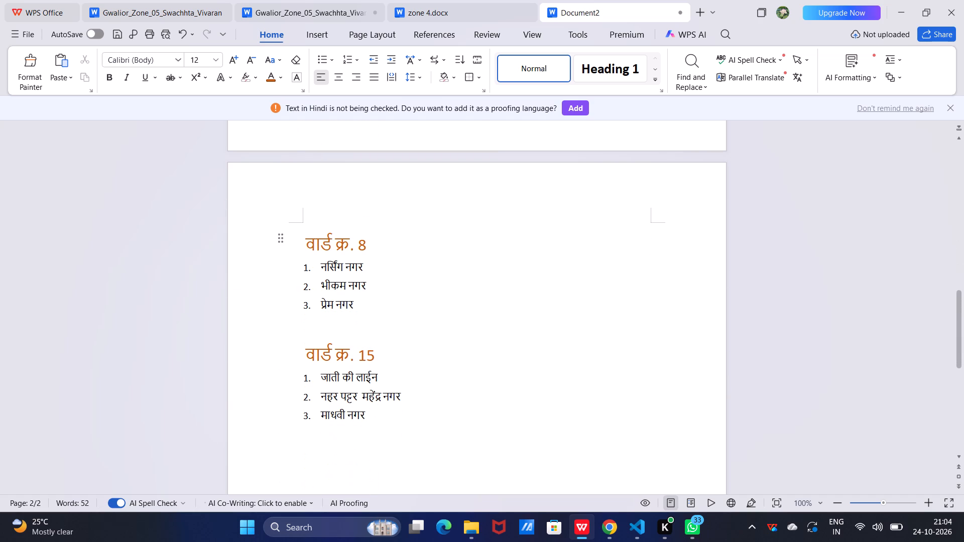
click(298, 348)
key(Return)
key(Return)
key(Return)
key(Return)
key(Return)
key(Return)
key(Return)
key(Return)
key(Return)
key(Return)
key(Return)
key(Return)
key(Return)
key(Return)
key(Return)
key(Return)
key(Return)
key(Return)
key(Return)
key(Return)
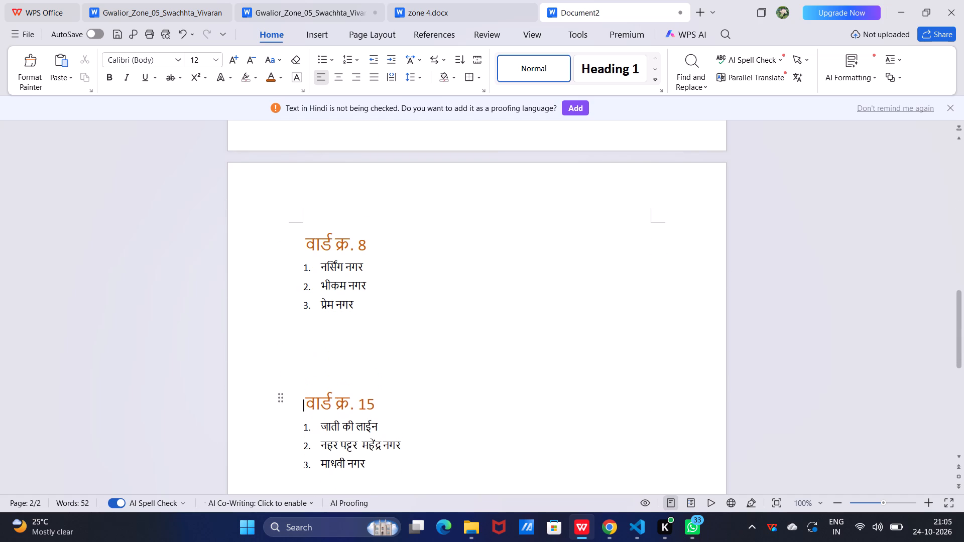
key(Return)
key(Return)
key(Return)
key(Return)
key(Return)
key(Return)
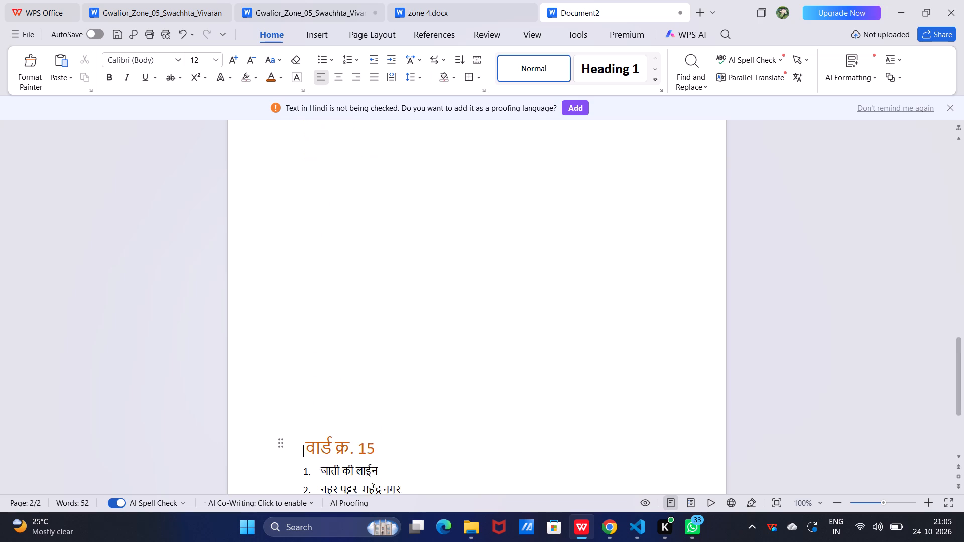
key(Return)
key(Return)
key(Return)
key(Return)
key(Return)
key(Return)
key(Return)
key(Return)
key(Return)
key(Return)
key(Return)
key(Return)
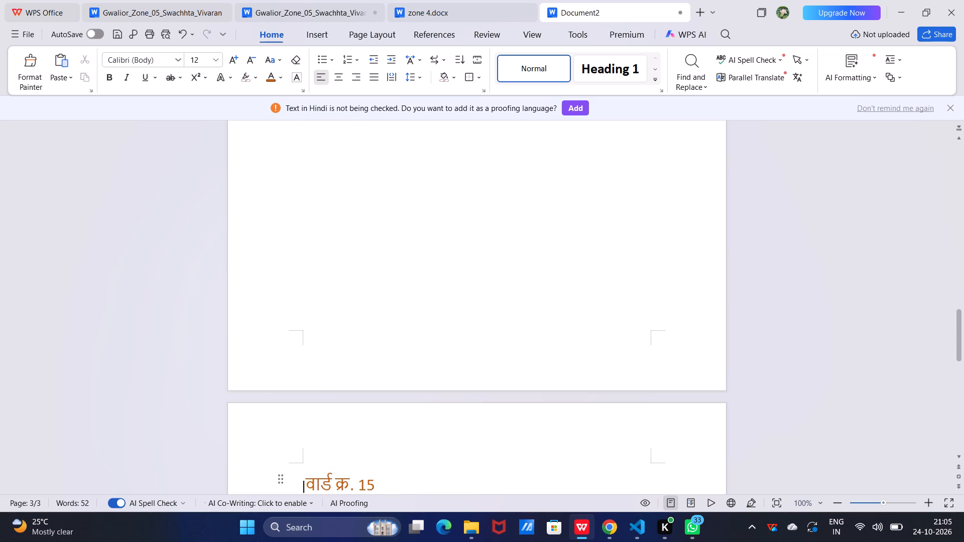
Copy the two blue title lines from page 1 and paste them on page 2 above the वार्ड क्र. 8 heading.
scroll(335, 224, up, 13)
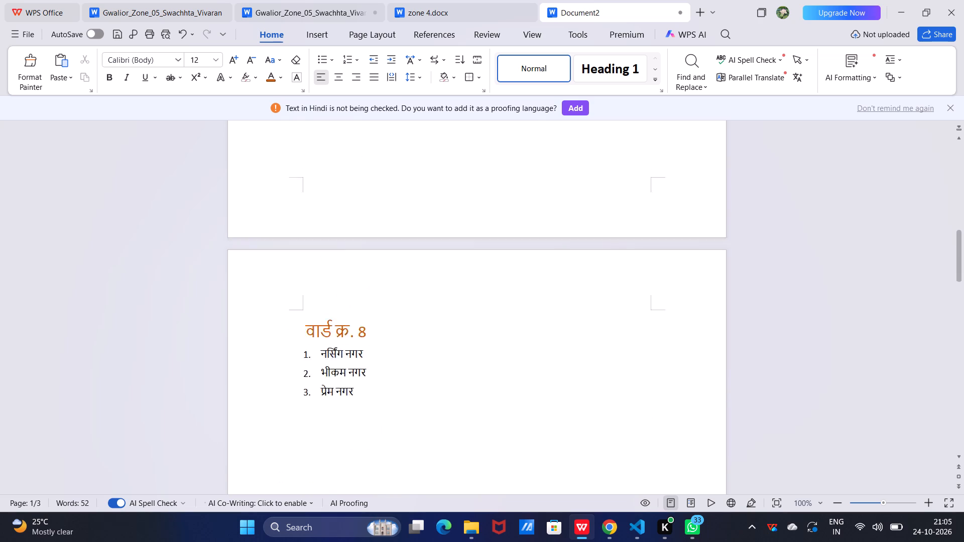
scroll(335, 224, up, 6)
drag(298, 209, 442, 251)
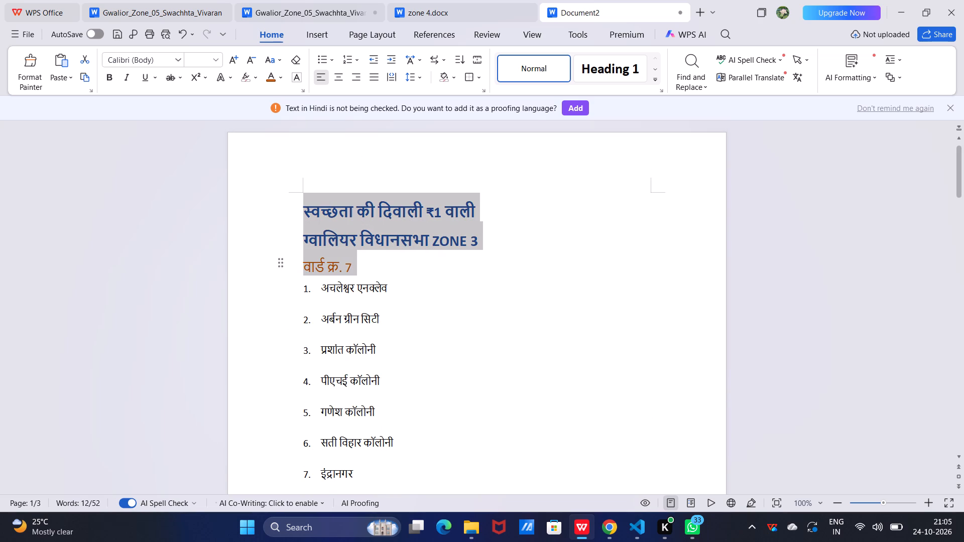
drag(442, 251, 500, 244)
key(ctrl+c)
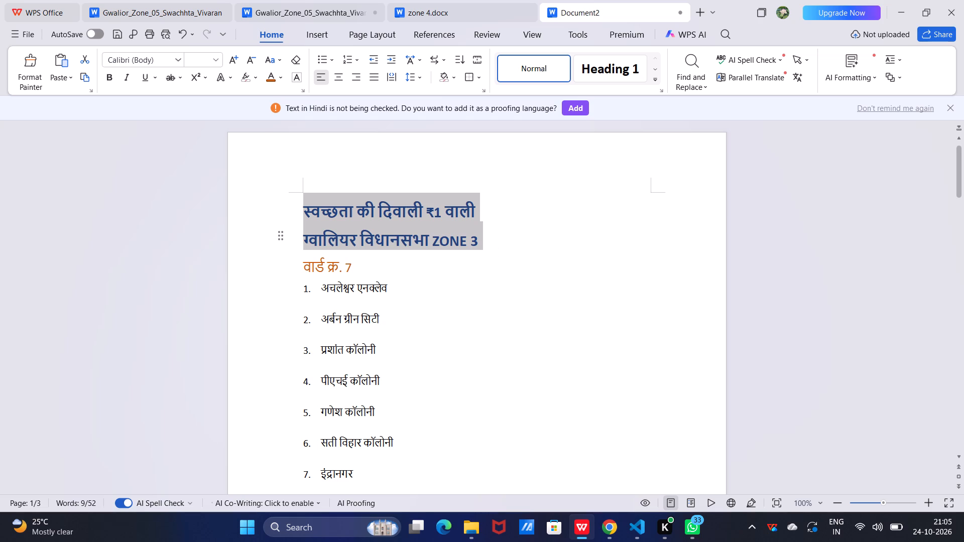
click(469, 401)
scroll(469, 401, down, 7)
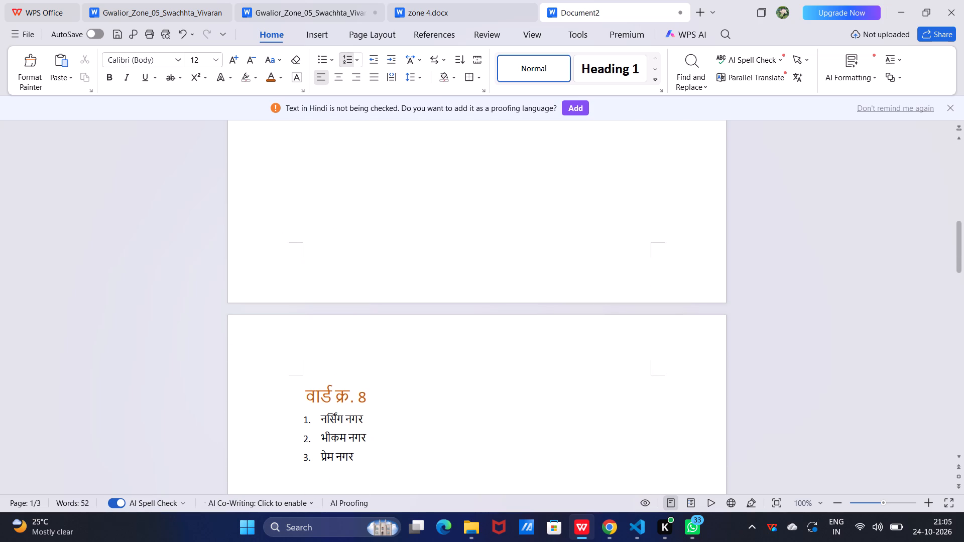
click(318, 369)
click(308, 387)
key(Return)
key(Return)
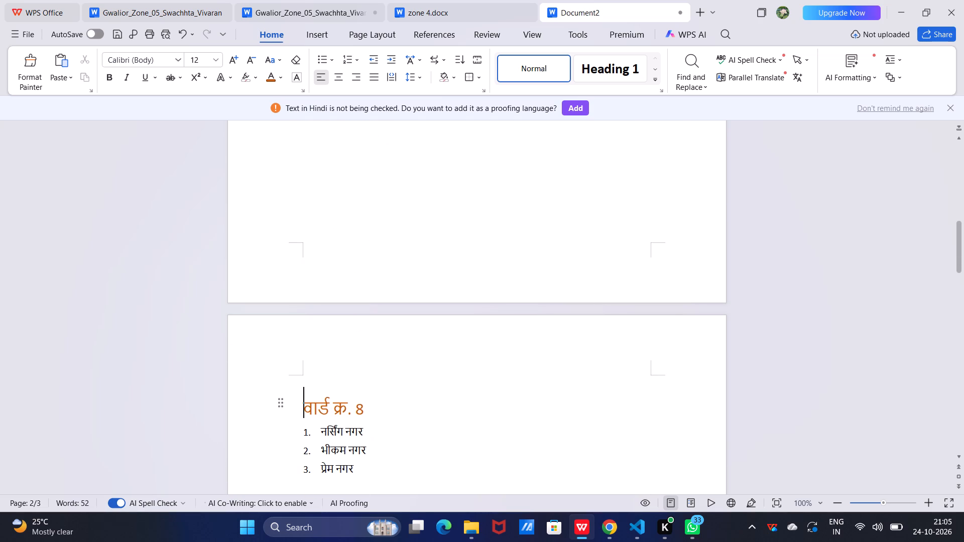
key(Up)
key(ctrl+v)
Paste the copied two-line ZONE 3 title on page 3 above the वार्ड क्र. 15 heading.
scroll(308, 387, down, 2)
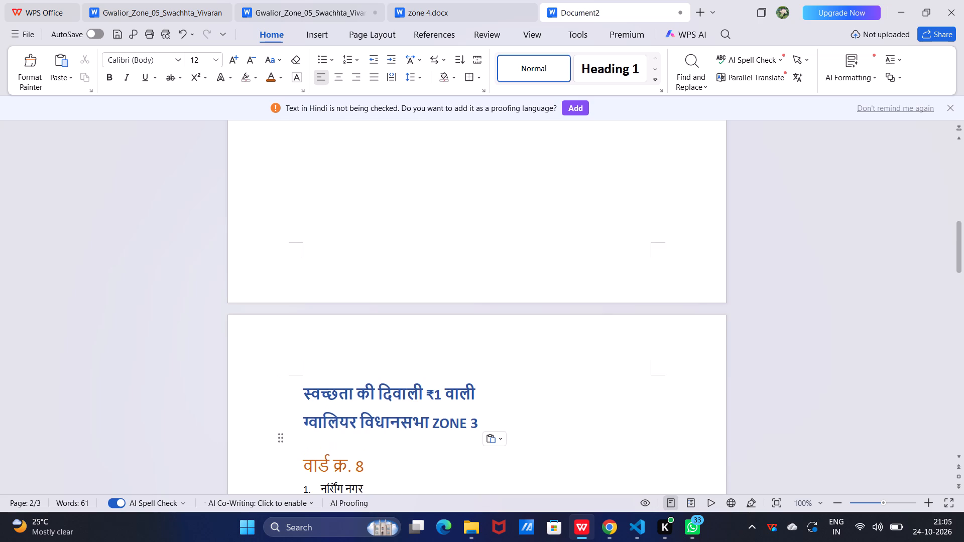
scroll(308, 387, down, 10)
scroll(321, 541, up, 2)
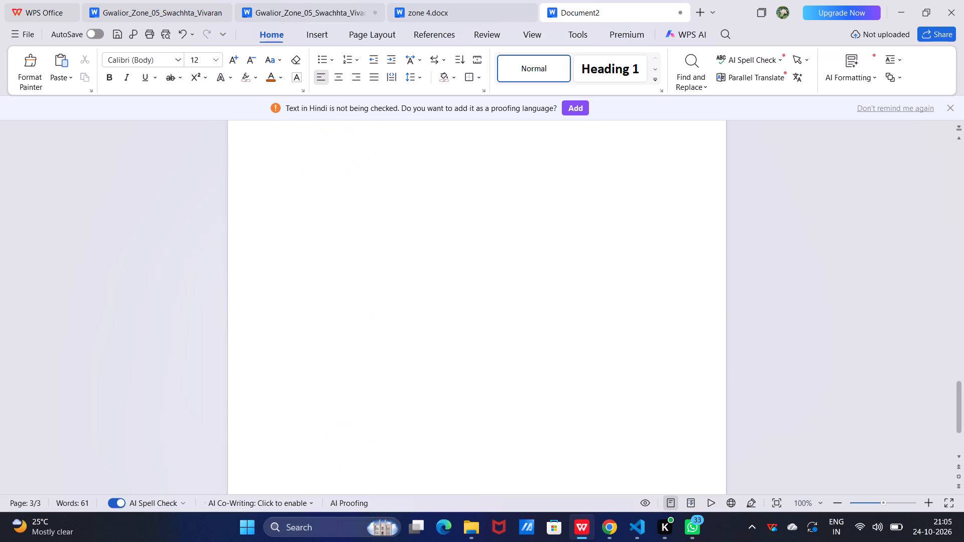
scroll(321, 541, up, 2)
scroll(346, 365, up, 5)
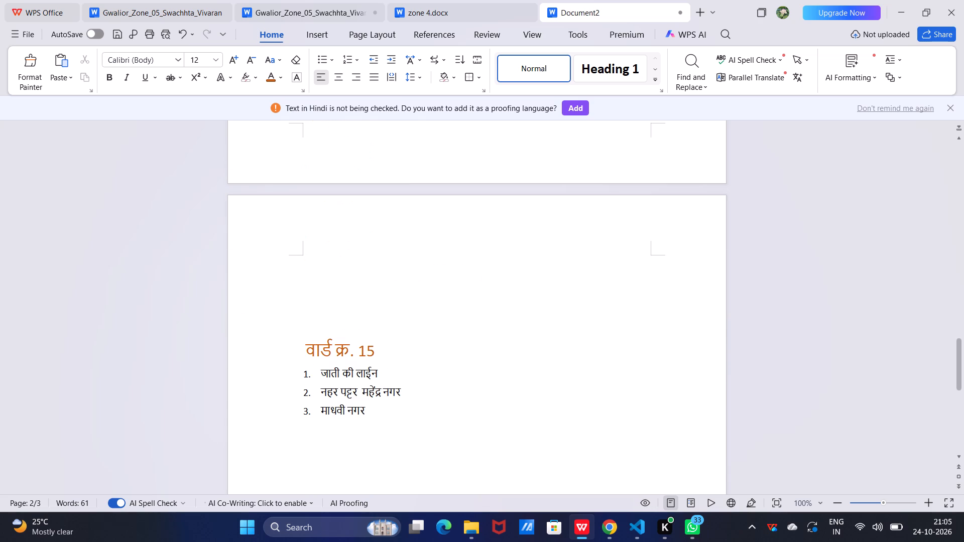
click(314, 322)
key(ctrl+v)
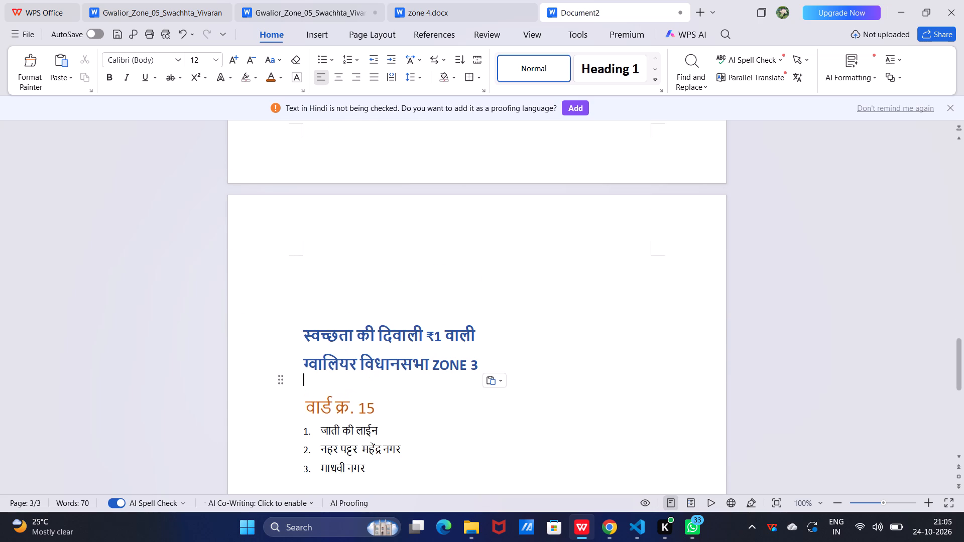
Delete the extra blank lines above the title on page 3 so it starts at the top of the page.
click(302, 301)
key(BackSpace)
key(BackSpace)
key(BackSpace)
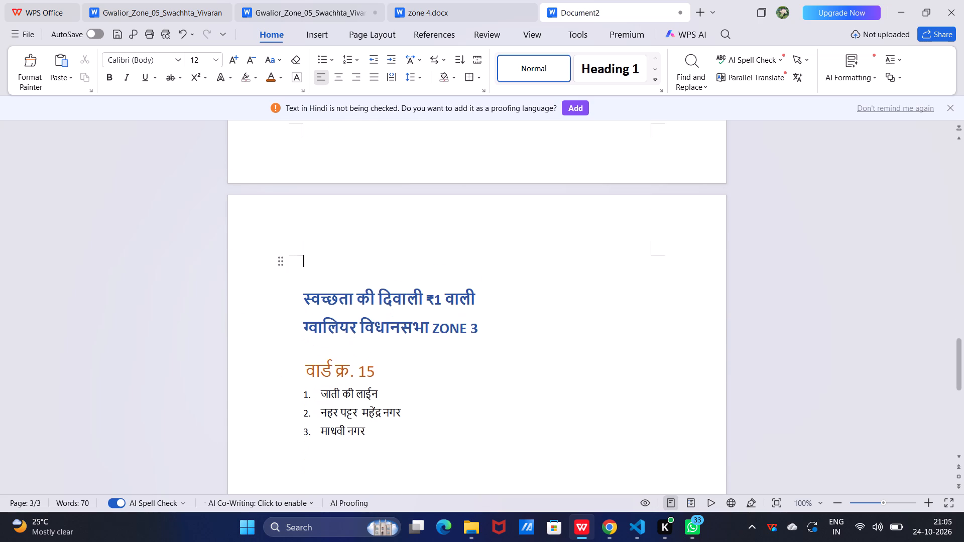
key(BackSpace)
Enlarge the two-line ZONE 3 title on page 1 by one font-size increment.
scroll(302, 301, up, 4)
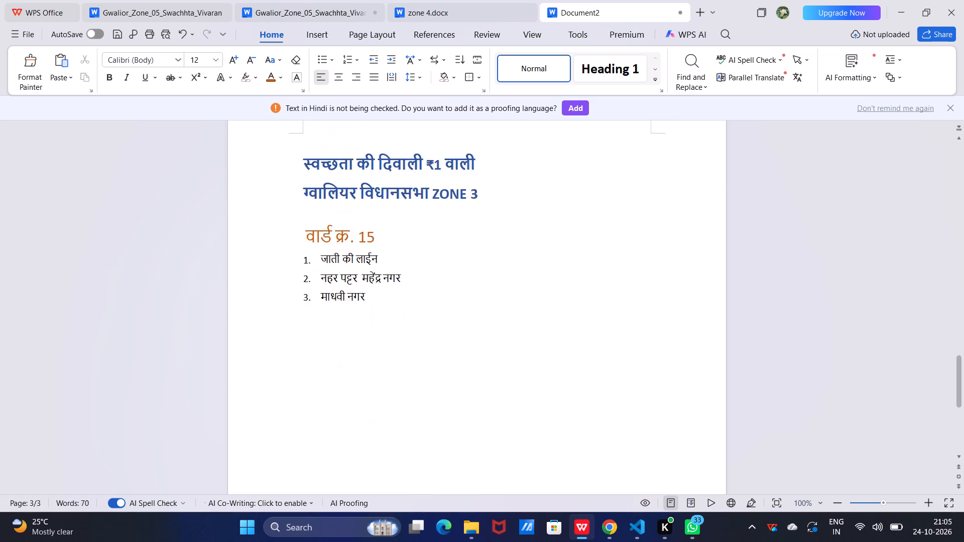
scroll(302, 301, up, 8)
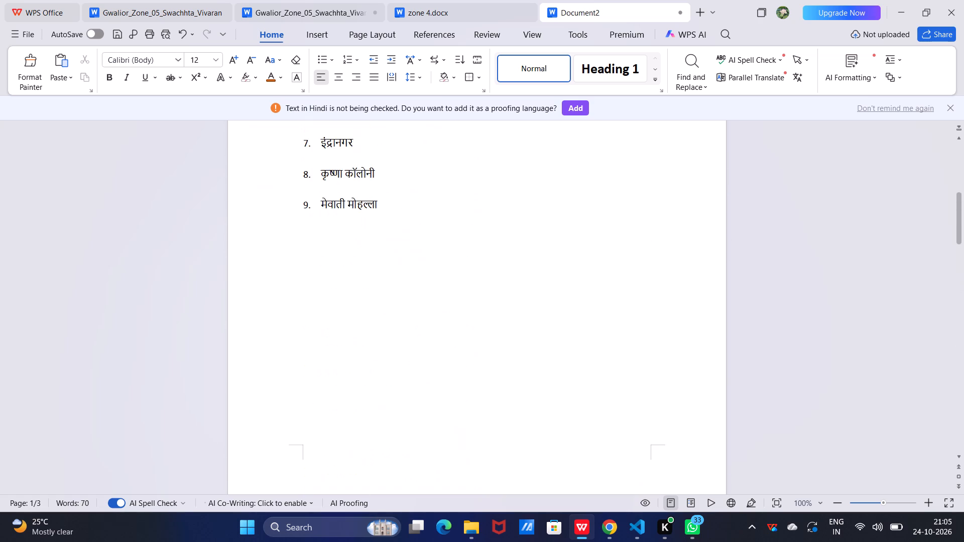
scroll(302, 301, up, 2)
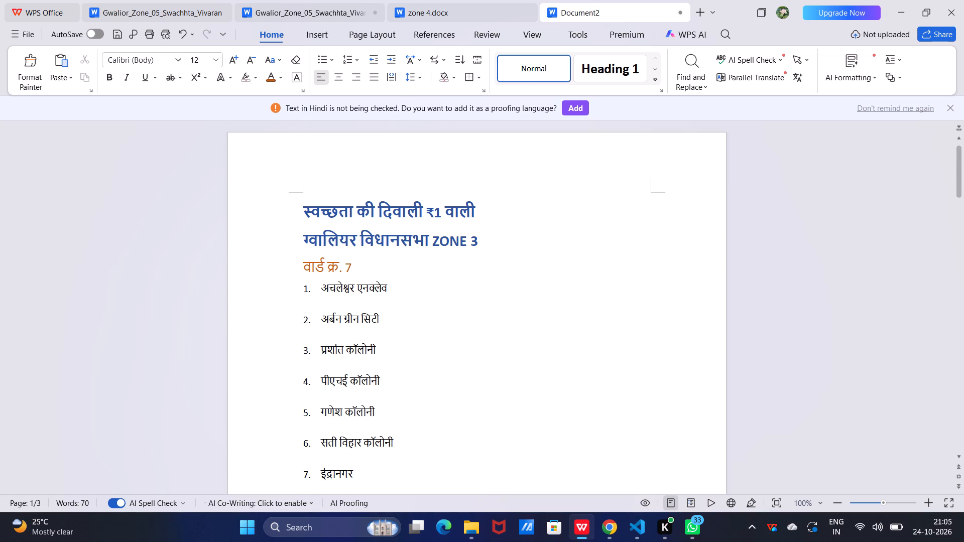
drag(298, 209, 487, 239)
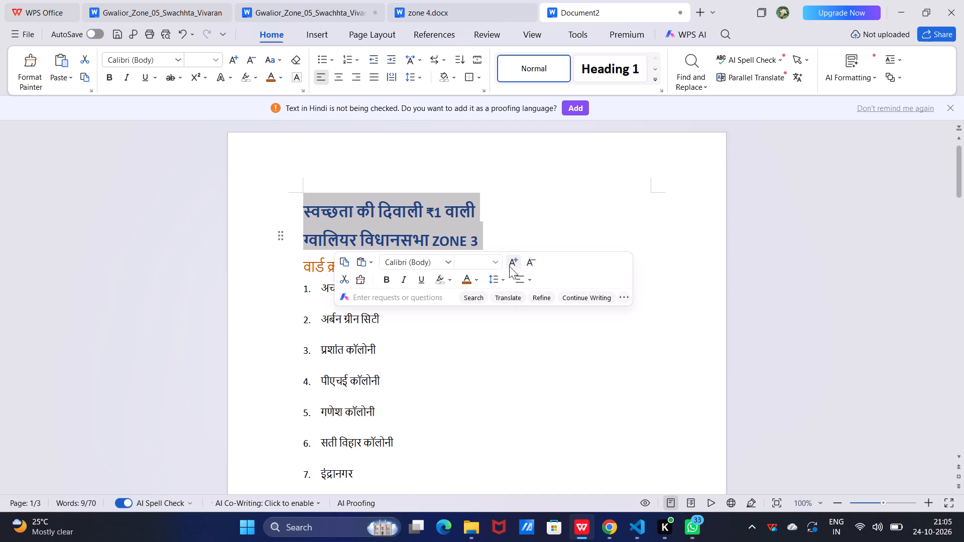
click(517, 260)
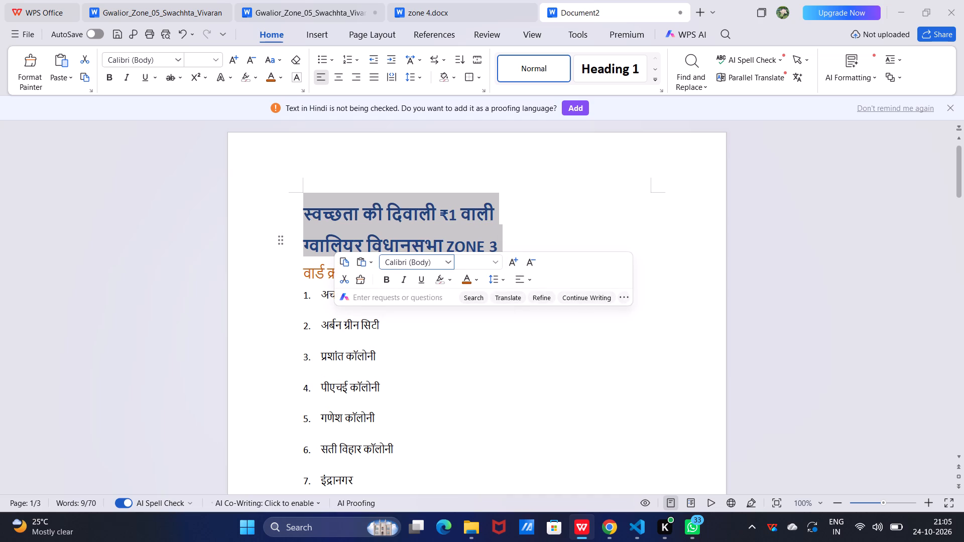
click(500, 418)
Review the titles, ward headings and locality lists on all three pages, comparing their font sizes.
scroll(500, 418, down, 1)
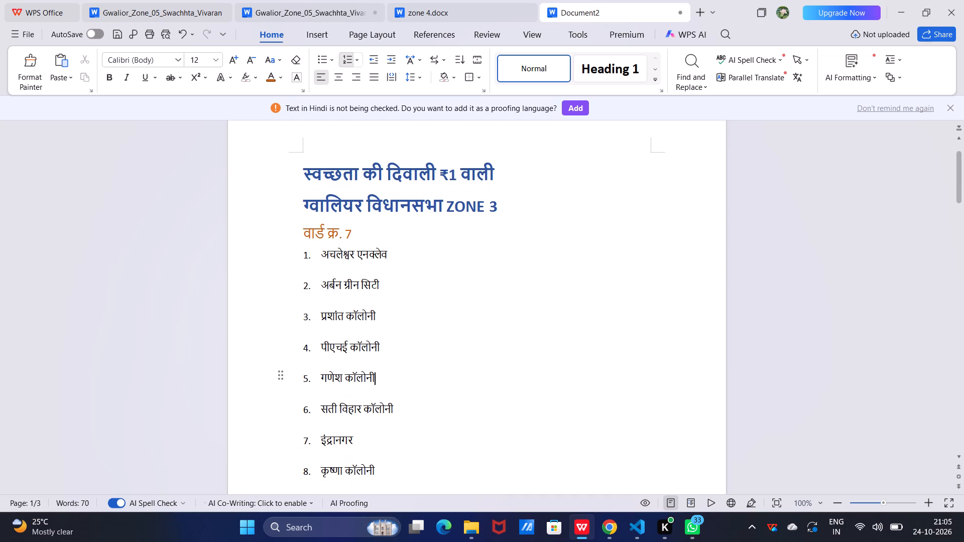
click(303, 232)
scroll(368, 275, down, 4)
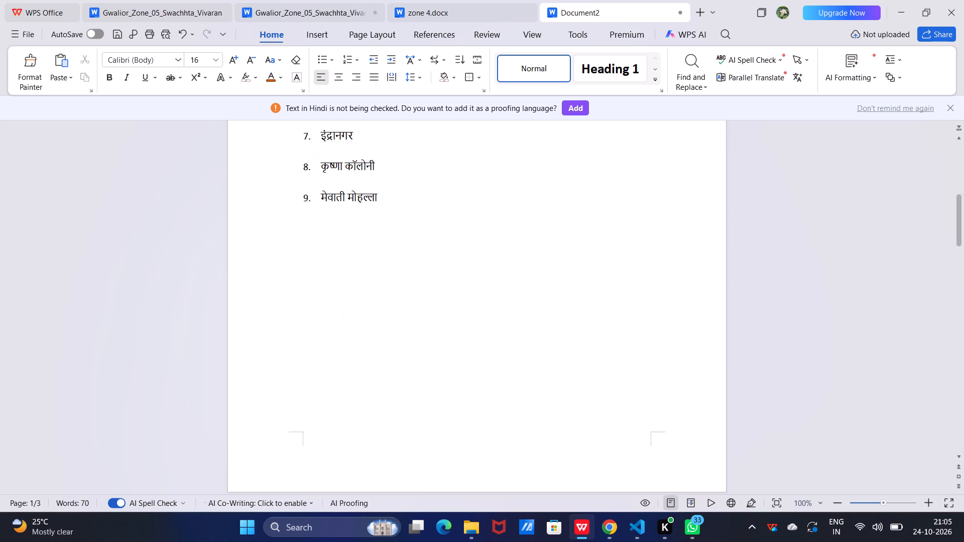
scroll(368, 275, down, 4)
click(337, 338)
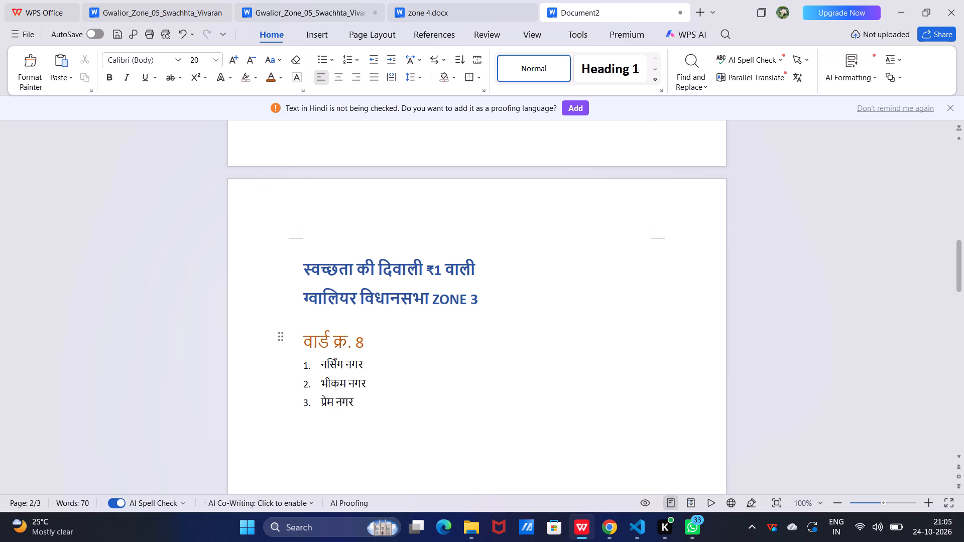
click(337, 387)
scroll(361, 237, up, 7)
click(361, 237)
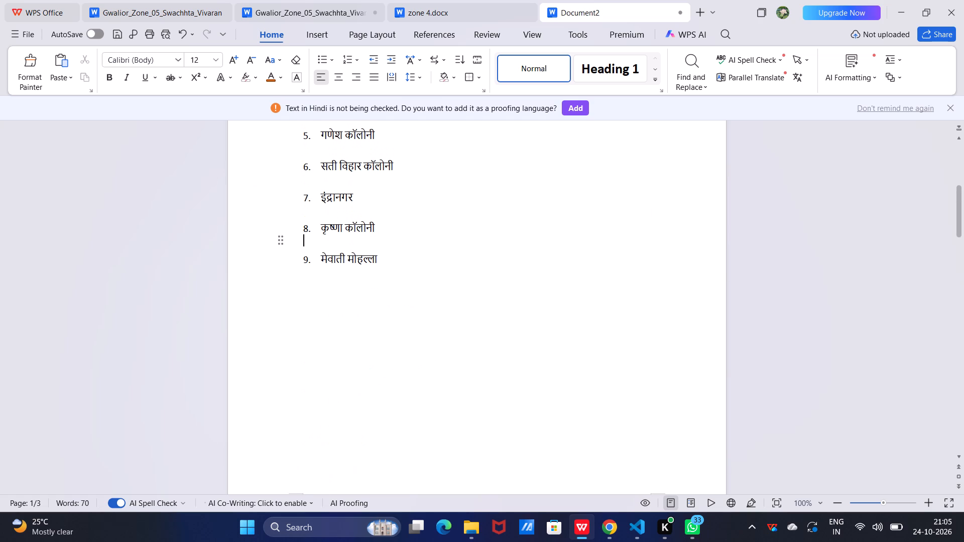
scroll(355, 164, up, 9)
scroll(355, 164, down, 9)
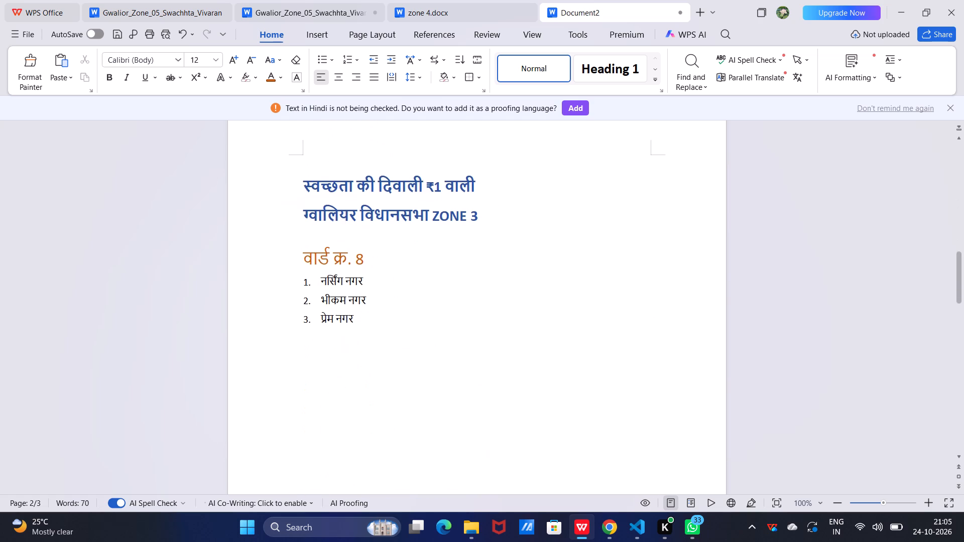
scroll(355, 164, down, 9)
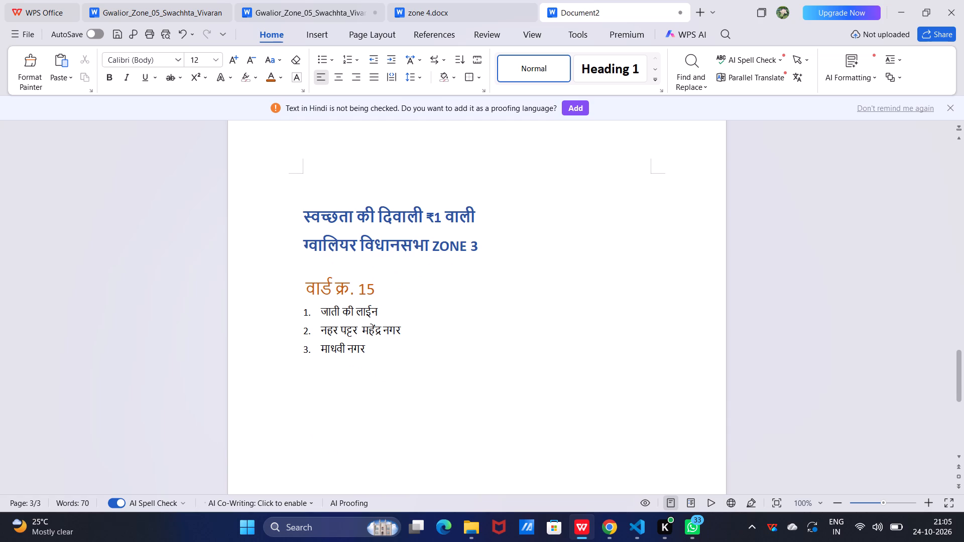
scroll(355, 164, down, 1)
Enlarge the three वार्ड क्र. 15 localities on page 3 to font size 20.
drag(317, 311, 365, 361)
triple_click(391, 368)
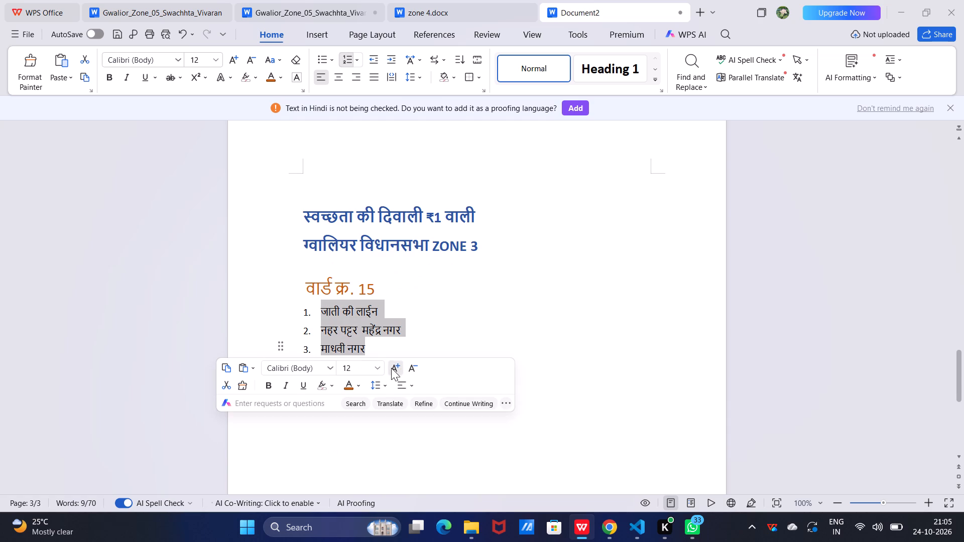
click(391, 368)
click(497, 276)
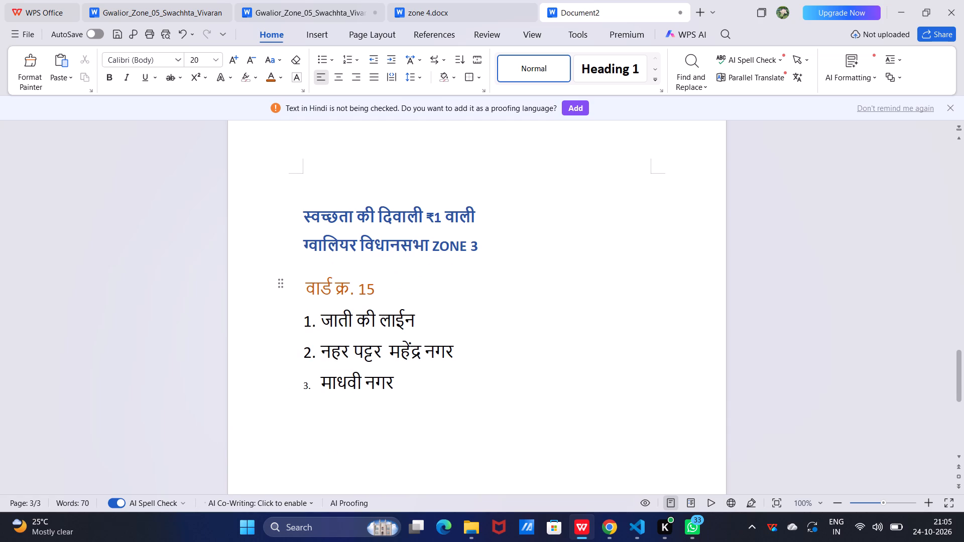
Enlarge the वार्ड क्र. 15 heading by two font-size increments.
drag(307, 282, 418, 297)
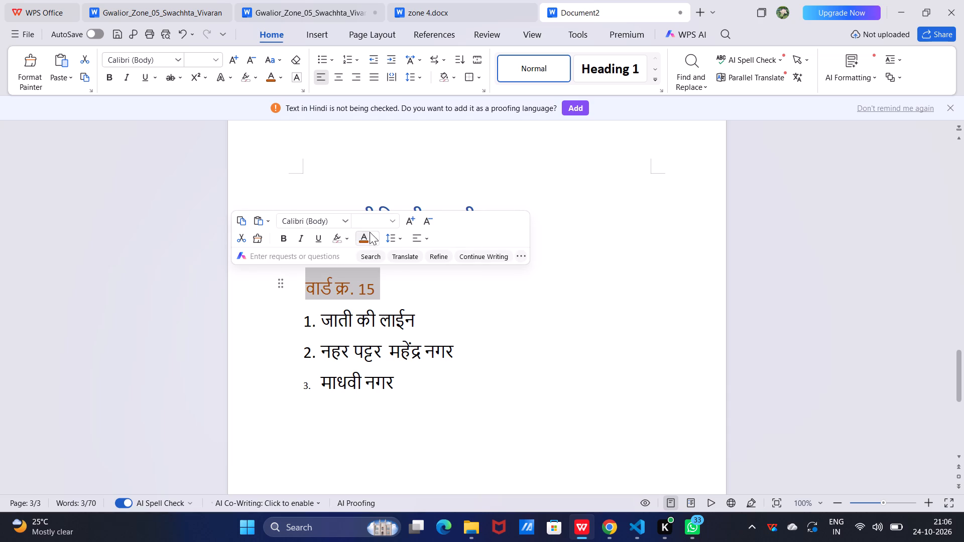
double_click(410, 223)
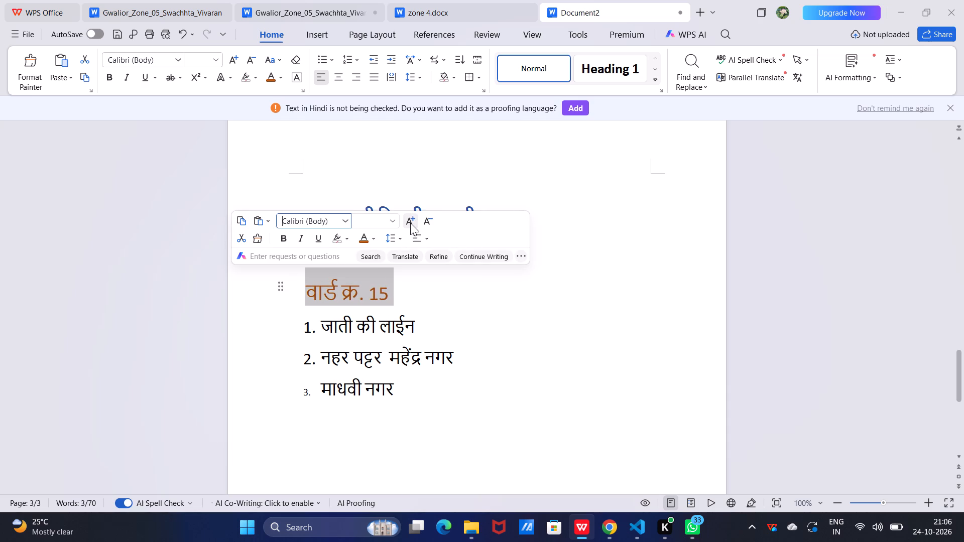
click(492, 383)
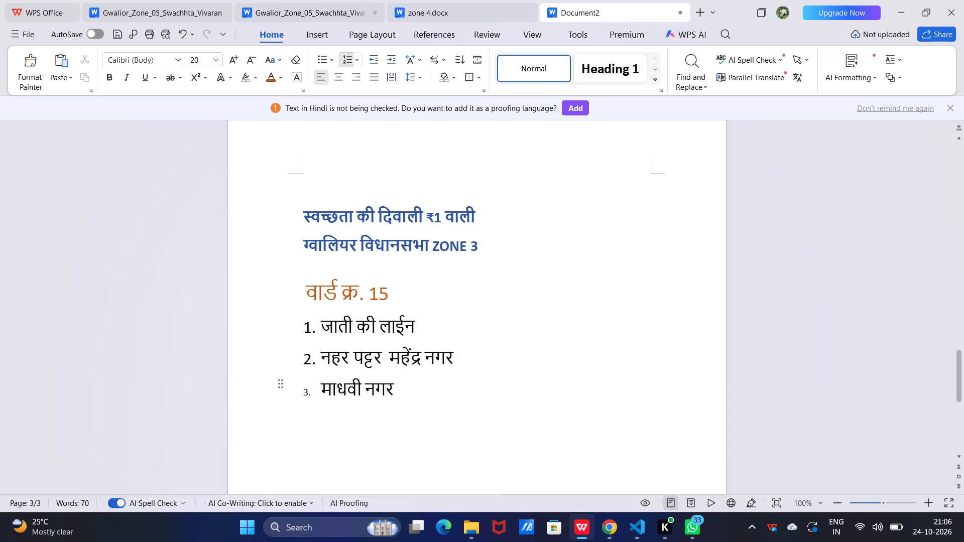
Enlarge the three वार्ड क्र. 8 localities on page 2 by four font-size increments, matching the वार्ड क्र. 15 list.
scroll(435, 351, up, 9)
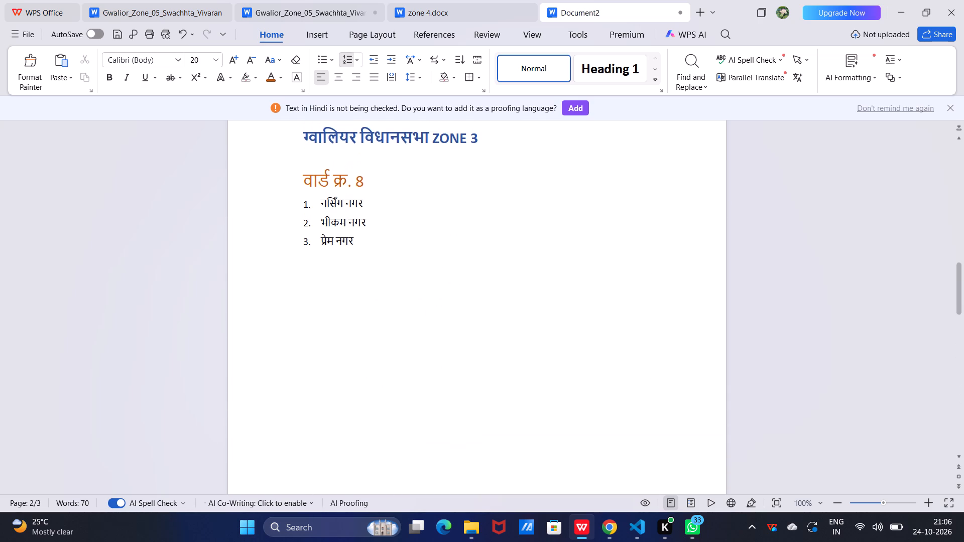
drag(321, 204, 351, 254)
triple_click(337, 269)
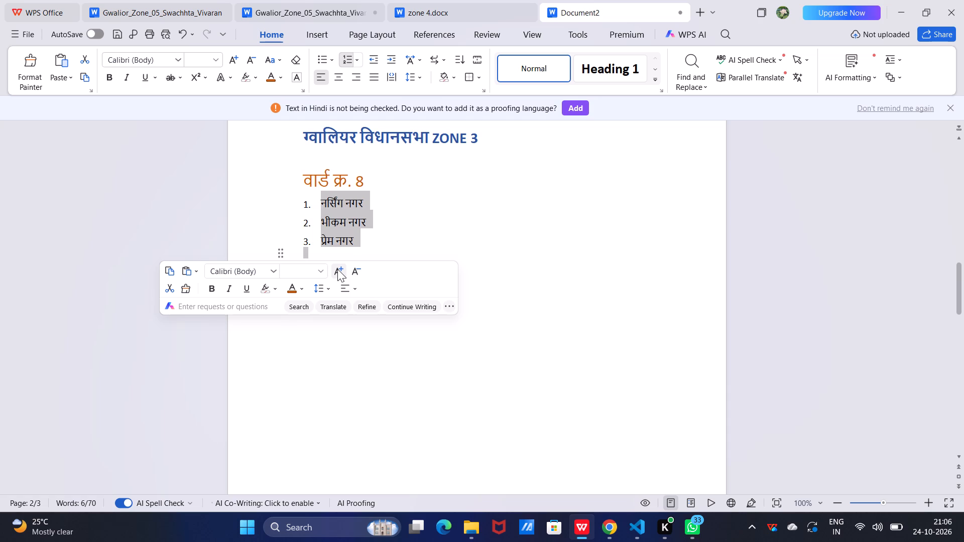
click(337, 269)
Enlarge the वार्ड क्र. 8 heading by two font-size increments.
drag(434, 169, 316, 175)
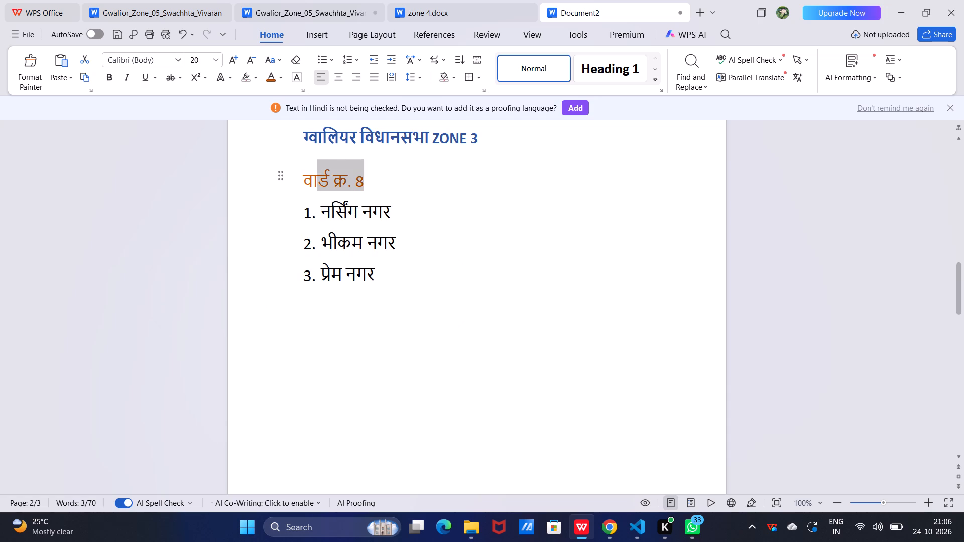
drag(316, 175, 296, 179)
double_click(332, 112)
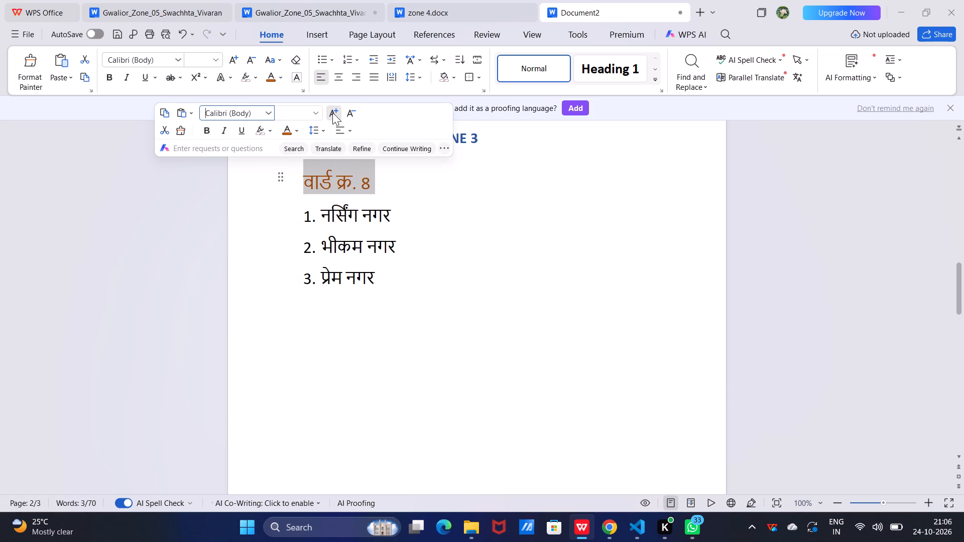
click(553, 346)
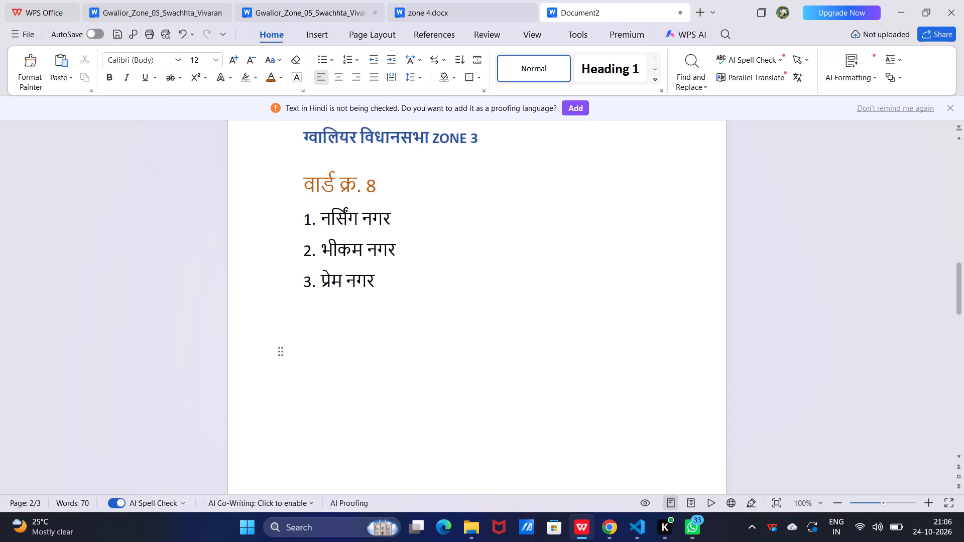
scroll(553, 346, up, 13)
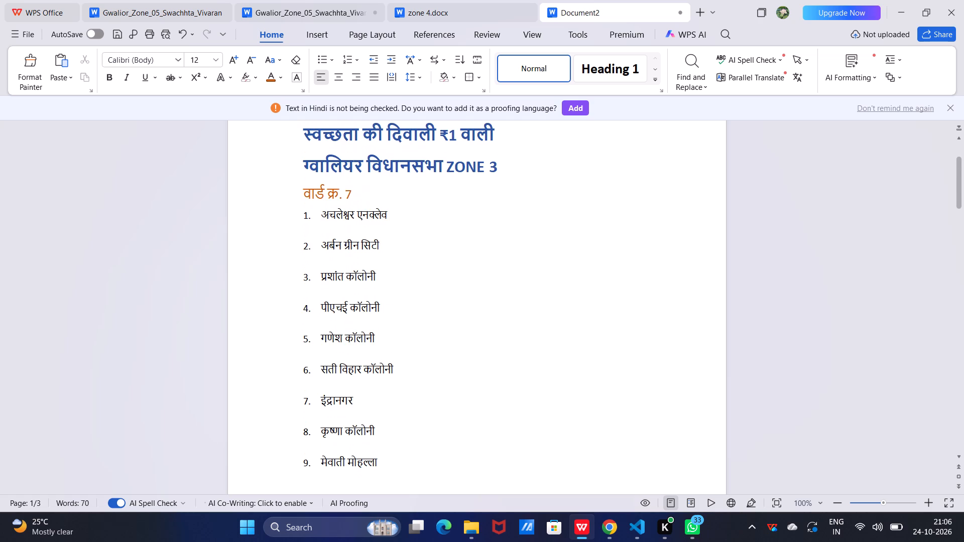
Enlarge the nine वार्ड क्र. 7 localities on page 1 to font size 18.
drag(321, 215, 441, 380)
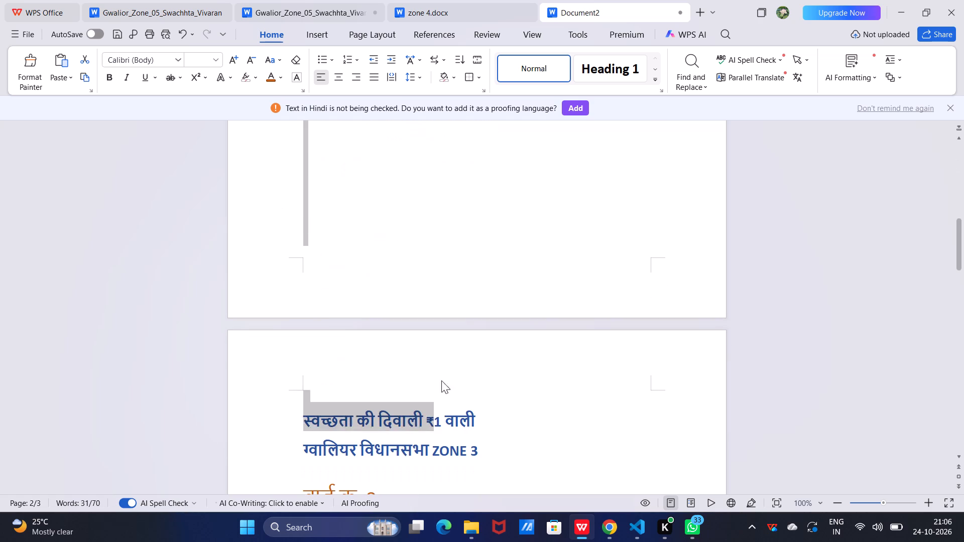
drag(441, 380, 476, 235)
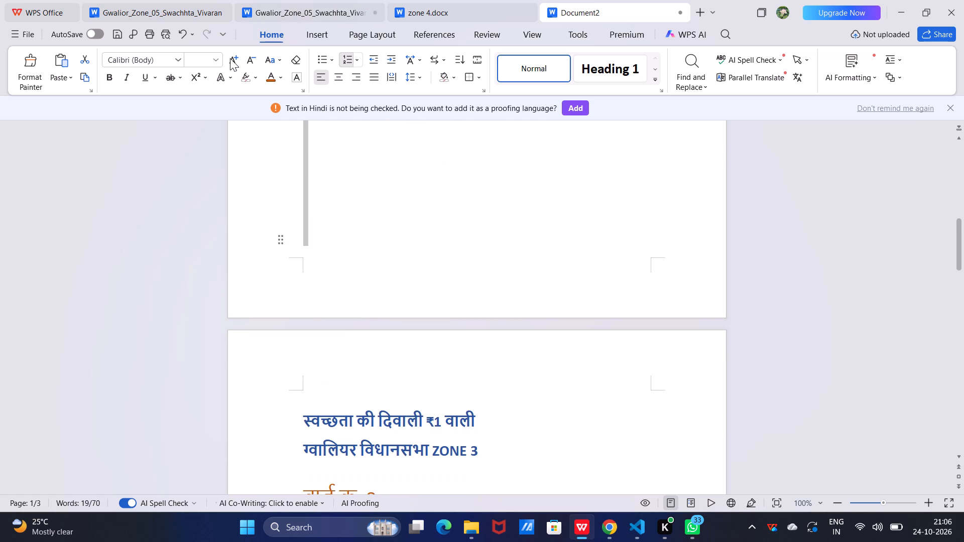
triple_click(231, 58)
scroll(457, 200, up, 4)
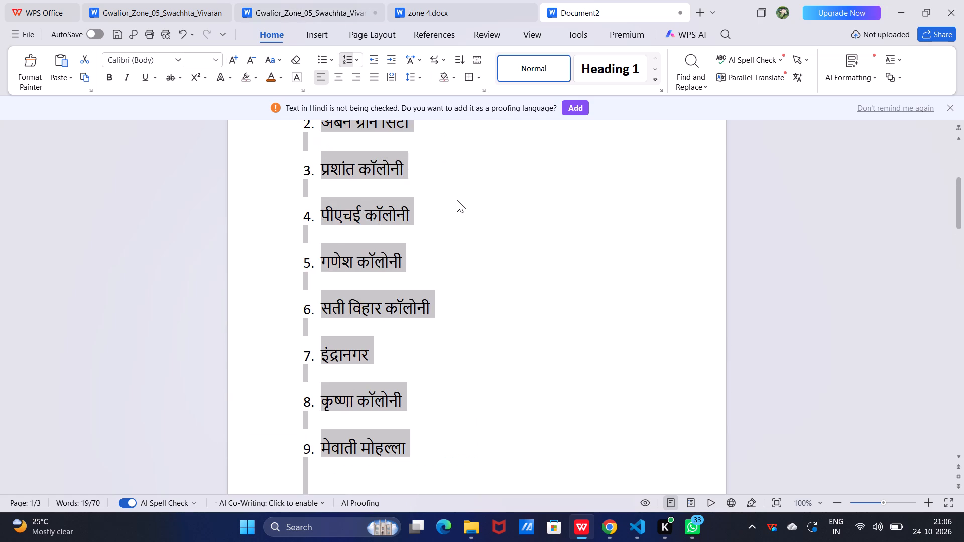
scroll(457, 200, down, 5)
scroll(457, 200, up, 1)
click(457, 200)
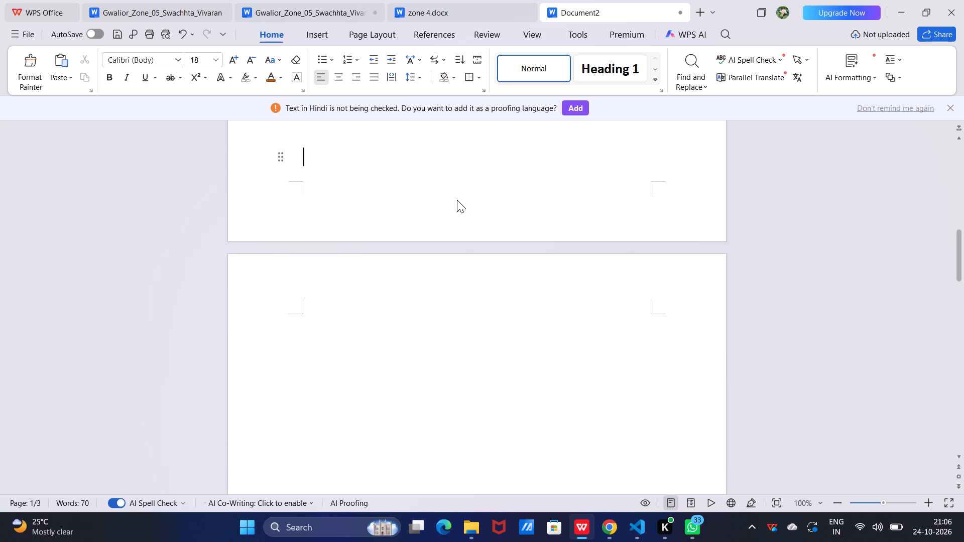
Delete the surplus blank lines above the title on page 2, the वार्ड क्र. 8 page.
scroll(457, 200, down, 3)
click(312, 296)
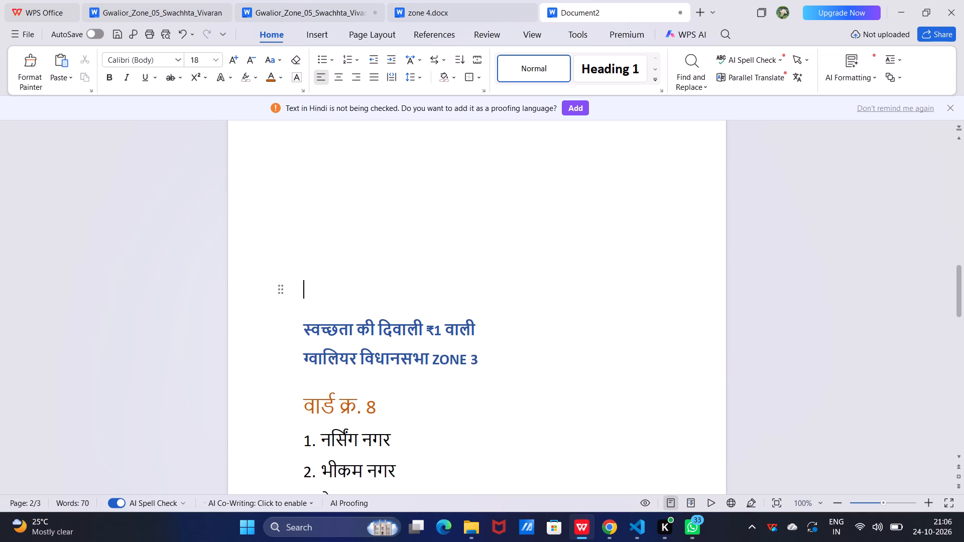
key(BackSpace)
key(BackSpace)
key(BackSpace)
key(BackSpace)
key(BackSpace)
key(BackSpace)
scroll(312, 296, up, 3)
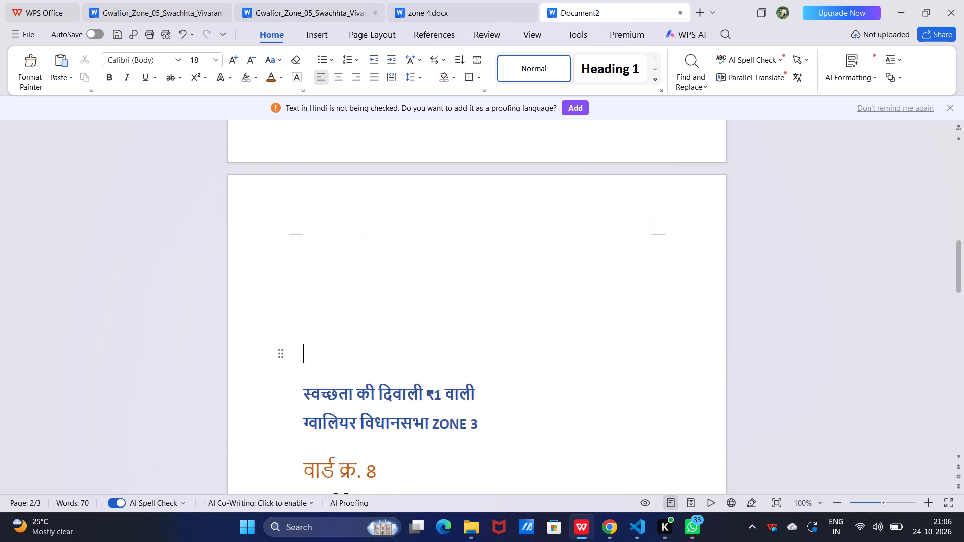
scroll(312, 296, up, 1)
key(BackSpace)
key(BackSpace)
key(BackSpace)
key(BackSpace)
key(BackSpace)
key(BackSpace)
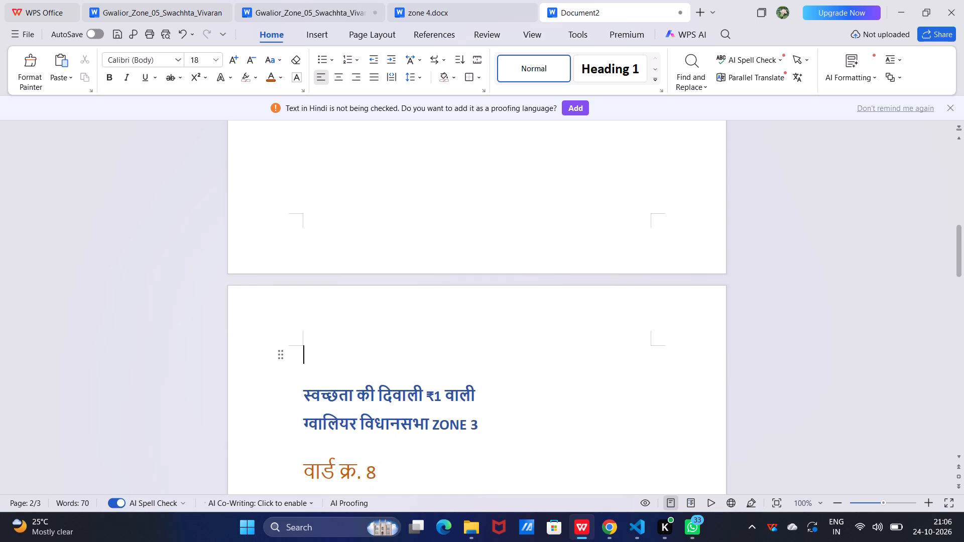
scroll(312, 296, up, 10)
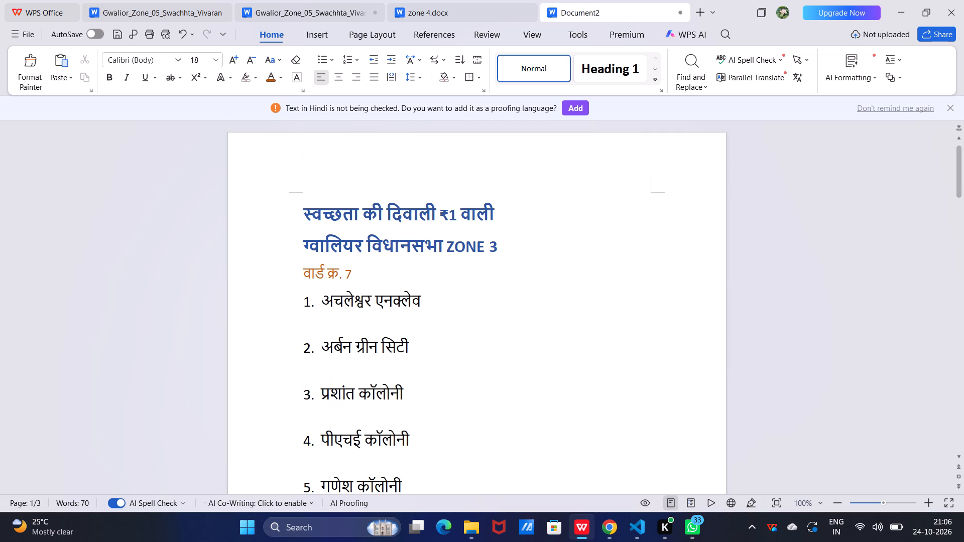
Delete the surplus blank lines above the title on page 3, the वार्ड क्र. 15 page.
scroll(311, 276, down, 6)
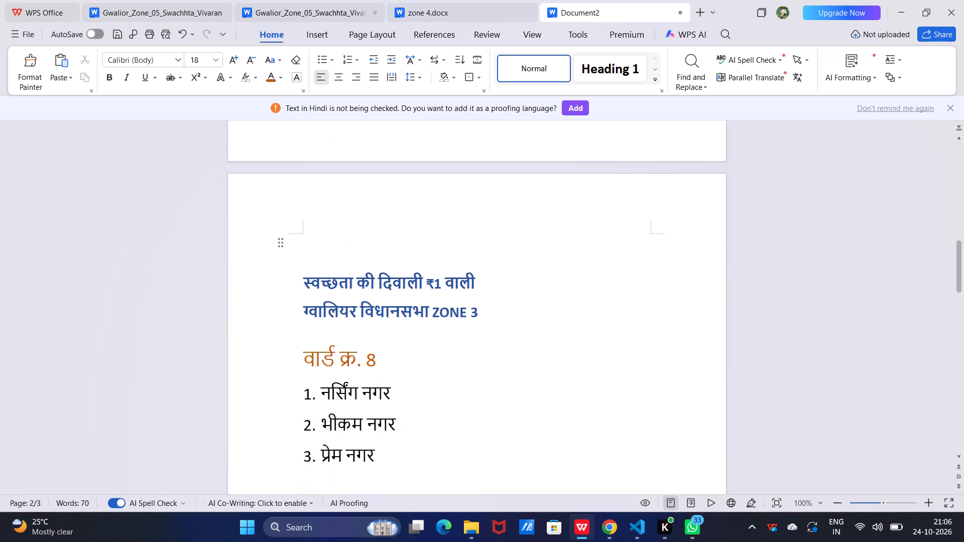
scroll(311, 276, down, 13)
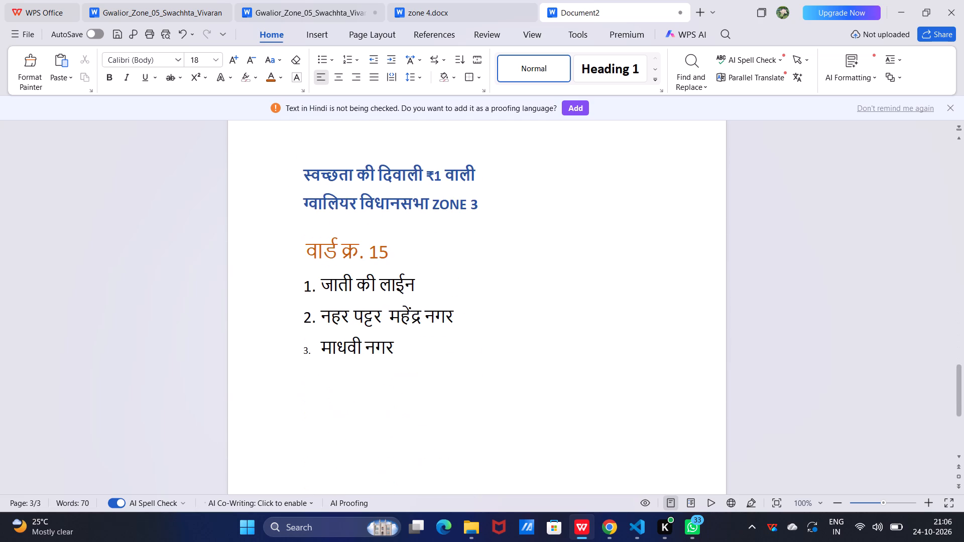
scroll(311, 276, down, 1)
scroll(311, 276, up, 3)
click(301, 354)
key(BackSpace)
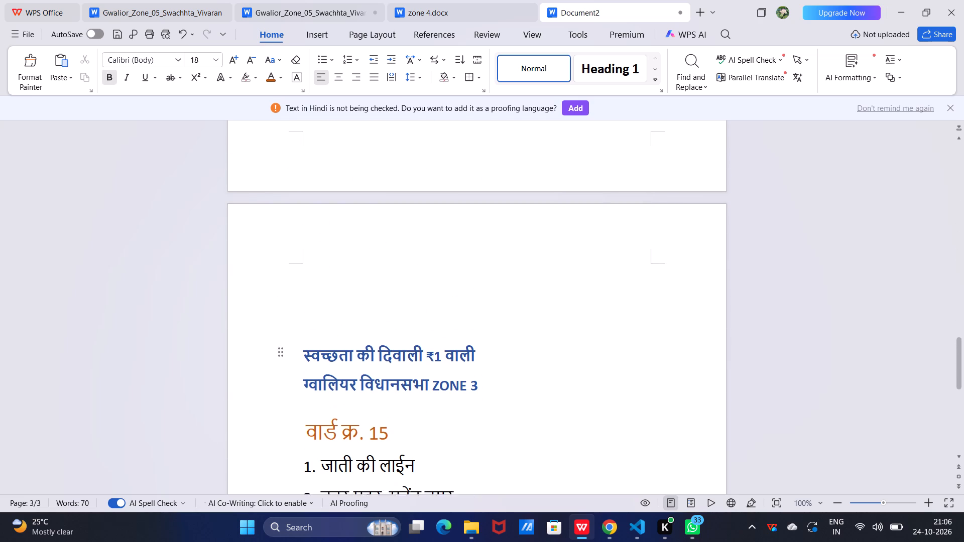
key(BackSpace)
key(BackSpace)
key(BackSpace)
key(BackSpace)
key(BackSpace)
scroll(301, 354, up, 5)
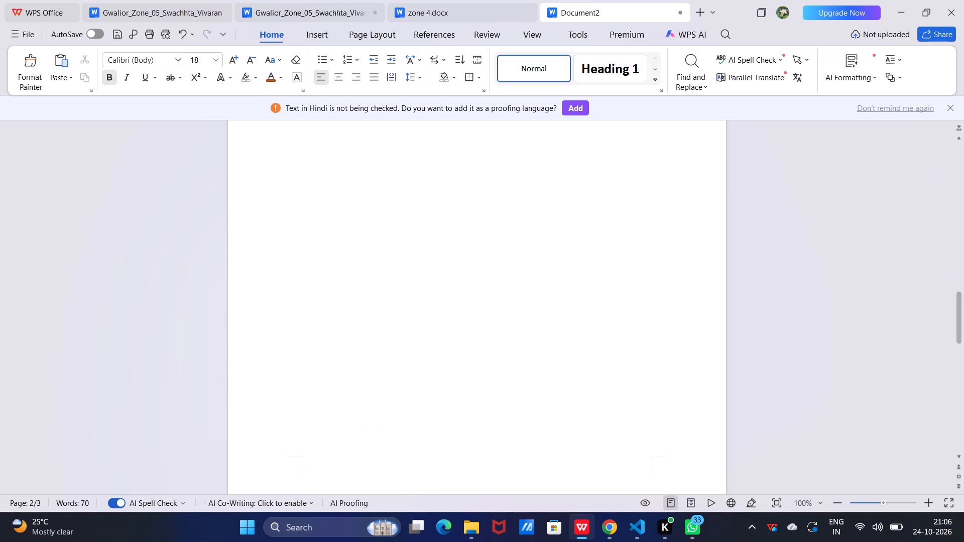
scroll(301, 354, up, 7)
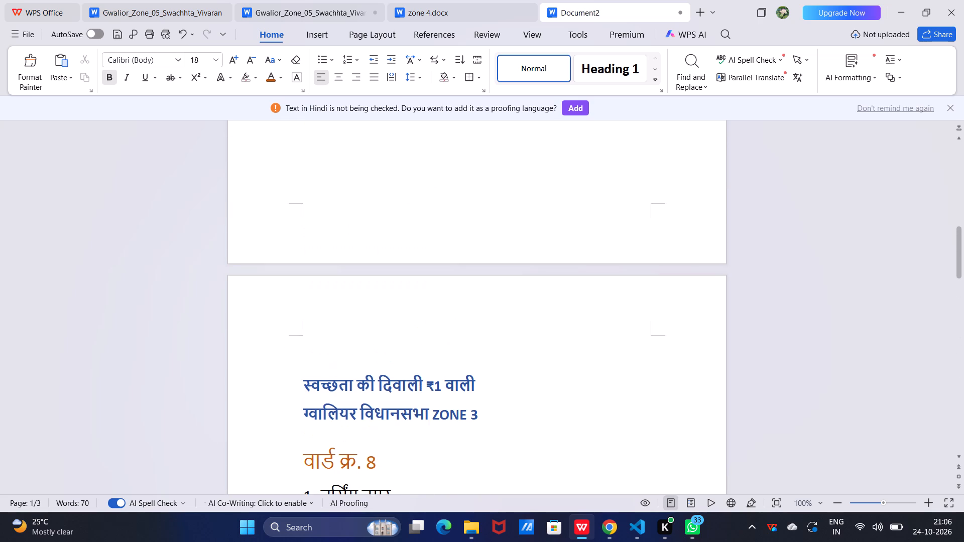
scroll(301, 354, up, 10)
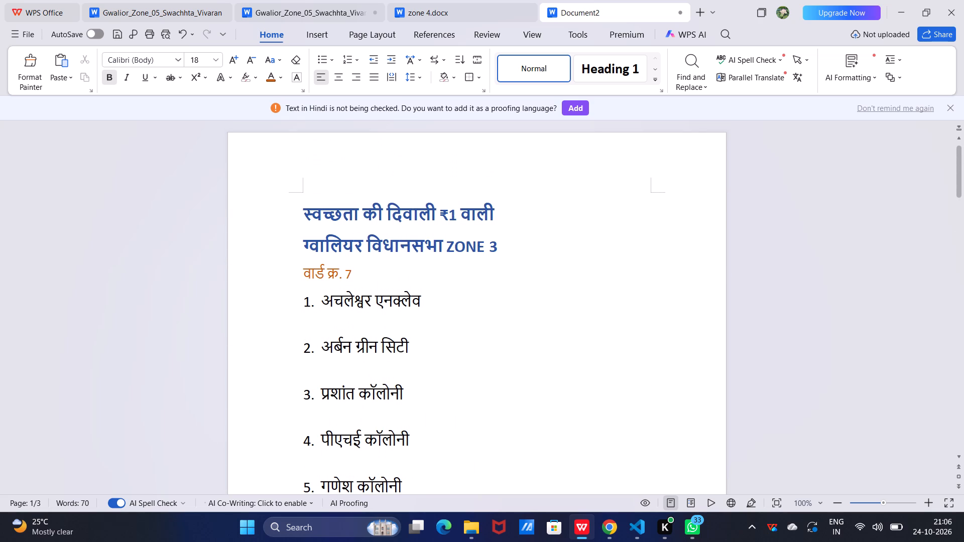
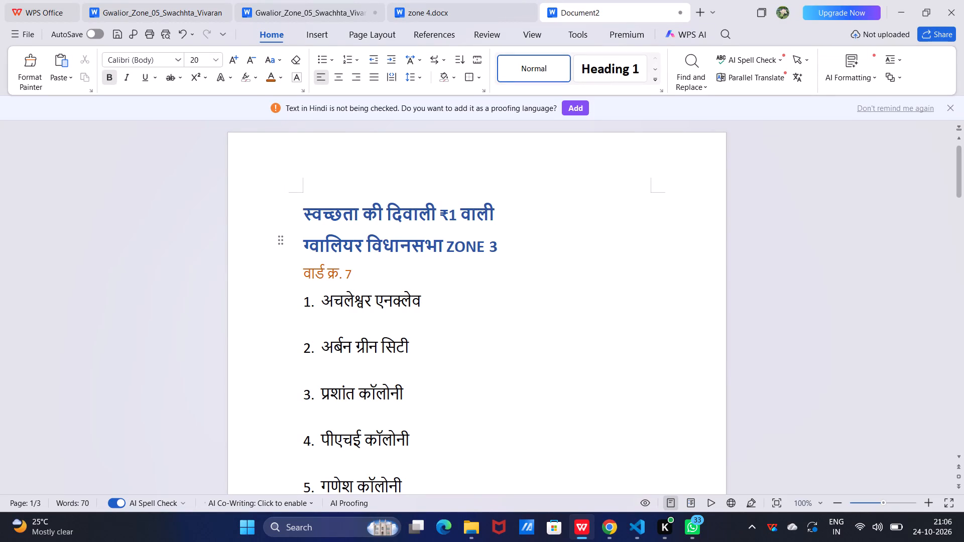
Save the document to WPS Drive as a Word document (*.docx) named zone 3.
key(ctrl+s)
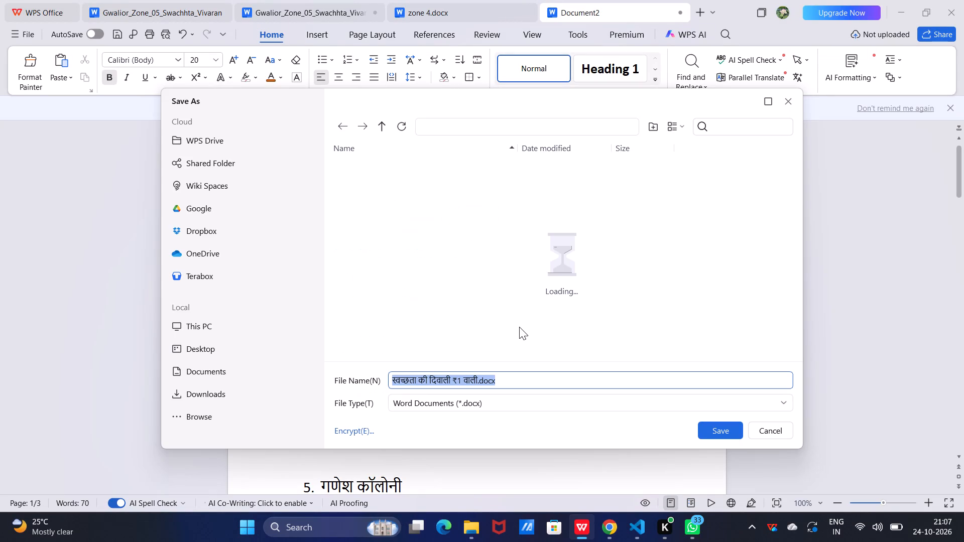
key(BackSpace)
text(zone)
key(space)
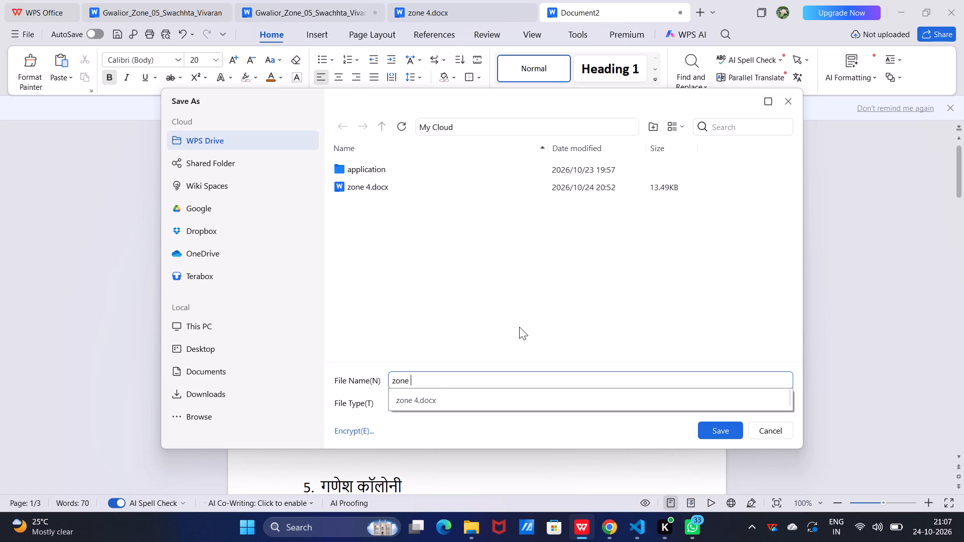
text(3)
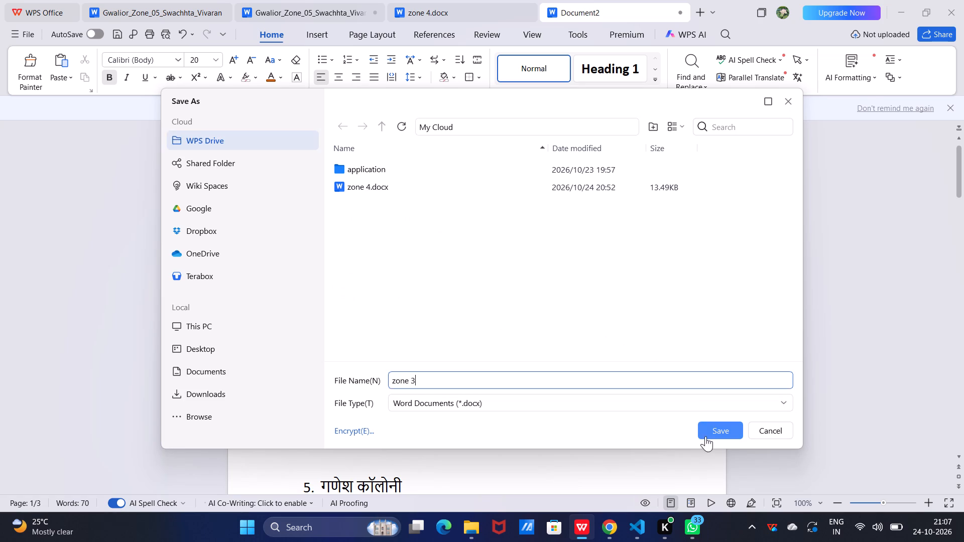
click(705, 436)
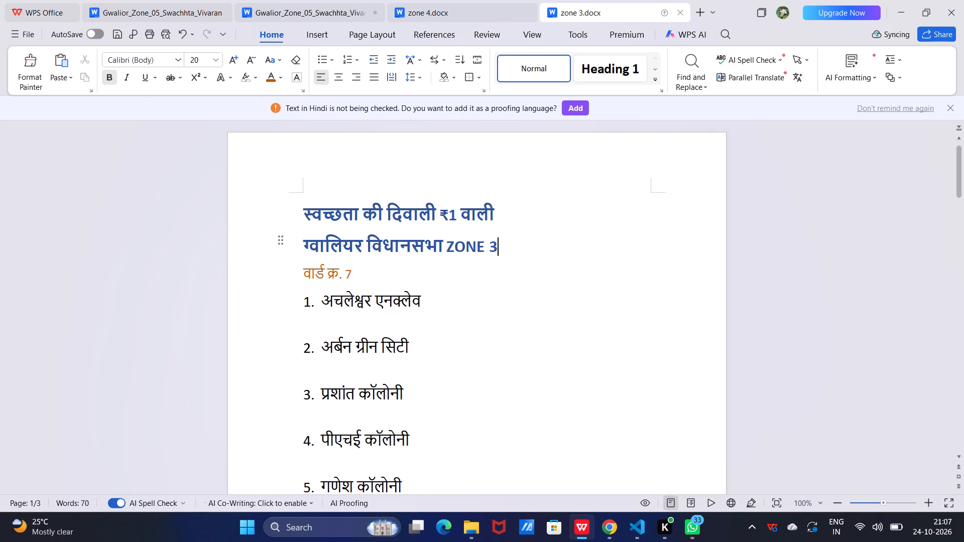
Look through all three ward pages of the zone 3 document to check their layout.
scroll(503, 326, down, 5)
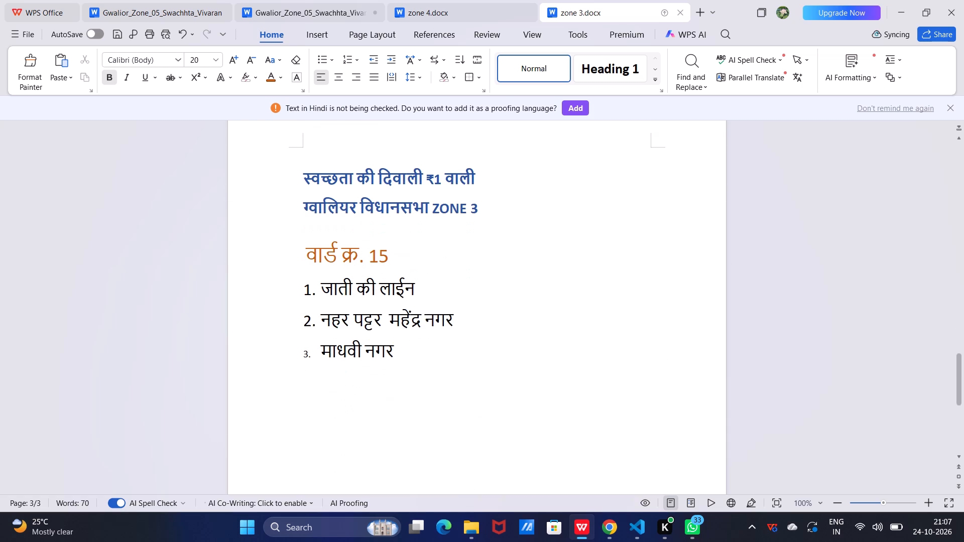
scroll(503, 326, down, 16)
scroll(503, 326, up, 2)
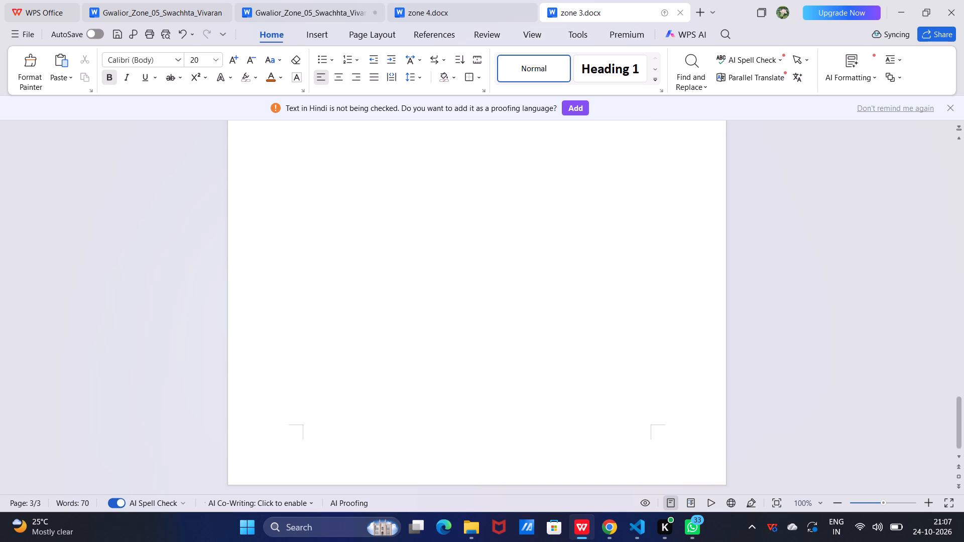
scroll(503, 326, up, 14)
scroll(503, 326, up, 9)
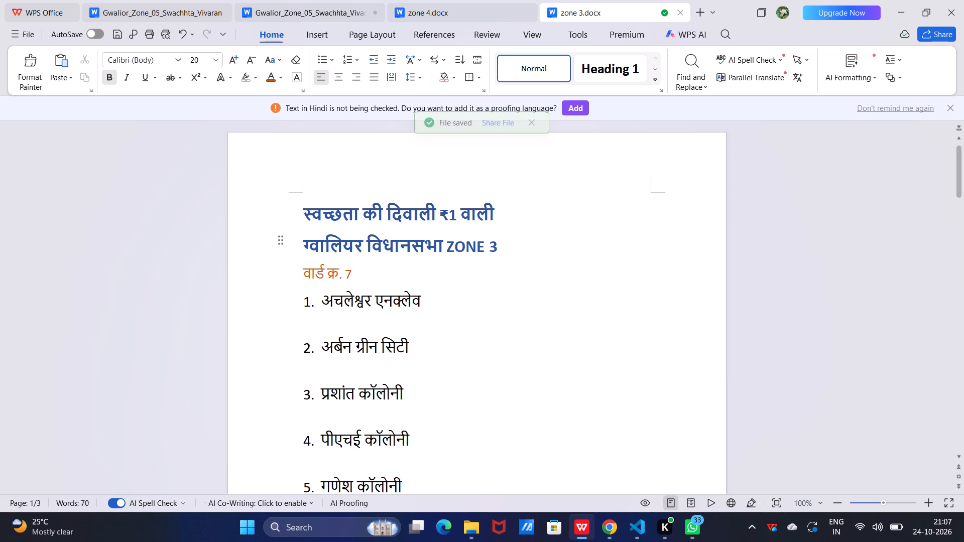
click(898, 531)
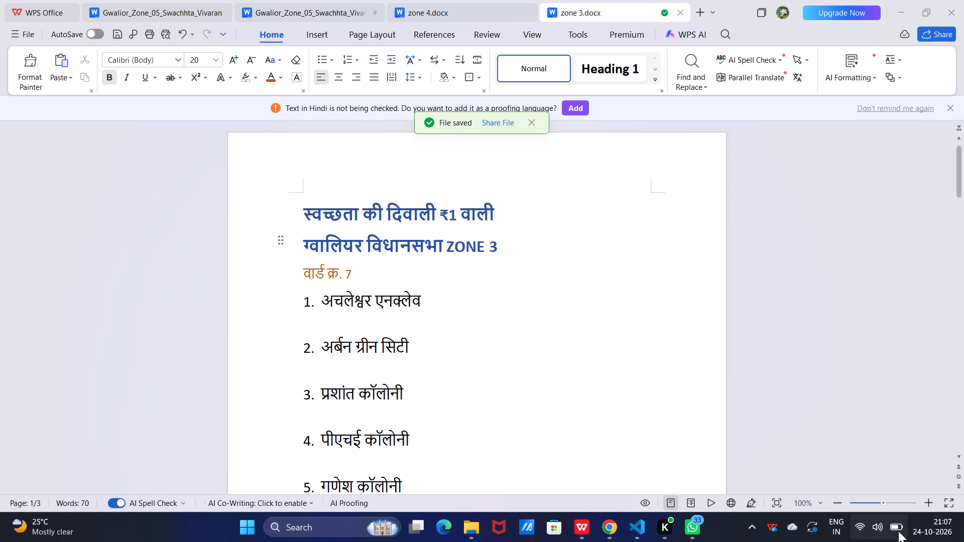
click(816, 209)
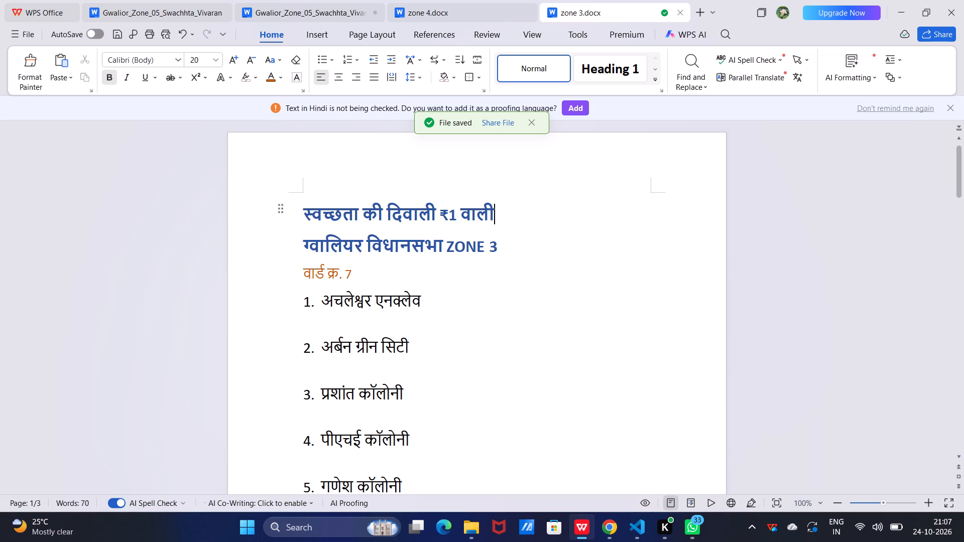
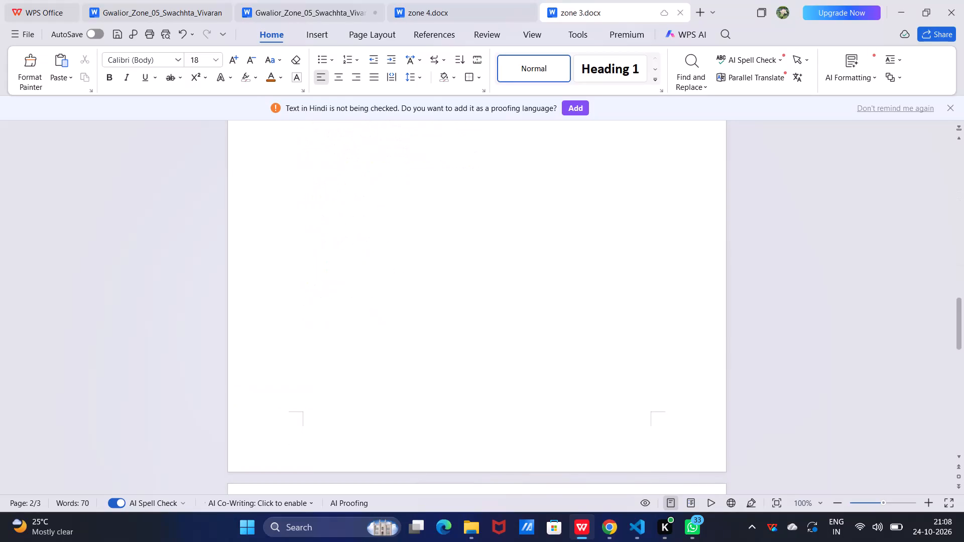
Look through all the ward pages of the zone 3 document to compare their headings and numbered lists.
scroll(541, 333, down, 7)
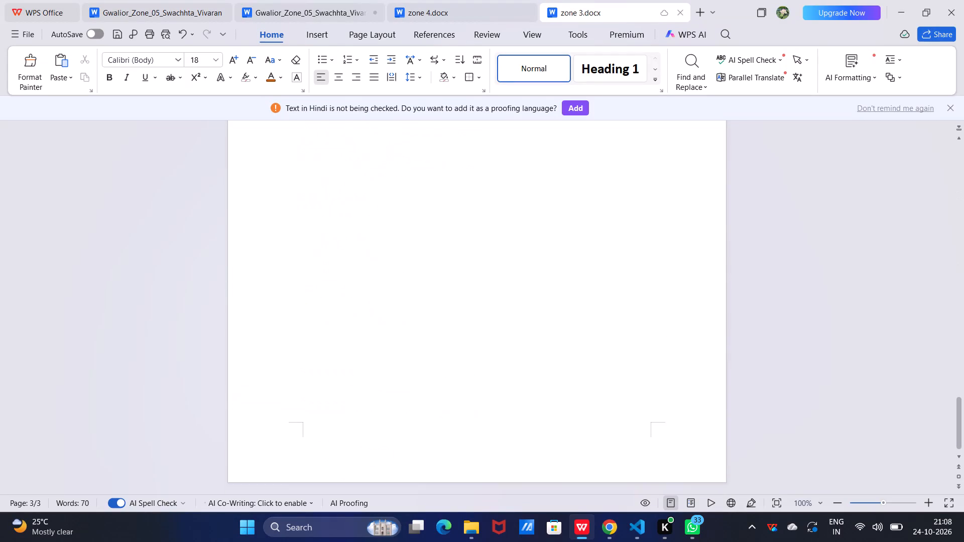
scroll(541, 333, down, 6)
scroll(541, 333, up, 19)
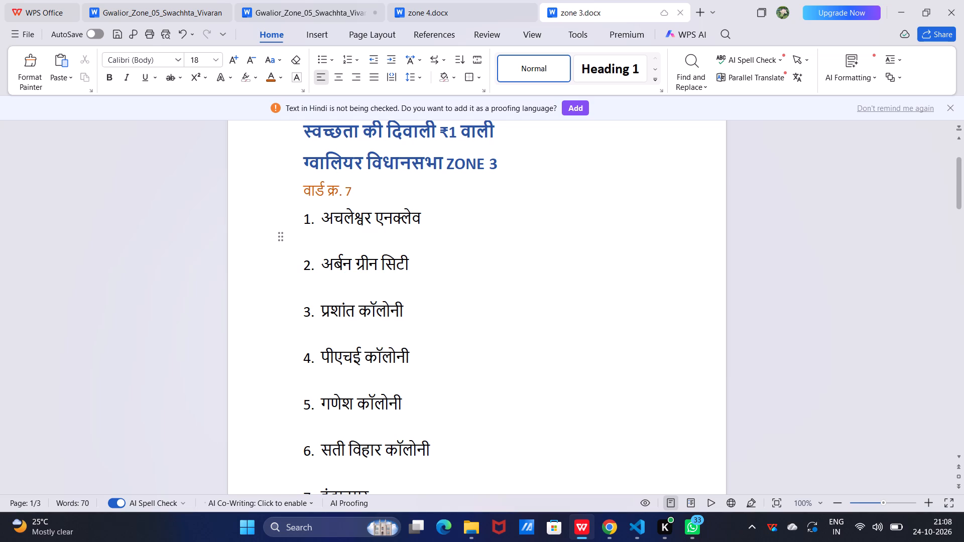
scroll(541, 333, up, 9)
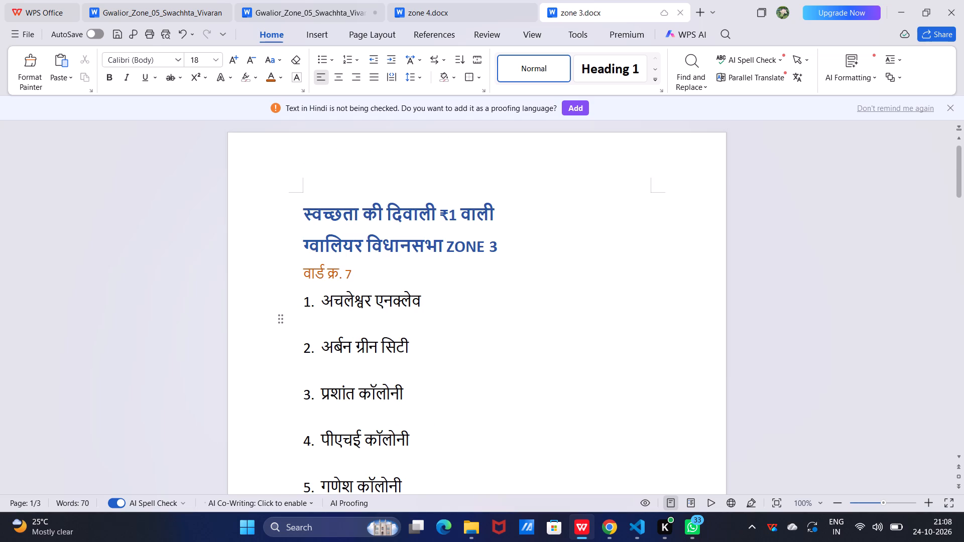
scroll(541, 333, down, 2)
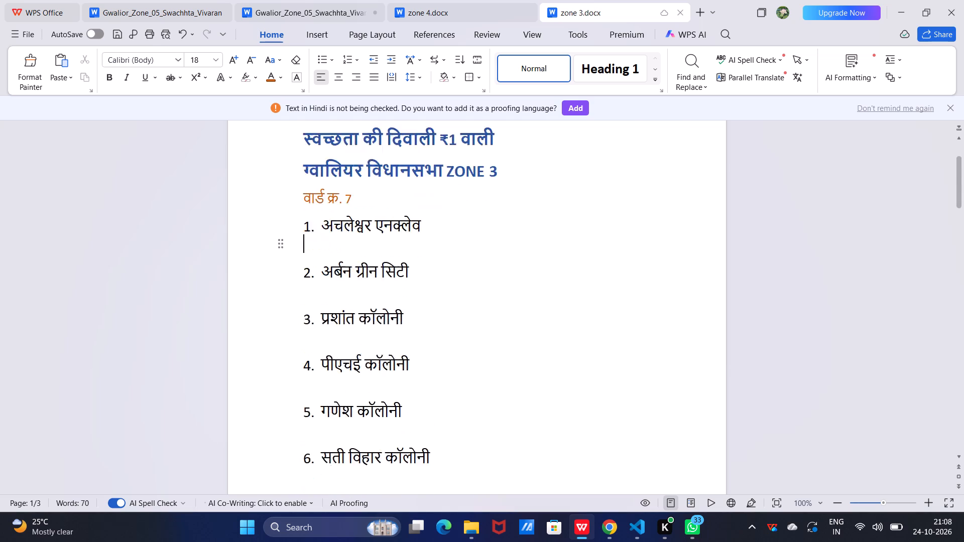
scroll(541, 333, down, 14)
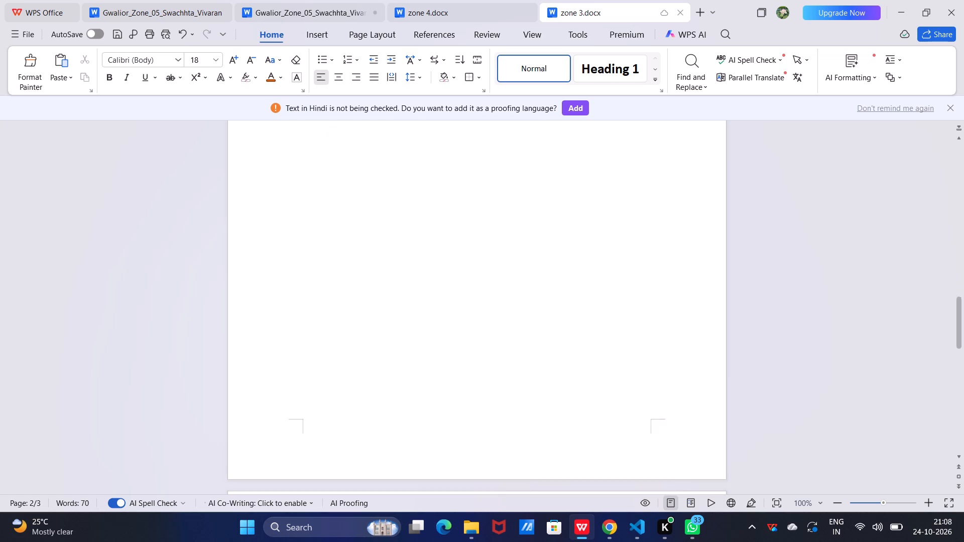
scroll(541, 333, down, 2)
scroll(541, 333, up, 10)
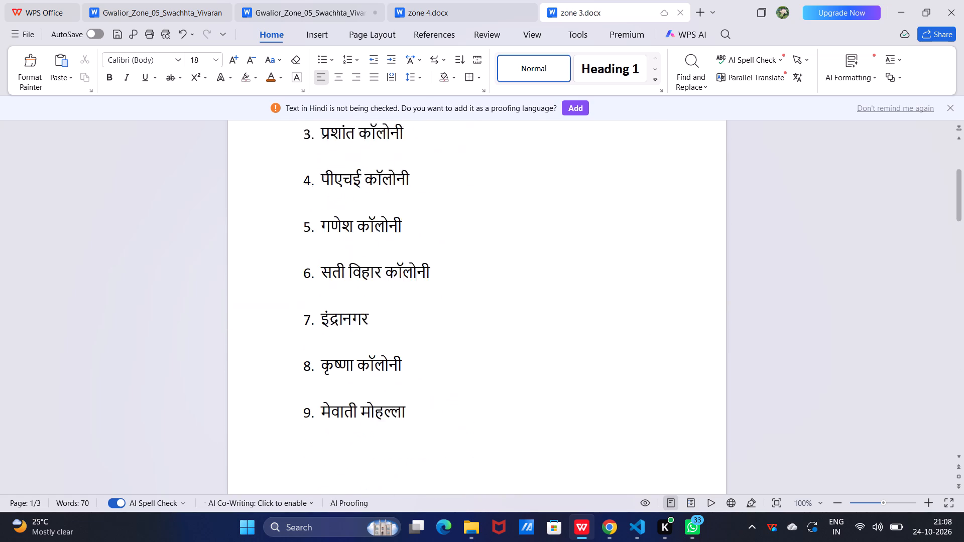
scroll(541, 333, up, 2)
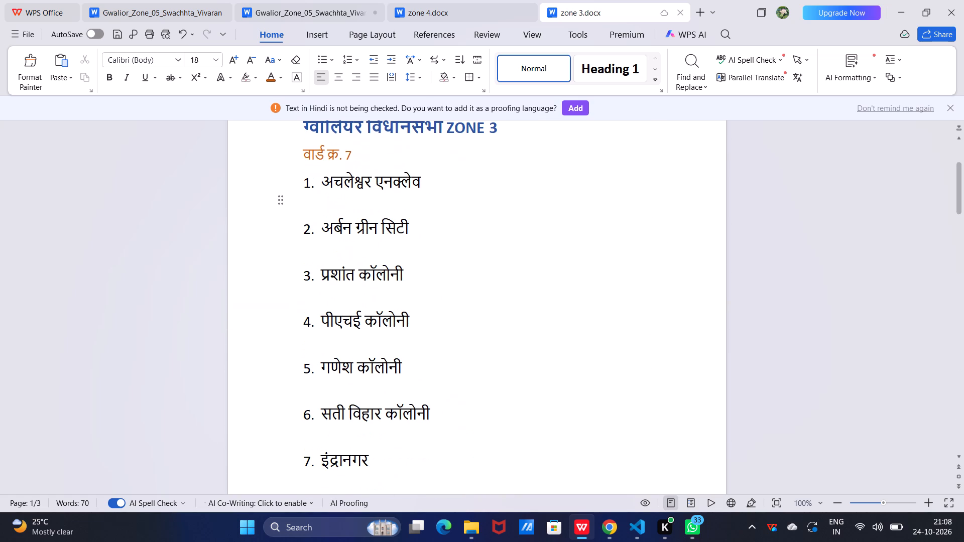
scroll(541, 333, down, 4)
scroll(541, 333, up, 6)
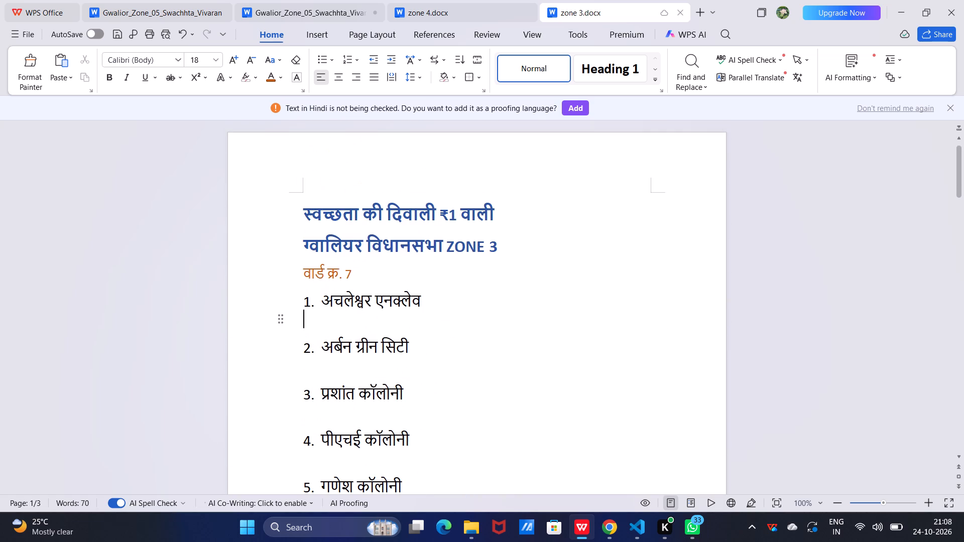
Increase the font size of the ward heading वार्ड क्र. 7 on the first page to 20.
scroll(541, 333, up, 1)
drag(304, 270, 372, 278)
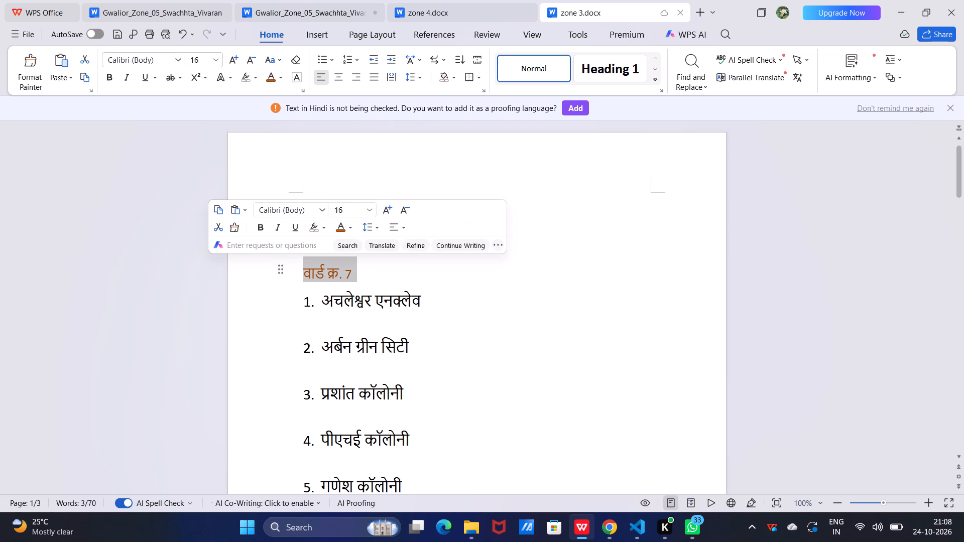
double_click(385, 209)
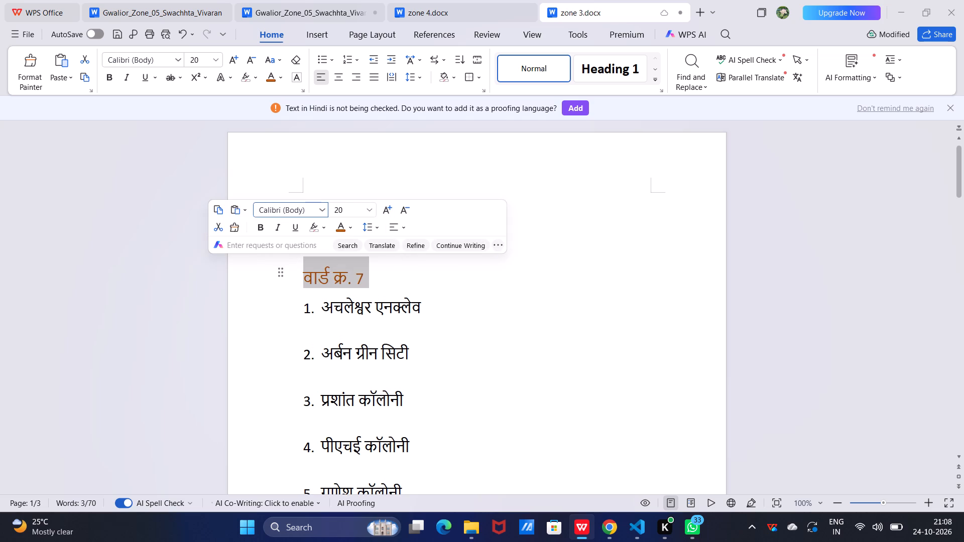
click(468, 365)
Review the ward 7, 8 and 15 pages to check heading sizes and the formatting of the list numbers.
scroll(468, 365, down, 5)
scroll(468, 365, up, 3)
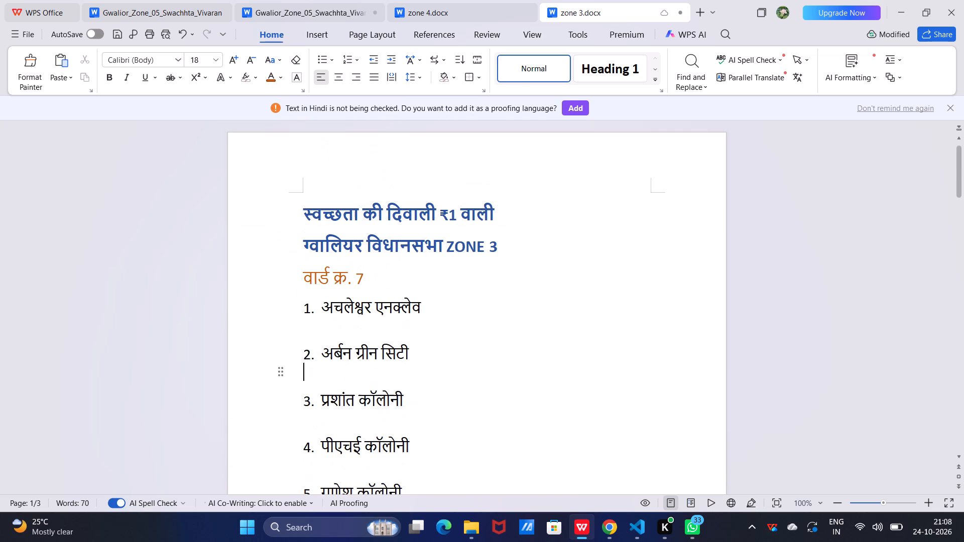
scroll(468, 365, up, 1)
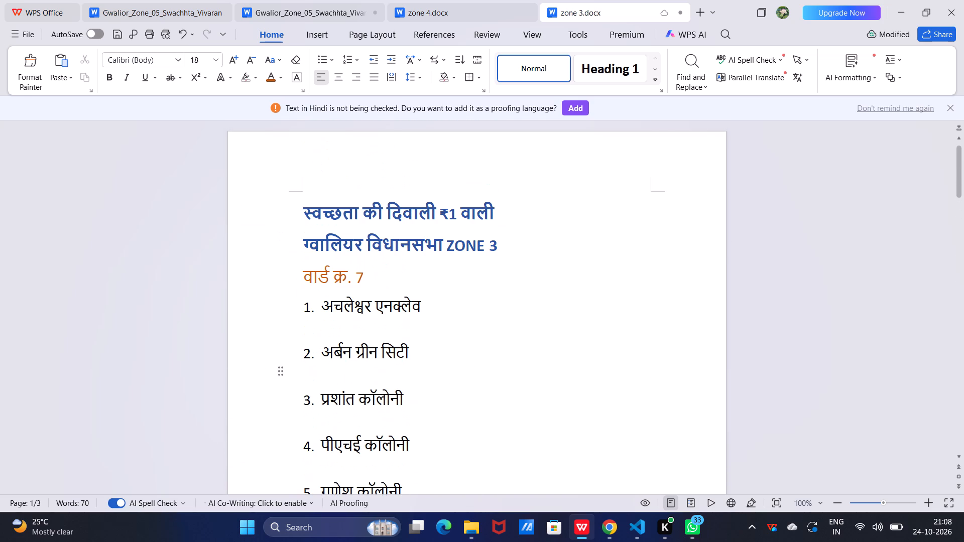
scroll(468, 365, down, 8)
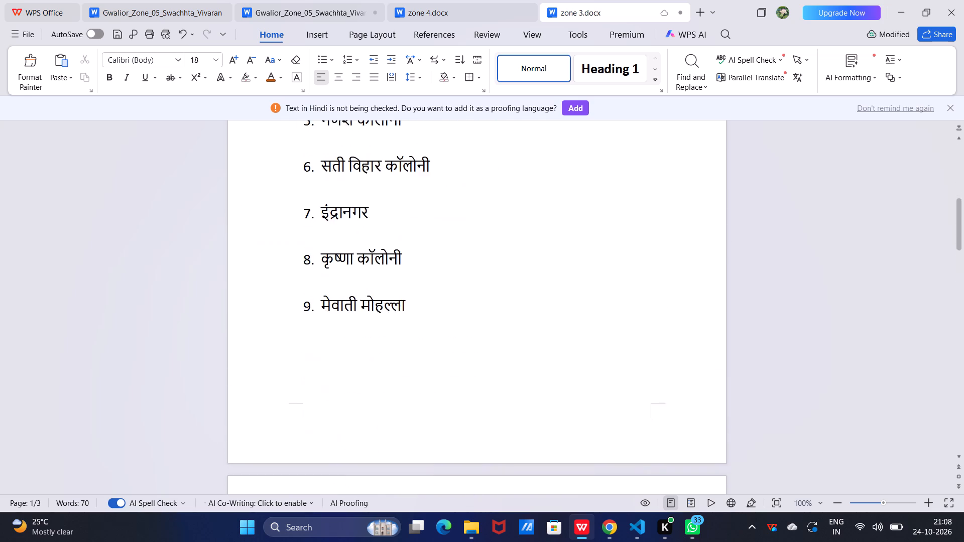
scroll(468, 365, down, 10)
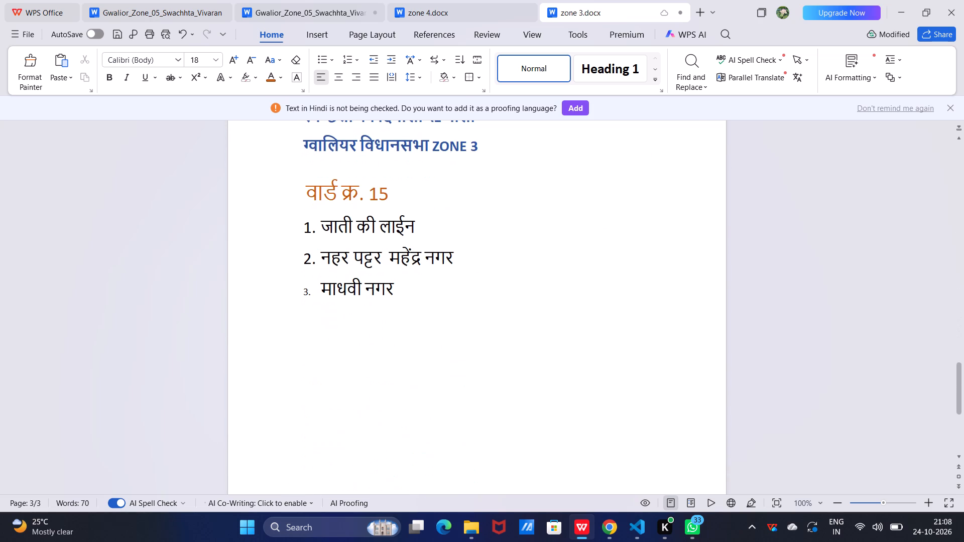
click(312, 291)
scroll(580, 392, up, 10)
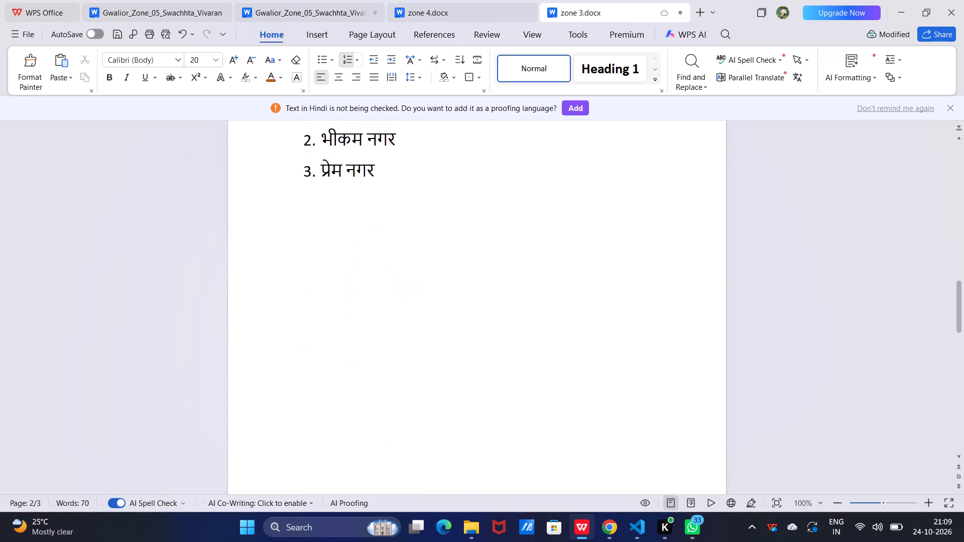
scroll(580, 392, up, 8)
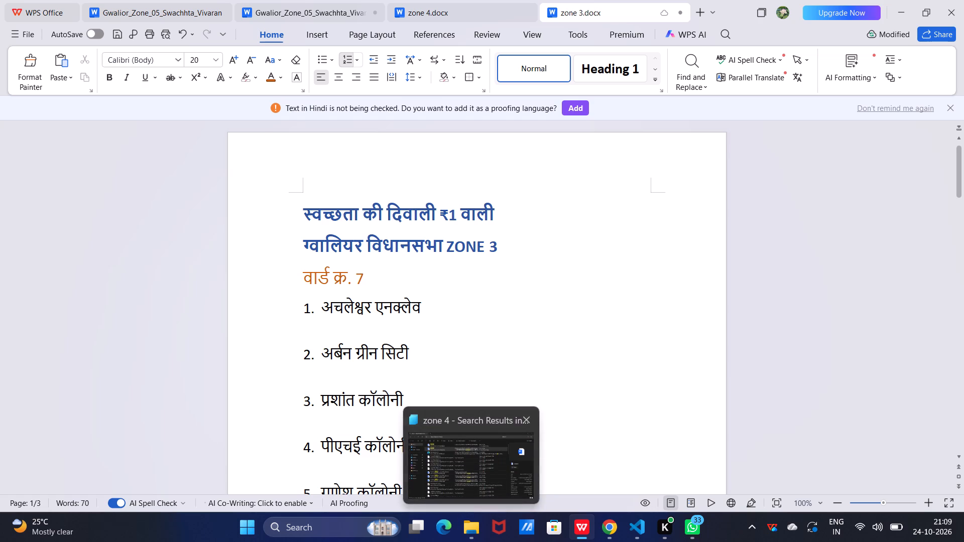
scroll(501, 351, down, 7)
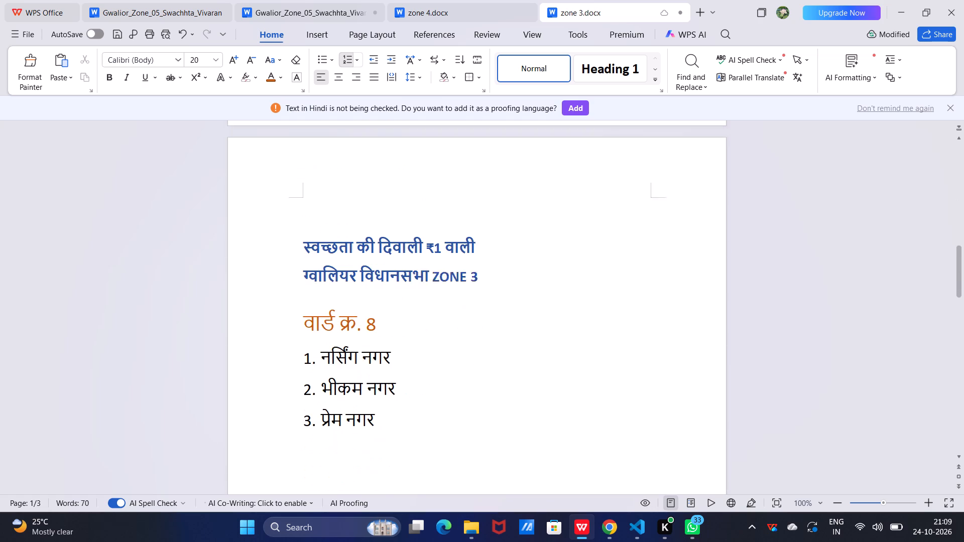
scroll(501, 351, down, 11)
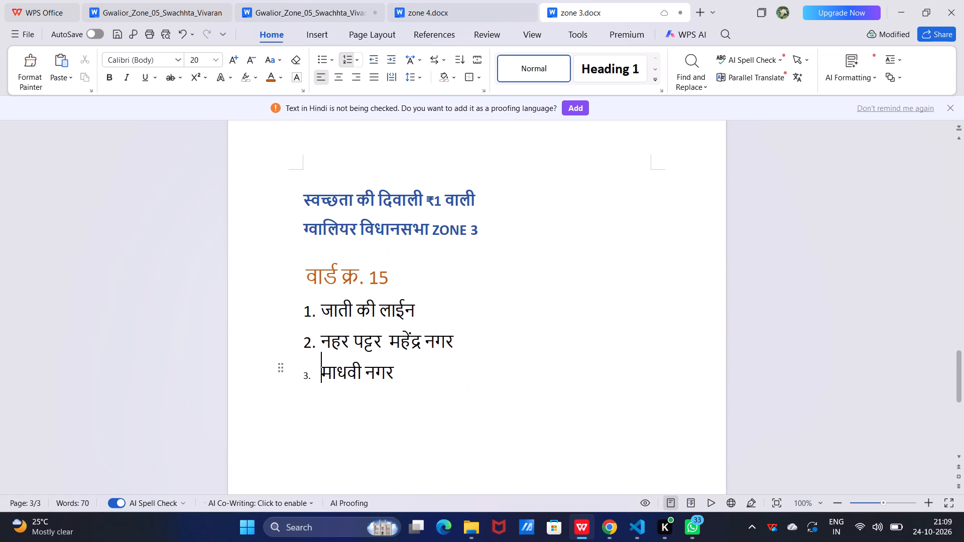
scroll(501, 351, down, 2)
Switch to File Explorer and search for zone 3 in place of the existing search.
click(473, 532)
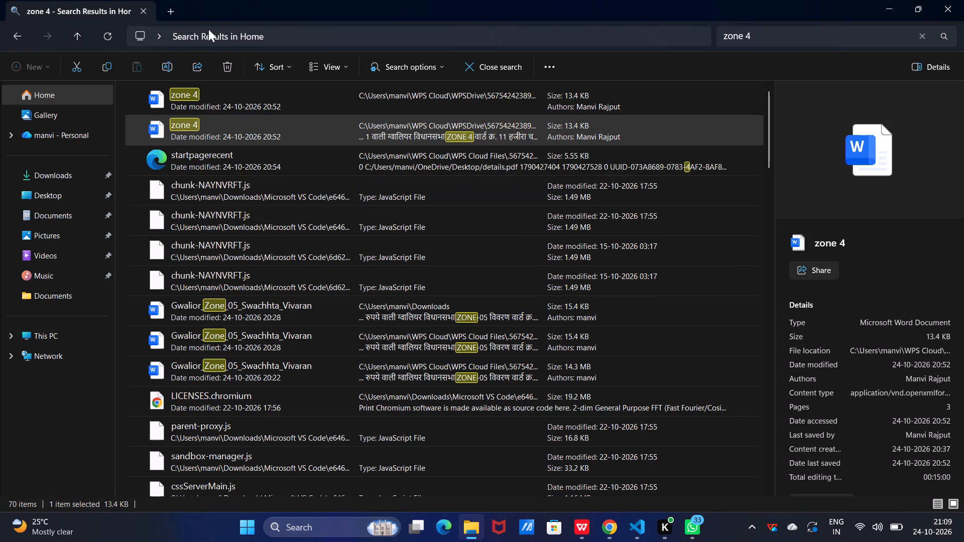
click(795, 26)
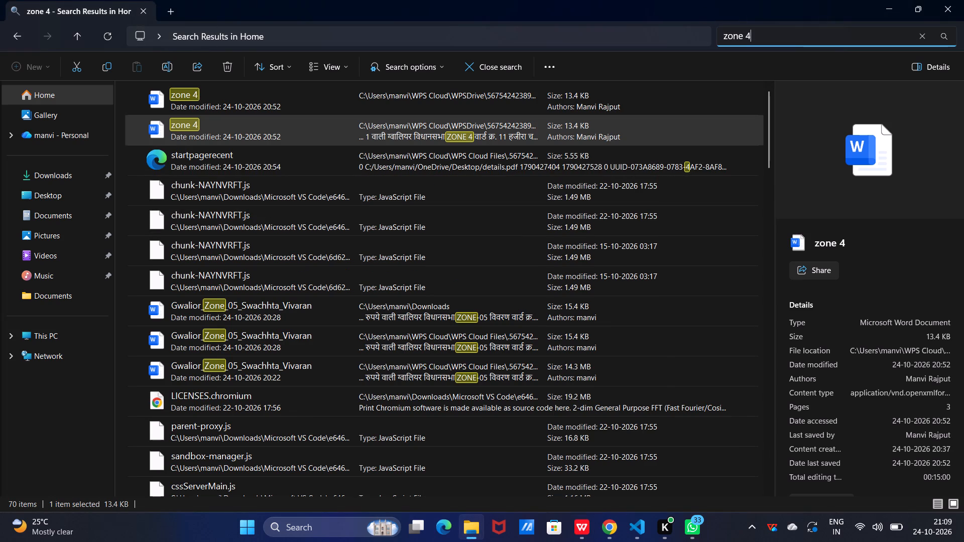
key(BackSpace)
key(3)
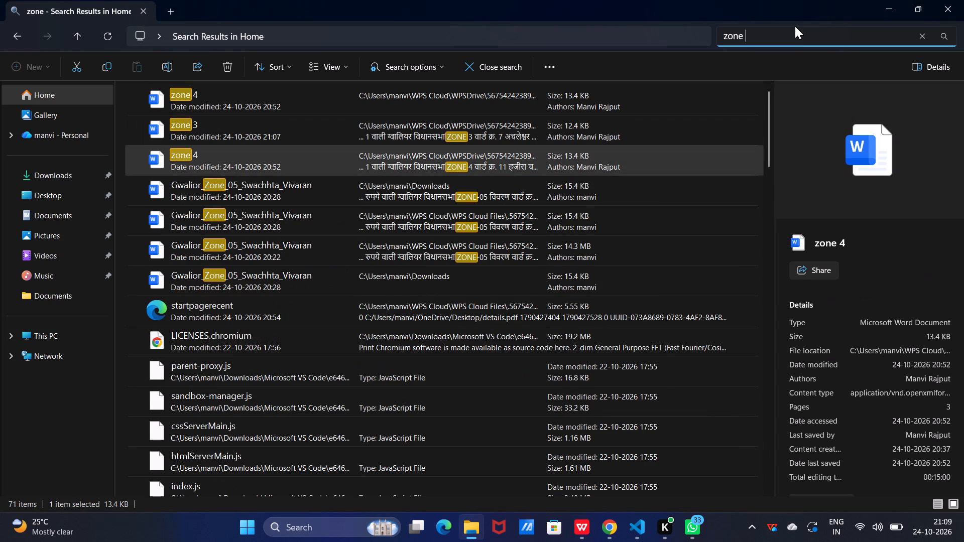
key(3)
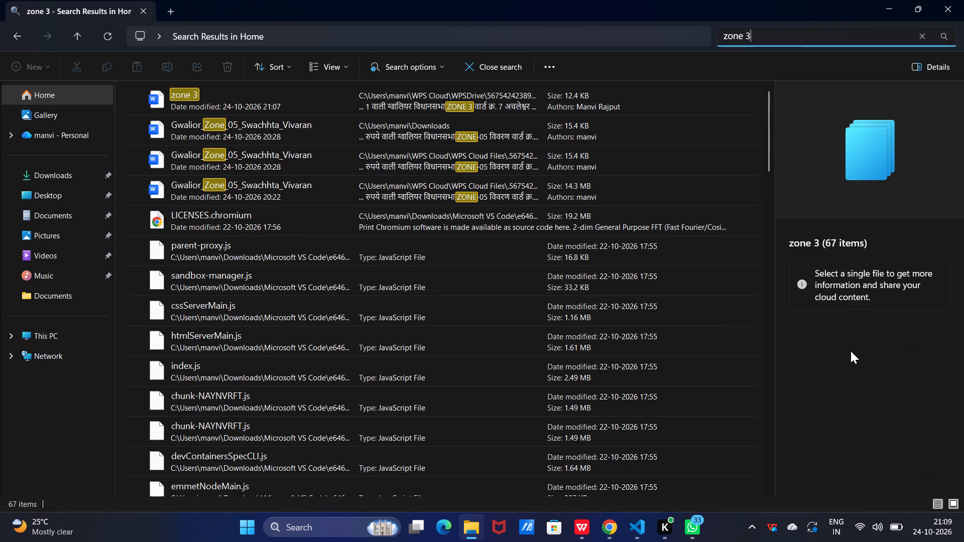
scroll(851, 351, up, 2)
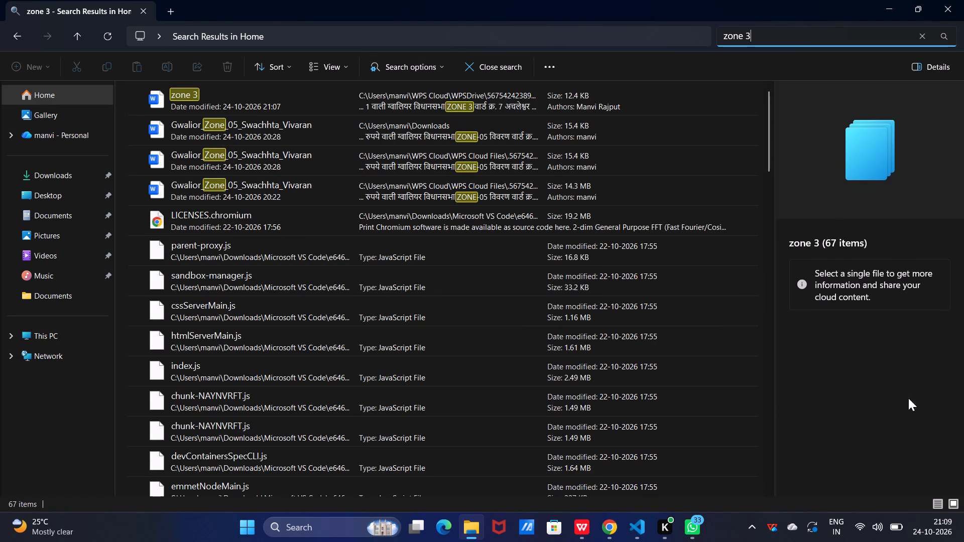
Return to WPS Office and save the zone 3 document.
click(586, 530)
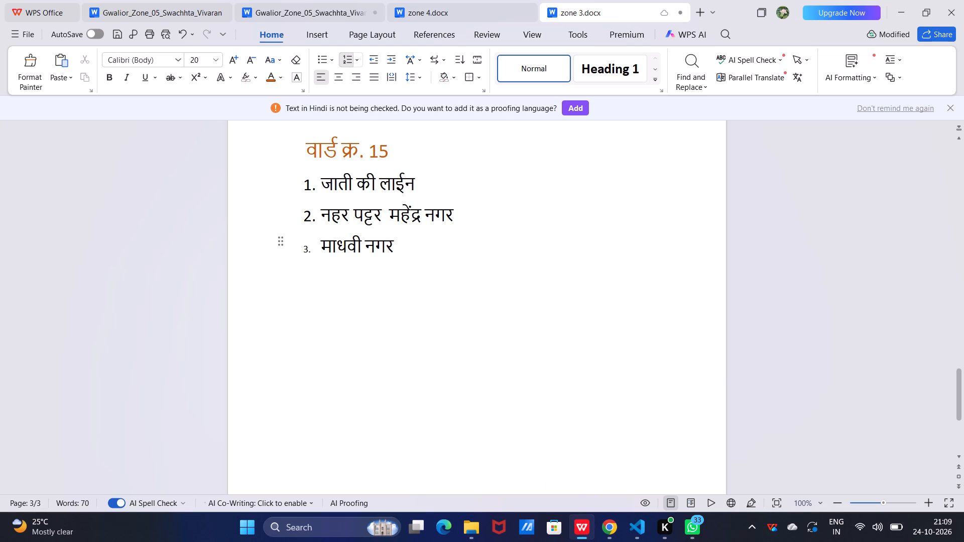
key(ctrl+s)
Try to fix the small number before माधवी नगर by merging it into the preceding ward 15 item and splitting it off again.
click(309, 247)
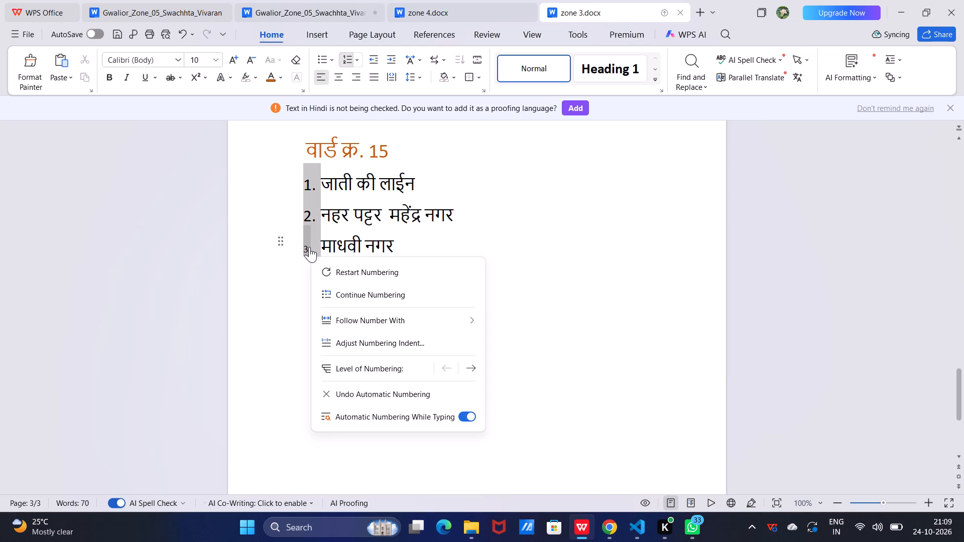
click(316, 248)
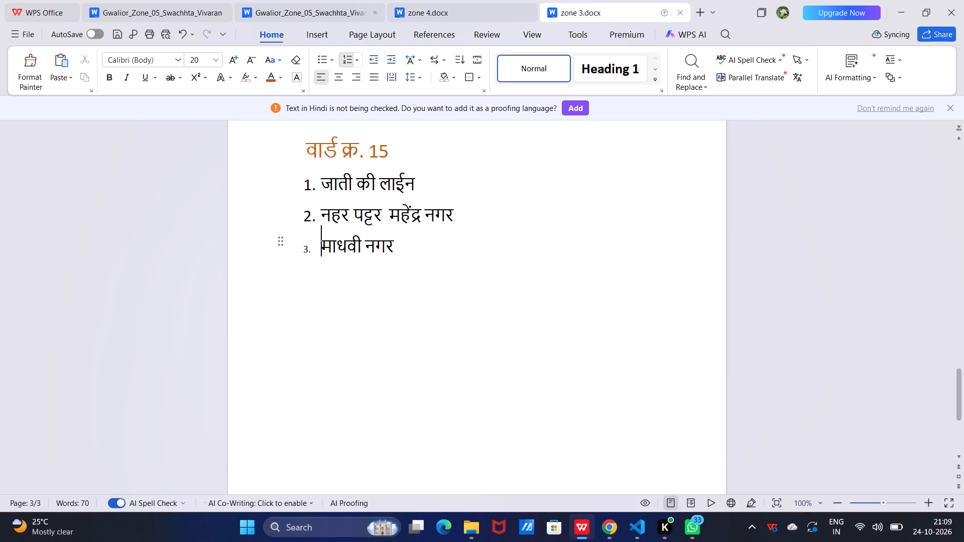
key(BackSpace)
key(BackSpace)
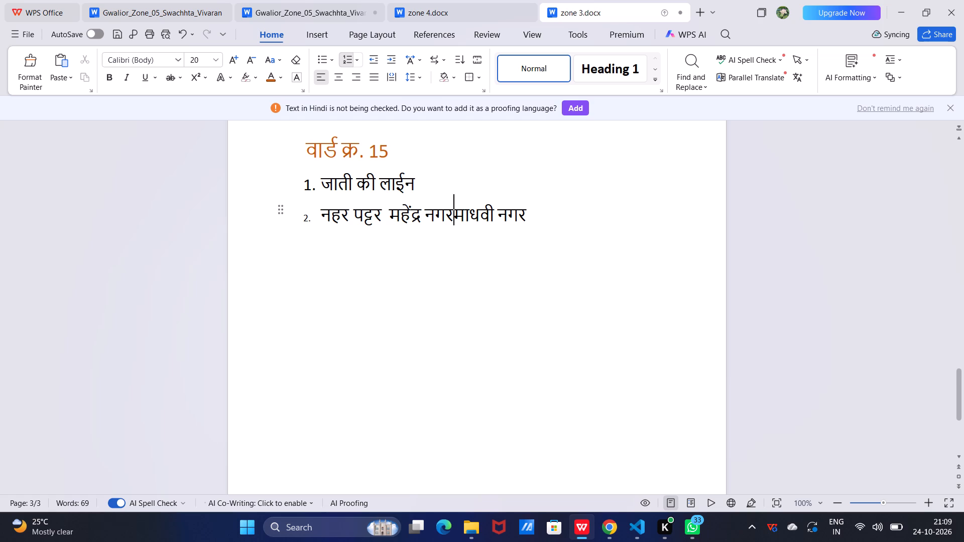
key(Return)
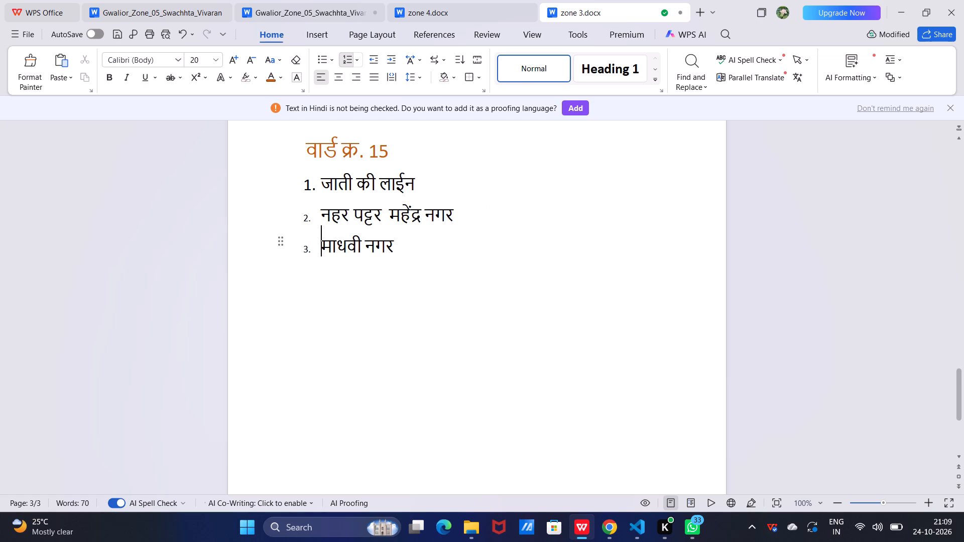
Enlarge all the list numbers under वार्ड क्र. 15 to font size 20.
drag(300, 215, 312, 257)
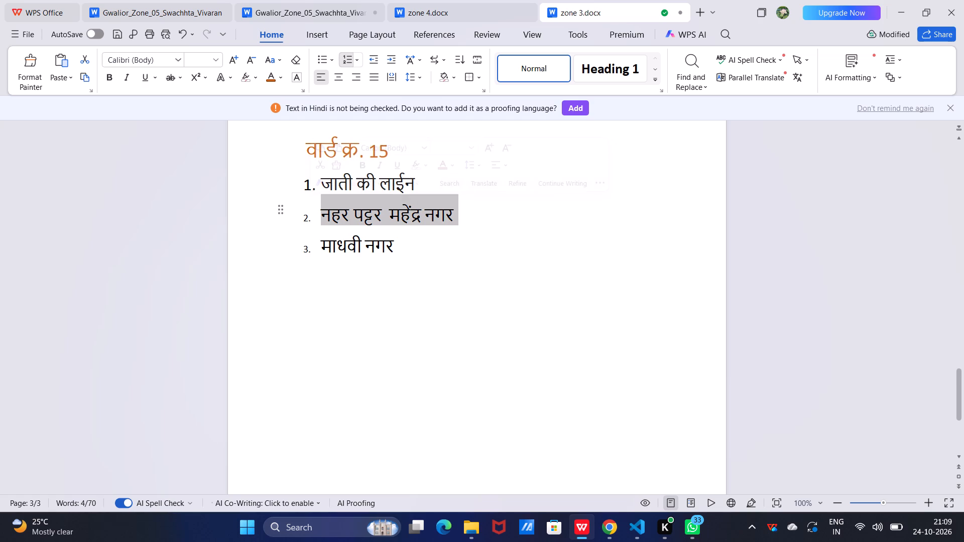
drag(311, 253, 290, 254)
drag(300, 253, 310, 252)
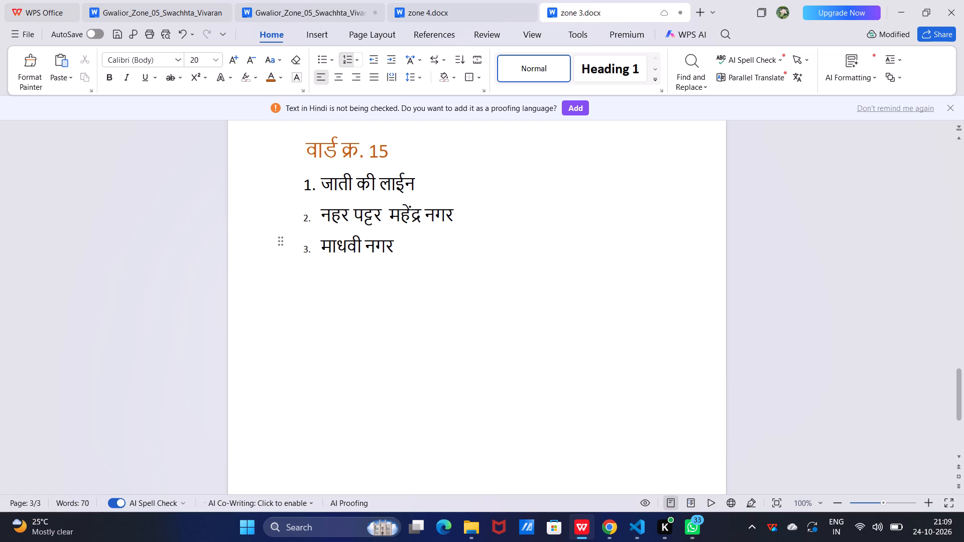
drag(310, 252, 311, 249)
click(310, 215)
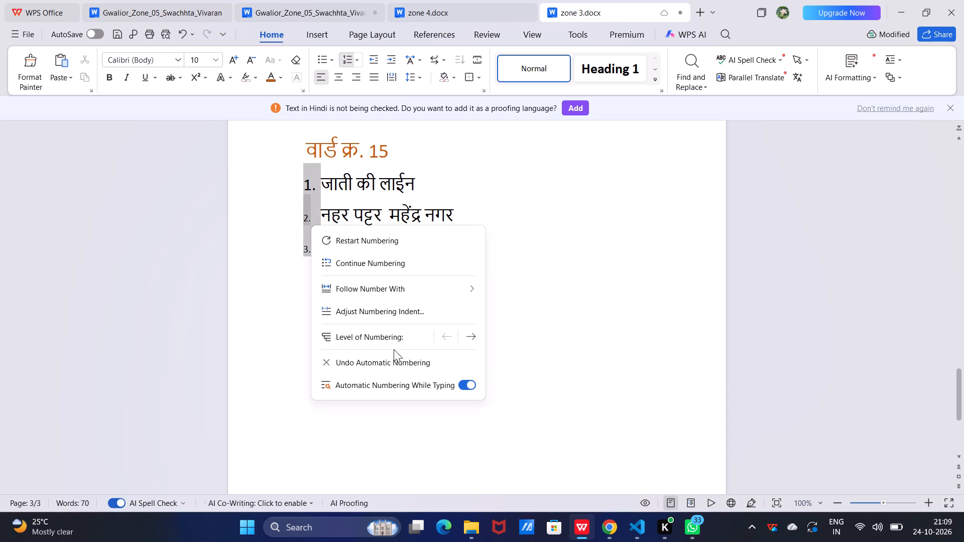
click(234, 60)
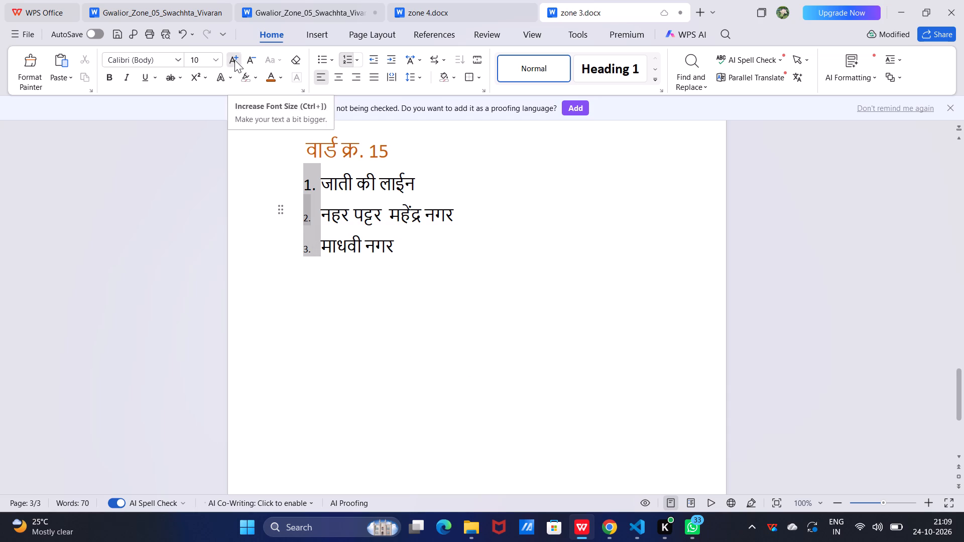
click(234, 60)
triple_click(234, 60)
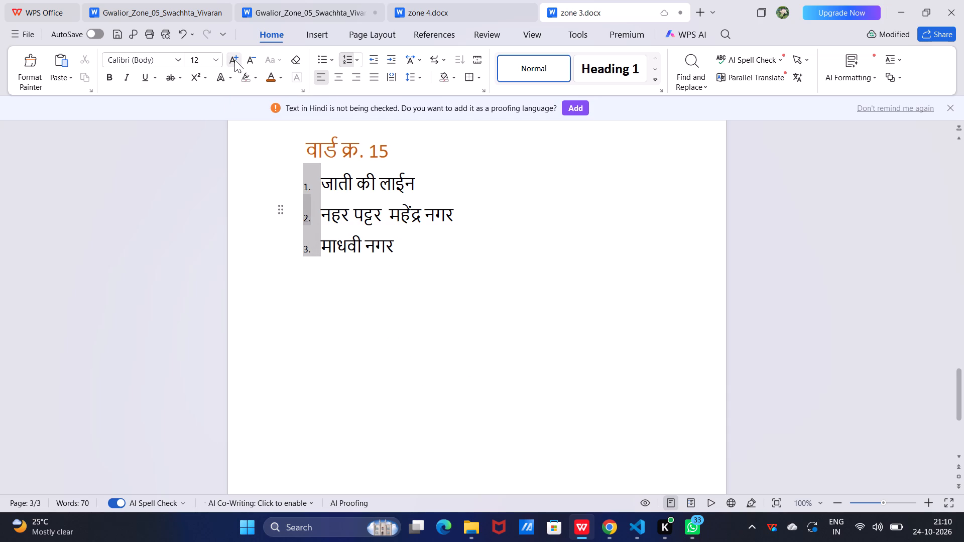
double_click(234, 60)
click(234, 60)
click(512, 197)
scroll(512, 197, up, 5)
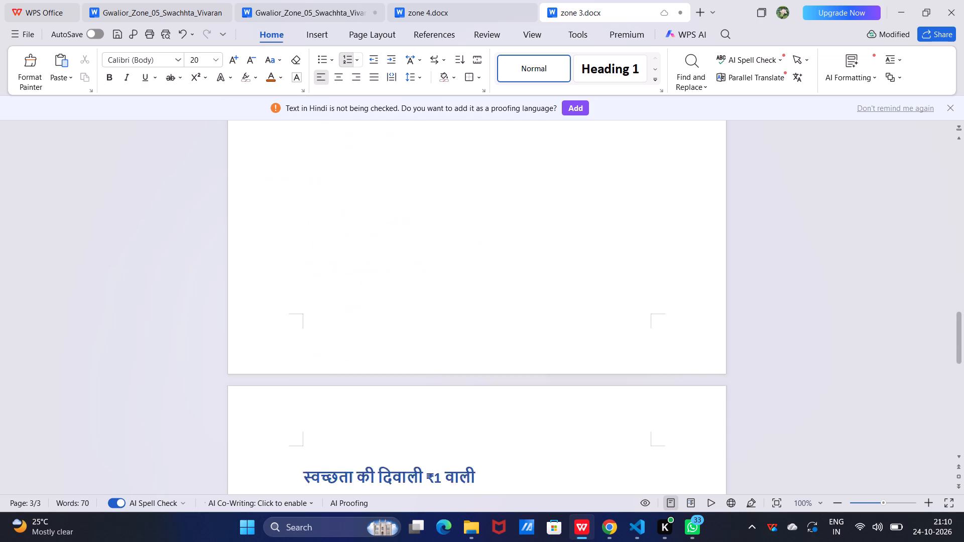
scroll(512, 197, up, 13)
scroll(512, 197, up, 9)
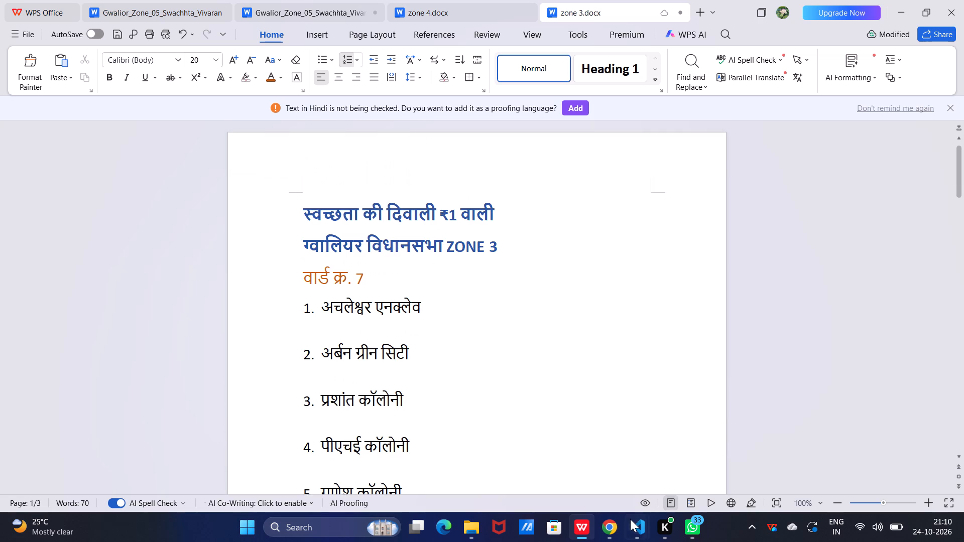
Switch to File Explorer and share the zone 3 document from the search results through WhatsApp.
click(472, 527)
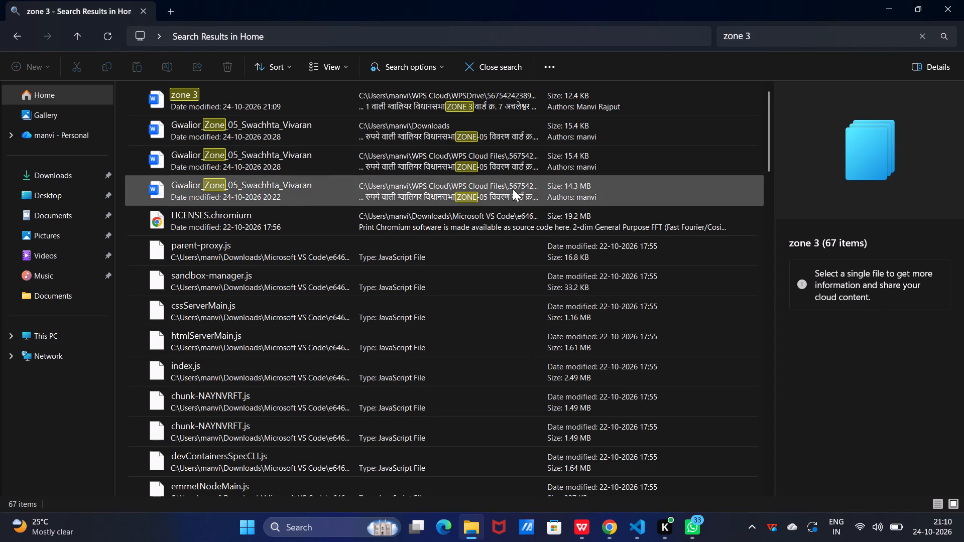
double_click(280, 95)
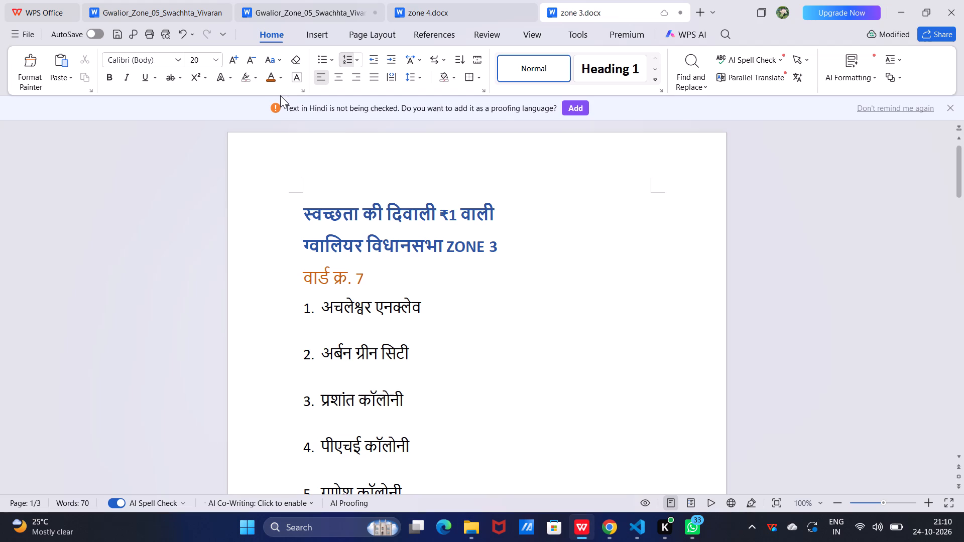
click(467, 523)
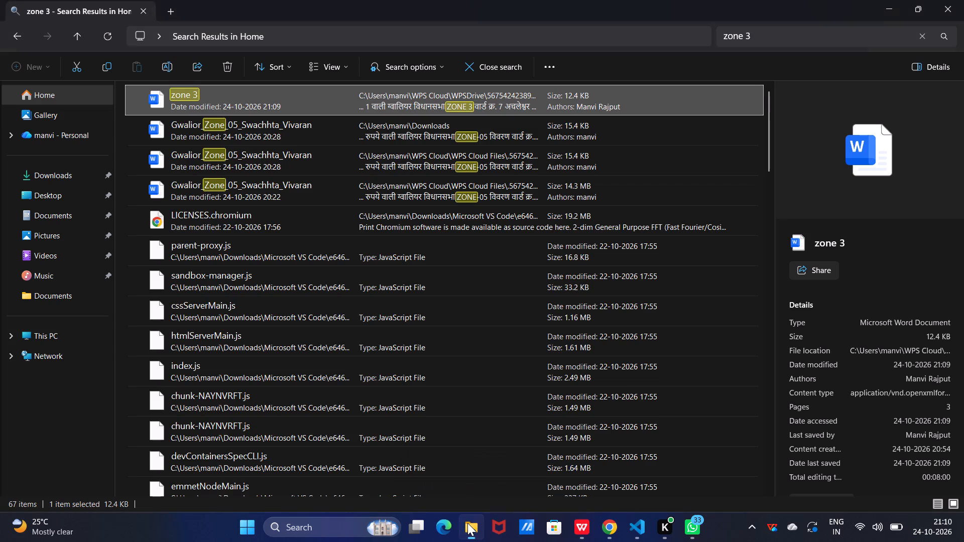
click(817, 266)
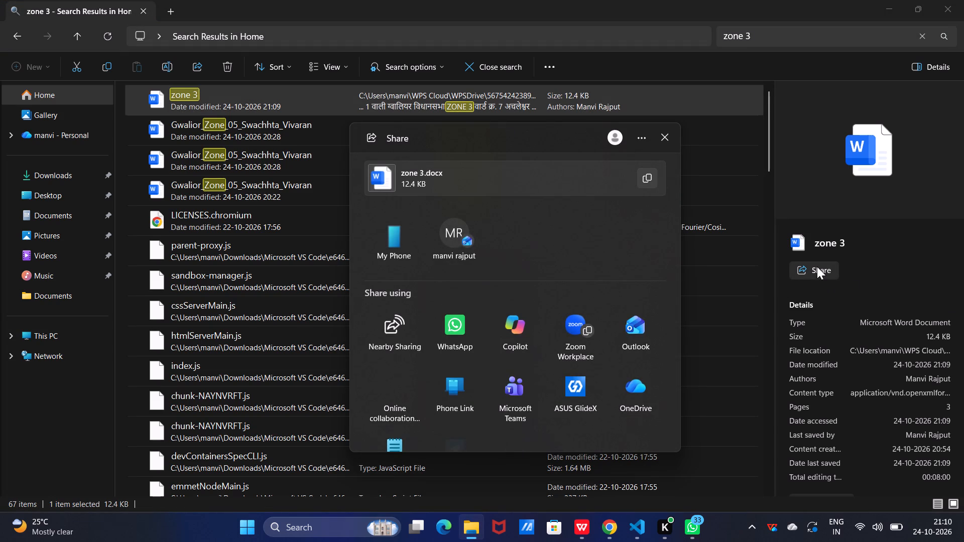
click(464, 330)
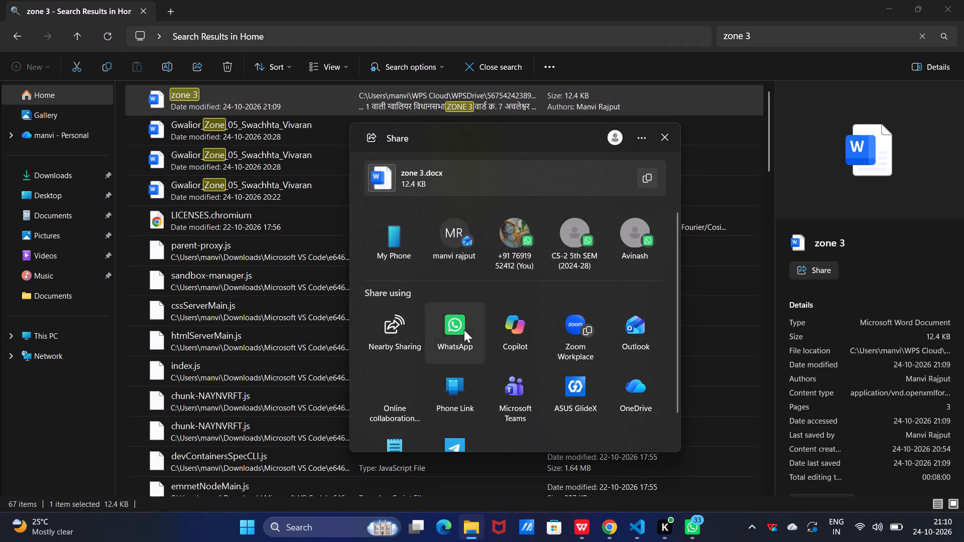
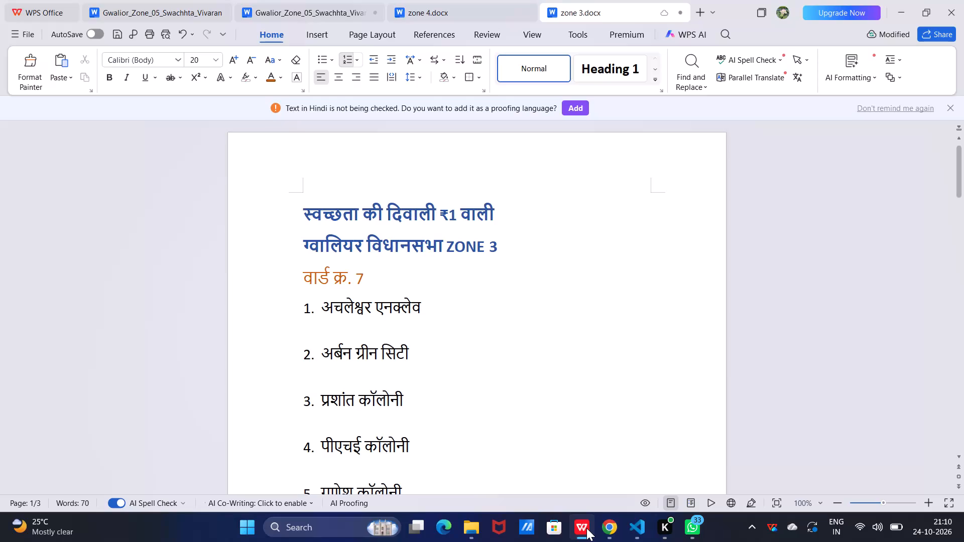
Create a new blank text document alongside the open zone documents.
click(26, 35)
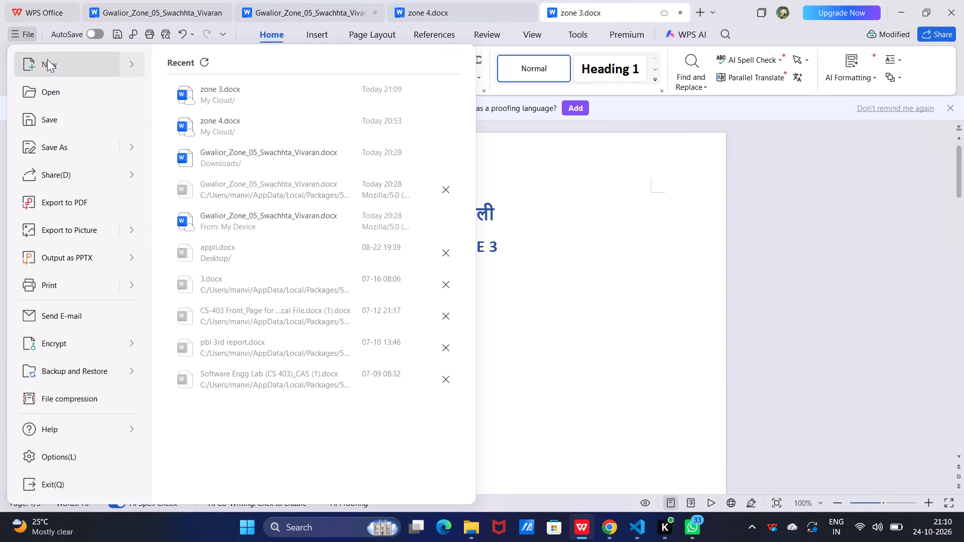
click(48, 60)
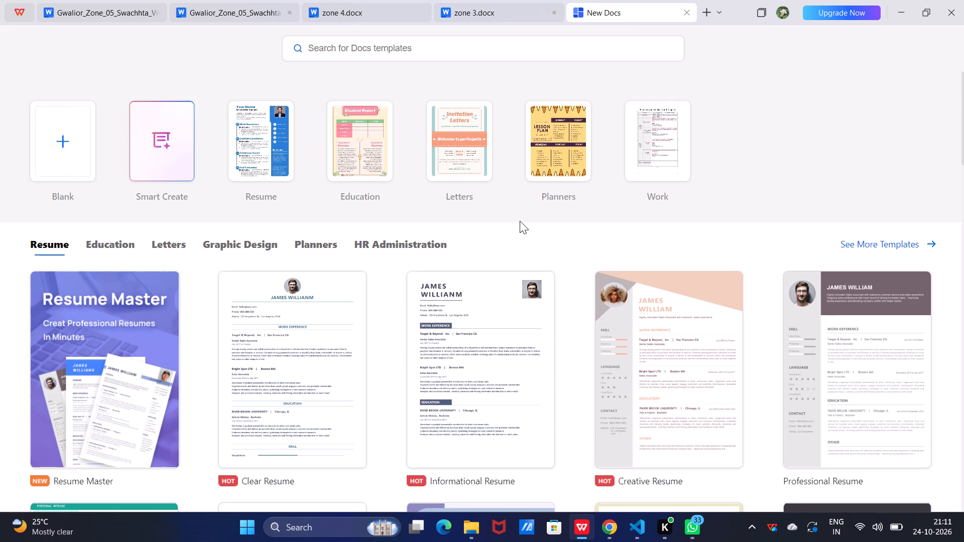
click(65, 134)
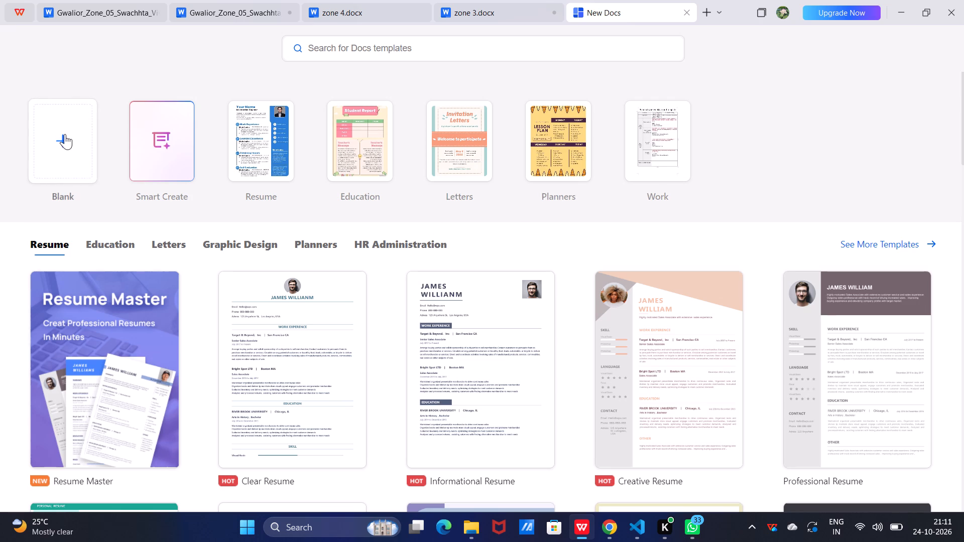
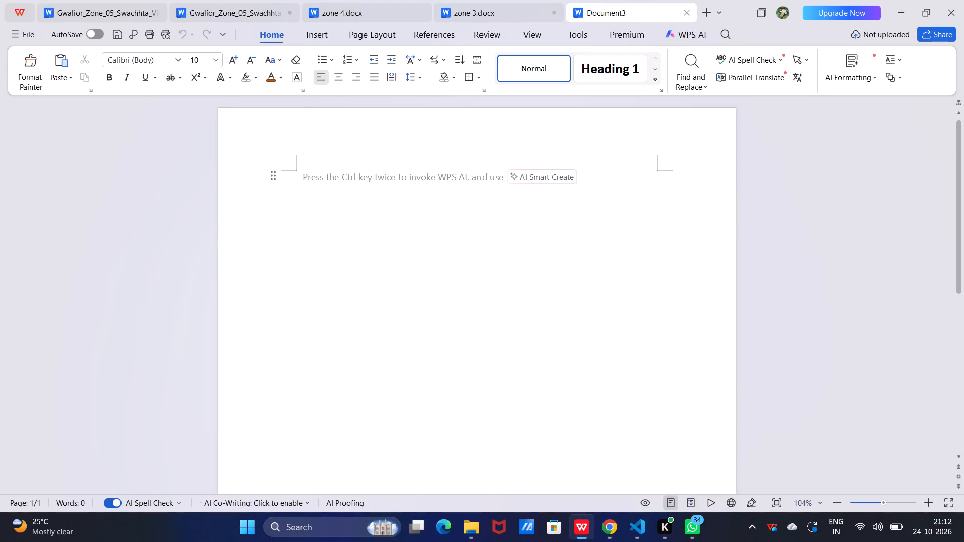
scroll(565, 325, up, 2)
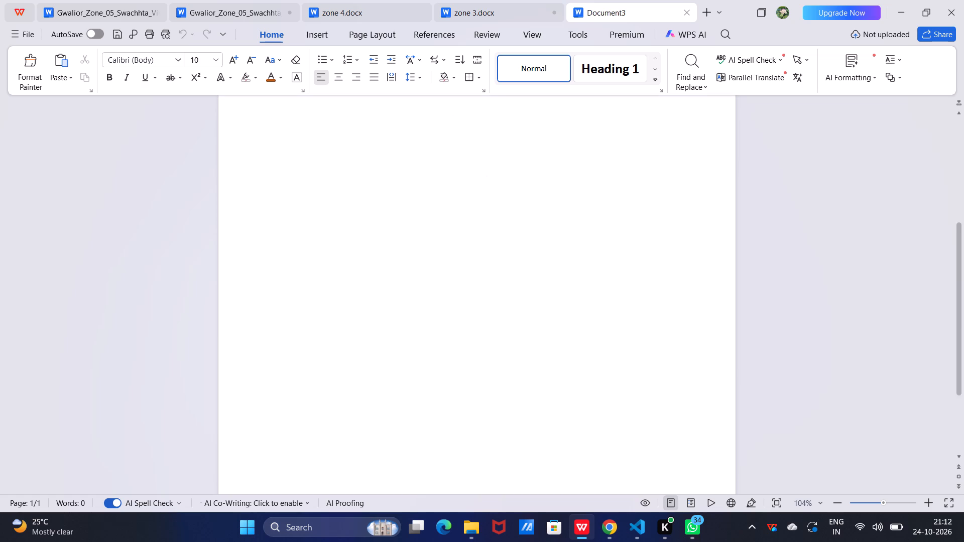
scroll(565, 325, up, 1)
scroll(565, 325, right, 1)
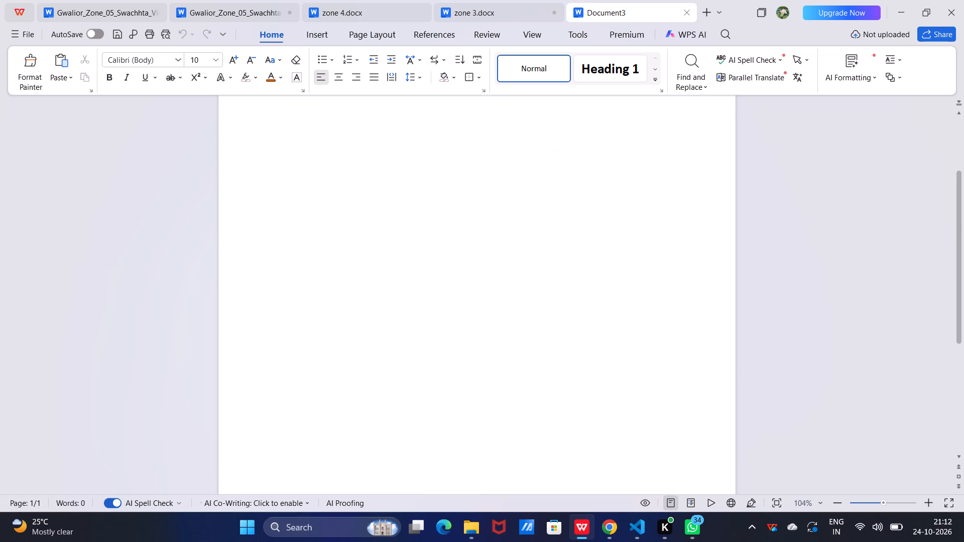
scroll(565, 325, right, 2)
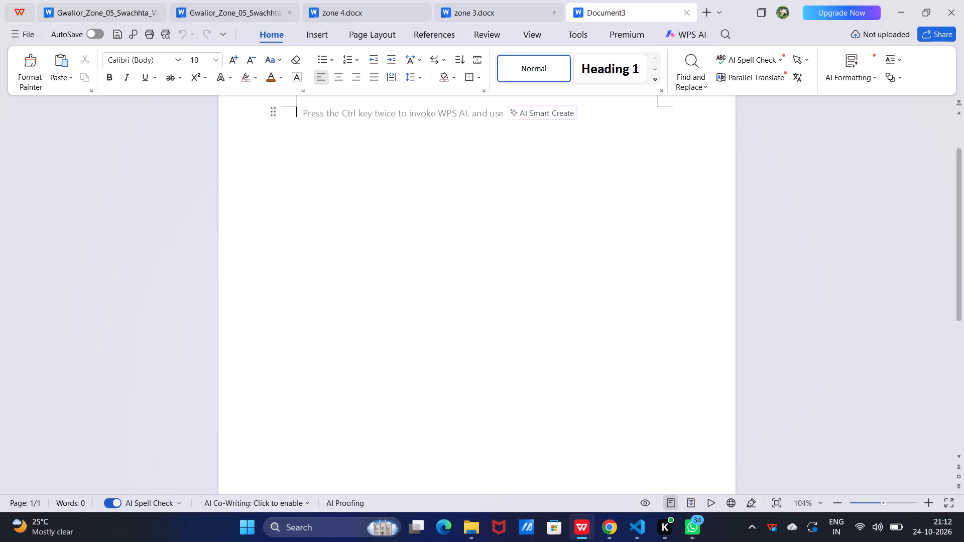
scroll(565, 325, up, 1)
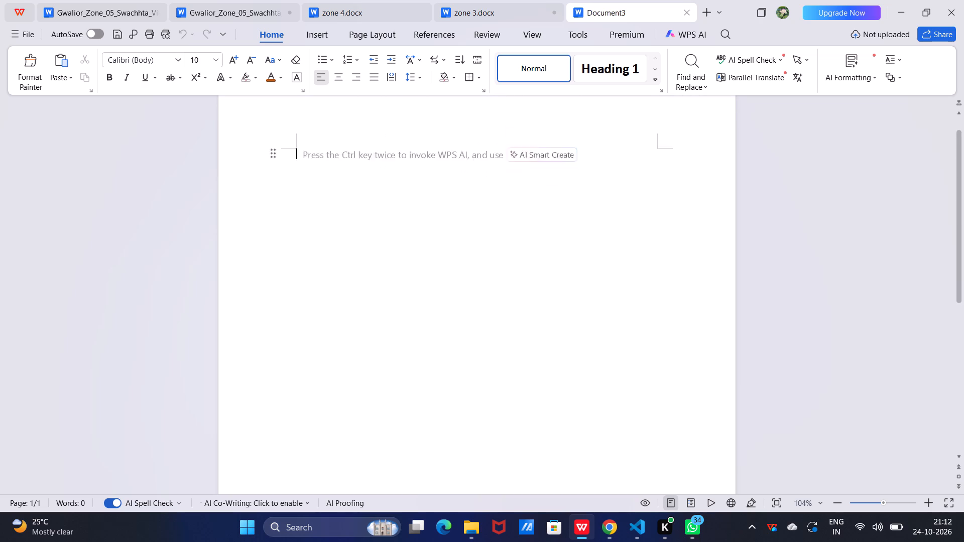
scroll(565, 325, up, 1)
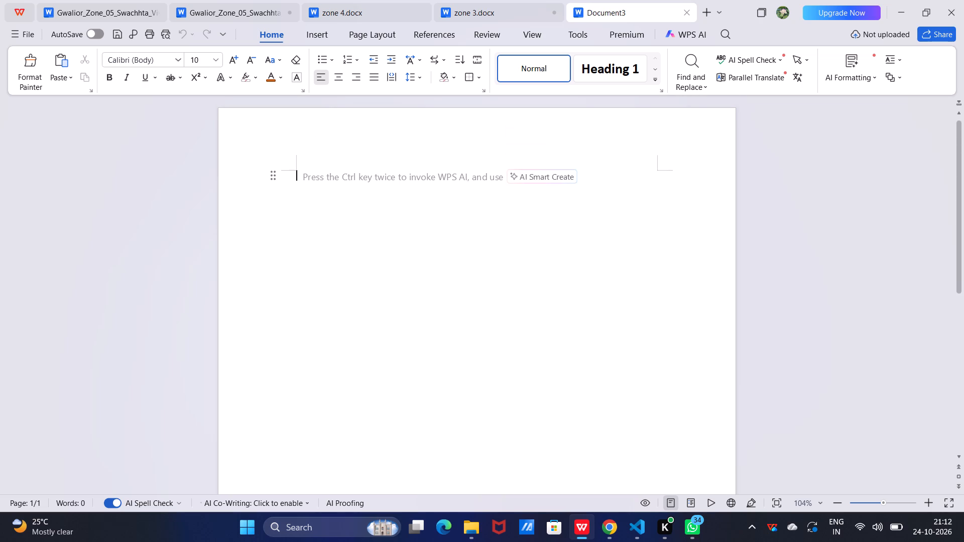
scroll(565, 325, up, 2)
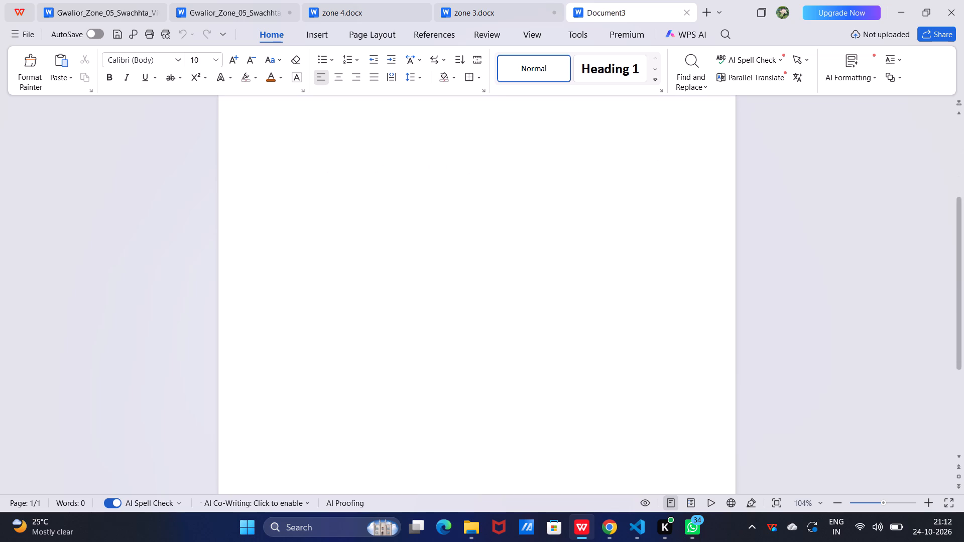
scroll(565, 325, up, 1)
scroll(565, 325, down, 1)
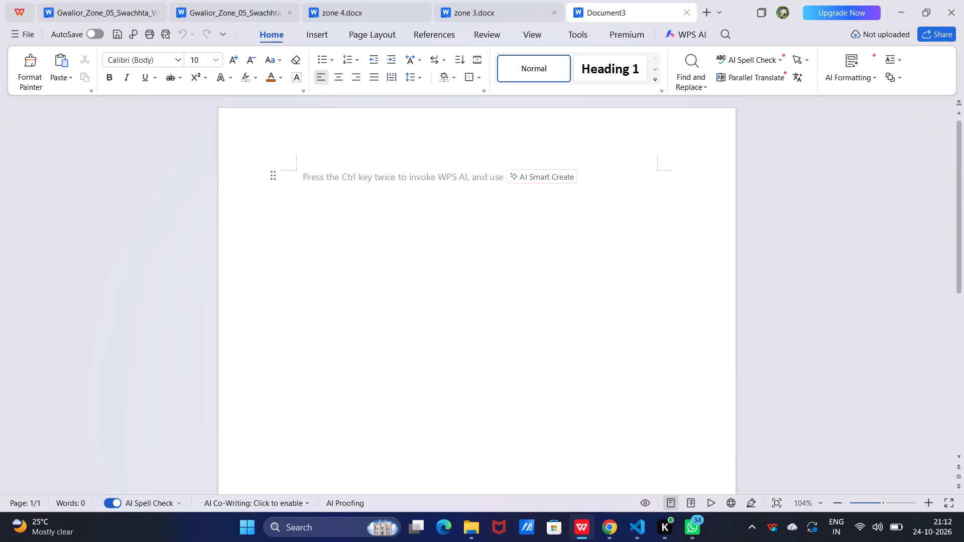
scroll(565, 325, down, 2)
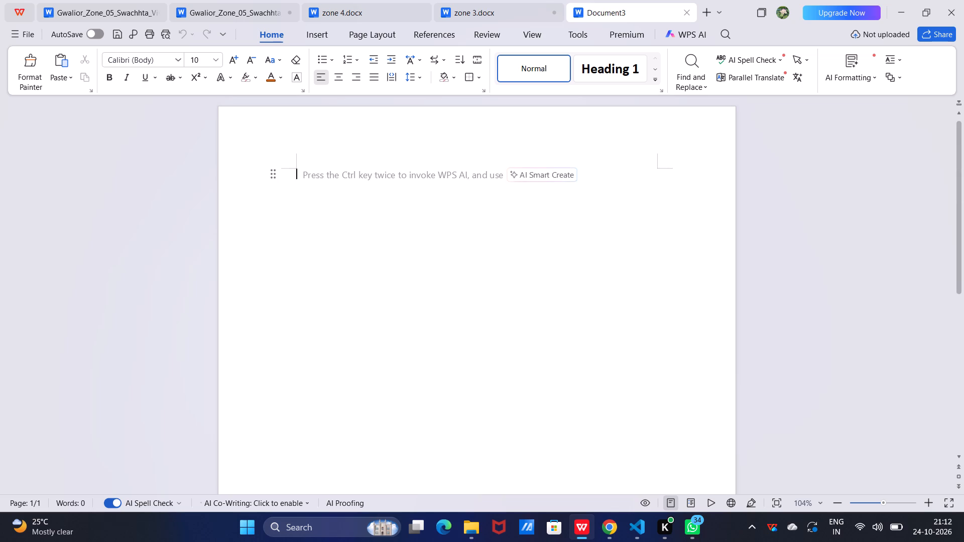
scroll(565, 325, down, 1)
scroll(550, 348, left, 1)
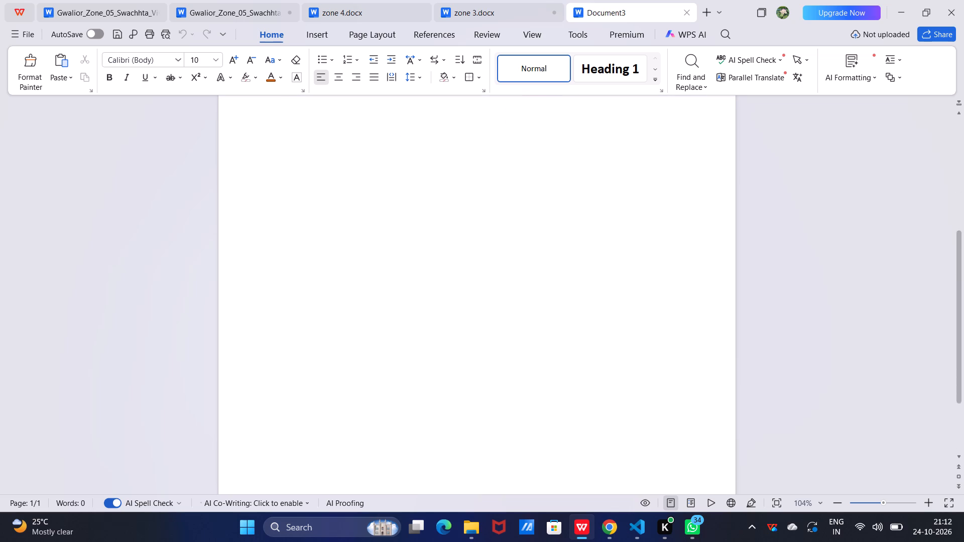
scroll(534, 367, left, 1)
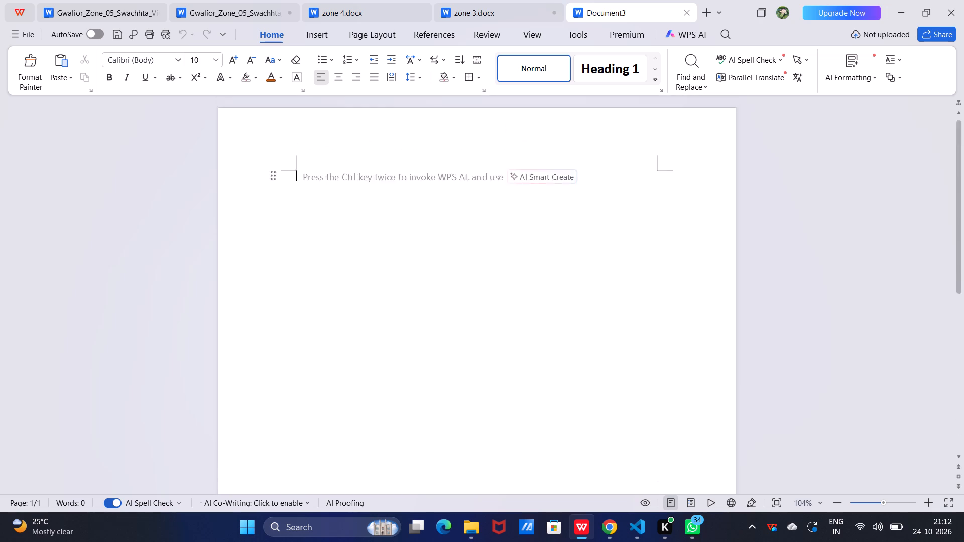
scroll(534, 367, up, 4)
Copy the two title lines and the वार्ड क्र. 7 heading from zone 3.docx into the blank Document3.
click(521, 16)
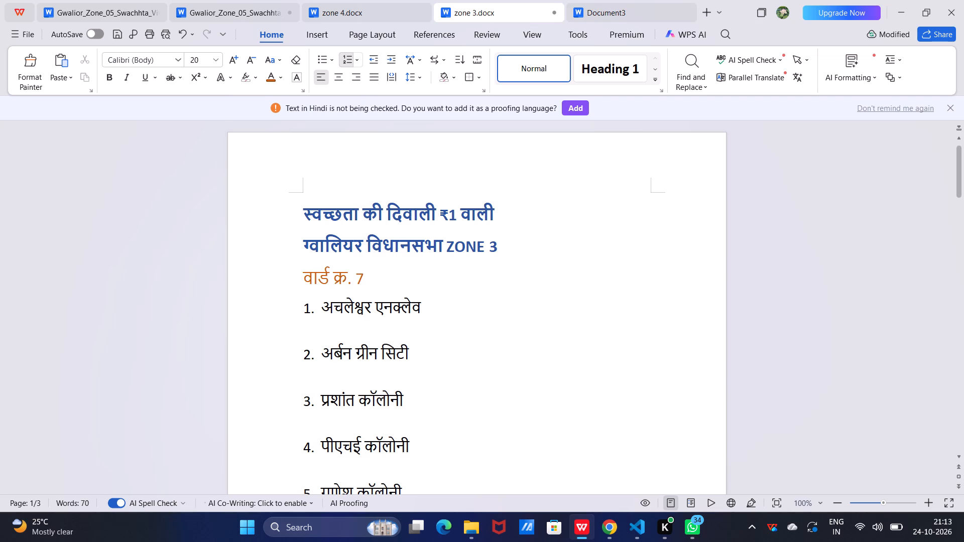
drag(301, 209, 509, 268)
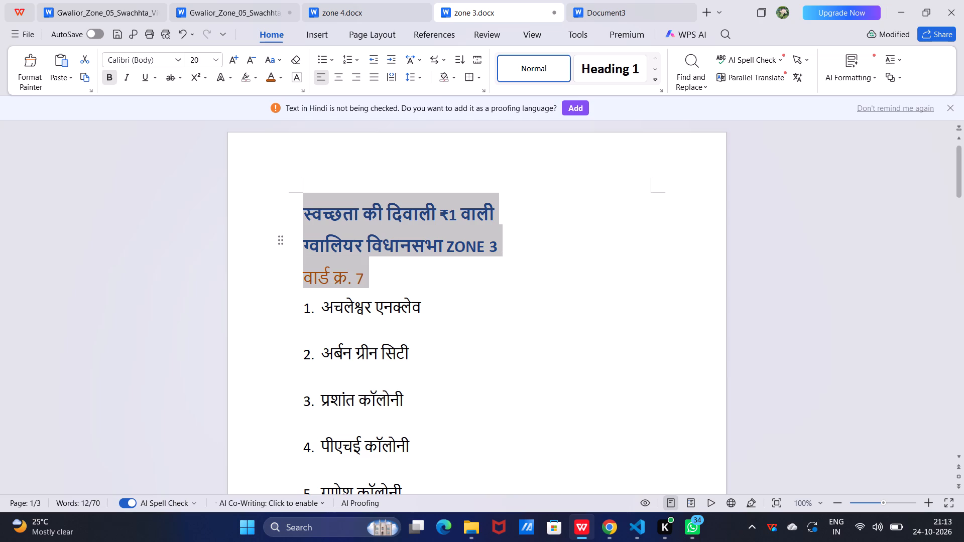
drag(509, 268, 514, 278)
key(ctrl+c)
click(666, 6)
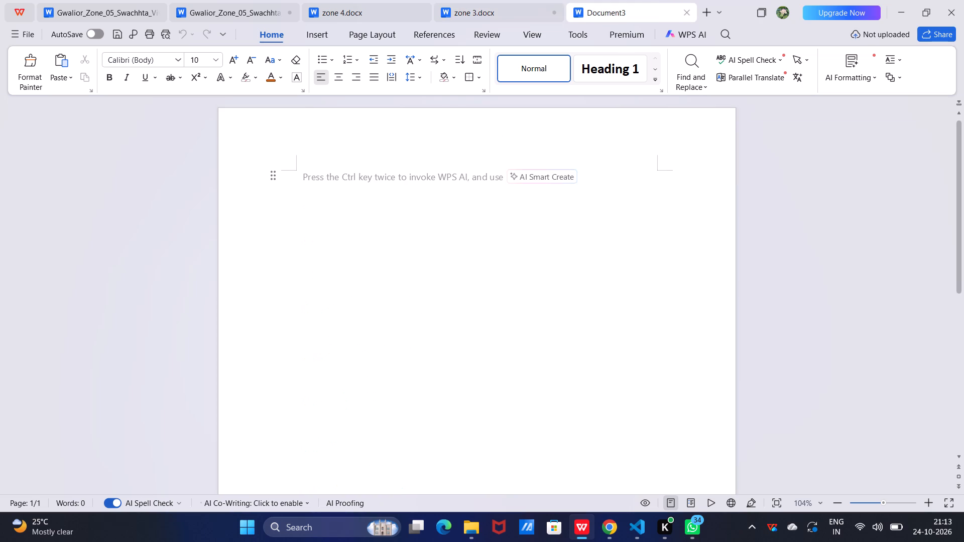
click(319, 170)
key(ctrl+v)
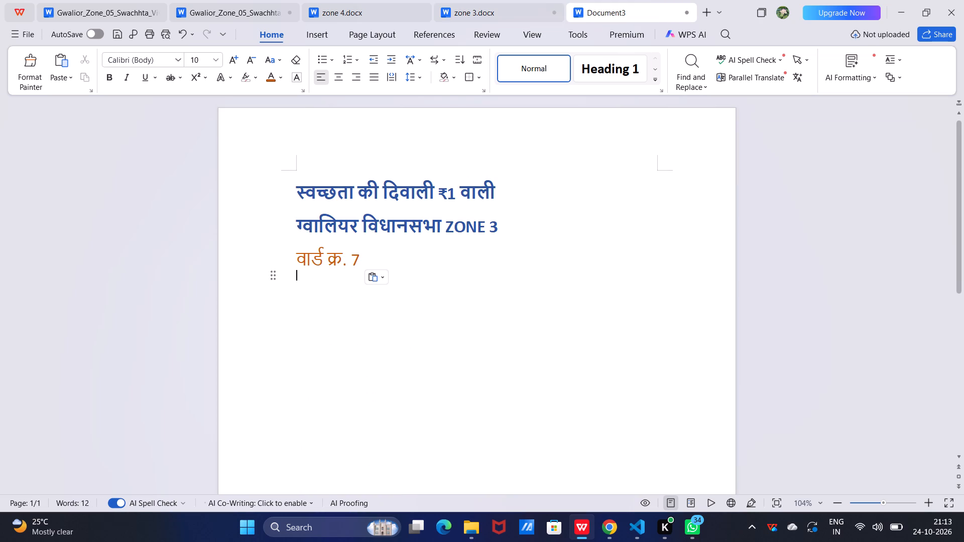
Change the zone number in Document3's second title line to 10, reading ग्वालियर विधानसभा ZONE 10.
click(498, 230)
key(BackSpace)
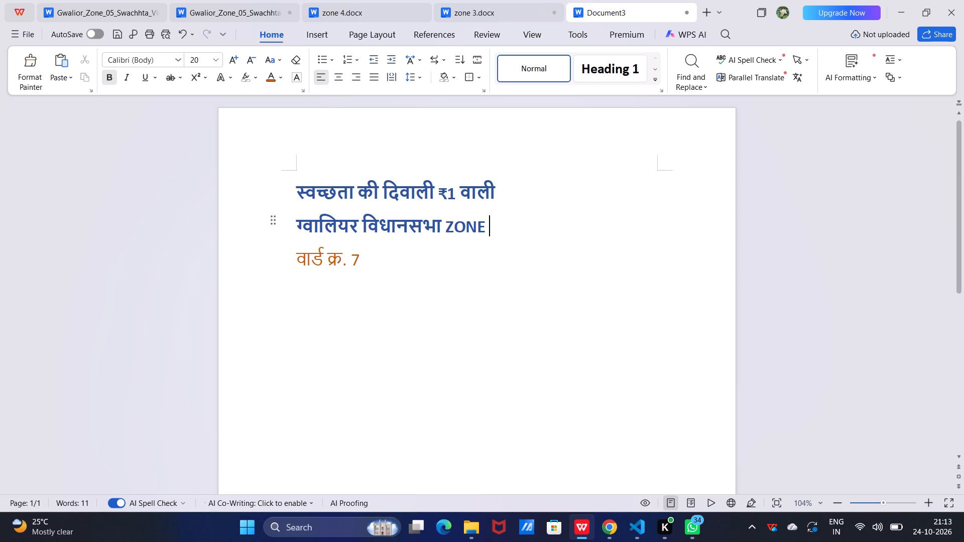
text(10)
Change the ward number in the heading below the ZONE 10 title to 21, reading वार्ड क्र. 21.
click(361, 254)
key(BackSpace)
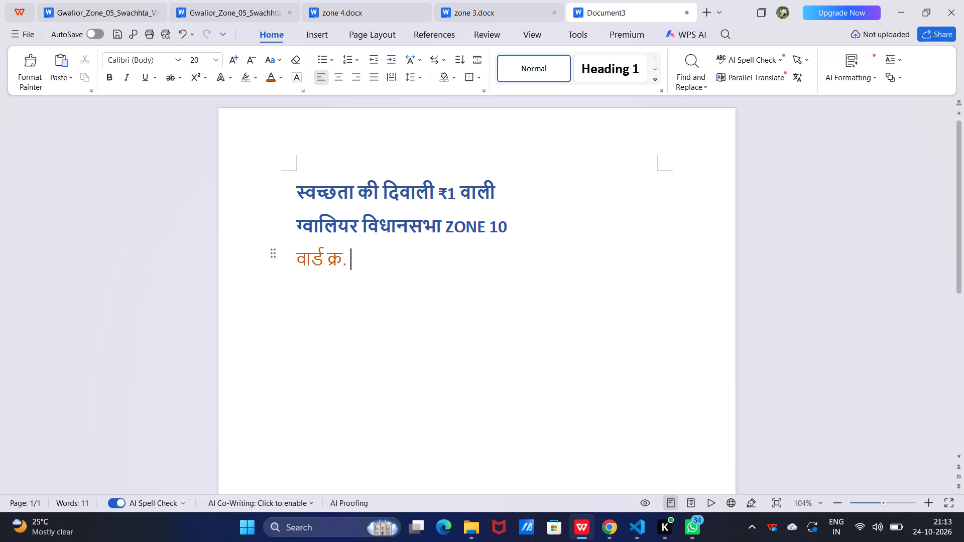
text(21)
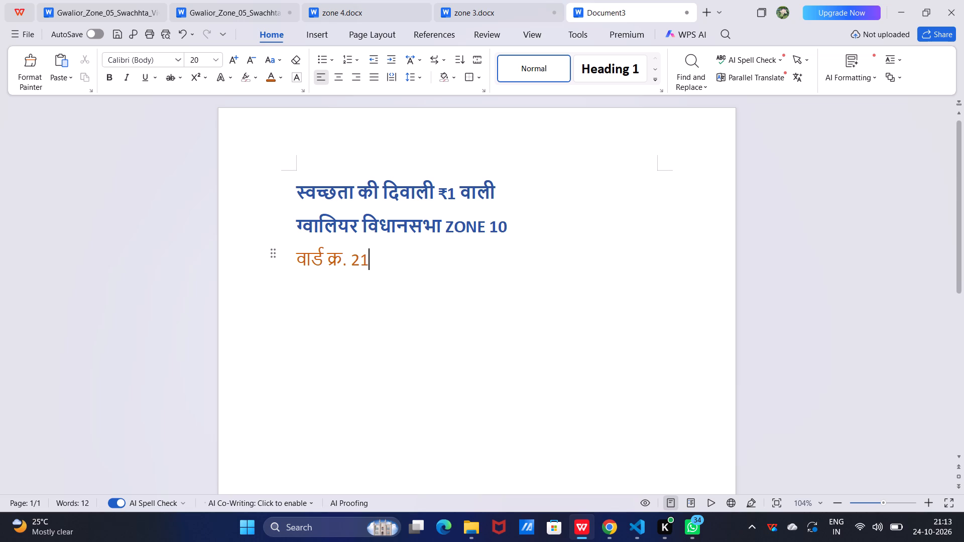
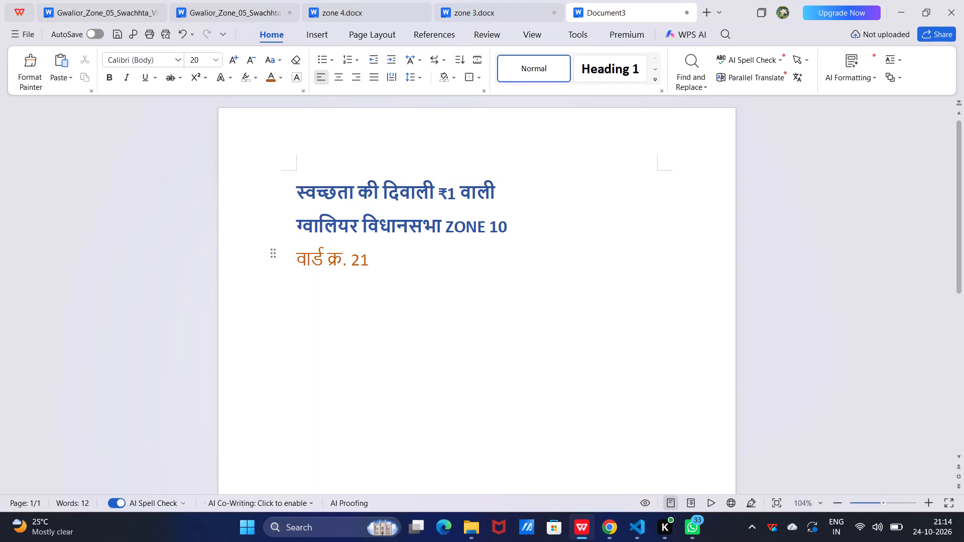
Start a new line below the वार्ड क्र. 21 heading.
key(Return)
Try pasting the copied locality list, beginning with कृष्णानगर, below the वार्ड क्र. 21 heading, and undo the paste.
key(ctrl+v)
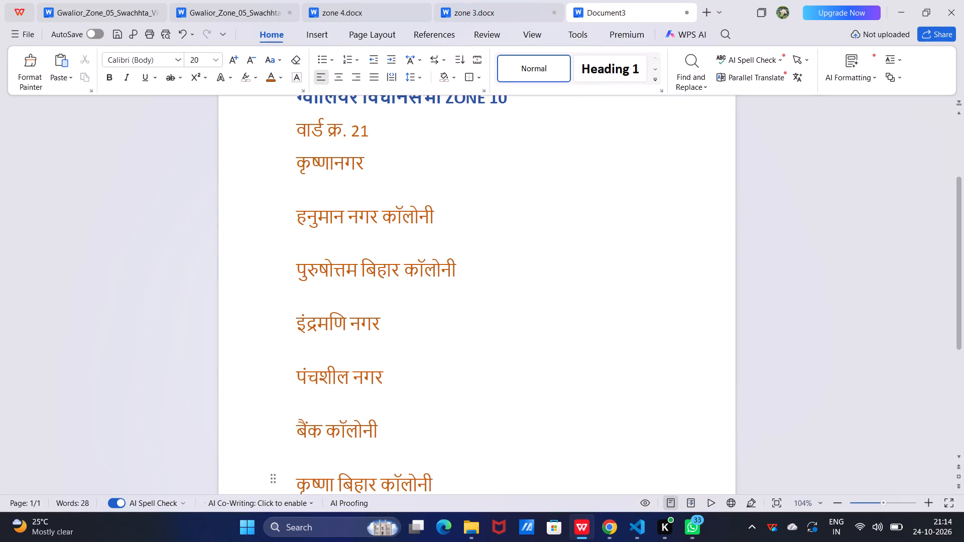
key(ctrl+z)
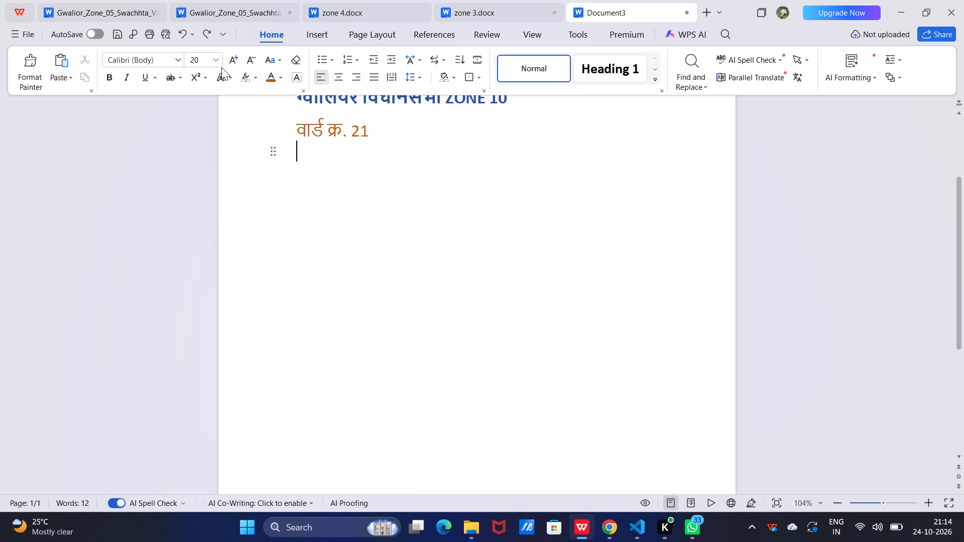
Reduce the font size of the empty line below the वार्ड क्र. 21 heading to 12.
double_click(250, 57)
double_click(250, 57)
scroll(250, 57, up, 2)
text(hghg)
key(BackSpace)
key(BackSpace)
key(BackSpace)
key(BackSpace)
Add a new line below the वार्ड क्र. 21 heading and set its font colour to black, trying it with sample text.
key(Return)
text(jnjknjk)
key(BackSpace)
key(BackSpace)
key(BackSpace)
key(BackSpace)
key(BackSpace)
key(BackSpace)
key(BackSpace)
click(282, 74)
click(283, 120)
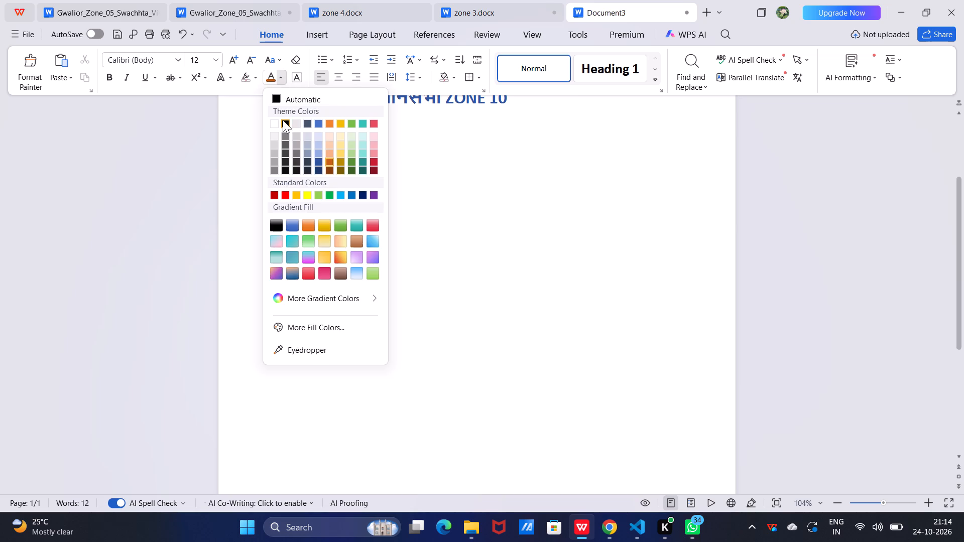
text(hiuh)
key(BackSpace)
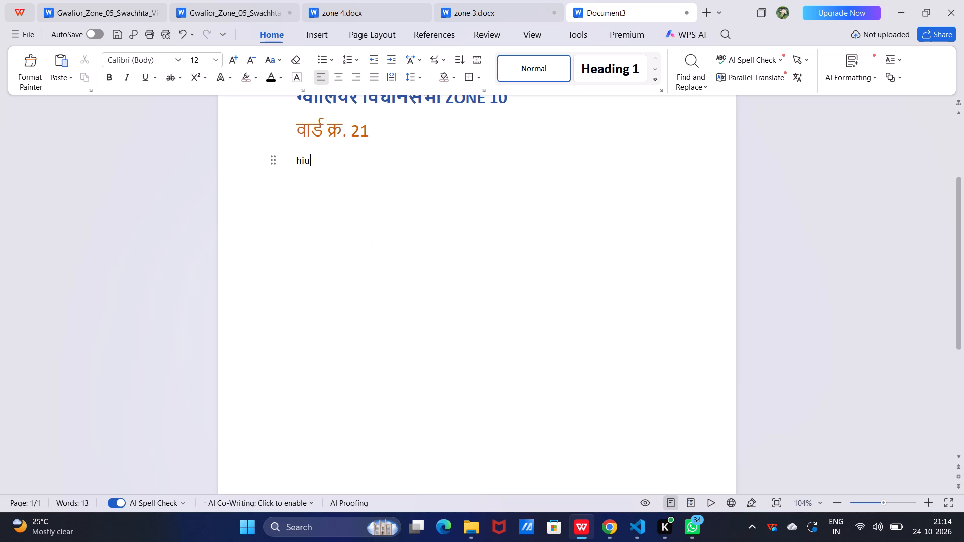
key(BackSpace)
key(BackSpace)
key(BackSpace)
Paste the copied colony names, from कृष्णानगर to कृष्णा बिहार कॉलोनी, under the वार्ड क्र. 21 heading.
key(ctrl+v)
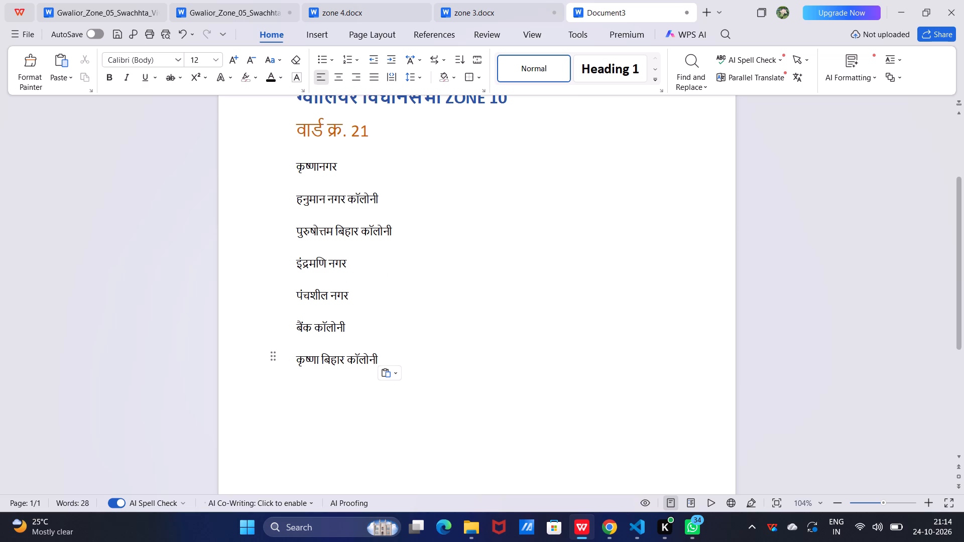
Apply 1., 2., 3. numbering to all the colony names under वार्ड क्र. 21.
scroll(414, 367, down, 3)
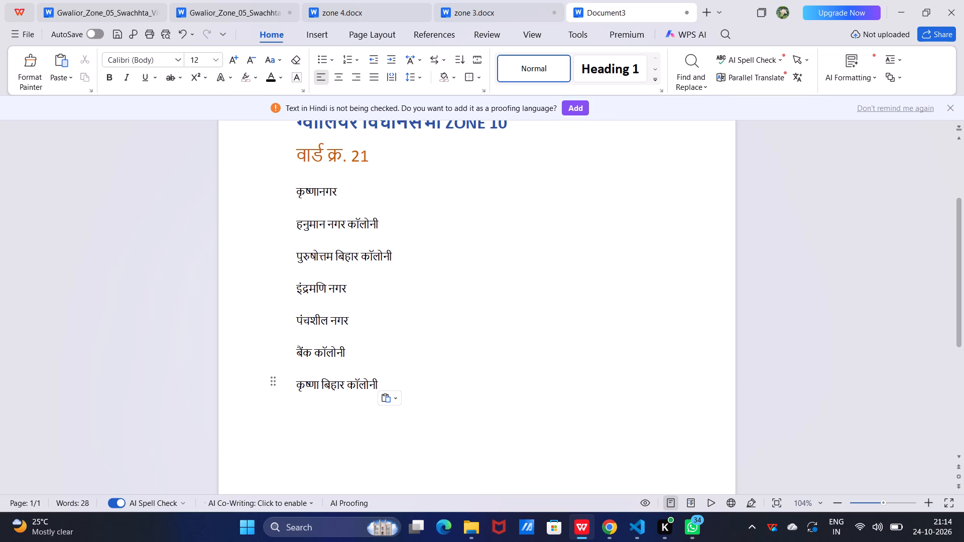
scroll(414, 367, down, 1)
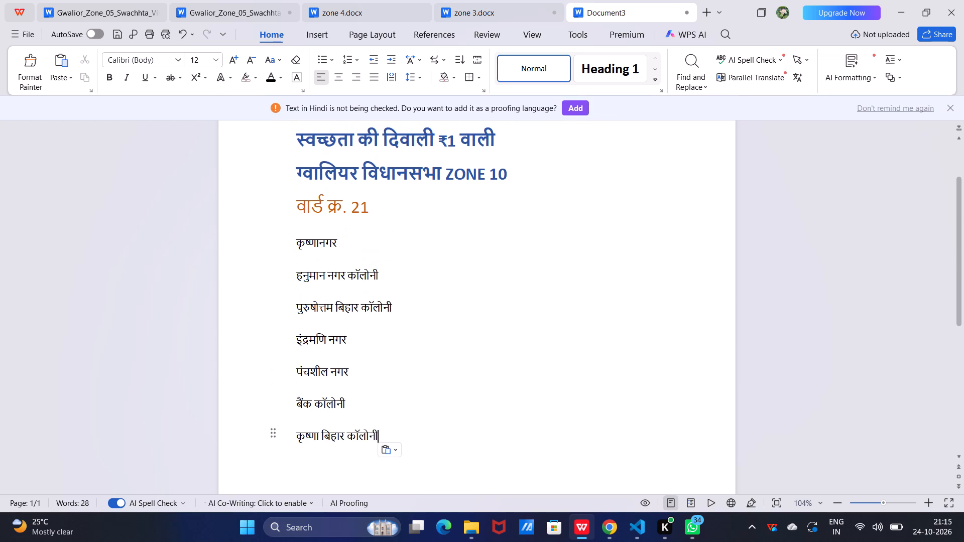
drag(293, 240, 410, 482)
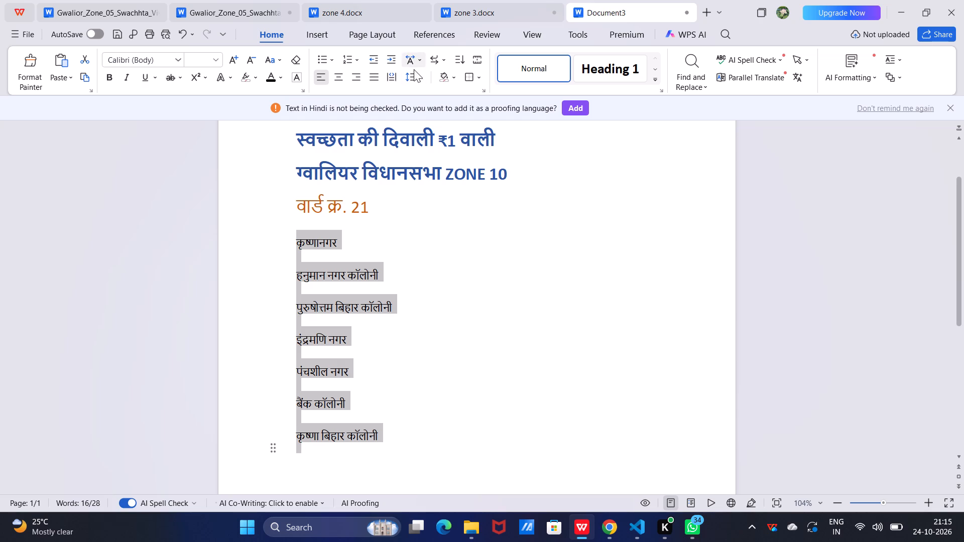
click(359, 56)
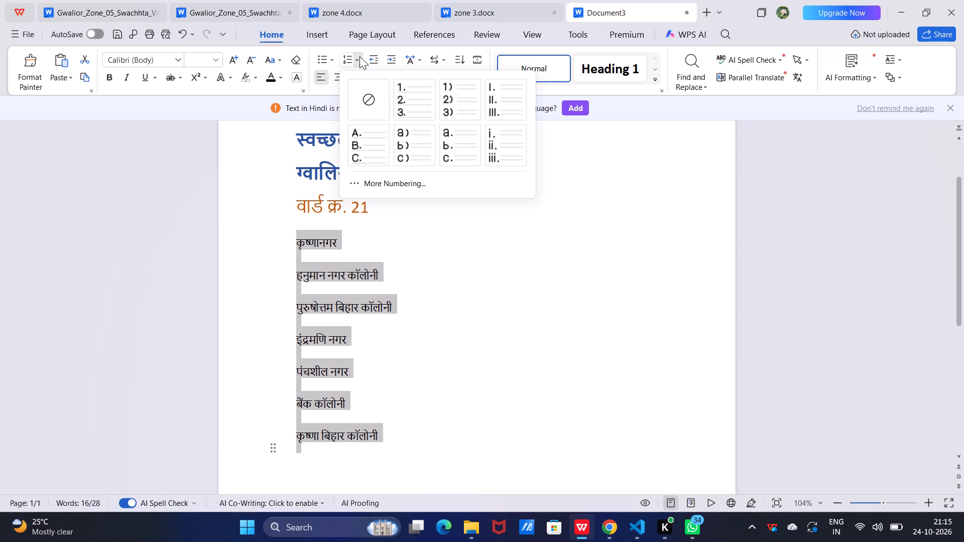
click(416, 104)
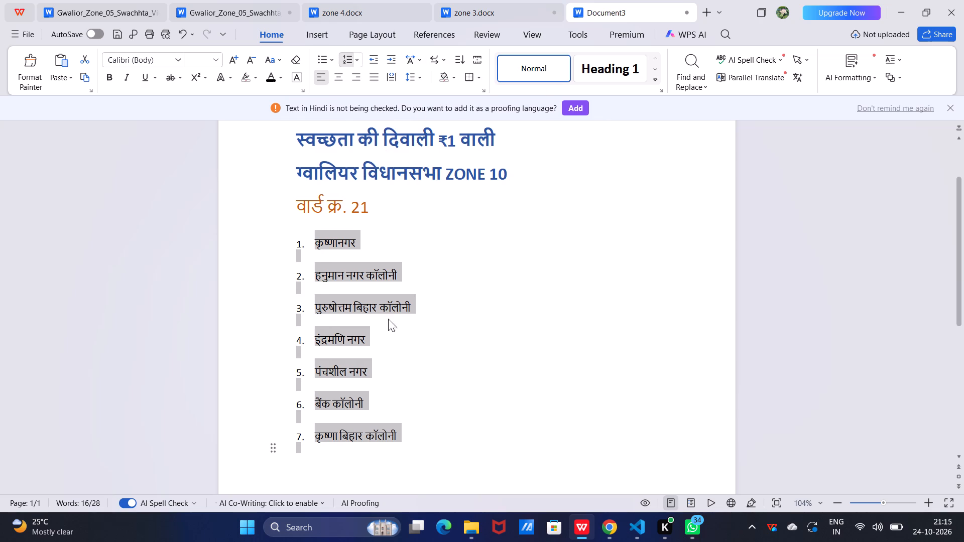
Increase the font size of the numbered colony names under वार्ड क्र. 21.
click(236, 56)
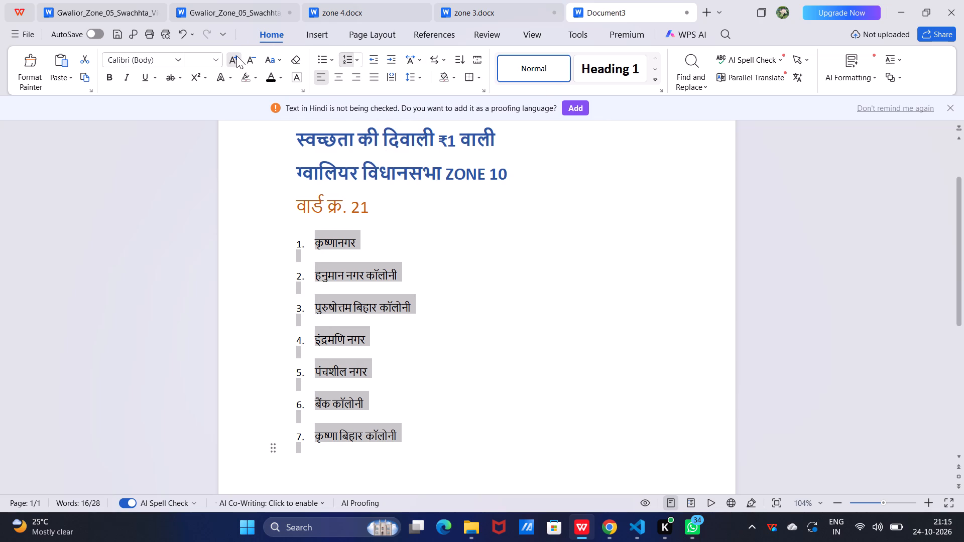
Enlarge the numbered colony names under वार्ड क्र. 21 to font size 16.
click(236, 56)
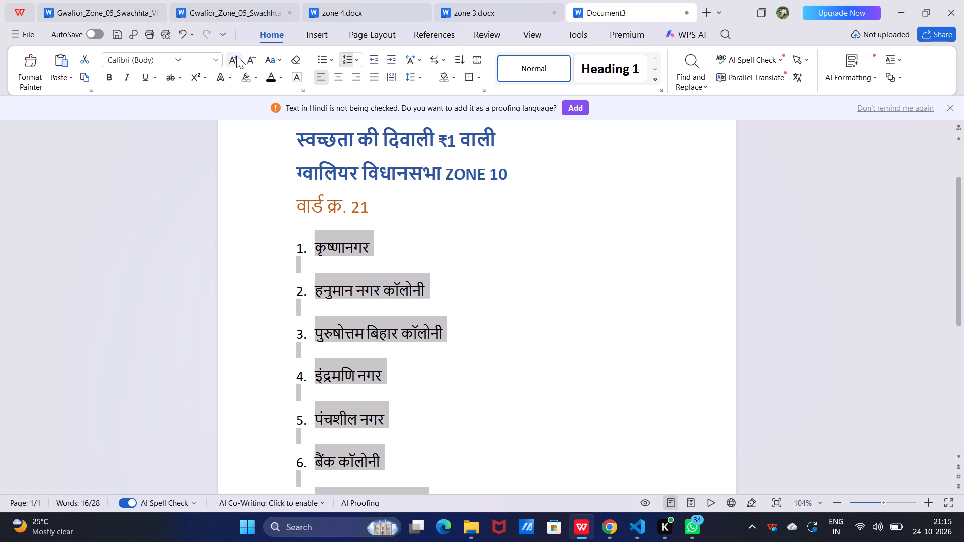
click(546, 343)
Add blank lines below कृष्णा बिहार कॉलोनी until a second page starts, trimming the surplus lines at its top.
scroll(546, 343, down, 6)
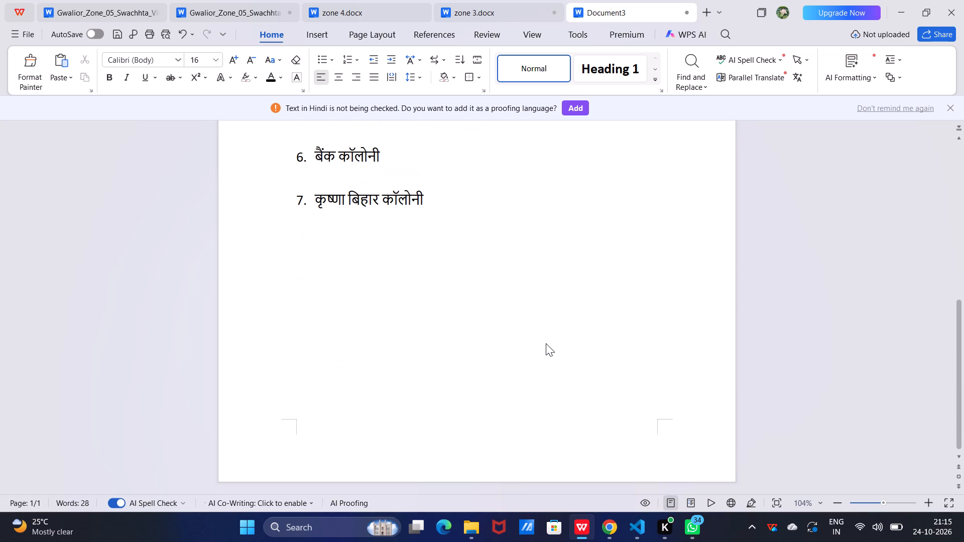
scroll(546, 343, down, 1)
click(378, 368)
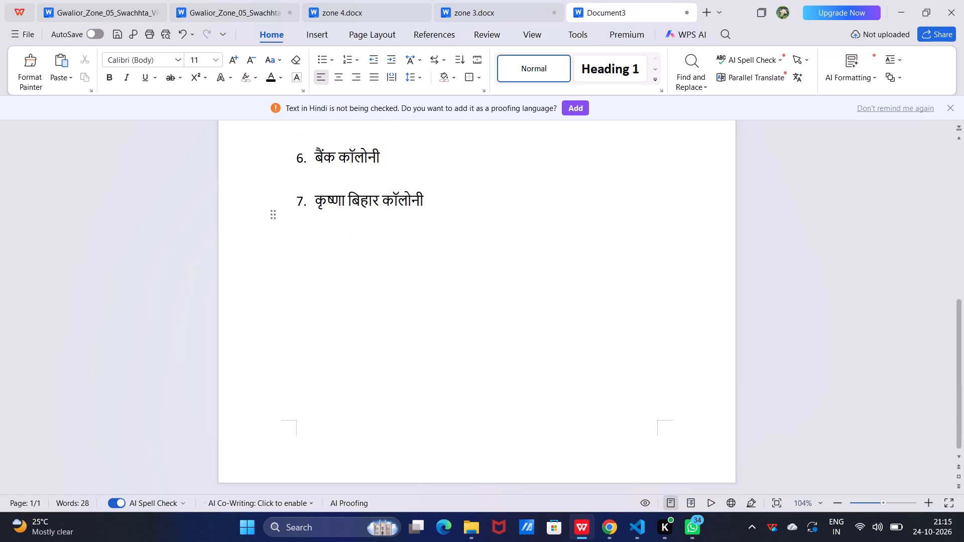
key(Return)
key(Return)
key(Return)
key(Return)
key(Return)
key(Return)
key(Return)
key(Return)
key(Return)
key(Return)
key(Return)
key(Return)
key(Return)
key(Return)
key(Return)
key(Return)
key(Return)
key(Return)
key(Return)
key(Return)
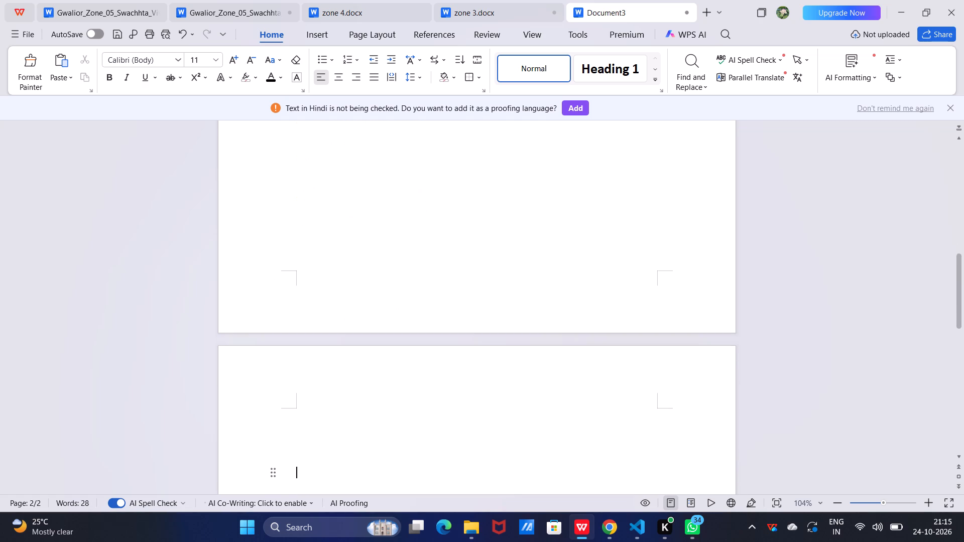
key(BackSpace)
key(BackSpace)
key(BackSpace)
key(BackSpace)
Copy the two blue title lines, स्वच्छता की दिवाली ₹1 वाली and ग्वालियर विधानसभा ZONE 10, to the top of page 2.
scroll(378, 368, up, 11)
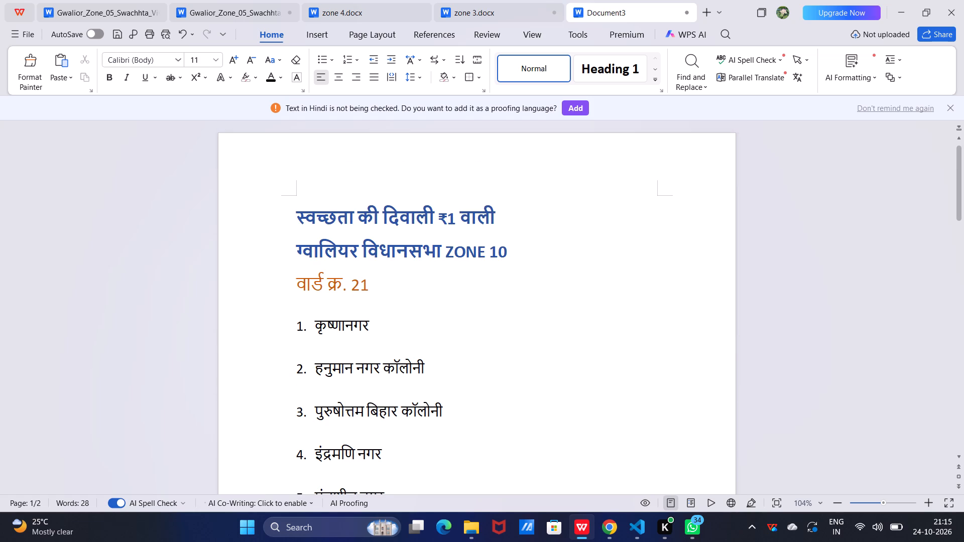
drag(303, 218, 510, 260)
key(ctrl+c)
click(510, 260)
scroll(510, 260, down, 5)
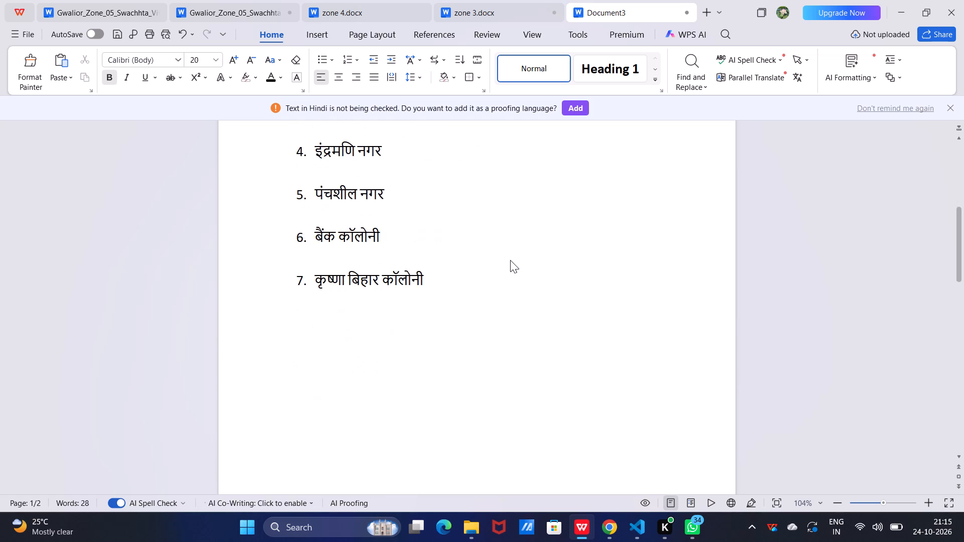
scroll(510, 260, down, 4)
click(314, 305)
key(ctrl+v)
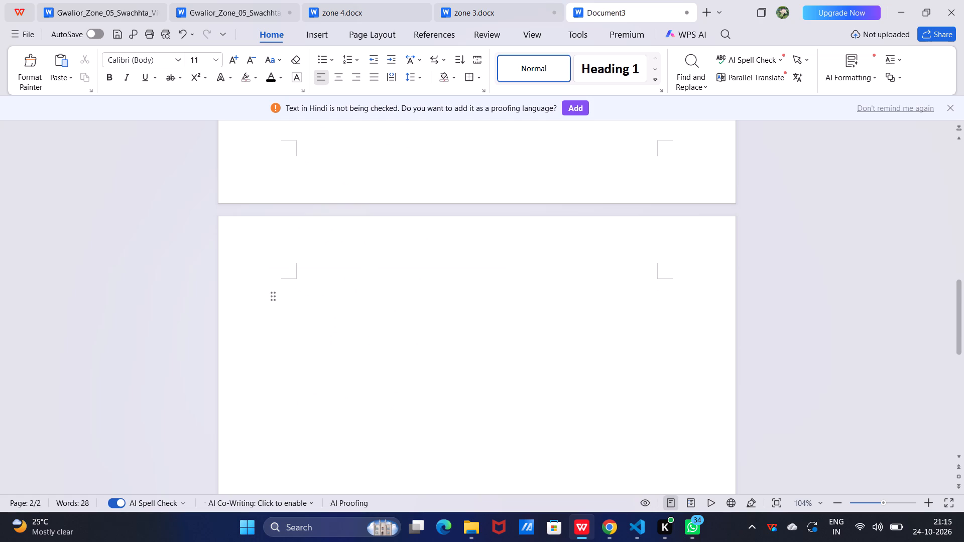
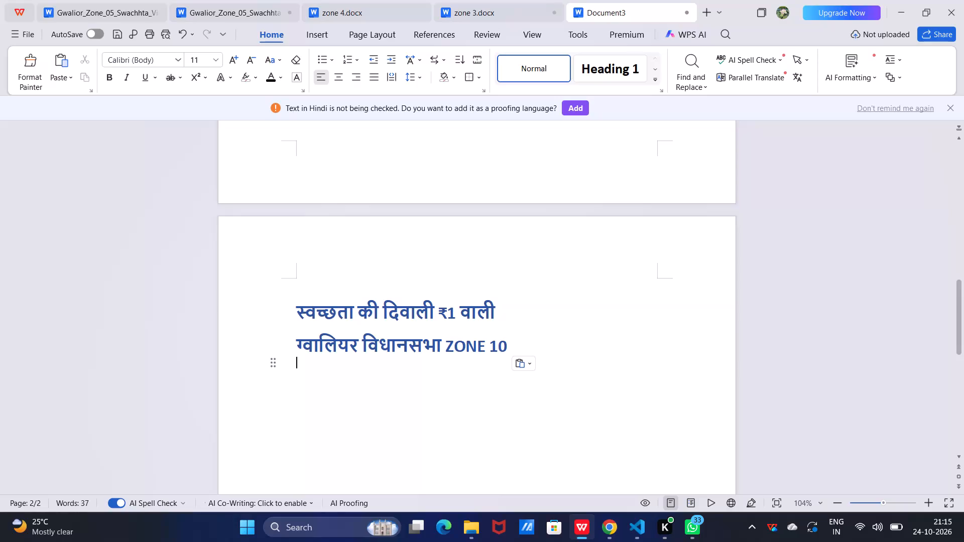
Paste the copied colony names, from सत्यदेव नगर to नेहरू कॉलोनी, under the ZONE 10 title on the second page.
key(ctrl+v)
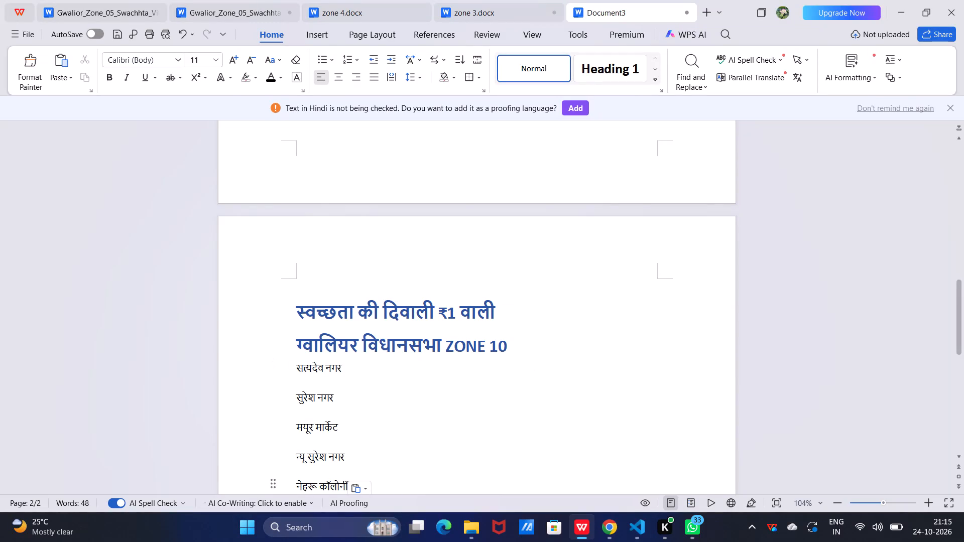
Insert an empty line between the second page's ZONE 10 title and the सत्यदेव नगर entry.
click(540, 351)
key(Return)
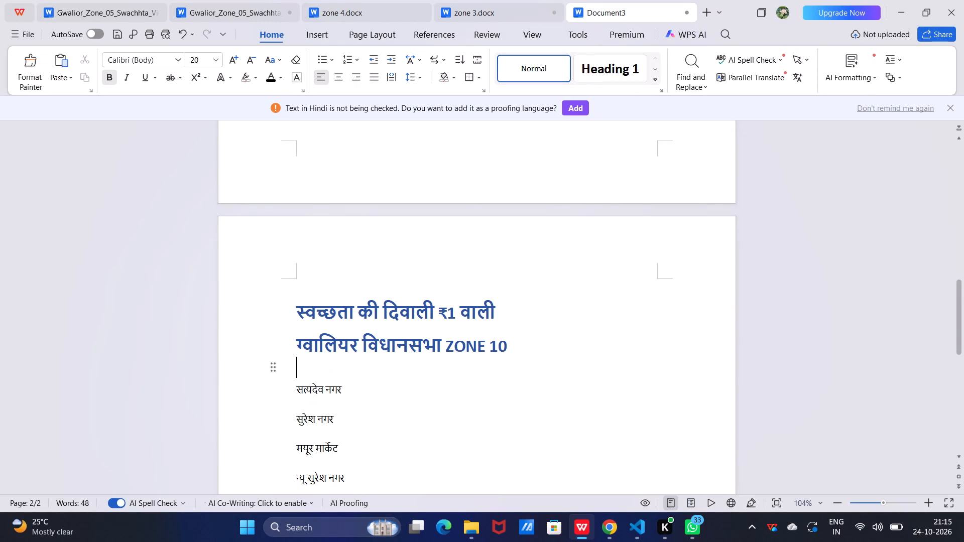
Select the वार्ड क्र. label text of the ward 21 heading on the first page for reuse.
scroll(540, 351, up, 11)
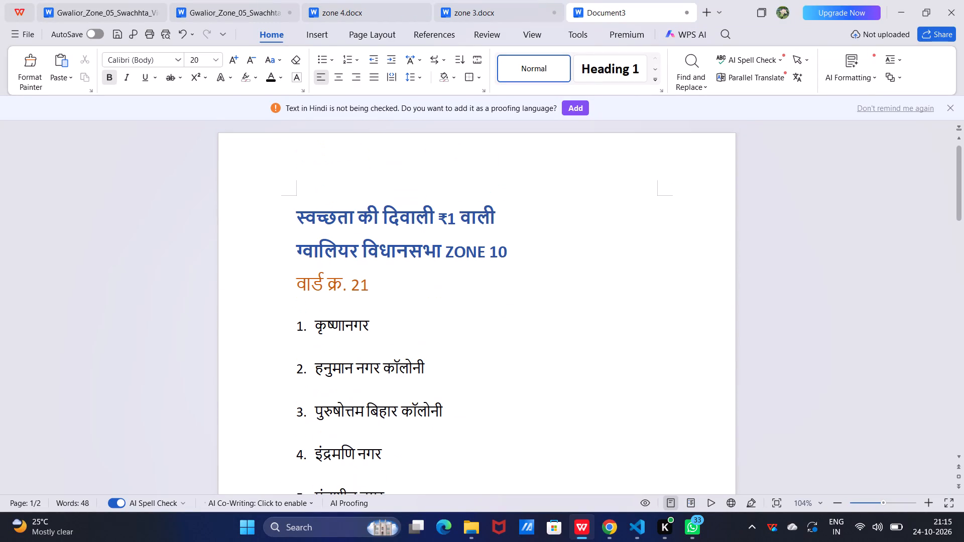
drag(298, 279, 339, 287)
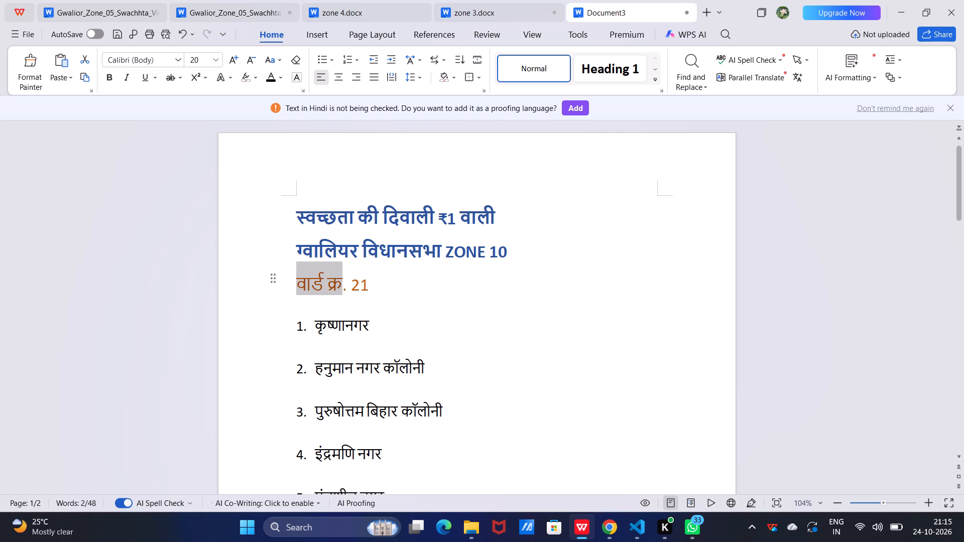
drag(339, 287, 346, 289)
Copy the वार्ड क्र. heading text to the empty line below the second page's ZONE 10 title and complete it with 22.
key(ctrl+c)
scroll(436, 455, down, 6)
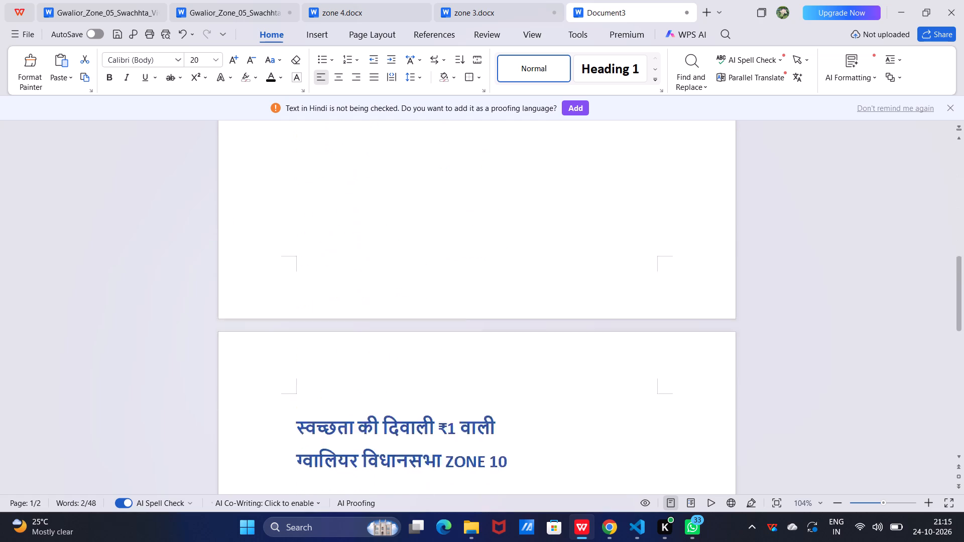
scroll(436, 455, down, 2)
click(324, 383)
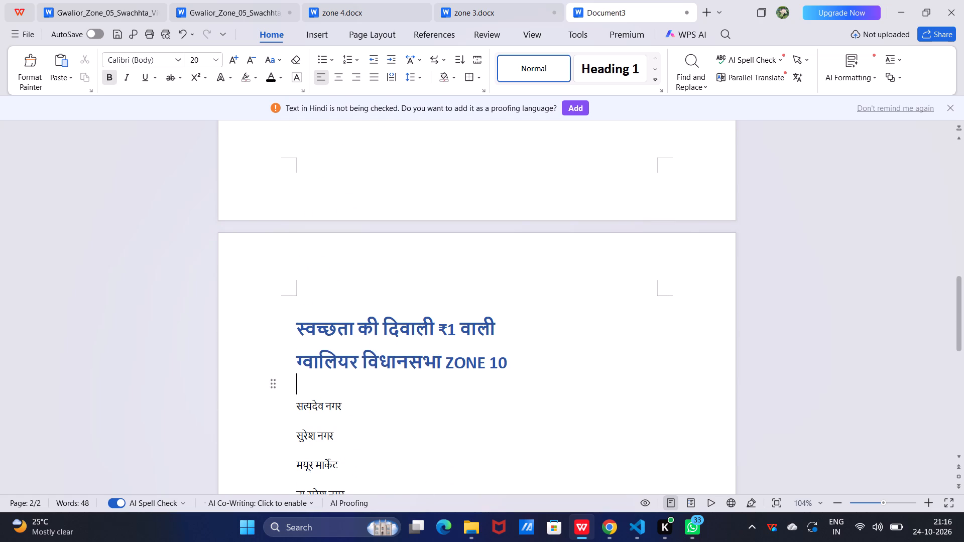
key(ctrl+v)
text(22)
Apply 1., 2., 3. numbering, restarted from 1, to the colony names from सत्यदेव नगर to नेहरू कॉलोनी under वार्ड क्र.22.
scroll(364, 393, down, 1)
drag(296, 370, 418, 388)
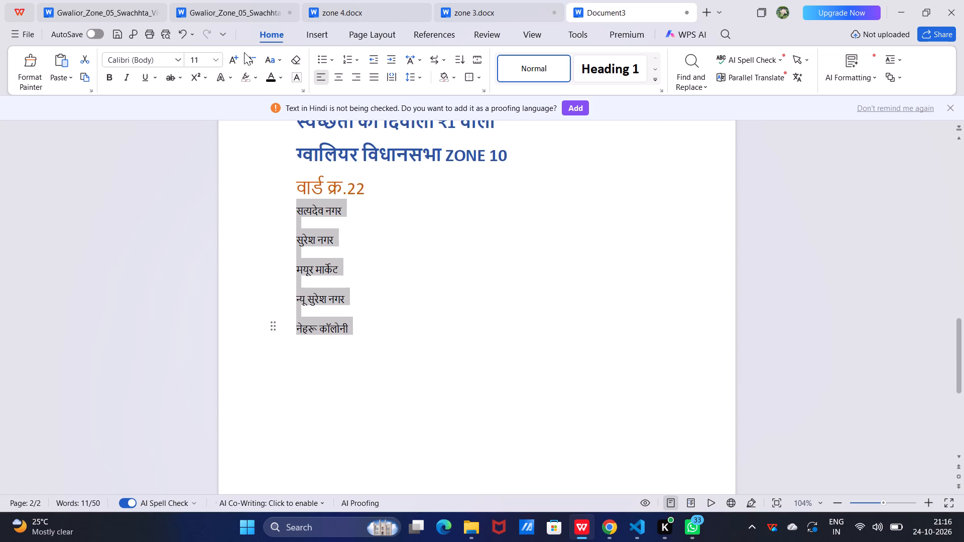
click(355, 62)
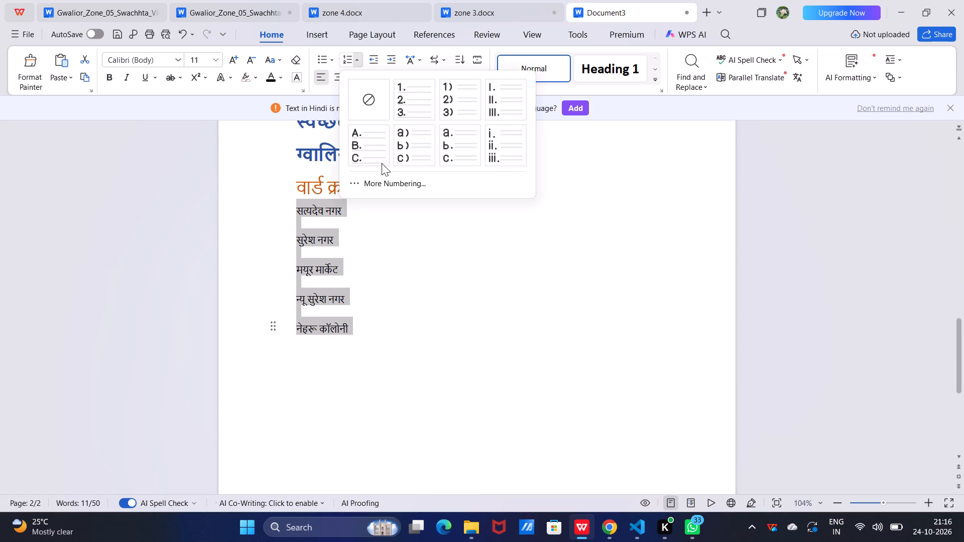
click(393, 178)
click(441, 182)
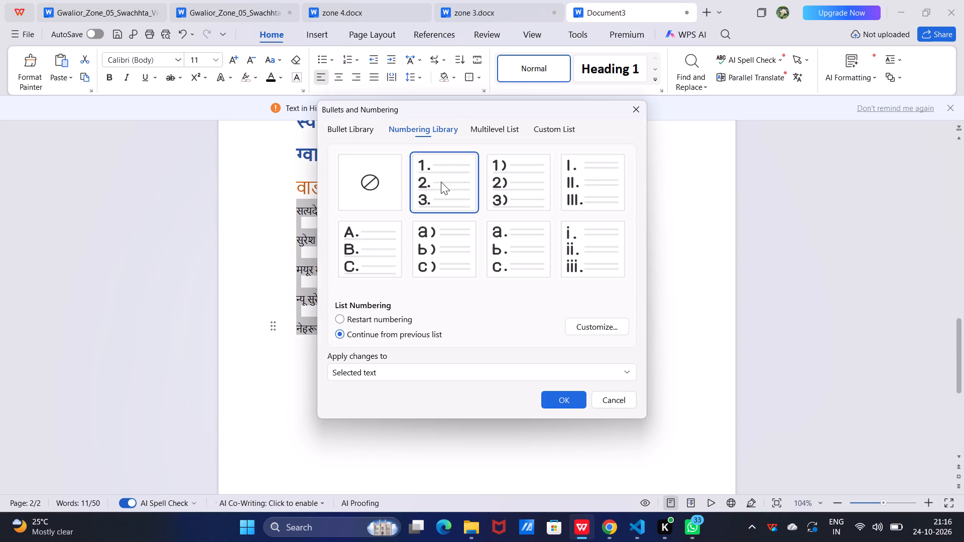
click(383, 316)
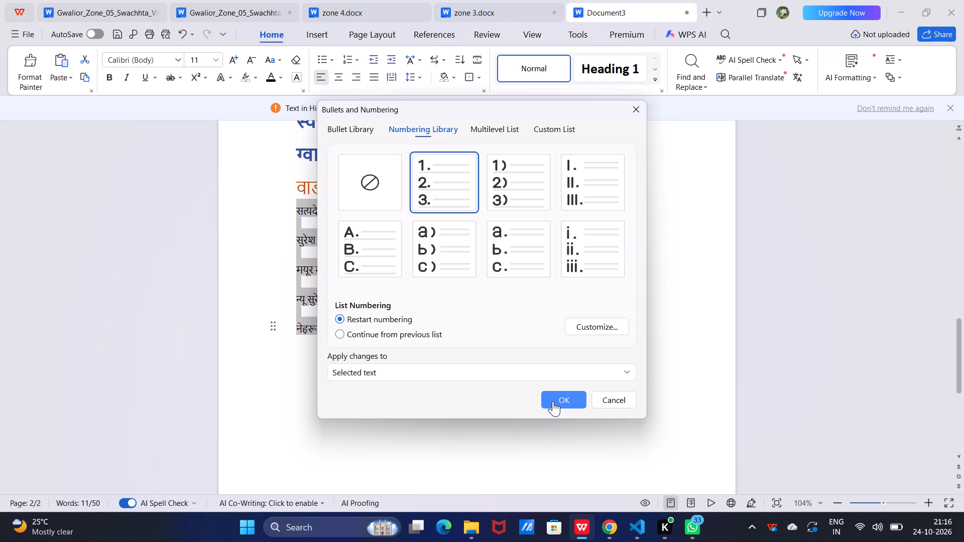
click(553, 401)
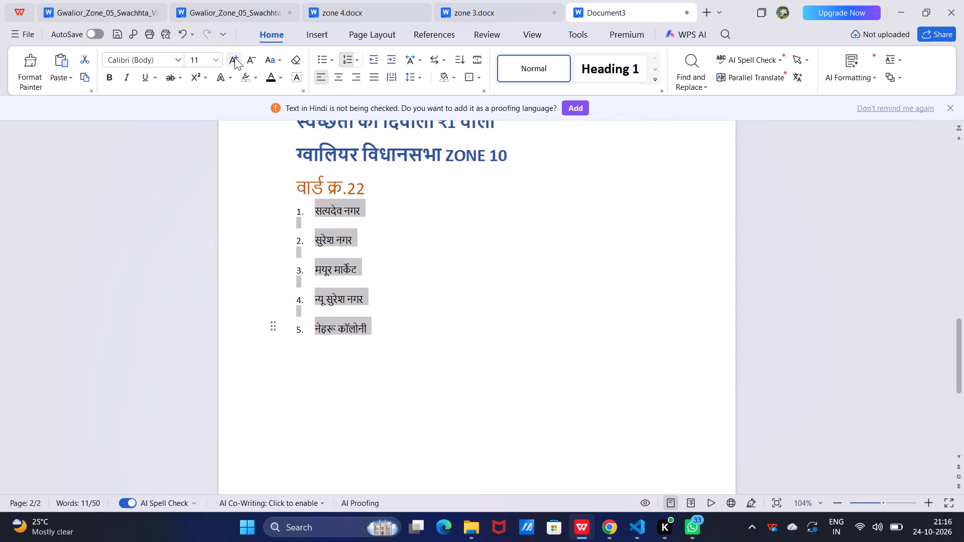
Increase the font size of the numbered colony names under वार्ड क्र.22 to 16.
triple_click(234, 57)
click(234, 57)
Copy the two-line ZONE 10 title above वार्ड क्र.22 to the top of a new third page, using empty lines after नेहरू कॉलोनी.
click(415, 208)
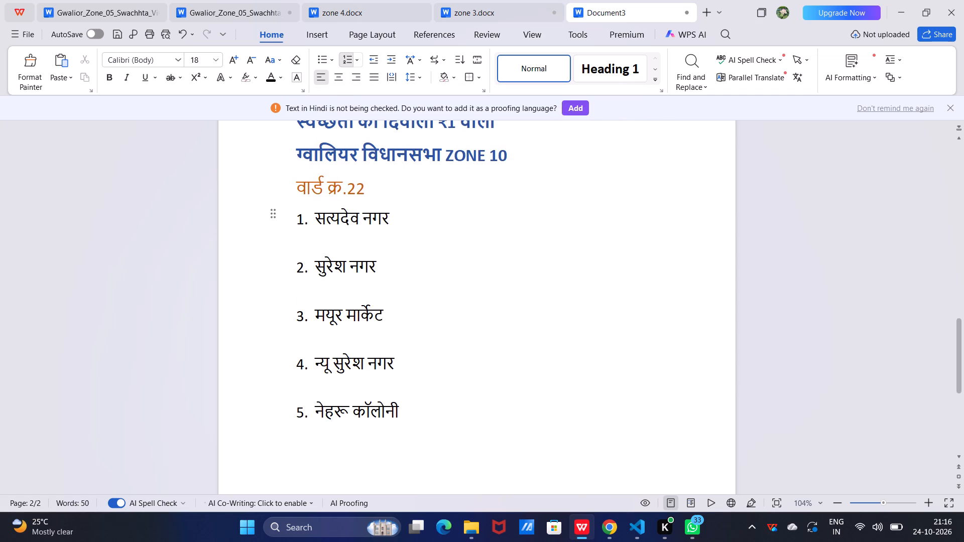
scroll(328, 231, up, 8)
scroll(328, 231, down, 1)
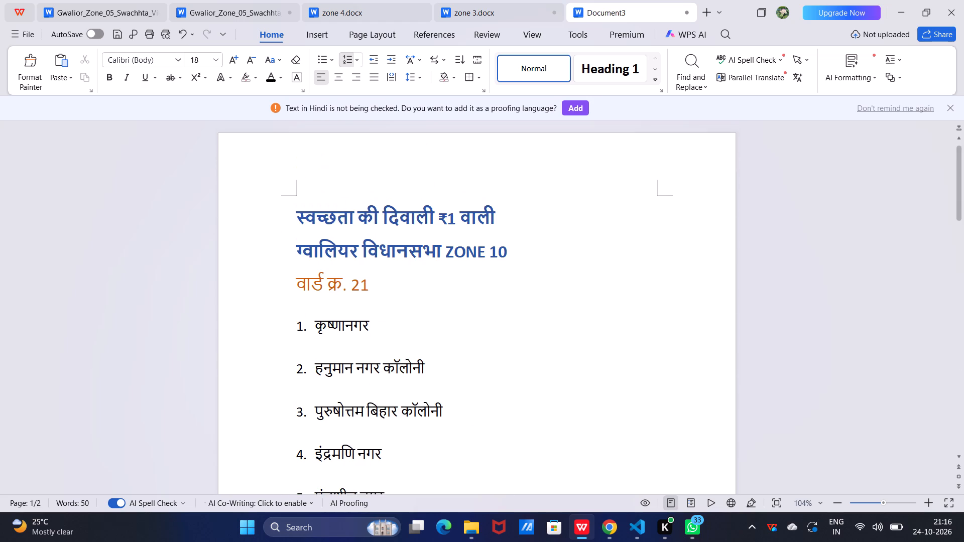
scroll(328, 231, down, 1)
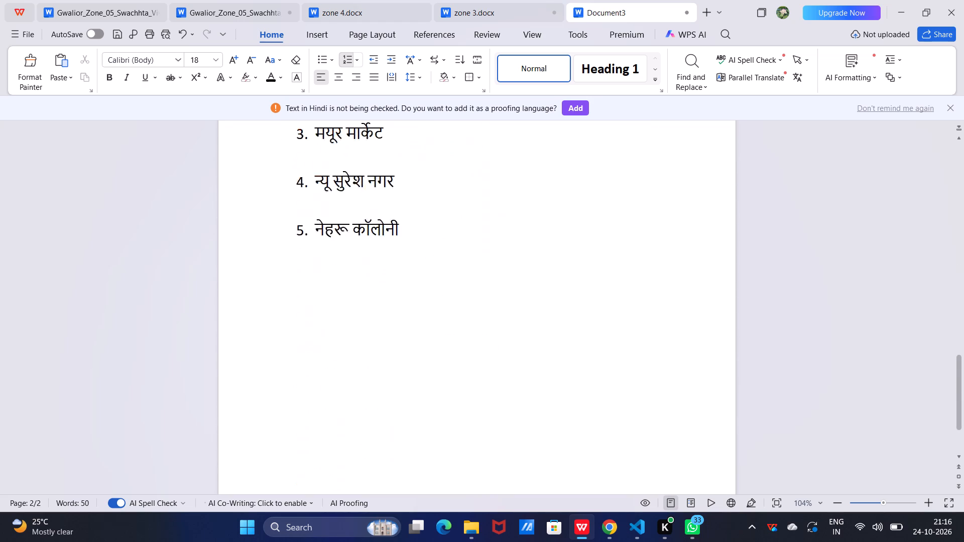
scroll(328, 231, down, 1)
click(355, 380)
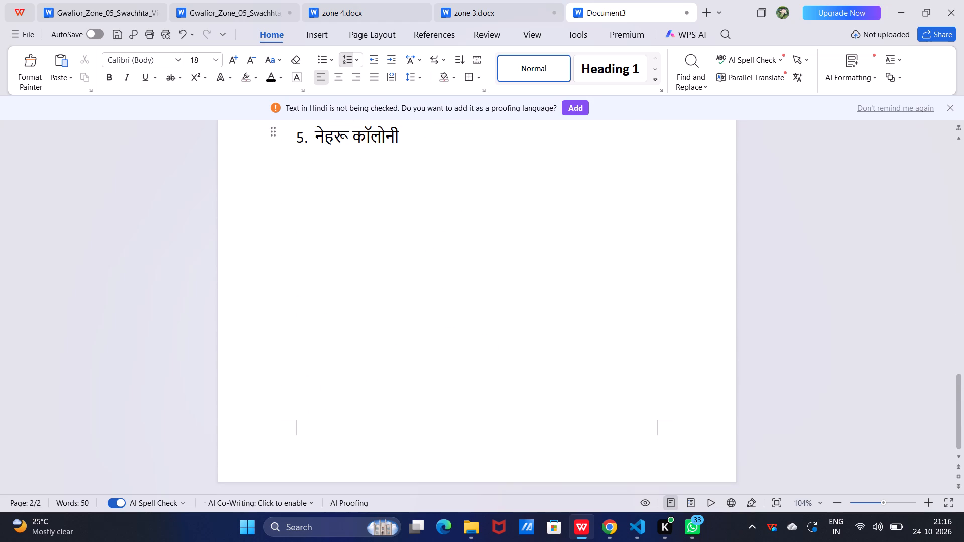
scroll(355, 380, up, 4)
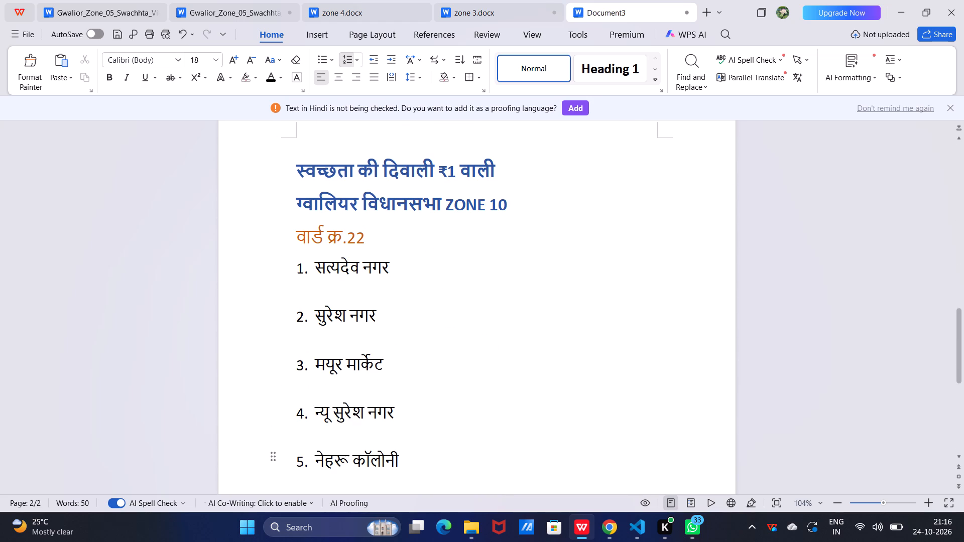
drag(293, 166, 525, 209)
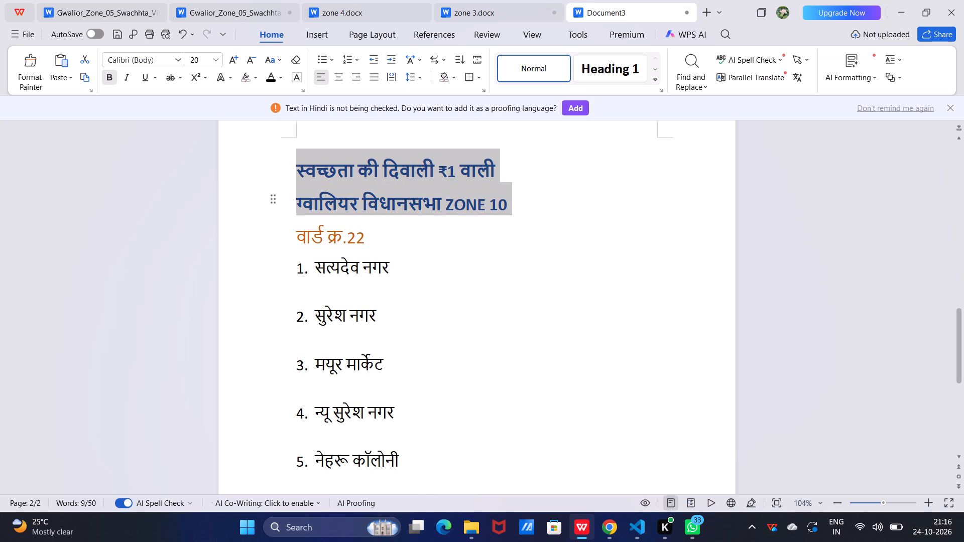
key(ctrl+c)
click(450, 466)
scroll(450, 466, down, 6)
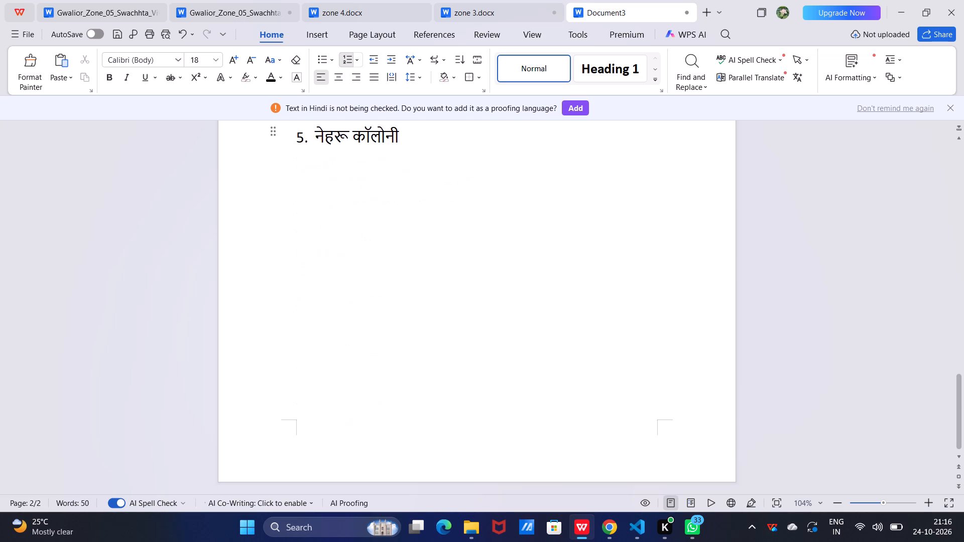
click(381, 423)
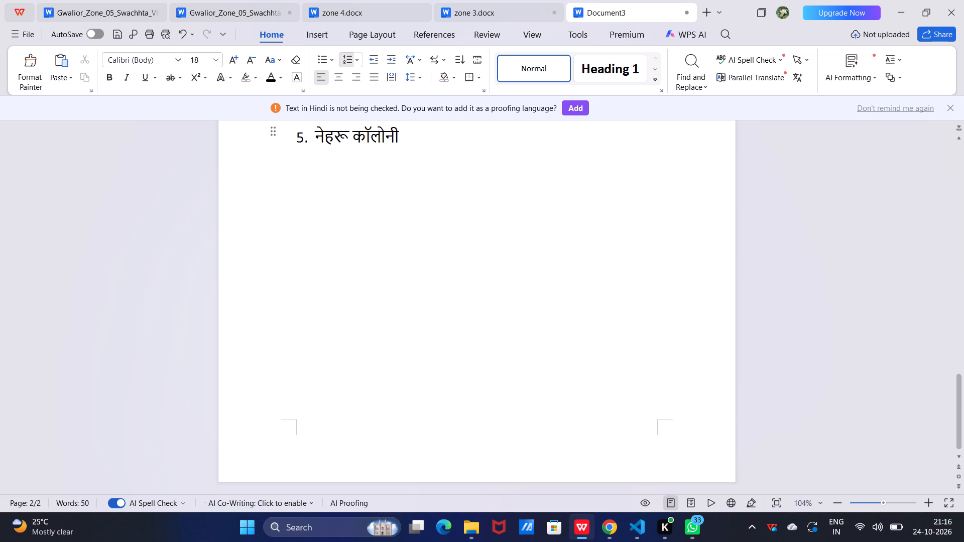
click(445, 130)
key(Return)
key(Return)
key(Return)
key(Return)
key(Return)
key(Return)
key(Return)
key(Return)
key(Return)
key(Return)
key(Return)
key(Return)
key(Return)
key(Return)
key(Return)
key(Return)
key(Return)
key(Return)
key(Return)
key(Return)
key(BackSpace)
key(BackSpace)
key(BackSpace)
key(BackSpace)
key(BackSpace)
key(BackSpace)
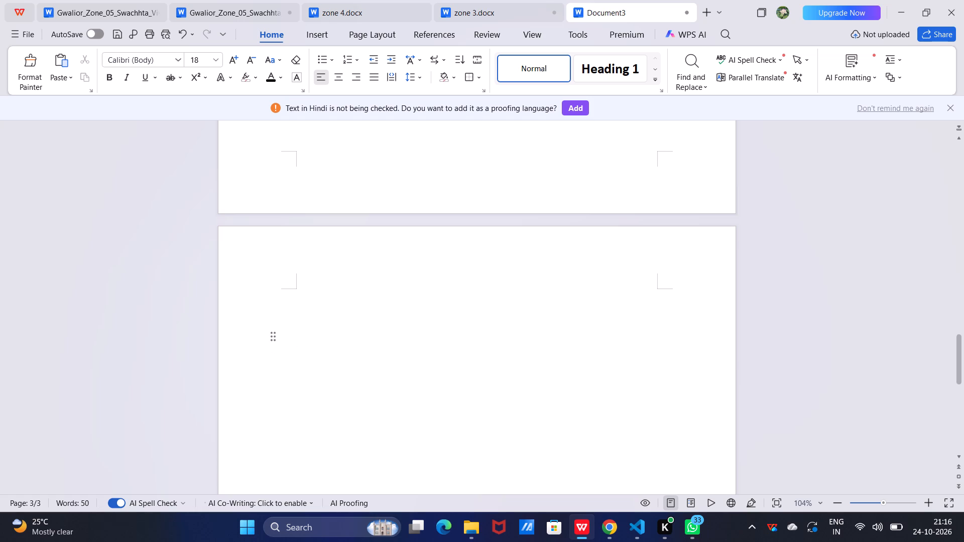
key(BackSpace)
key(BackSpace)
key(ctrl+v)
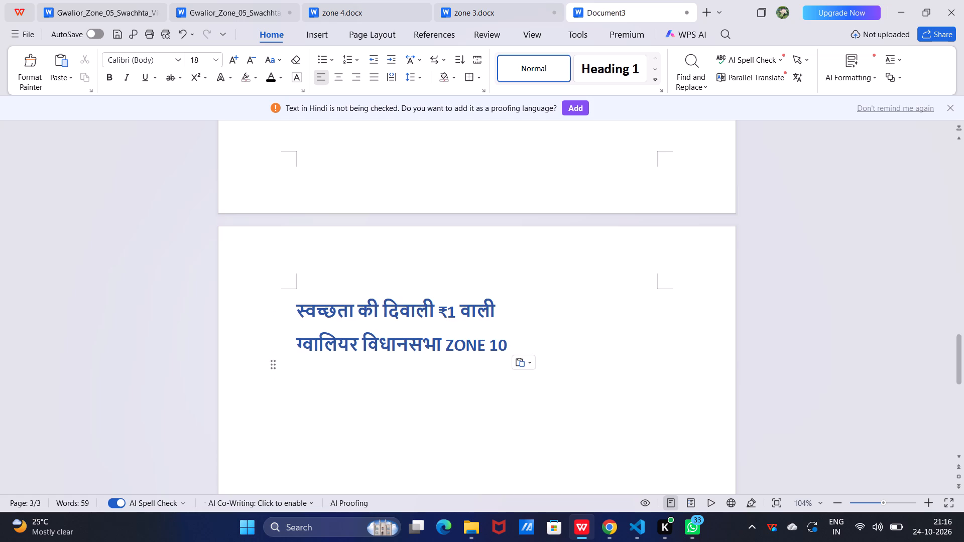
scroll(433, 183, up, 1)
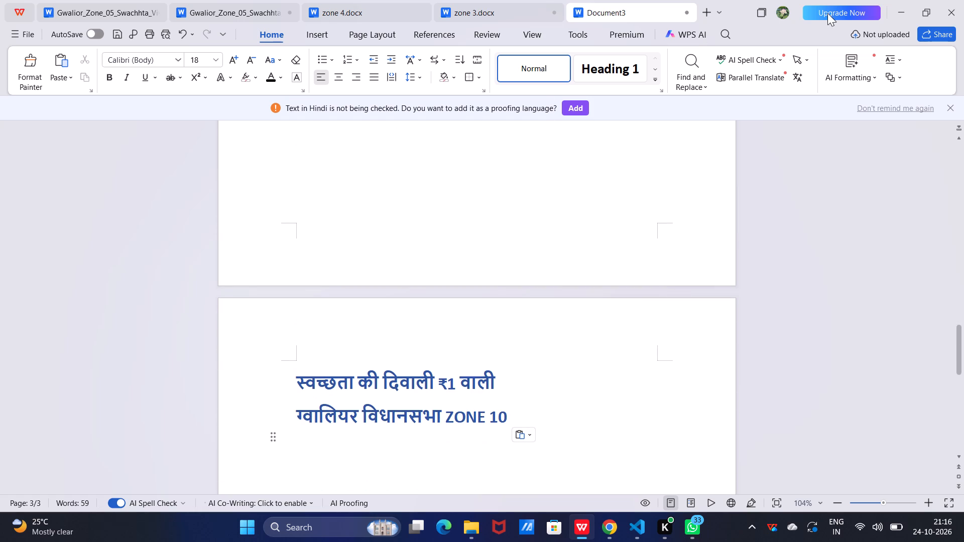
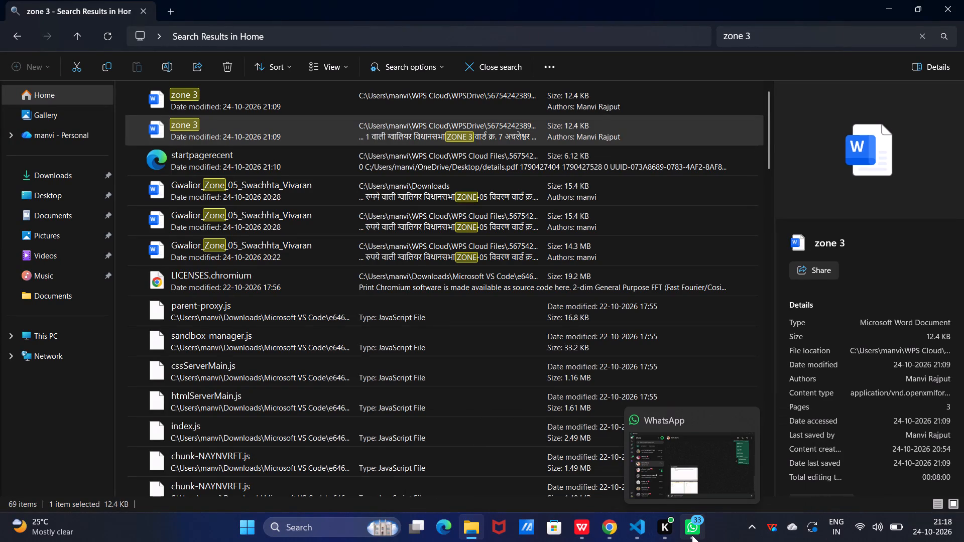
Switch back to the ZONE 10 document in WPS Office.
click(585, 533)
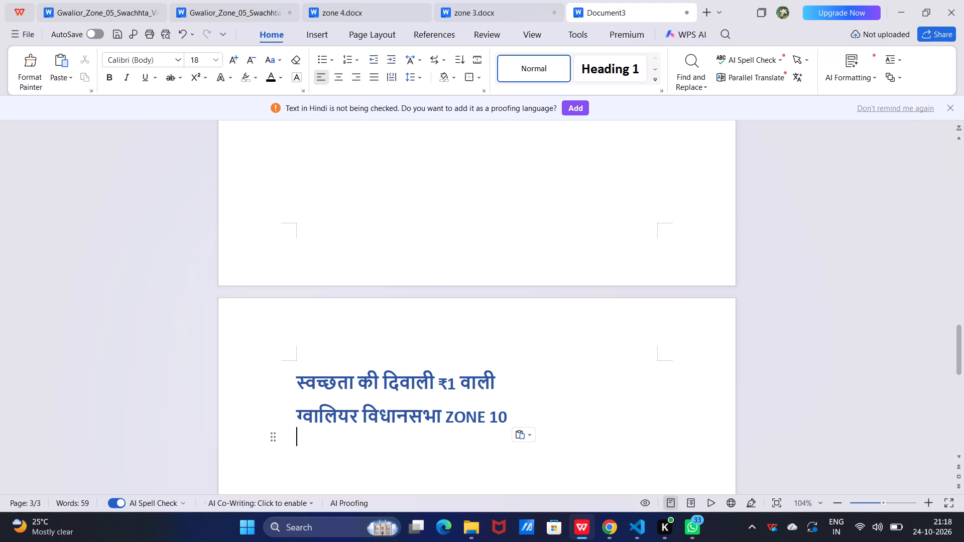
Paste the वार्ड क्रमांक 23 and प्रयागनगर text below the third page's ZONE 10 title and colour the ward heading dark orange.
key(ctrl+v)
drag(295, 402, 296, 402)
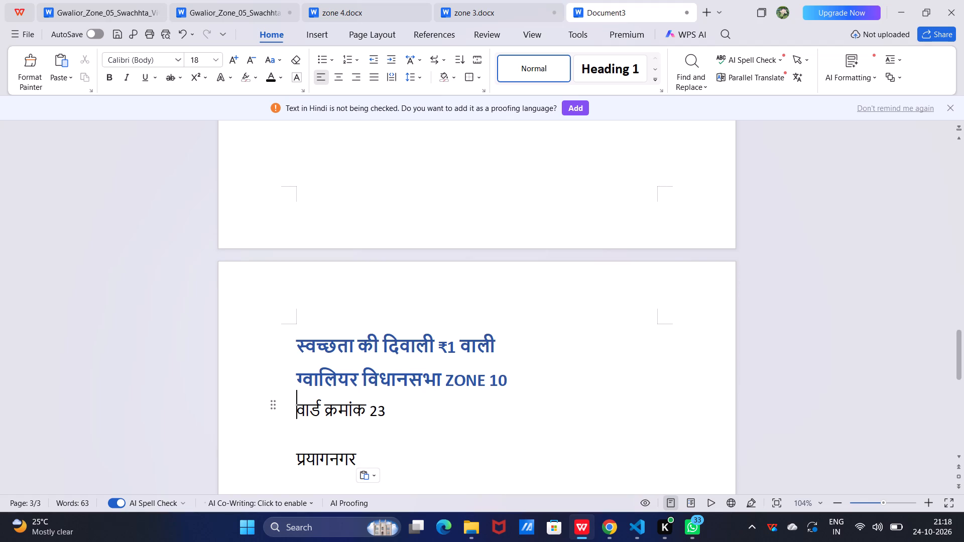
drag(296, 402, 406, 422)
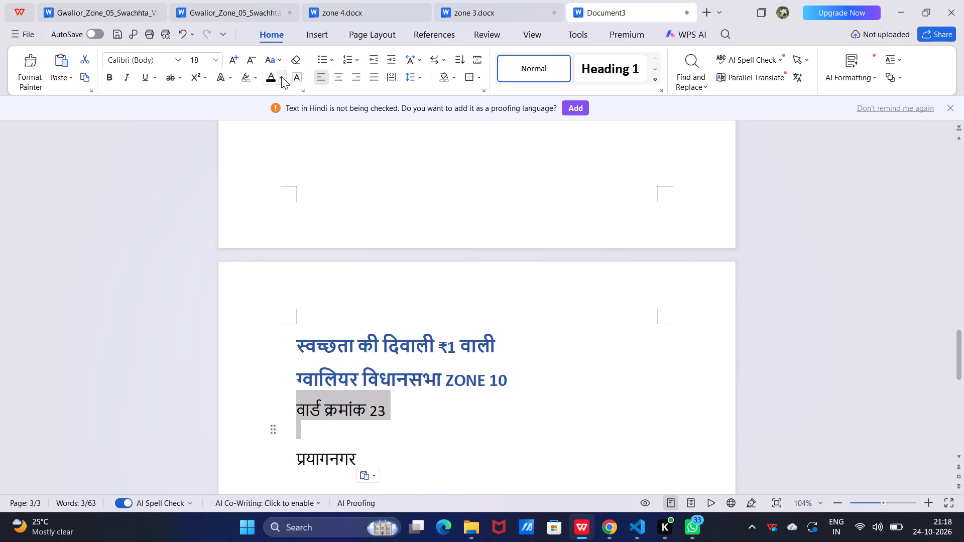
click(278, 75)
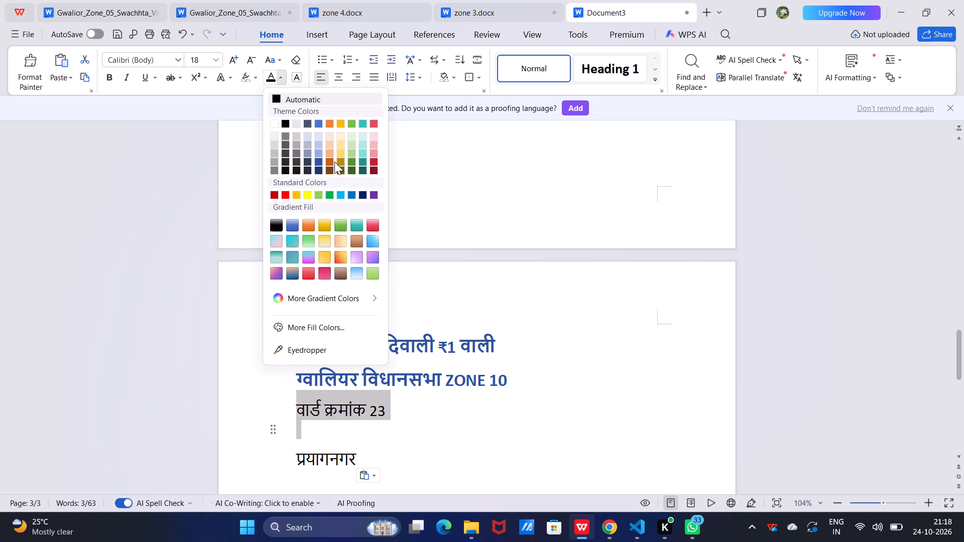
click(326, 162)
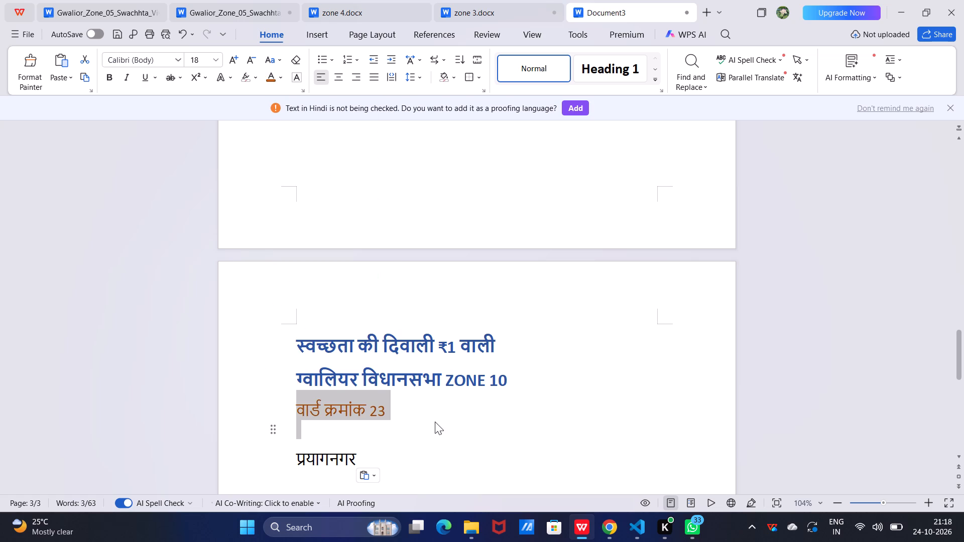
click(436, 425)
Apply 1., 2., 3. numbering, restarted from 1, to the colony name प्रयागनगर under वार्ड क्रमांक 23.
scroll(376, 423, down, 2)
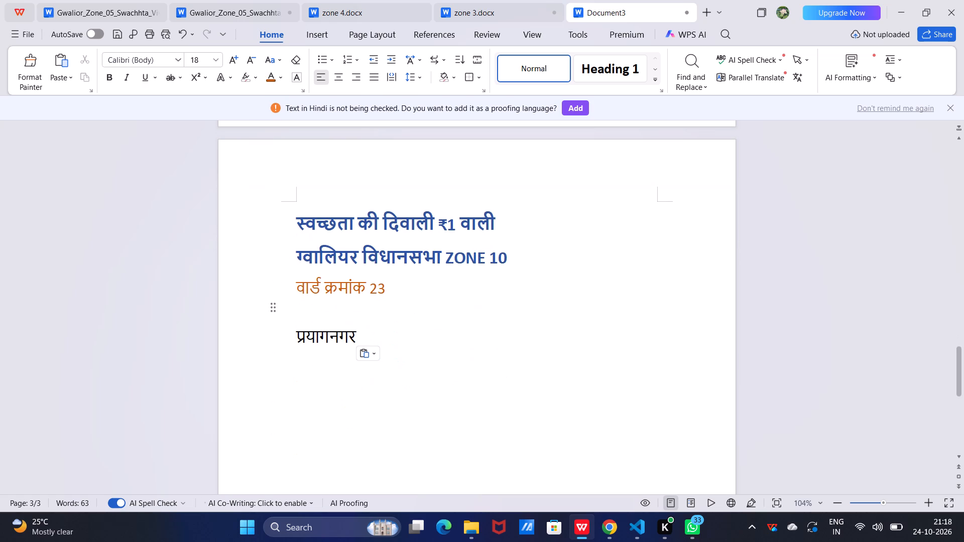
drag(293, 337, 401, 341)
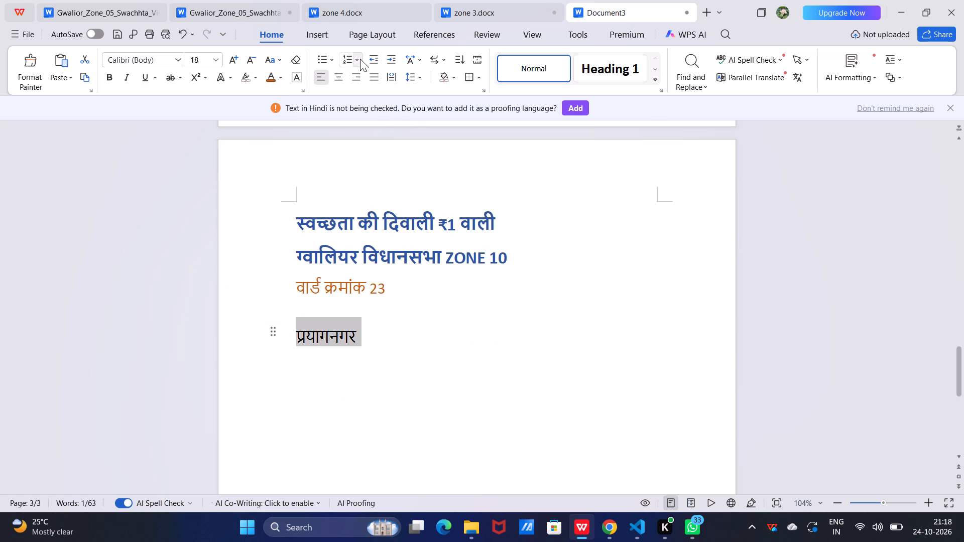
click(354, 63)
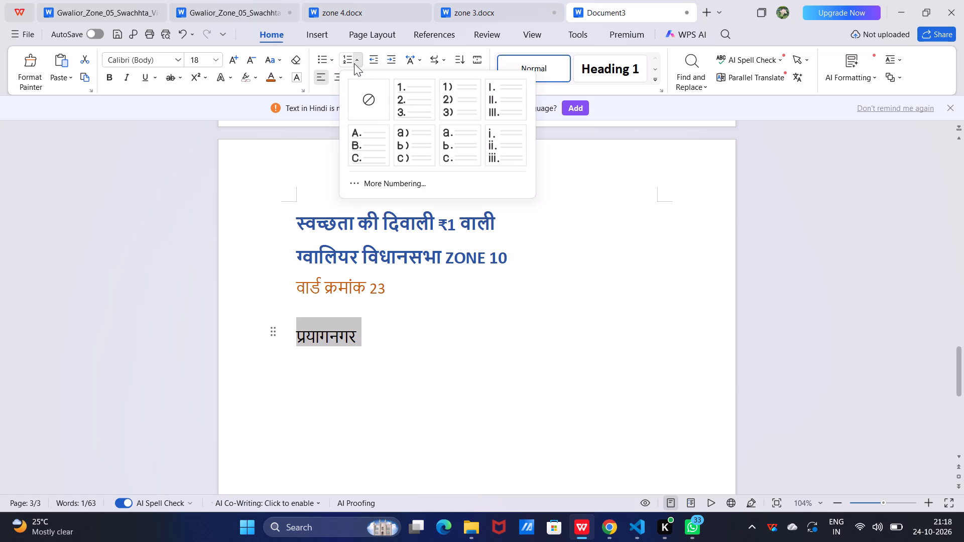
click(409, 107)
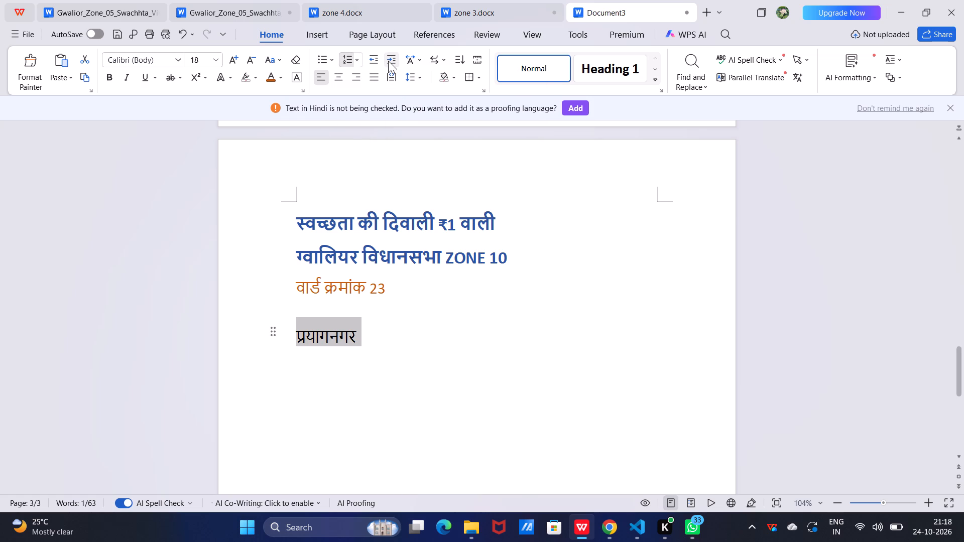
click(355, 62)
click(397, 182)
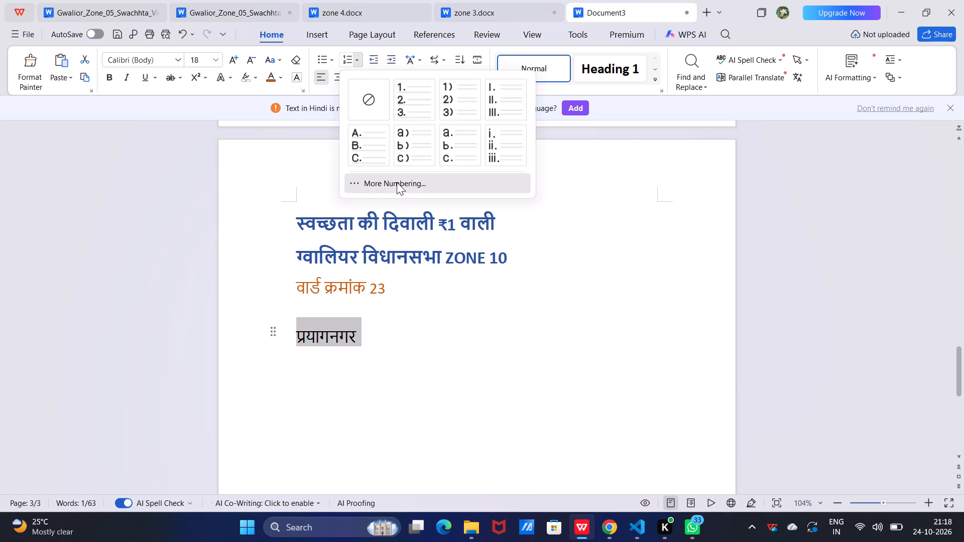
click(372, 314)
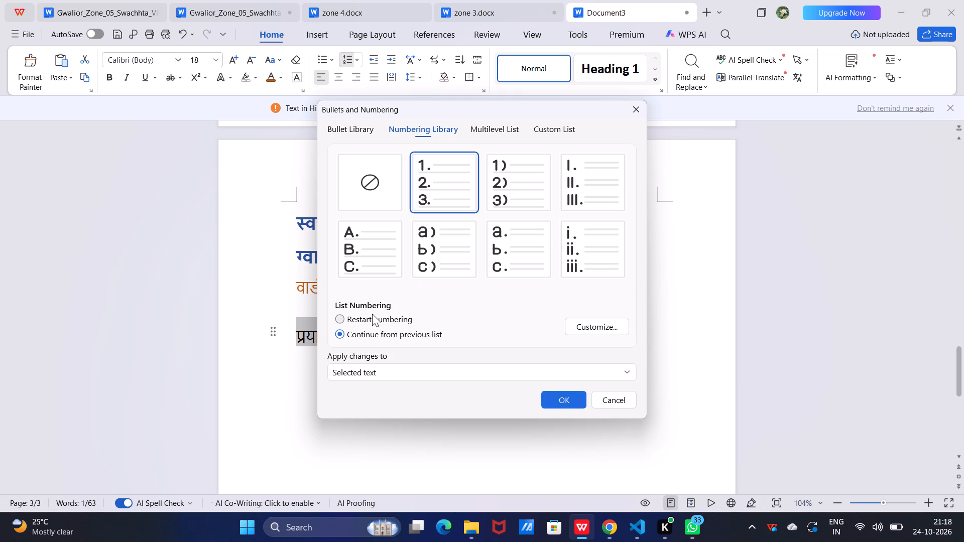
click(571, 404)
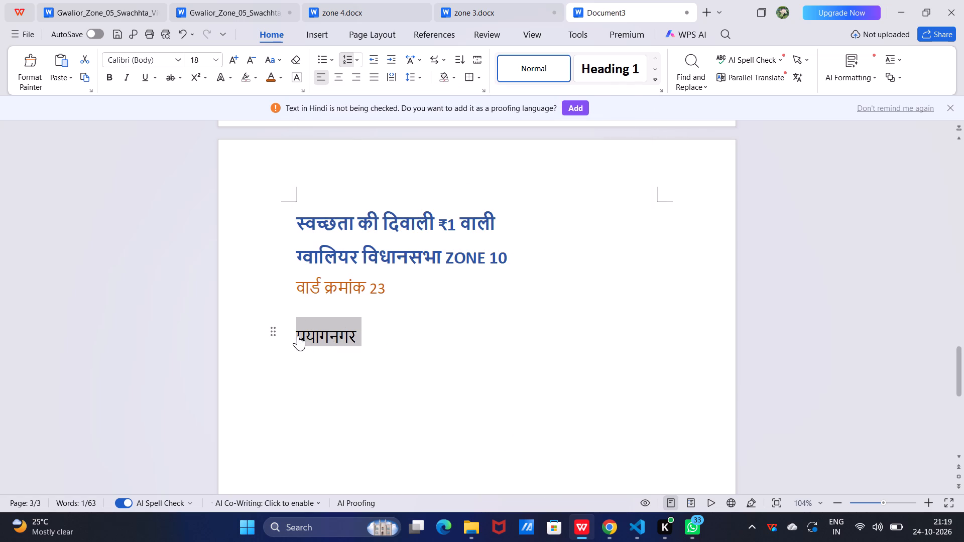
click(358, 60)
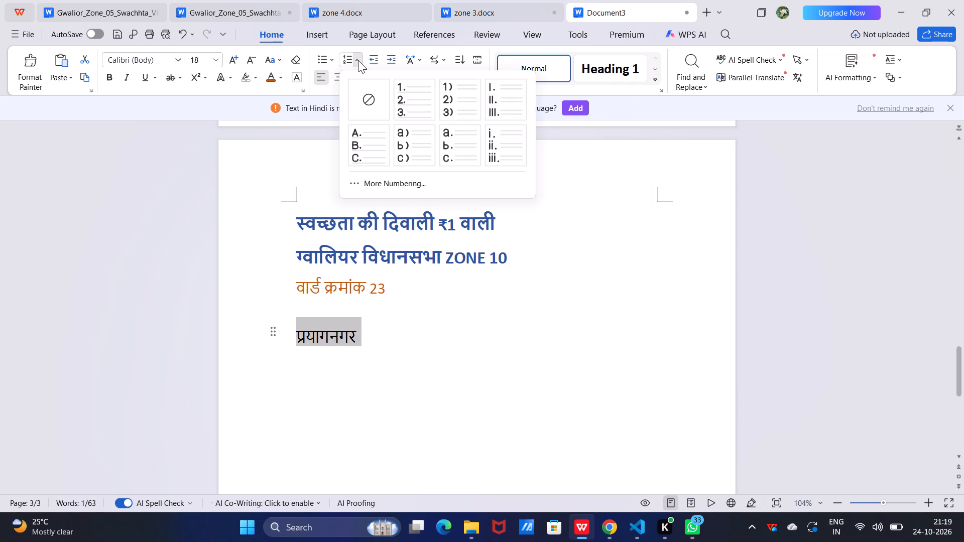
click(407, 184)
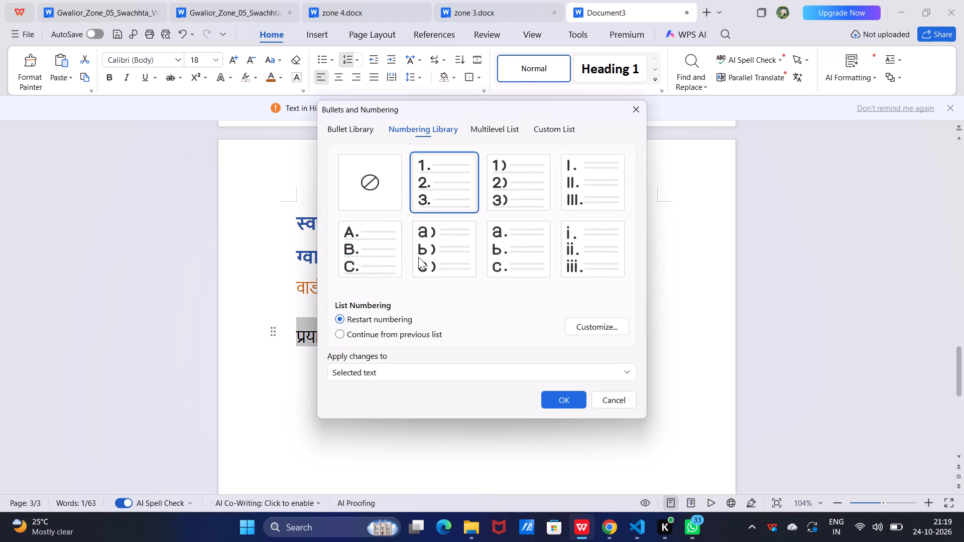
click(578, 396)
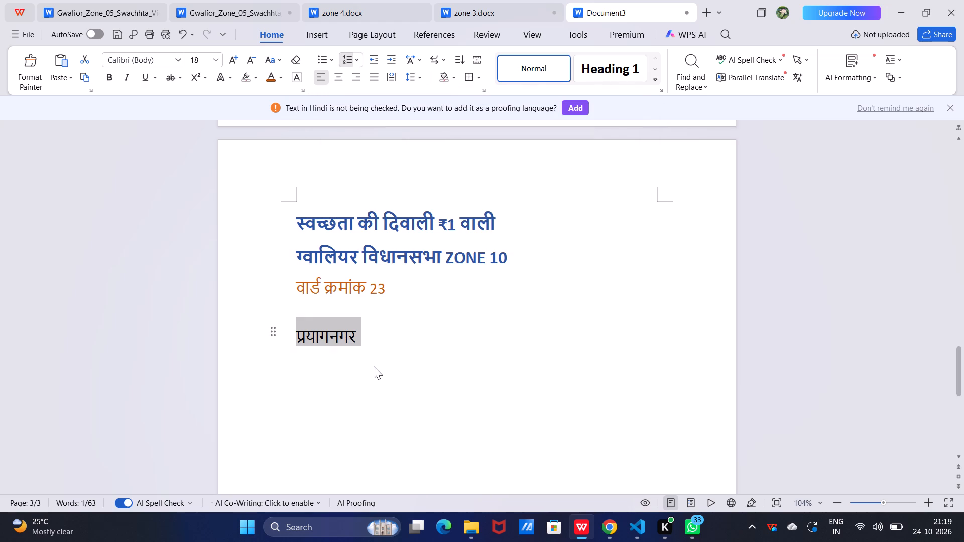
click(375, 366)
Review all three pages of the document, checking the titles, ward headings and numbered colony lists.
scroll(412, 336, up, 11)
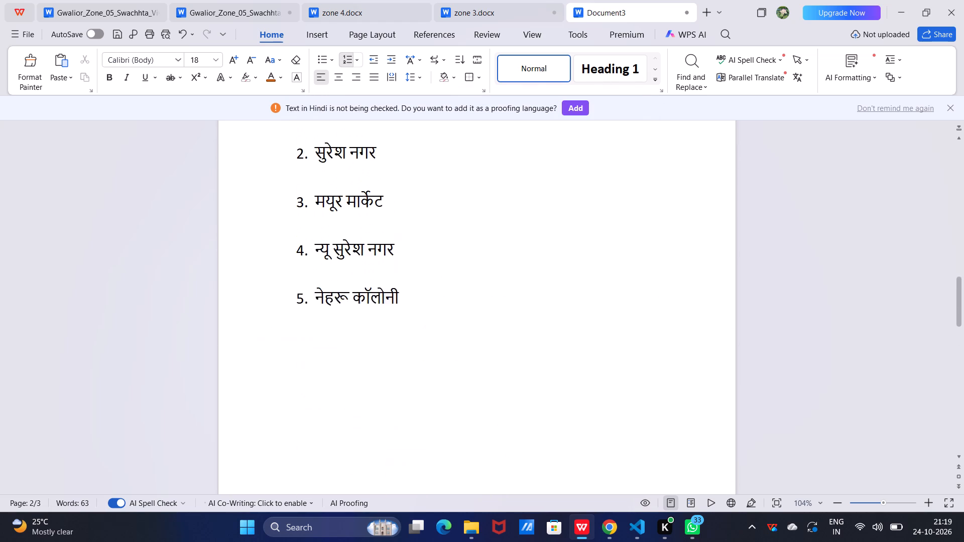
scroll(412, 336, up, 16)
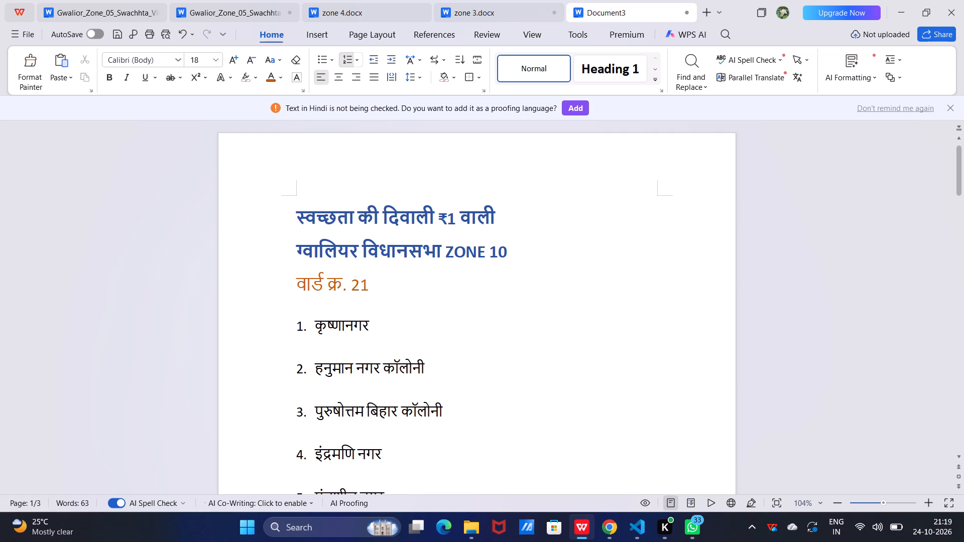
scroll(412, 336, down, 1)
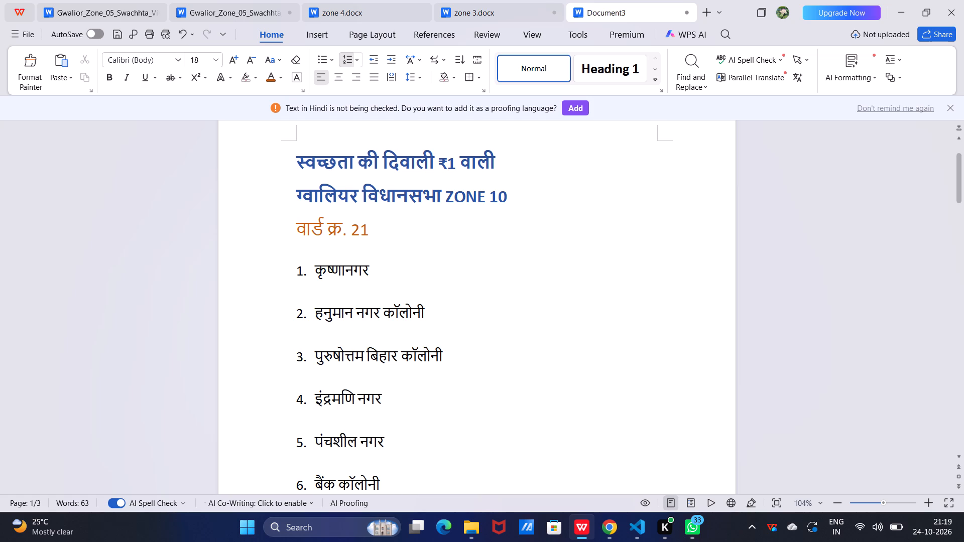
scroll(412, 336, down, 15)
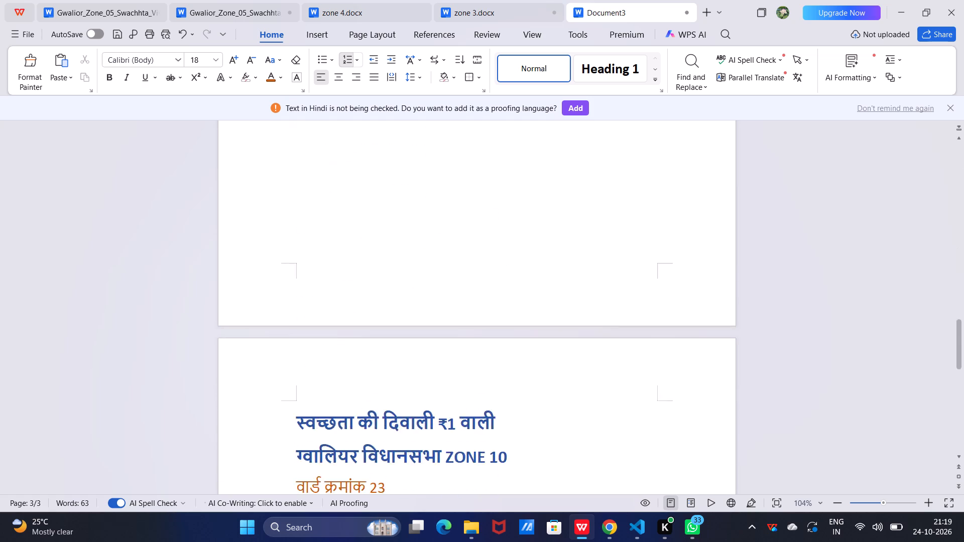
scroll(412, 336, down, 3)
scroll(412, 336, up, 4)
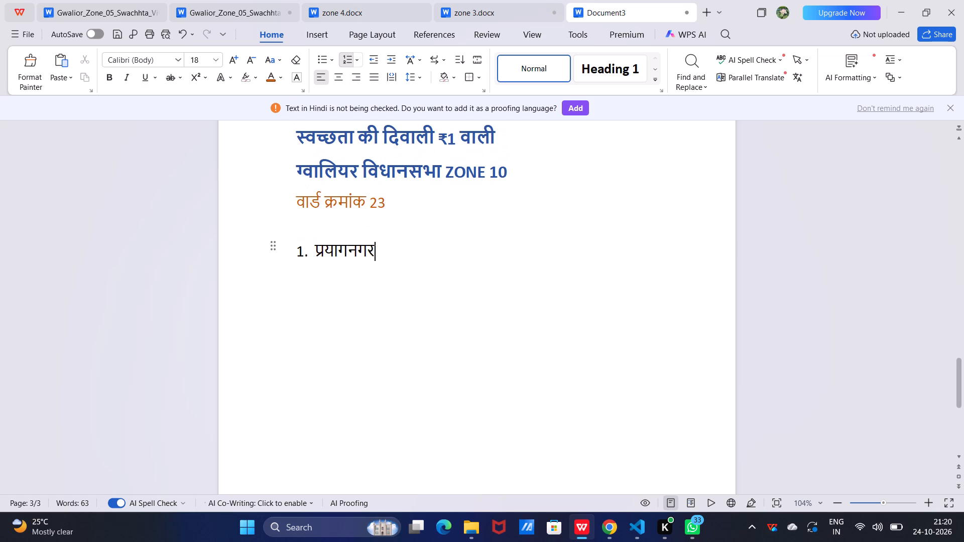
scroll(412, 336, up, 16)
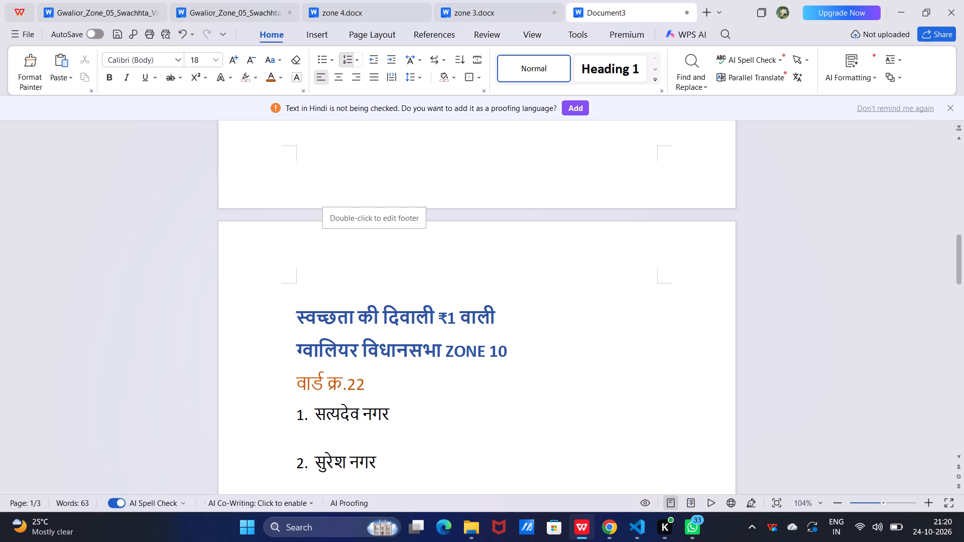
scroll(321, 199, up, 19)
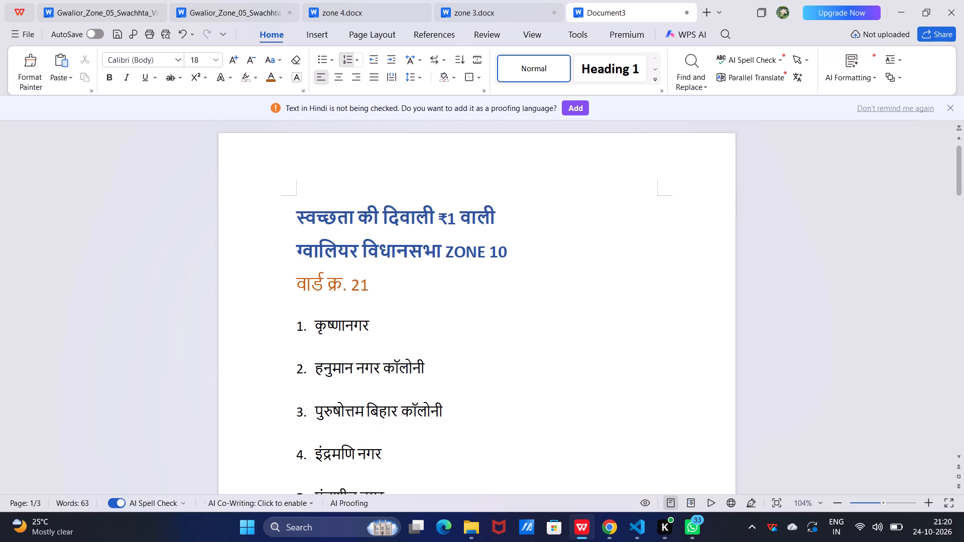
Save the document to WPS Drive as a Word document named zone 10.
key(ctrl+s)
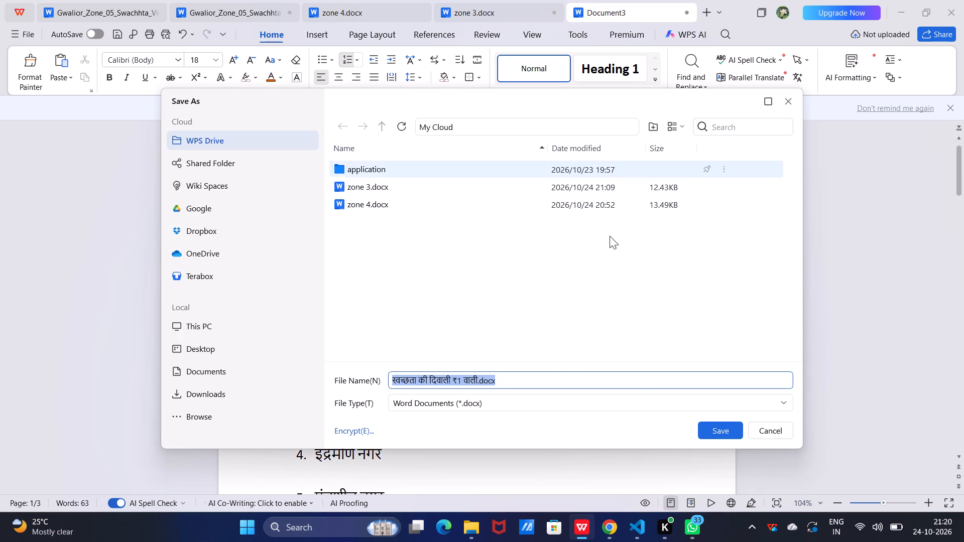
key(BackSpace)
text(zone 10)
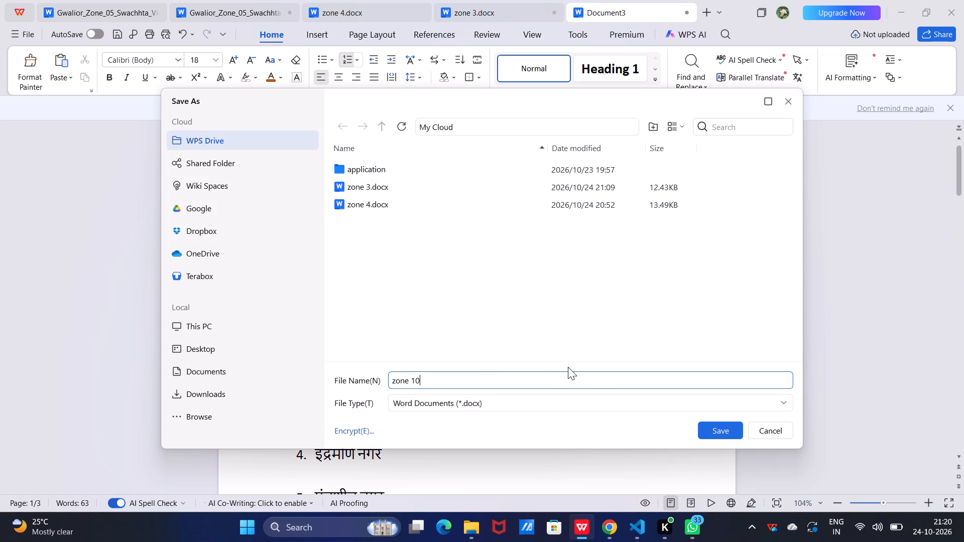
click(736, 423)
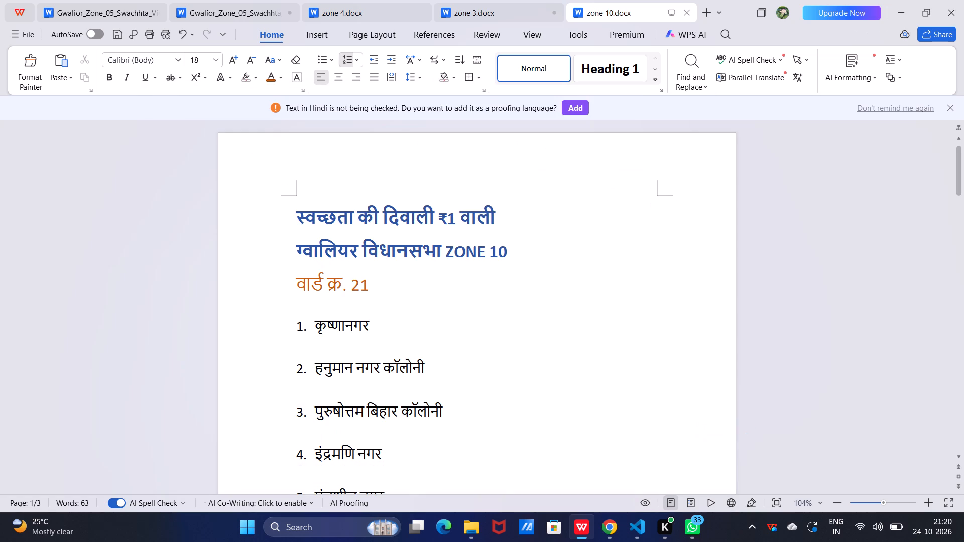
scroll(526, 293, up, 1)
Switch to File Explorer, find the saved document by searching for zone 10, and share it through WhatsApp.
click(462, 519)
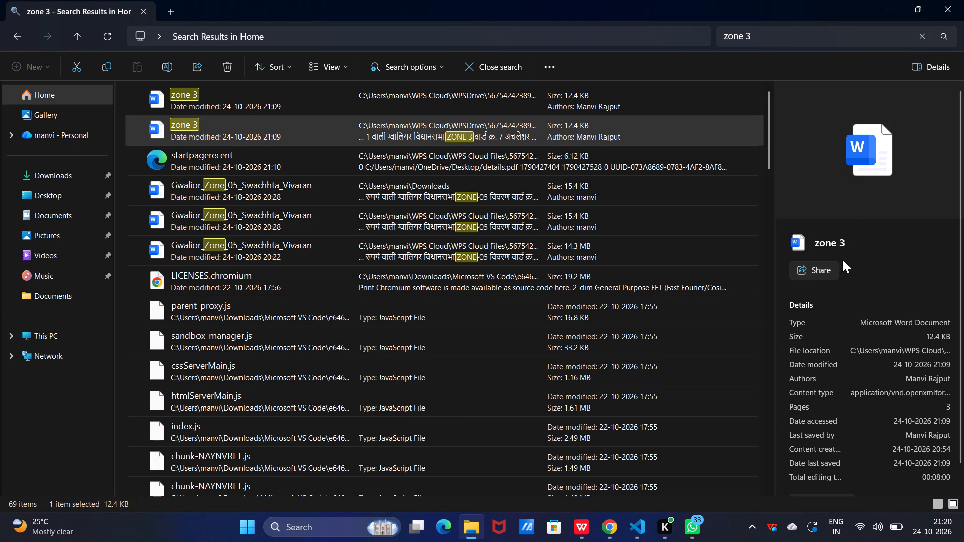
click(801, 33)
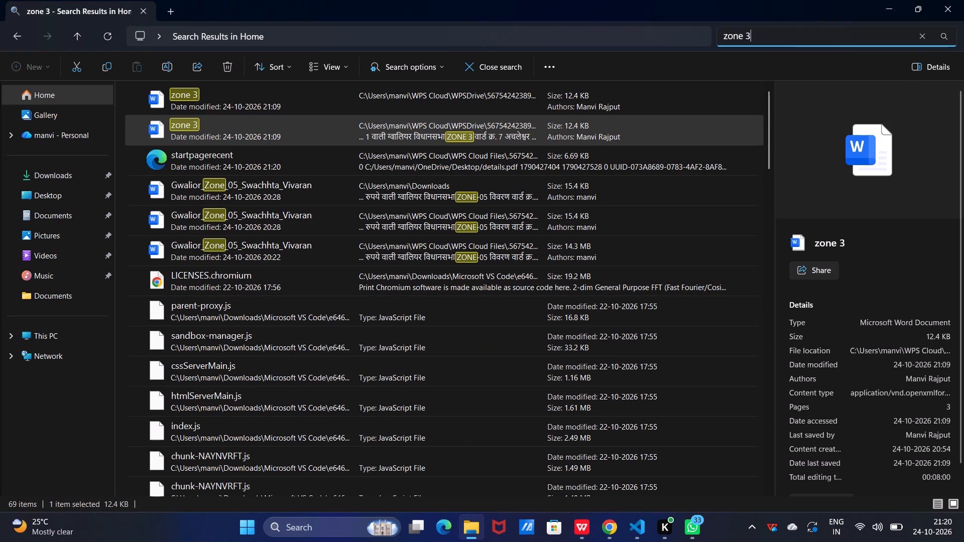
key(BackSpace)
text(10)
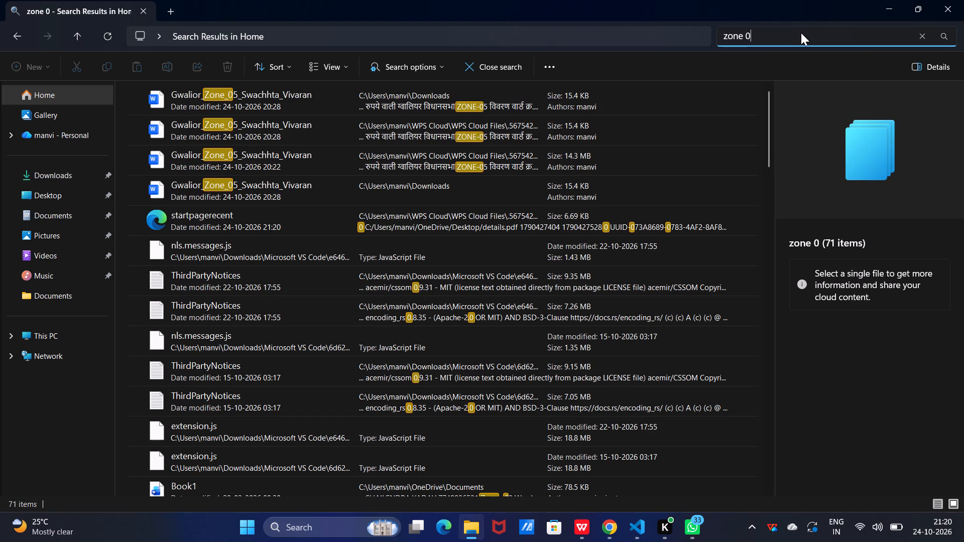
key(BackSpace)
text(10)
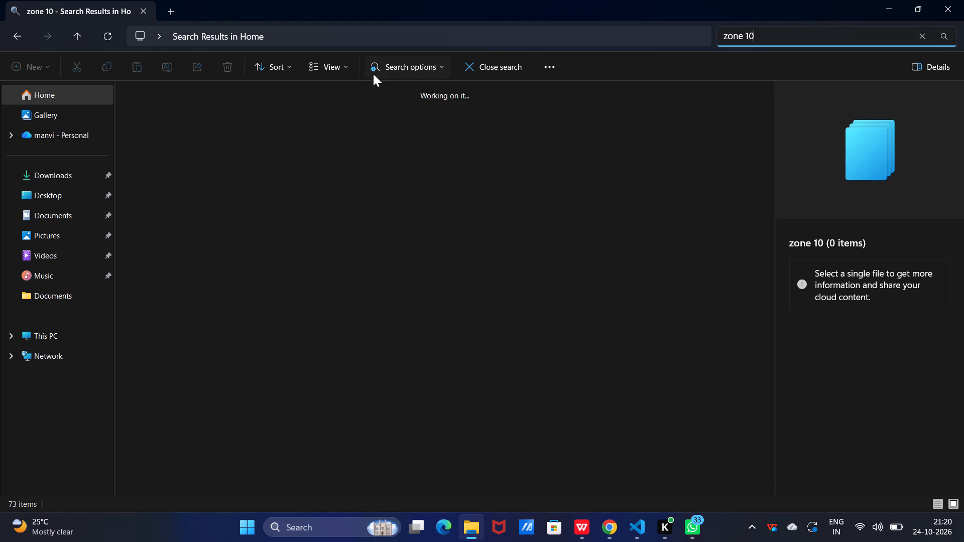
double_click(335, 99)
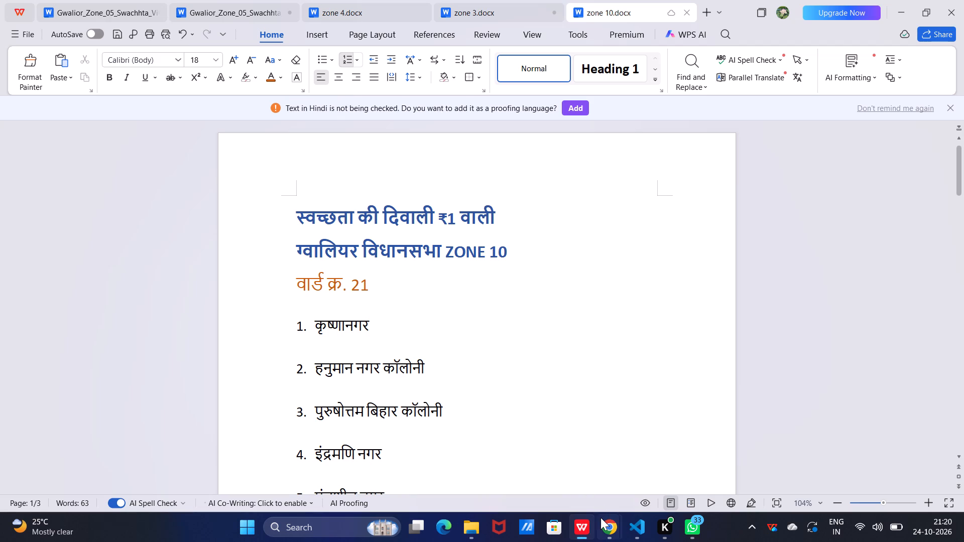
click(466, 518)
click(810, 265)
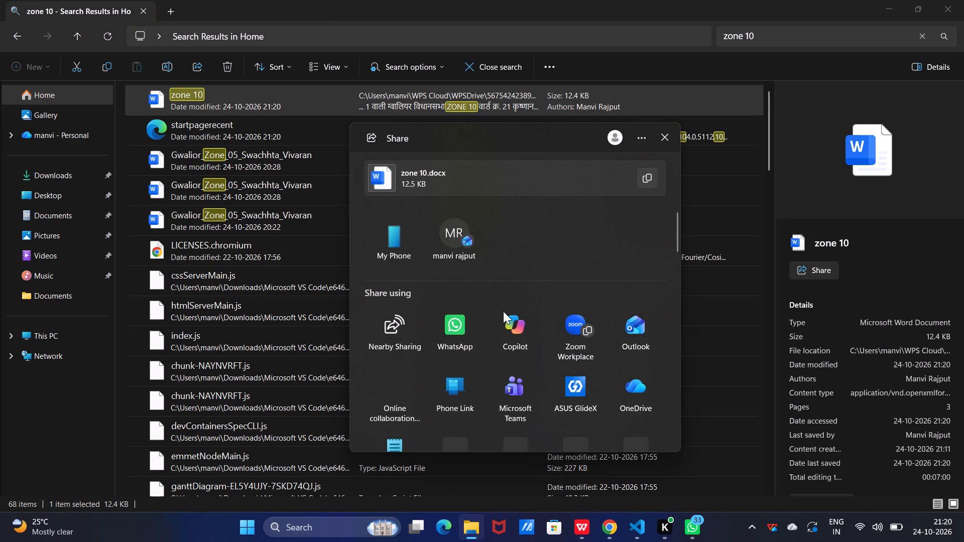
click(455, 326)
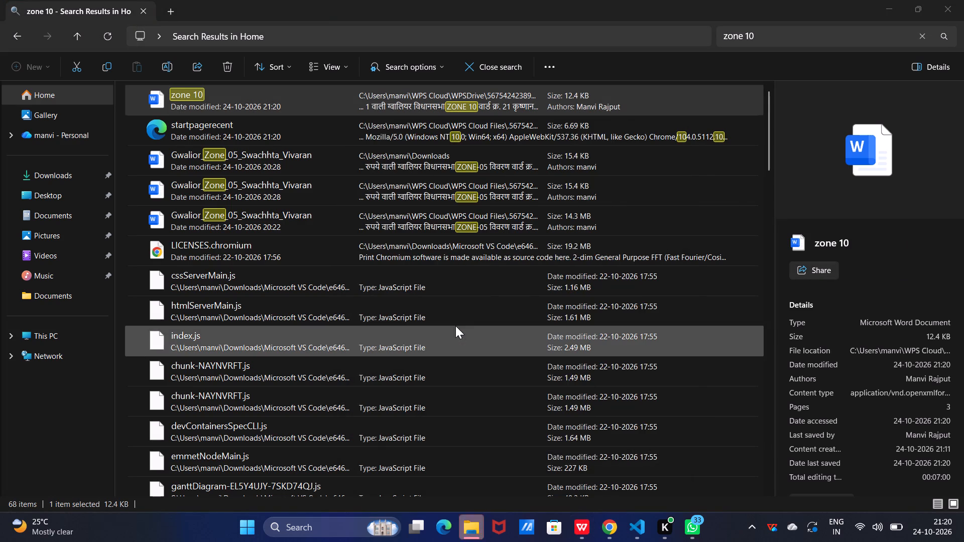
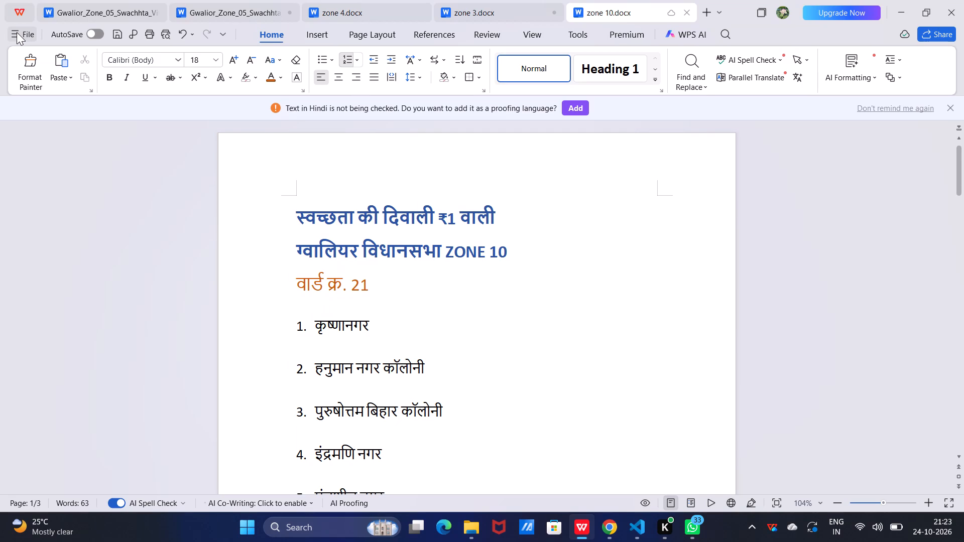
Create a new blank text document.
click(17, 32)
click(46, 56)
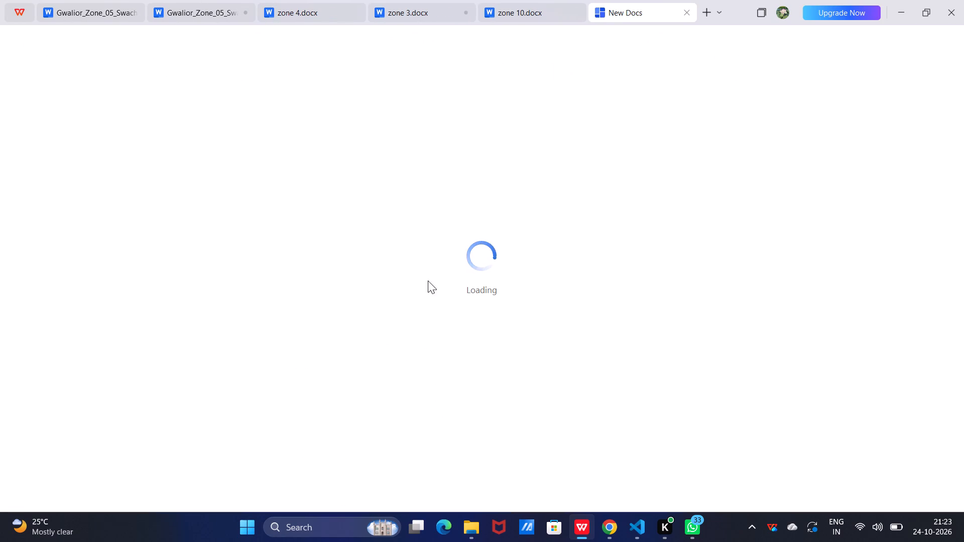
click(73, 171)
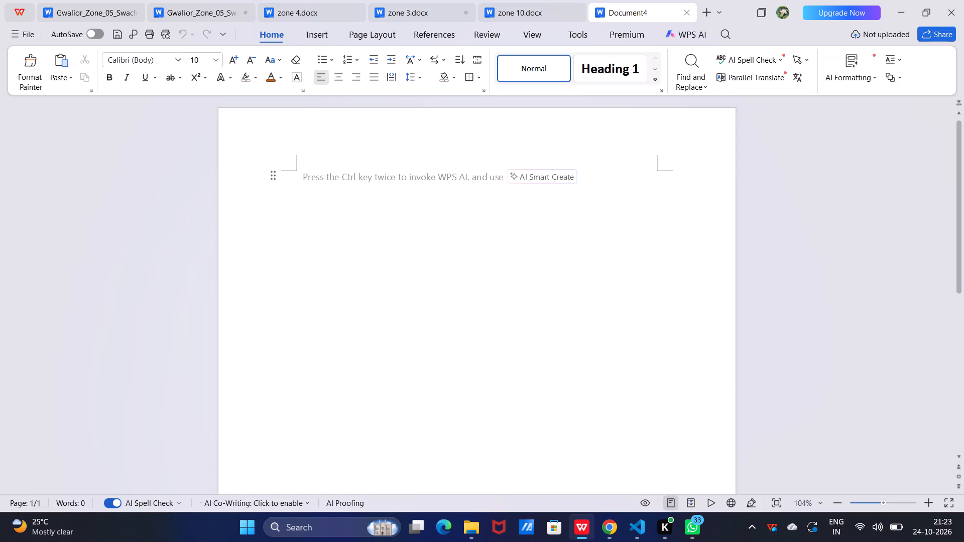
Copy the two blue Hindi title lines from zone 10.docx and paste them at the start of the new document.
click(566, 5)
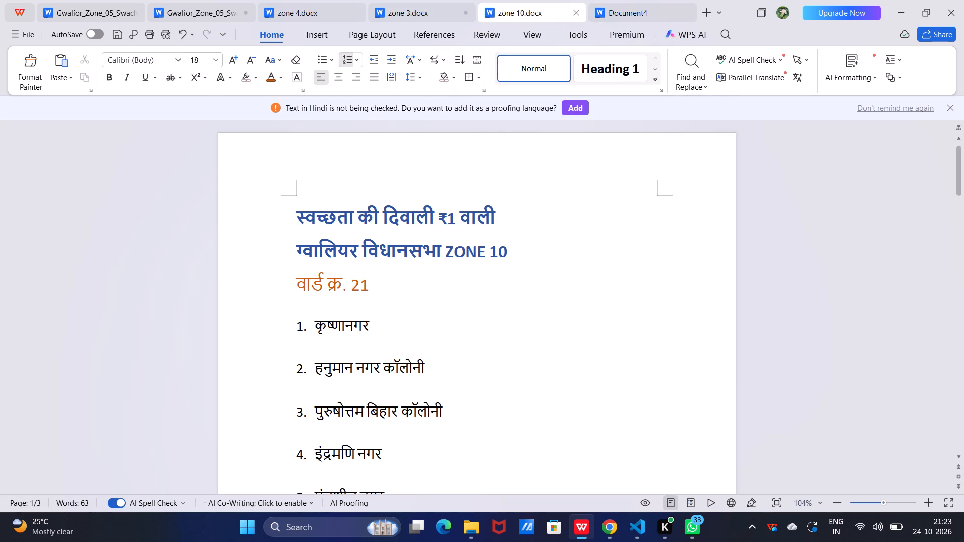
drag(297, 216, 317, 217)
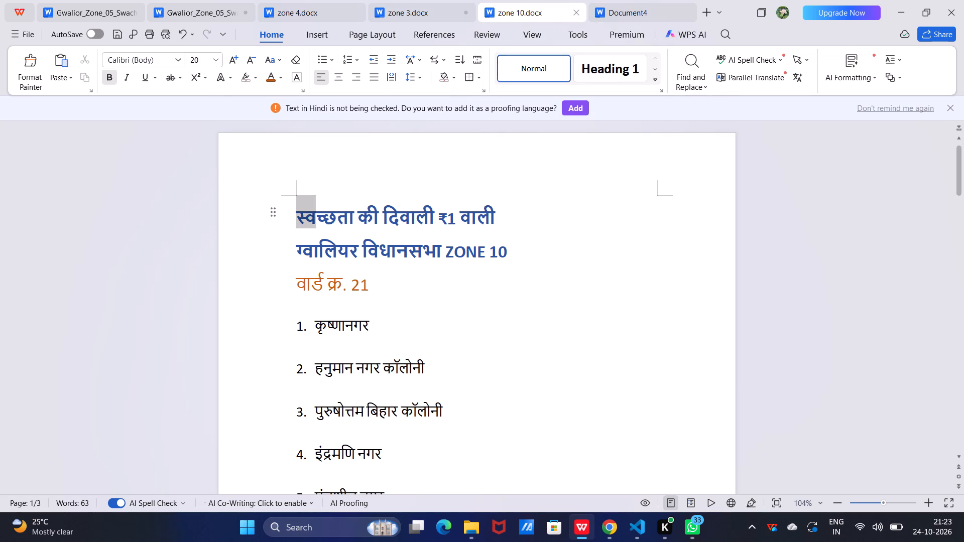
drag(317, 217, 515, 256)
key(ctrl+c)
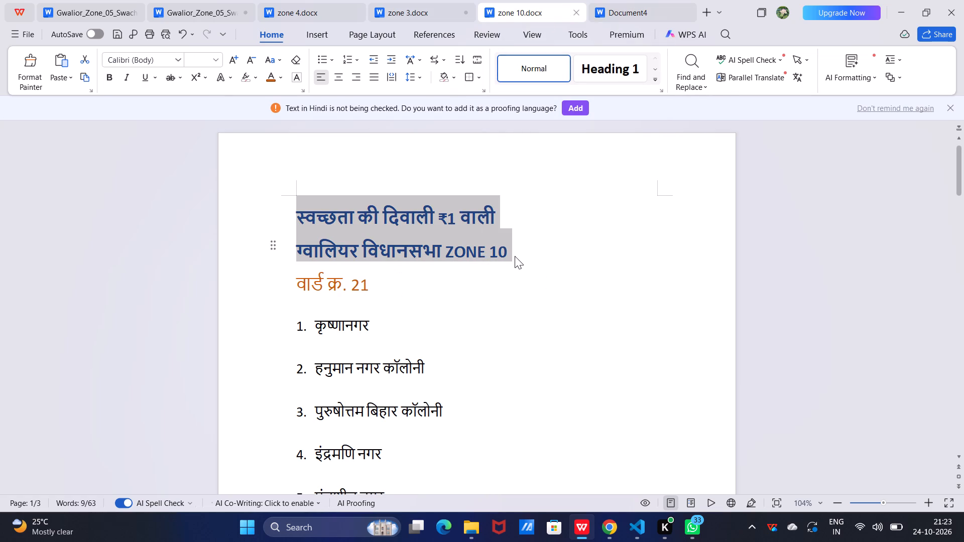
click(637, 15)
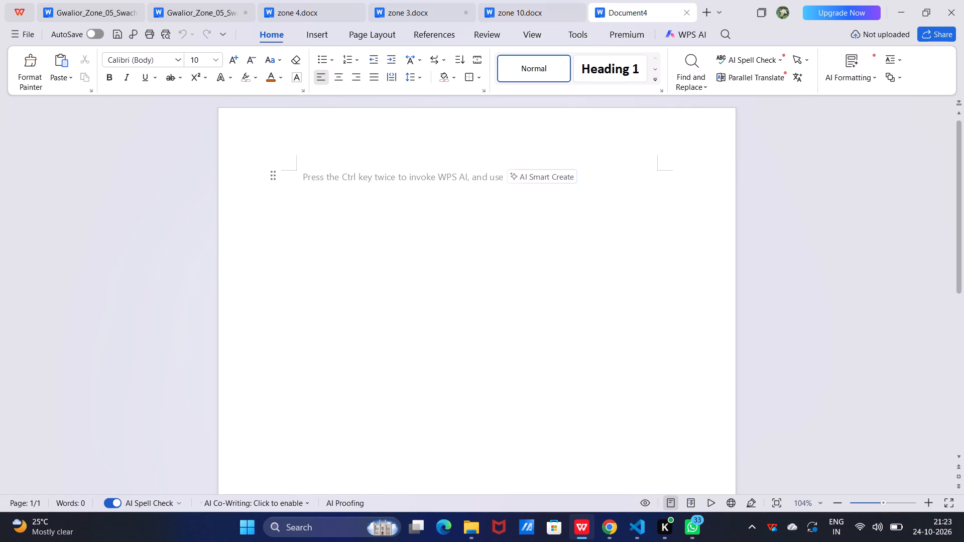
click(319, 196)
key(ctrl+v)
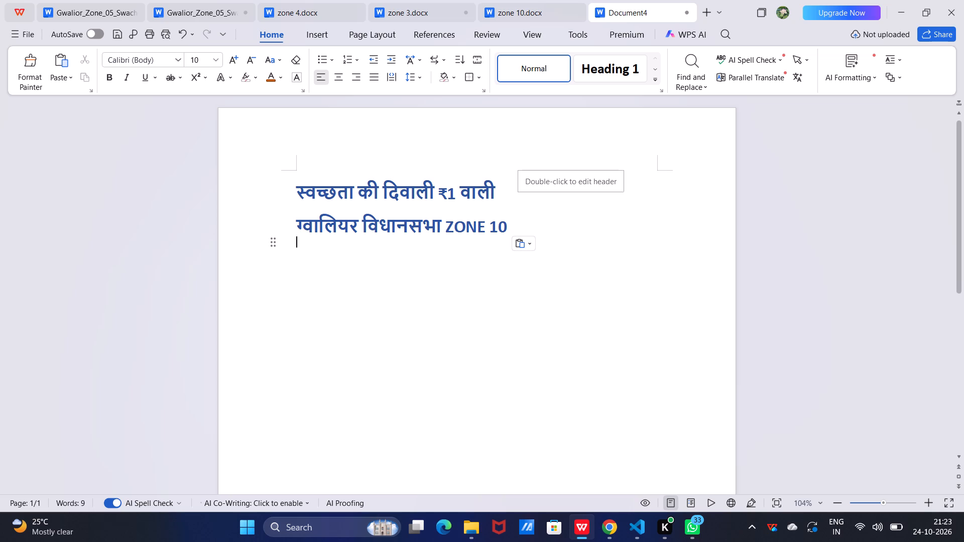
Change the zone number in the second title line to ZONE 11.
click(518, 223)
key(BackSpace)
key(1)
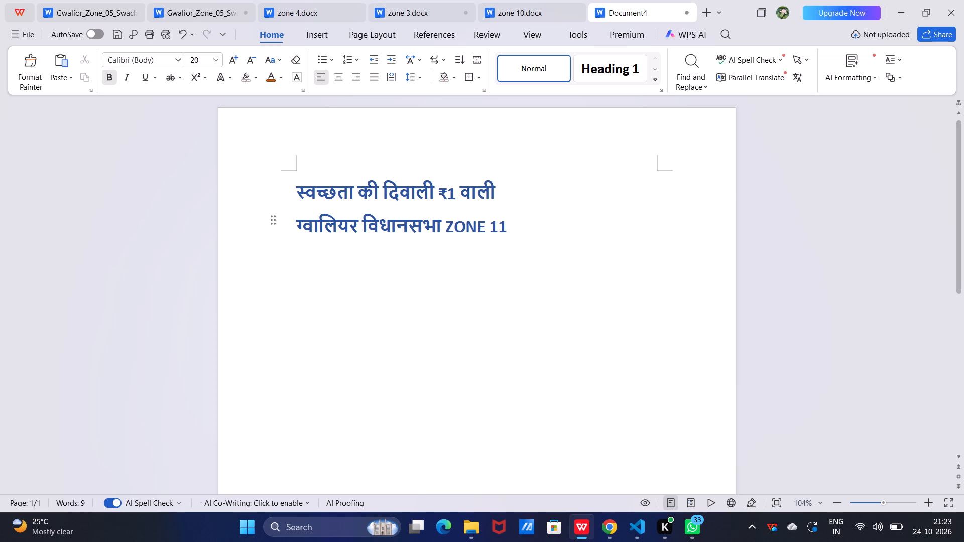
Copy the orange ward heading वार्ड क्र. 21 from zone 10.docx onto a new line below the ZONE 11 title.
key(Return)
click(519, 8)
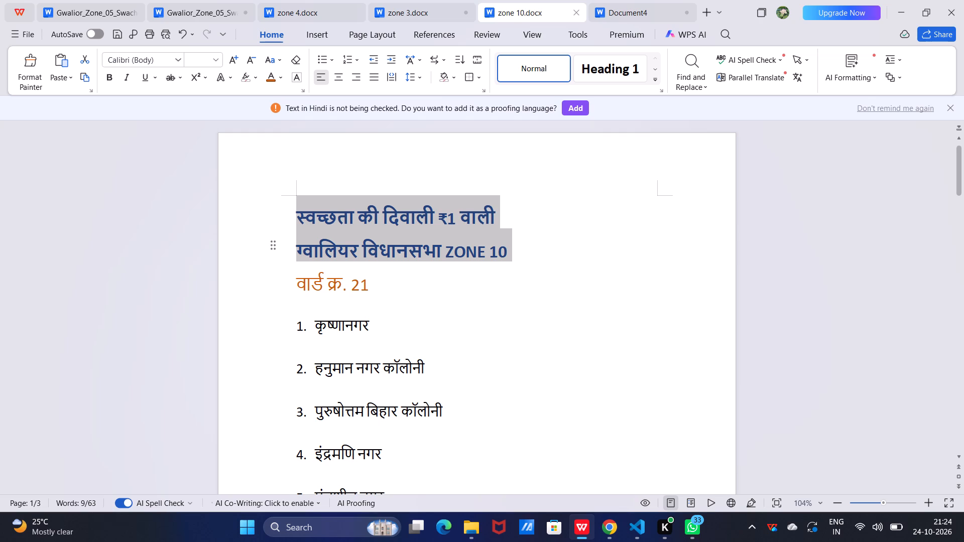
drag(296, 281, 390, 295)
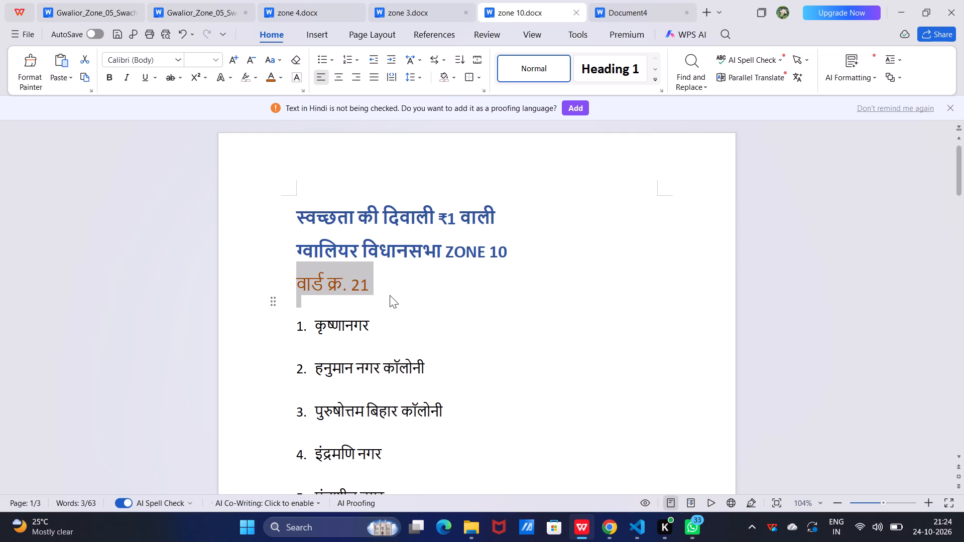
key(ctrl+c)
click(643, 0)
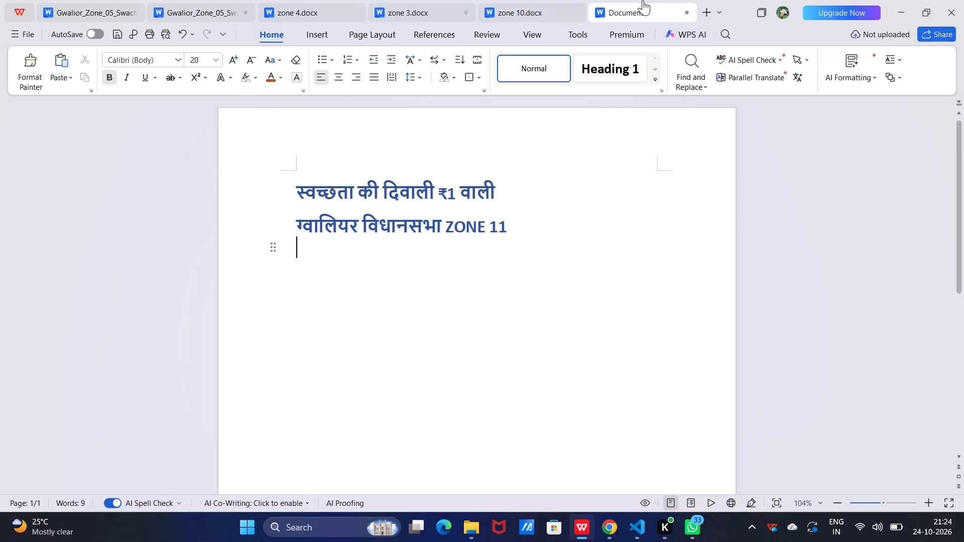
key(ctrl+v)
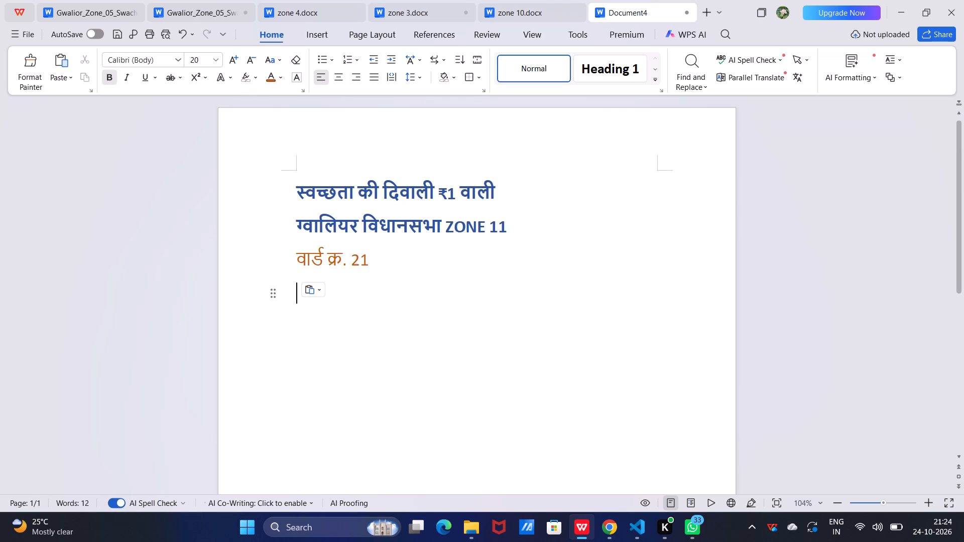
Place the text cursor at the end of the pasted ward heading in the new document.
click(387, 264)
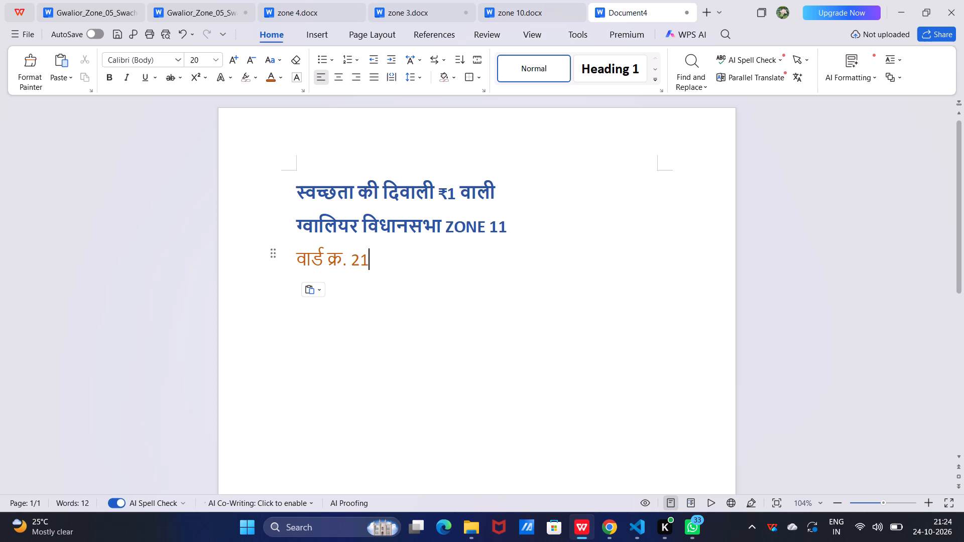
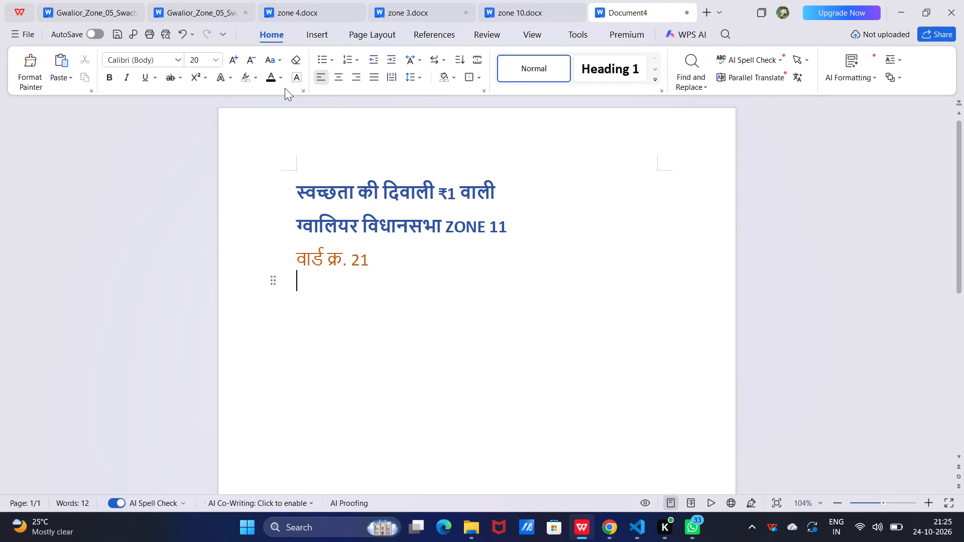
Paste the copied localities सुरेश नगर, मोहन नगर, सिंधिया इन्क्लेव below the ward 21 heading, each on its own line.
key(ctrl+v)
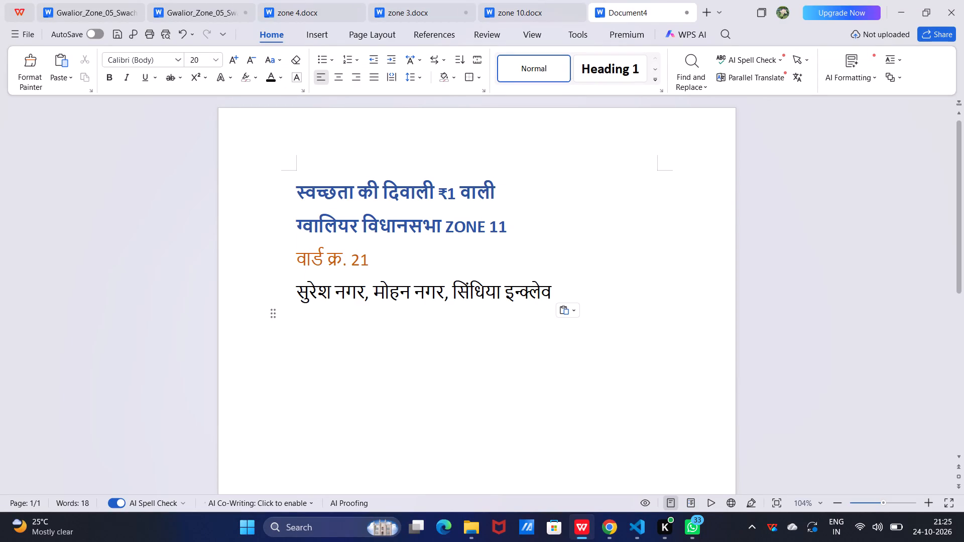
click(376, 293)
key(Return)
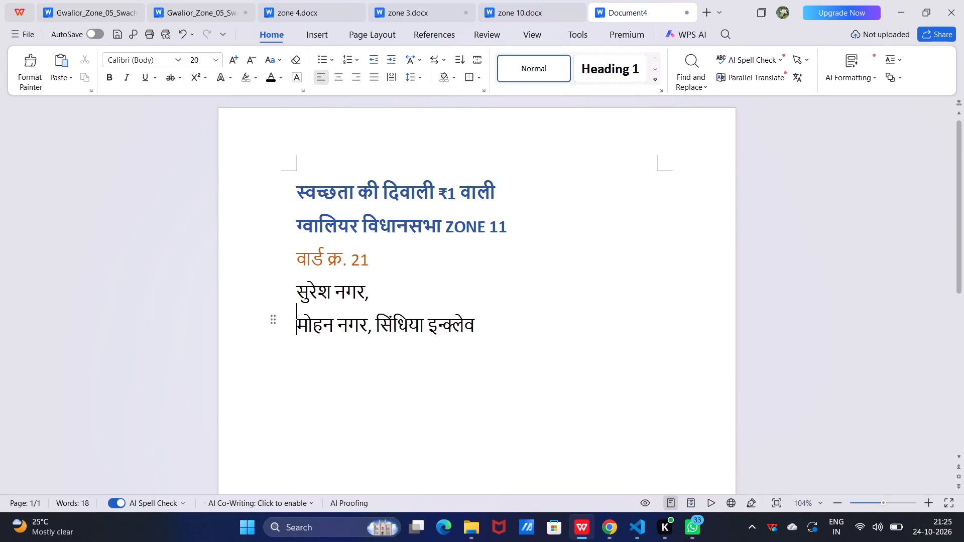
click(378, 324)
key(Return)
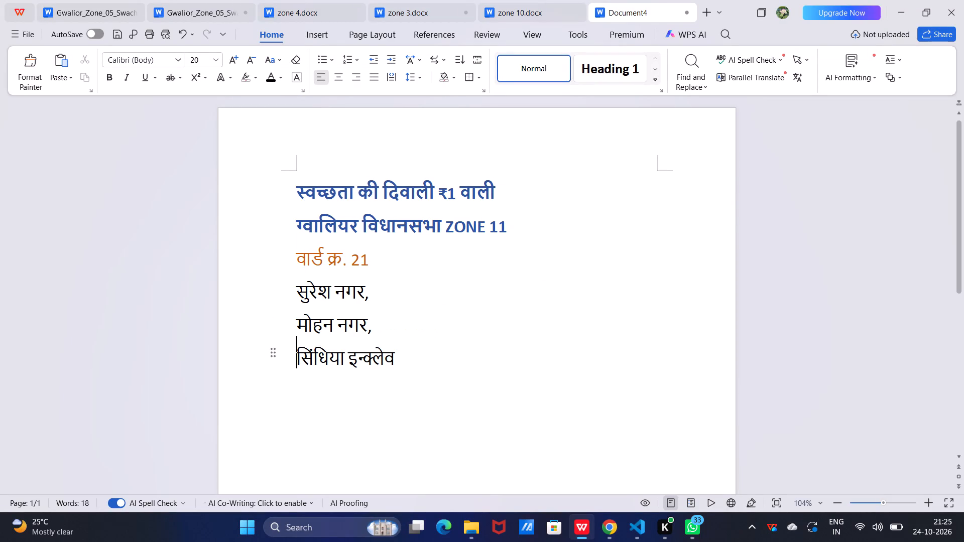
Remove the trailing commas from the सुरेश नगर and मोहन नगर lines.
click(377, 300)
key(BackSpace)
key(BackSpace)
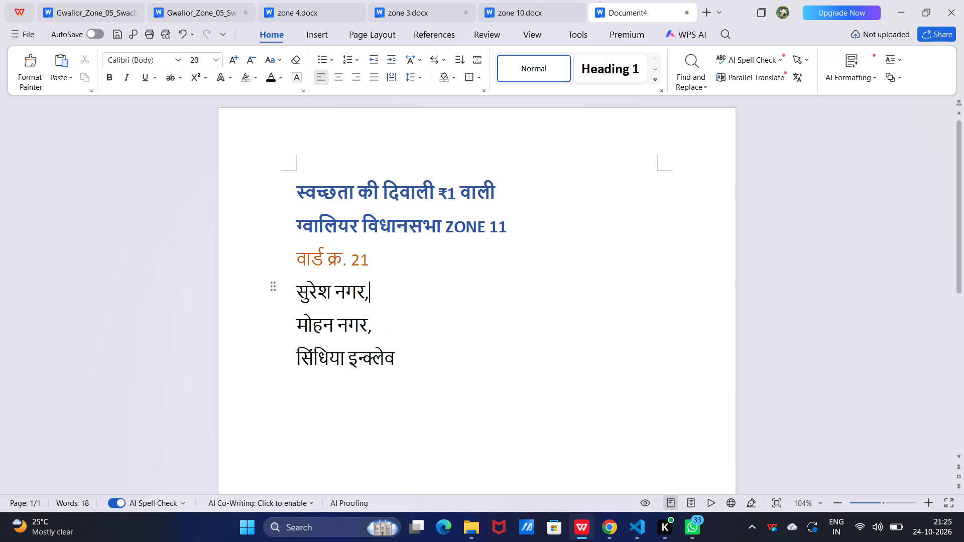
click(383, 331)
key(BackSpace)
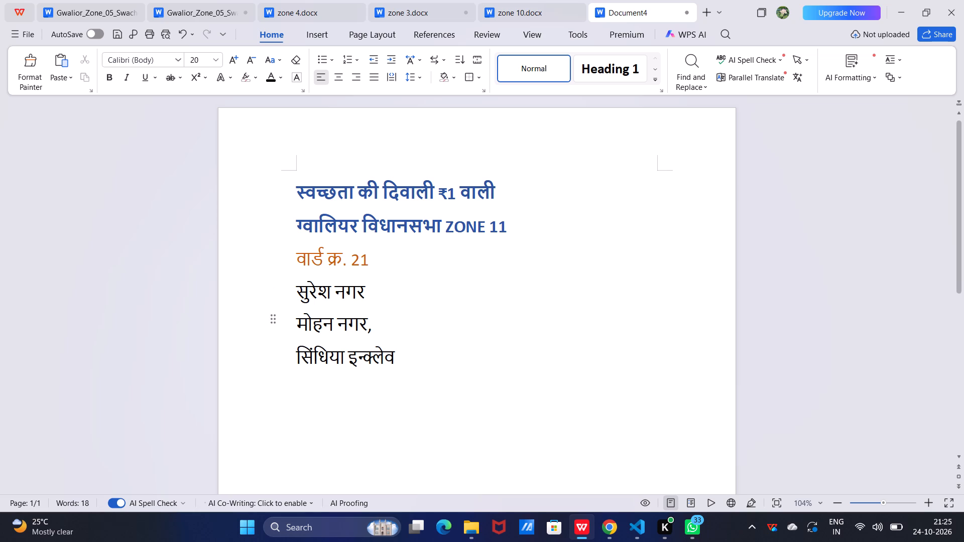
key(BackSpace)
Format the three locality lines at font size 16 as a 1., 2., 3. numbered list.
drag(298, 288, 398, 372)
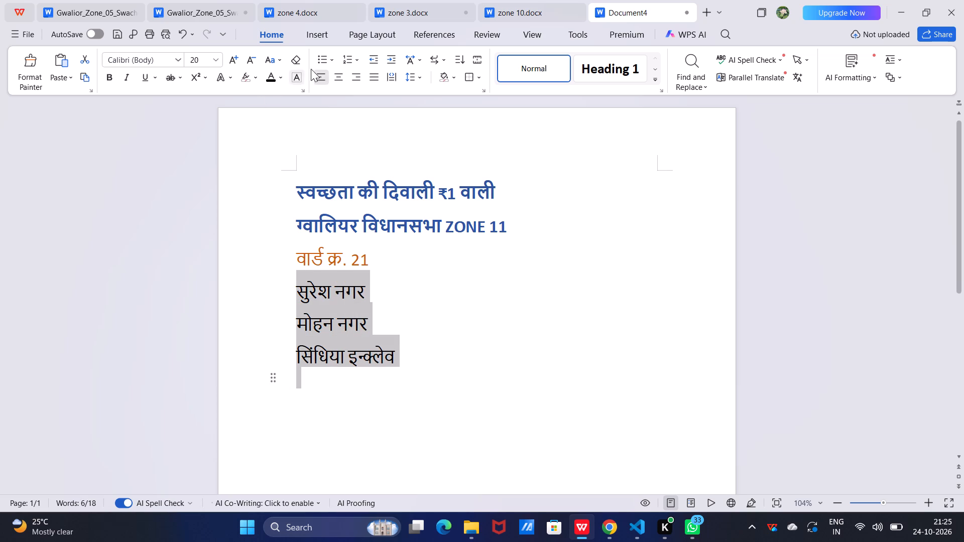
click(254, 61)
click(254, 61)
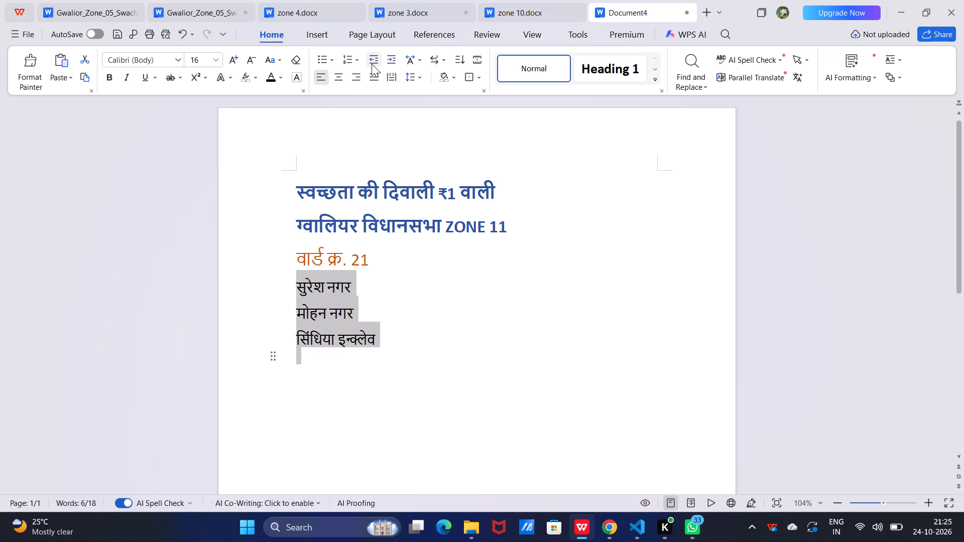
click(358, 63)
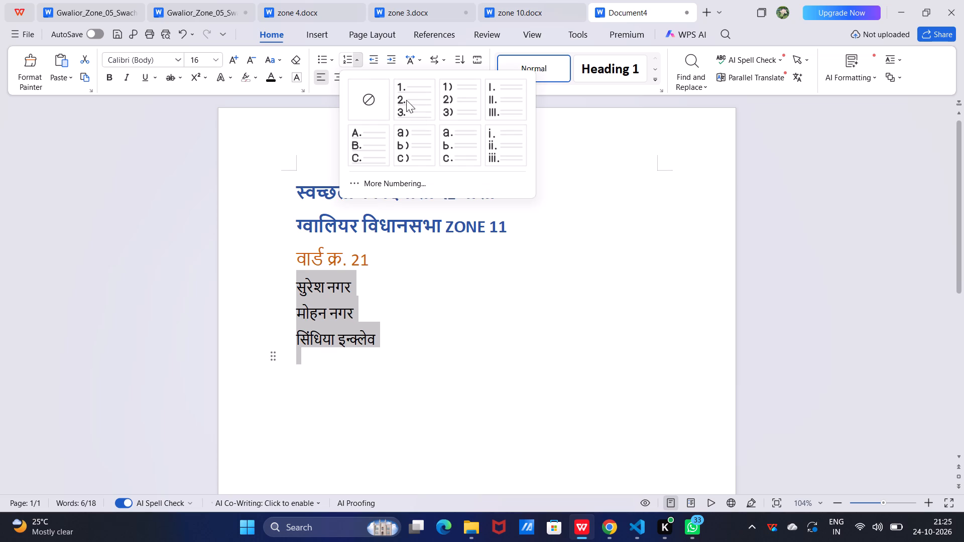
click(406, 100)
click(393, 334)
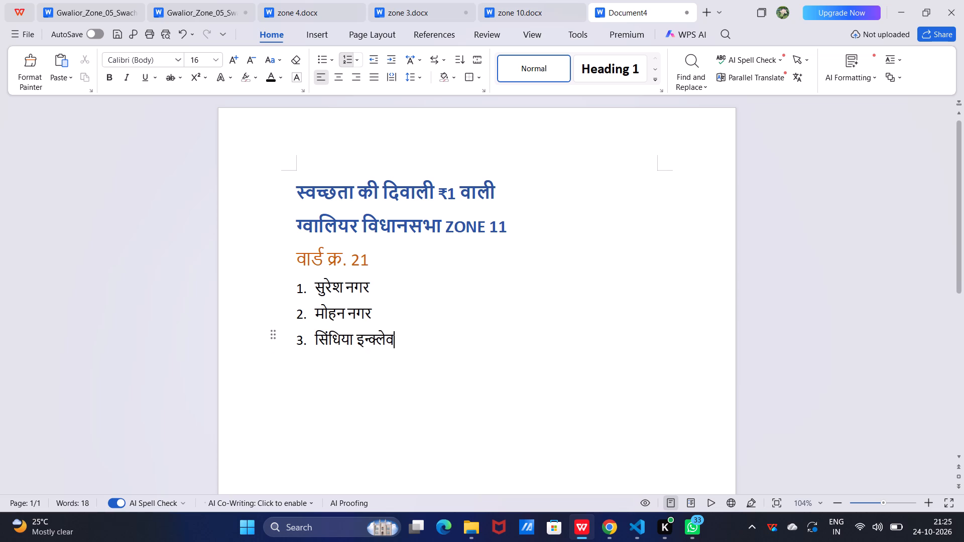
Copy the two blue title lines with the ward 21 heading to the start of page 2, filling the gap with blank lines.
key(Return)
key(Return)
key(Return)
key(Return)
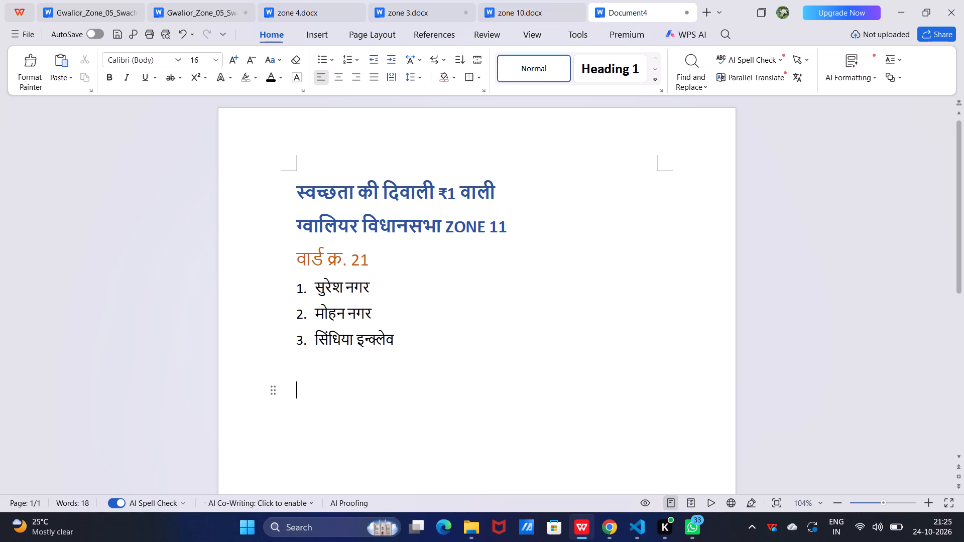
scroll(432, 349, right, 1)
drag(295, 190, 504, 259)
key(ctrl+c)
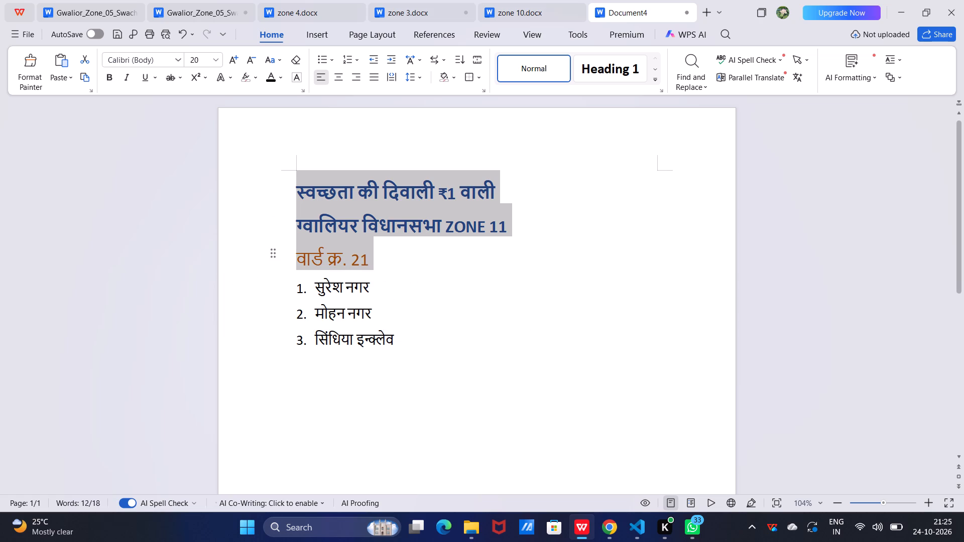
click(421, 476)
key(Return)
key(Return)
key(Return)
key(Return)
key(Return)
key(Return)
key(Return)
key(Return)
key(Return)
key(Return)
key(Return)
key(Return)
key(Return)
key(Return)
key(Return)
key(Return)
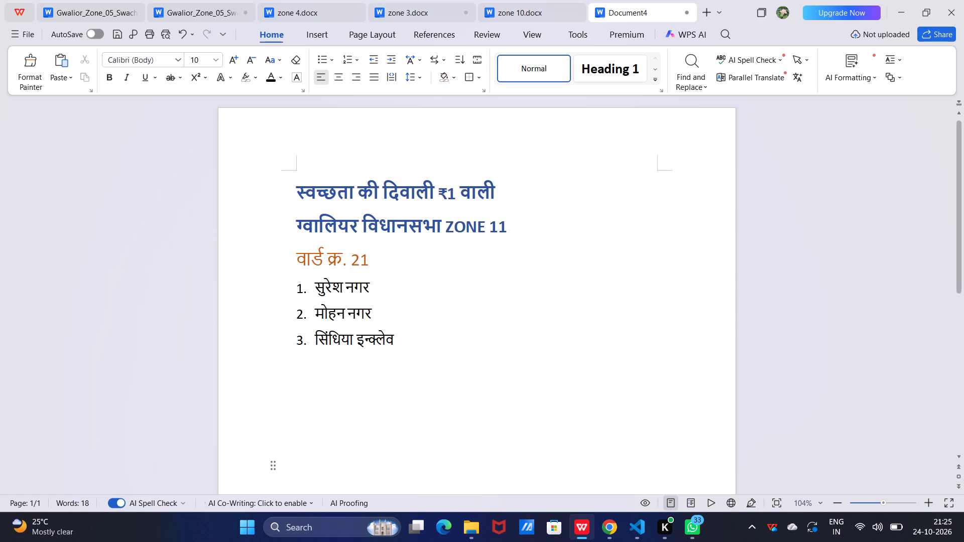
key(Return)
key(Return)
key(Return)
key(Return)
key(Return)
key(Return)
key(Return)
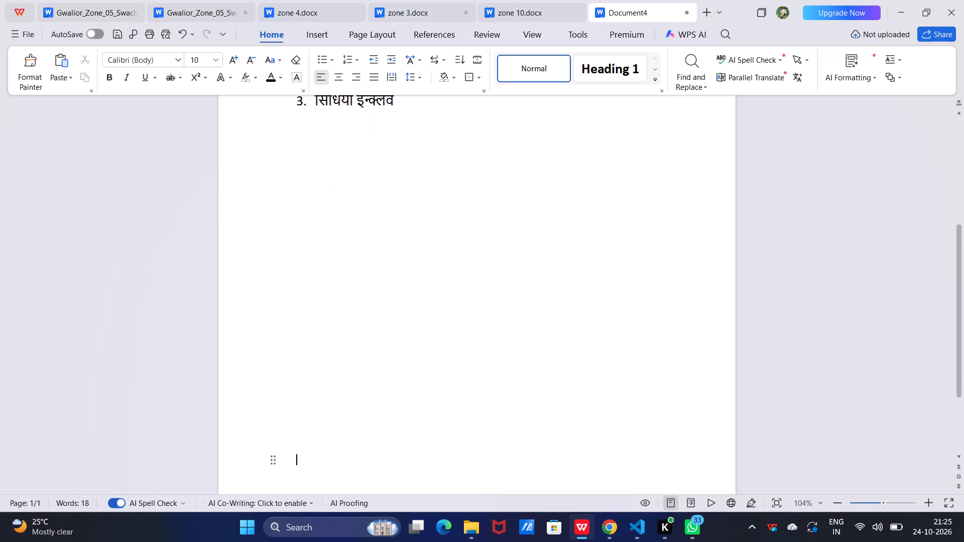
key(Return)
key(Return)
key(Return)
key(Return)
key(Return)
key(Return)
key(Return)
key(Return)
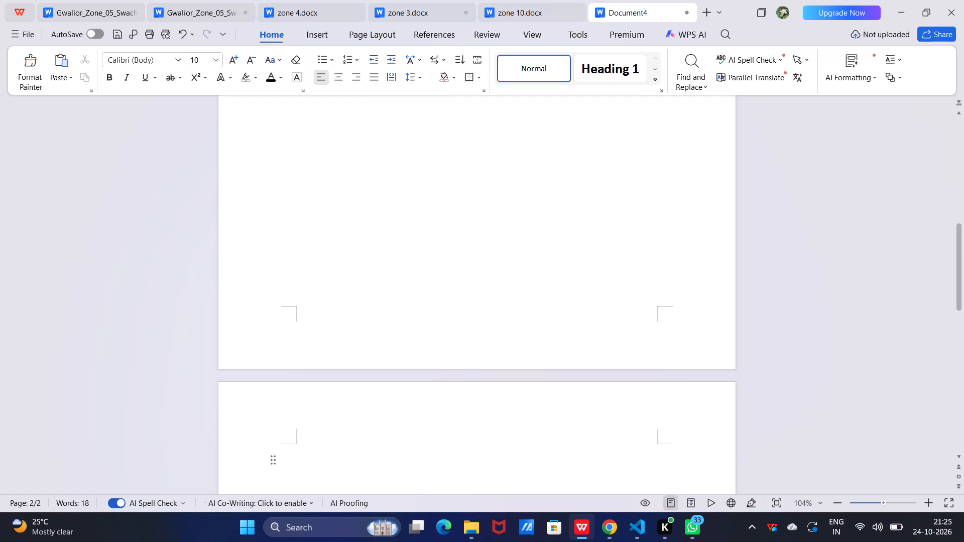
key(ctrl+v)
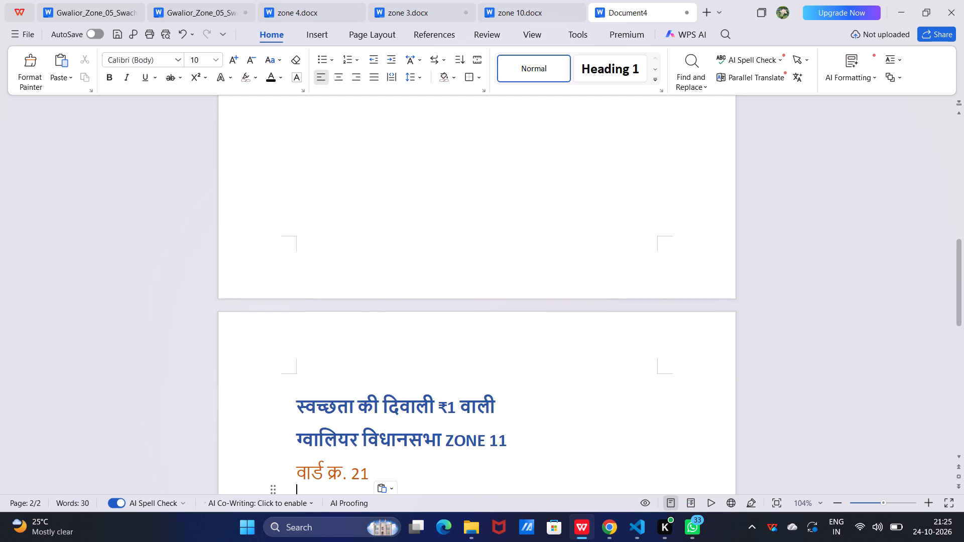
Change the ward number in the page 2 heading to 28 and start a new line below it.
click(380, 472)
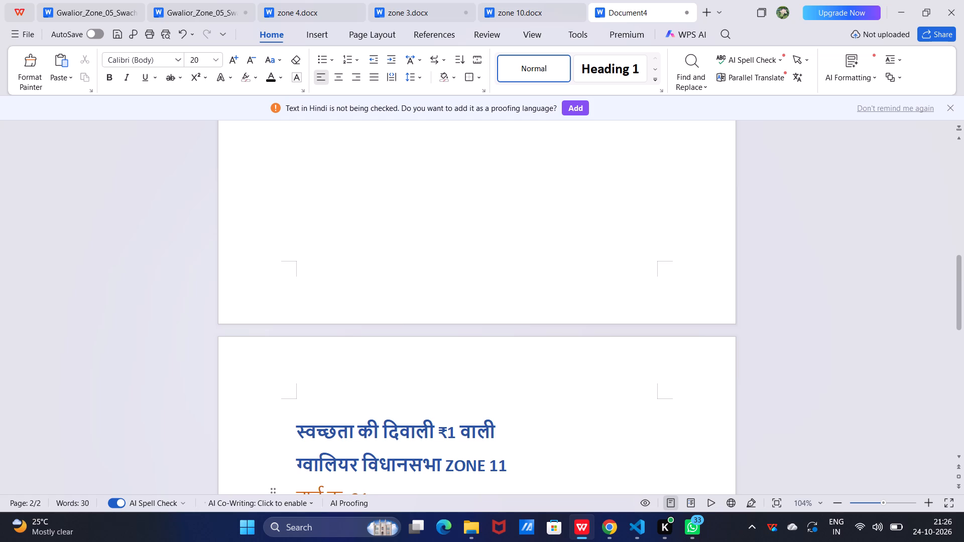
scroll(380, 472, down, 2)
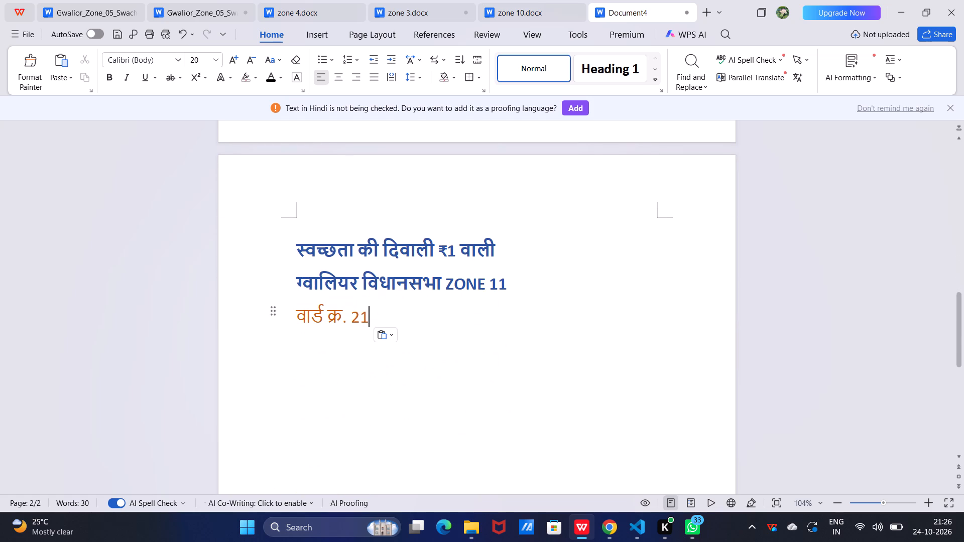
scroll(380, 472, down, 1)
key(BackSpace)
key(8)
key(Return)
Add blank lines through the end of page 2 and paste the copied title and ward heading block onto page 3.
scroll(381, 465, down, 3)
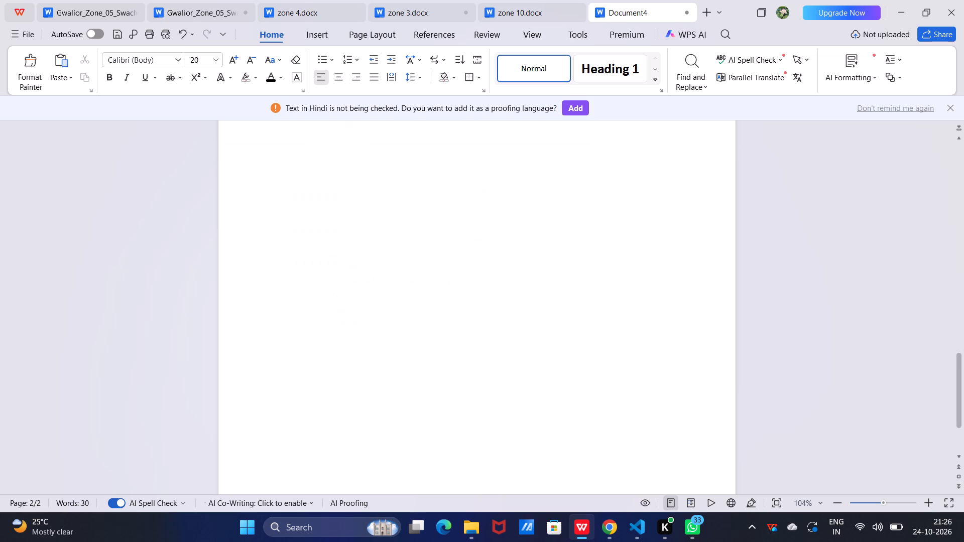
scroll(381, 465, down, 3)
key(Return)
key(Return)
key(Return)
key(Return)
key(Return)
key(Return)
key(Return)
key(Return)
key(Return)
key(Return)
key(Return)
key(Return)
key(Return)
key(Return)
key(Return)
key(Return)
key(Return)
key(Return)
key(Return)
key(Return)
key(Return)
key(Return)
key(ctrl+v)
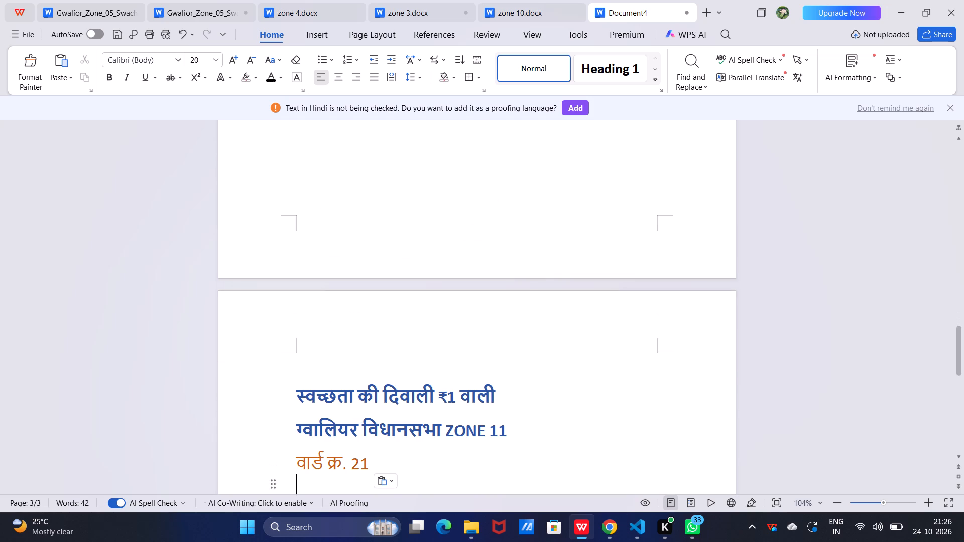
Change the ward number in the page 3 heading to 30.
key(BackSpace)
key(BackSpace)
key(BackSpace)
text(30)
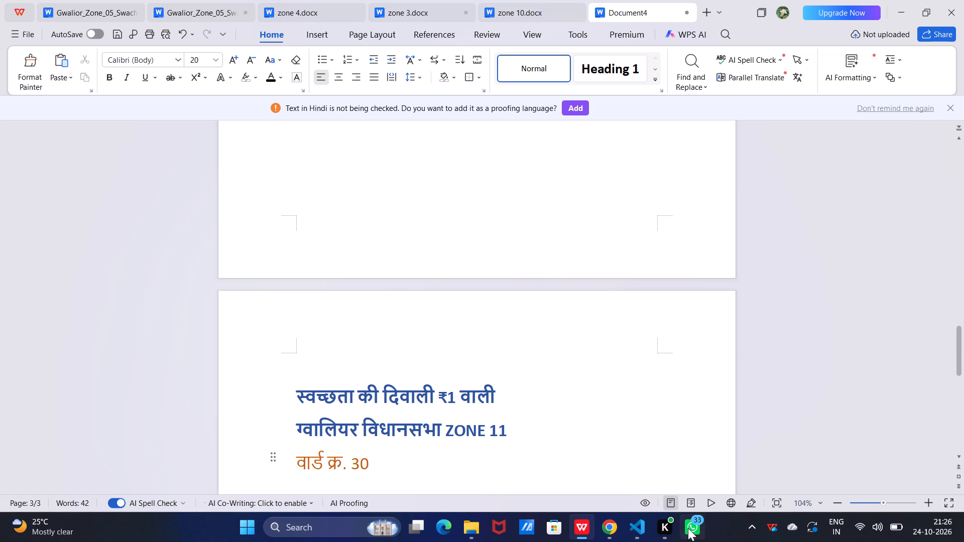
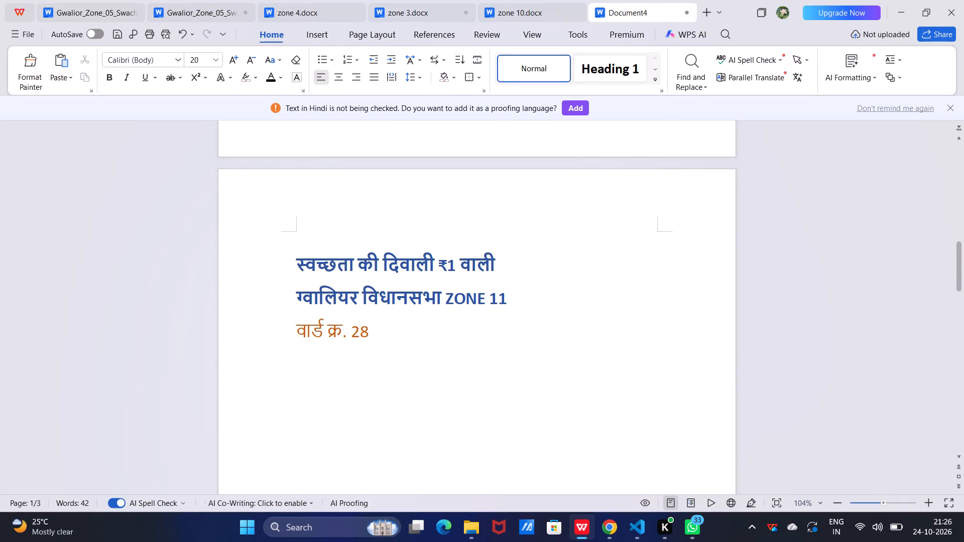
Paste the copied localities इंदिरा नगर, जगजीवन नगर, प्रमिला अपार्टमेंट below the ward 28 heading, leaving one blank line between.
click(377, 325)
key(Return)
key(Return)
key(ctrl+v)
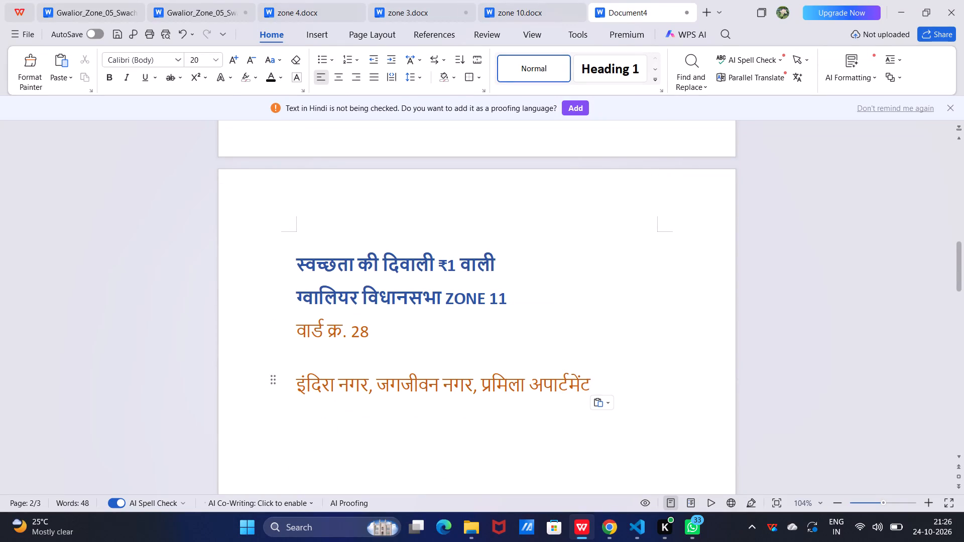
Change the font colour of the ward 28 locality line to black.
scroll(315, 385, up, 9)
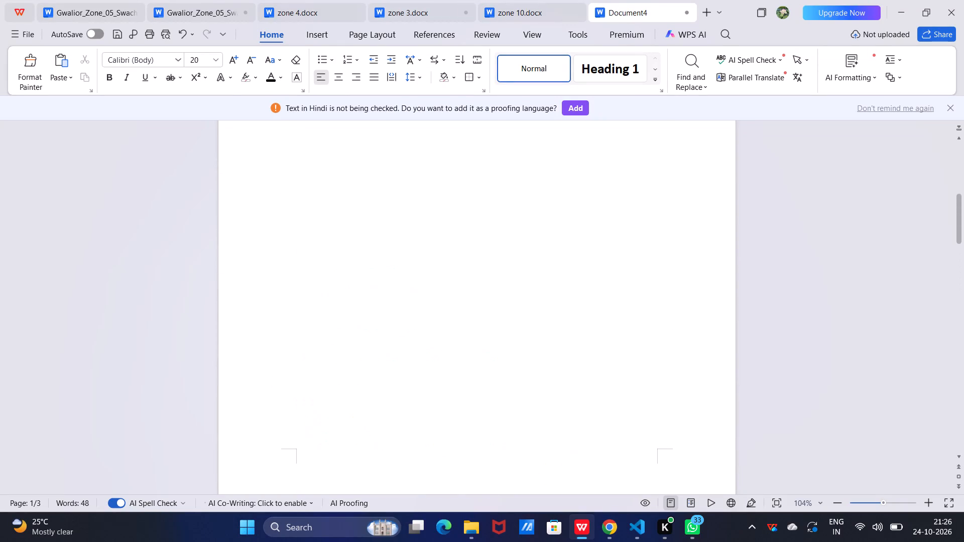
scroll(315, 385, right, 1)
scroll(315, 385, down, 1)
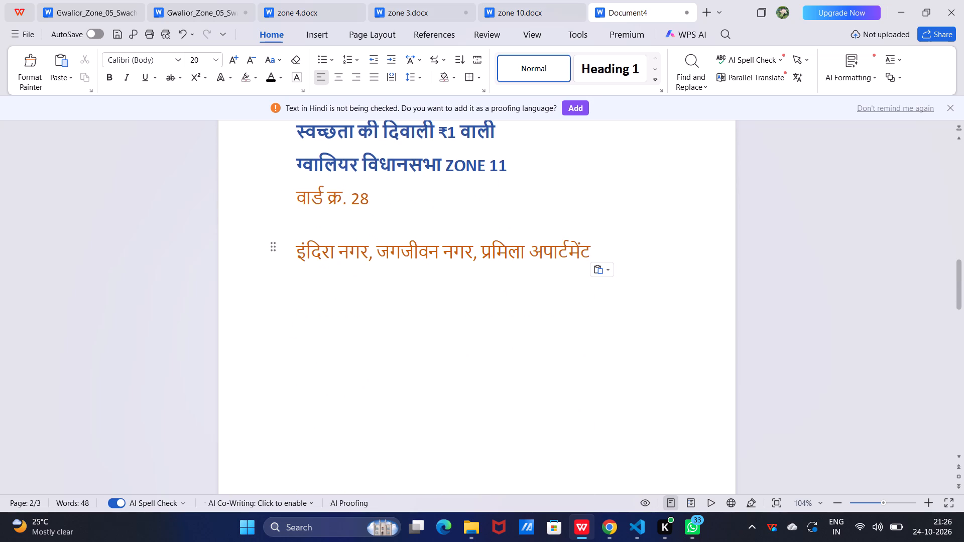
drag(295, 249, 623, 241)
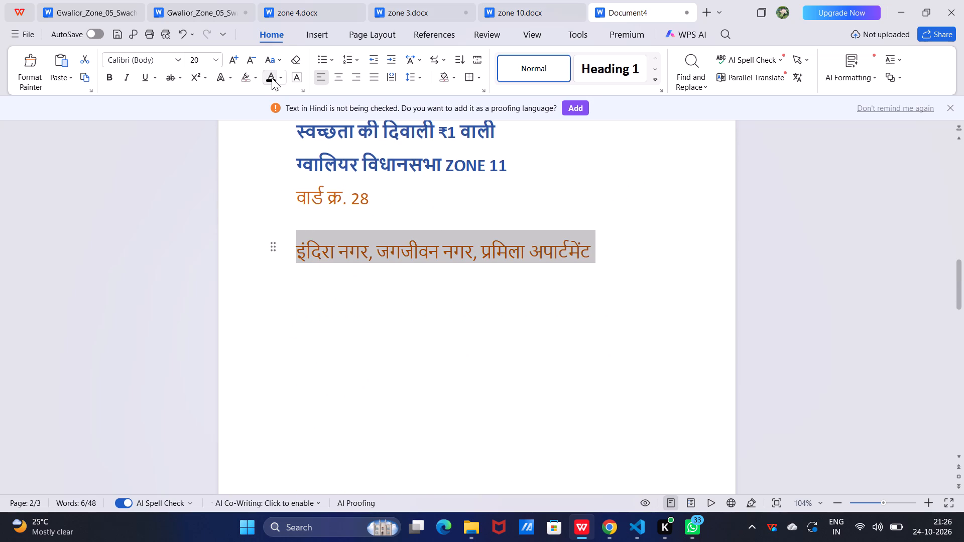
click(283, 77)
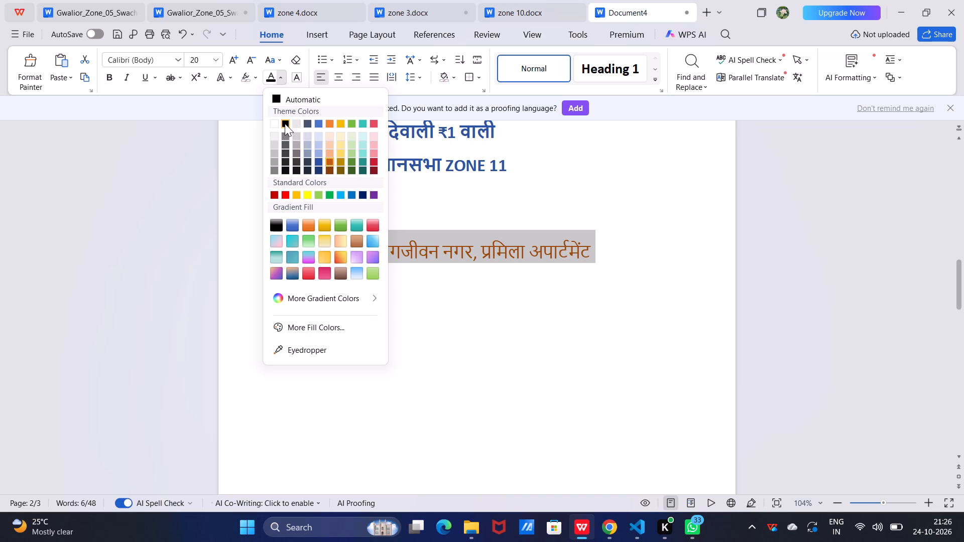
click(285, 123)
Split the ward 28 localities into three separate lines, one per locality, and remove the trailing commas.
click(378, 253)
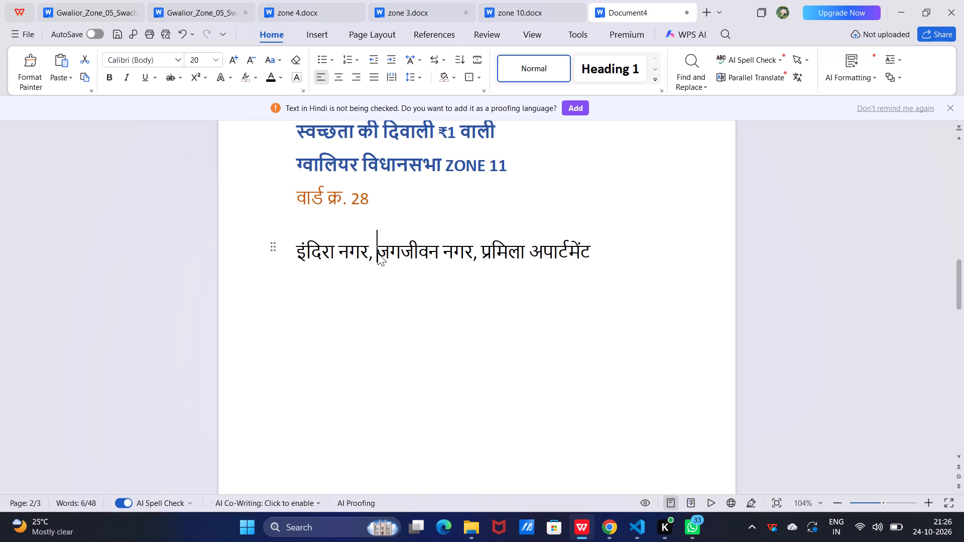
click(378, 253)
key(Return)
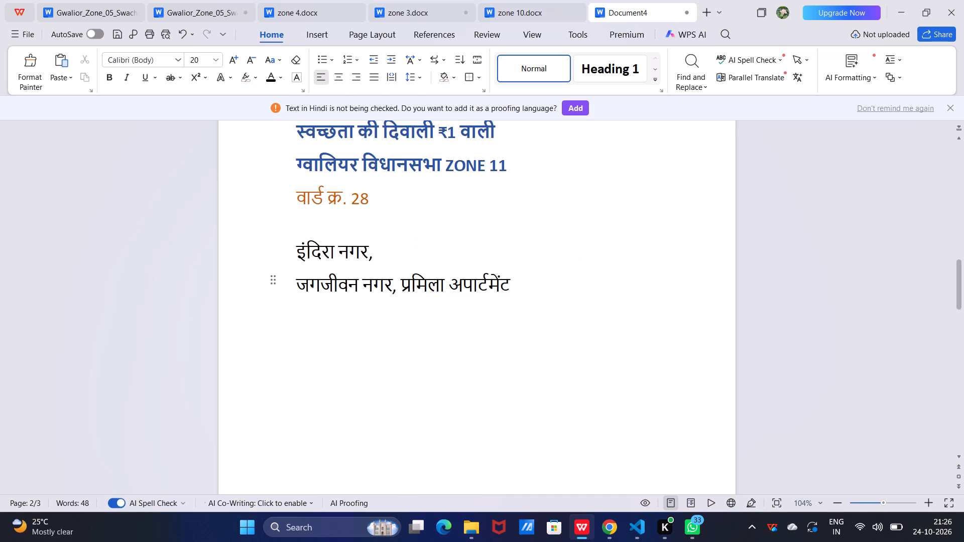
click(399, 293)
key(Return)
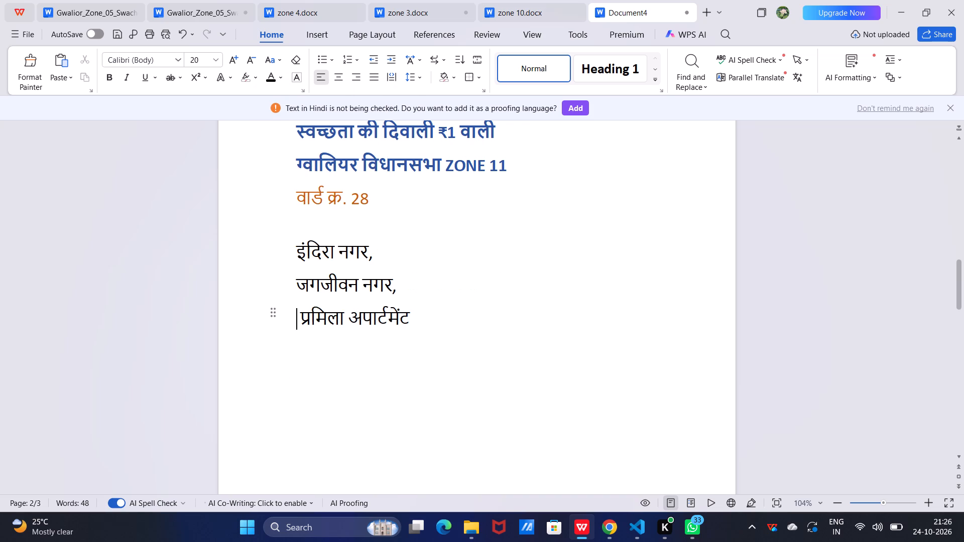
click(378, 251)
key(BackSpace)
key(BackSpace)
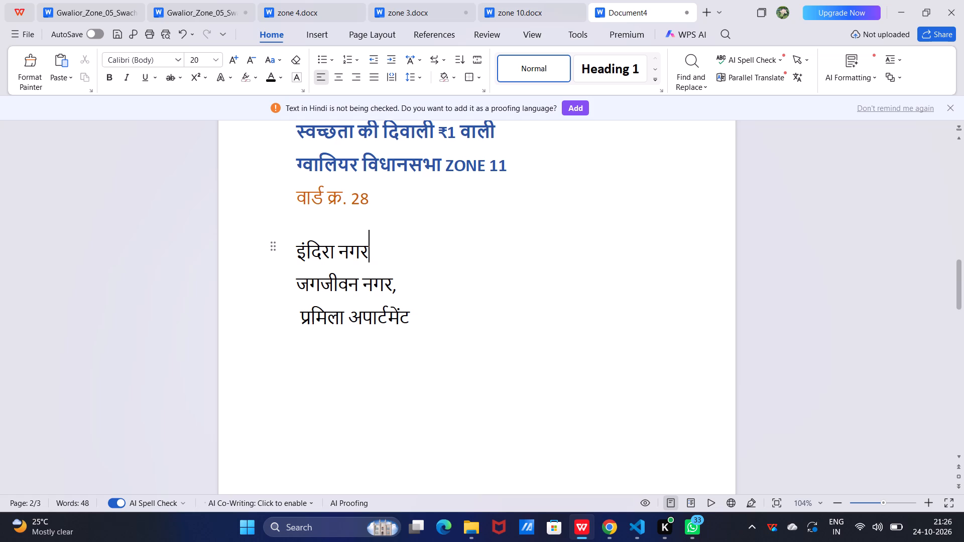
click(398, 288)
key(BackSpace)
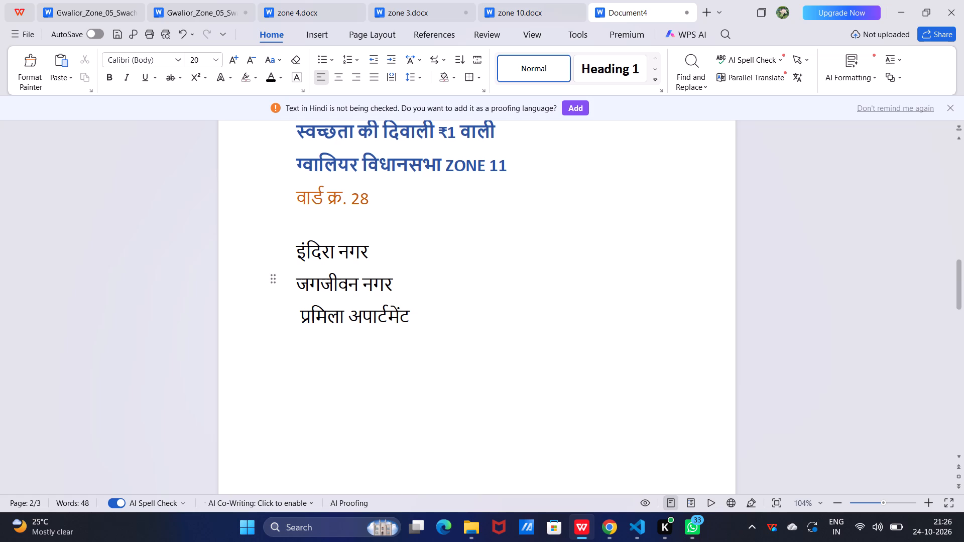
Apply 1. 2. 3. numbering to the three ward 28 localities and restart the numbering for this list.
drag(296, 250, 425, 340)
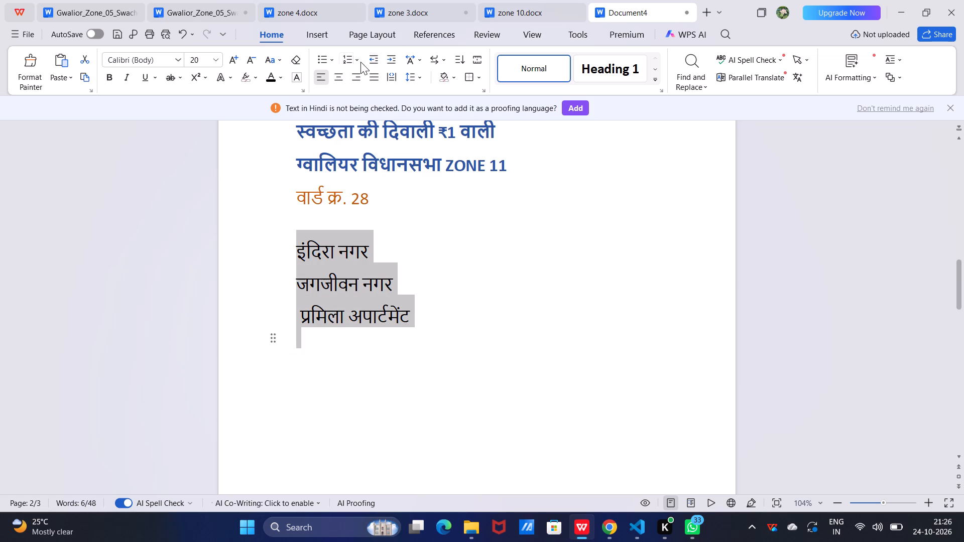
click(357, 61)
click(411, 95)
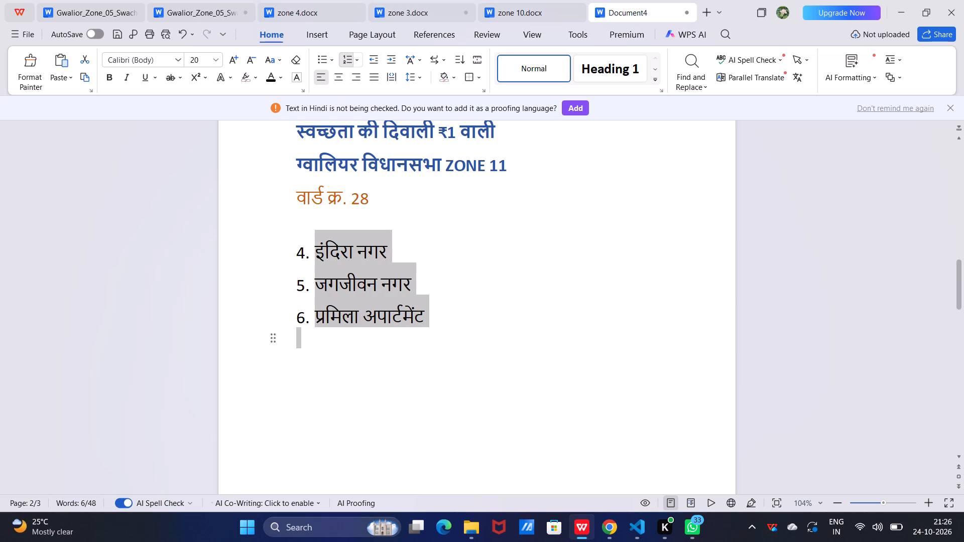
click(359, 64)
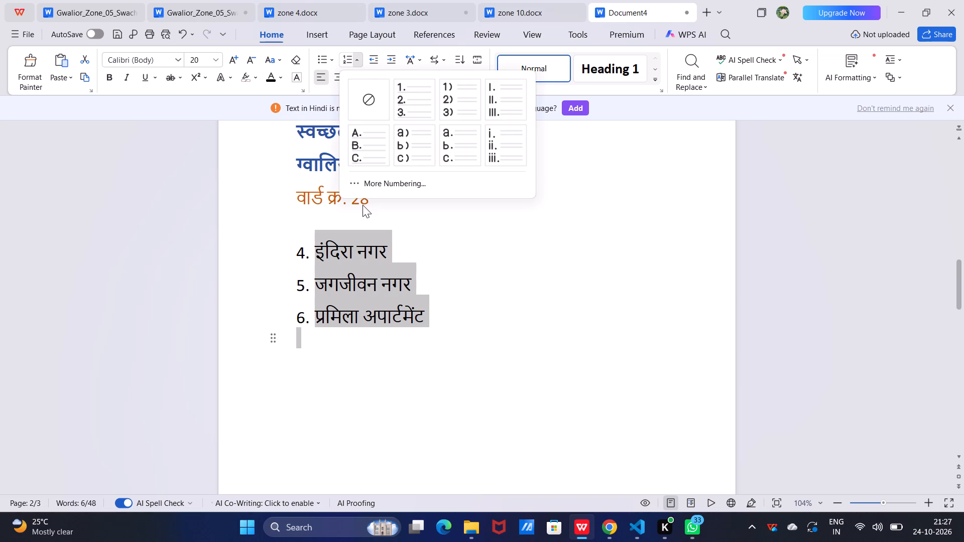
click(365, 191)
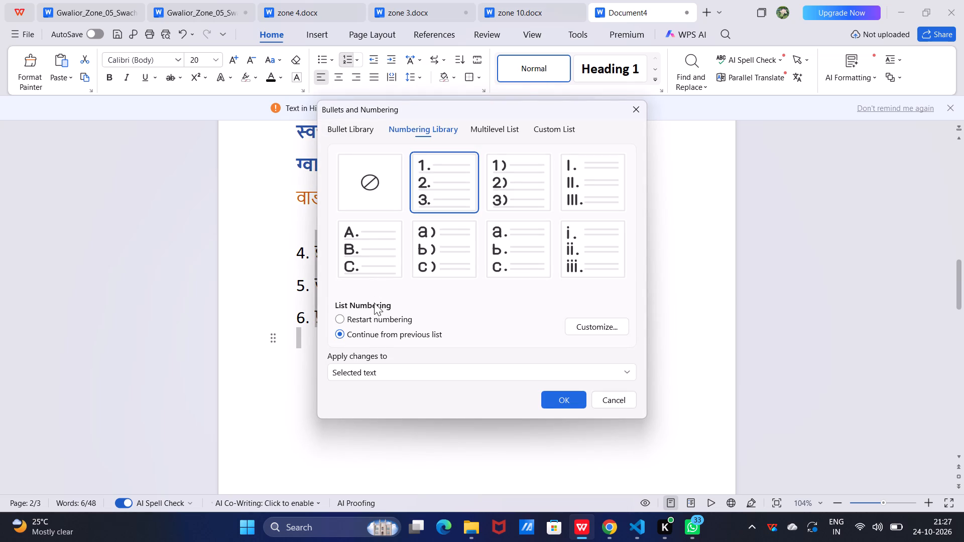
click(376, 317)
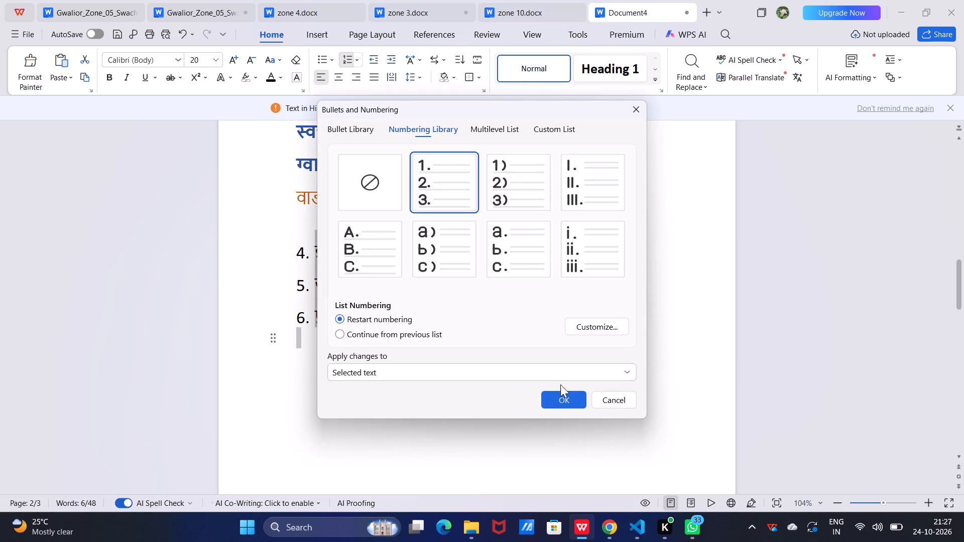
click(567, 399)
click(473, 489)
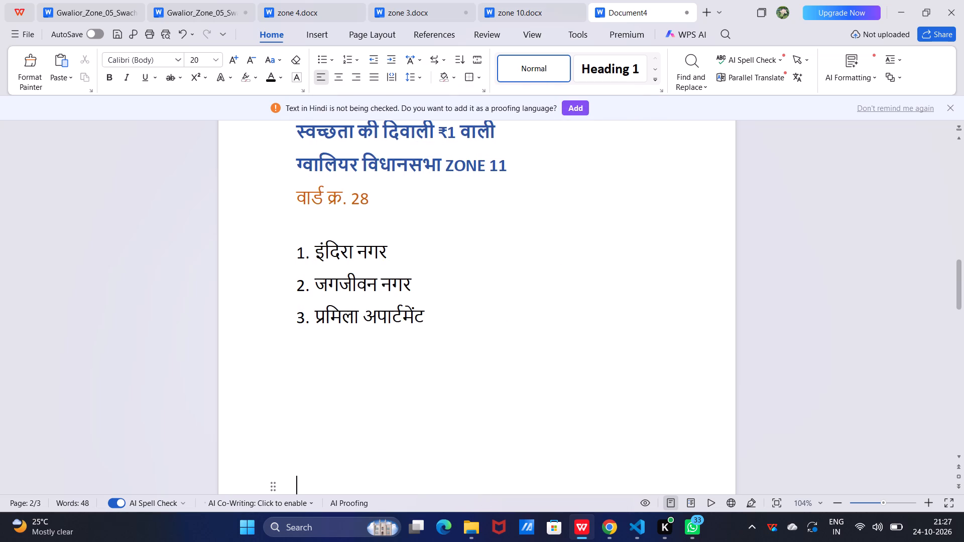
Delete the blank lines above the blue title on page 3 so the ward 30 block starts at the page top.
scroll(414, 401, down, 9)
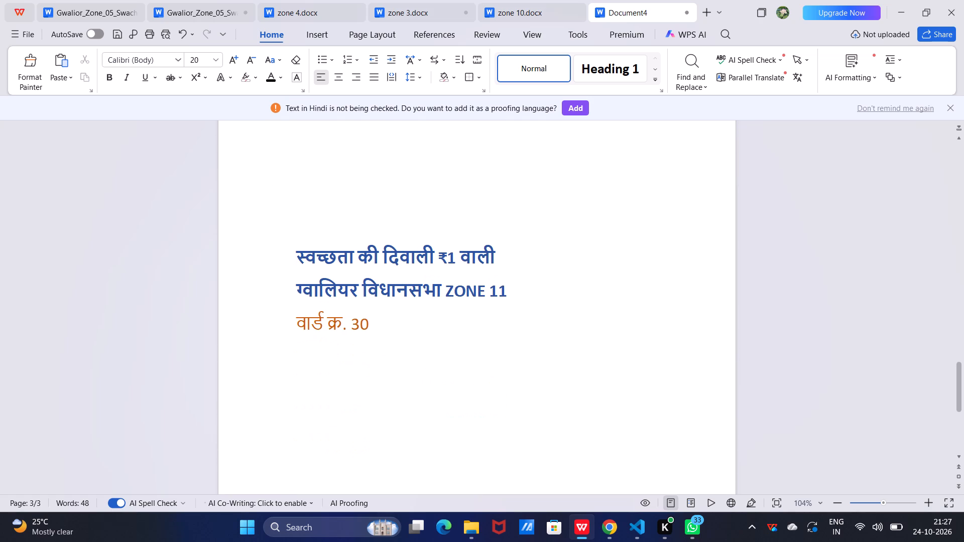
click(298, 236)
key(BackSpace)
key(BackSpace)
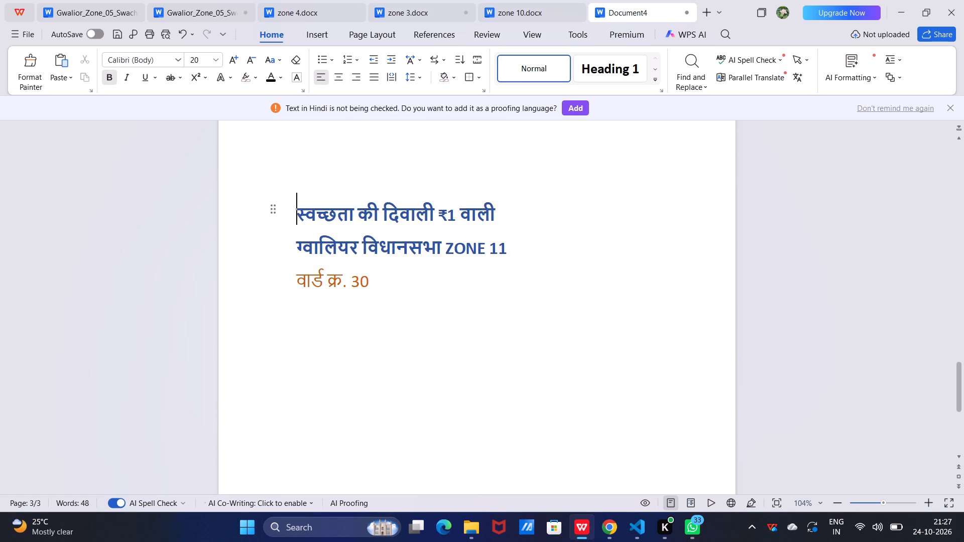
key(BackSpace)
key(BackSpace)
key(BackSpace)
scroll(298, 236, up, 2)
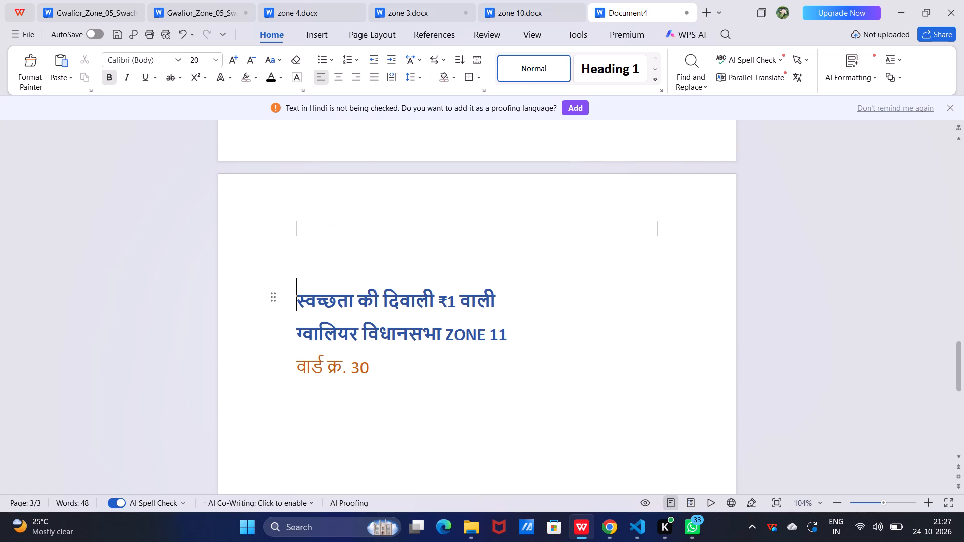
key(BackSpace)
key(BackSpace)
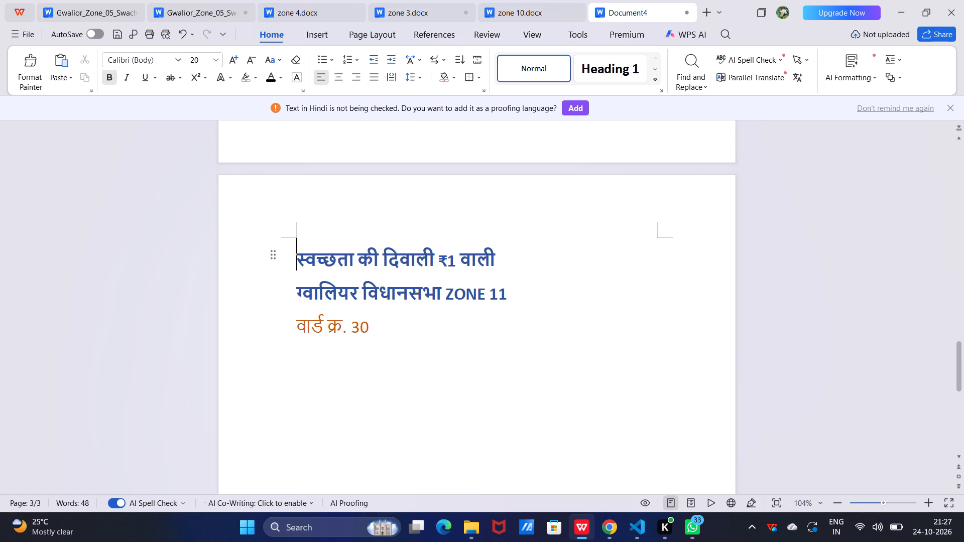
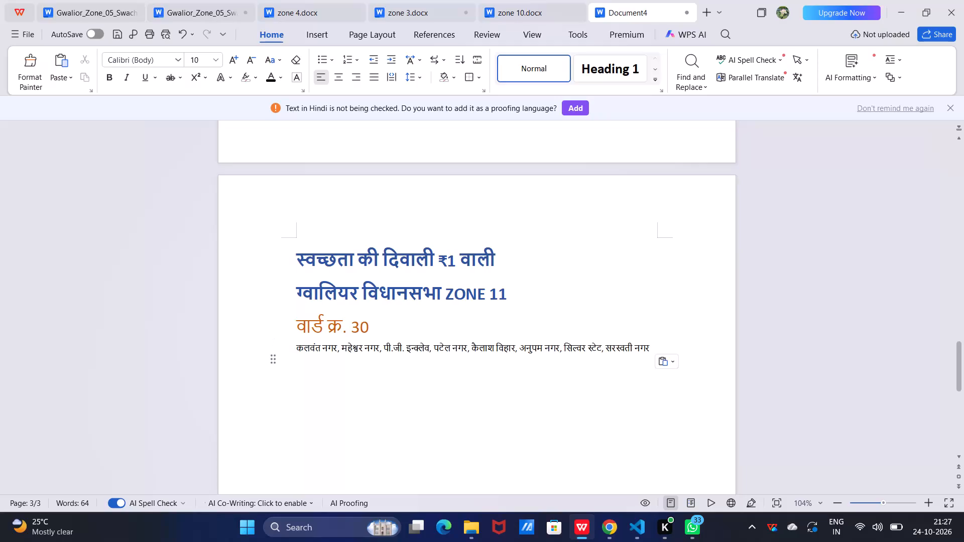
Put the first four ward 30 localities, कलवंत नगर to पटेल नगर, on separate lines and remove the commas between them.
click(340, 349)
key(BackSpace)
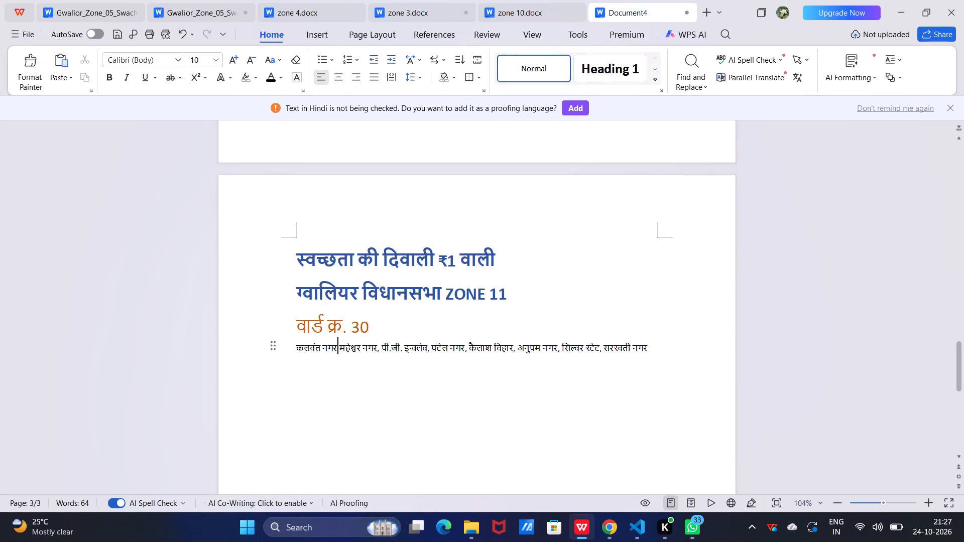
key(Return)
click(341, 362)
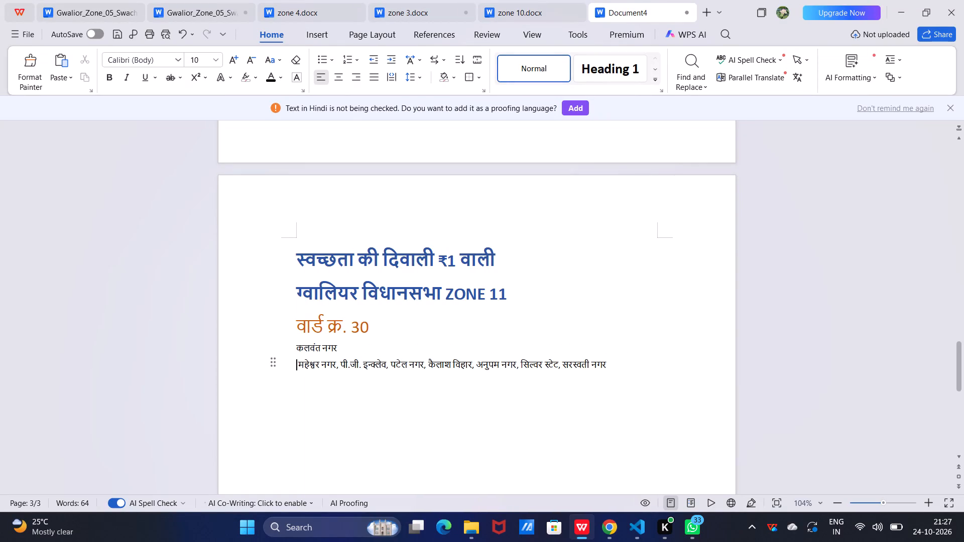
key(BackSpace)
key(BackSpace)
key(Return)
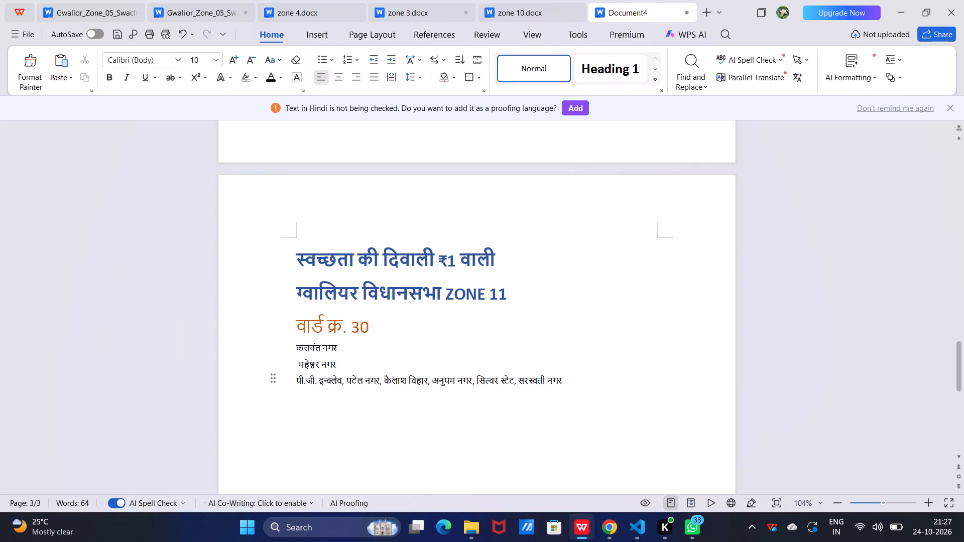
click(343, 382)
key(BackSpace)
key(Return)
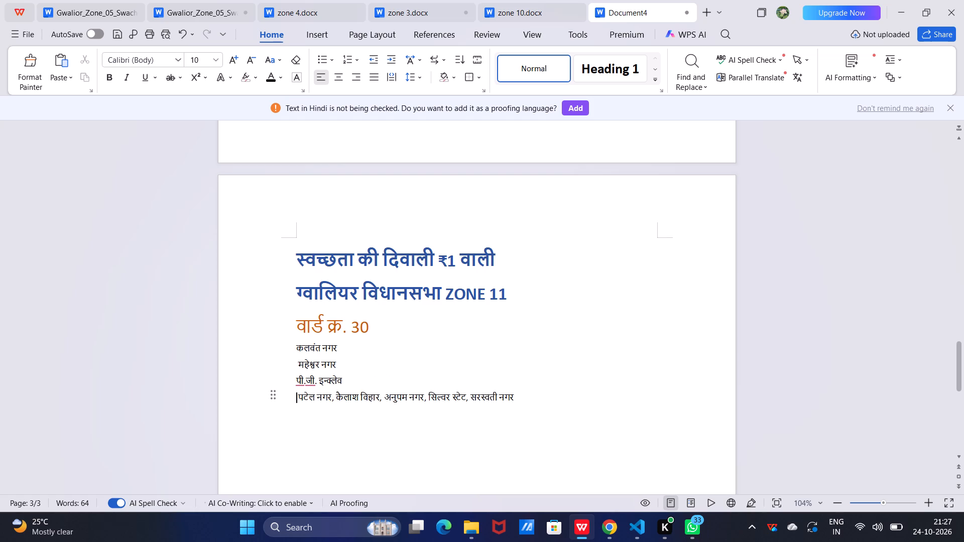
click(335, 397)
key(BackSpace)
key(BackSpace)
key(Return)
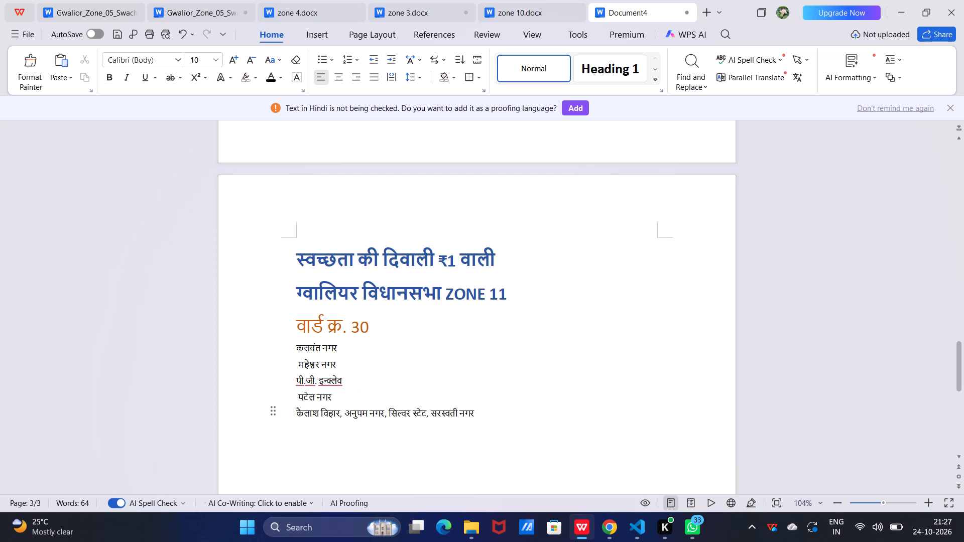
Split the remaining ward 30 localities, कैलाश विहार to सरस्वती नगर, into one line each without commas.
click(342, 416)
key(BackSpace)
key(Return)
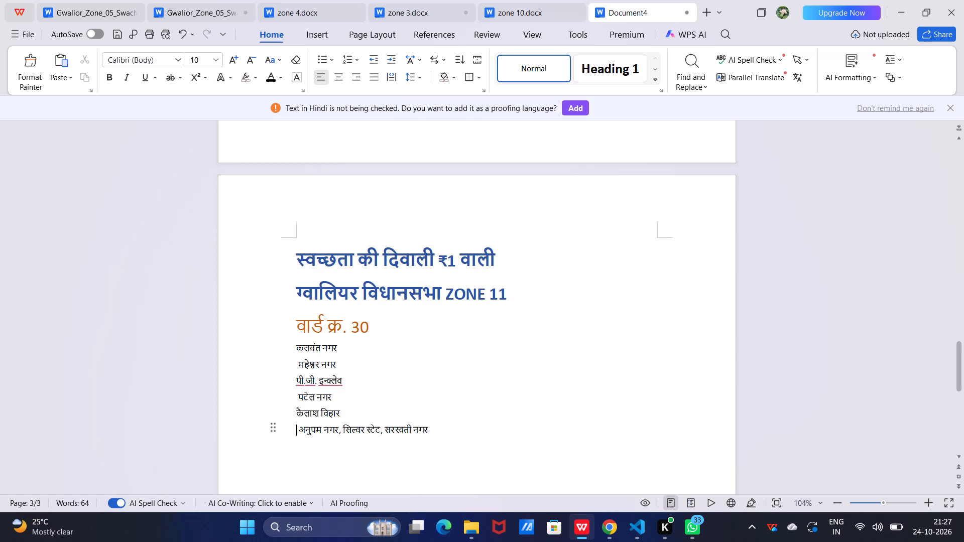
click(344, 429)
key(BackSpace)
key(BackSpace)
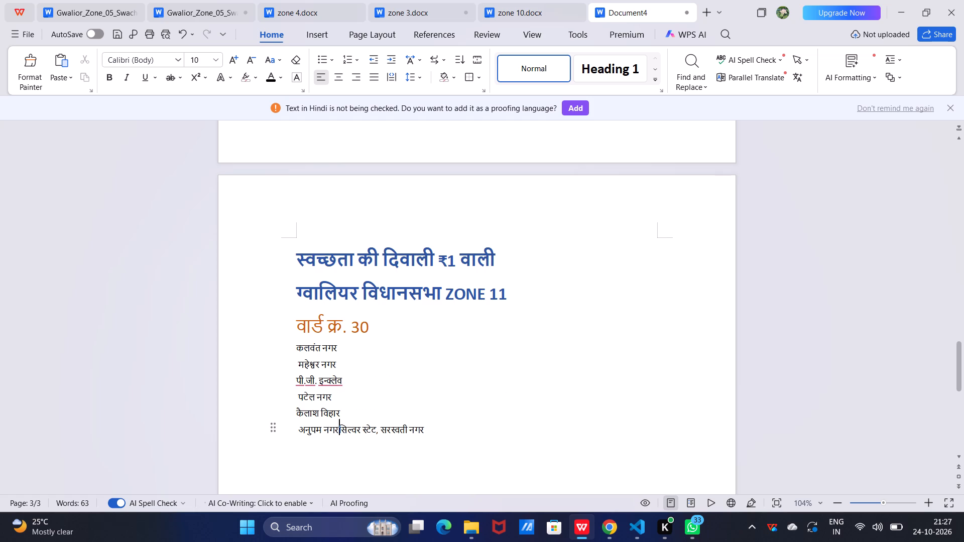
key(Return)
click(333, 448)
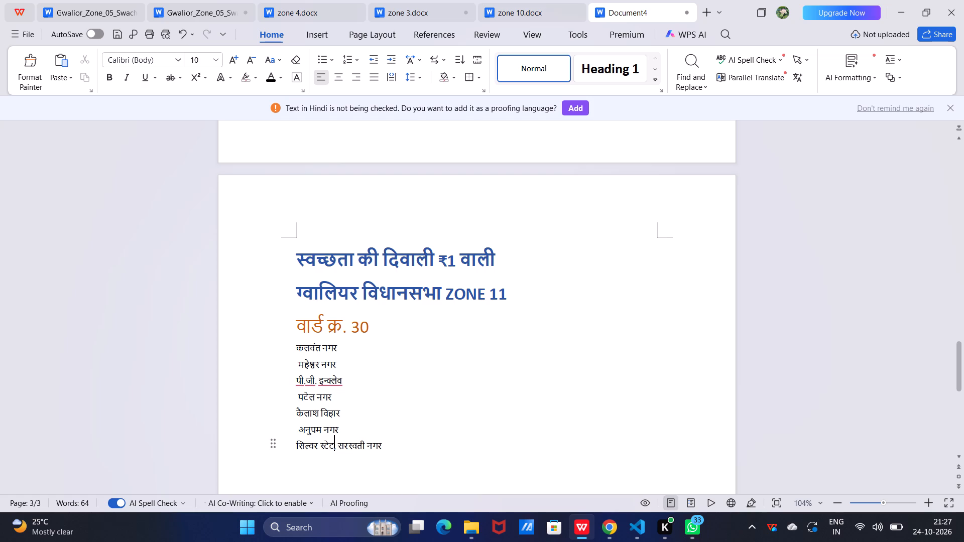
key(Right)
key(BackSpace)
key(Return)
Increase the font size of all eight ward 30 locality lines to 16.
drag(297, 347, 353, 458)
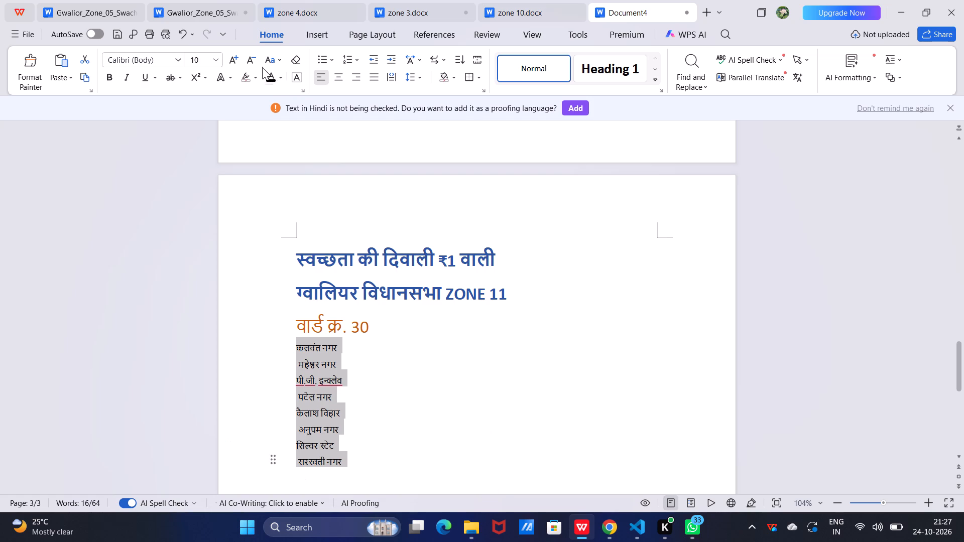
triple_click(240, 62)
click(240, 62)
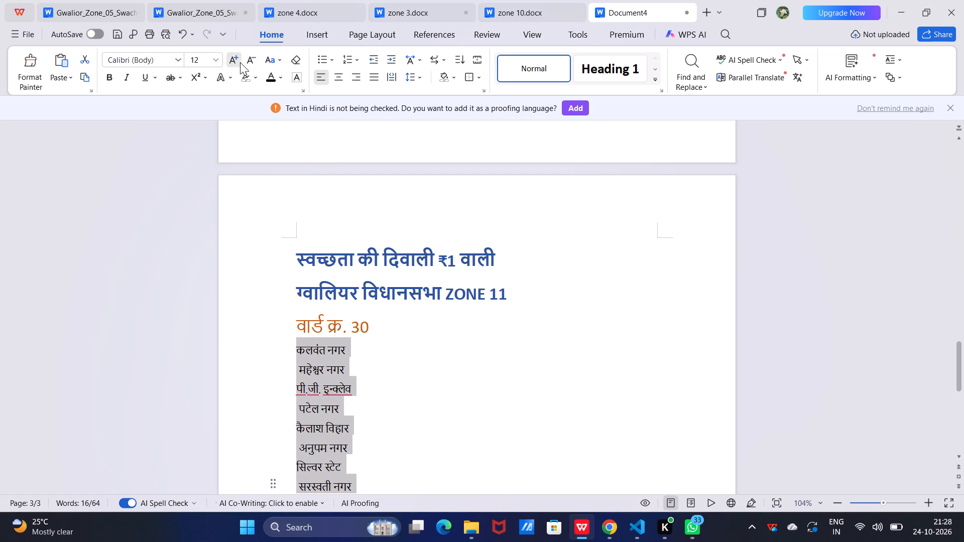
click(240, 62)
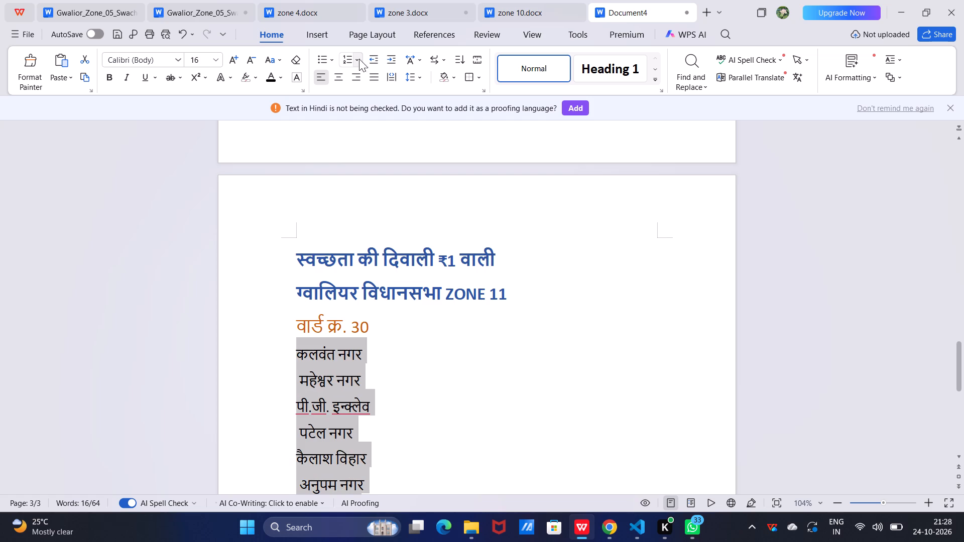
Apply 1. 2. 3. numbering to the ward 30 localities and restart the numbering for this list.
click(358, 58)
click(367, 184)
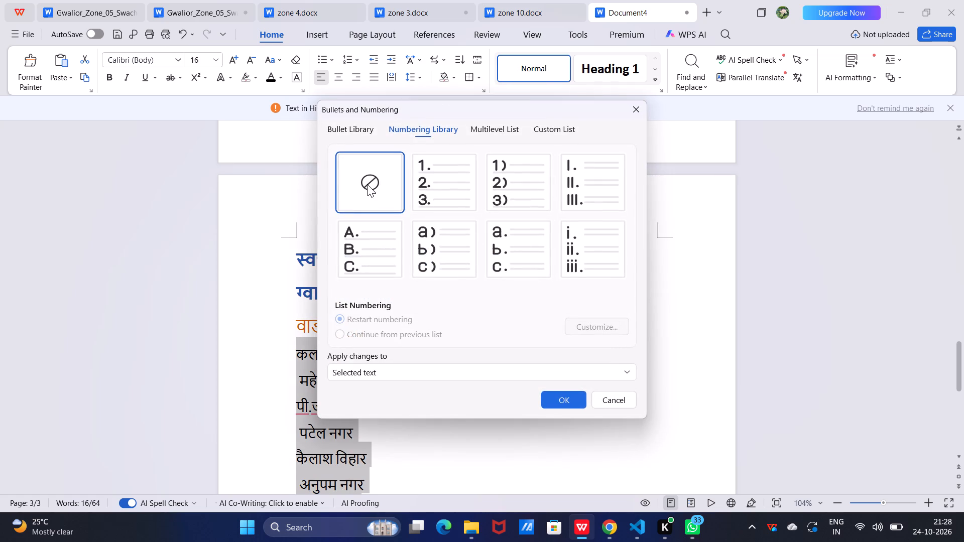
click(438, 168)
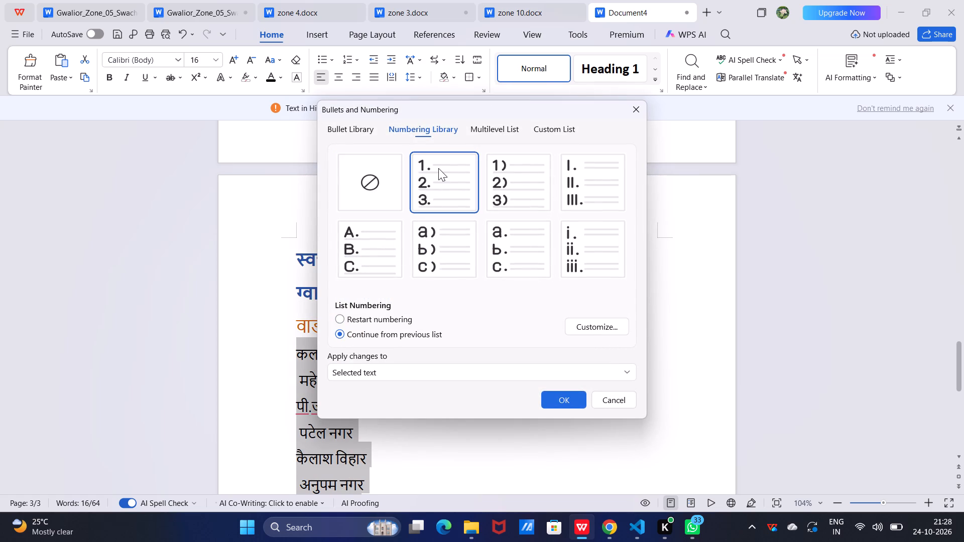
click(374, 315)
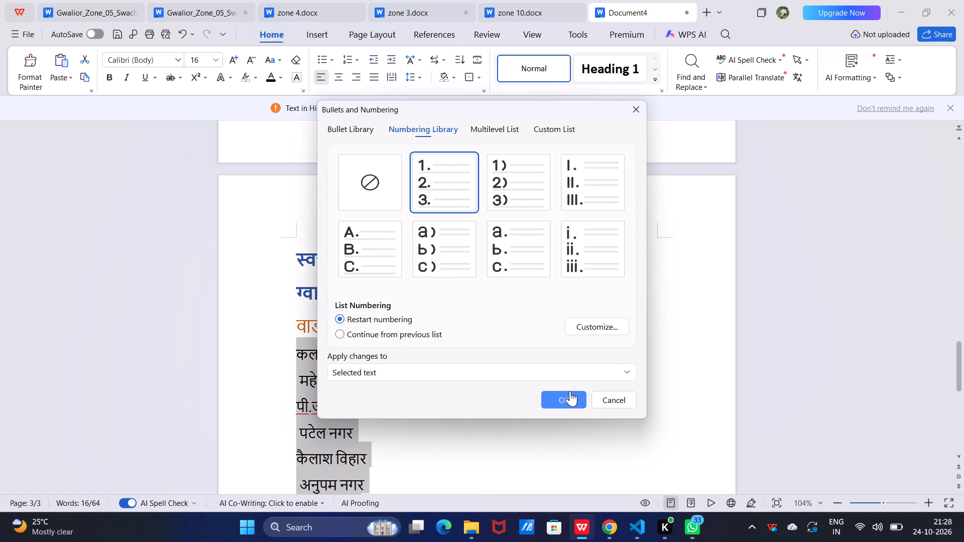
click(568, 391)
click(380, 391)
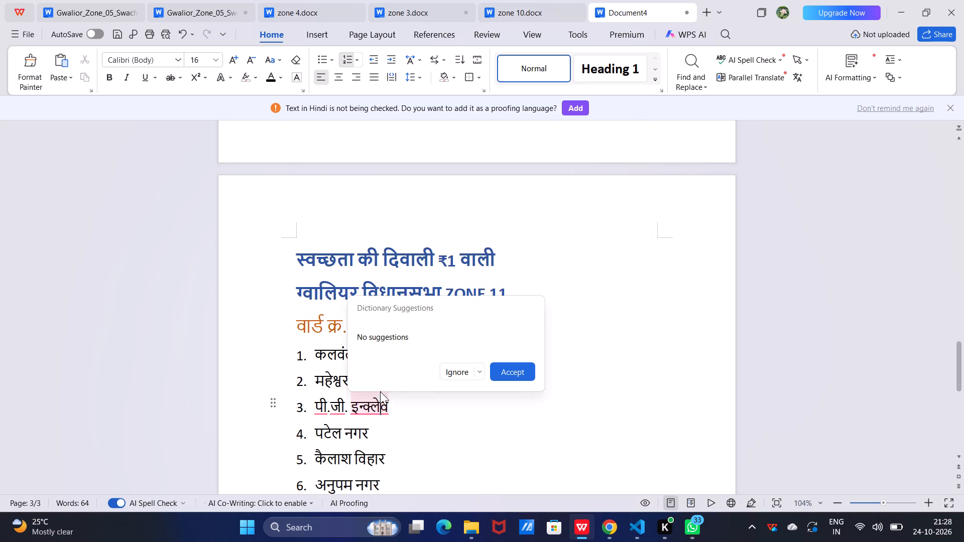
click(615, 376)
Insert a blank line between the ward heading and the numbered localities on the ward 21 and ward 30 pages.
scroll(615, 376, down, 3)
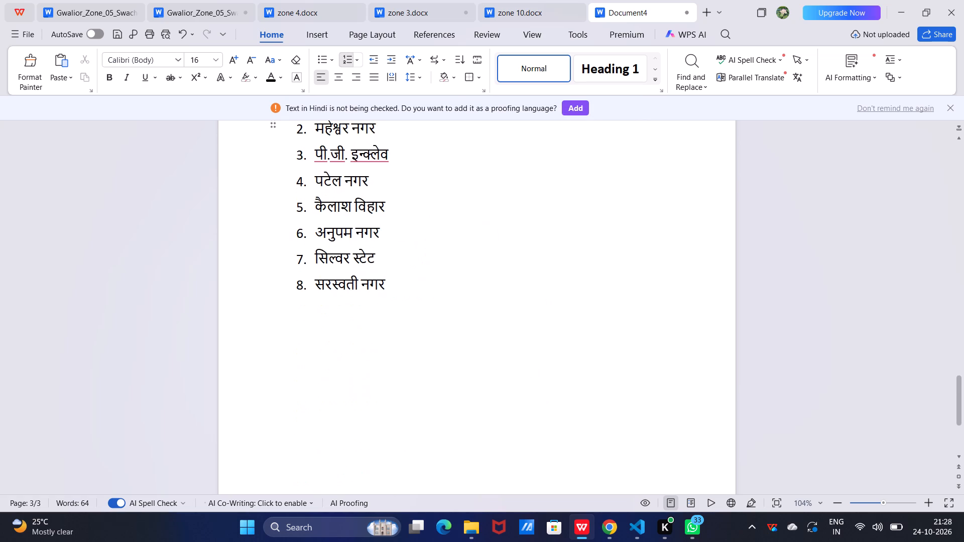
scroll(615, 376, up, 20)
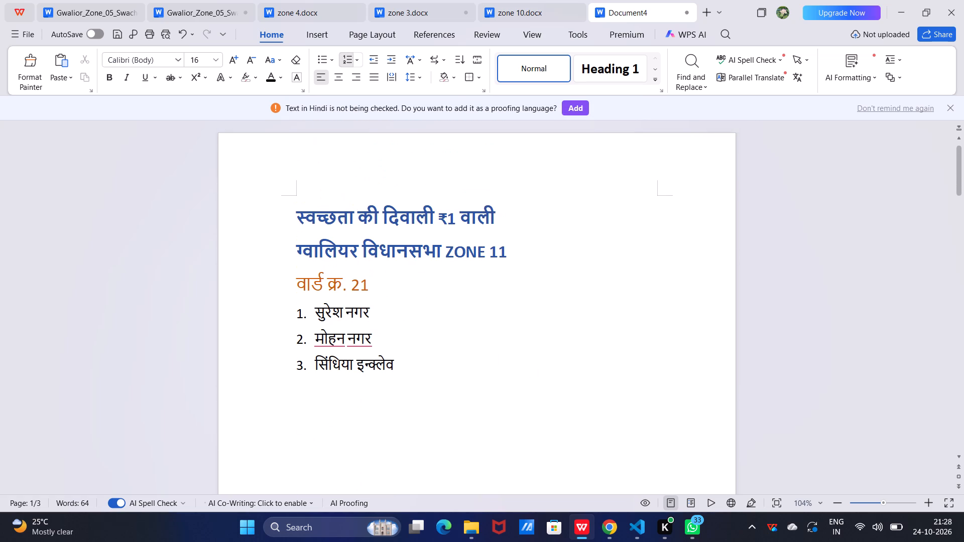
click(371, 289)
key(Return)
scroll(371, 289, down, 6)
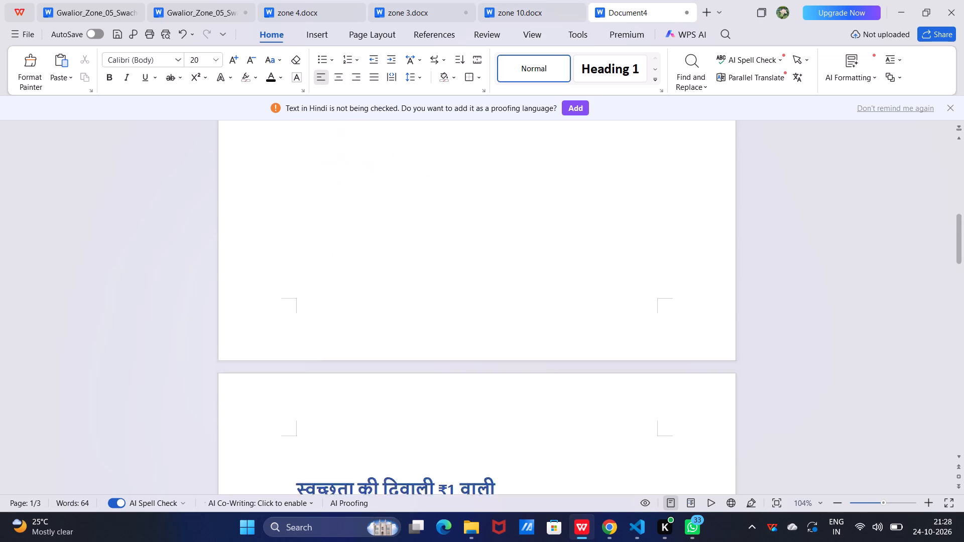
scroll(371, 289, down, 4)
scroll(391, 448, down, 7)
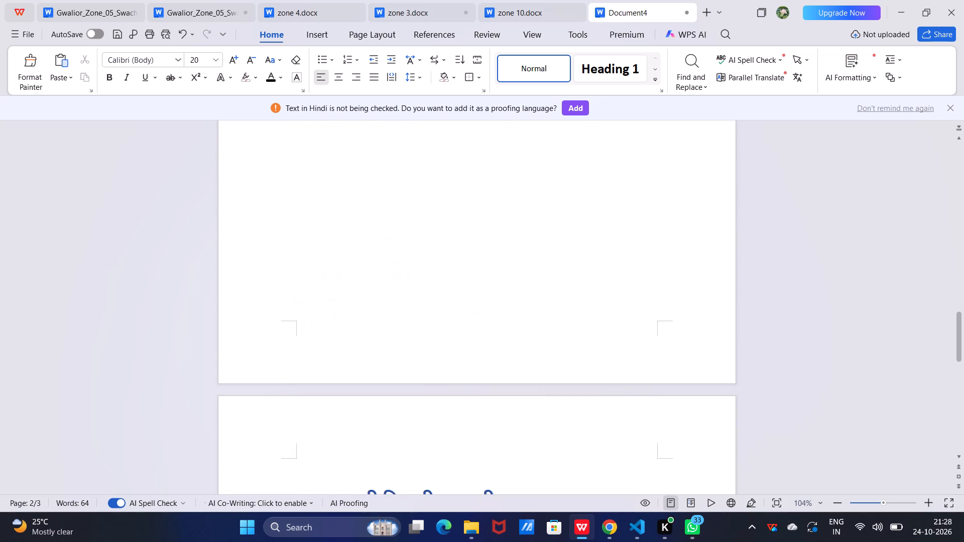
scroll(391, 448, down, 3)
click(386, 330)
key(Return)
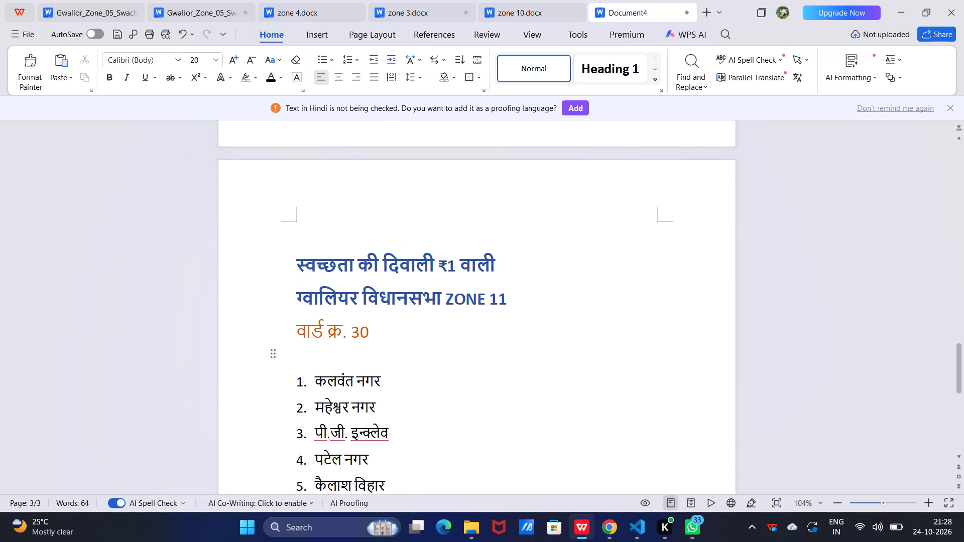
Save the document as a Word file named zone 11 in WPS Drive.
key(ctrl+s)
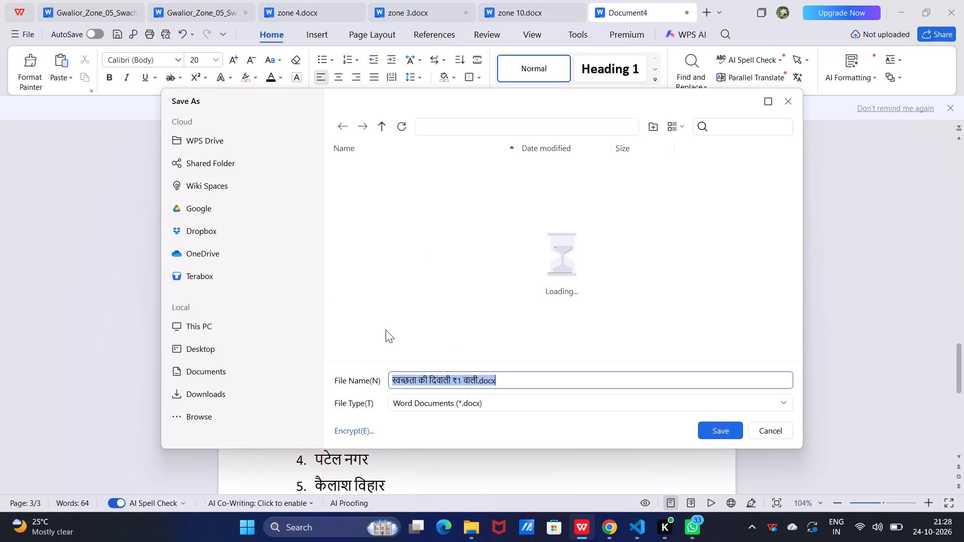
key(BackSpace)
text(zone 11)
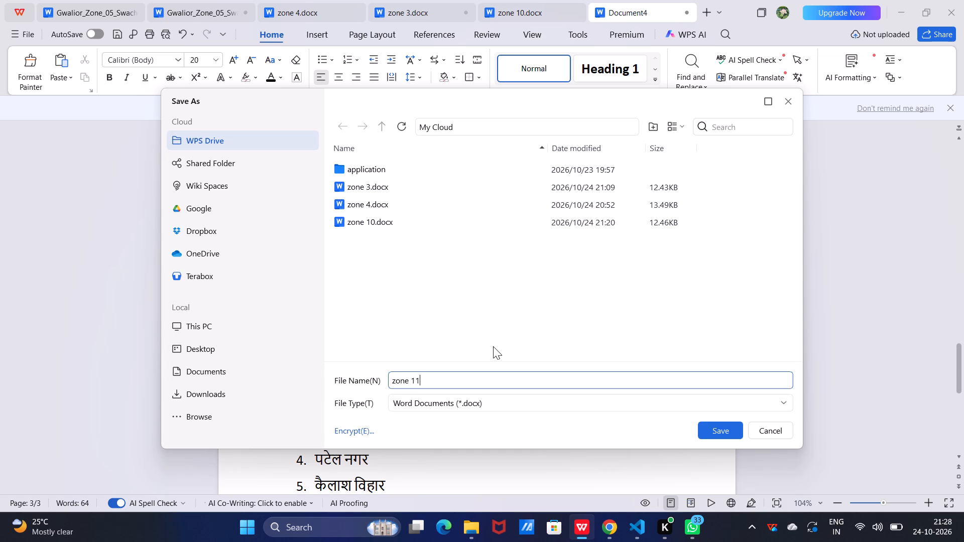
Complete saving the document as a Word file named zone 11 in WPS Drive.
click(716, 426)
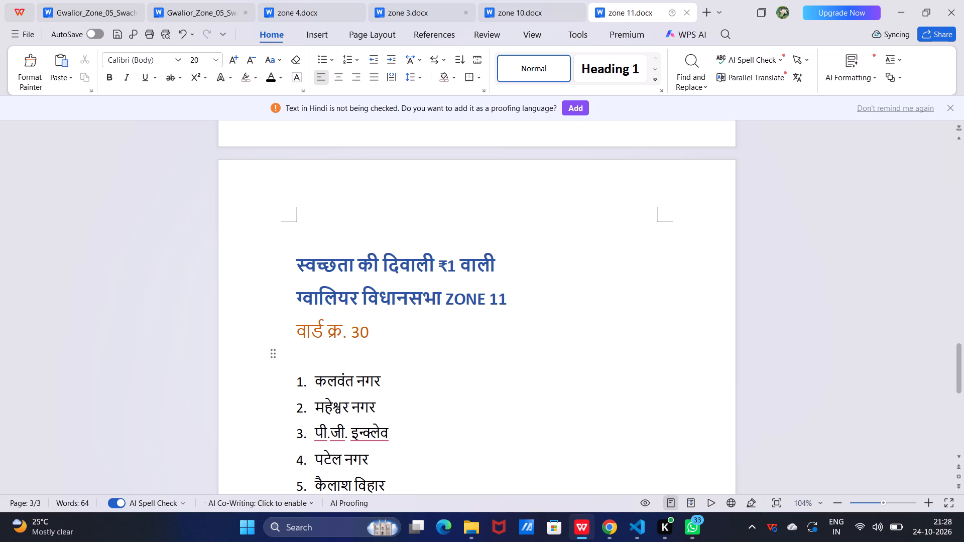
Copy the two title lines and the ward heading from the ward 30 page into a new blank document.
drag(296, 255, 372, 321)
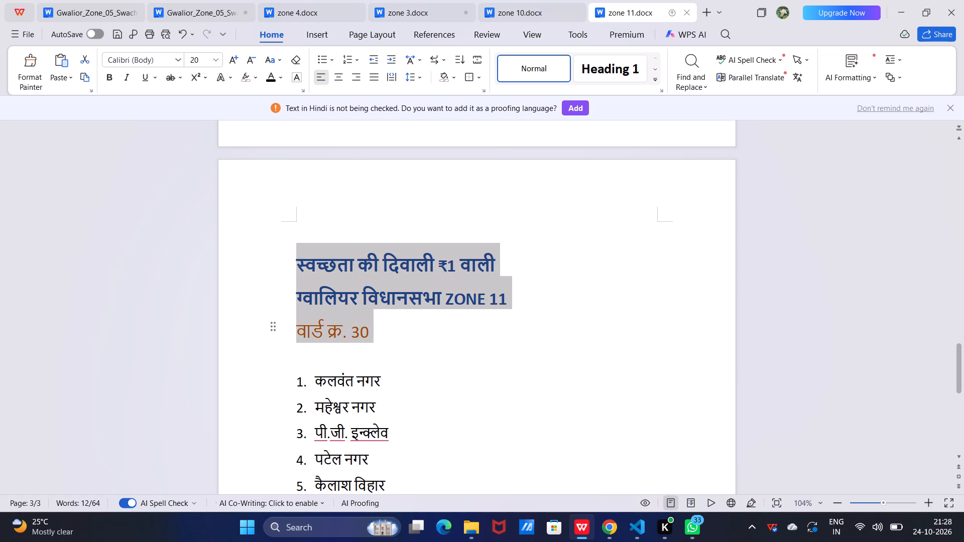
drag(372, 321, 373, 321)
key(ctrl+c)
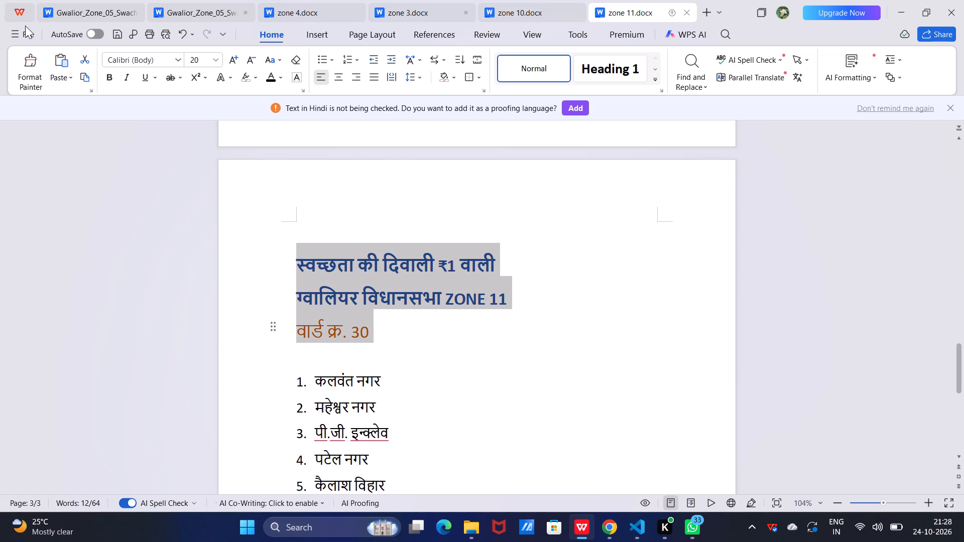
click(25, 25)
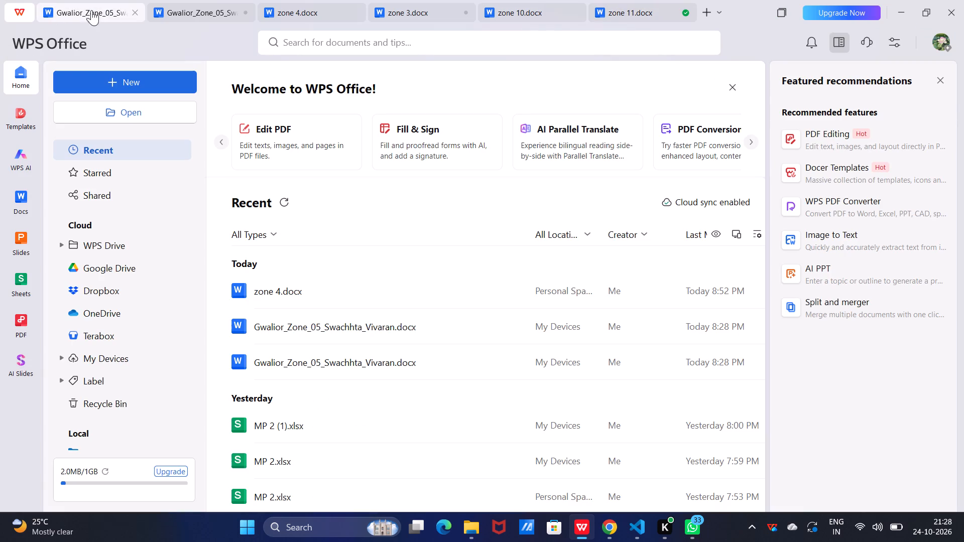
click(646, 16)
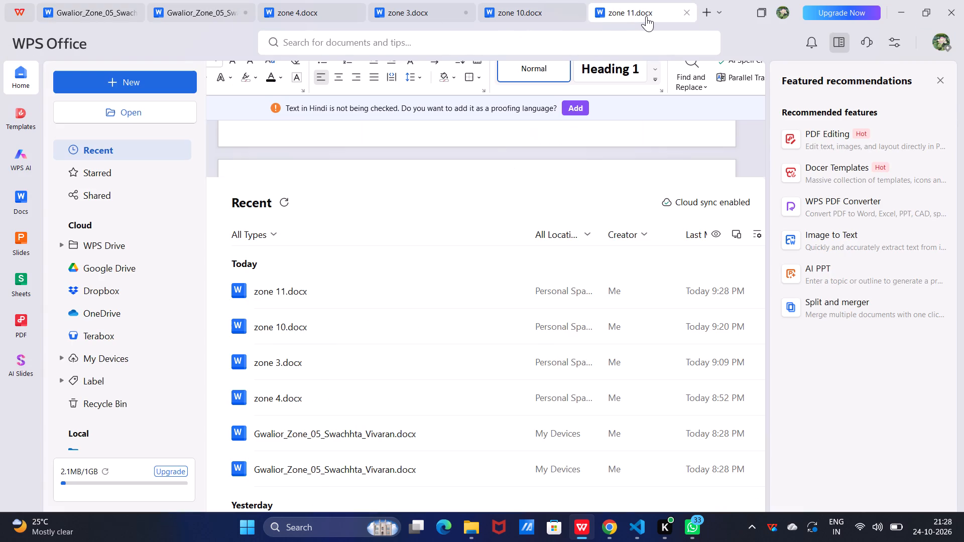
click(11, 35)
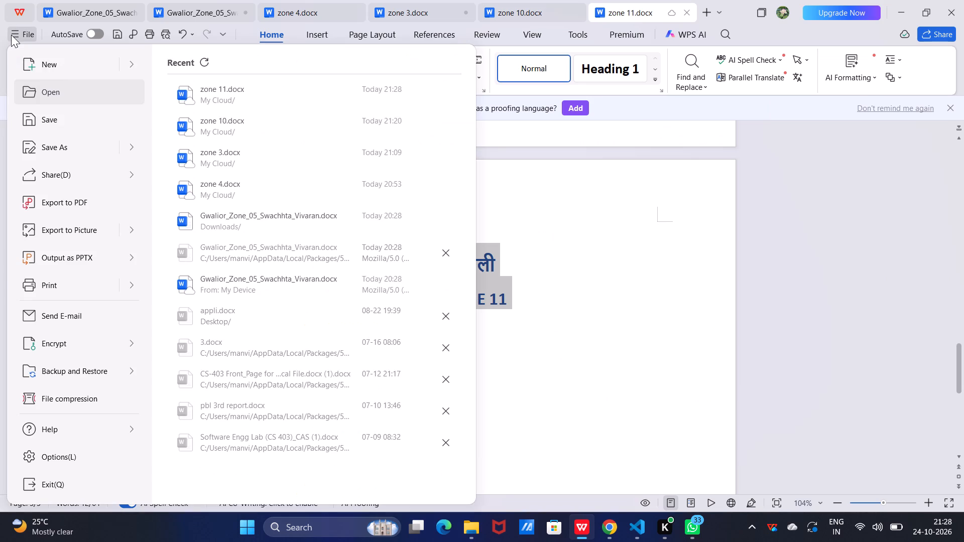
click(40, 65)
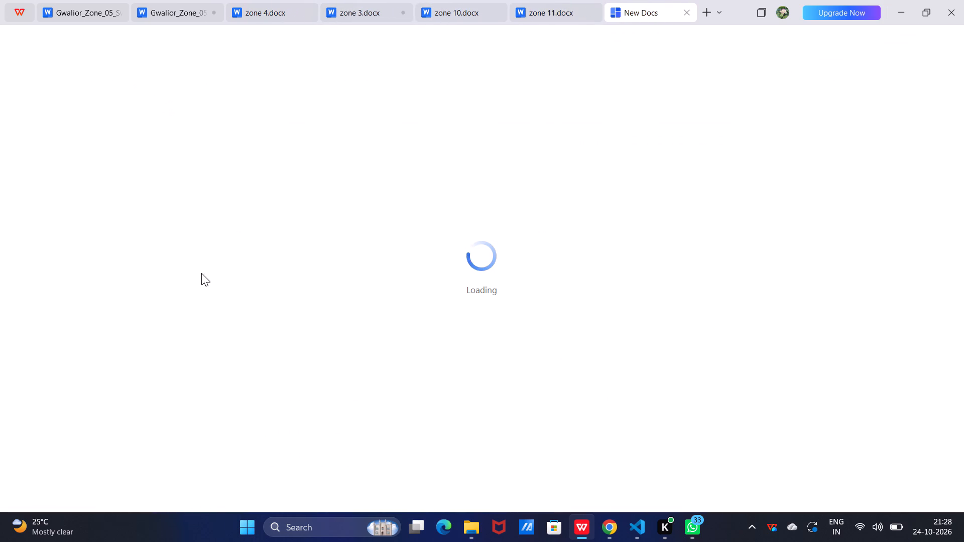
click(88, 147)
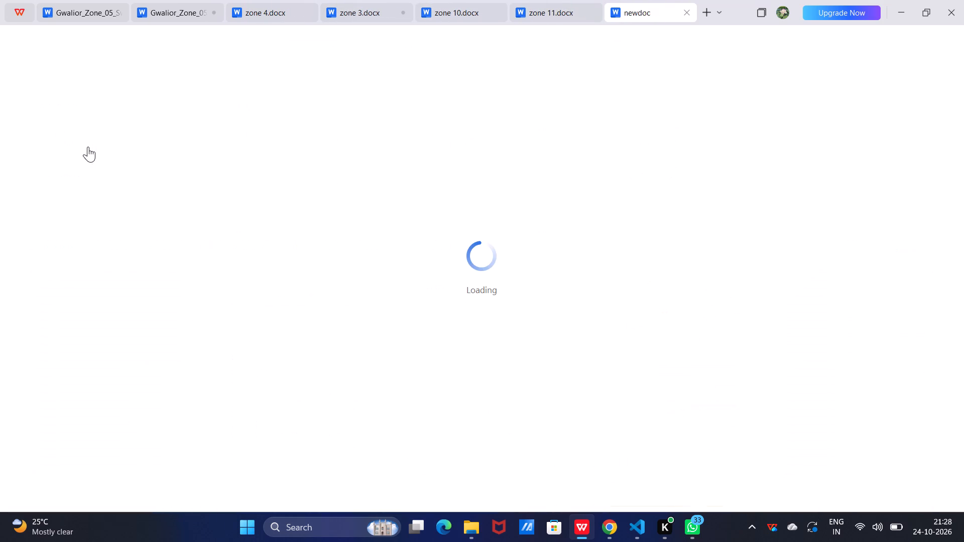
key(ctrl+v)
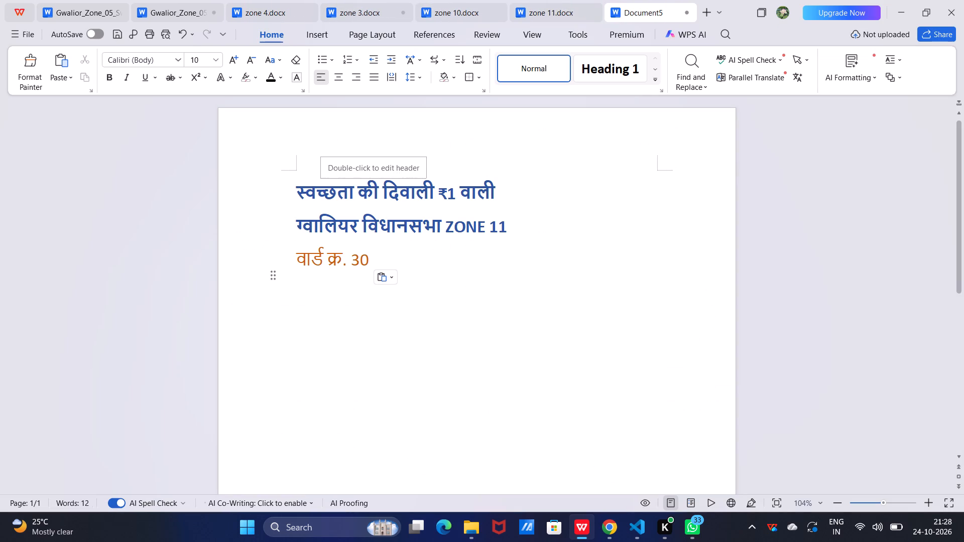
Delete the number 30 from the pasted ward heading, keeping the वार्ड क्र. label.
click(380, 257)
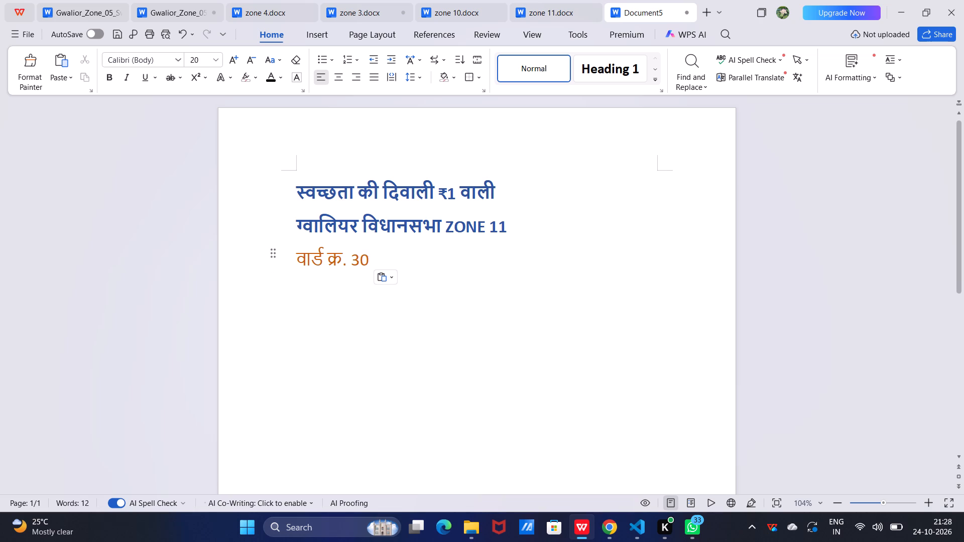
key(BackSpace)
key(BackSpace)
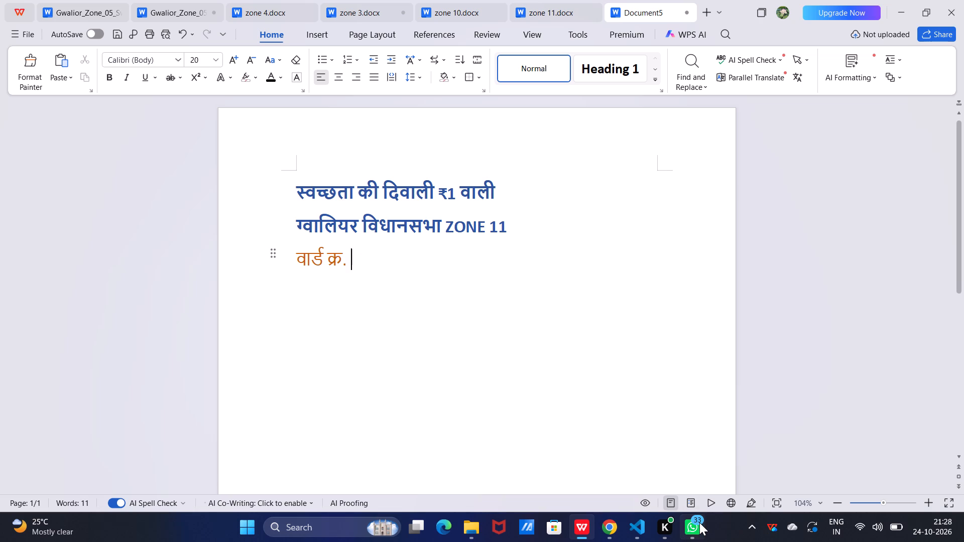
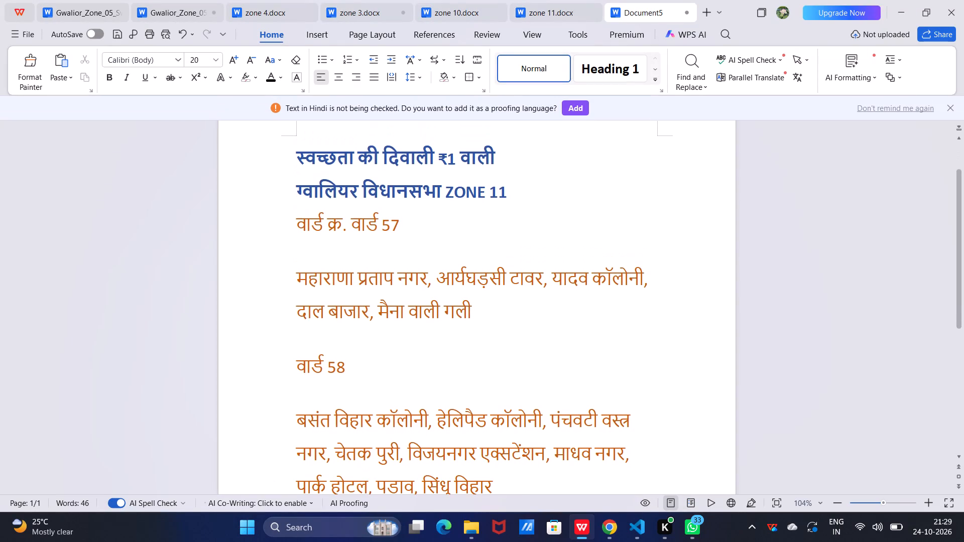
Delete the repeated word वार्ड before 57 in the first ward heading, leaving वार्ड क्र. 57.
click(376, 220)
key(BackSpace)
key(BackSpace)
key(BackSpace)
key(BackSpace)
key(BackSpace)
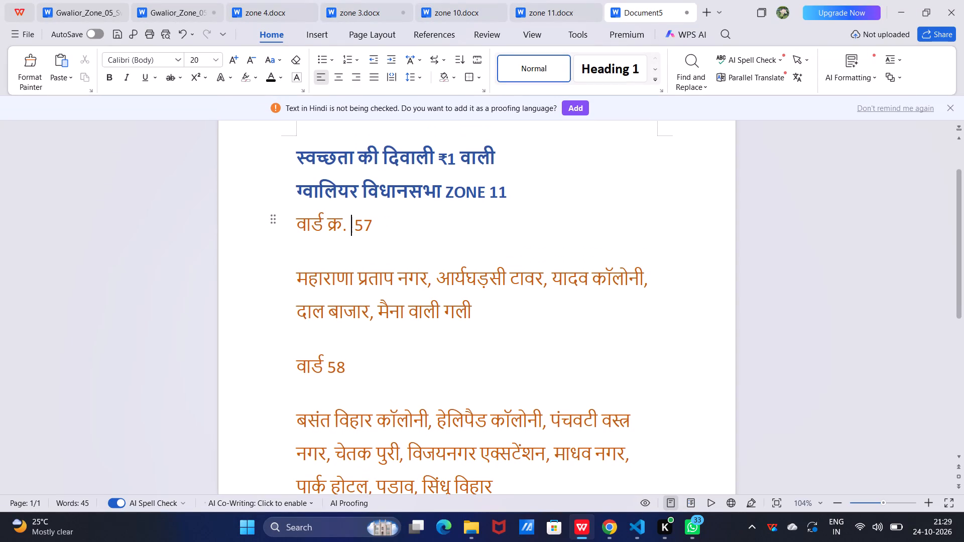
Split the comma-separated ward 57 localities onto separate lines from महाराणा प्रताप नगर onward, removing the commas between them.
click(433, 280)
key(BackSpace)
key(Return)
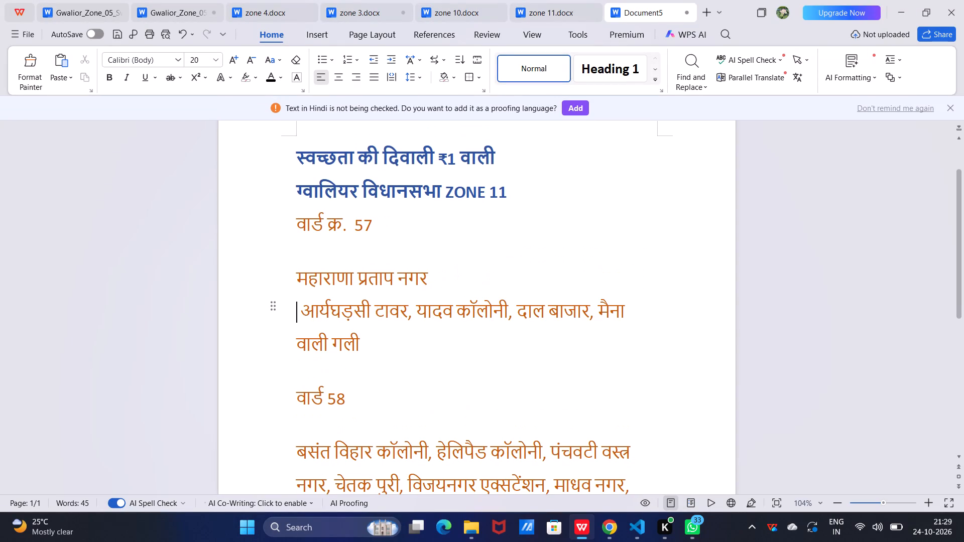
click(413, 311)
key(BackSpace)
key(Return)
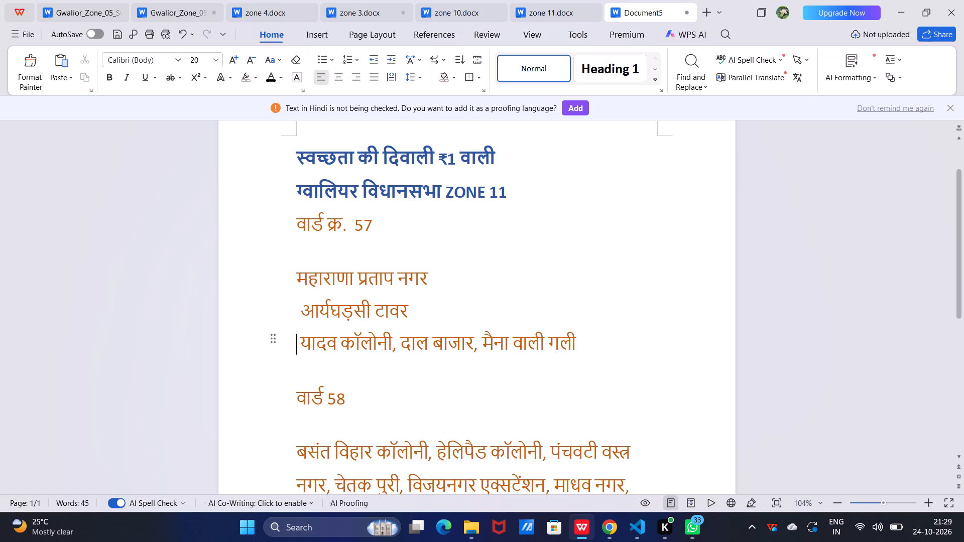
click(402, 349)
key(BackSpace)
key(BackSpace)
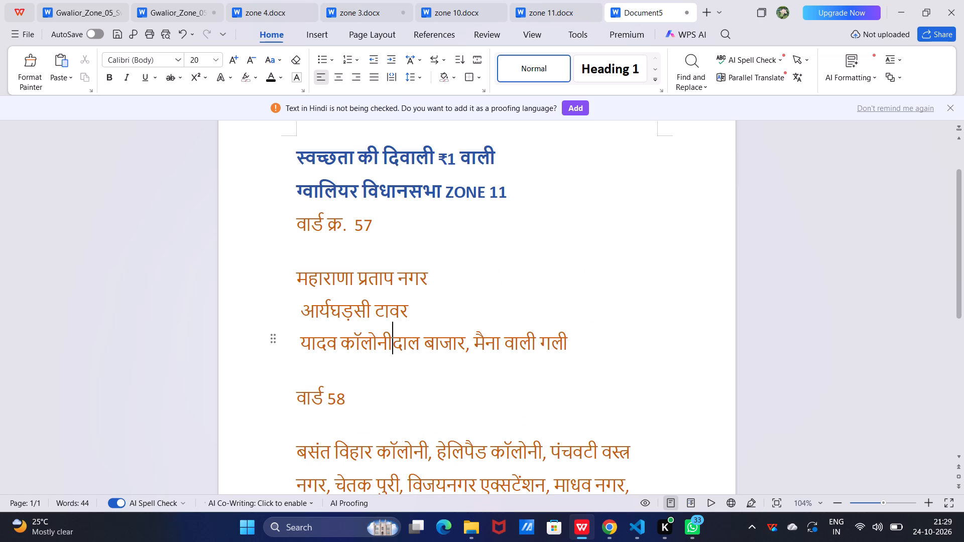
Put दाल बाजार and मैना वाली गली on separate lines in the ward 57 locality list, removing the comma between them.
key(Return)
click(377, 379)
key(BackSpace)
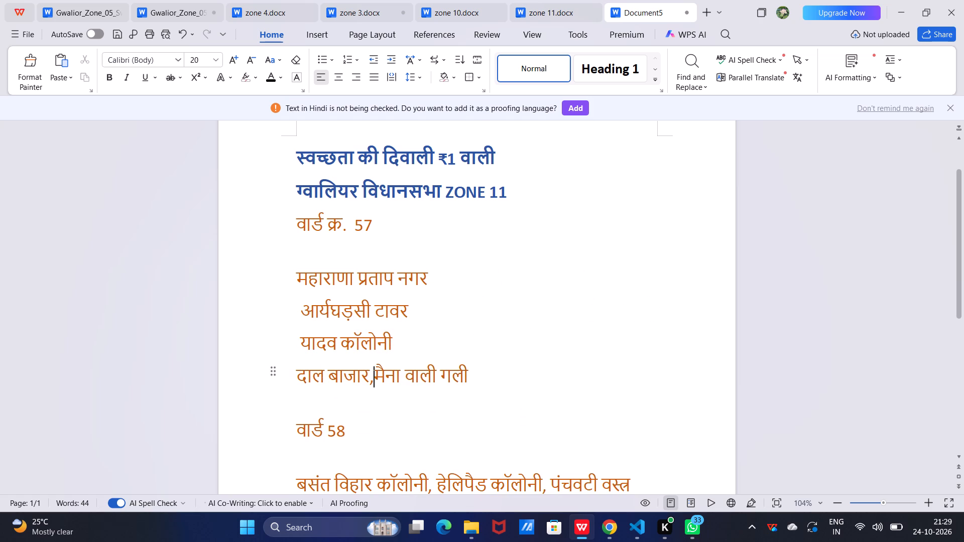
key(BackSpace)
key(Return)
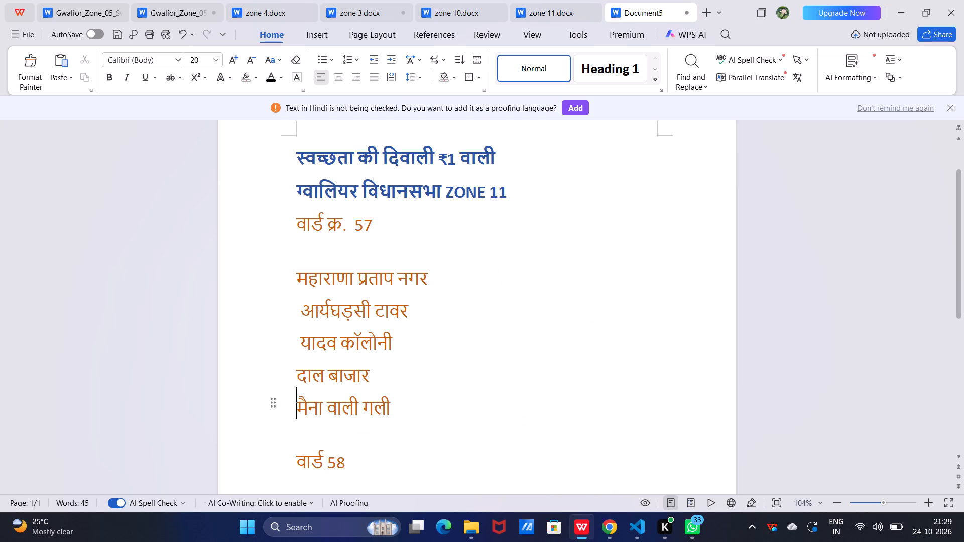
drag(298, 275, 405, 436)
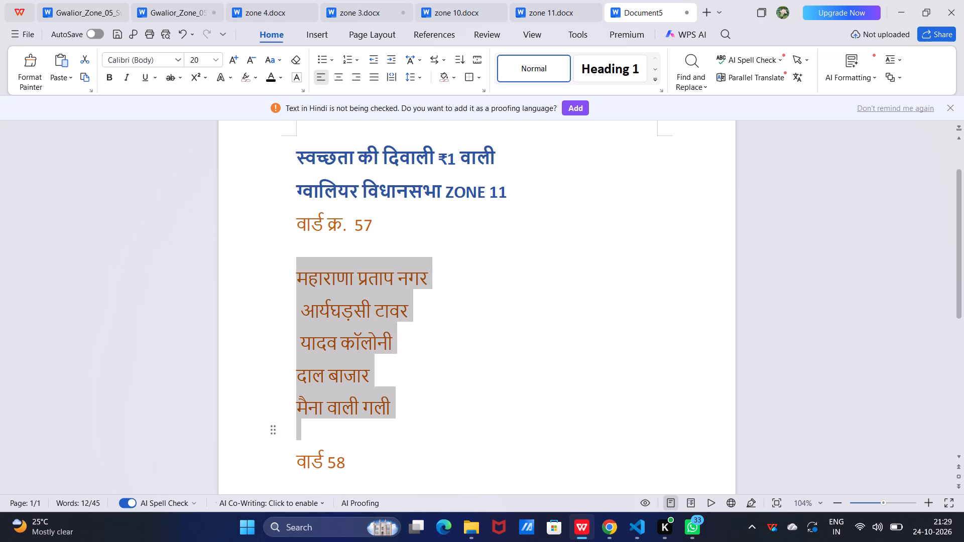
click(551, 440)
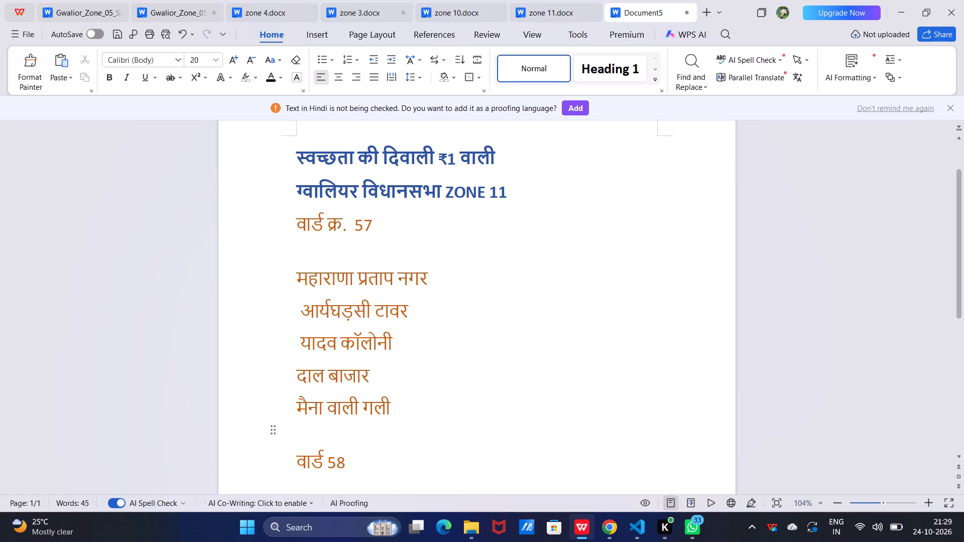
Insert क्र. between वार्ड and 58 in the ward 58 heading, copying क्र from the ward 57 heading.
drag(327, 223, 343, 228)
key(ctrl+c)
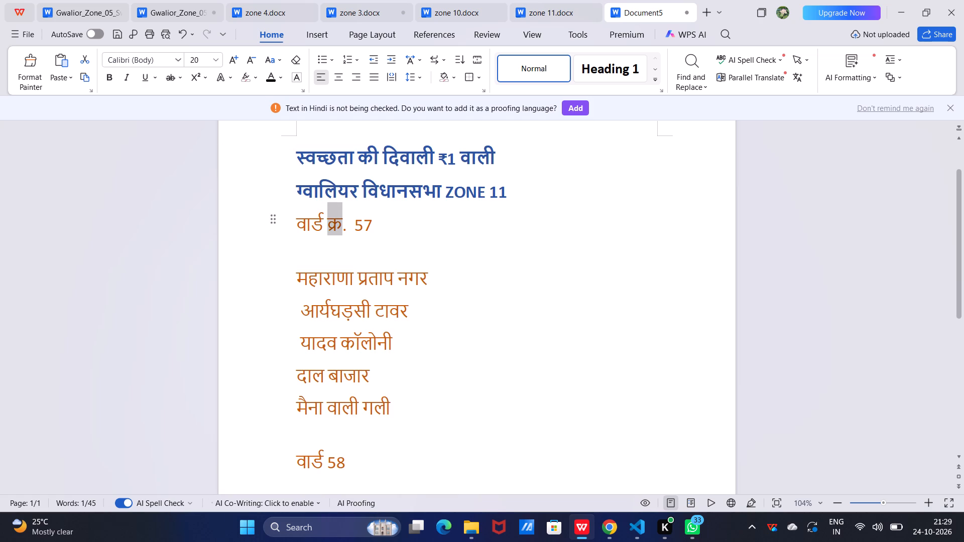
click(323, 460)
key(space)
key(ctrl+v)
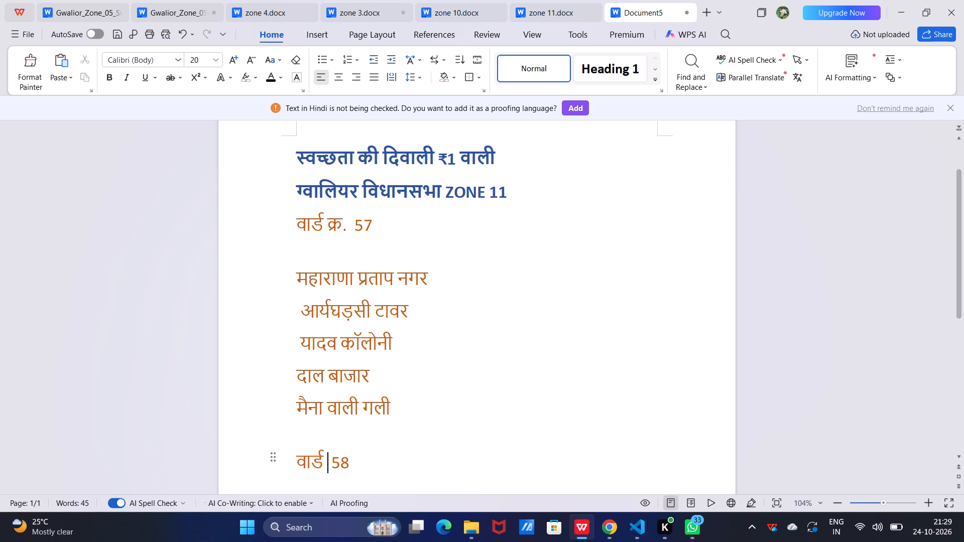
key(period)
Put बसंत विहार कॉलोनी, हेलिपैड कॉलोनी and पंचवटी वस्त्र नगर on separate lines under ward 58, removing the commas after them.
scroll(399, 416, down, 3)
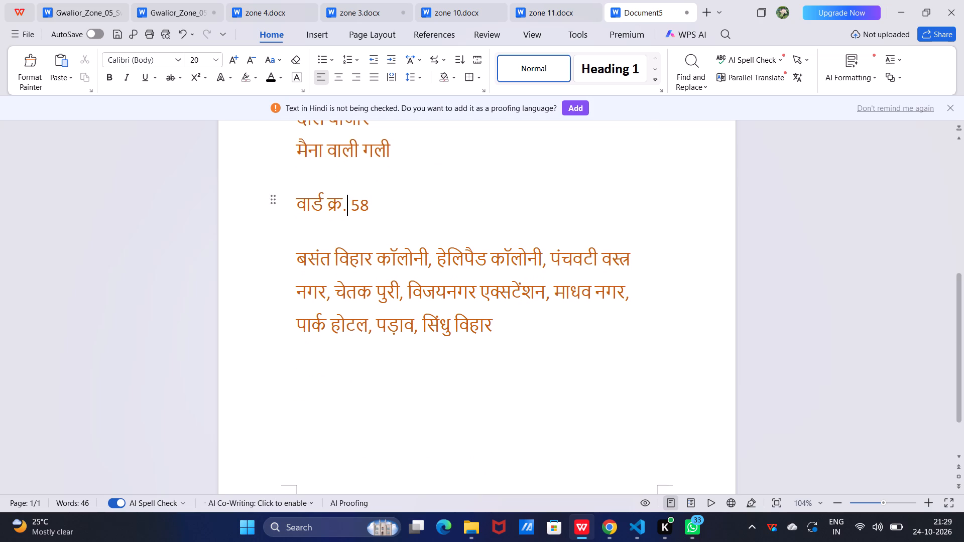
click(439, 261)
key(BackSpace)
key(BackSpace)
key(Return)
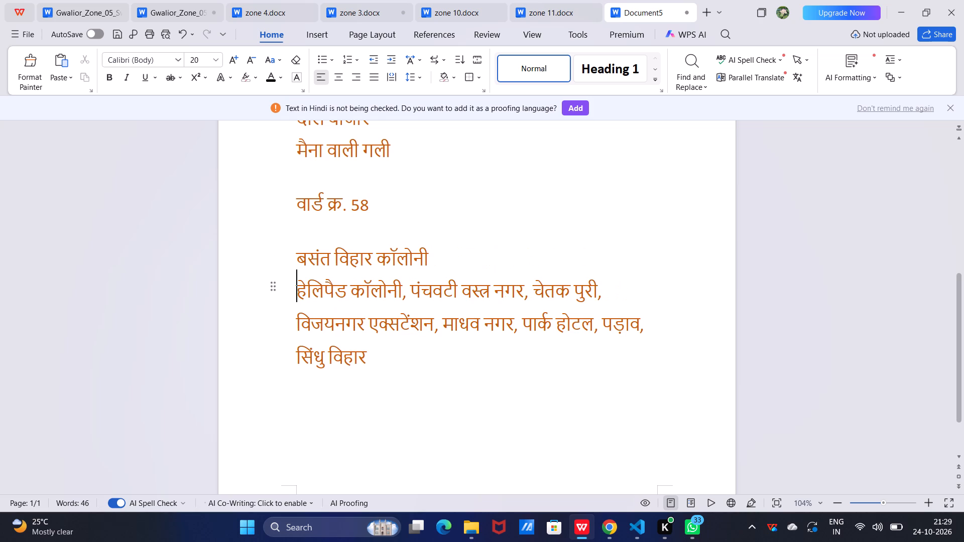
click(411, 290)
key(BackSpace)
key(BackSpace)
key(Return)
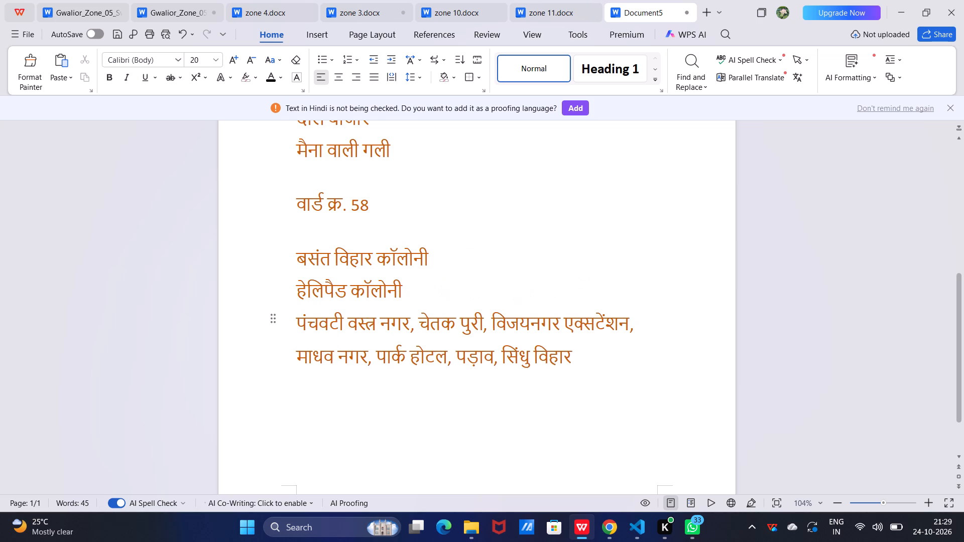
click(418, 331)
key(BackSpace)
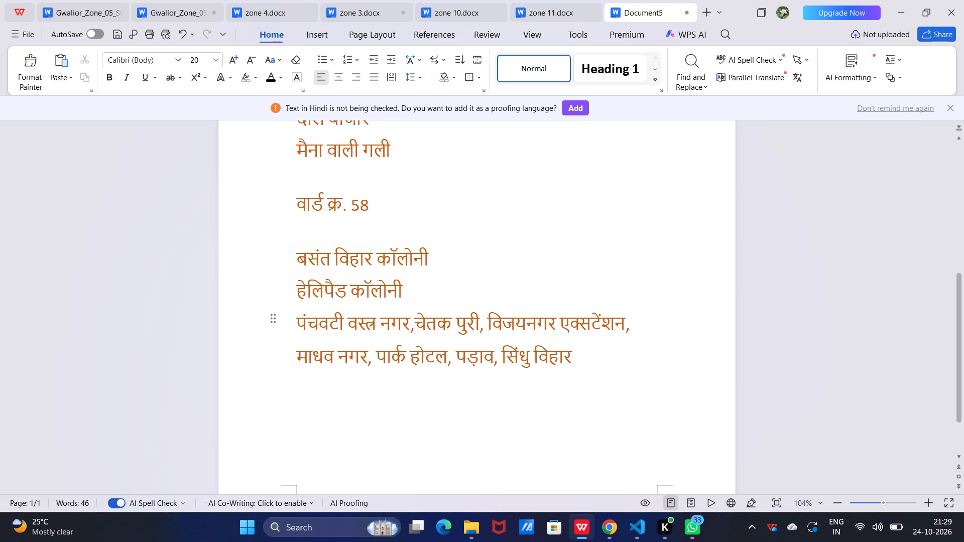
key(BackSpace)
key(Return)
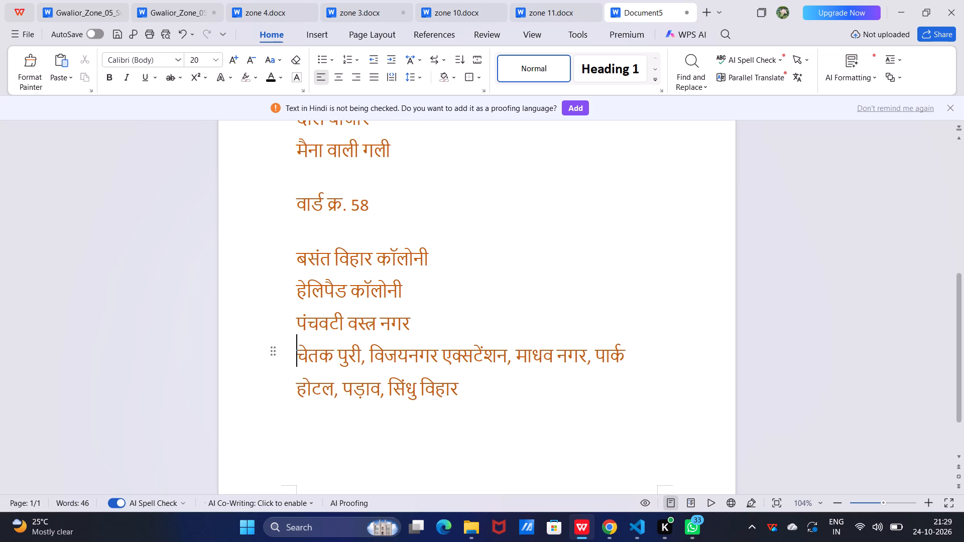
Put चेतक पुरी, विजयनगर एक्सटेंशन and माधव नगर on separate lines in the ward 58 list, removing the commas after them.
click(369, 357)
key(BackSpace)
key(BackSpace)
key(Return)
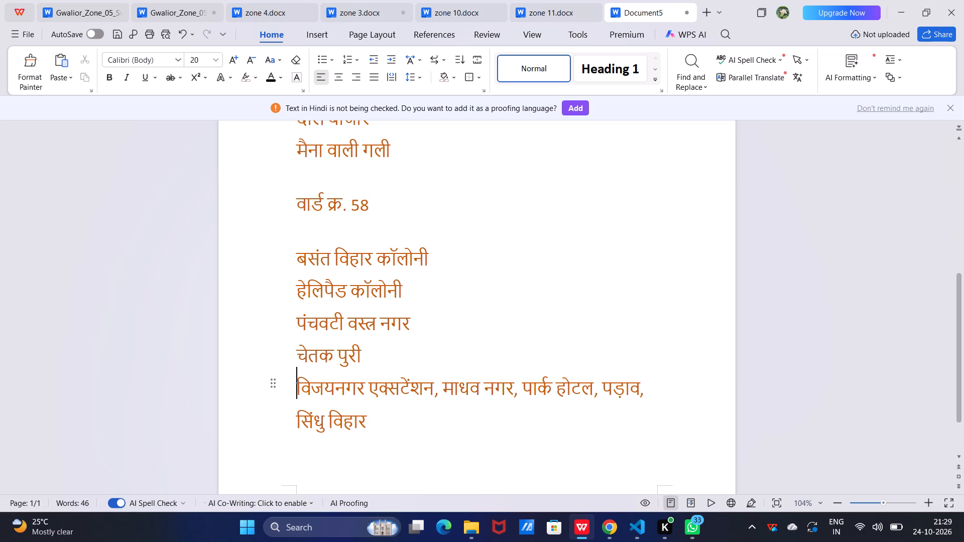
click(443, 396)
key(BackSpace)
key(BackSpace)
key(Return)
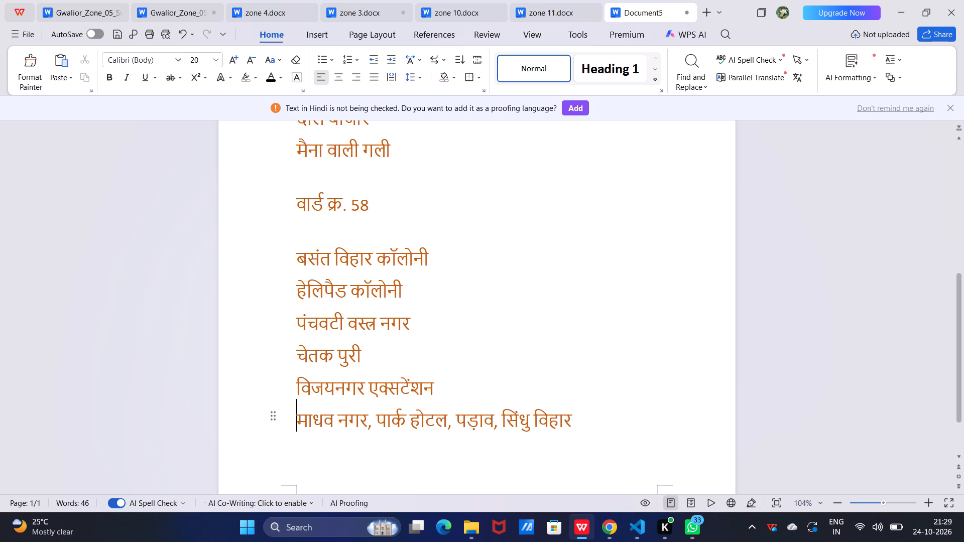
click(375, 423)
key(BackSpace)
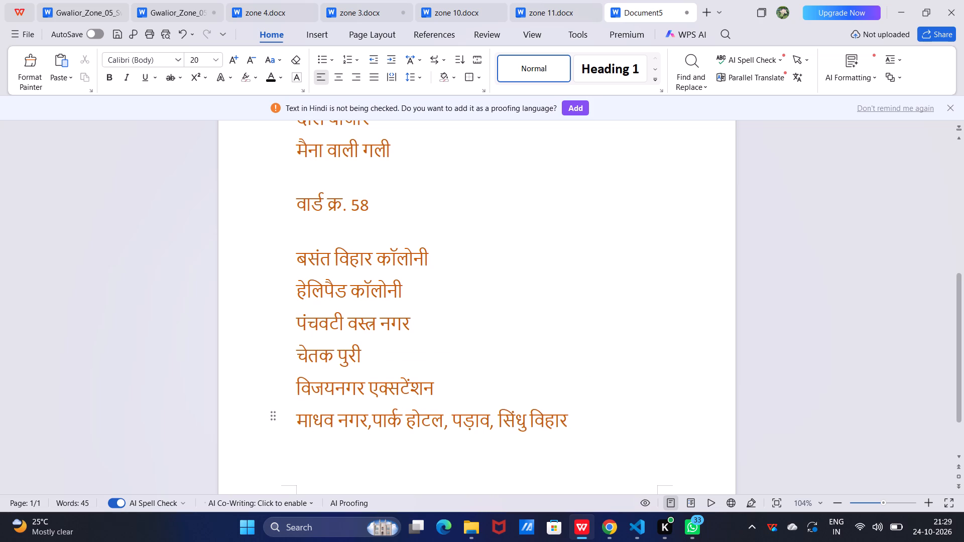
key(BackSpace)
key(Return)
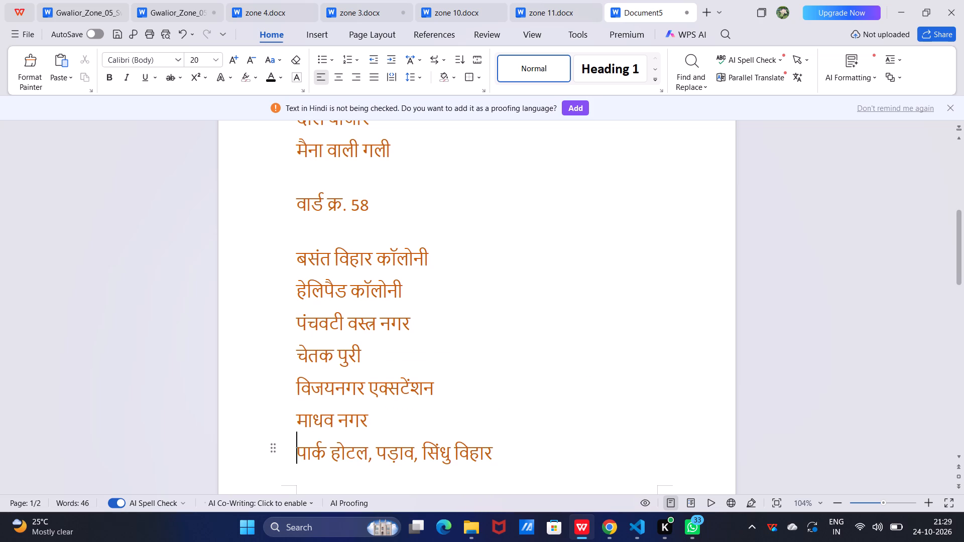
Put पार्क होटल, पड़ाव and सिंधु विहार on separate lines at the end of the ward 58 list, removing the commas.
click(378, 461)
key(BackSpace)
key(BackSpace)
key(Return)
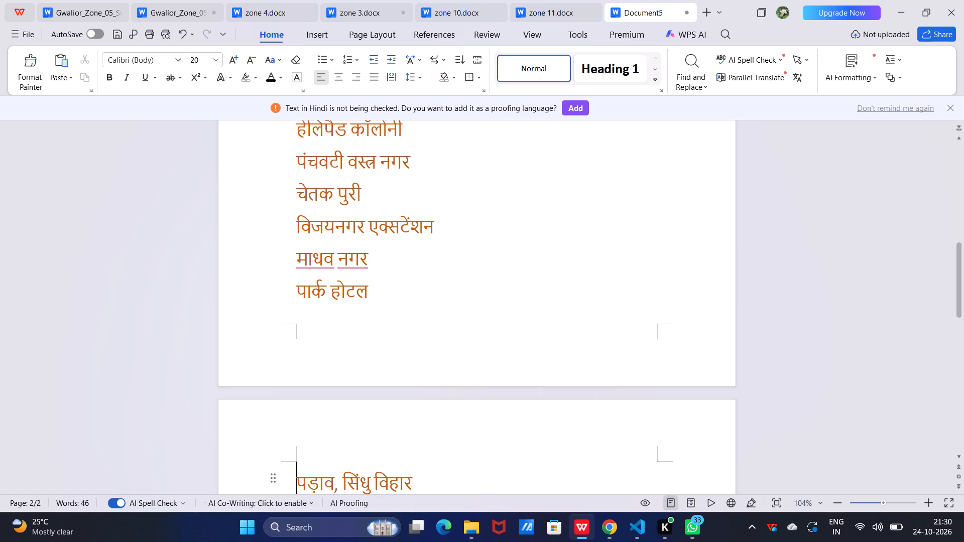
scroll(371, 310, down, 1)
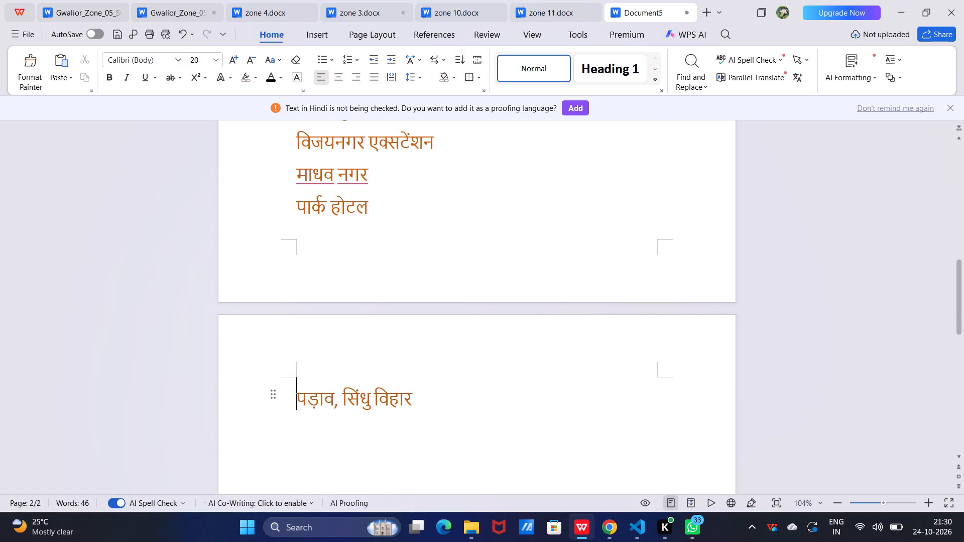
click(340, 400)
key(BackSpace)
key(Return)
Copy the two blue title lines from the document's start and paste them on the blank line above the ward 58 heading.
scroll(340, 400, up, 5)
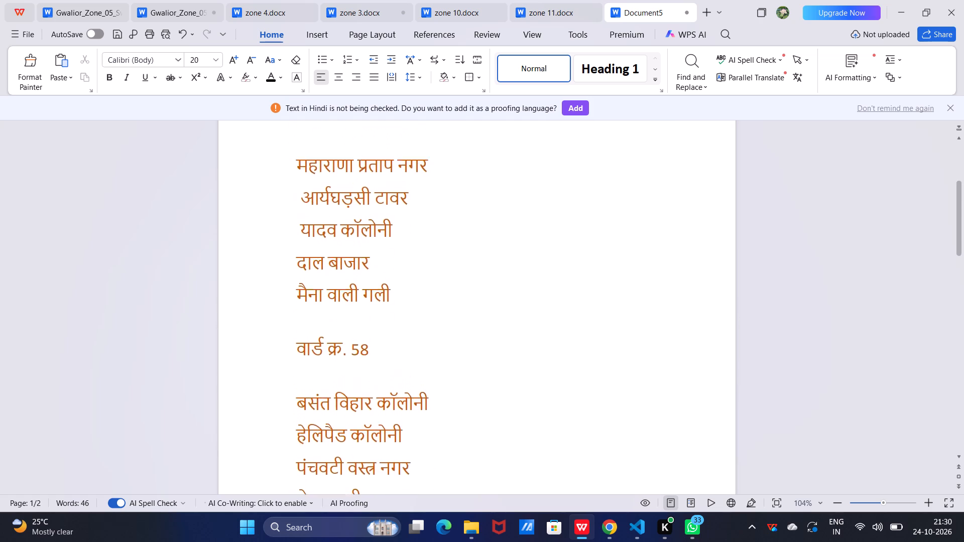
scroll(340, 400, up, 4)
scroll(340, 400, down, 2)
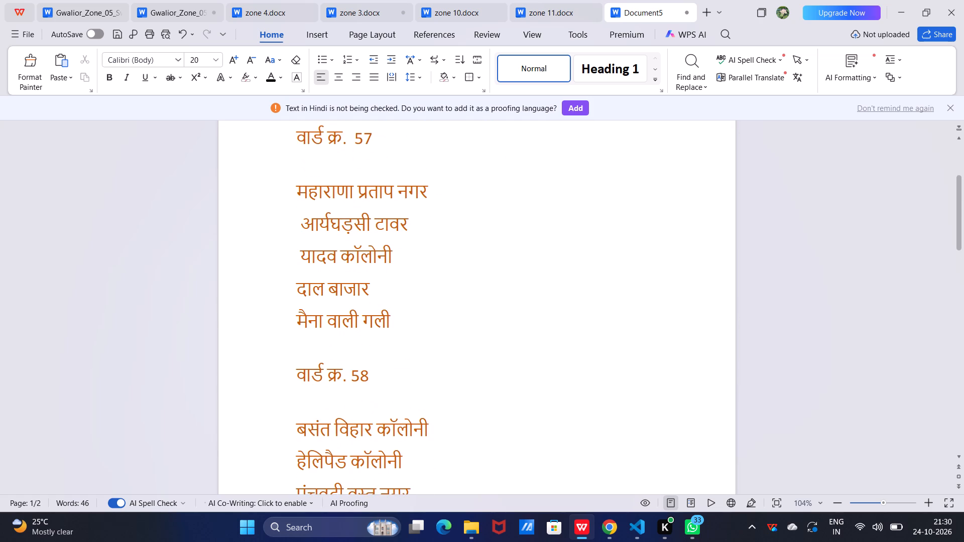
scroll(354, 270, up, 3)
drag(297, 216, 482, 258)
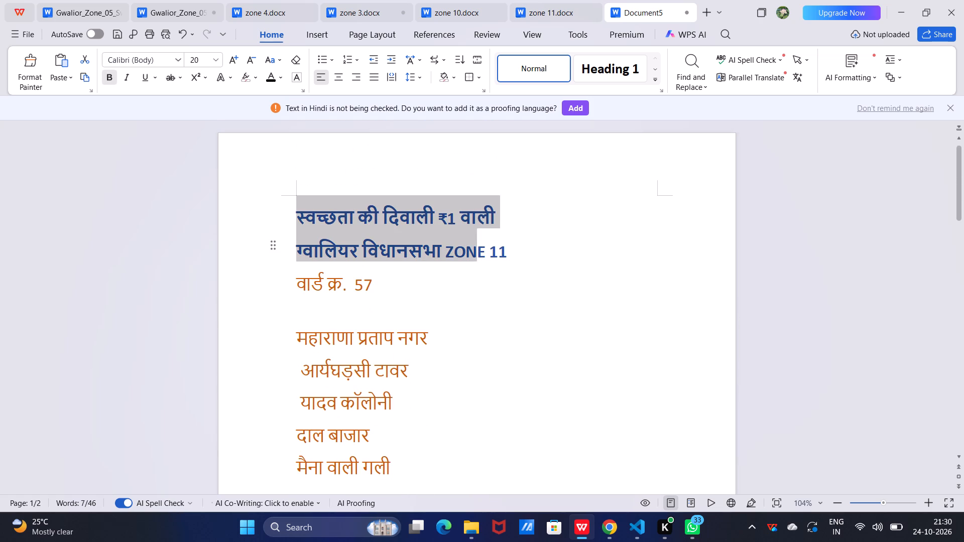
drag(482, 258, 518, 259)
key(ctrl+c)
scroll(518, 259, up, 1)
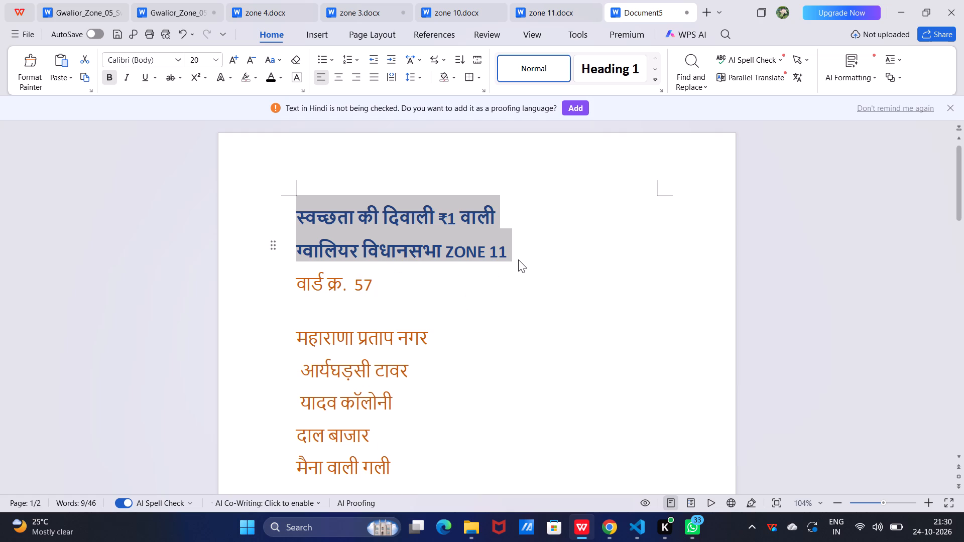
scroll(518, 259, up, 1)
click(477, 298)
scroll(477, 298, down, 3)
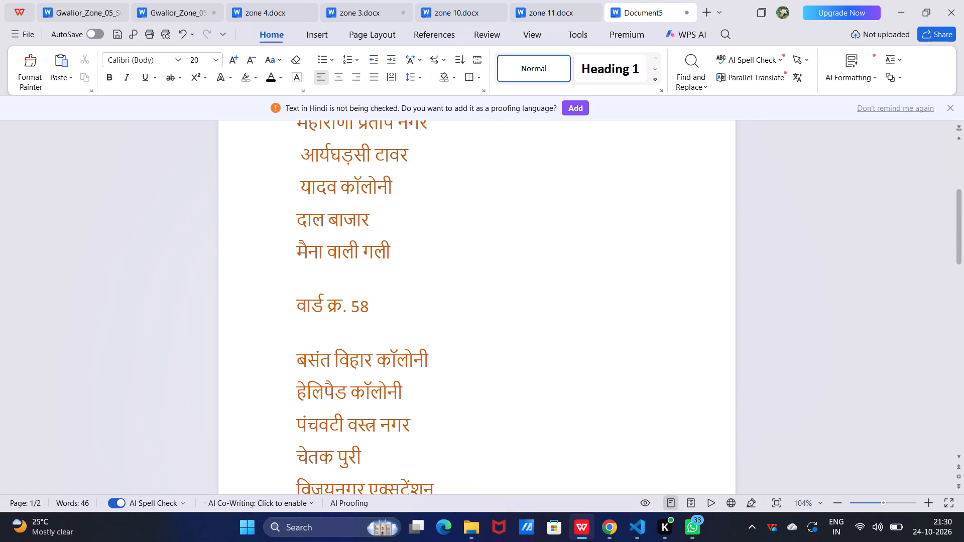
click(336, 282)
key(ctrl+v)
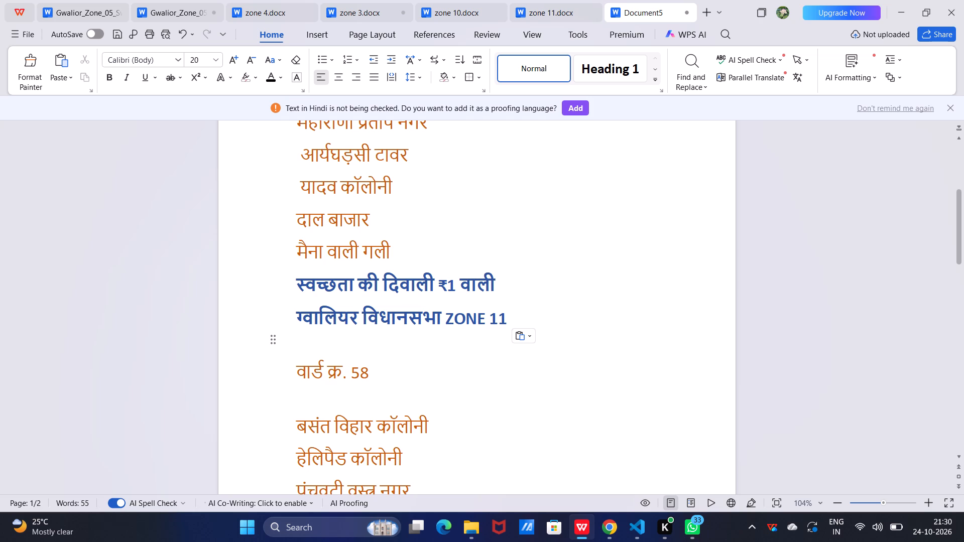
scroll(336, 282, up, 9)
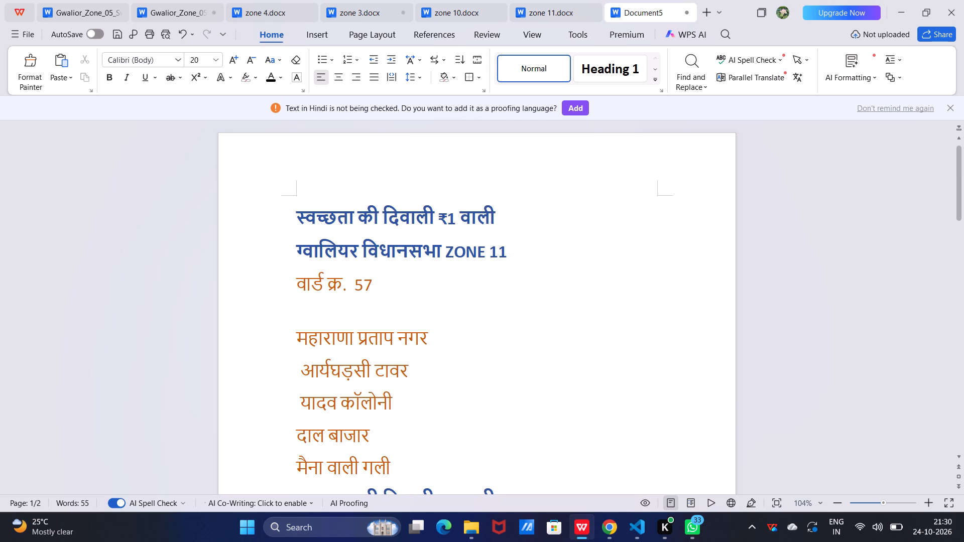
In the zone 11.docx document, change the first page's ward number to 24.
click(549, 9)
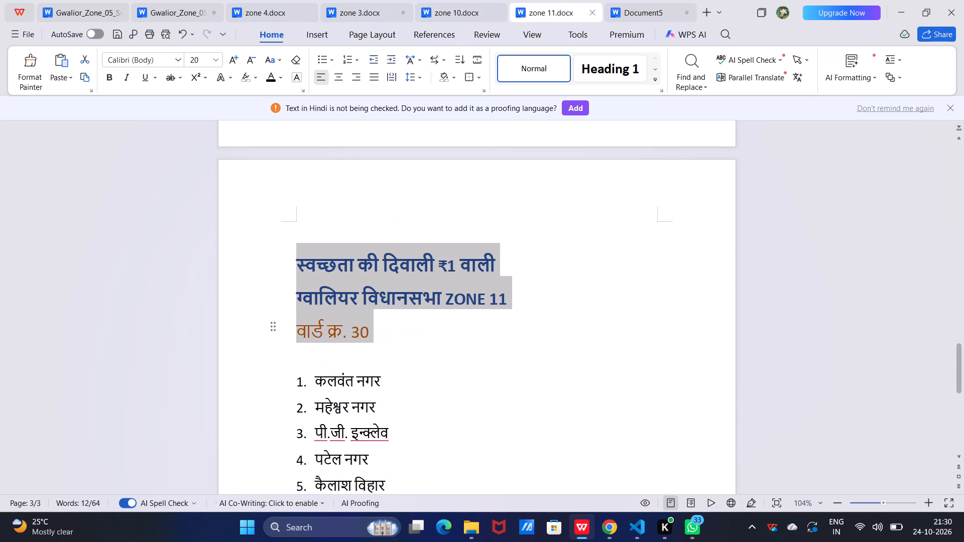
click(473, 418)
scroll(473, 418, up, 14)
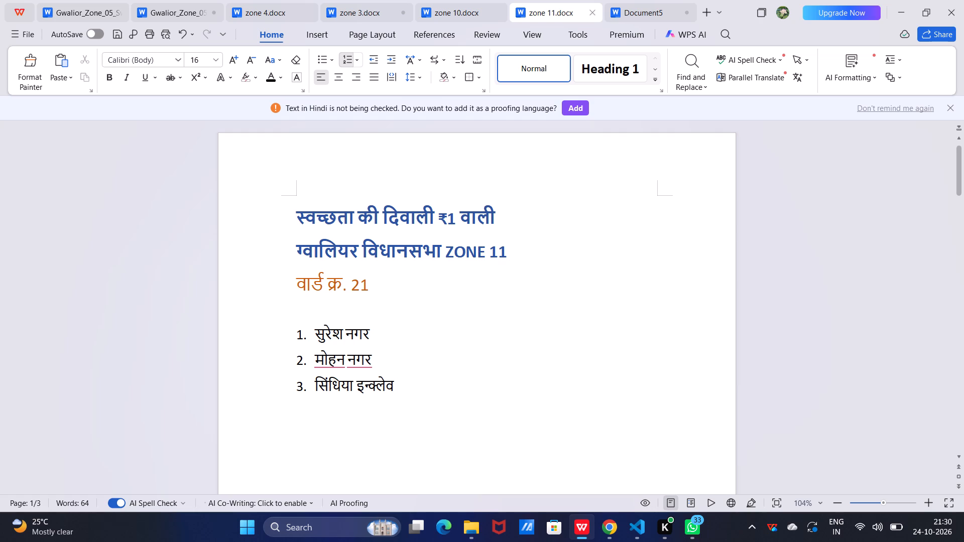
click(387, 288)
key(BackSpace)
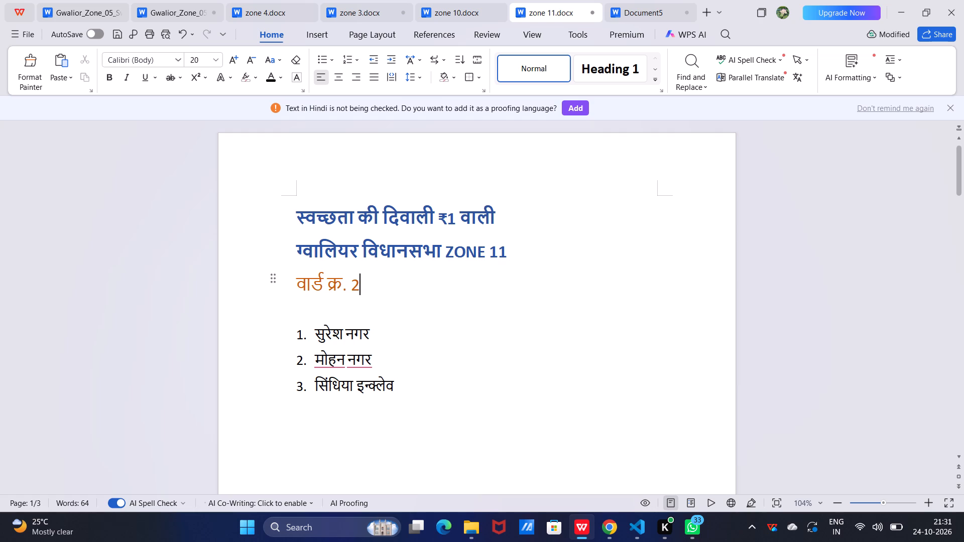
key(4)
Review the ward headings and locality lists on the remaining pages of zone 11.docx.
scroll(321, 439, down, 8)
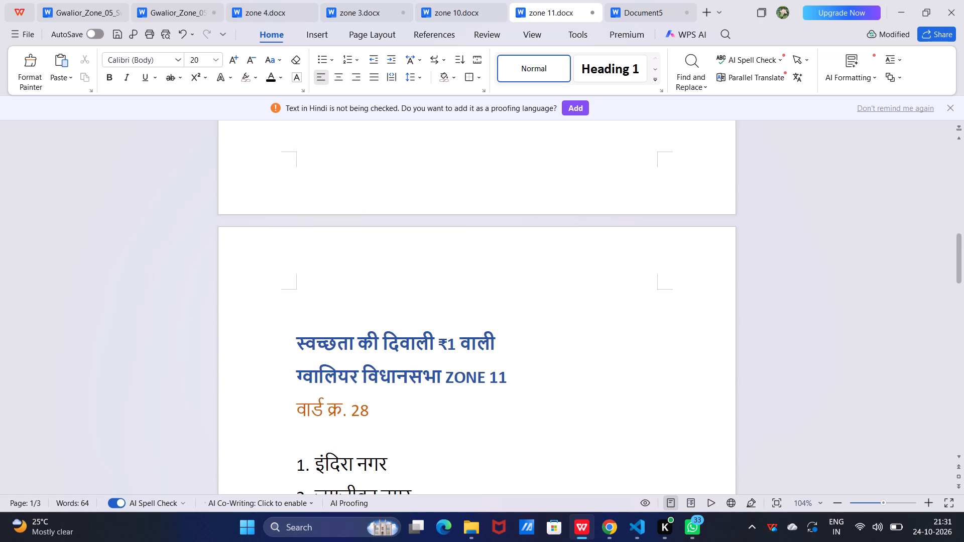
scroll(326, 442, down, 2)
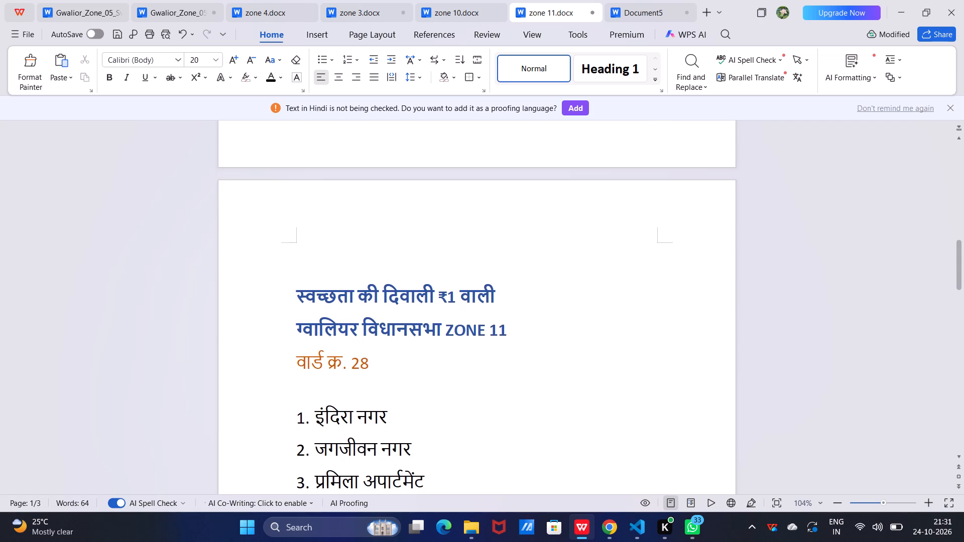
scroll(326, 442, down, 3)
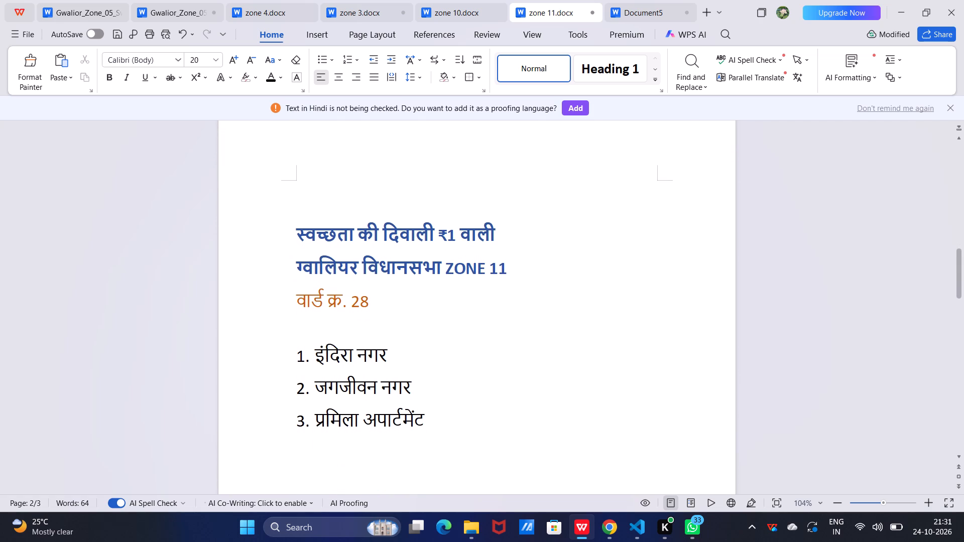
scroll(326, 442, down, 1)
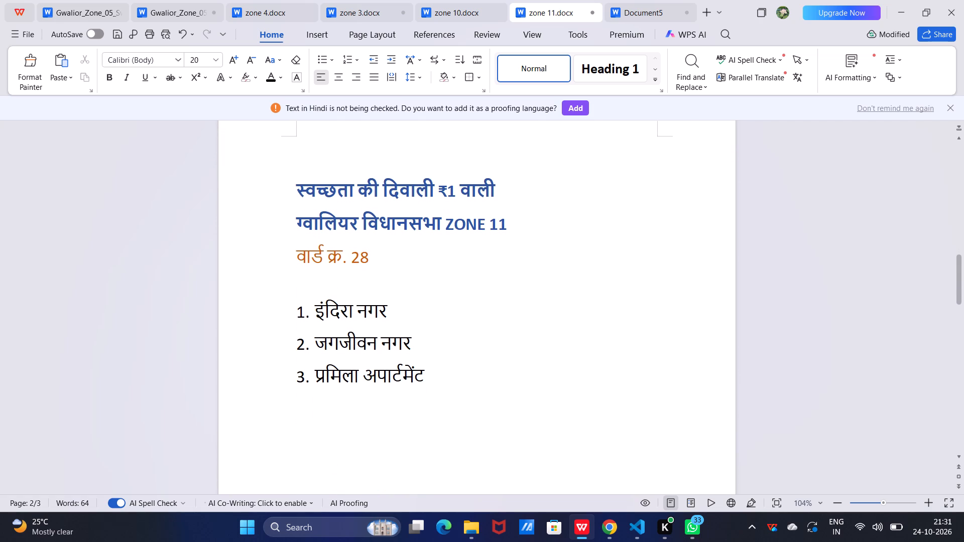
scroll(326, 442, down, 8)
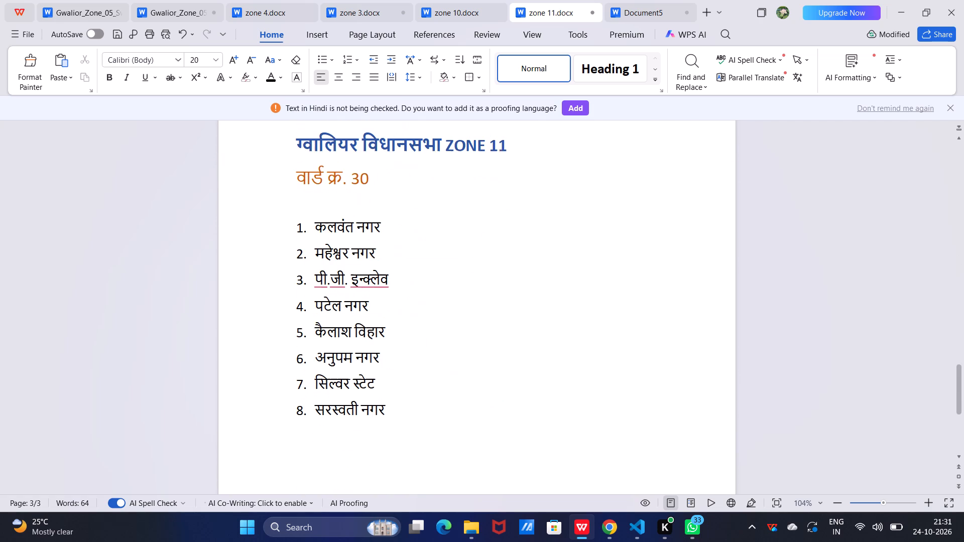
Finish checking the ward 30 page and save zone 11.docx.
scroll(326, 442, down, 2)
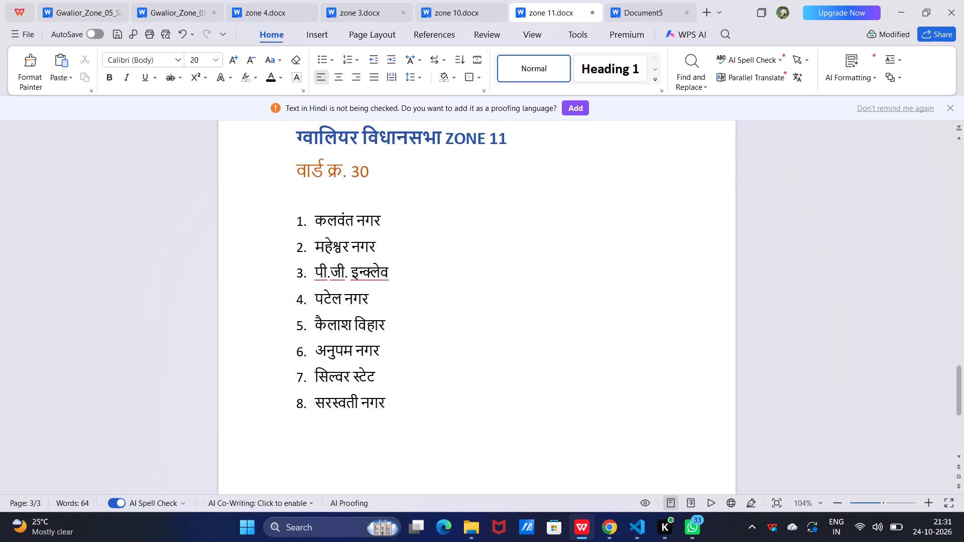
scroll(426, 338, up, 4)
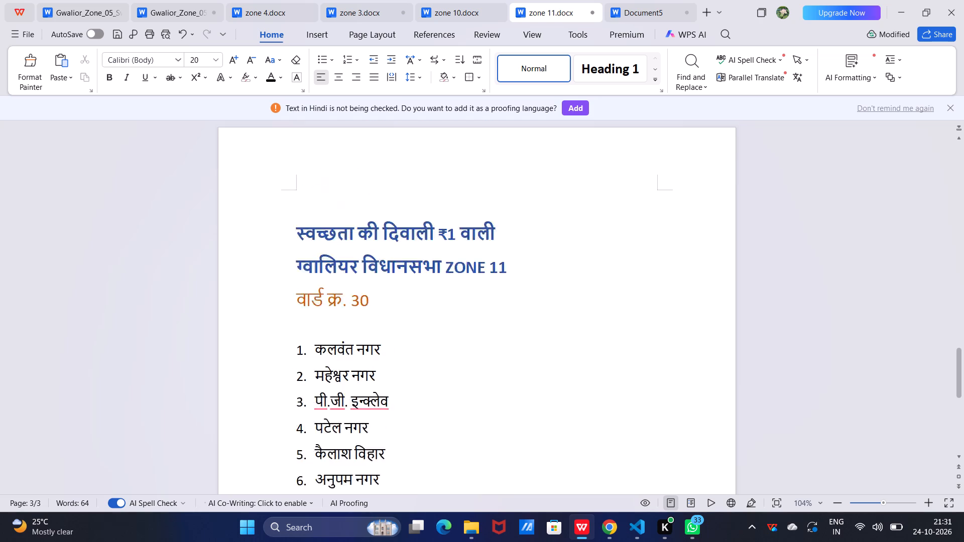
scroll(426, 338, up, 4)
key(ctrl+s)
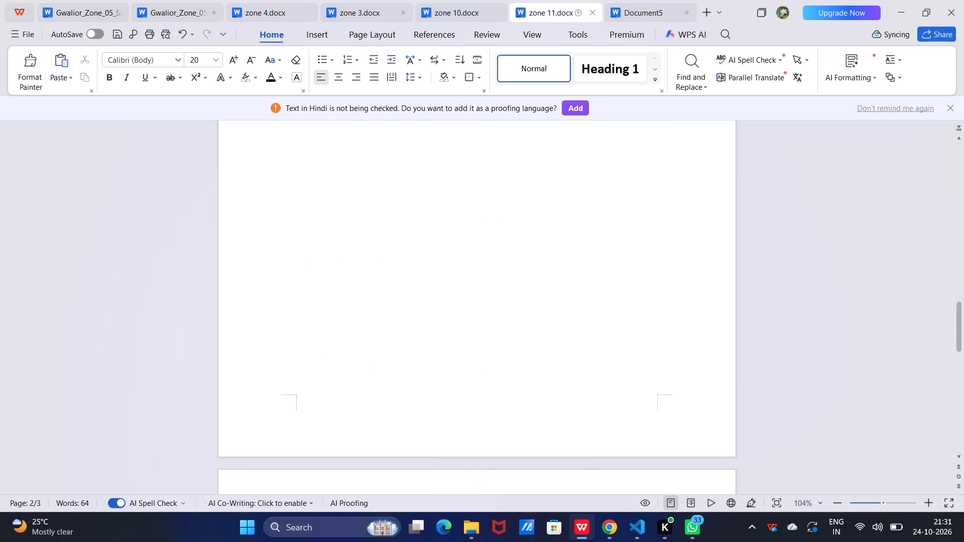
In Document5, change the zone number in the first page's title to ZONE 13.
click(637, 14)
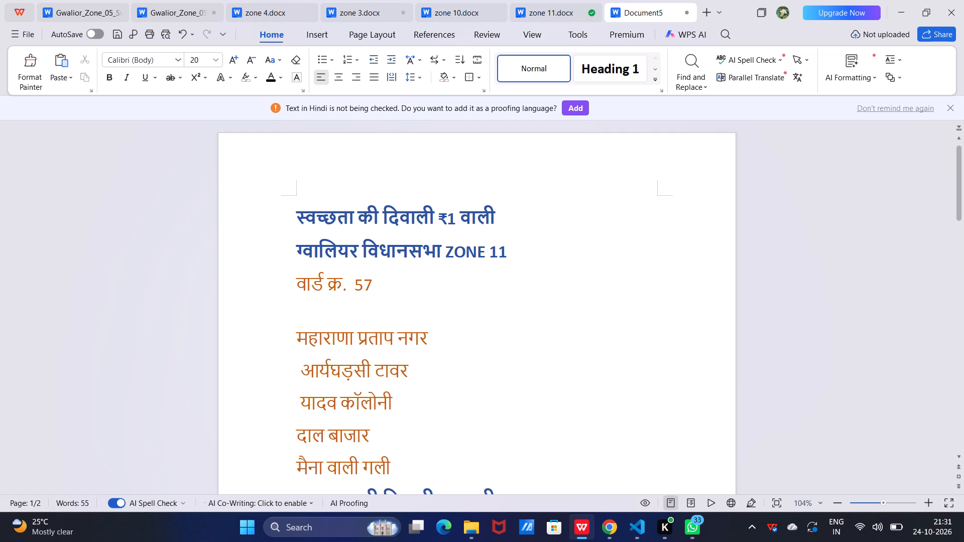
click(520, 256)
key(BackSpace)
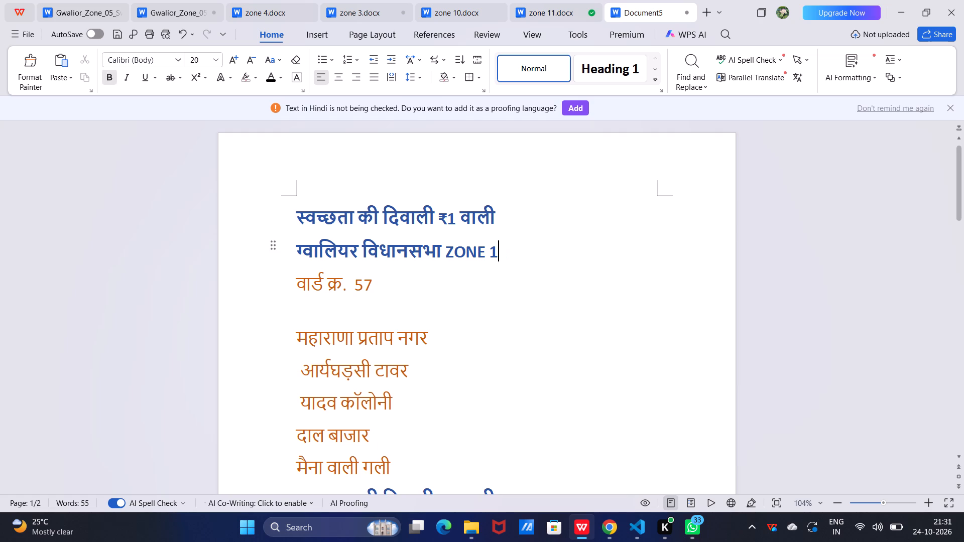
key(3)
Make the ward 57 locality list black and turn it into a numbered list.
drag(295, 335, 424, 457)
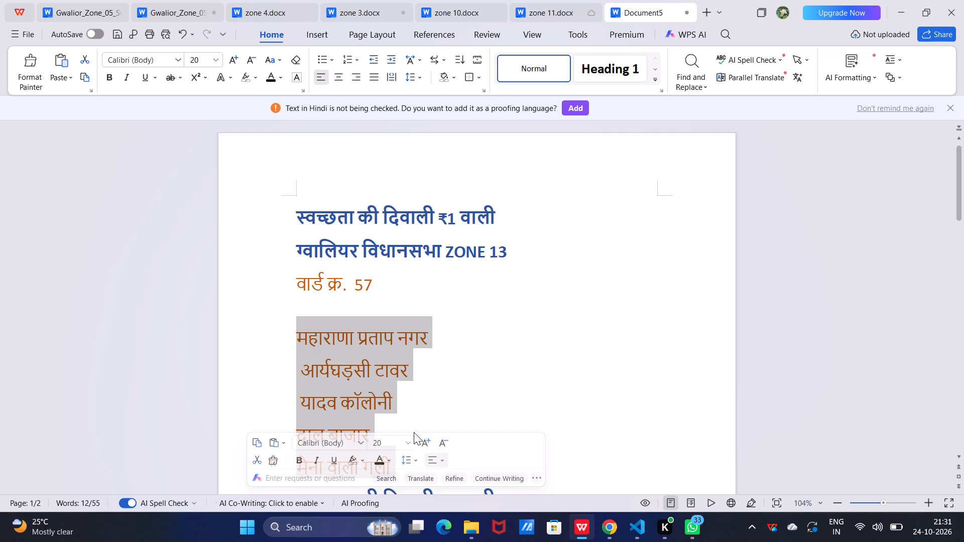
click(276, 80)
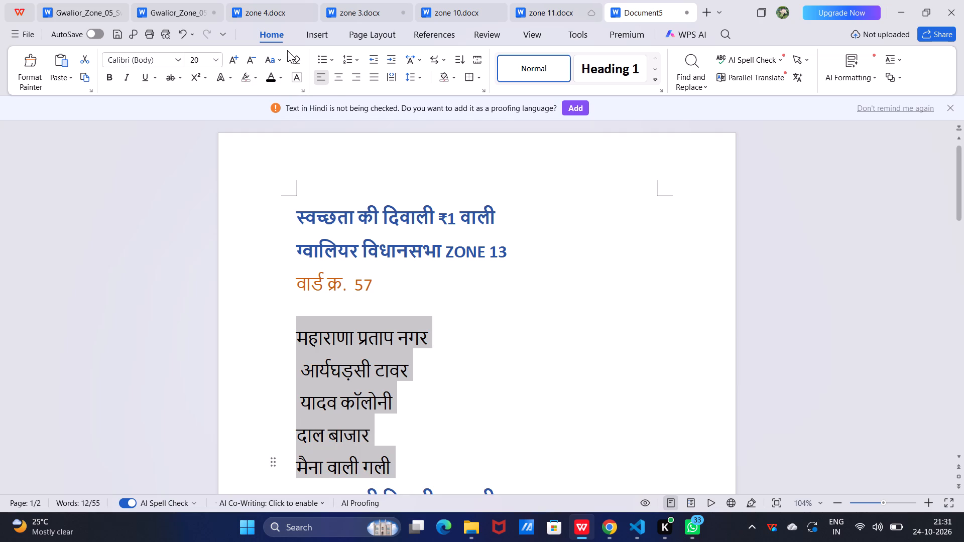
click(350, 57)
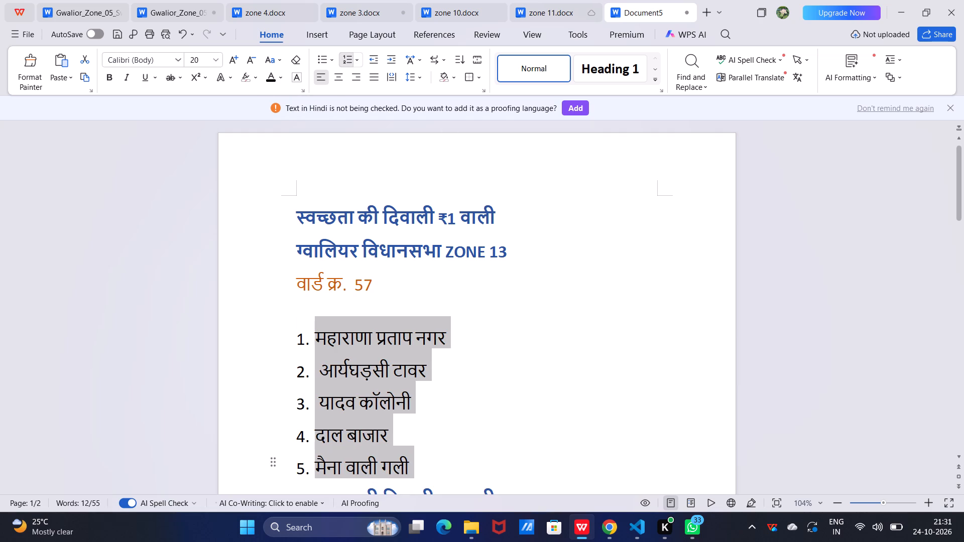
click(494, 321)
Insert blank lines above the second स्वच्छता की दिवाली title so the ward 58 section starts on page two.
scroll(494, 321, down, 3)
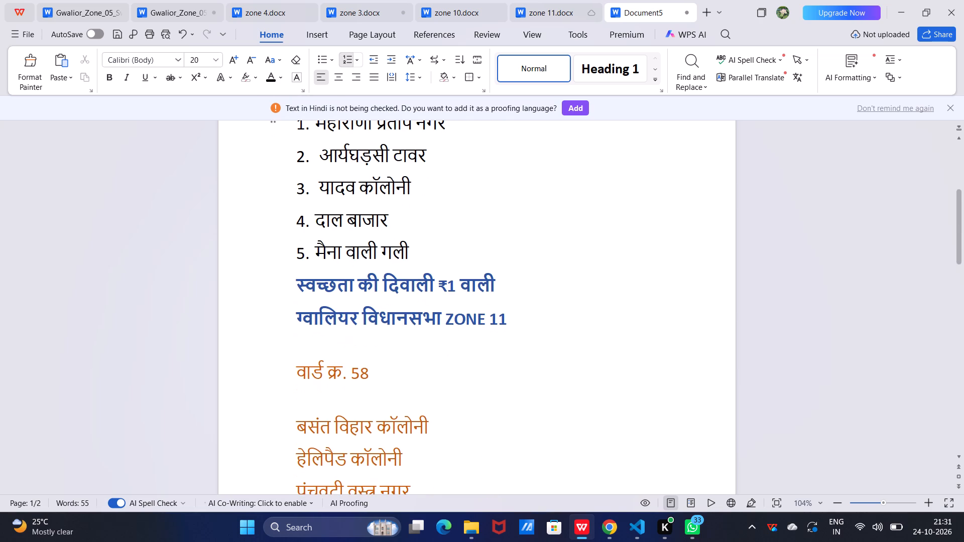
click(293, 288)
key(Return)
key(Return)
key(Return)
key(Return)
key(Return)
key(Return)
key(Return)
key(Return)
key(Return)
key(Return)
key(Return)
key(Return)
key(Return)
key(Return)
key(Return)
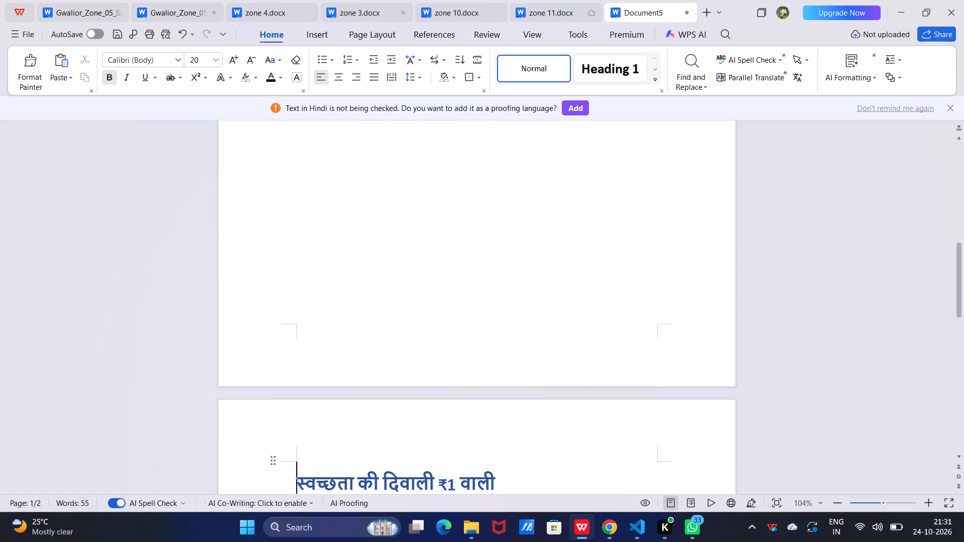
Remove the blank line between the second page's title and the ward 58 heading.
scroll(293, 288, down, 3)
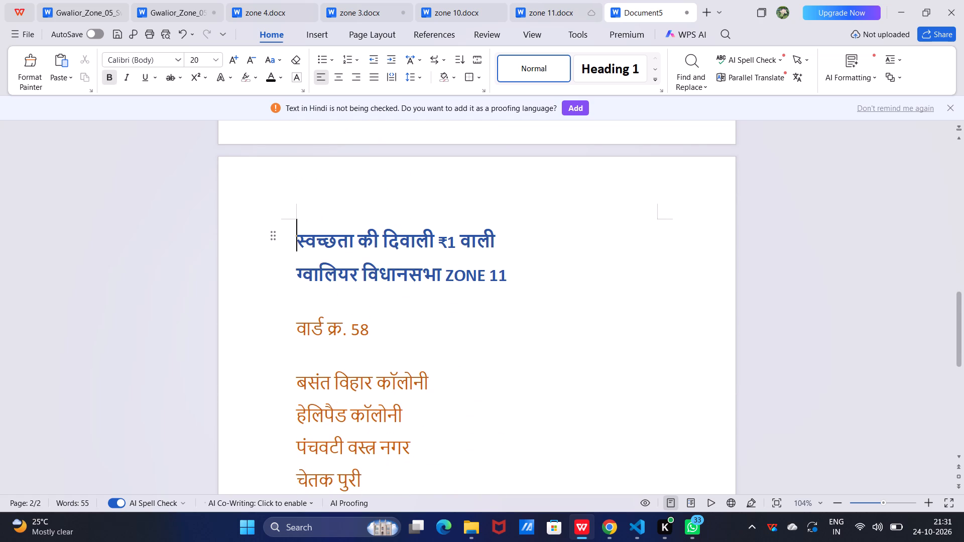
click(301, 308)
key(BackSpace)
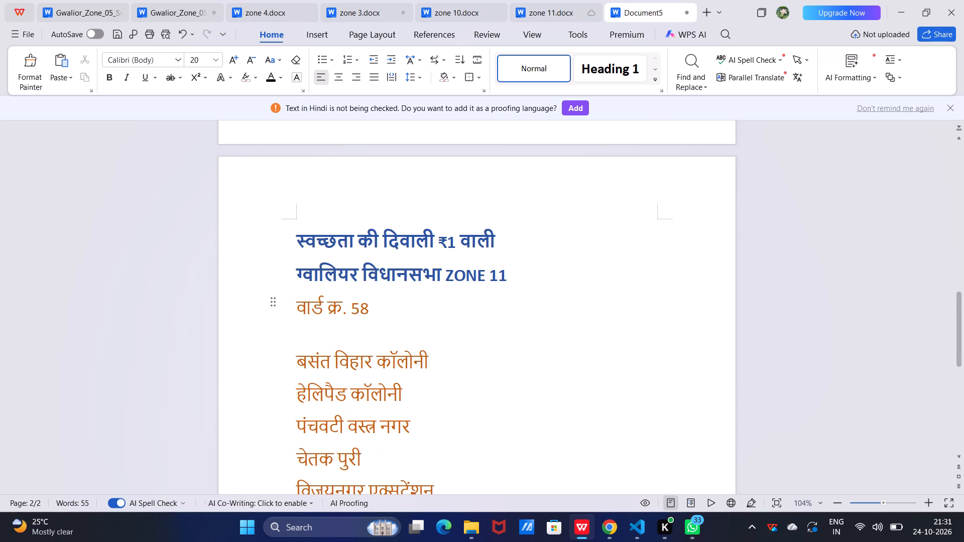
Make the ward 58 locality list black and apply 1. 2. 3. numbering to it.
drag(295, 359, 433, 337)
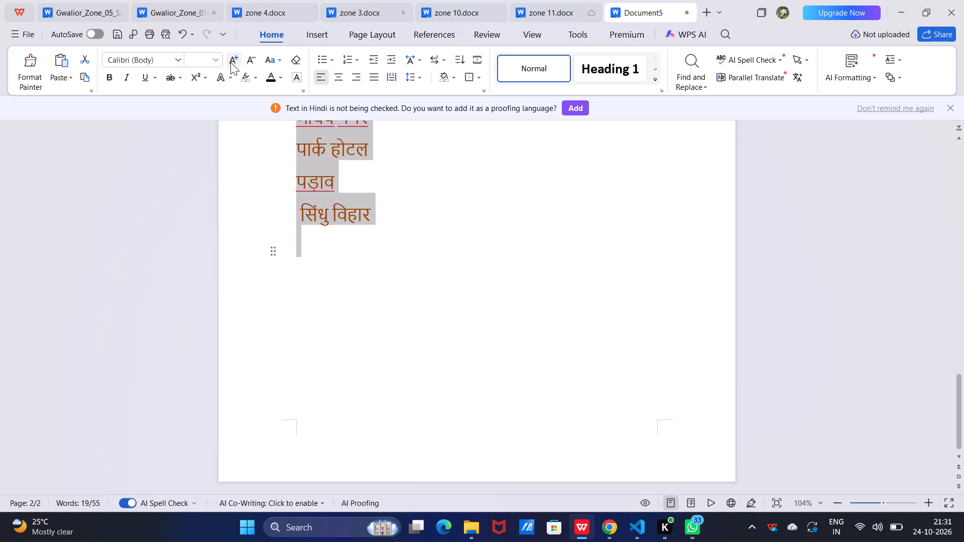
click(271, 80)
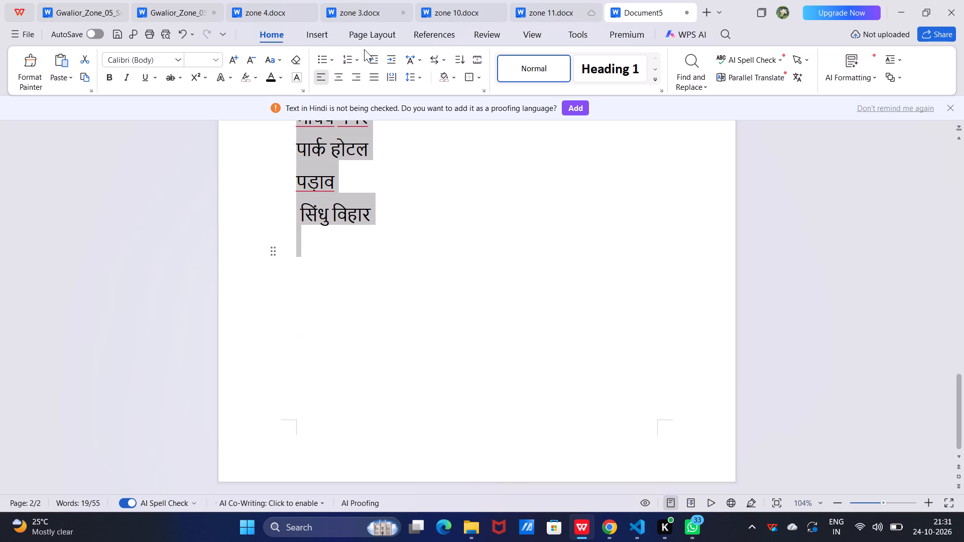
click(360, 59)
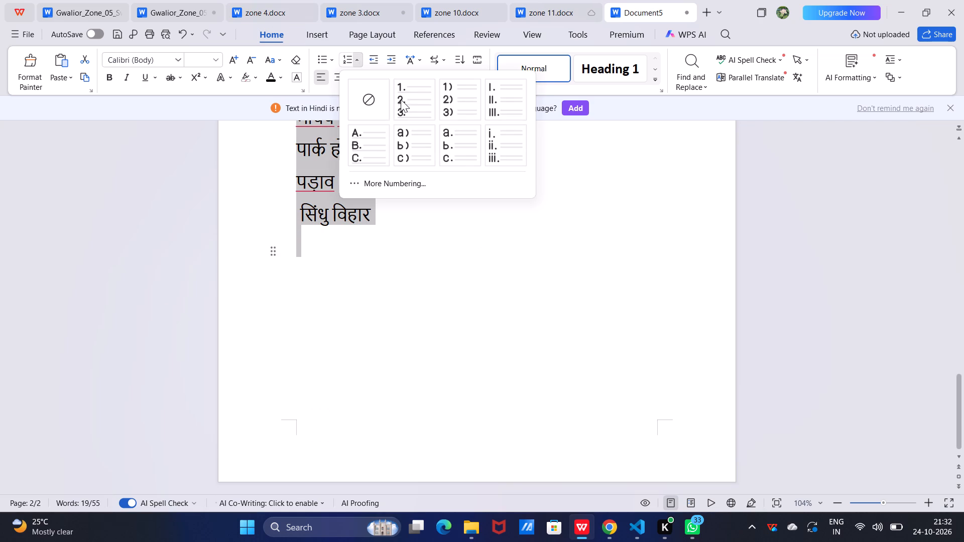
click(402, 99)
Restart the ward 58 list's numbering so it begins at 1 instead of continuing the ward 57 list.
scroll(356, 201, up, 2)
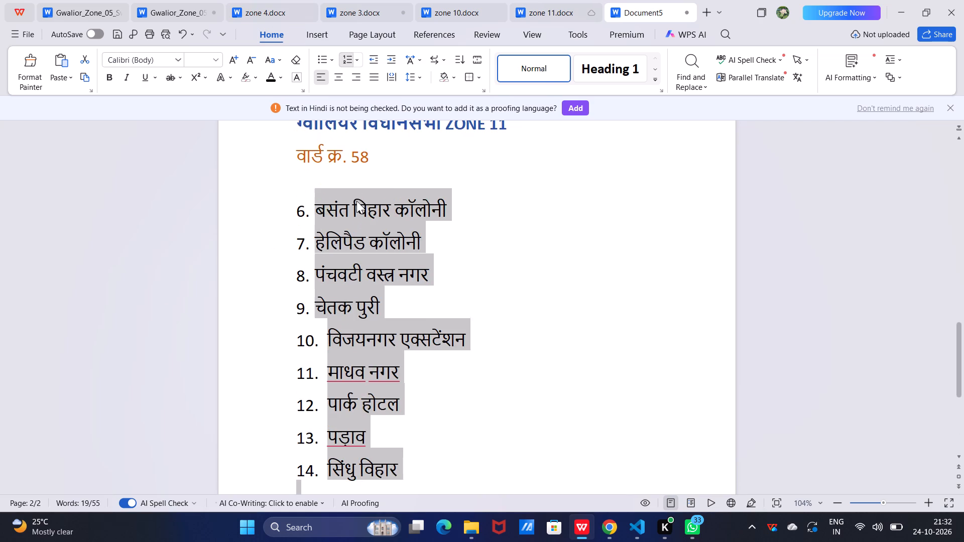
scroll(356, 201, up, 2)
click(363, 58)
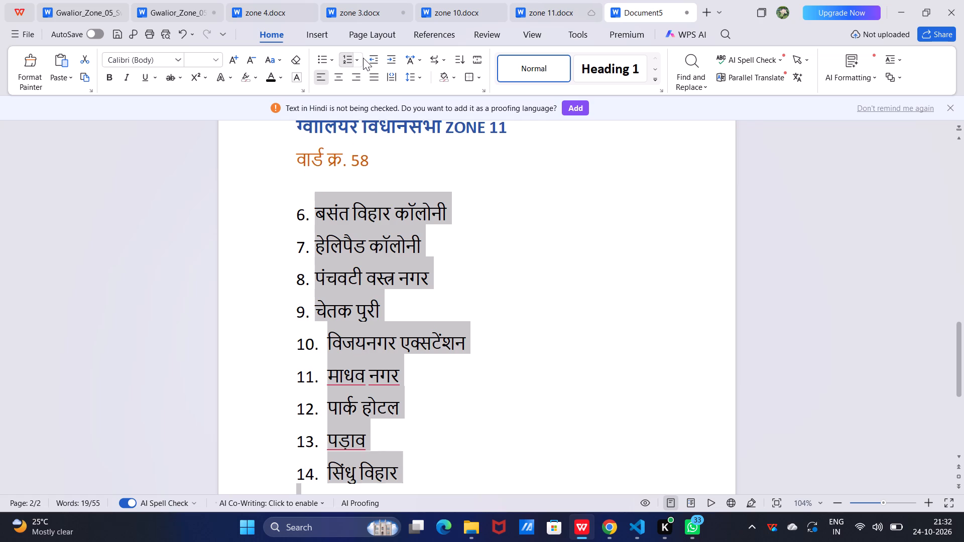
click(360, 58)
click(372, 182)
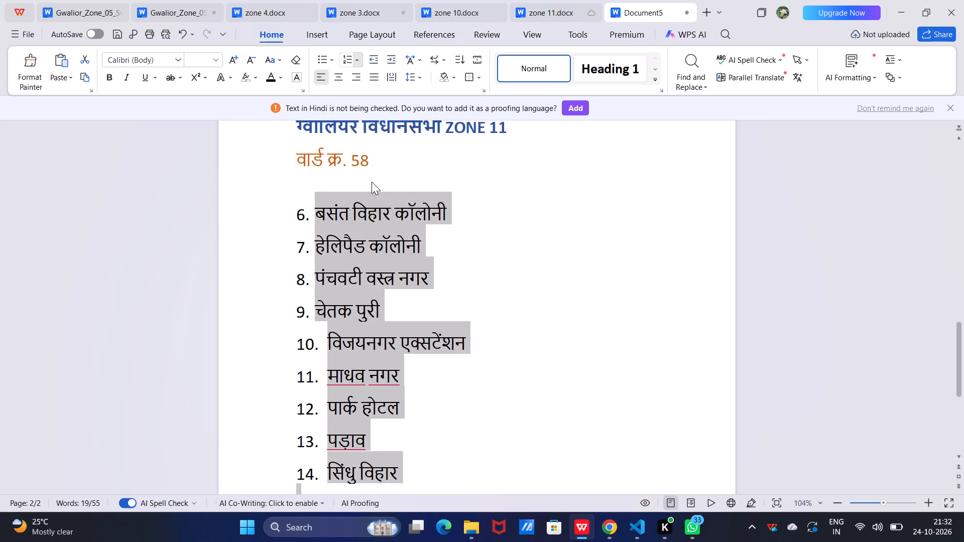
click(369, 317)
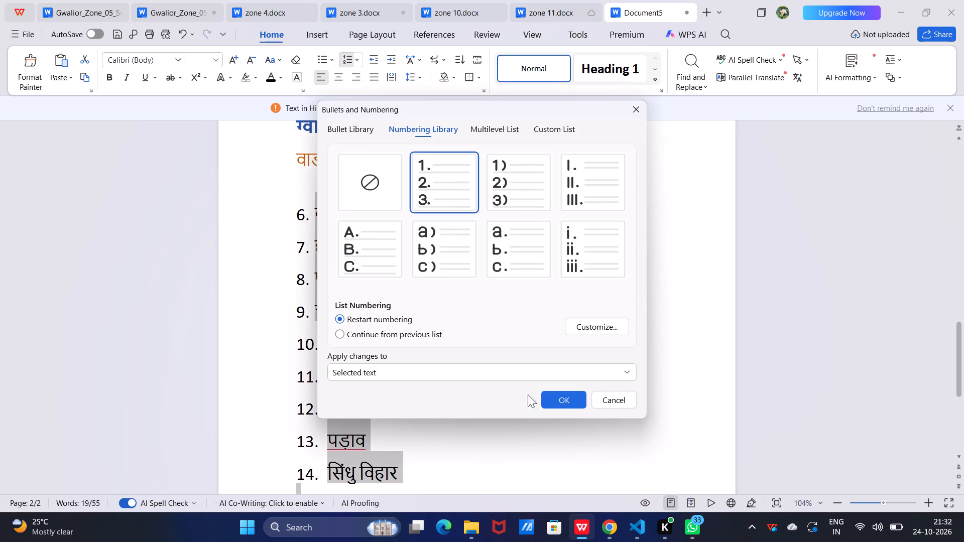
click(562, 398)
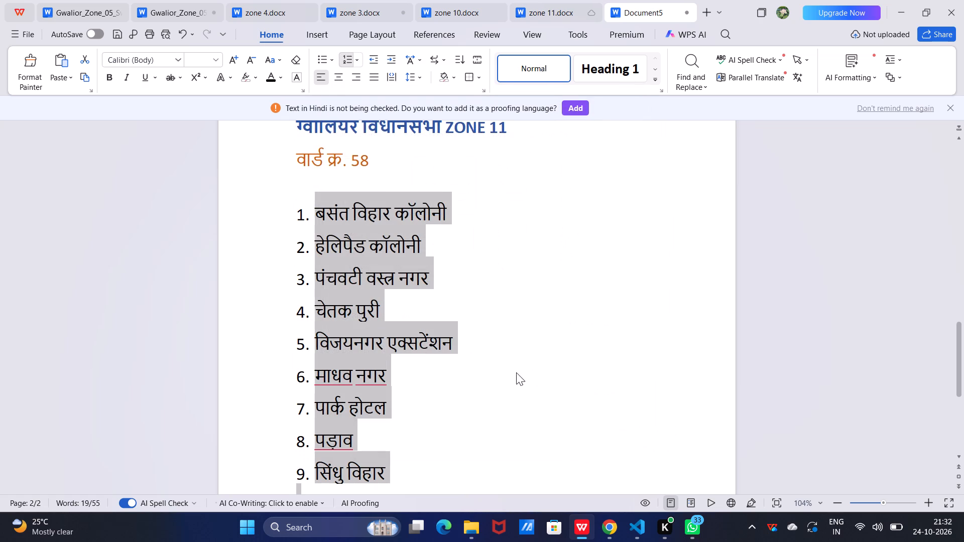
click(520, 375)
Save the document in the WPS Drive My Cloud folder as zone 13.
scroll(520, 375, up, 9)
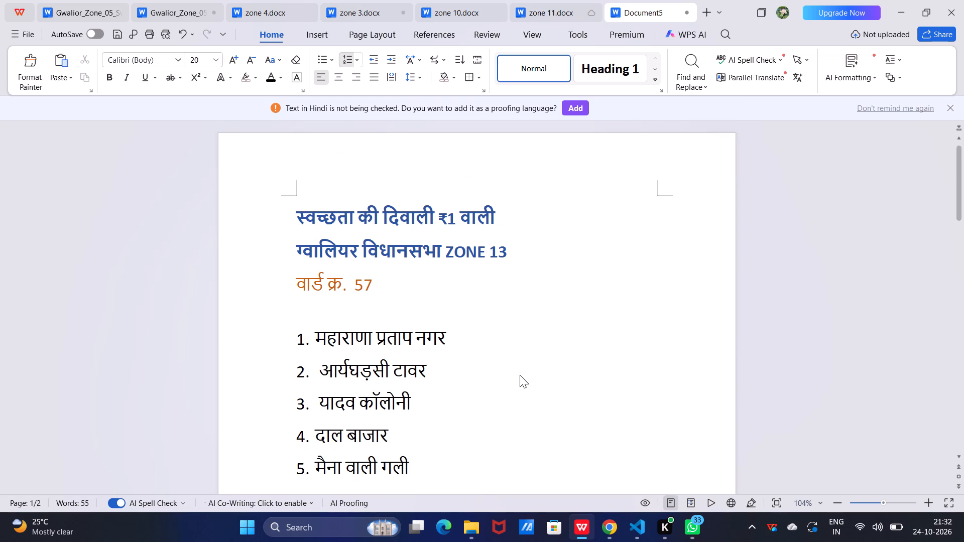
key(ctrl+s)
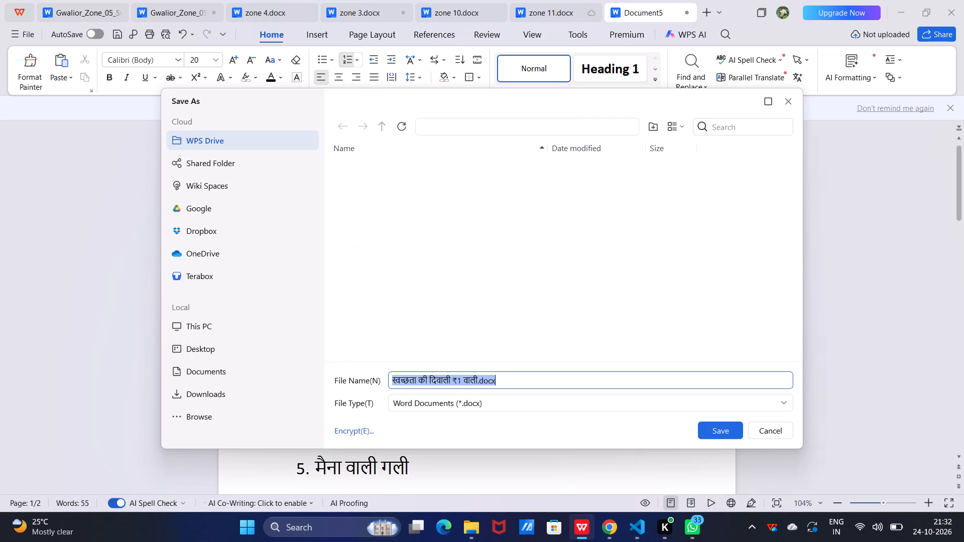
key(BackSpace)
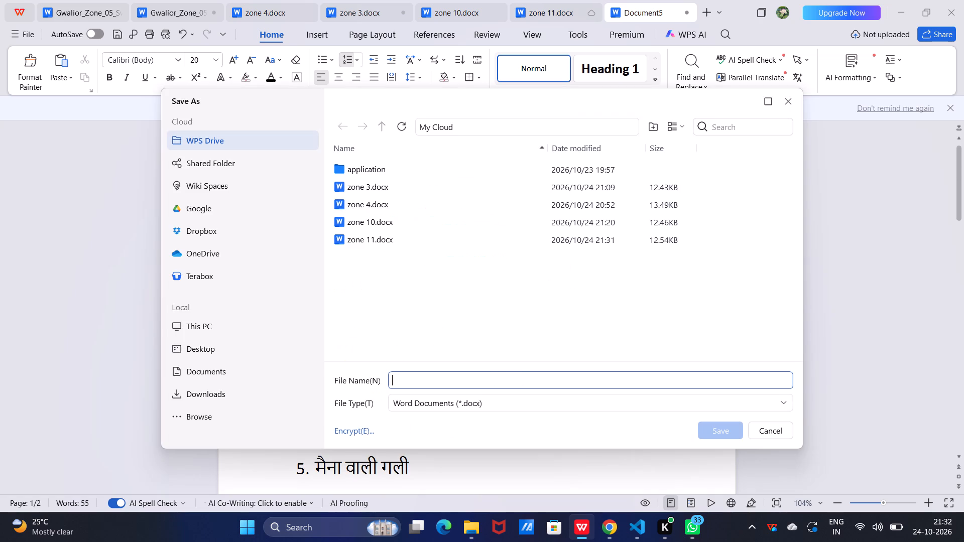
text(zone 13)
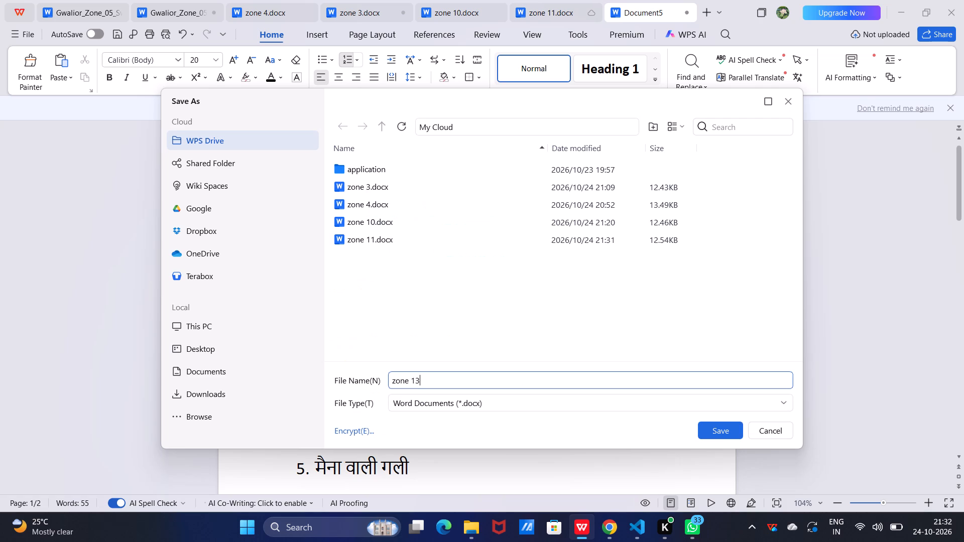
key(Return)
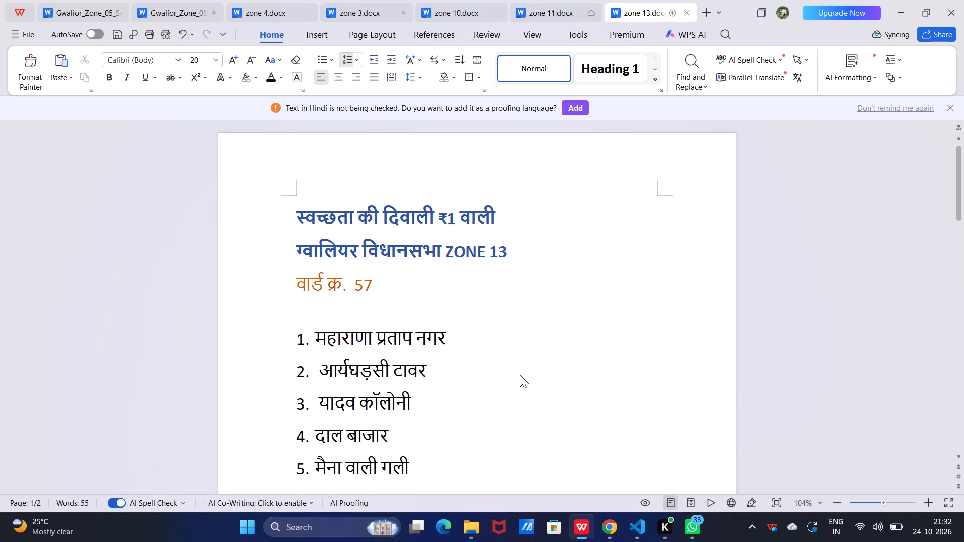
Increase the font size of the ward 57 locality list to 22.
scroll(520, 375, down, 7)
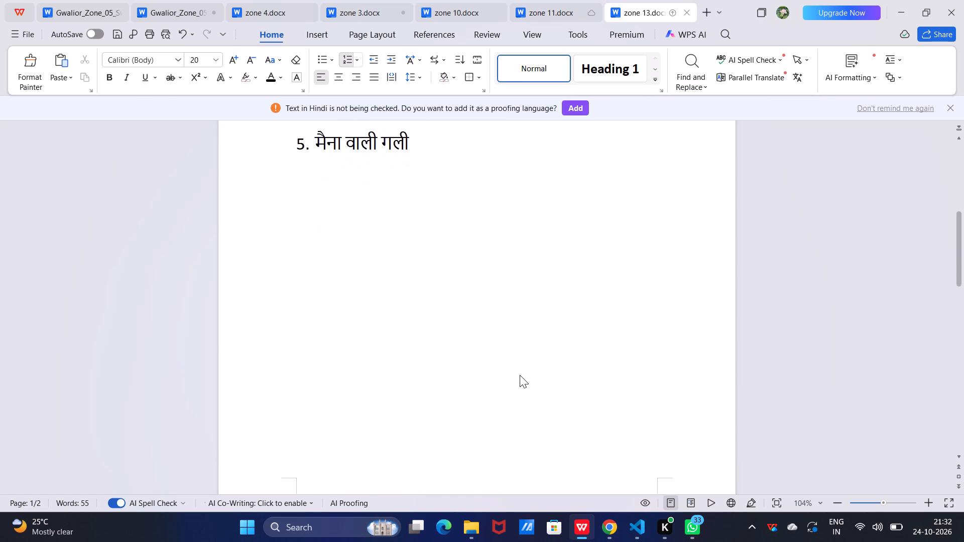
scroll(520, 375, down, 4)
scroll(520, 375, up, 4)
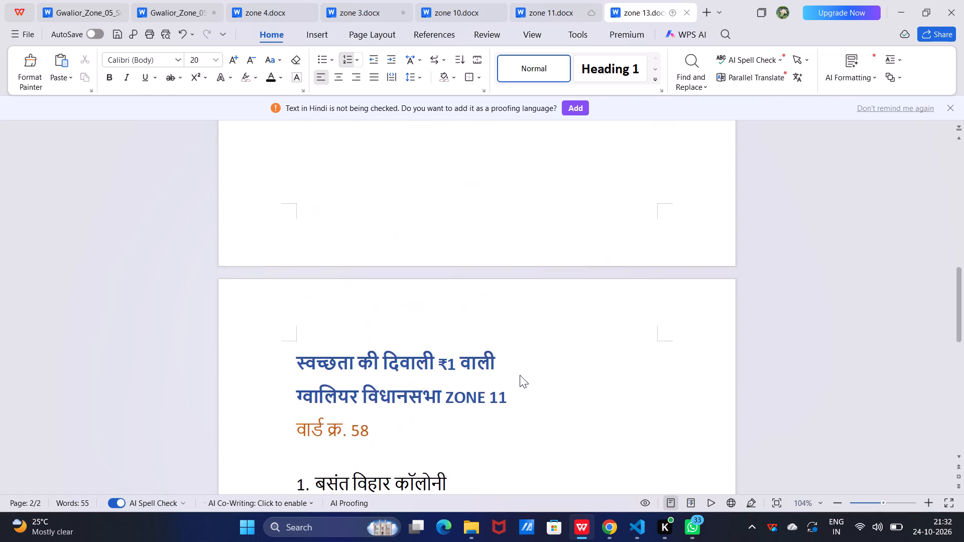
scroll(520, 375, up, 2)
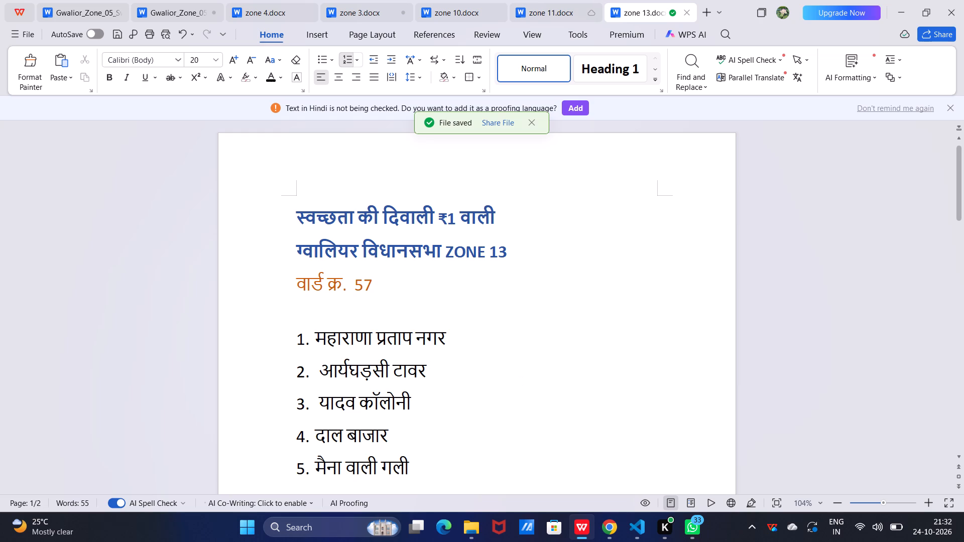
drag(313, 340, 416, 457)
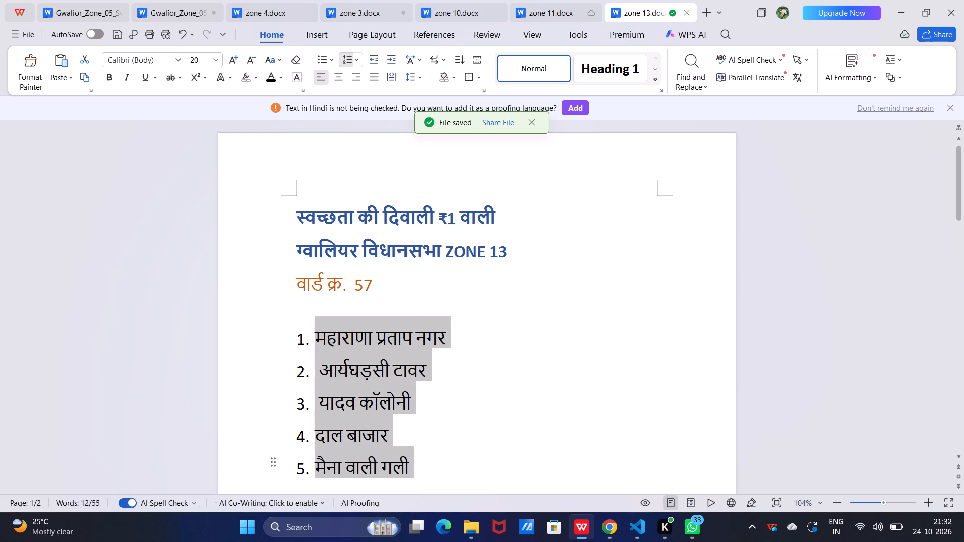
click(234, 60)
click(594, 377)
Increase the font size of the ward 58 locality list to 22.
scroll(594, 377, down, 4)
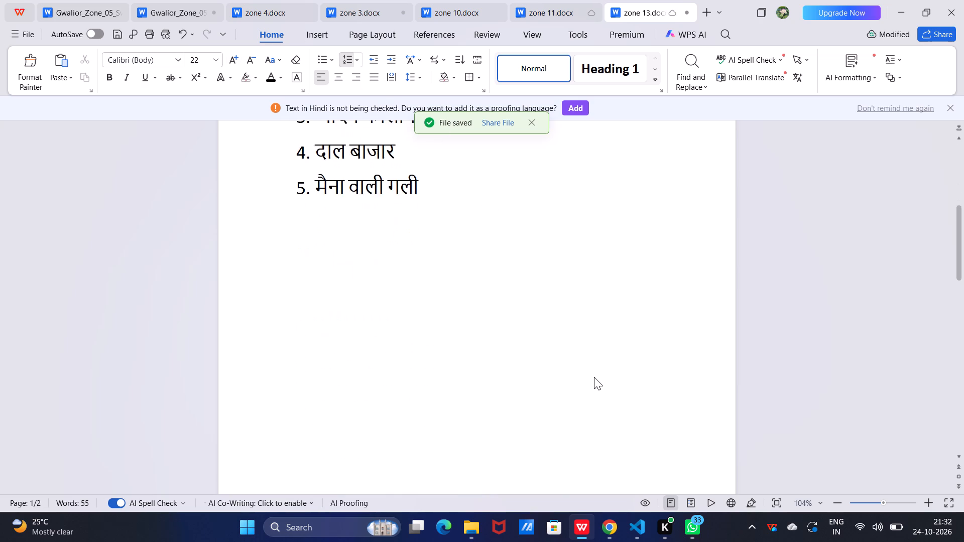
scroll(594, 377, down, 8)
click(396, 329)
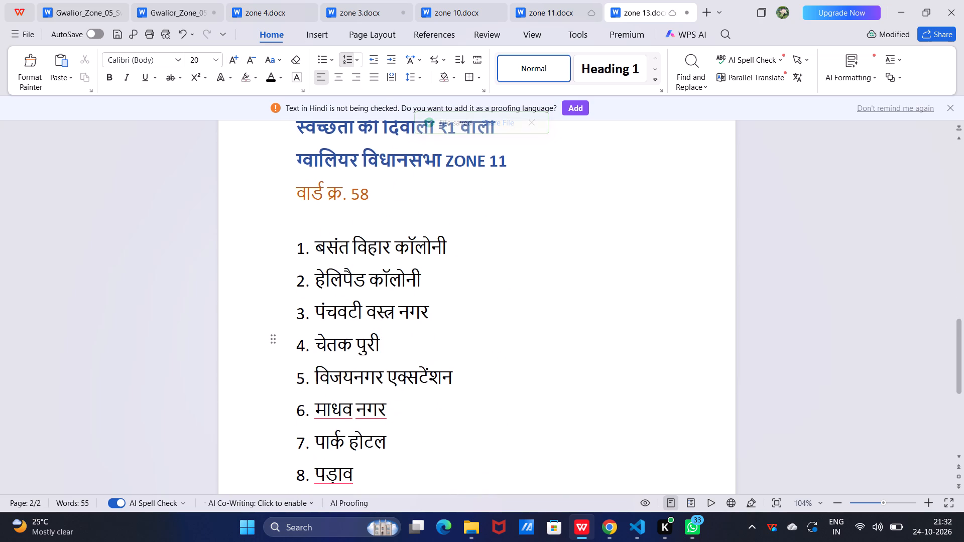
drag(311, 243, 393, 491)
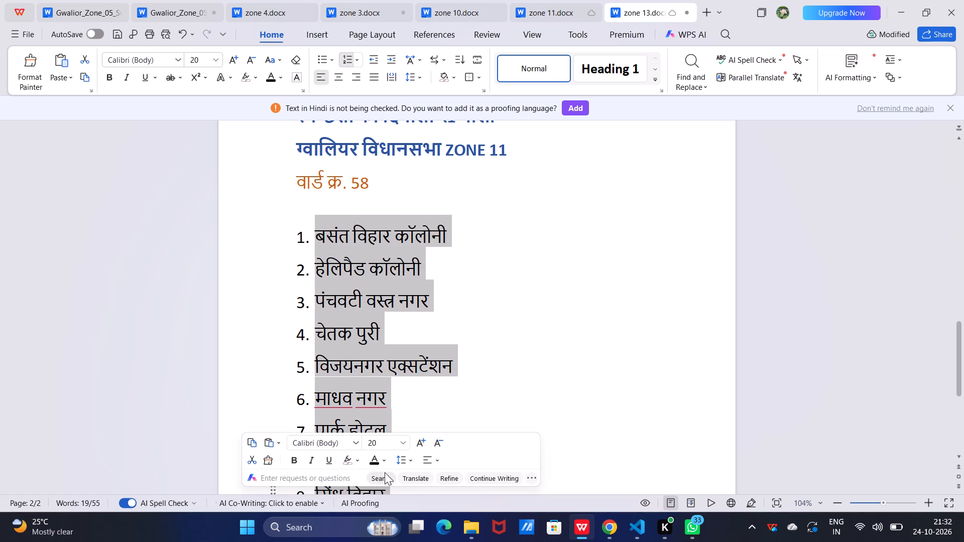
click(435, 349)
scroll(435, 349, down, 3)
scroll(435, 349, up, 1)
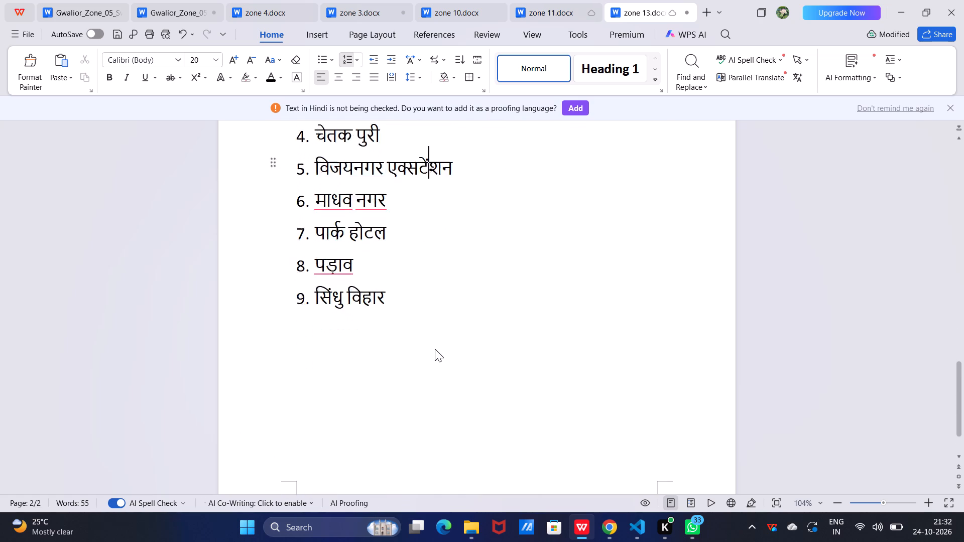
scroll(435, 349, up, 2)
drag(316, 185, 383, 482)
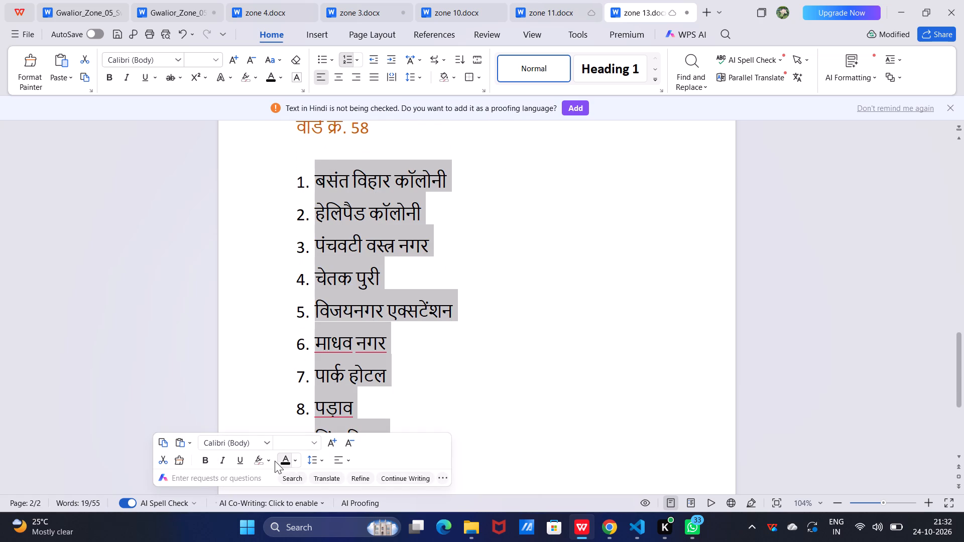
click(234, 59)
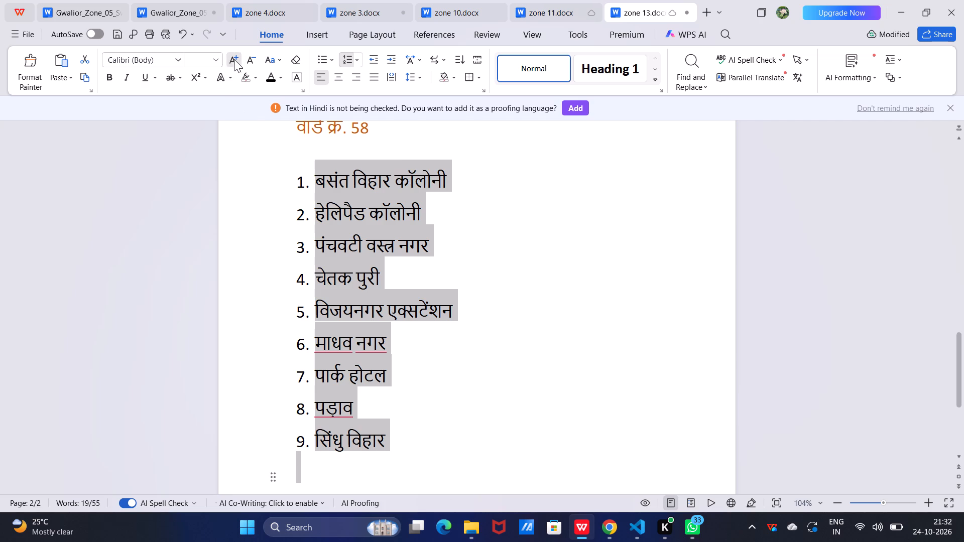
click(541, 228)
Increase the font size of the orange ward 58 and ward 57 heading lines to 22.
scroll(541, 228, up, 2)
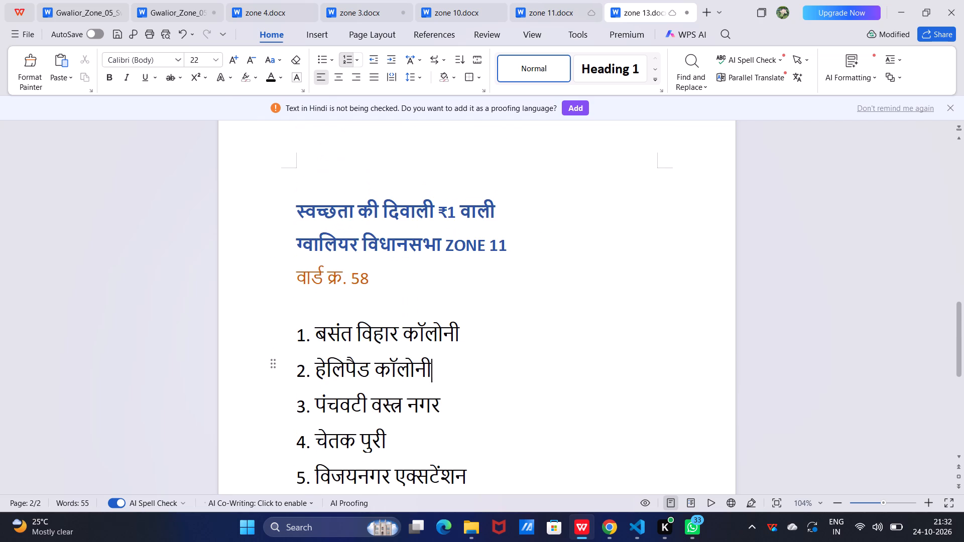
drag(295, 275, 400, 287)
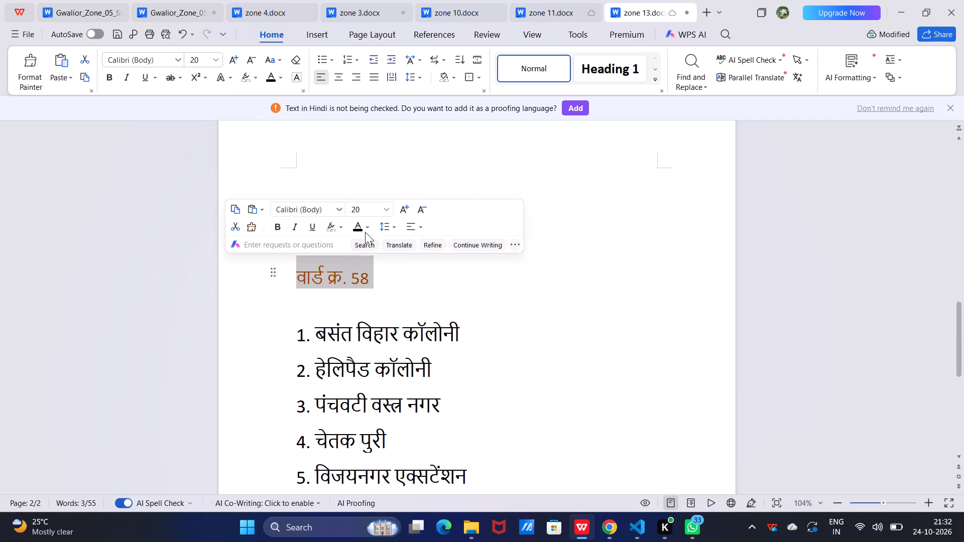
click(402, 211)
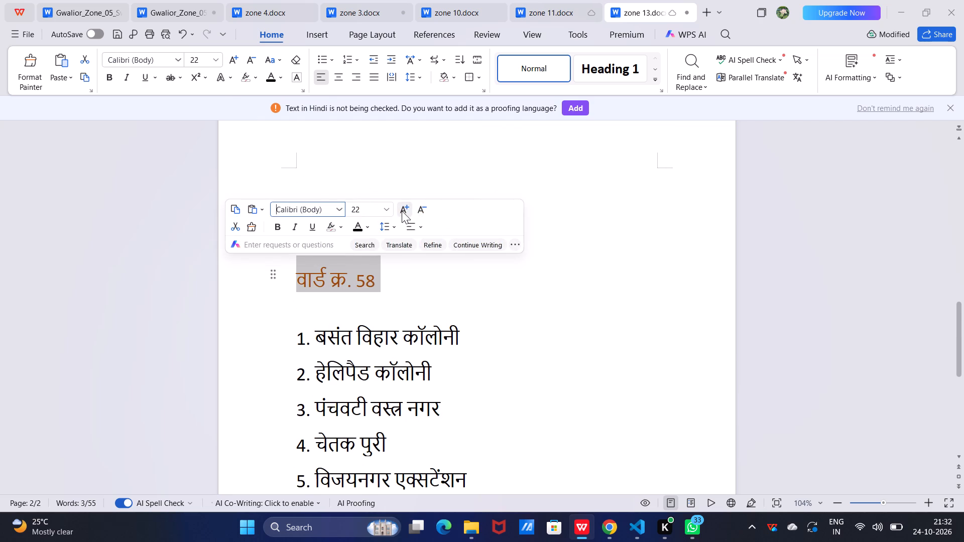
click(473, 194)
scroll(473, 194, up, 13)
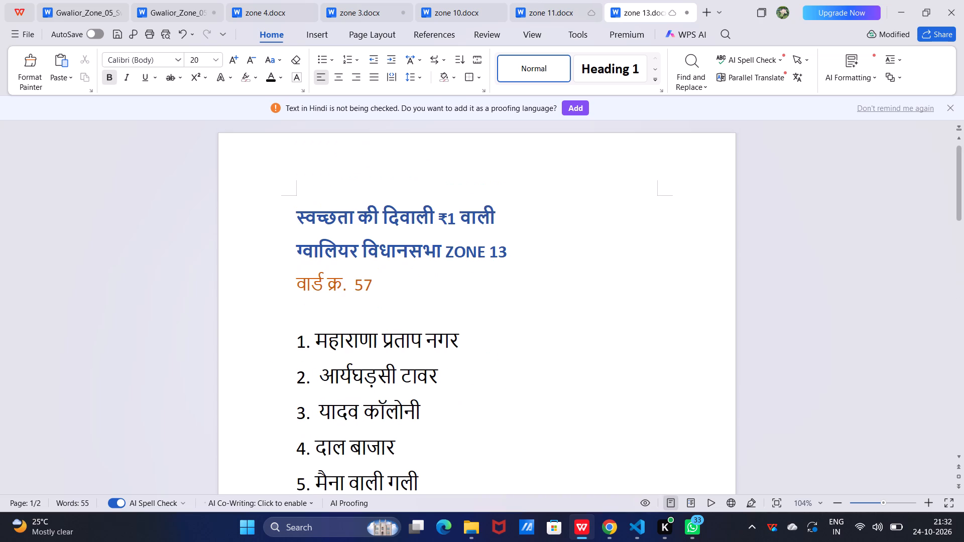
drag(298, 282, 412, 289)
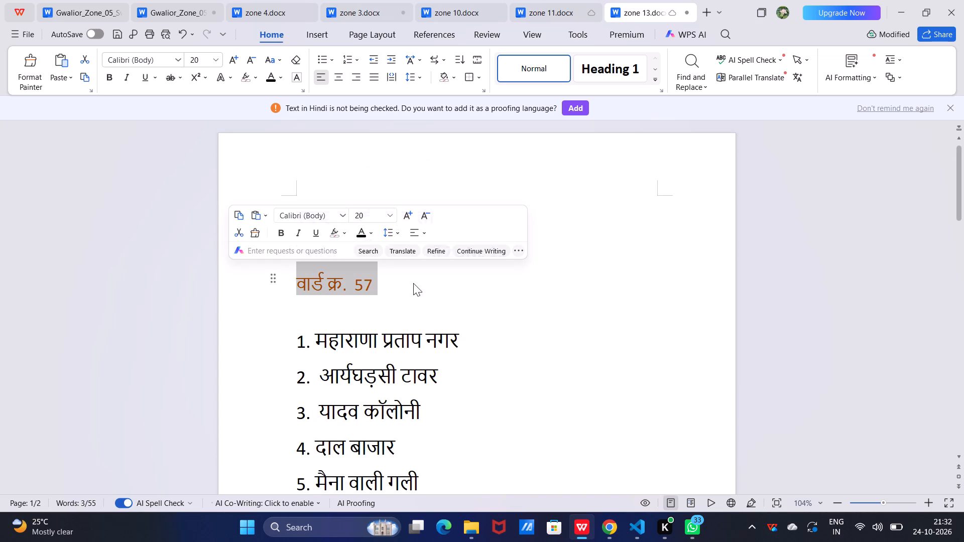
click(410, 212)
click(587, 204)
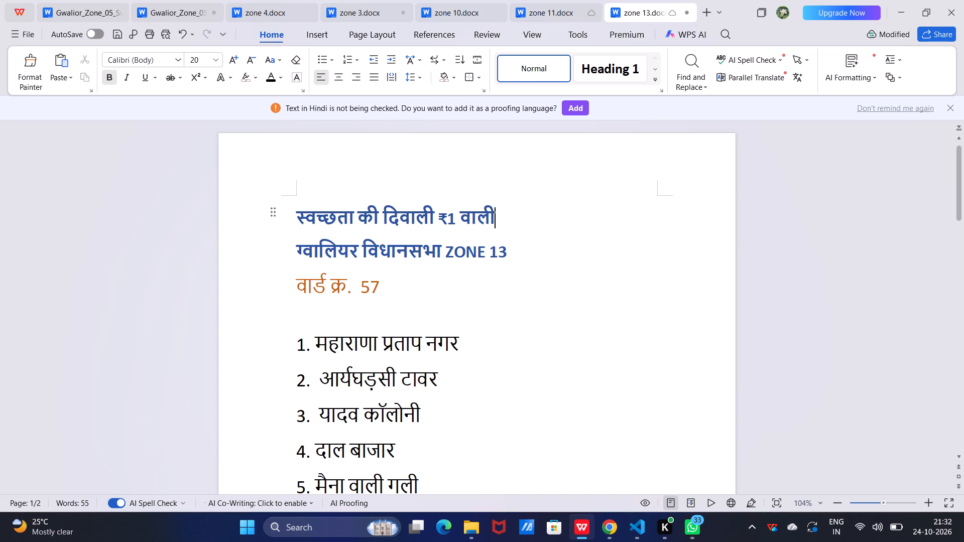
Save the changes to the zone 13 document.
scroll(587, 204, down, 5)
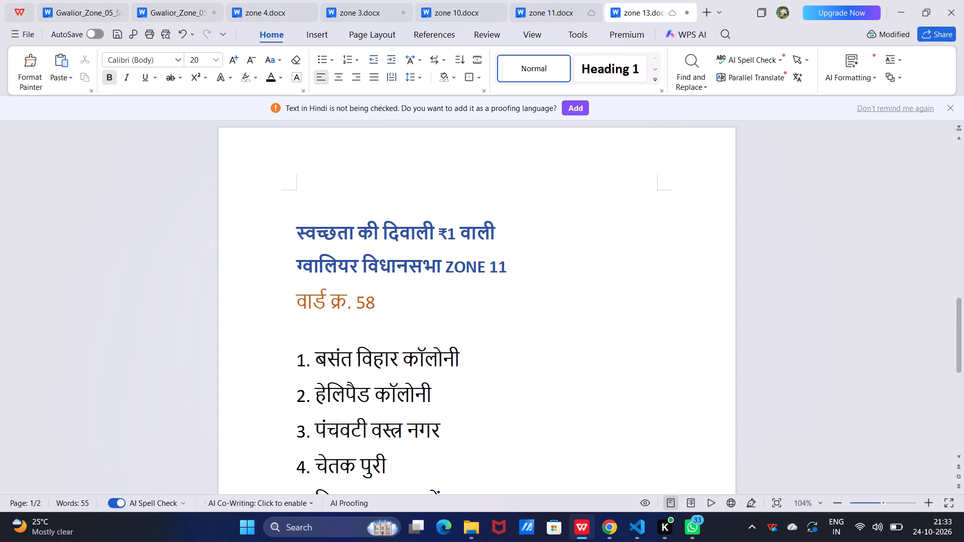
scroll(587, 204, down, 3)
key(ctrl+s)
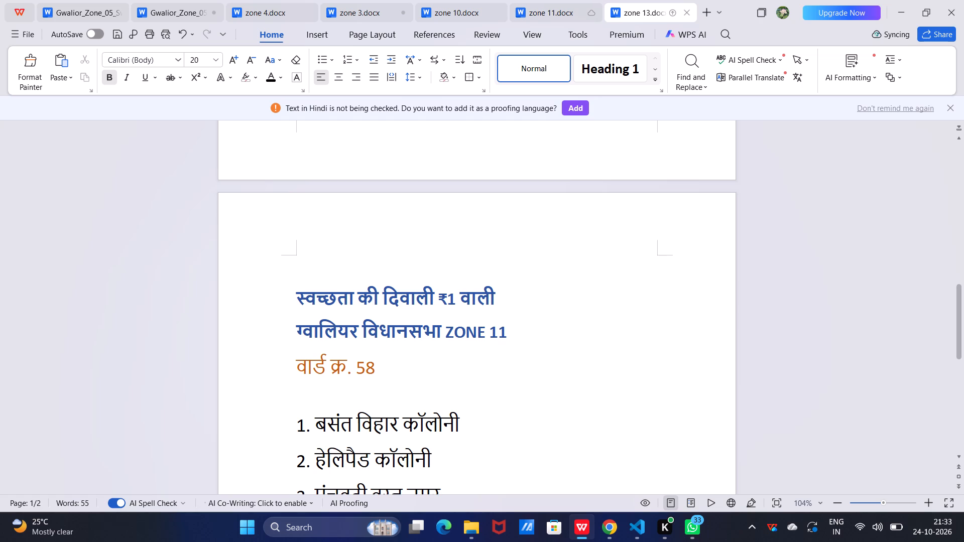
Create a new blank text document.
scroll(478, 7, left, 3)
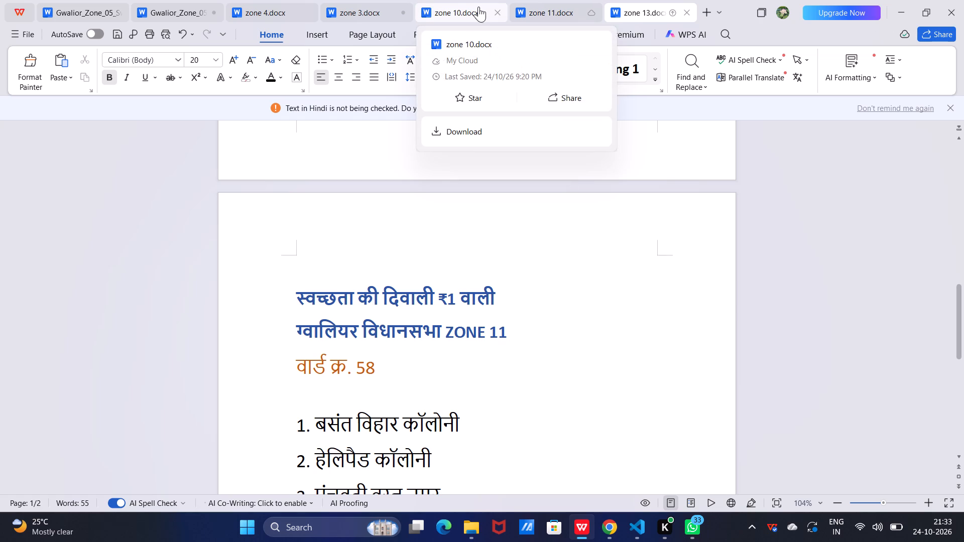
scroll(478, 7, left, 1)
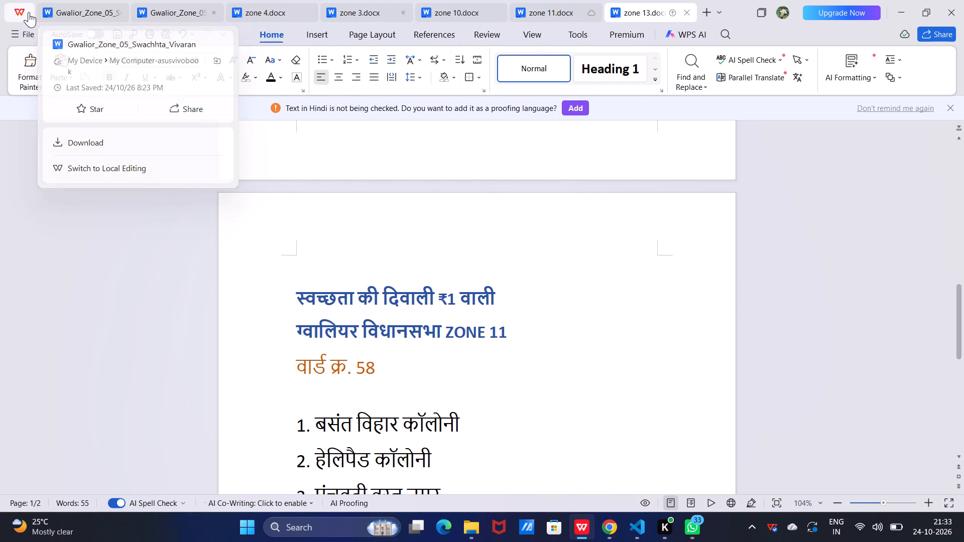
click(23, 33)
click(43, 61)
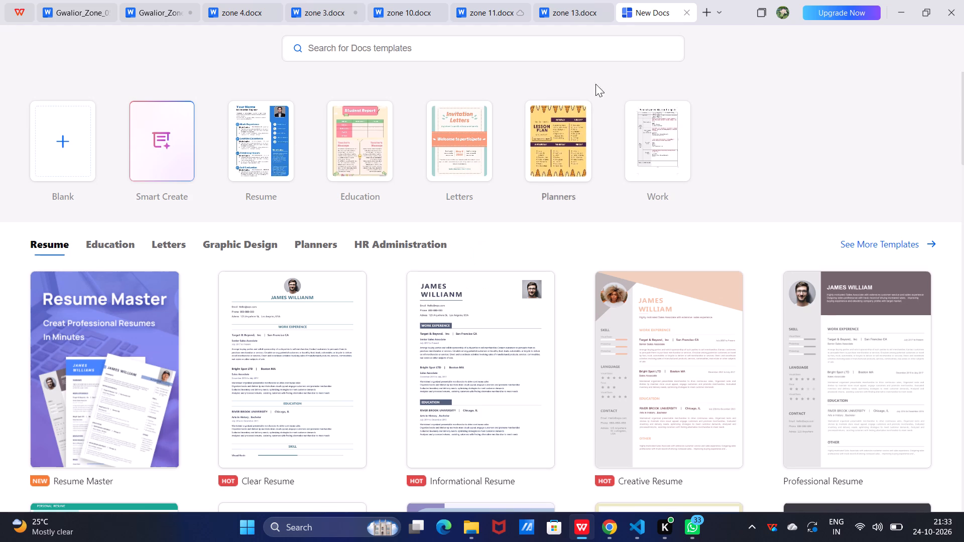
click(77, 161)
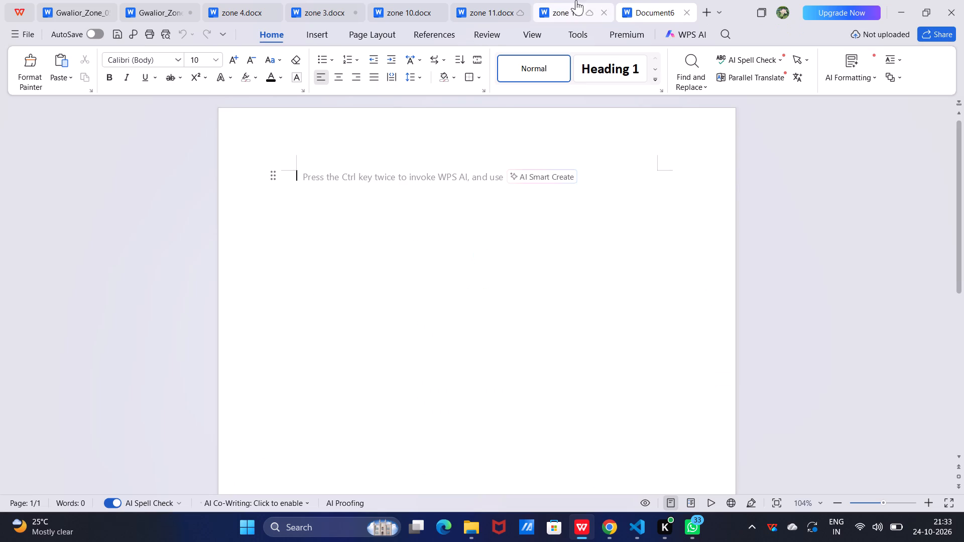
Copy the two blue title lines and the ward 58 heading from the zone 13 document into the new blank document.
click(589, 0)
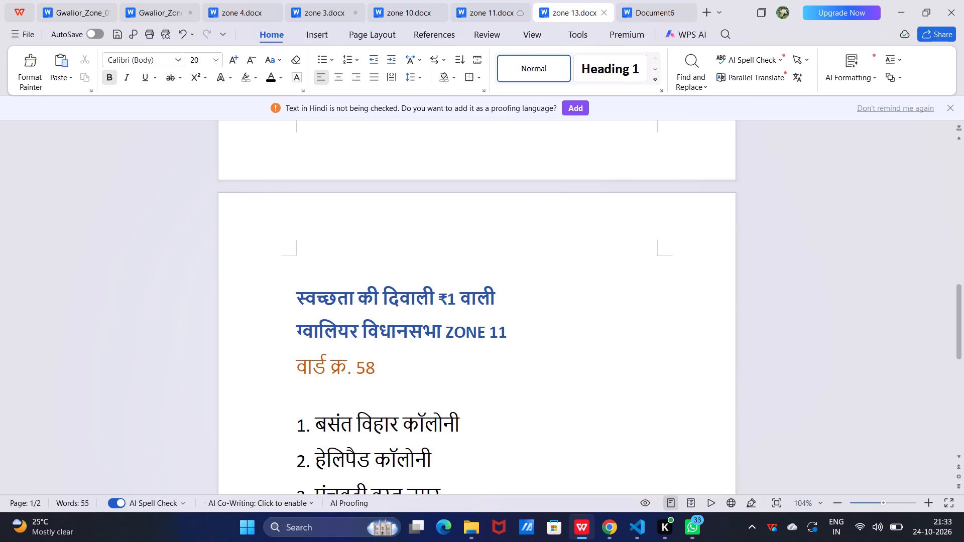
drag(295, 293, 500, 348)
key(ctrl+c)
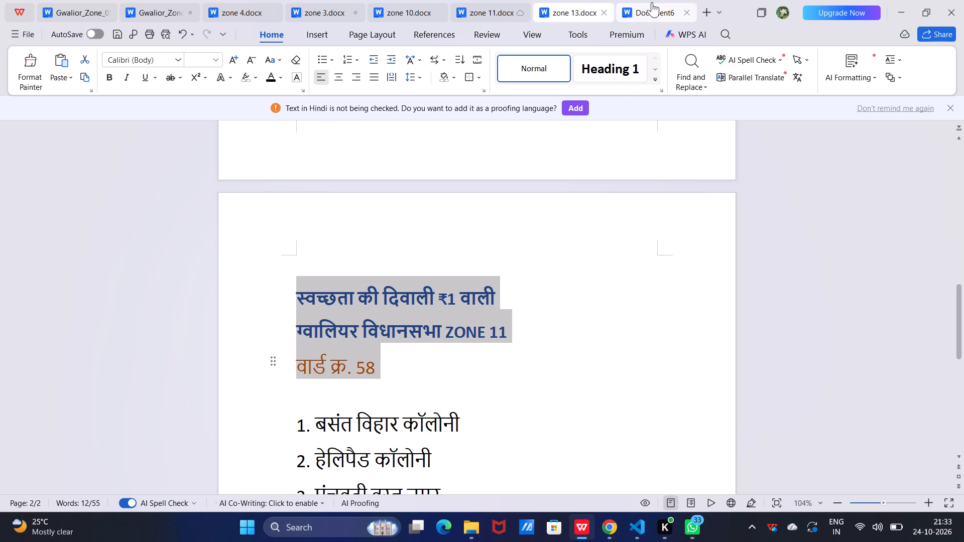
click(652, 2)
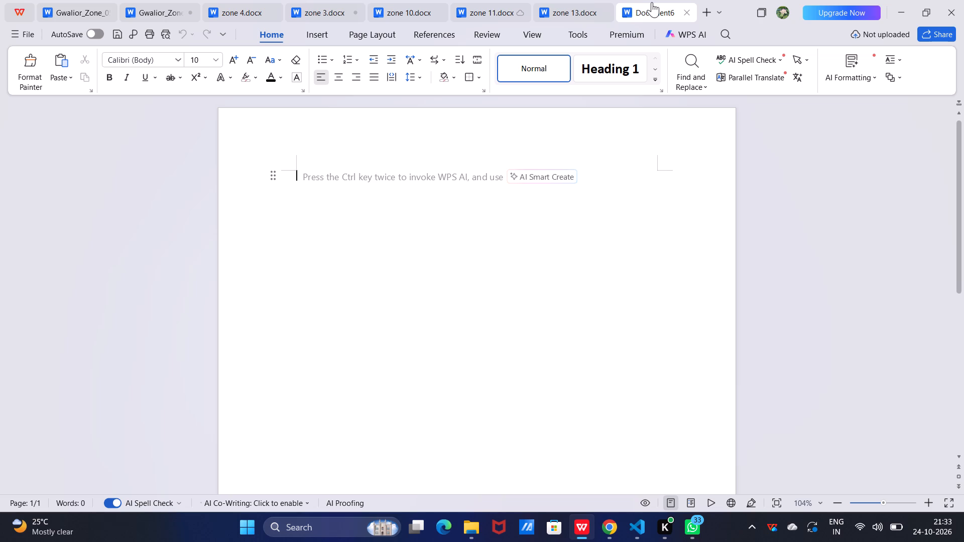
key(ctrl+v)
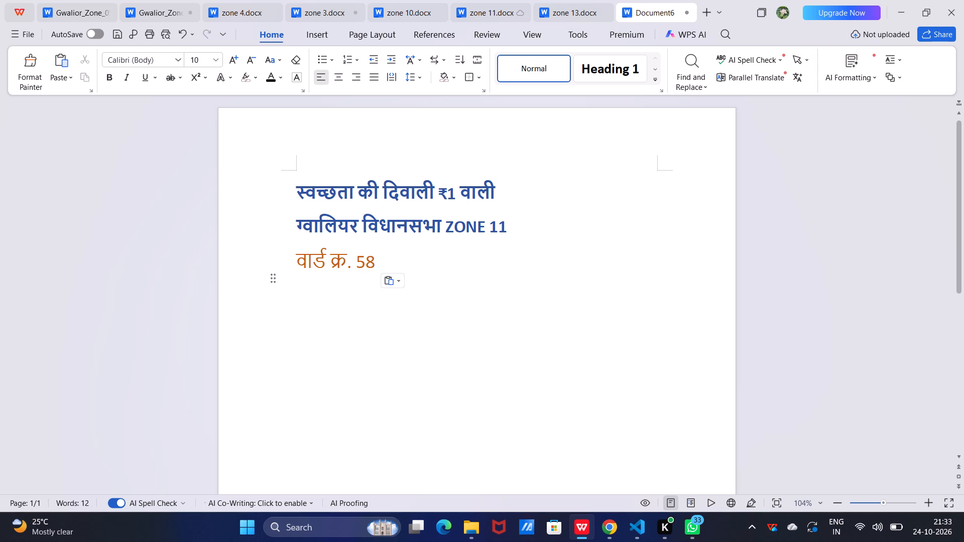
Change the pasted headings to ZONE 12 and ward number 45, and start a new line below them.
click(529, 232)
key(BackSpace)
key(2)
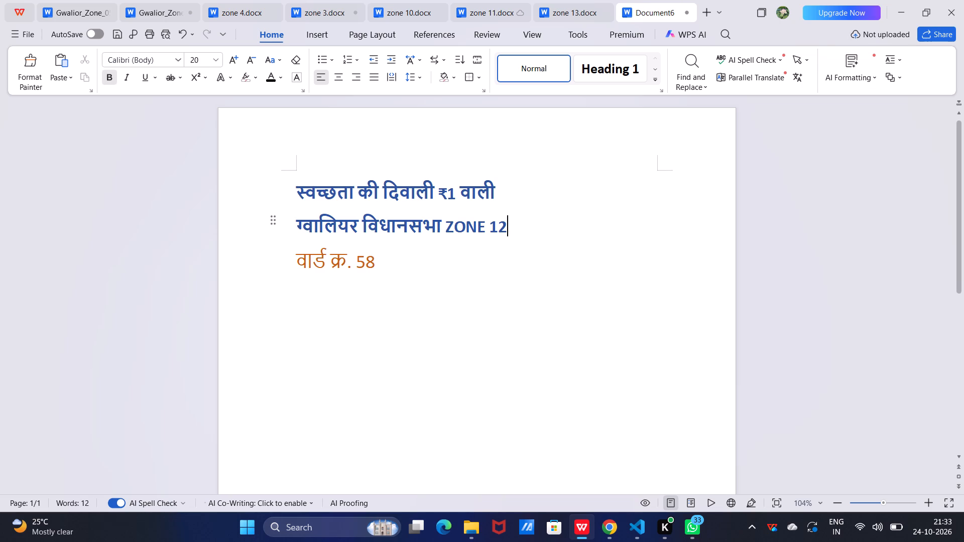
click(403, 260)
key(BackSpace)
key(BackSpace)
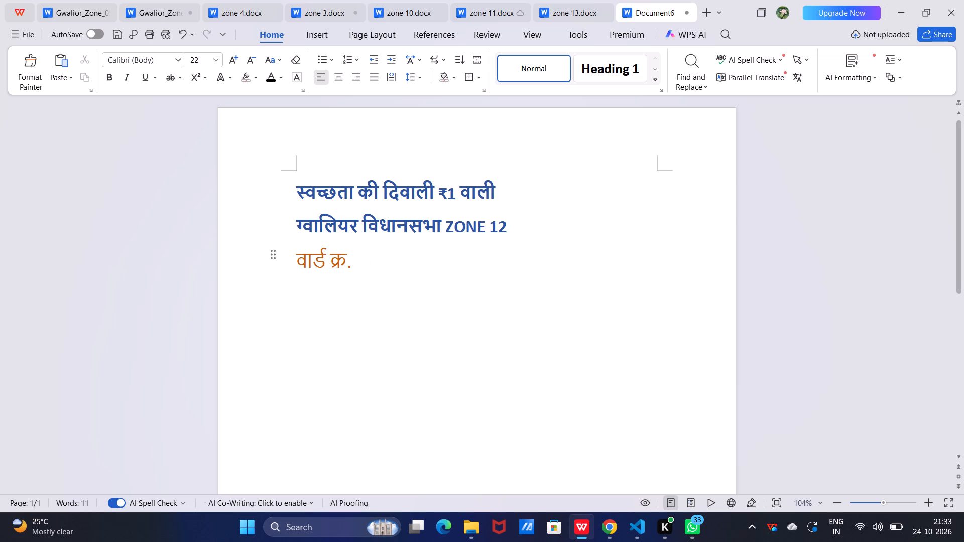
text(45)
key(Return)
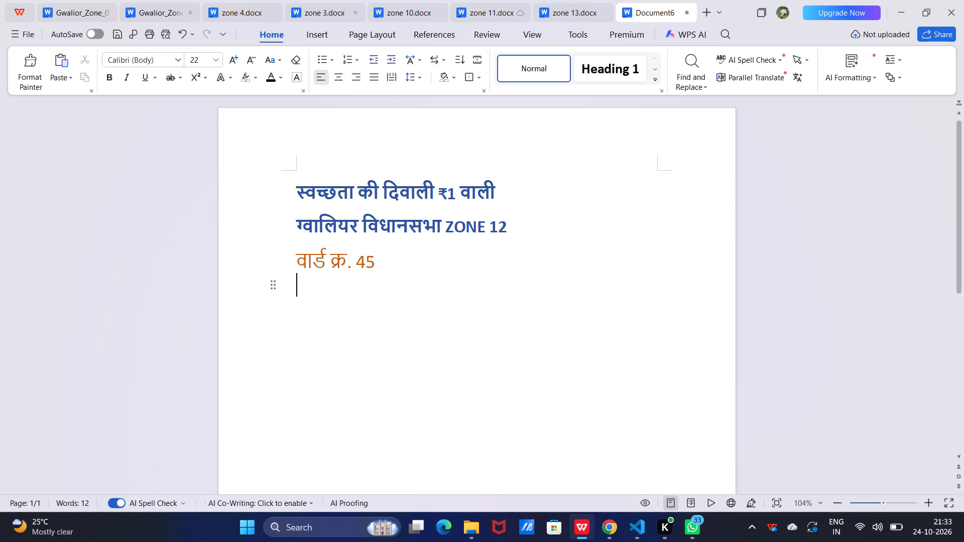
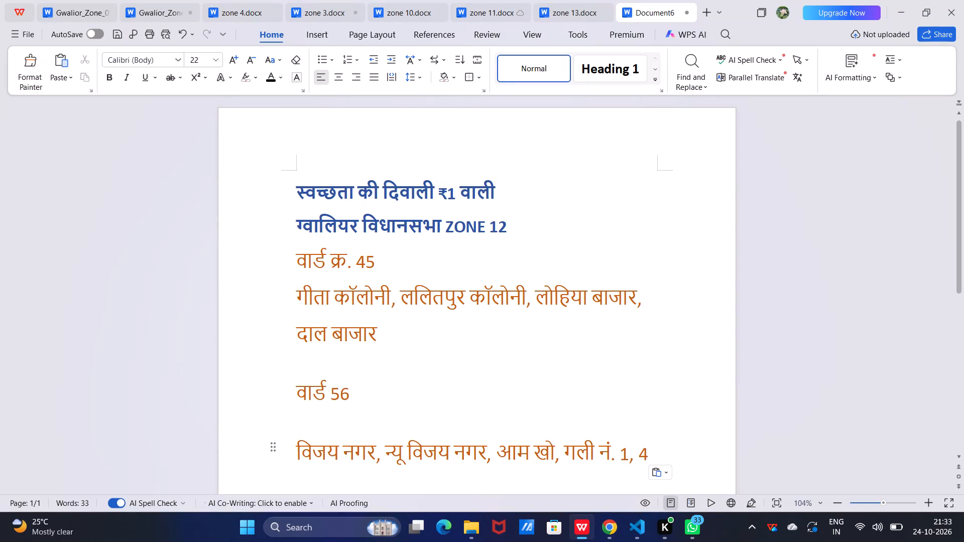
Split the ward 45 localities onto separate lines without commas: गीता कॉलोनी, ललितपुर कॉलोनी, लोहिया बाजार, दाल बाजार.
click(398, 300)
key(BackSpace)
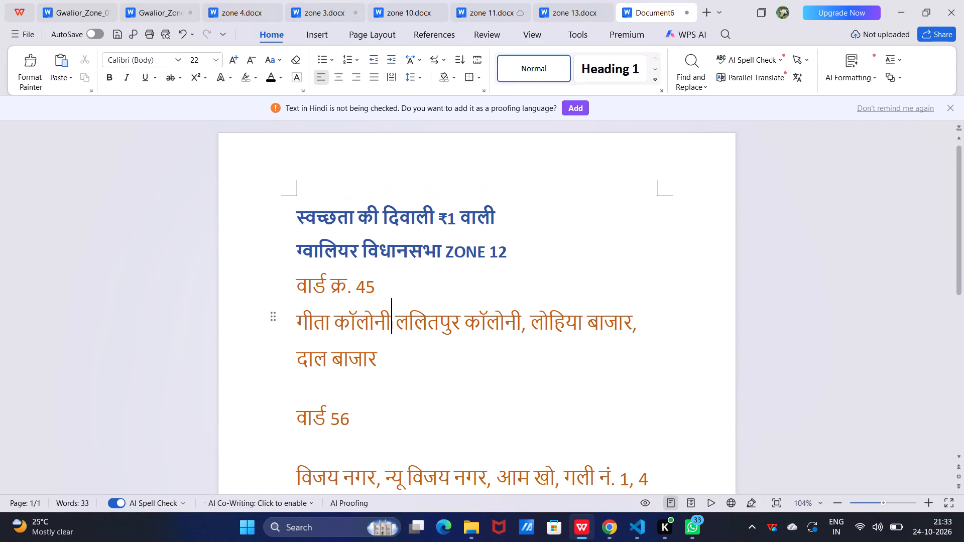
key(Return)
click(431, 356)
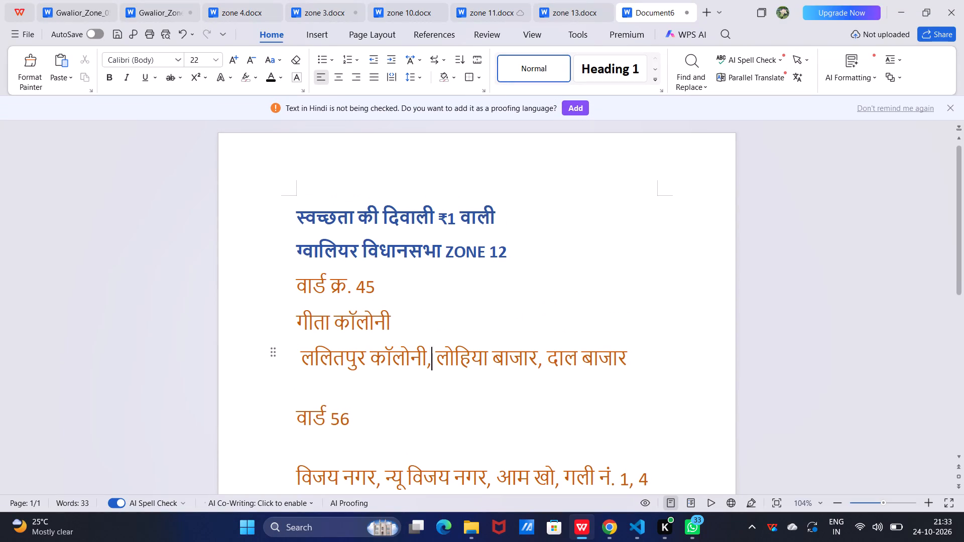
key(BackSpace)
key(Return)
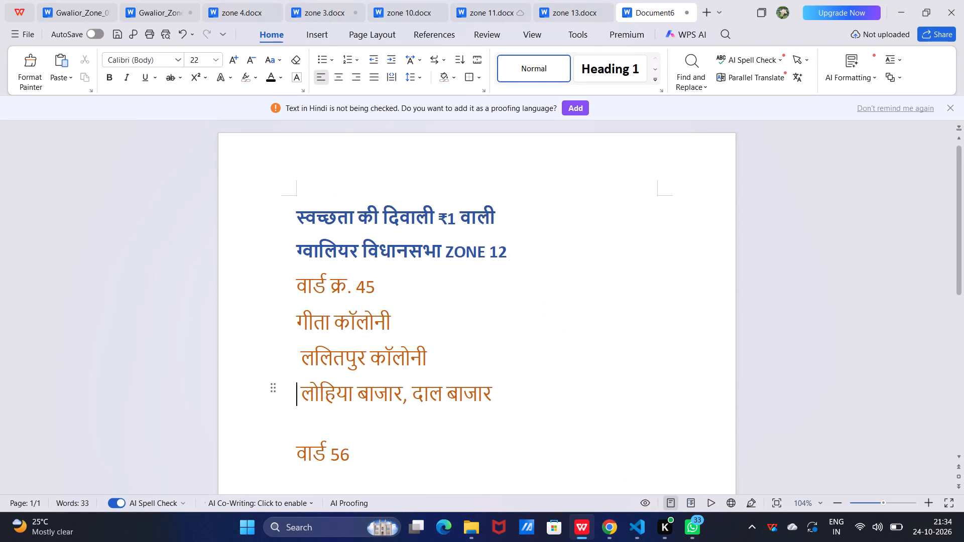
click(414, 400)
key(BackSpace)
key(BackSpace)
key(Return)
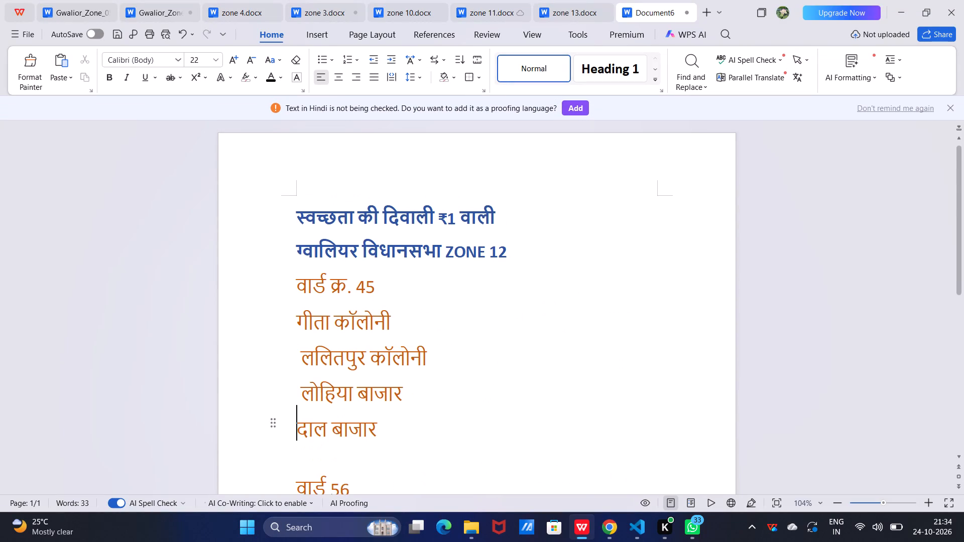
Split the ward 56 localities onto separate lines without the separating commas: विजय नगर, न्यू विजय नगर, आम खो, गली नं. 1, 4.
scroll(414, 400, down, 3)
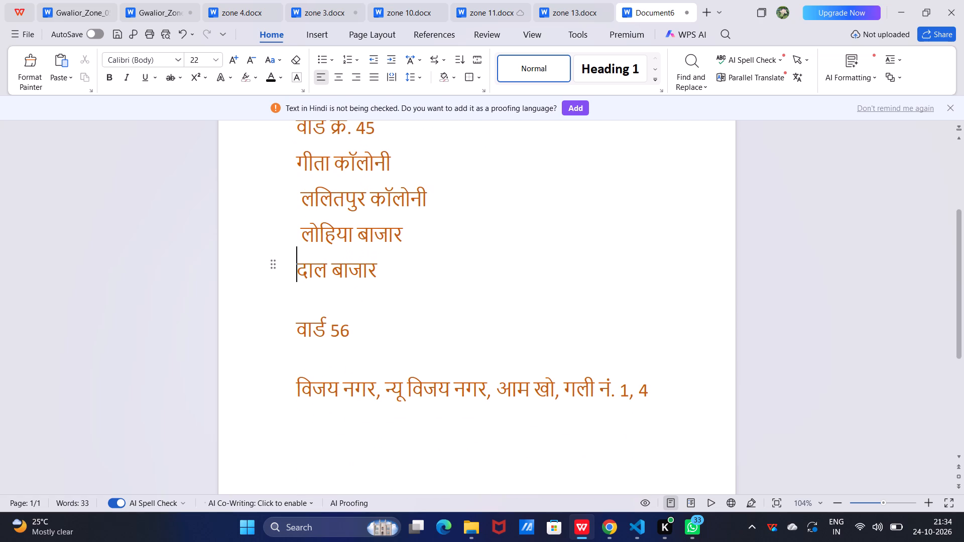
click(380, 391)
key(BackSpace)
key(Return)
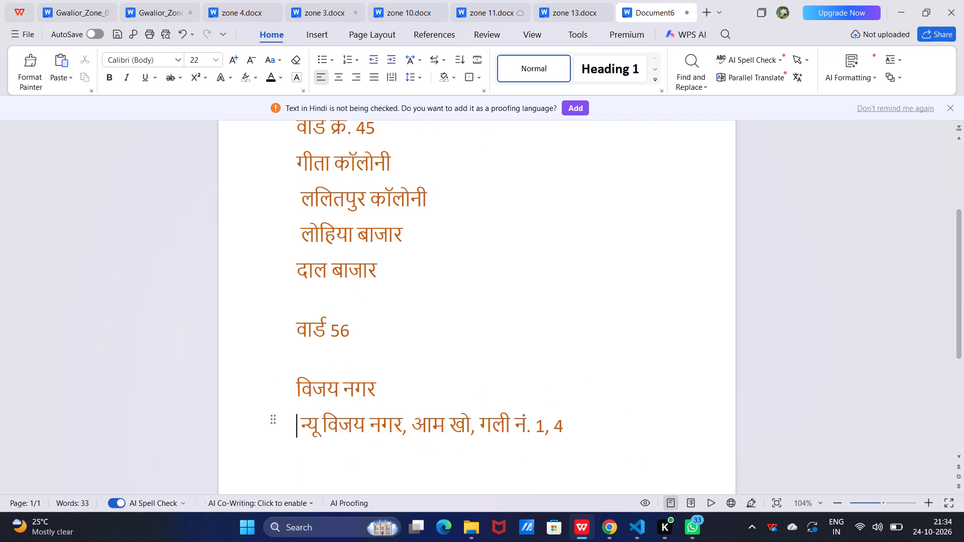
click(418, 426)
key(BackSpace)
key(BackSpace)
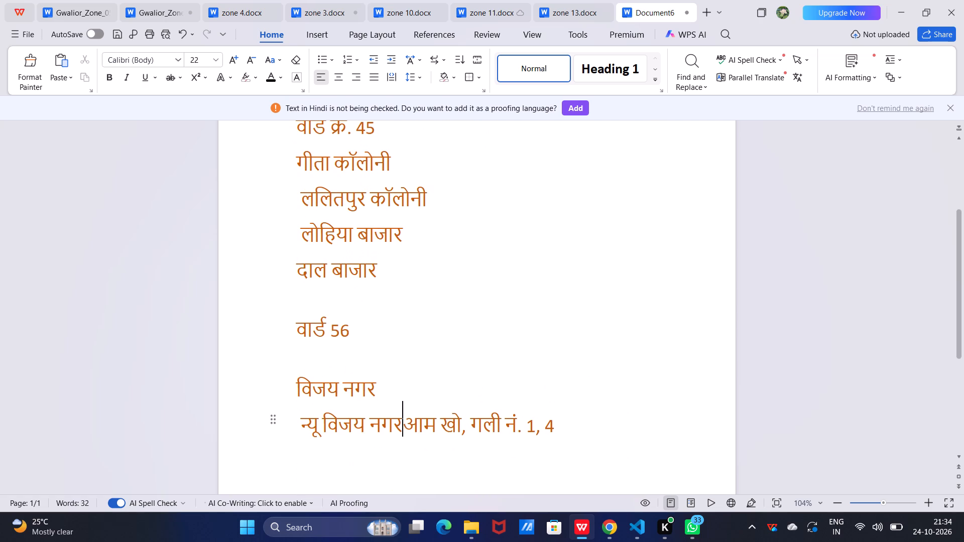
key(Return)
click(359, 462)
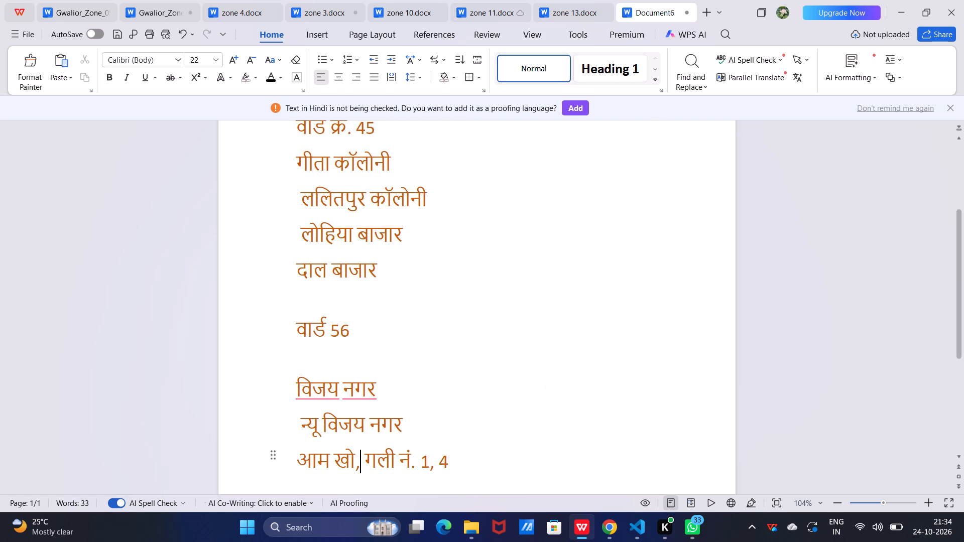
key(BackSpace)
key(Return)
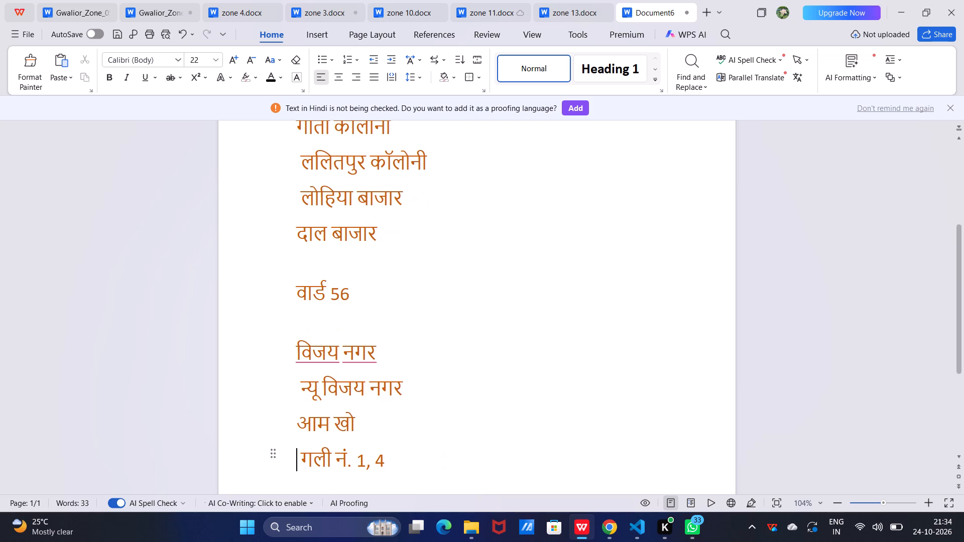
Copy the two blue title lines from the top of the document and paste them above the वार्ड 56 heading.
scroll(339, 265, up, 3)
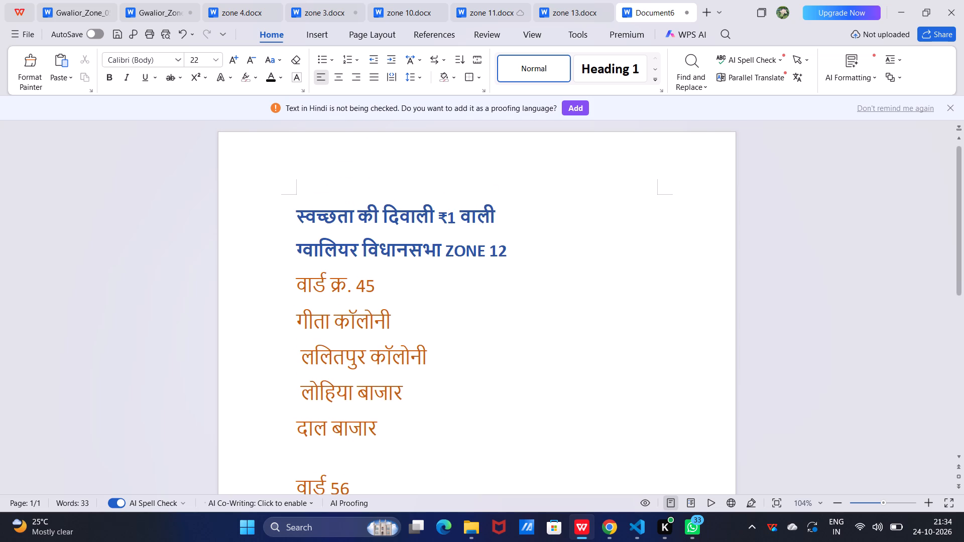
drag(292, 211, 528, 256)
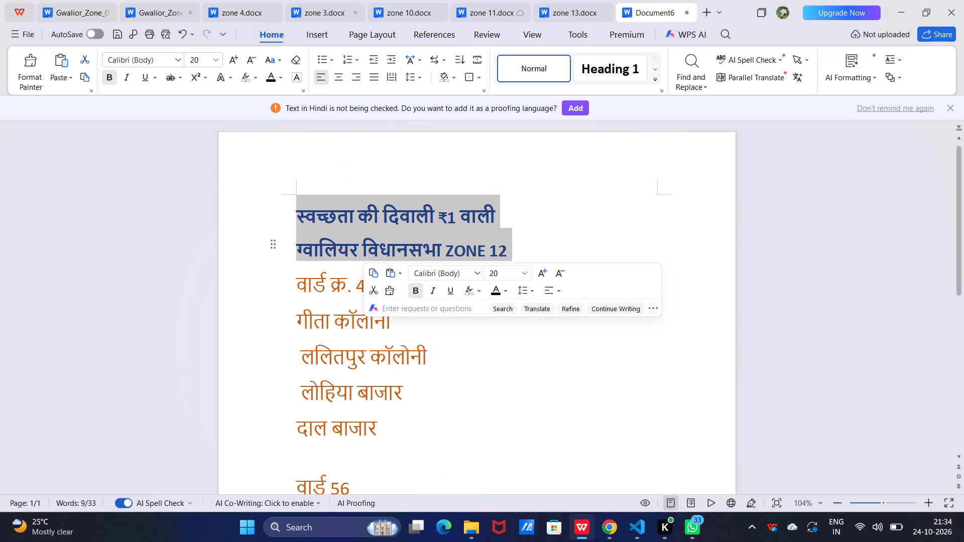
key(ctrl+v)
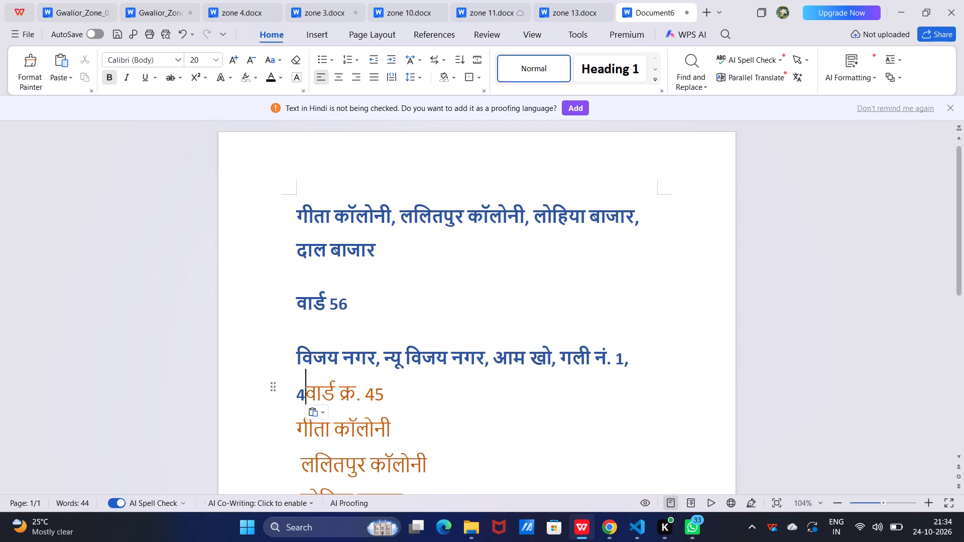
key(ctrl+z)
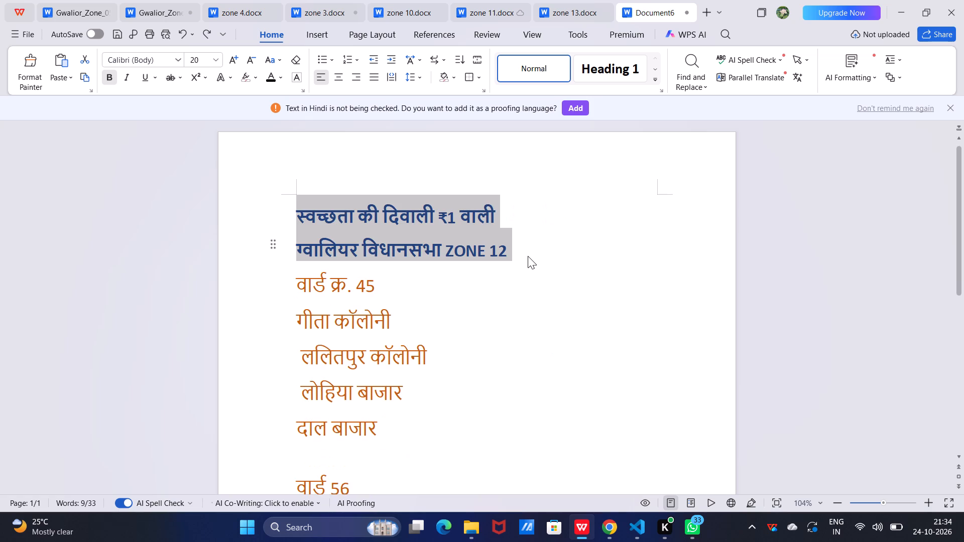
key(ctrl+c)
scroll(528, 256, down, 2)
click(315, 326)
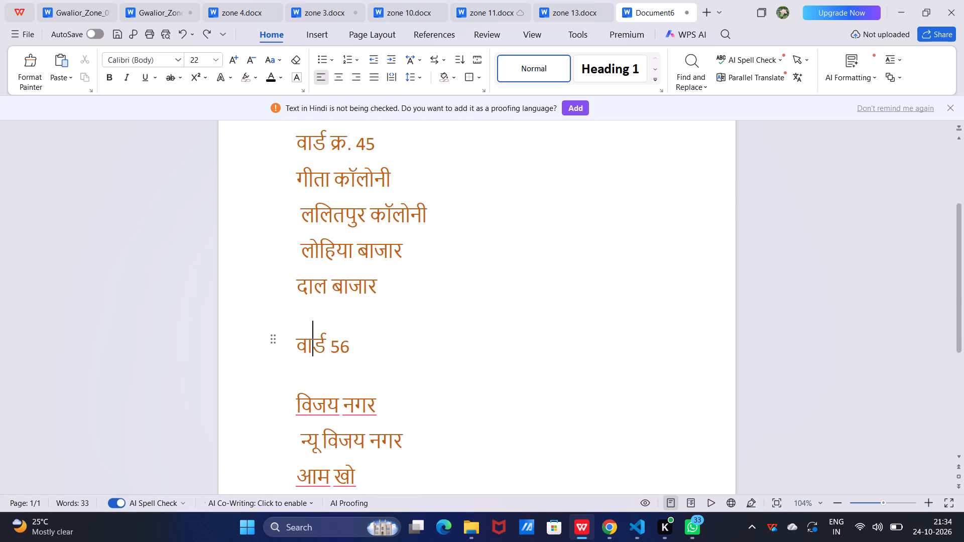
click(300, 338)
key(Return)
key(Up)
key(ctrl+v)
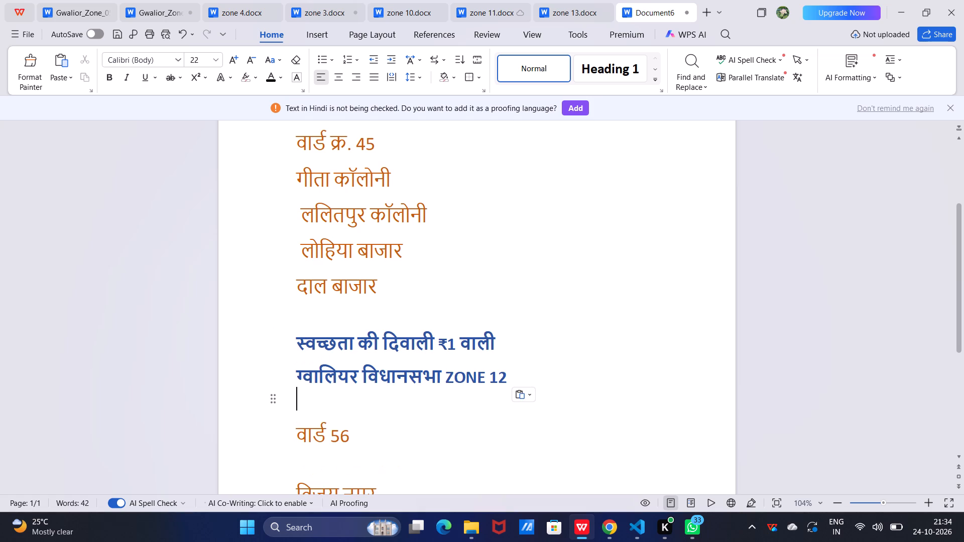
Make the four ward 45 locality lines black and format them as a 1. 2. 3. numbered list.
scroll(300, 338, up, 2)
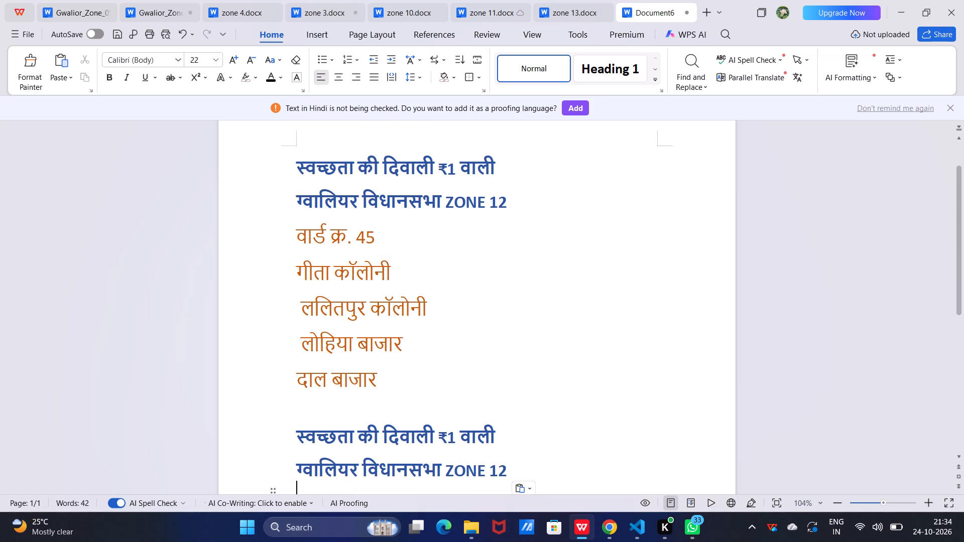
scroll(300, 338, up, 2)
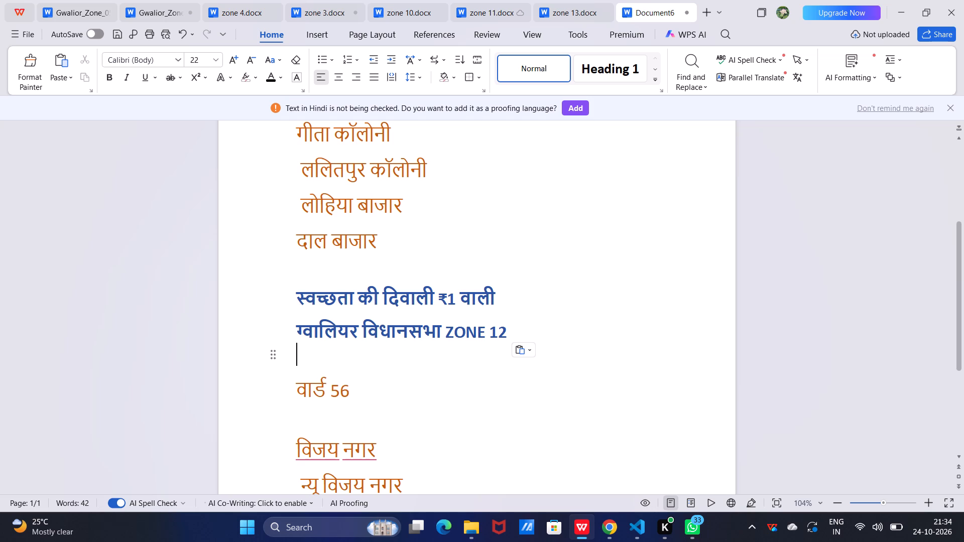
scroll(300, 338, up, 1)
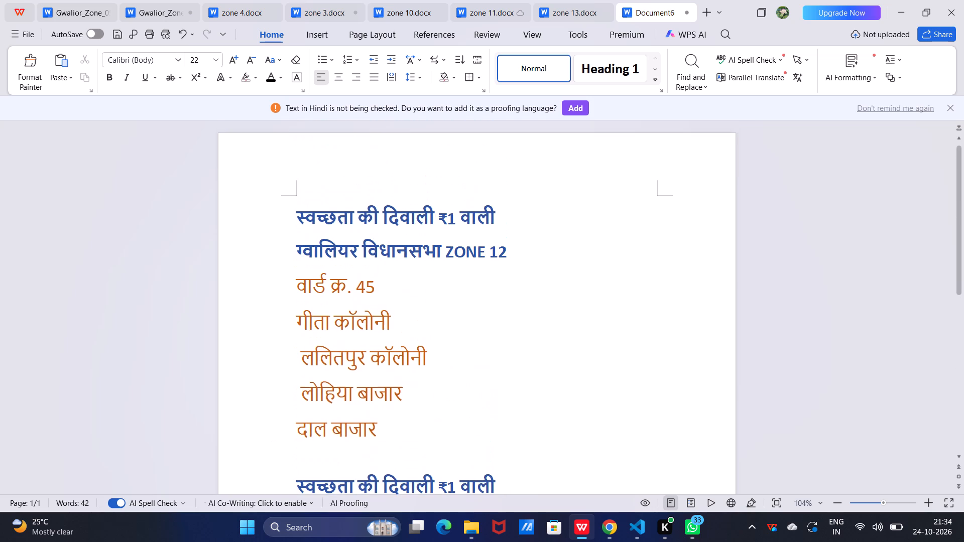
scroll(300, 338, up, 1)
drag(297, 315, 359, 345)
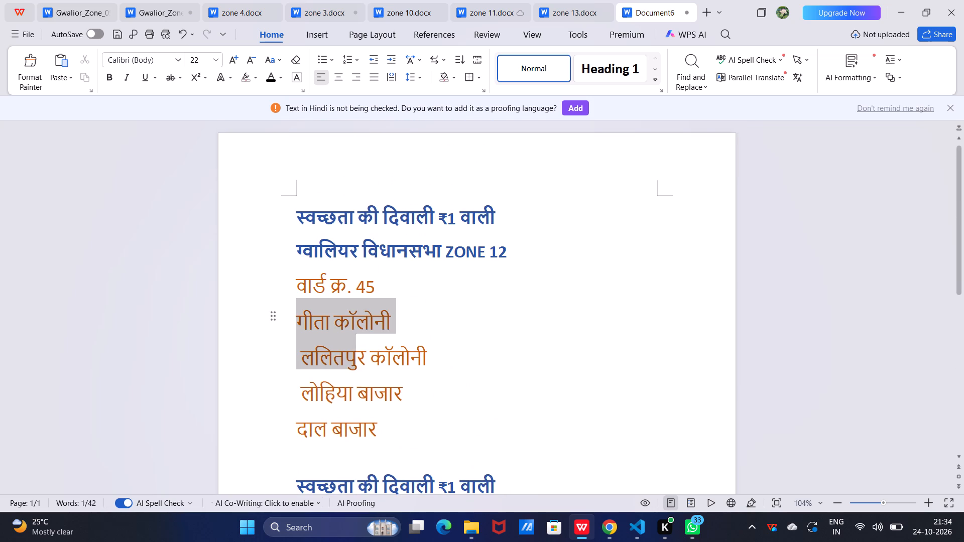
drag(359, 345, 384, 441)
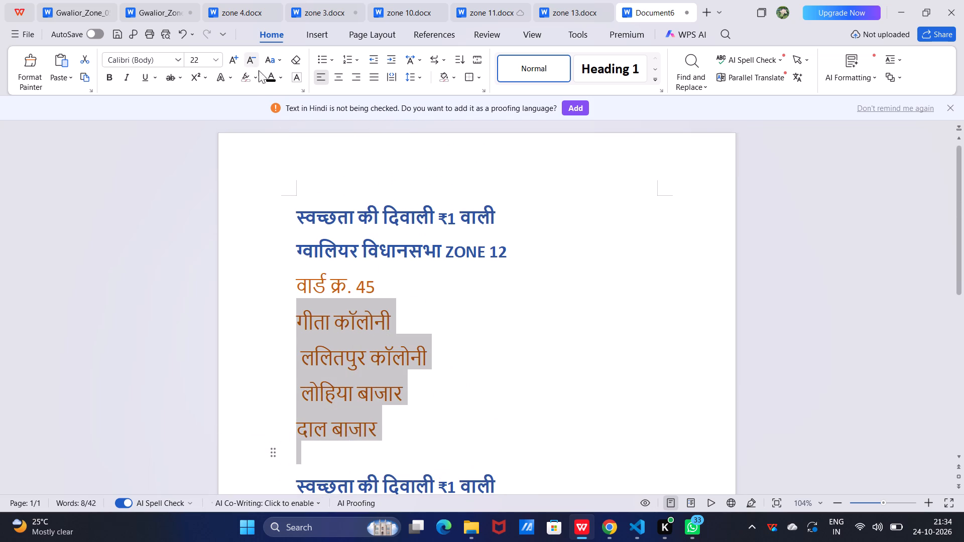
click(274, 78)
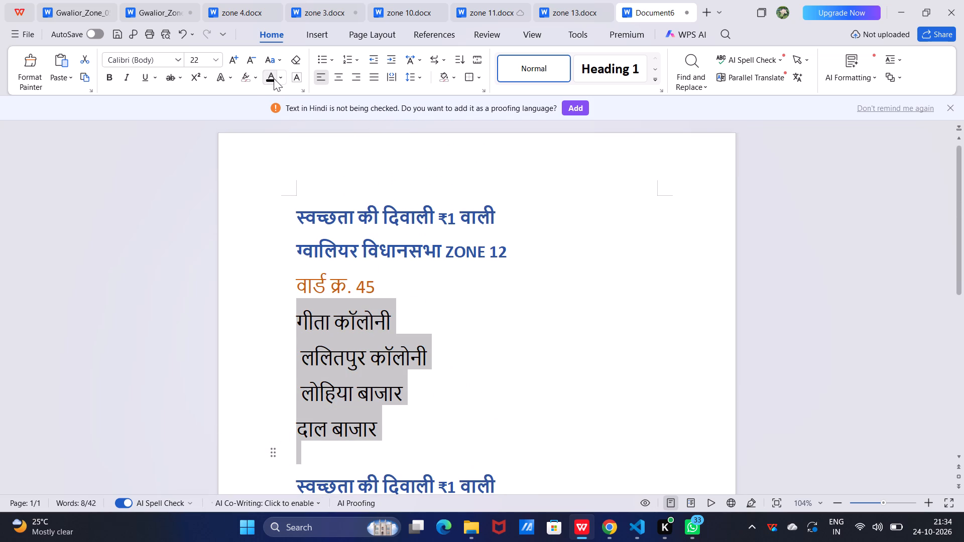
click(357, 55)
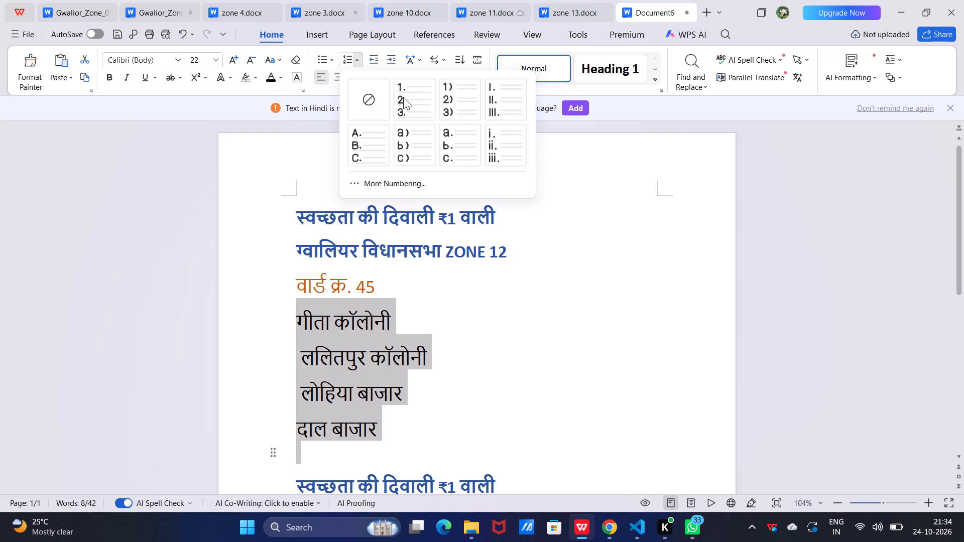
click(403, 97)
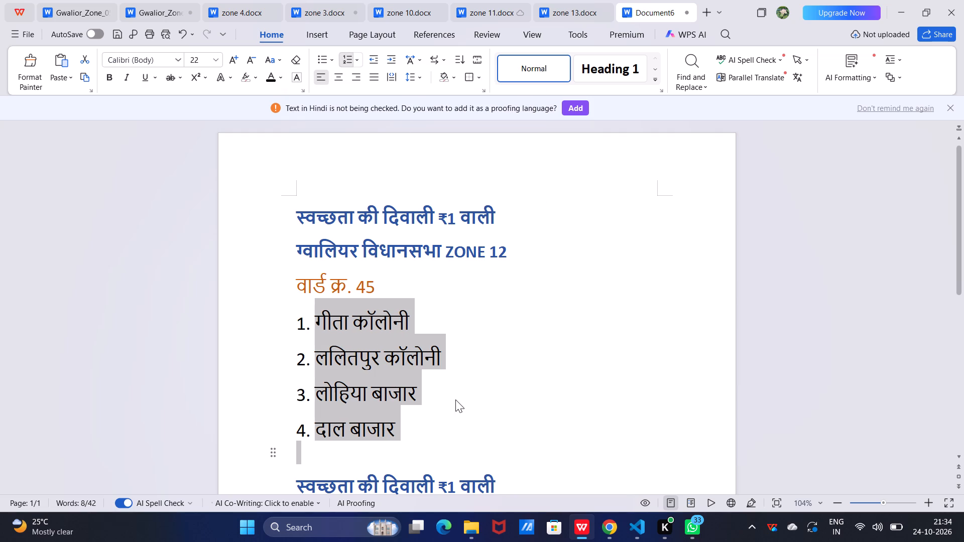
click(455, 399)
Format the four ward 56 locality lines as a 1. 2. 3. numbered list with restarted numbering and black text.
scroll(455, 399, down, 6)
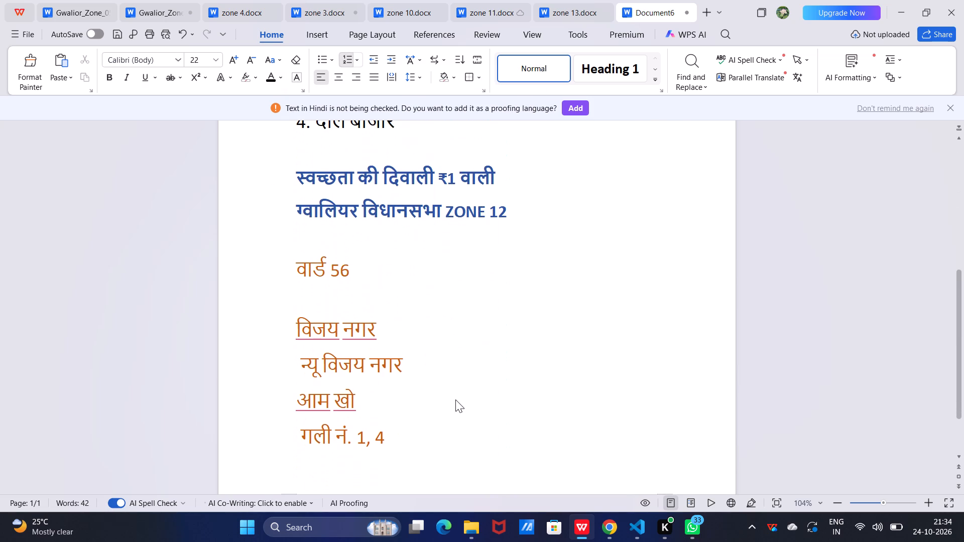
drag(294, 324, 417, 468)
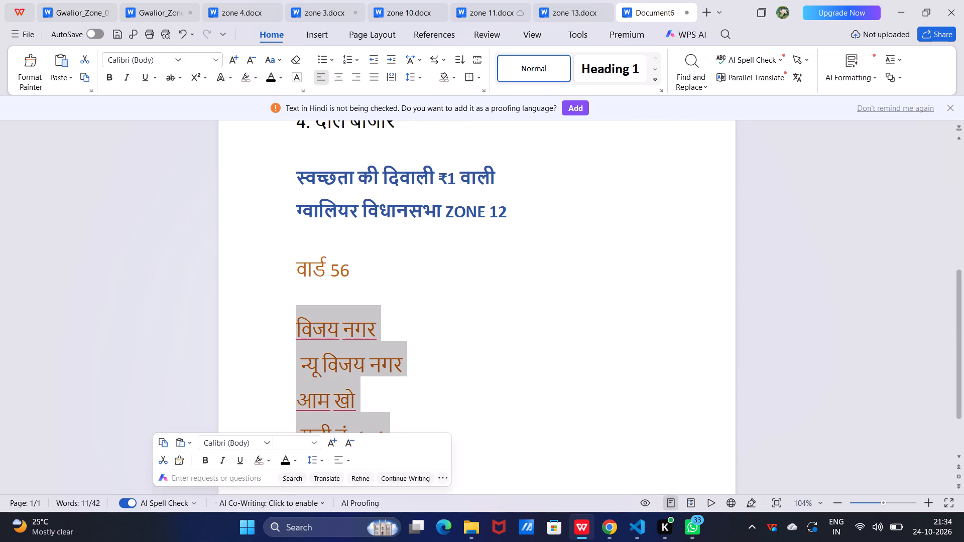
click(357, 62)
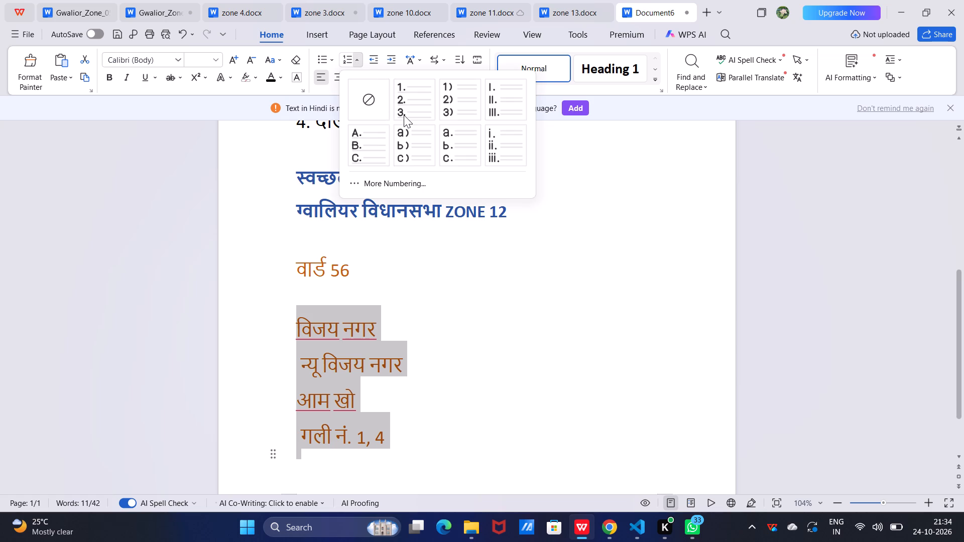
click(373, 179)
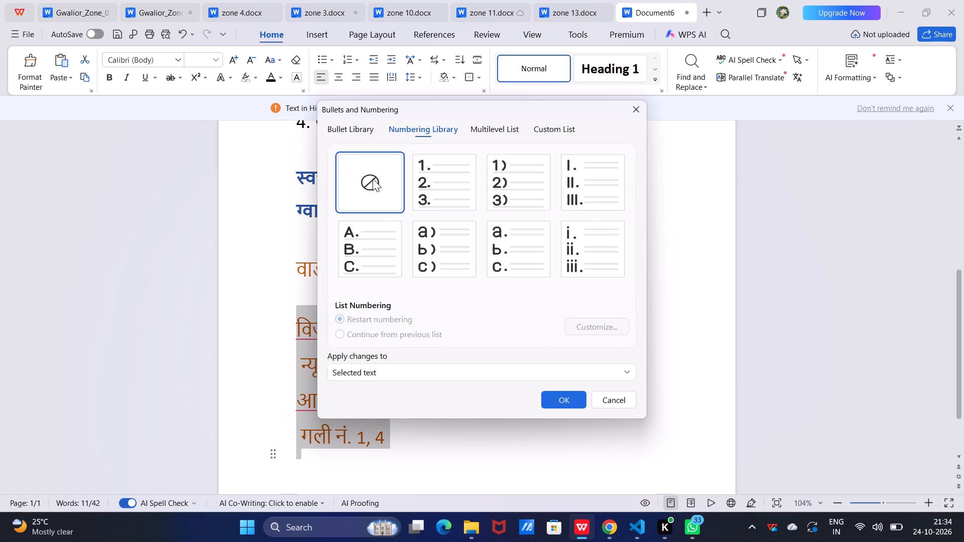
click(441, 158)
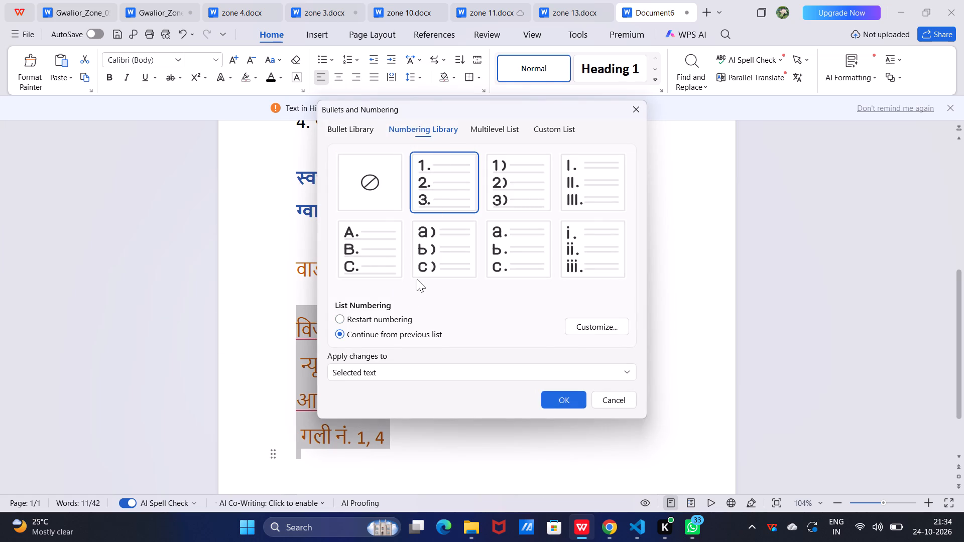
click(387, 320)
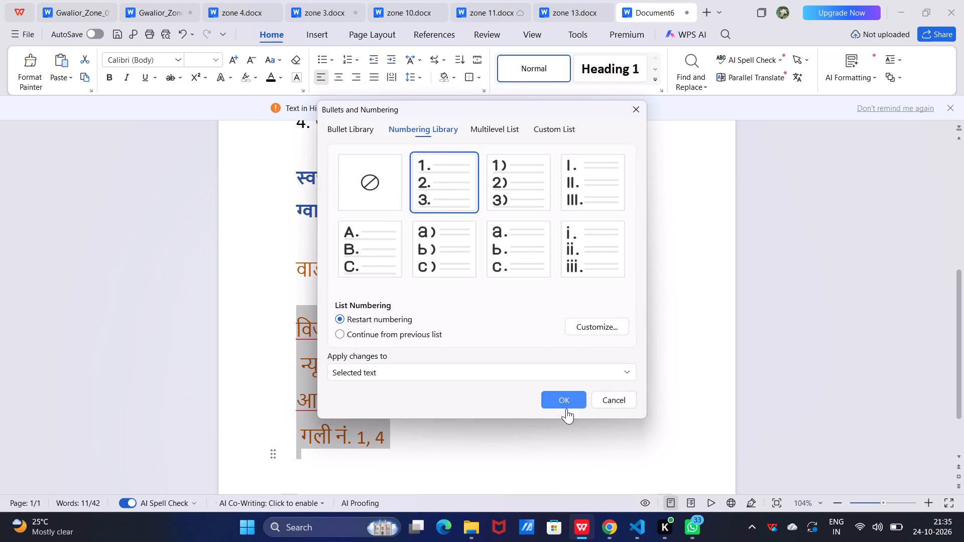
click(570, 396)
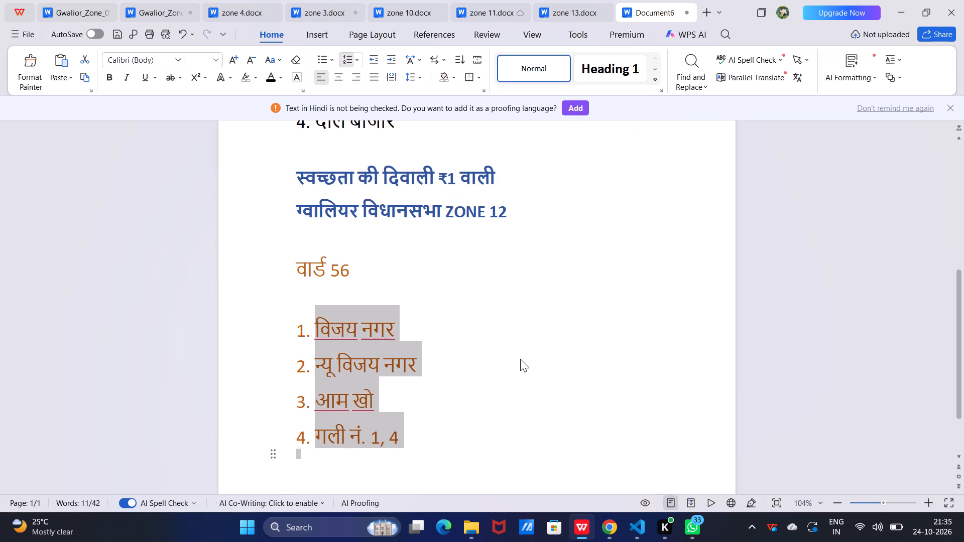
click(271, 75)
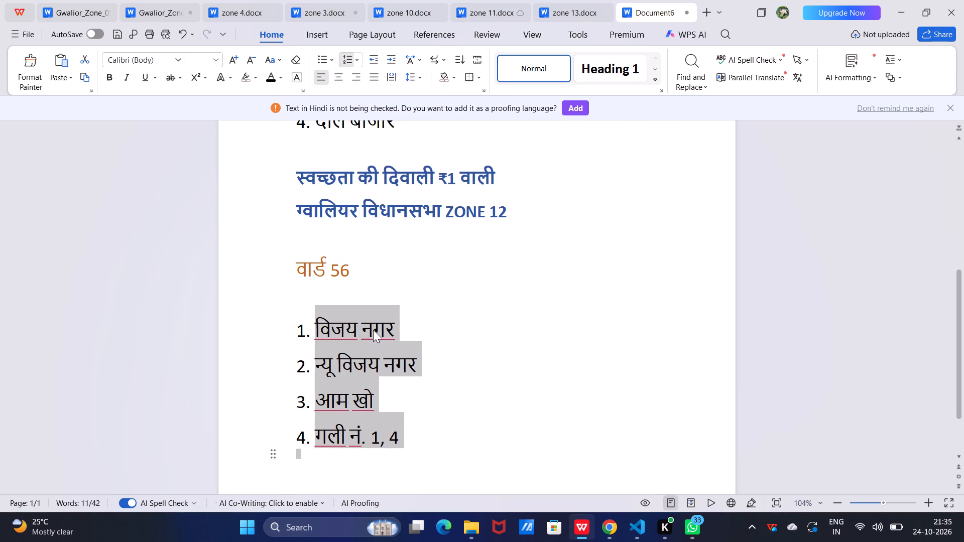
click(483, 305)
Insert blank lines before the second blue title block to push it and the ward 56 section onto the second page.
click(295, 179)
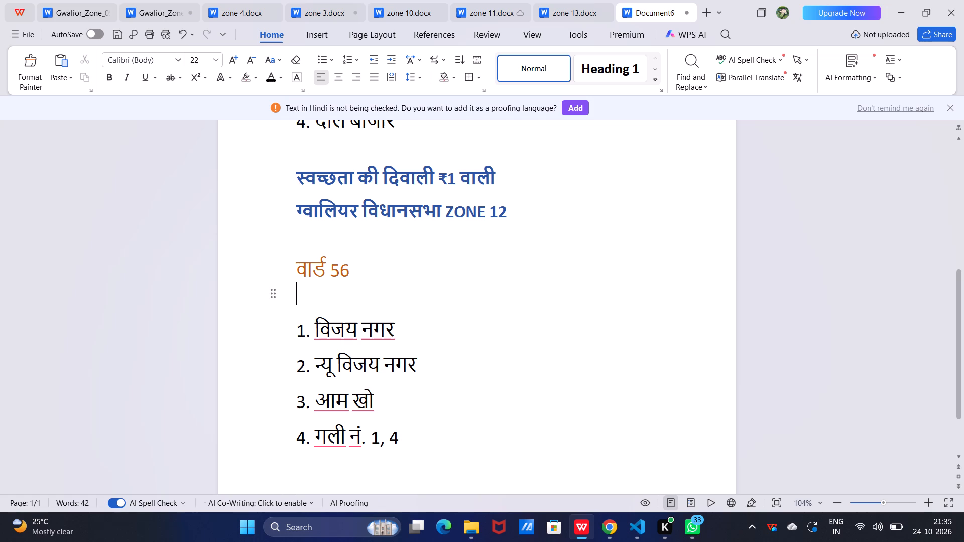
key(Return)
key(Return)
key(Return)
key(Return)
key(Return)
key(Return)
key(Return)
key(Return)
key(Return)
key(Return)
key(Return)
key(Return)
key(Return)
key(Return)
key(Return)
key(Return)
key(Return)
key(Return)
key(Return)
key(Return)
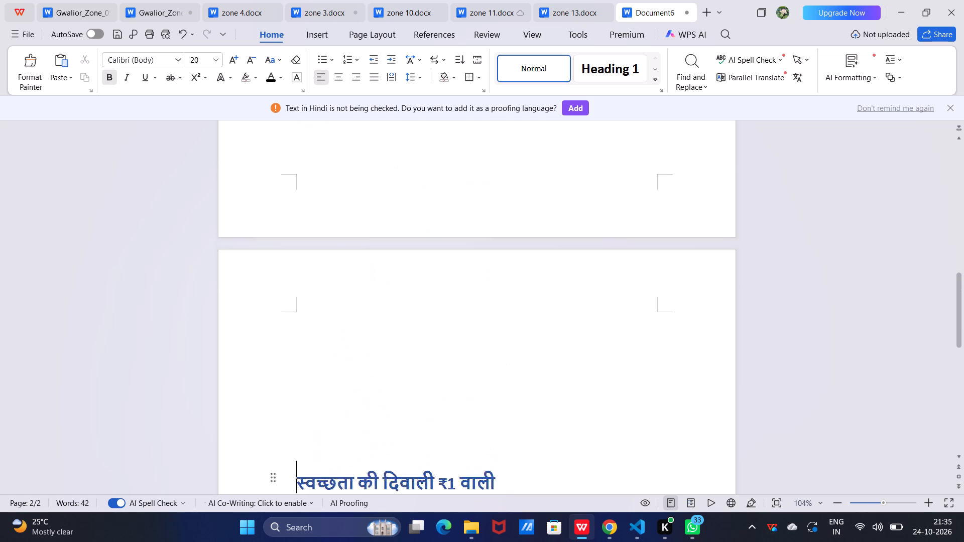
Remove the surplus blank lines above the second title block so it starts at the top of page 2.
key(BackSpace)
key(BackSpace)
key(BackSpace)
key(BackSpace)
key(BackSpace)
key(BackSpace)
key(BackSpace)
key(BackSpace)
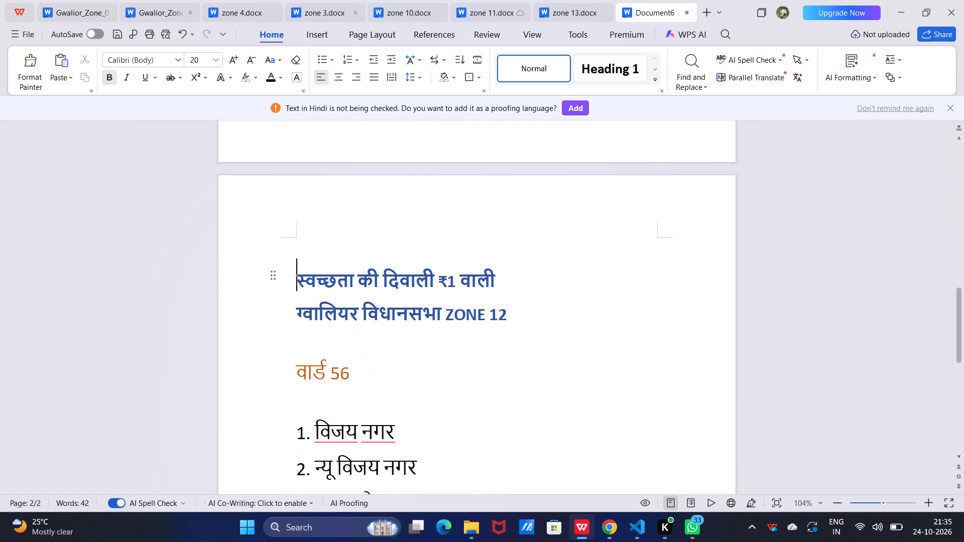
key(BackSpace)
key(BackSpace)
key(Return)
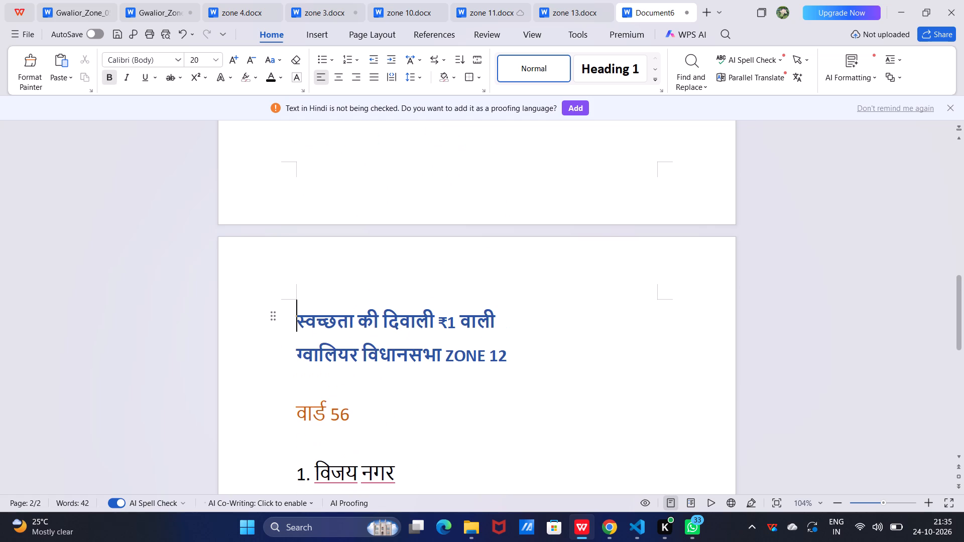
Copy क्र. from the ward 45 heading and insert it before 56 in the ward 56 heading, preceded by a space.
scroll(295, 179, down, 1)
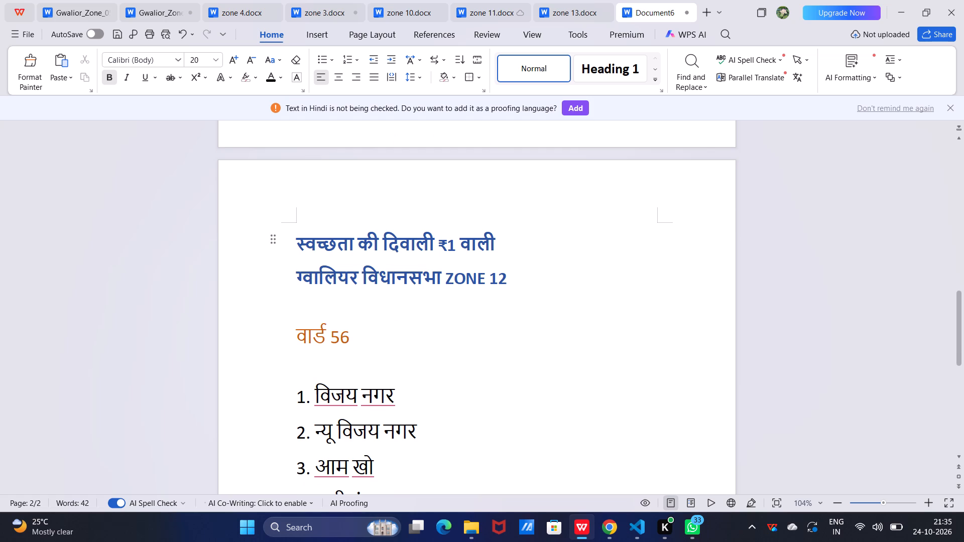
scroll(328, 339, up, 12)
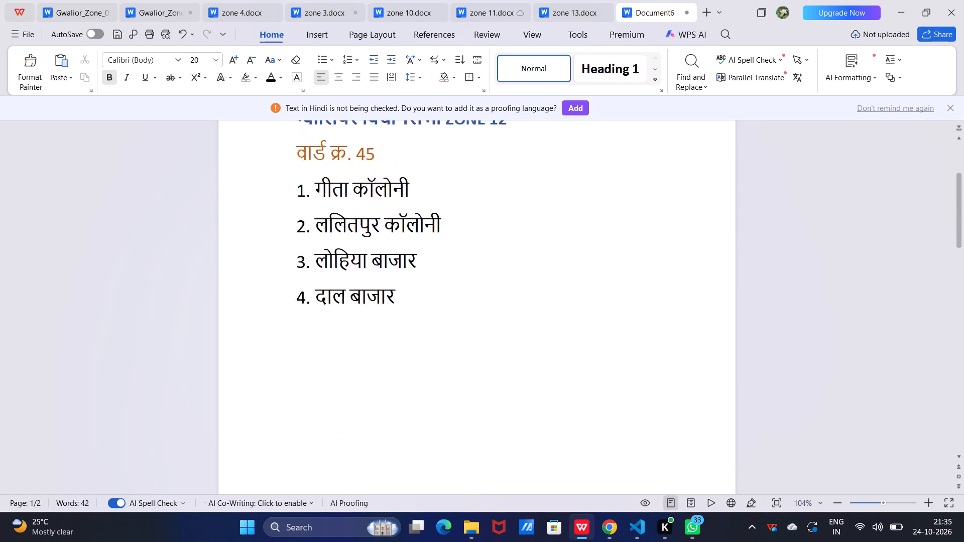
scroll(328, 339, up, 4)
drag(329, 286, 352, 293)
key(ctrl+c)
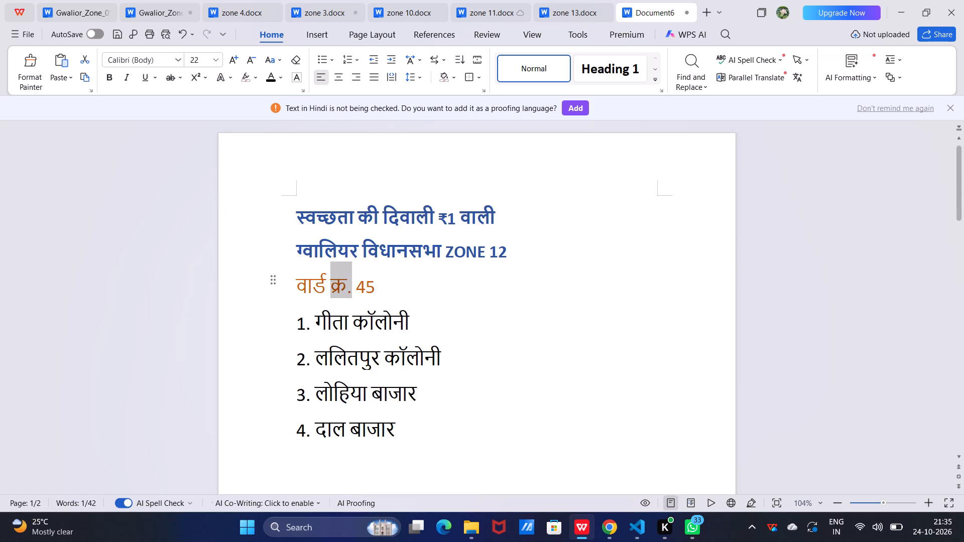
click(447, 367)
scroll(447, 367, down, 11)
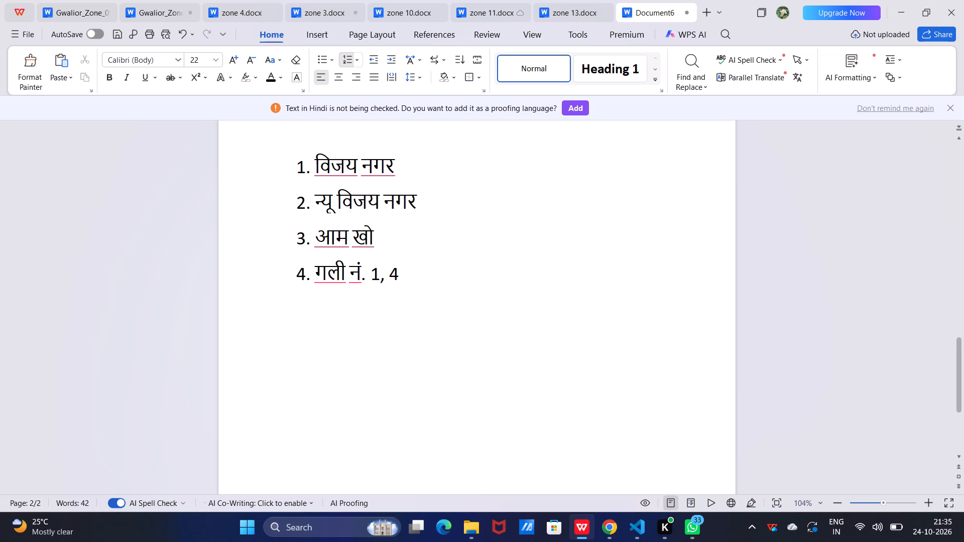
scroll(339, 248, up, 2)
click(331, 254)
key(space)
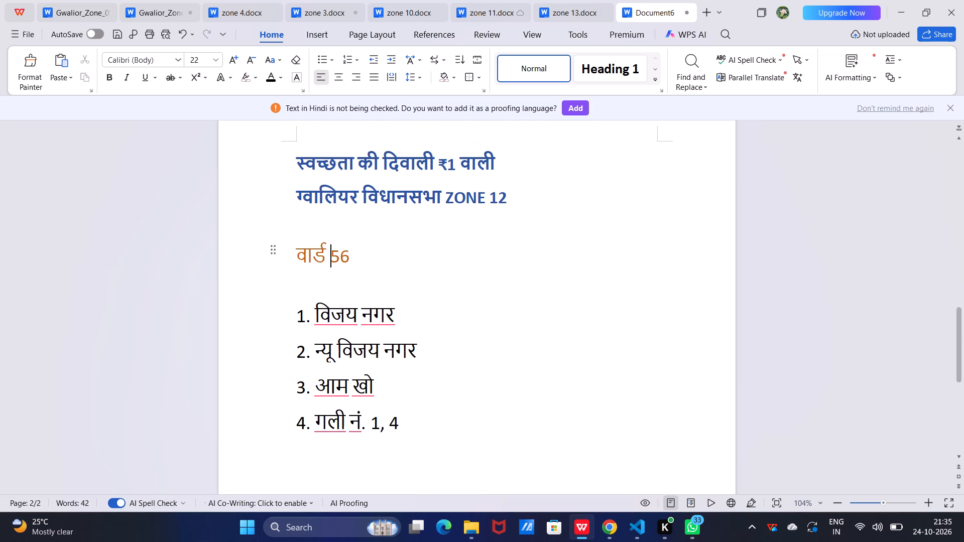
key(ctrl+v)
Delete the blank line between the second page's ZONE 12 title and the ward 56 heading.
click(309, 226)
key(BackSpace)
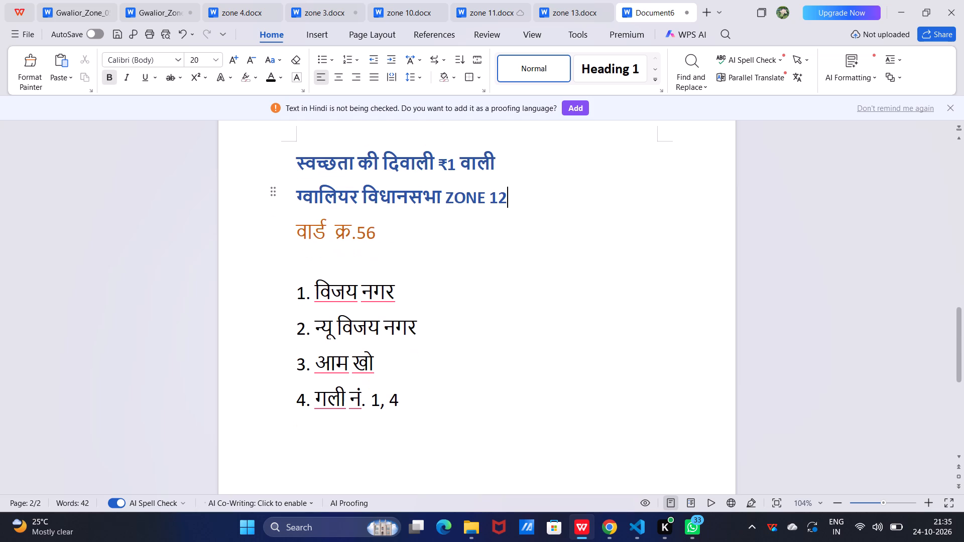
Insert a blank line between the ward 45 heading and its numbered locality list.
scroll(309, 226, up, 8)
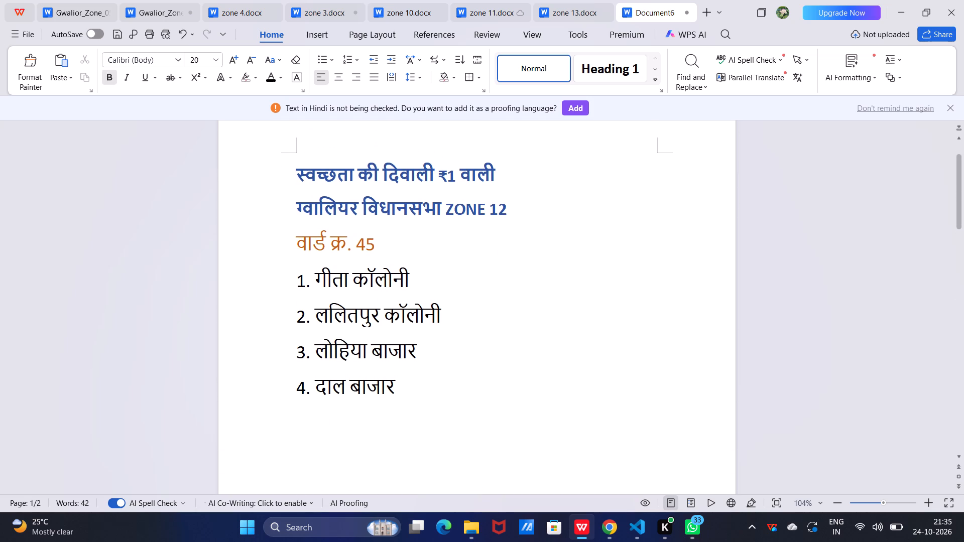
click(396, 241)
key(Return)
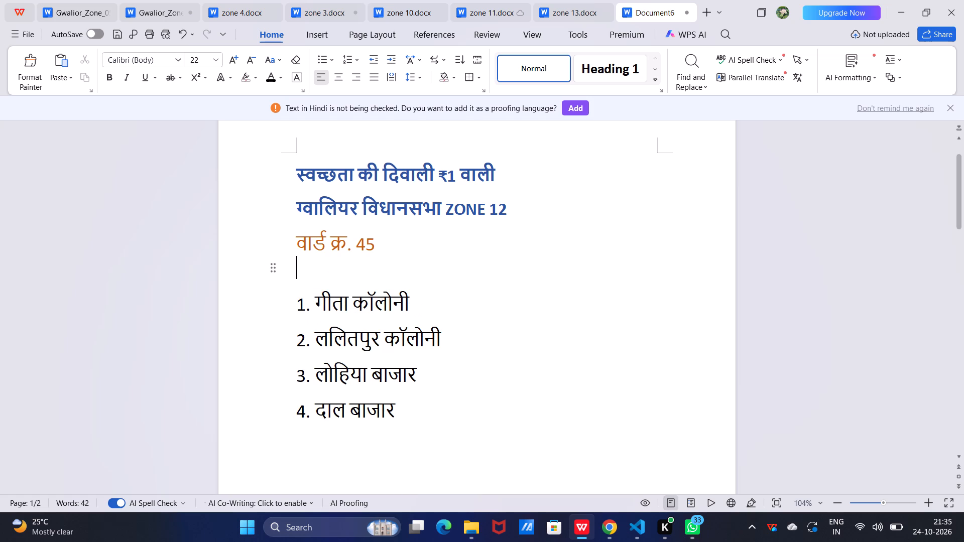
Increase the font size of the two blue title lines on the first page to 22.
drag(299, 165, 518, 213)
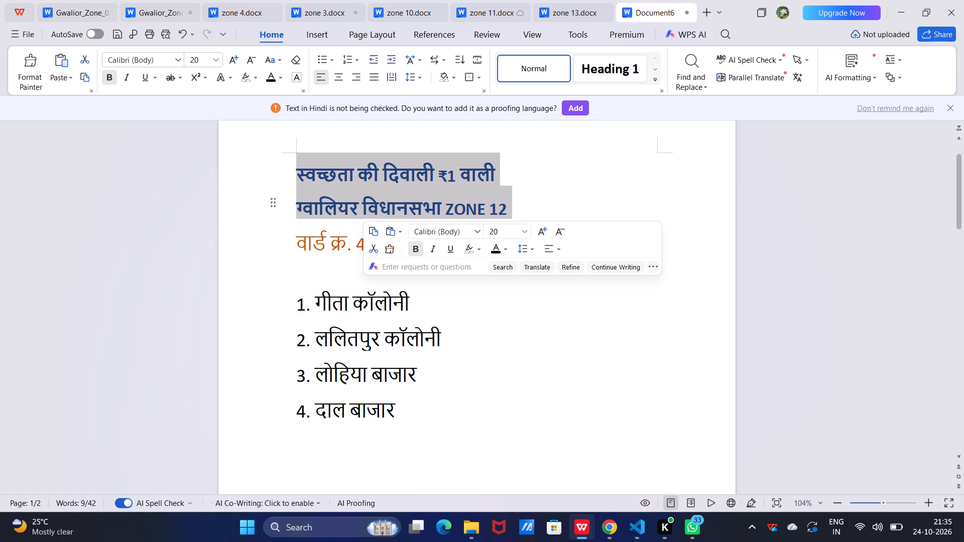
click(538, 228)
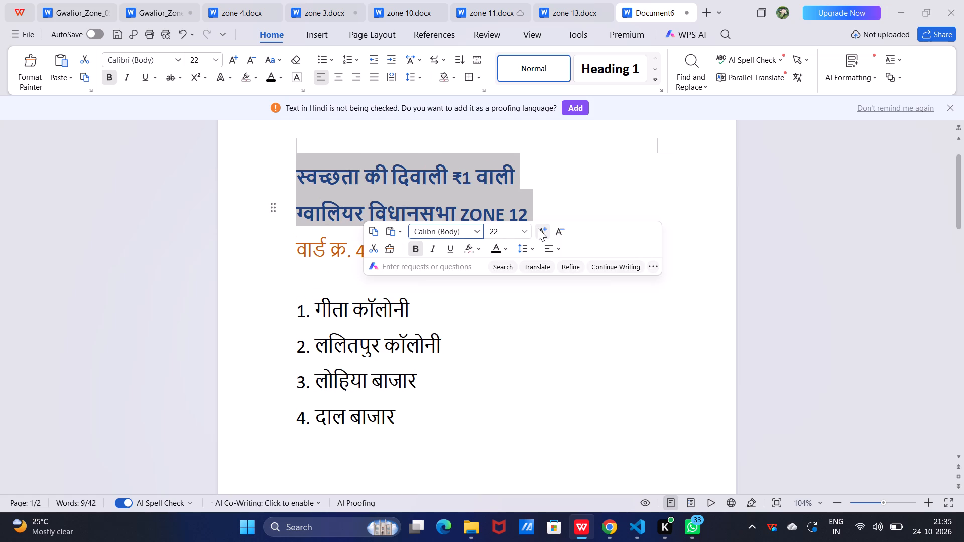
click(469, 330)
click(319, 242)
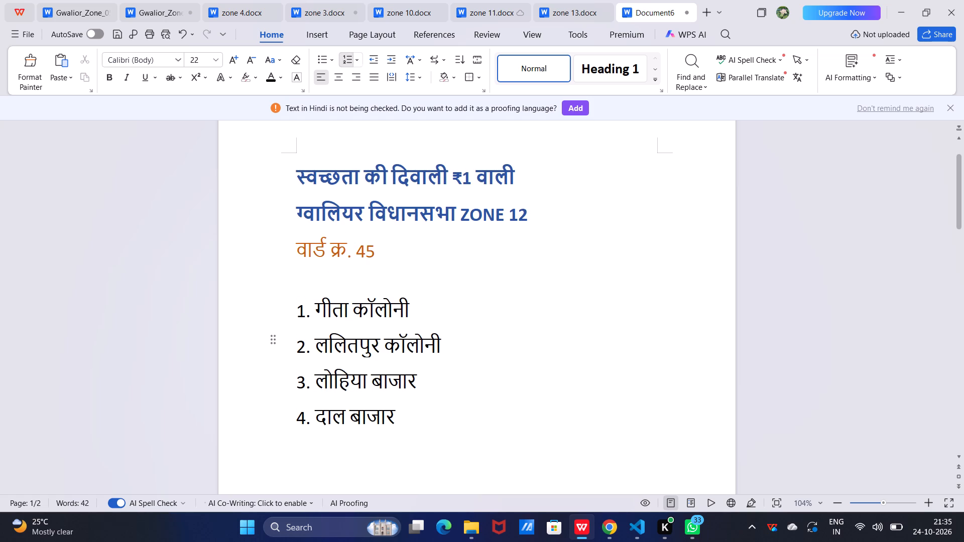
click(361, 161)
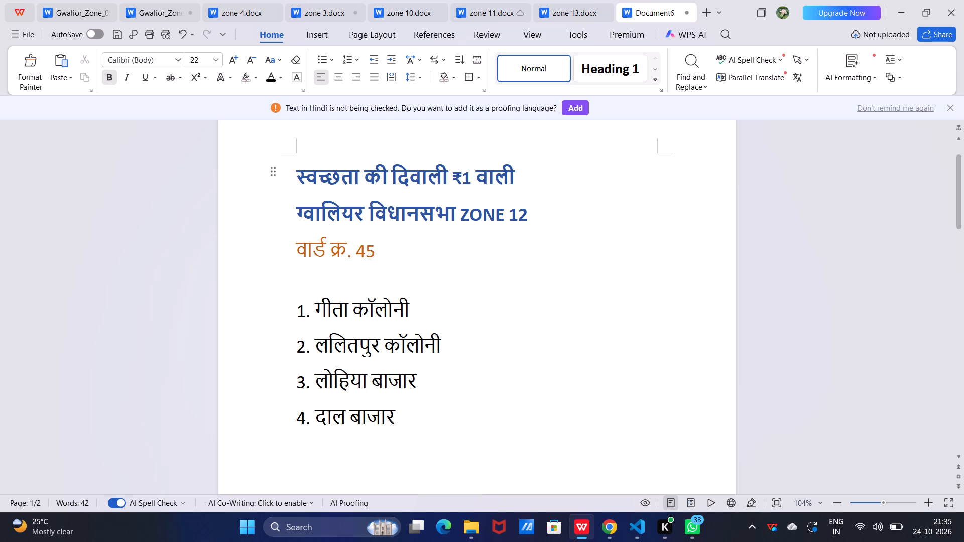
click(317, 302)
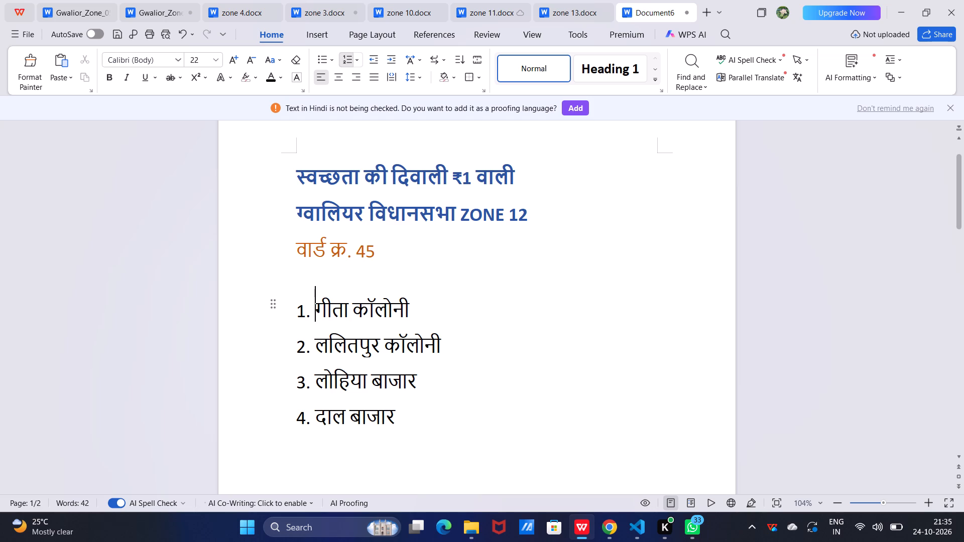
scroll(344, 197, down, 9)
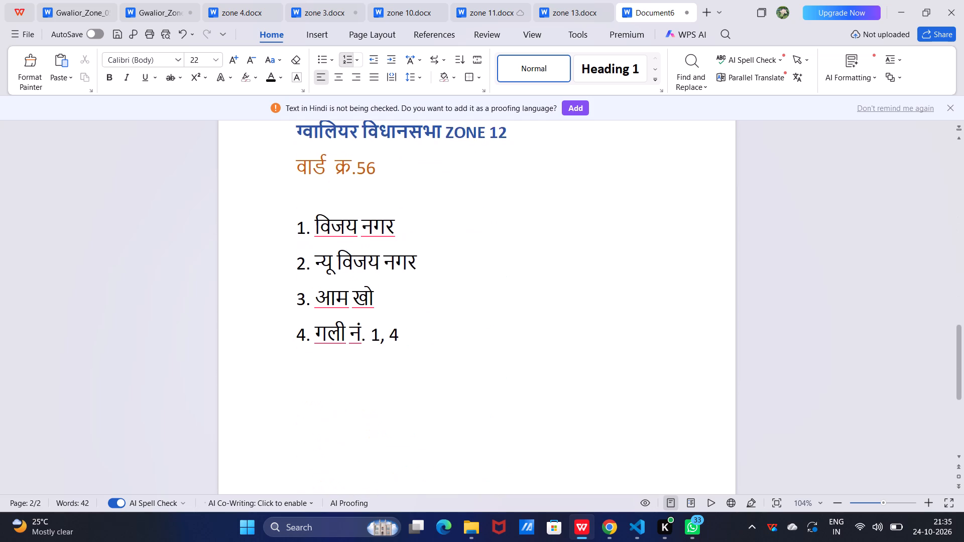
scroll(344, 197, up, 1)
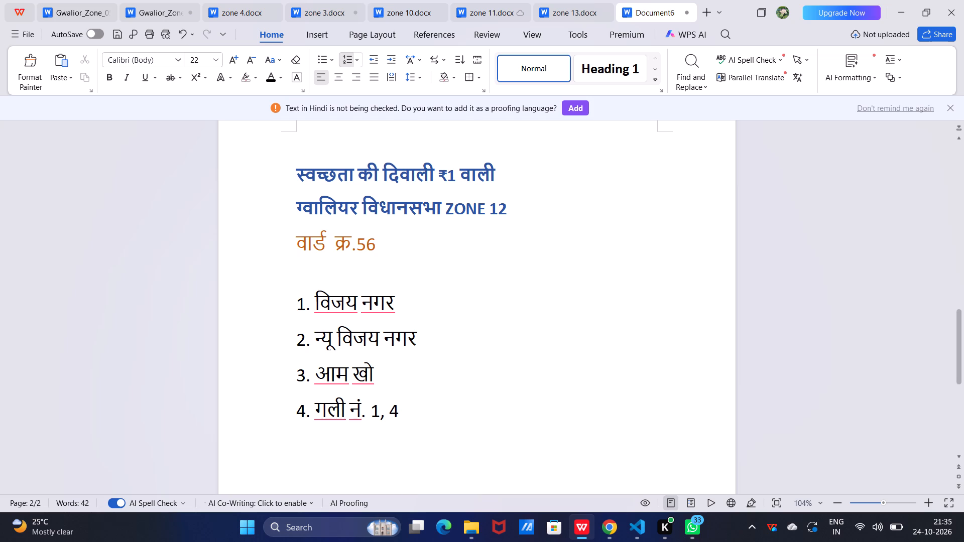
Save the document to WPS Drive under the name zone 12.
key(ctrl+s)
key(BackSpace)
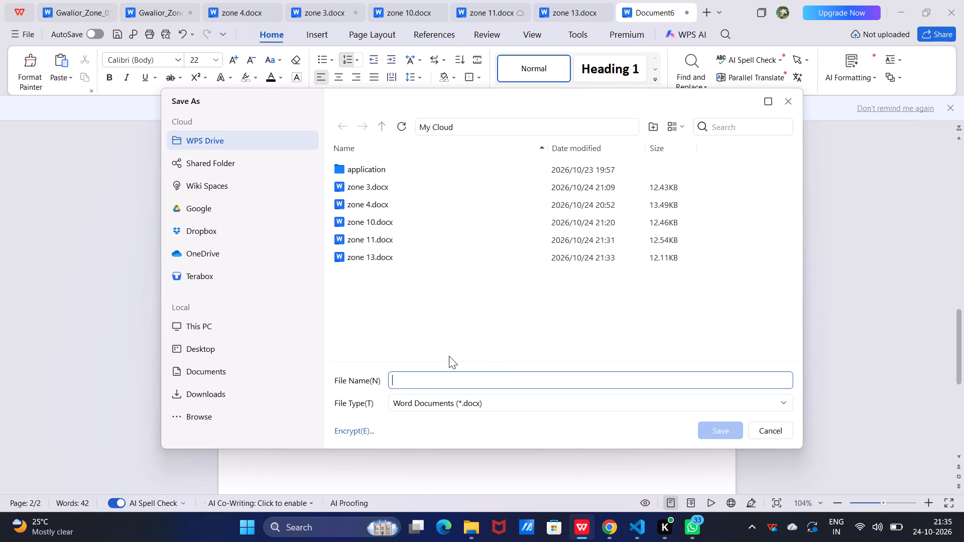
text(zone)
key(space)
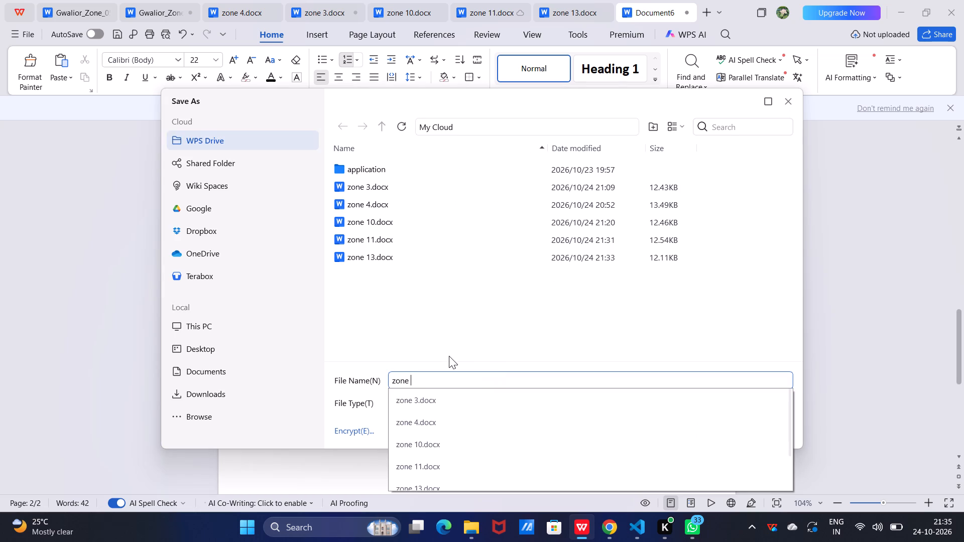
text(12)
key(Return)
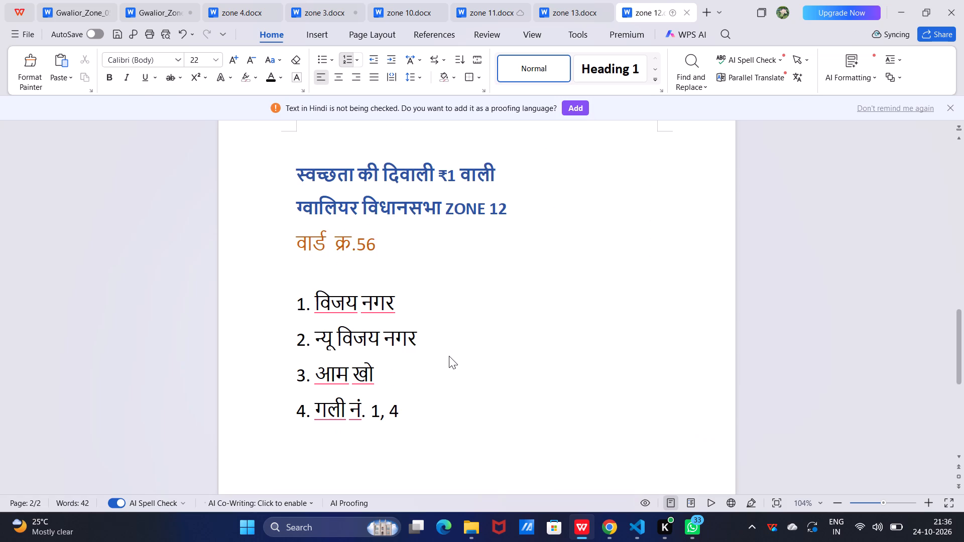
Switch to File Explorer, search for zone 11, and share the zone 11 document through WhatsApp.
click(459, 535)
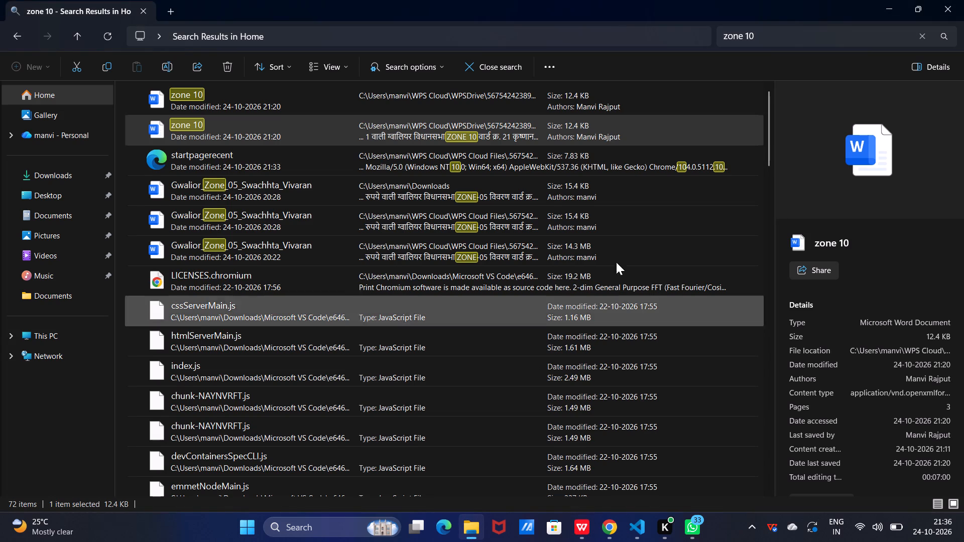
click(797, 37)
key(BackSpace)
key(1)
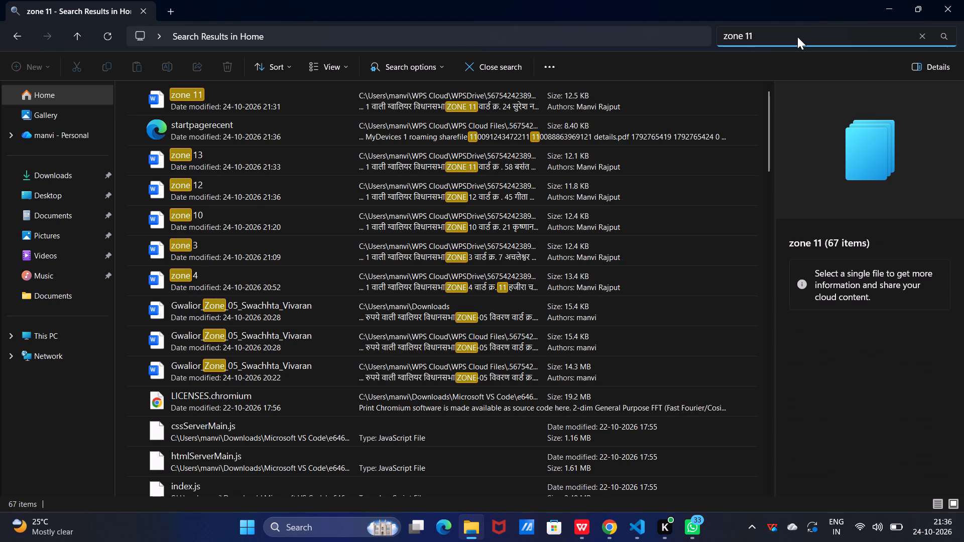
double_click(374, 109)
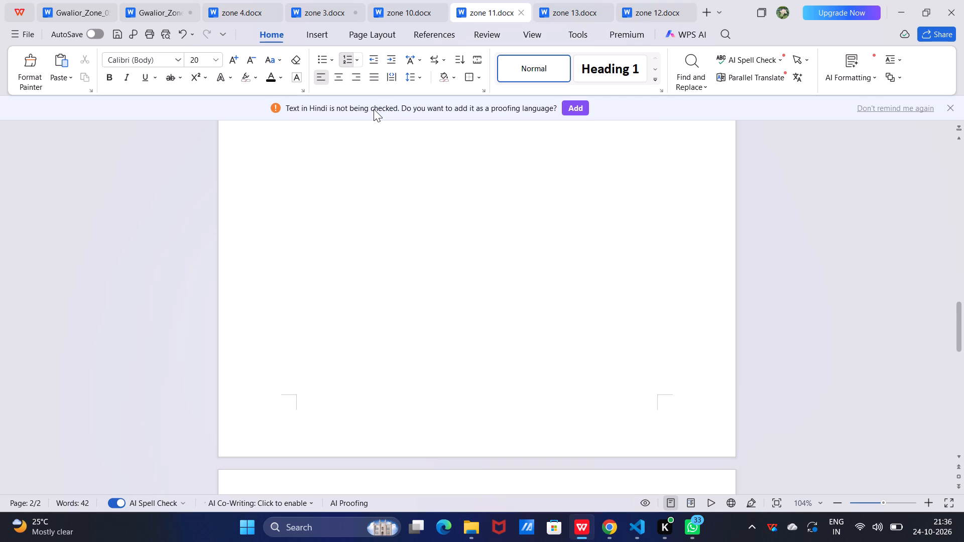
click(474, 521)
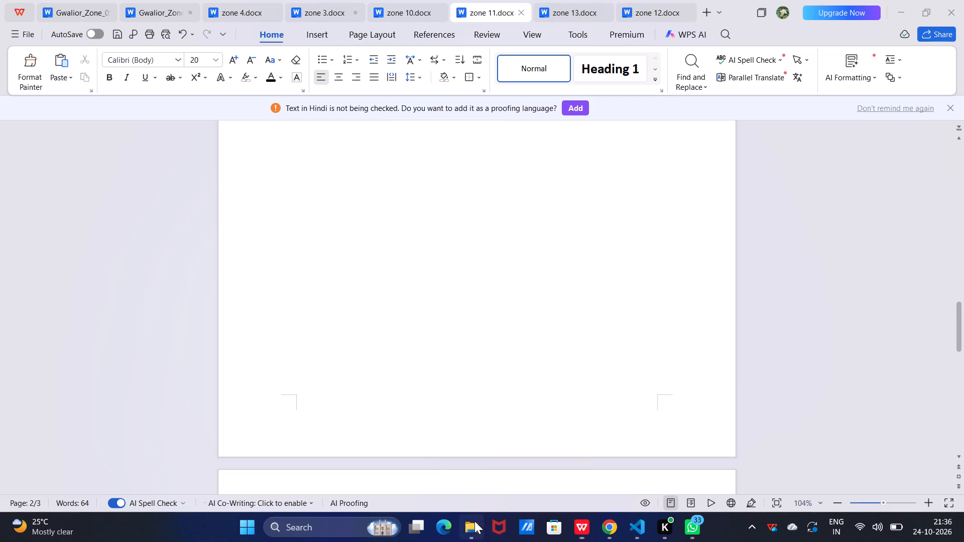
click(810, 273)
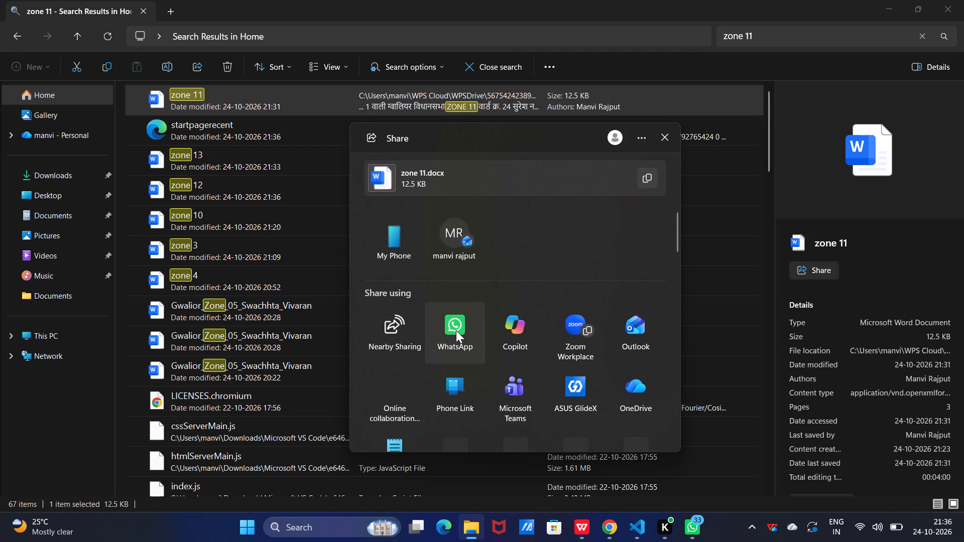
click(456, 330)
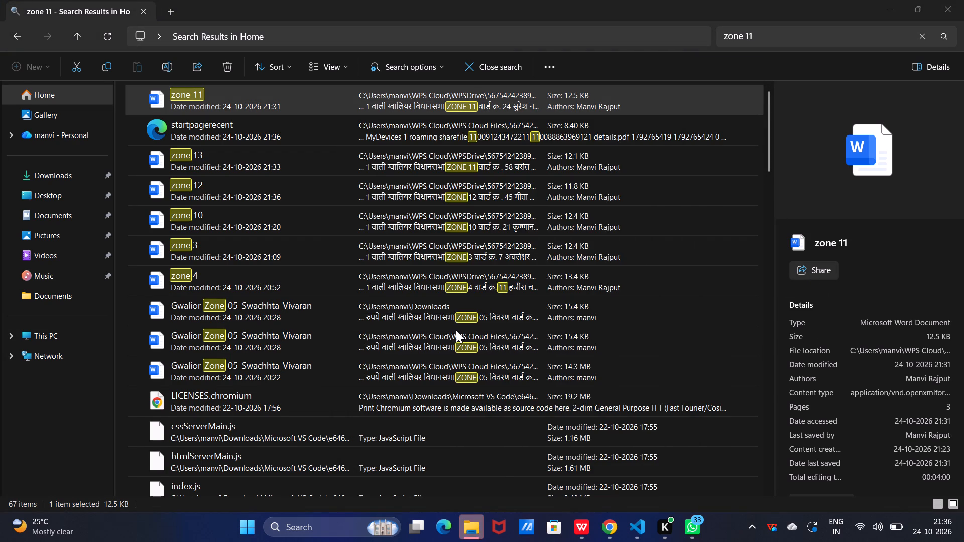